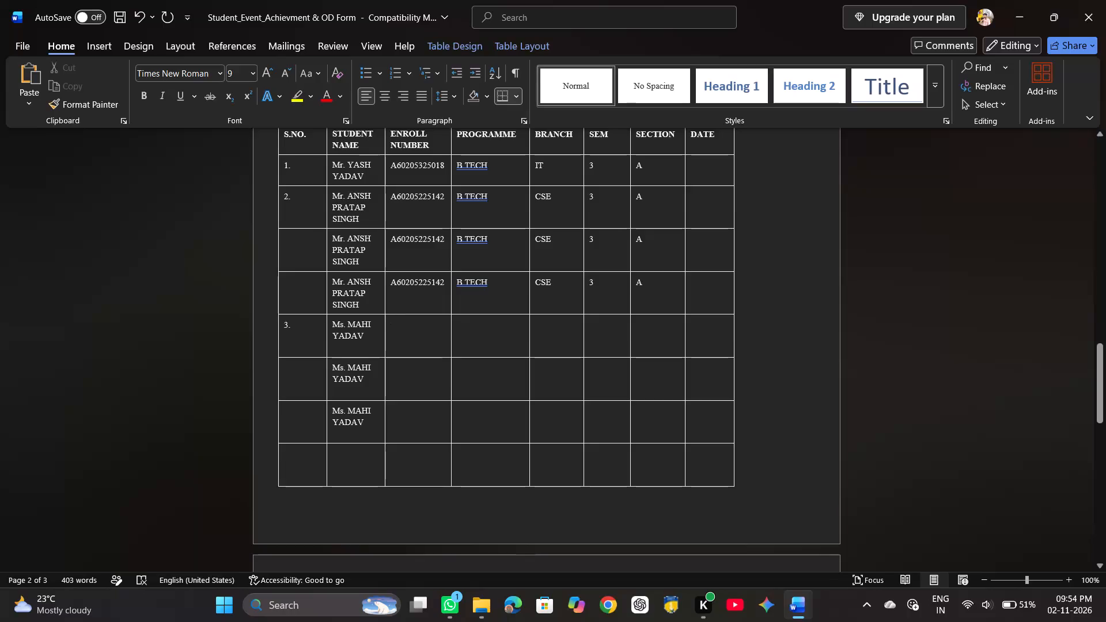
Paste the copied enrollment number into the ENROLL NUMBER cells of all three rows belonging to student no. 3.
left_click(433, 337)
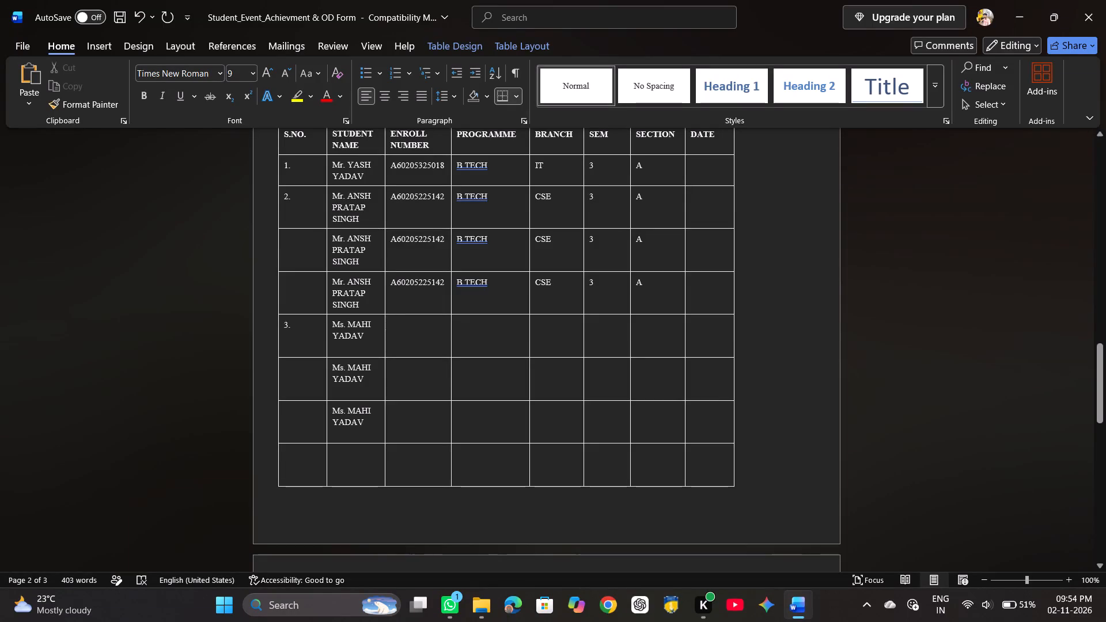
key("ctrl+v")
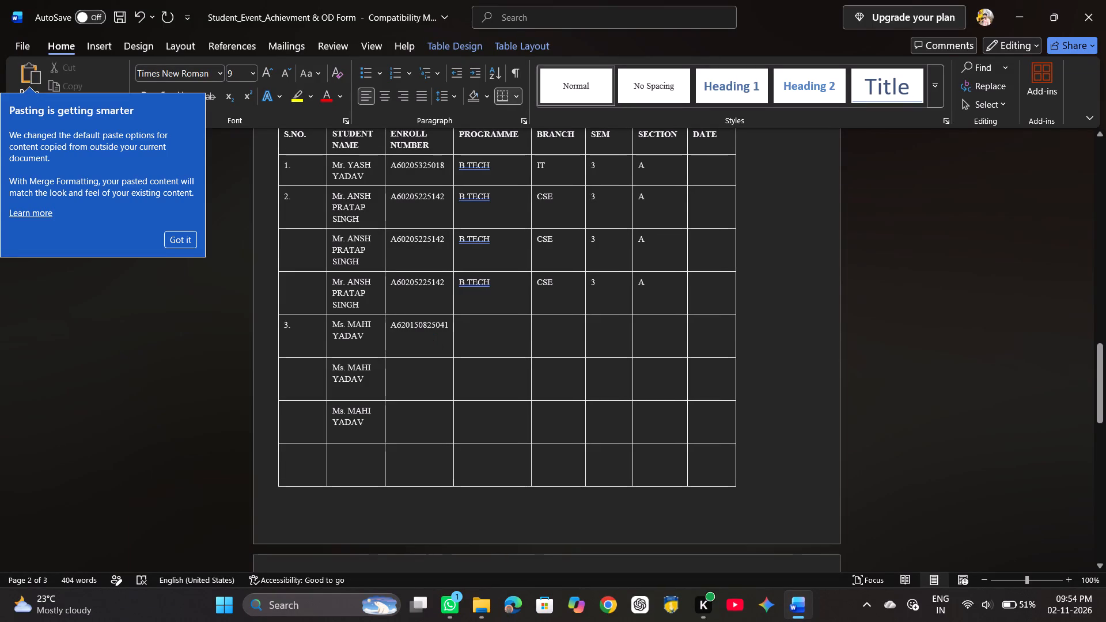
left_click(429, 380)
key("ctrl+v")
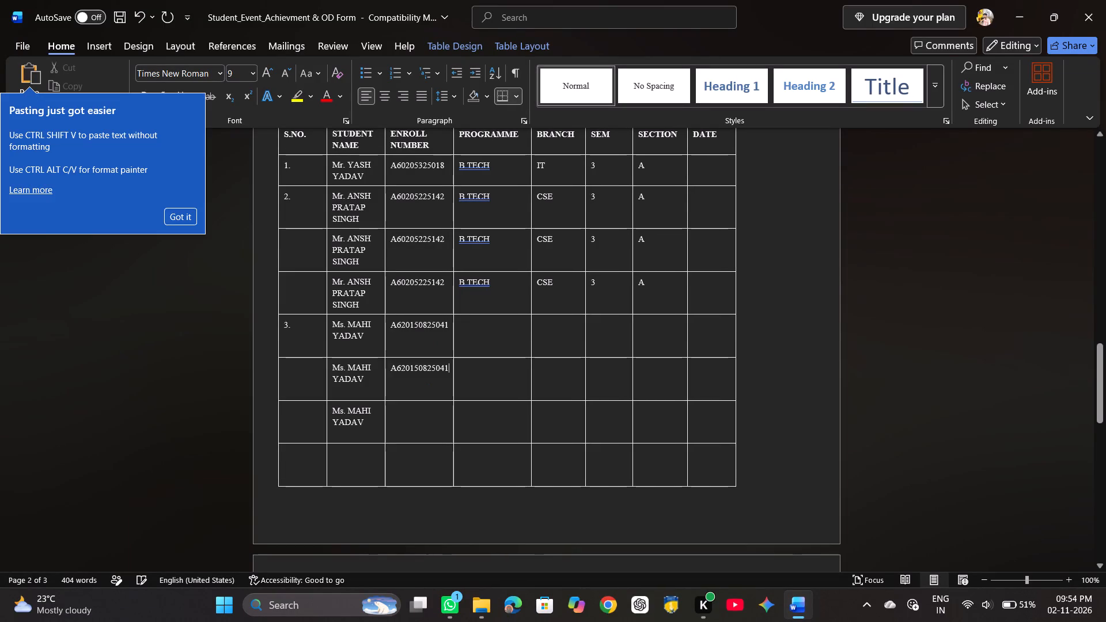
left_click(428, 421)
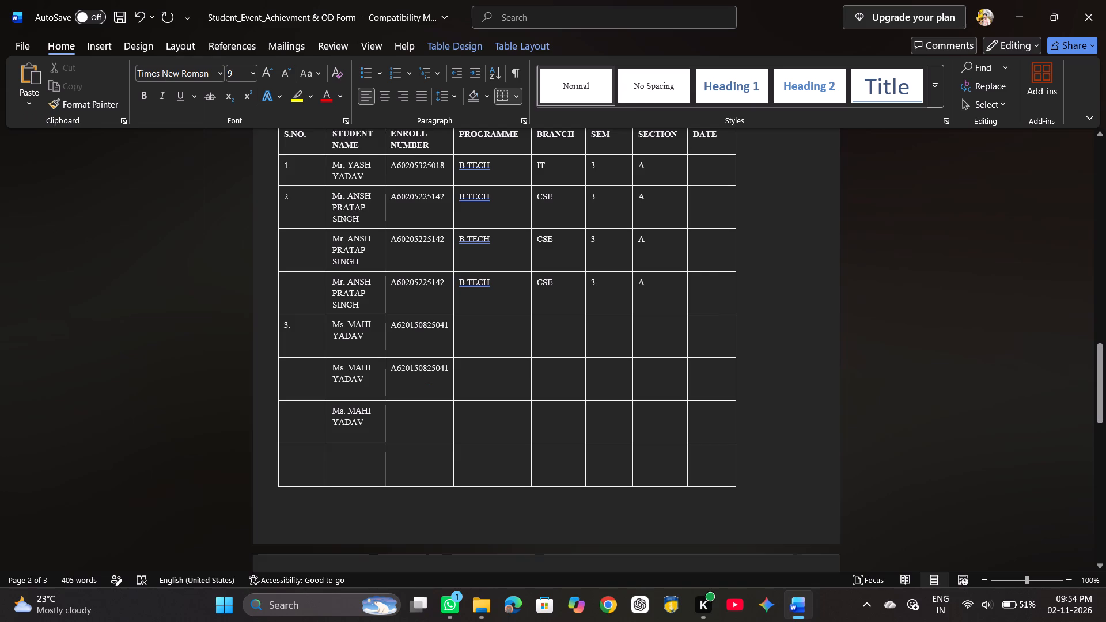
key("ctrl+v")
Enter BCA as the programme in all three rows of student no. 3.
left_click(491, 344)
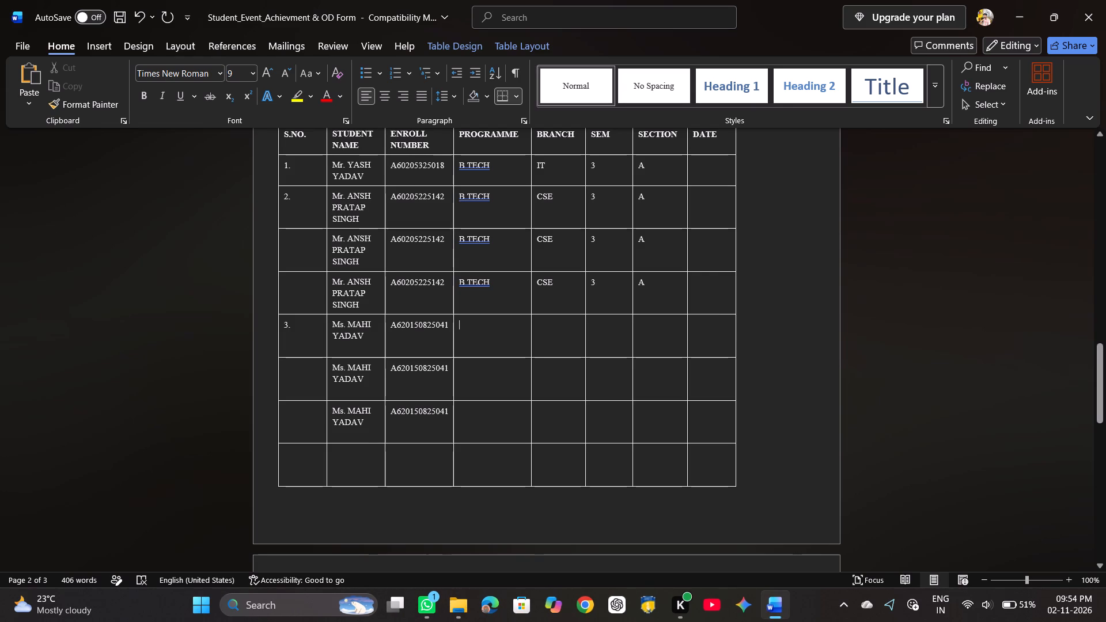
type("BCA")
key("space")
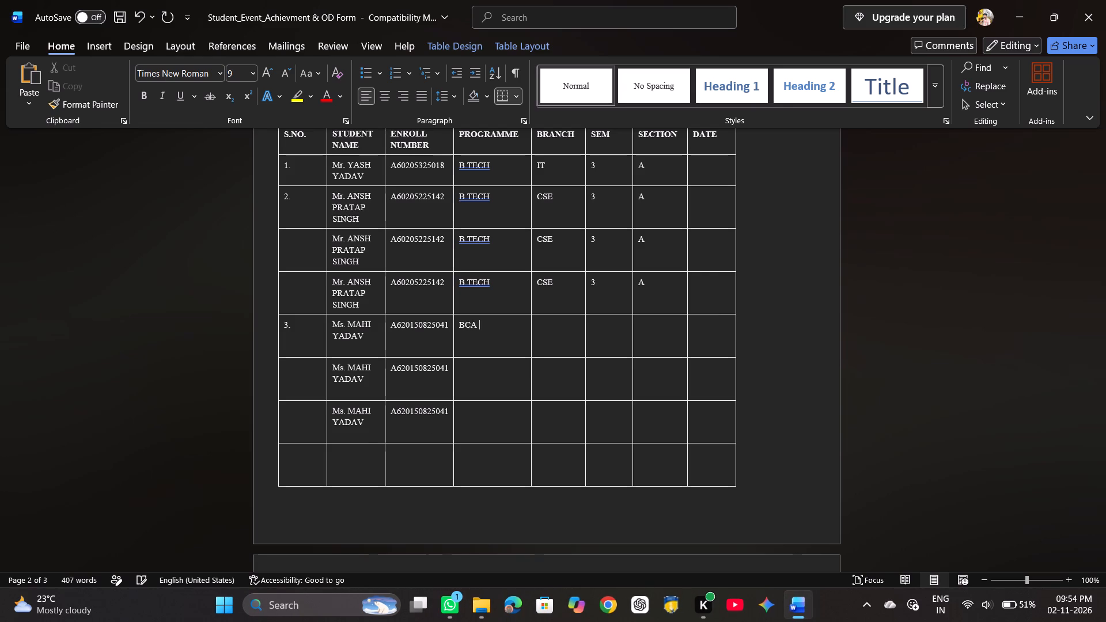
left_click(484, 374)
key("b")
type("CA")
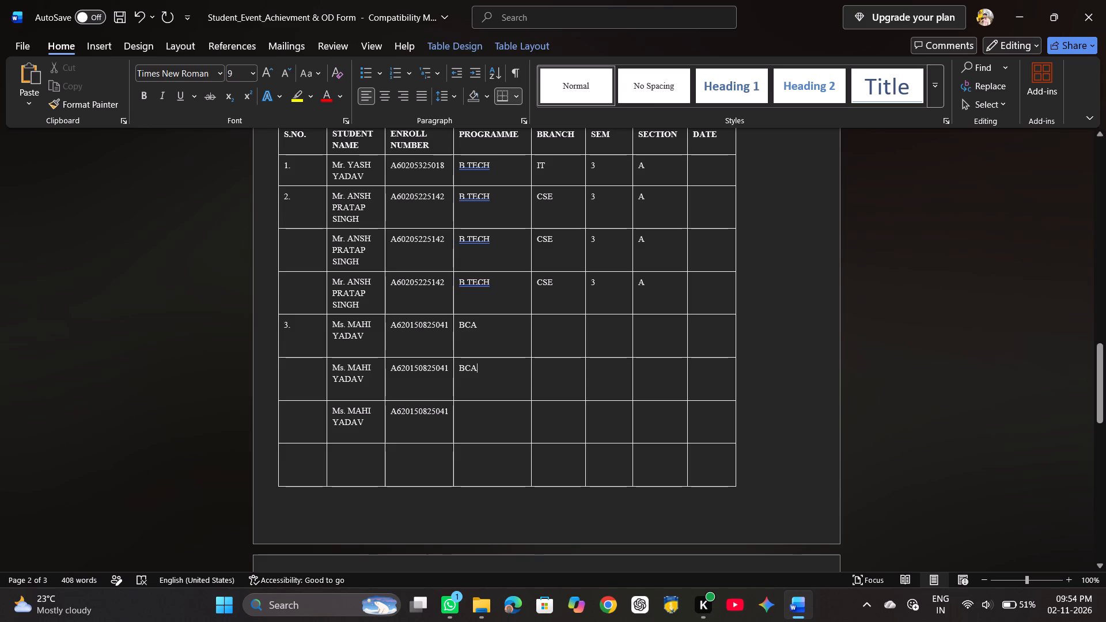
left_click(507, 401)
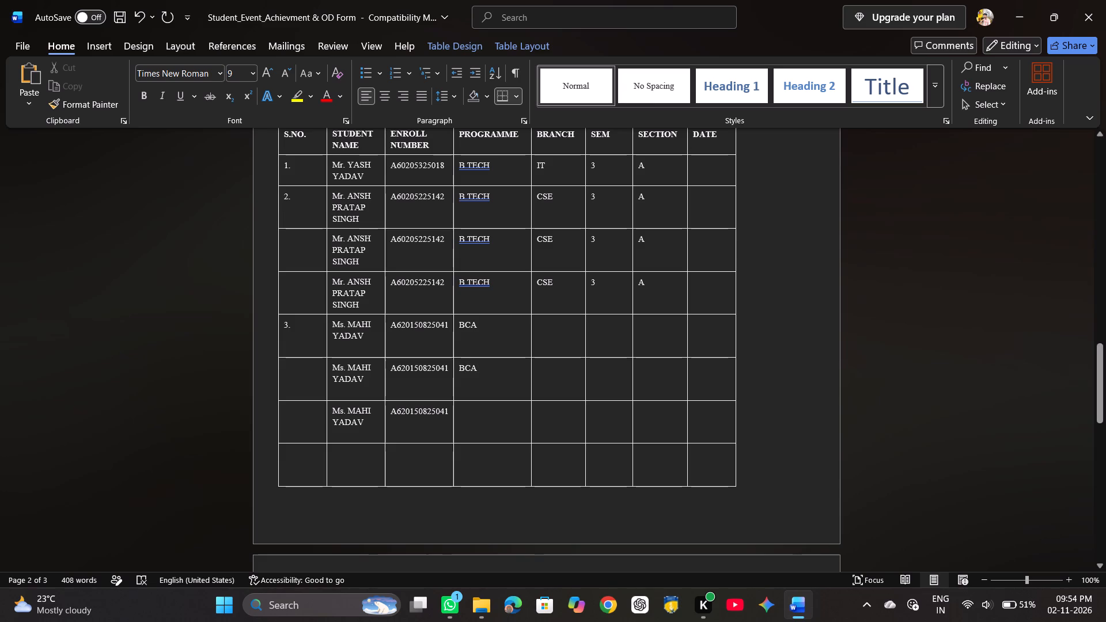
left_click(502, 412)
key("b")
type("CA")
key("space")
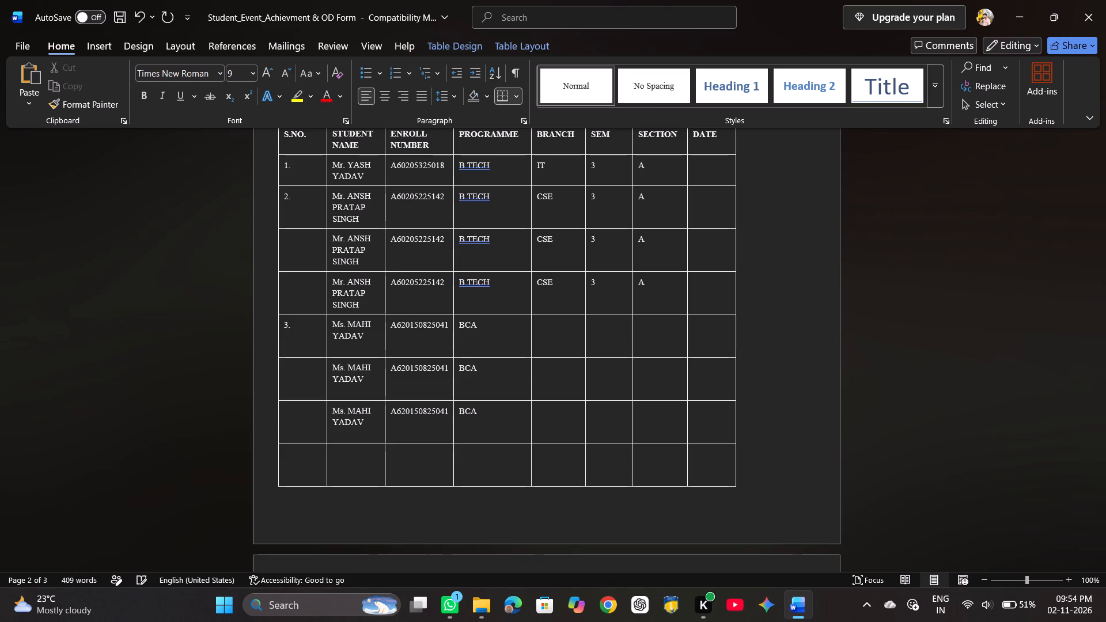
Enter CS as the branch in all three rows of student no. 3.
left_click(555, 344)
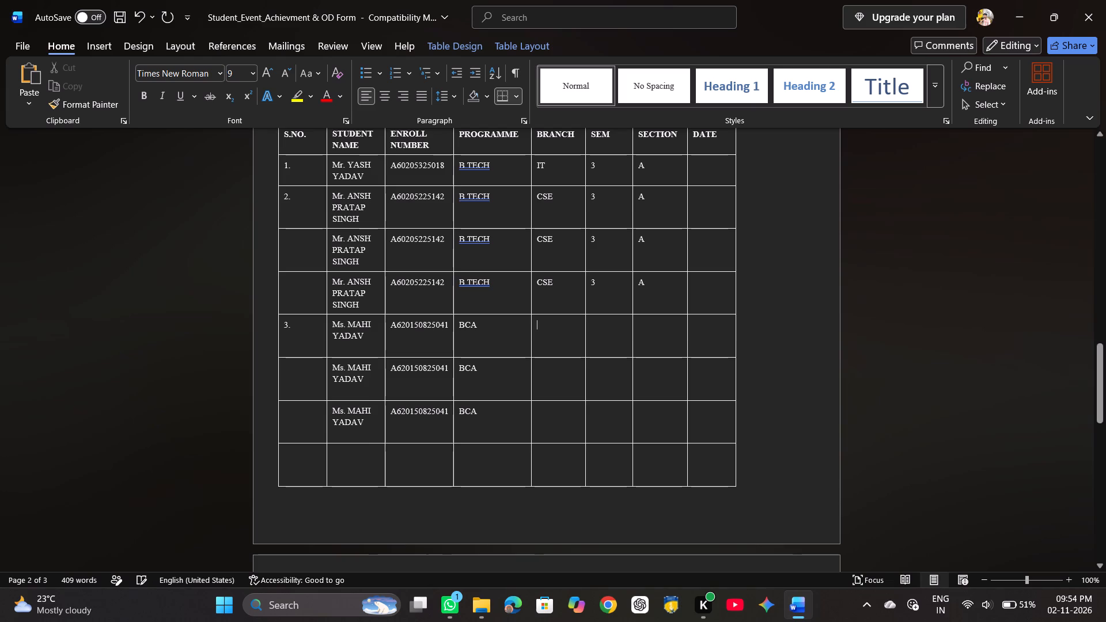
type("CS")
left_click(547, 384)
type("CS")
left_click(546, 420)
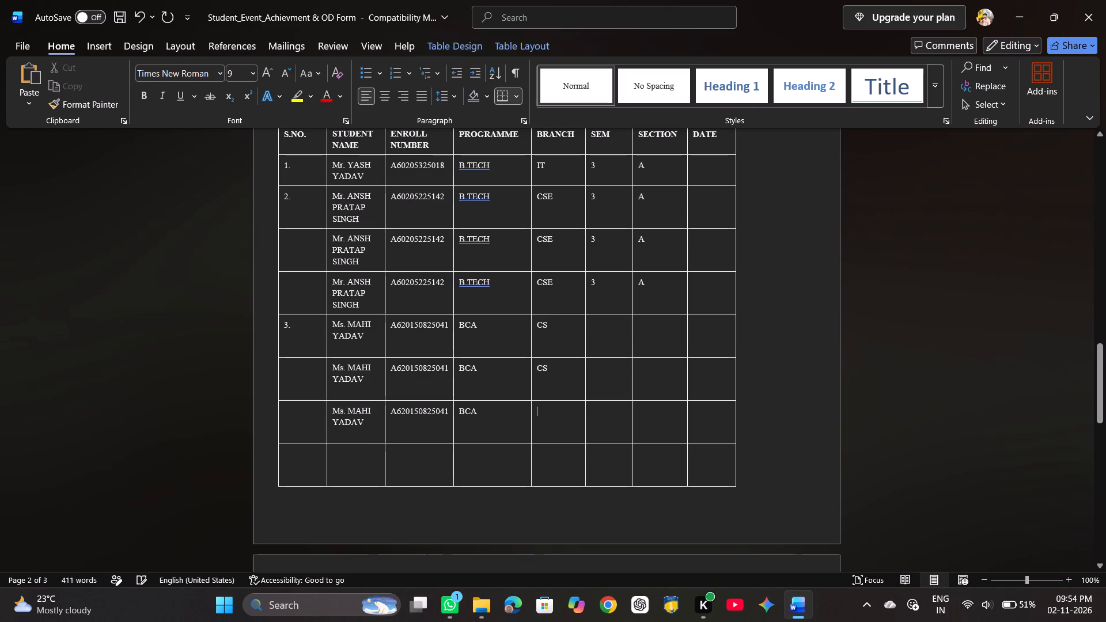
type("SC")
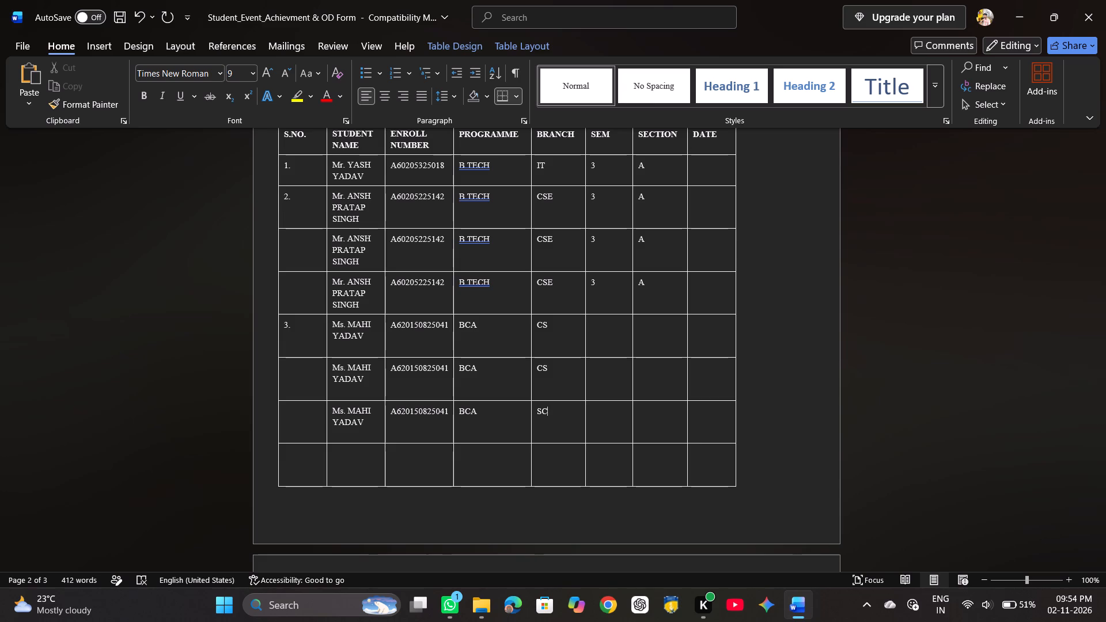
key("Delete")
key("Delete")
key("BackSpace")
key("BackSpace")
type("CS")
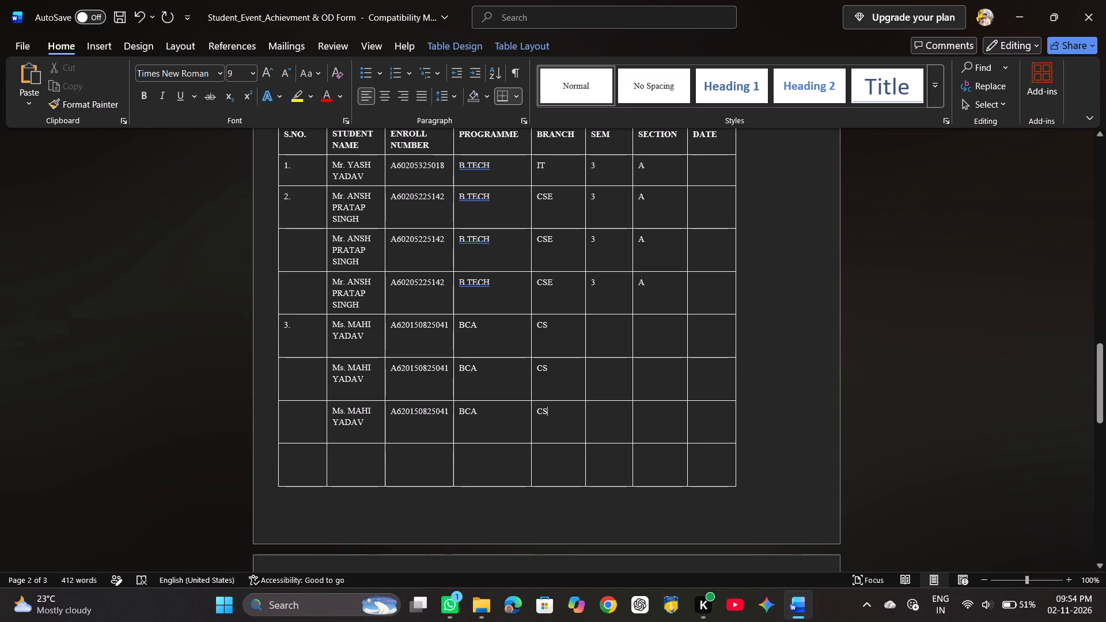
Enter 3 as the semester in all three rows of student no. 3.
left_click(603, 347)
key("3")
left_click(604, 386)
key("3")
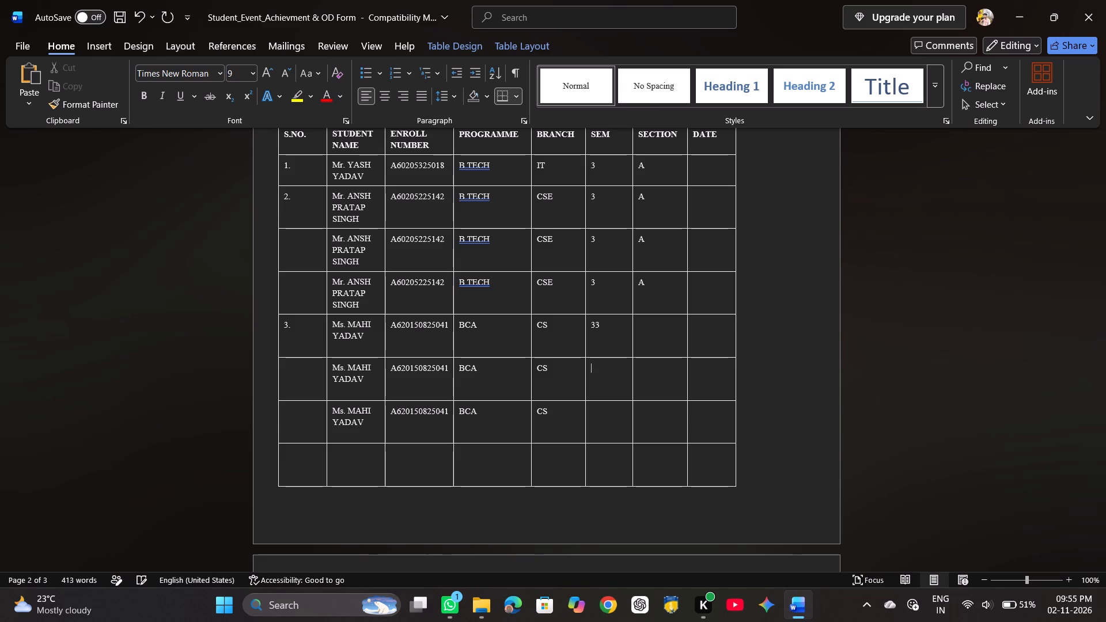
key("BackSpace")
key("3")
left_click(603, 420)
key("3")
left_click(619, 331)
key("BackSpace")
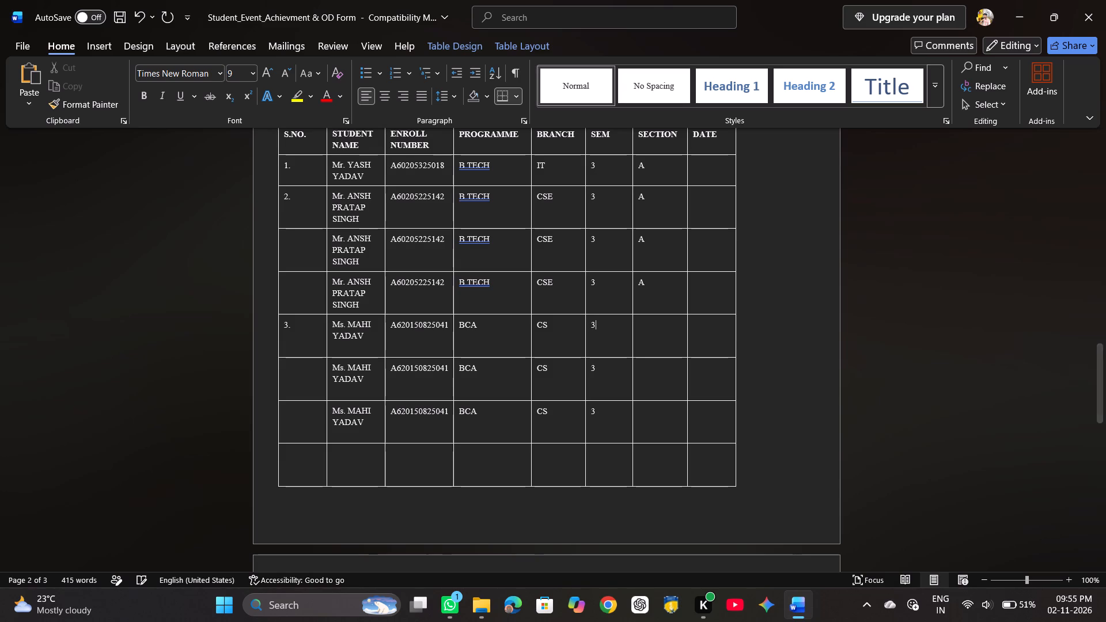
Enter A as the section in all three rows of student no. 3.
left_click(656, 333)
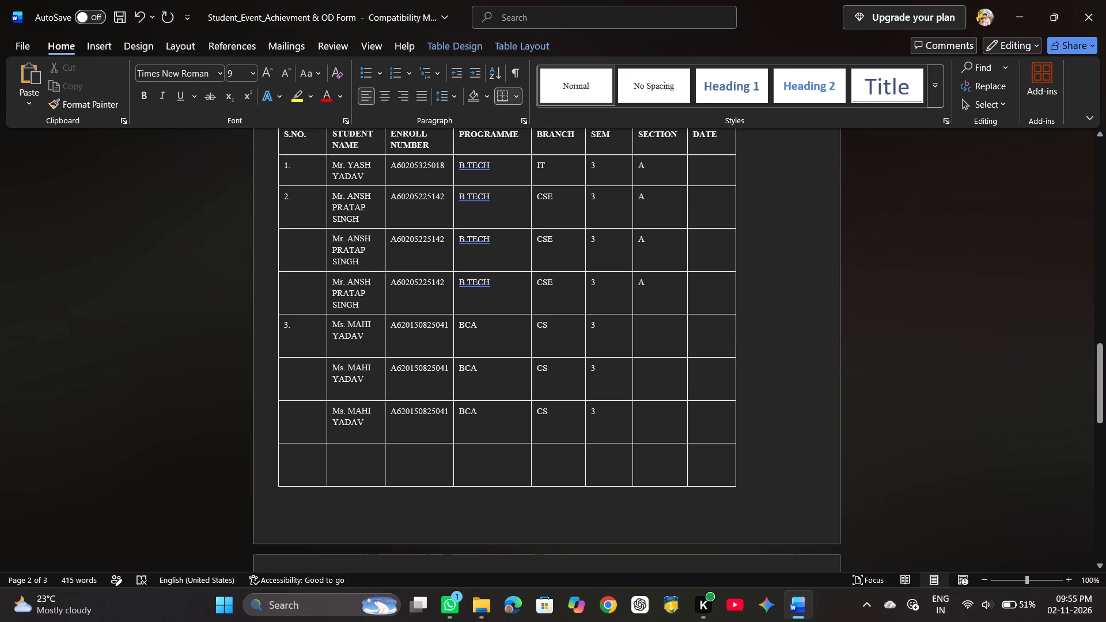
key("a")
left_click(651, 382)
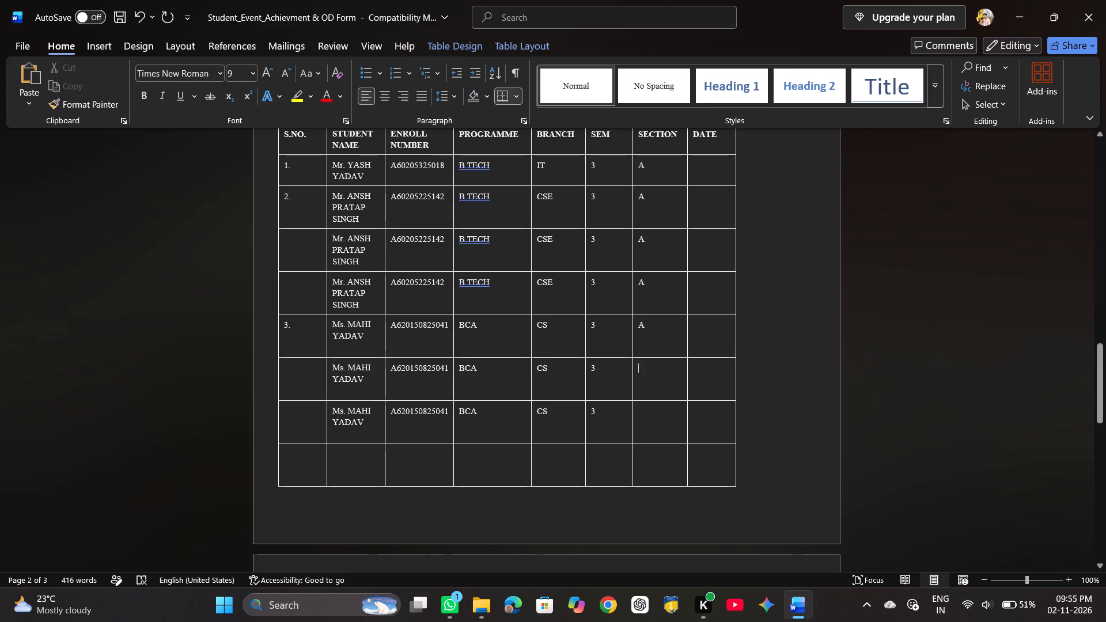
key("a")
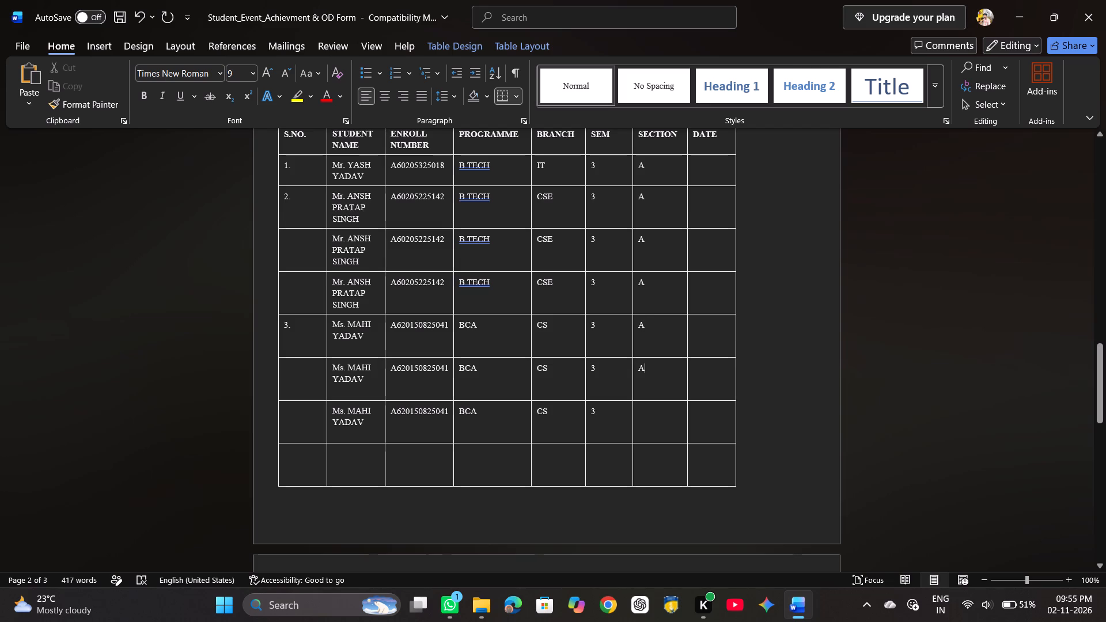
left_click(652, 423)
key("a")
Enter serial number 4 in the S.NO. cell of the table's empty last row.
left_click(294, 486)
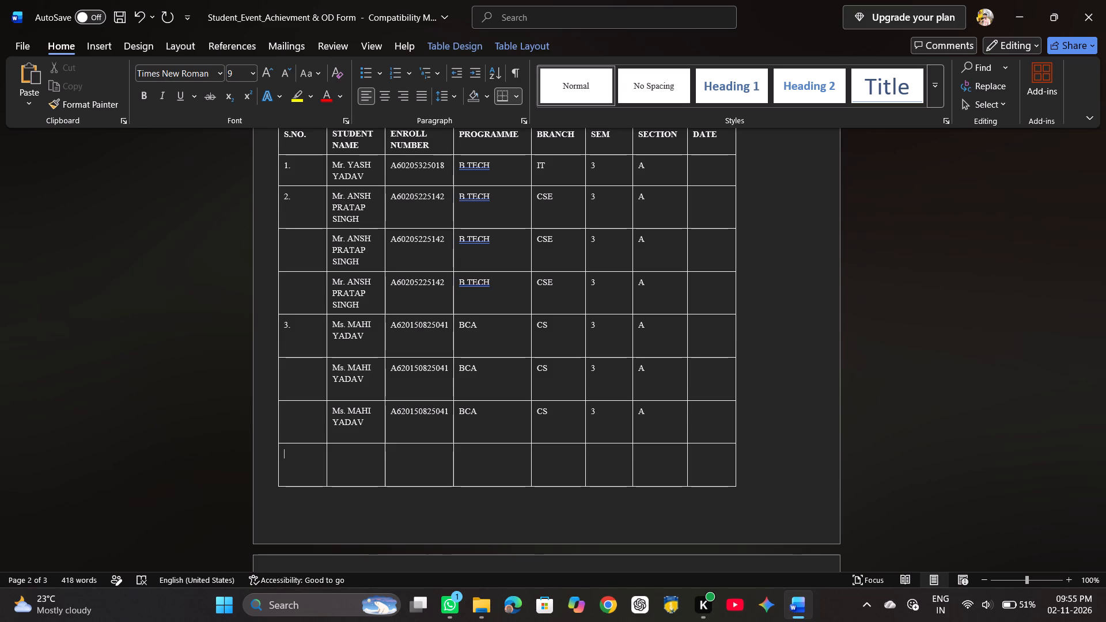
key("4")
Complete the serial number as "4." and enter the fourth student's name with the title "Ms." in that attendance row.
key("apostrophe")
key("BackSpace")
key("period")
left_click(350, 468)
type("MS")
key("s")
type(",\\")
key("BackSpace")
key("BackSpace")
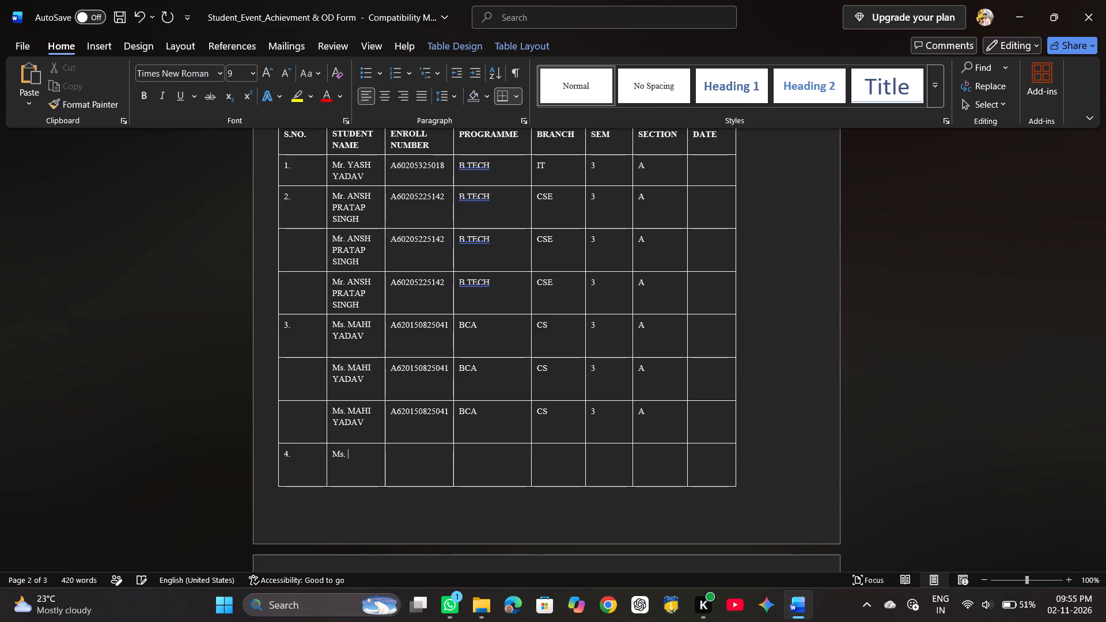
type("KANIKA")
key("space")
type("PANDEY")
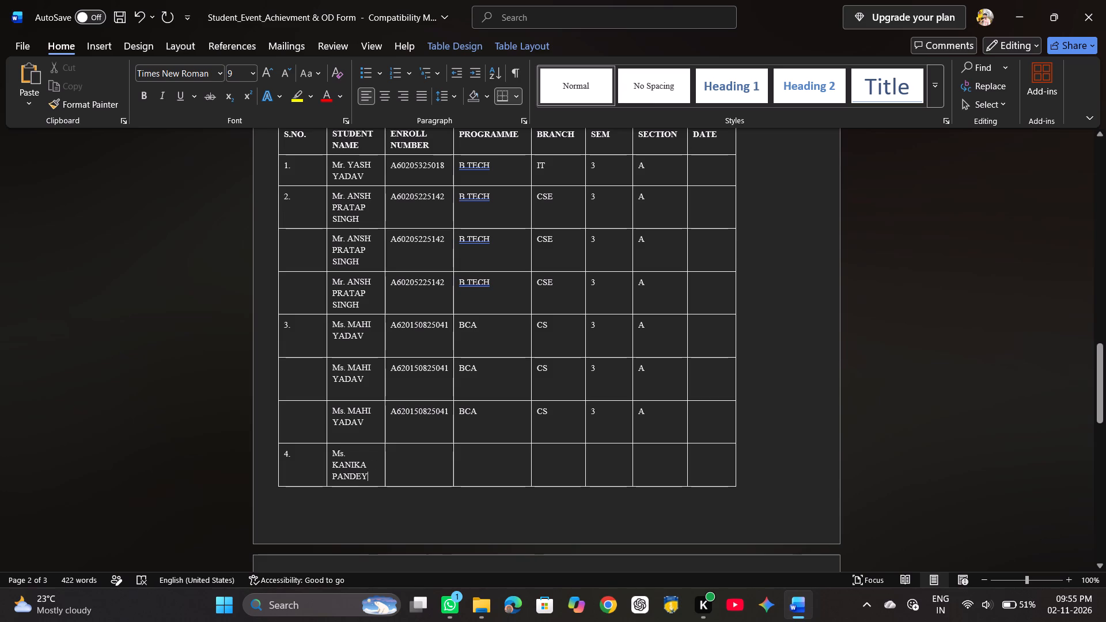
left_click(399, 462)
Select the whole OD attendance table and insert a matching batch of blank rows below its last row.
scroll(814, 476, "down", 2)
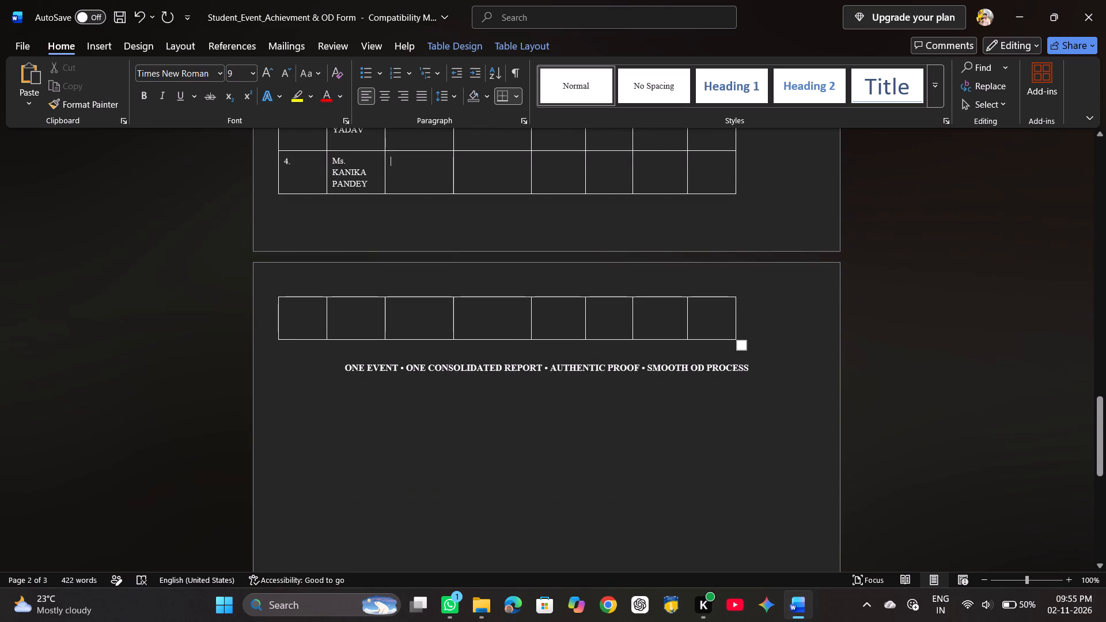
left_click(747, 348)
left_click(737, 342)
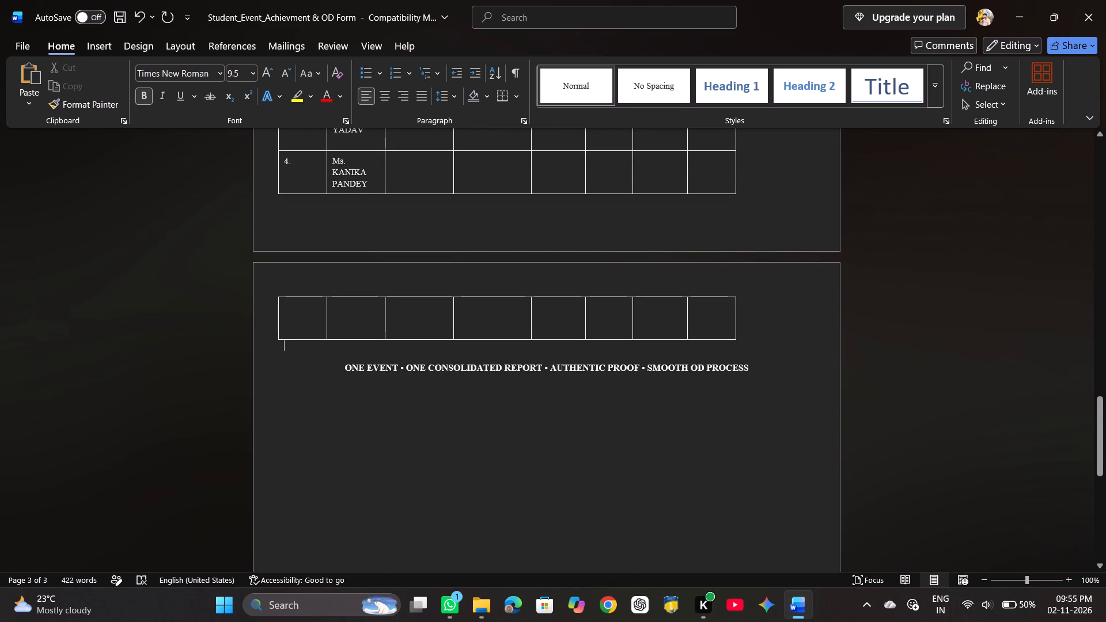
left_click(745, 347)
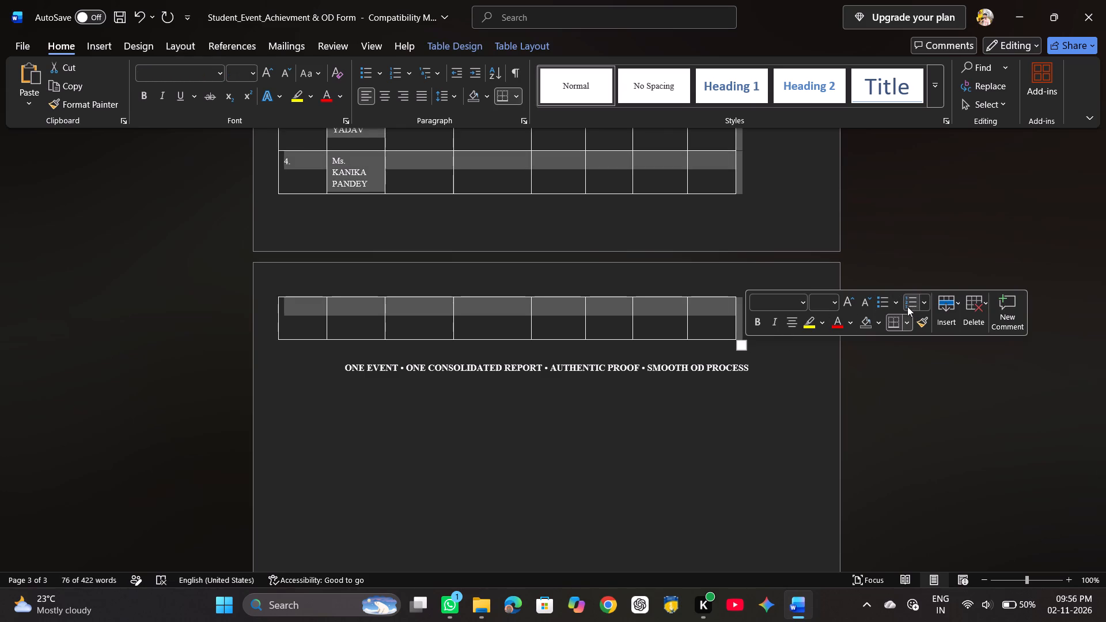
left_click(948, 299)
left_click(965, 360)
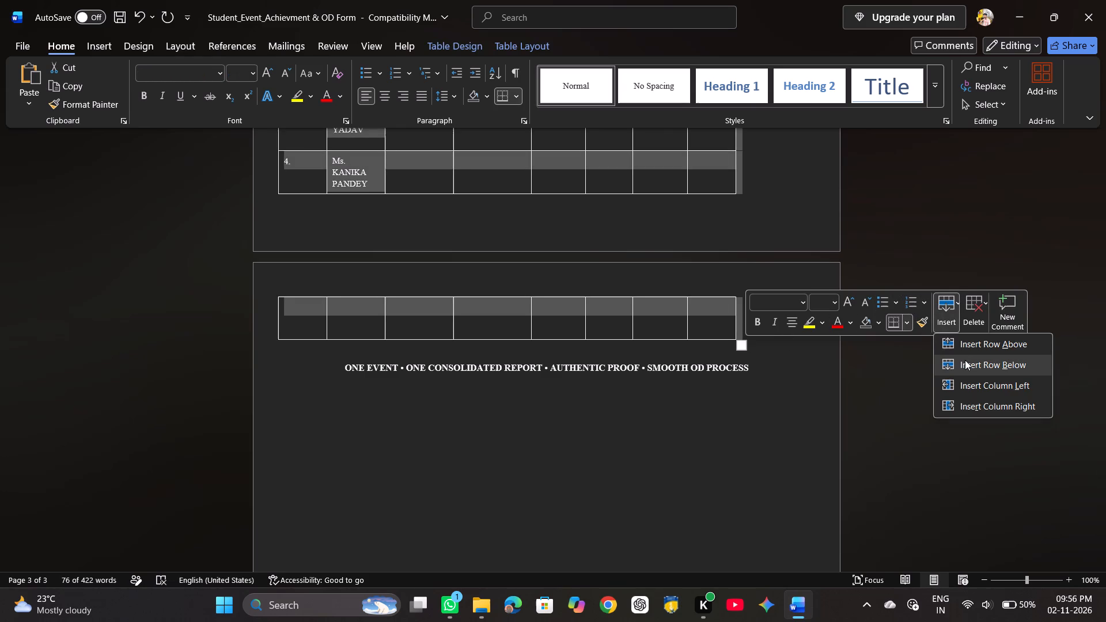
left_click(846, 426)
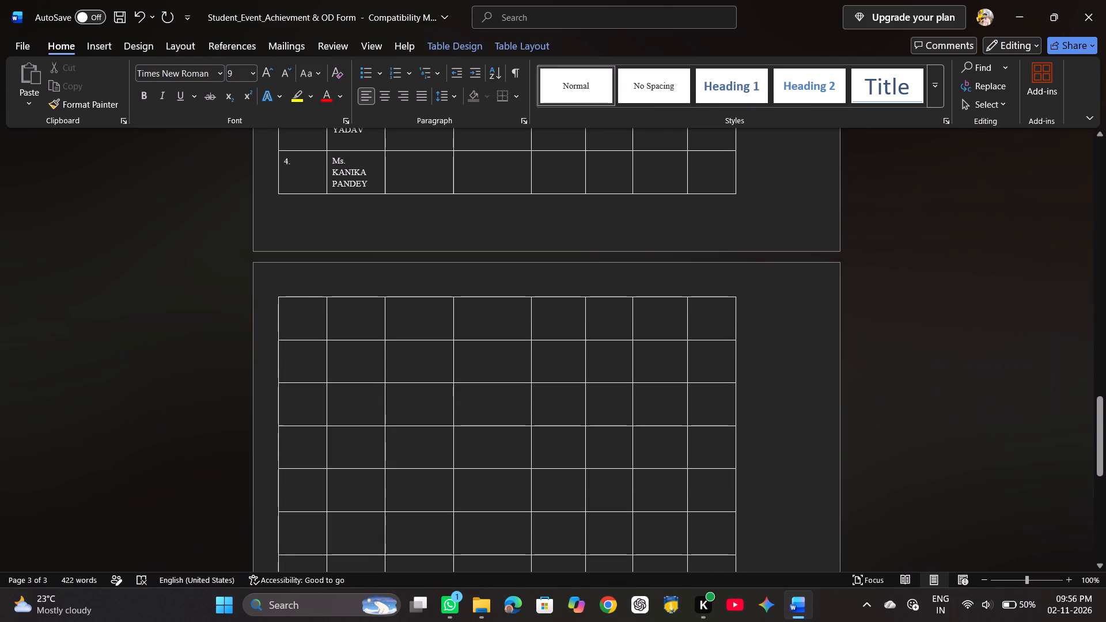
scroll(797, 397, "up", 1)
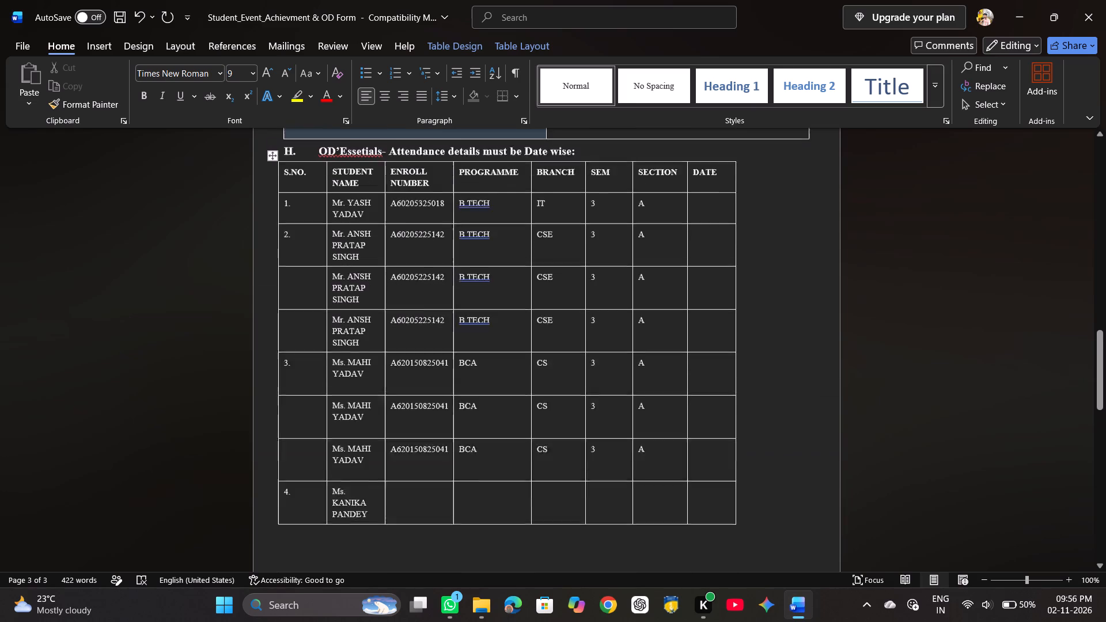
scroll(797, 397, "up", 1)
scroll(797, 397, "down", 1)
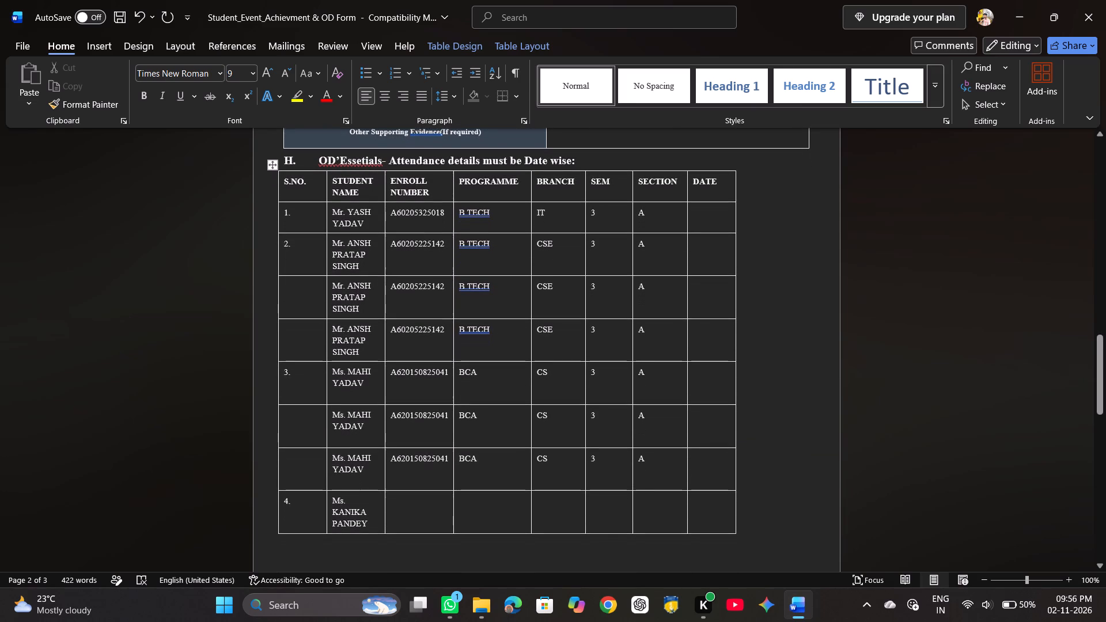
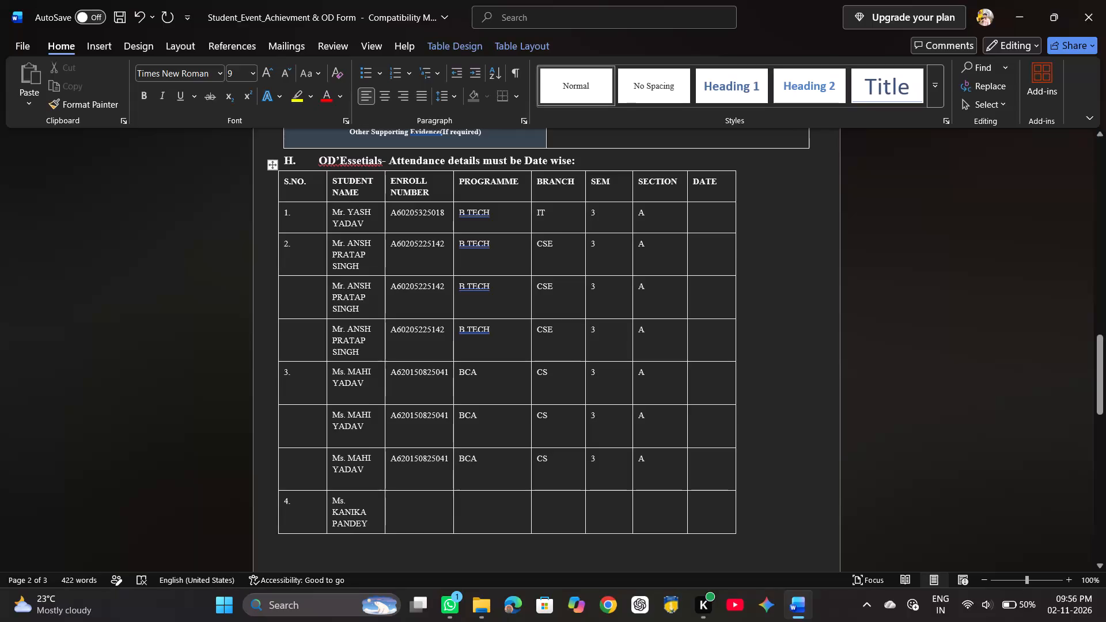
Enter the fourth student's enrollment number in the Enroll Number cell of row 4 in the OD attendance table.
left_click(435, 507)
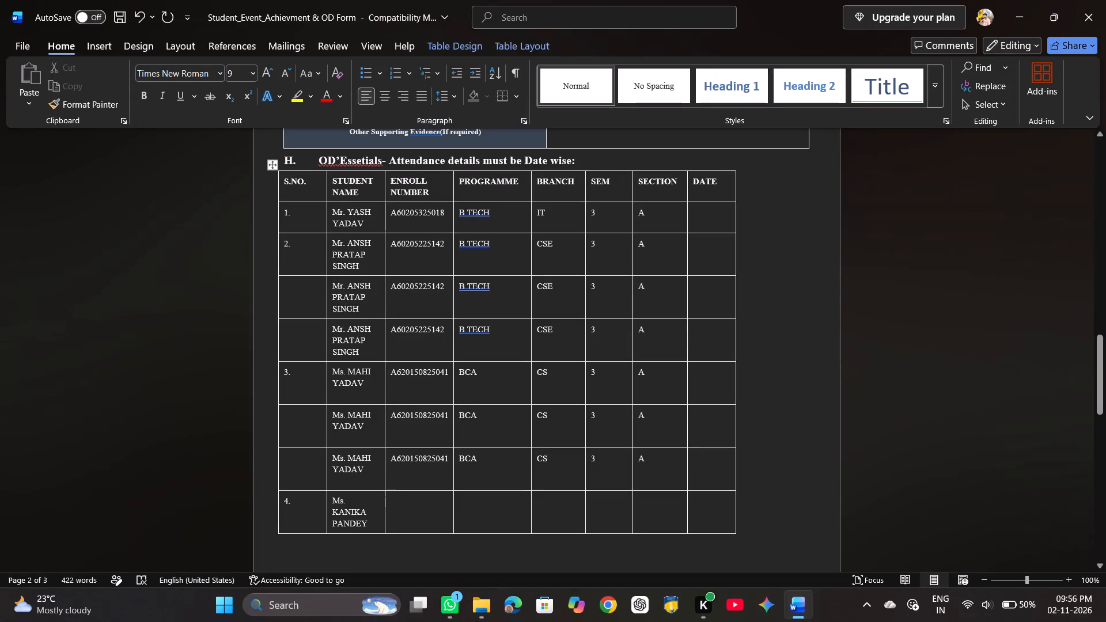
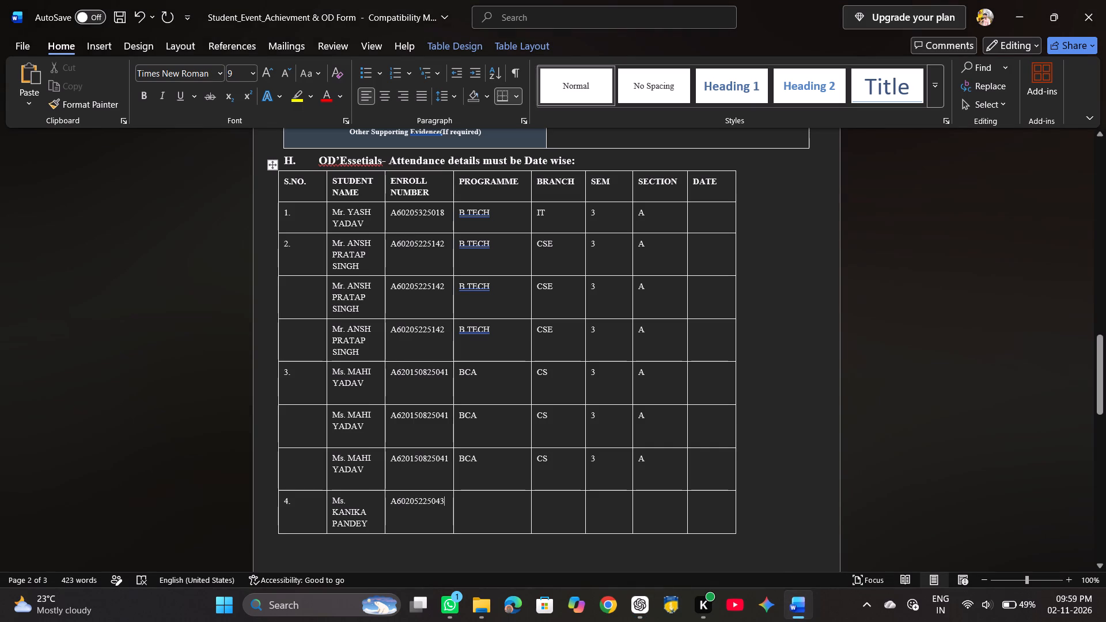
Complete the fourth student's attendance row with programme B.TECH, branch CSE, semester 3 and section A.
left_click(480, 508)
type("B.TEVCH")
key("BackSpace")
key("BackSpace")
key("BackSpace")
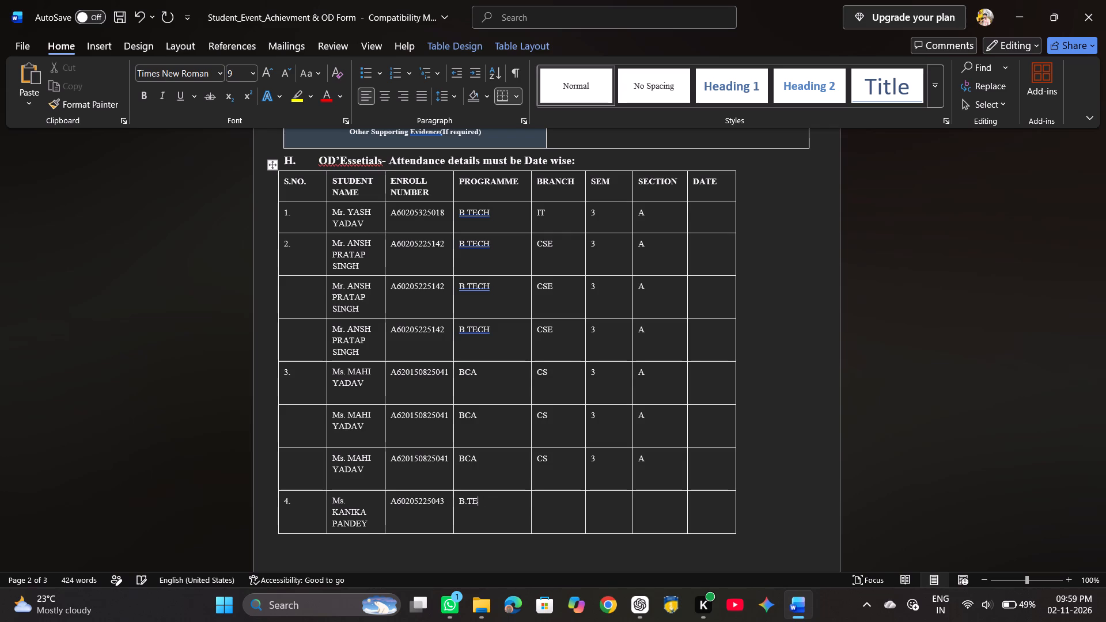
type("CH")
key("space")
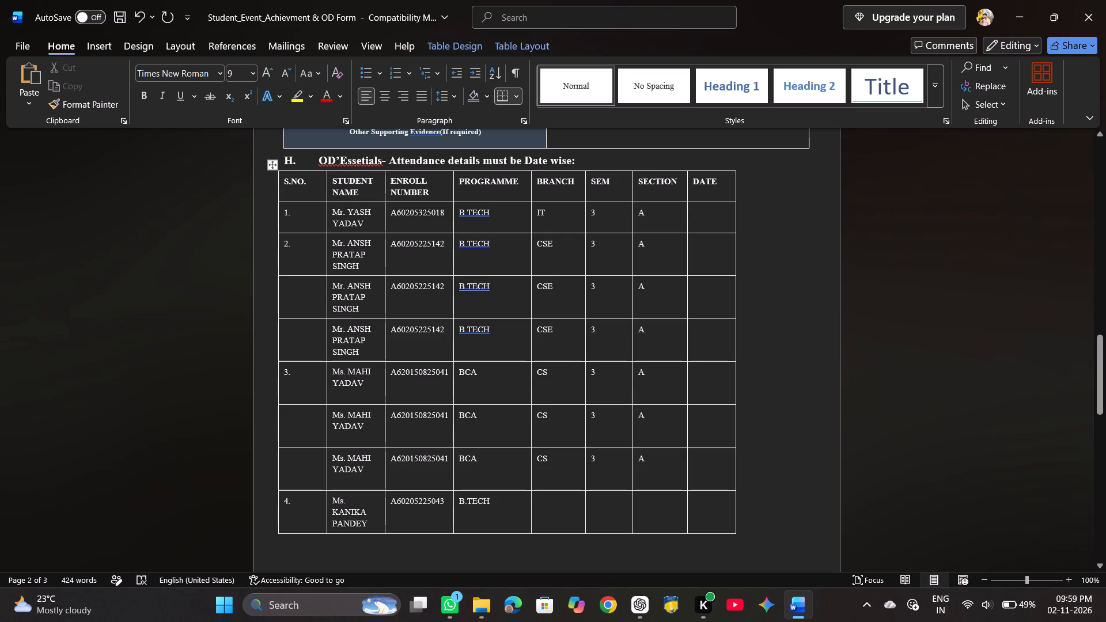
left_click(548, 511)
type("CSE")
left_click(600, 505)
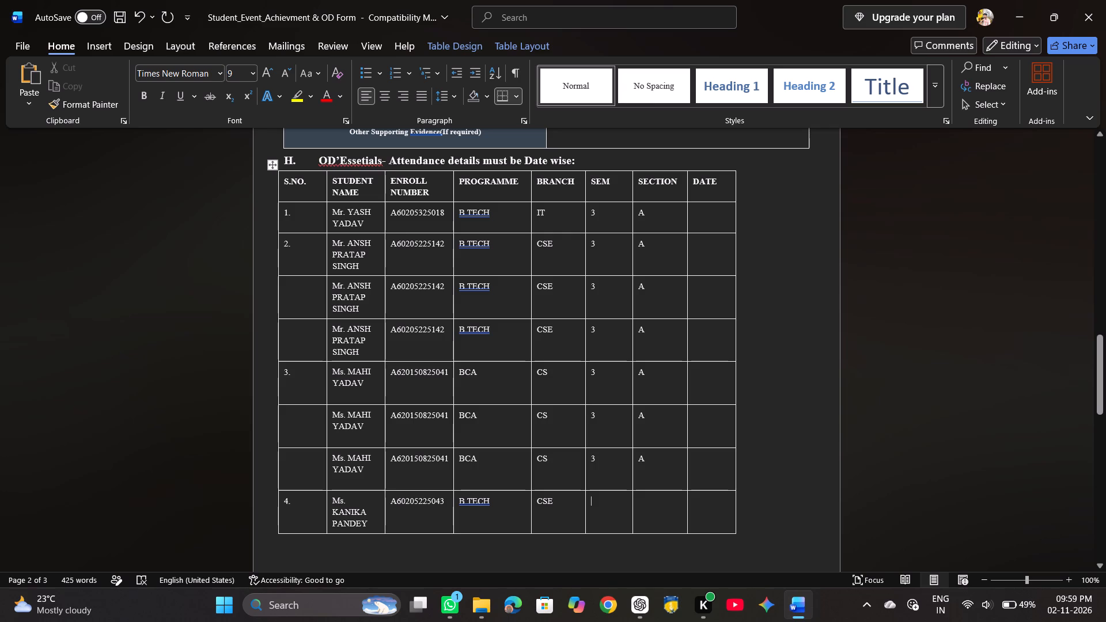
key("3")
left_click(648, 502)
In the Word form, enter A in the SECTION cell of row 4 of the OD attendance table.
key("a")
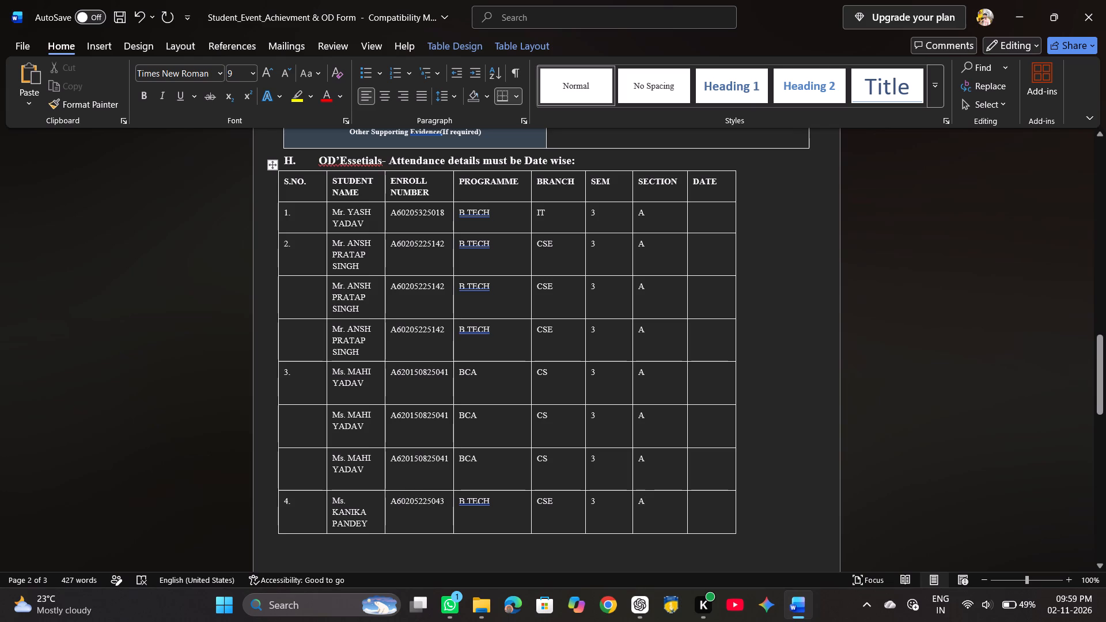
Adjust the outer edge of the attendance table's DATE column so the column is slightly wider.
left_click(734, 532)
double_click(734, 532)
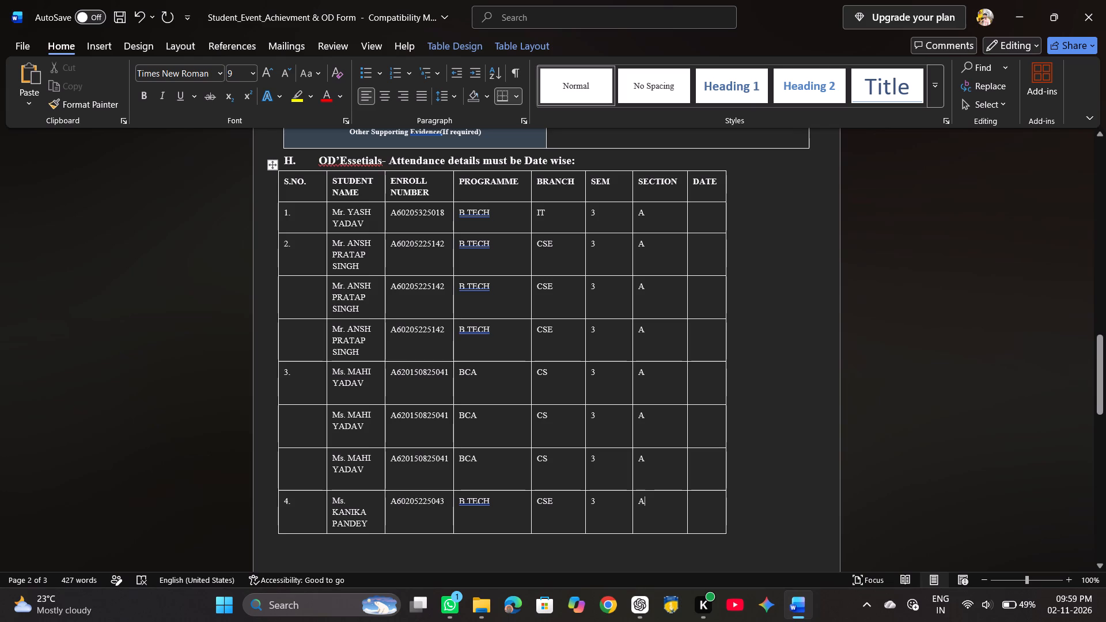
left_click_drag(725, 532, 741, 532)
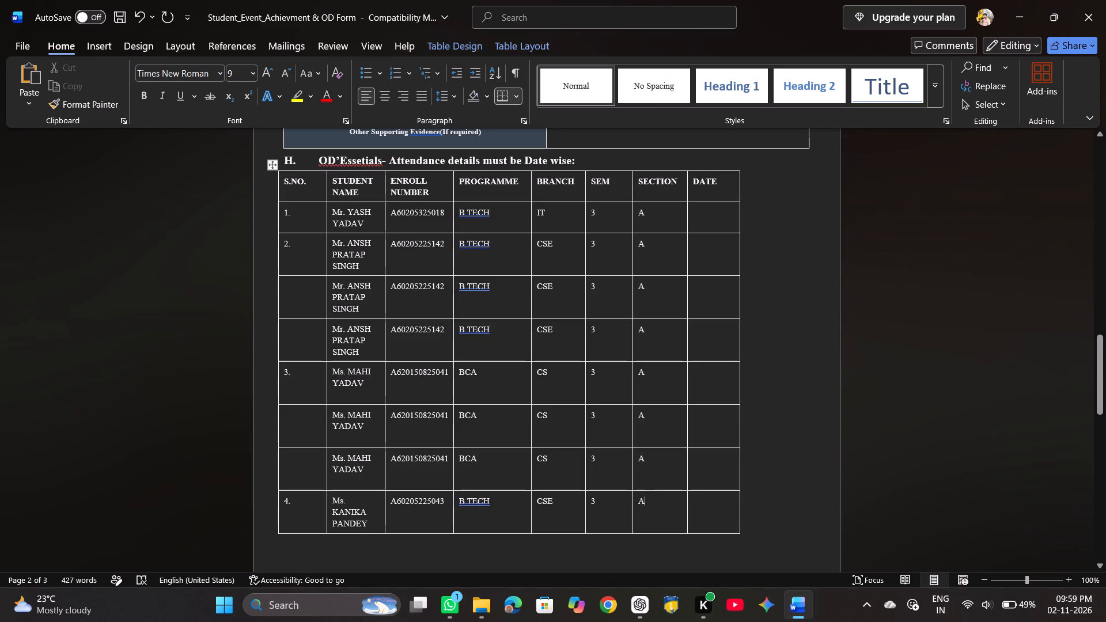
Copy student 4's details from STUDENT NAME through SECTION into the two empty table rows directly below.
left_click_drag(334, 502, 654, 507)
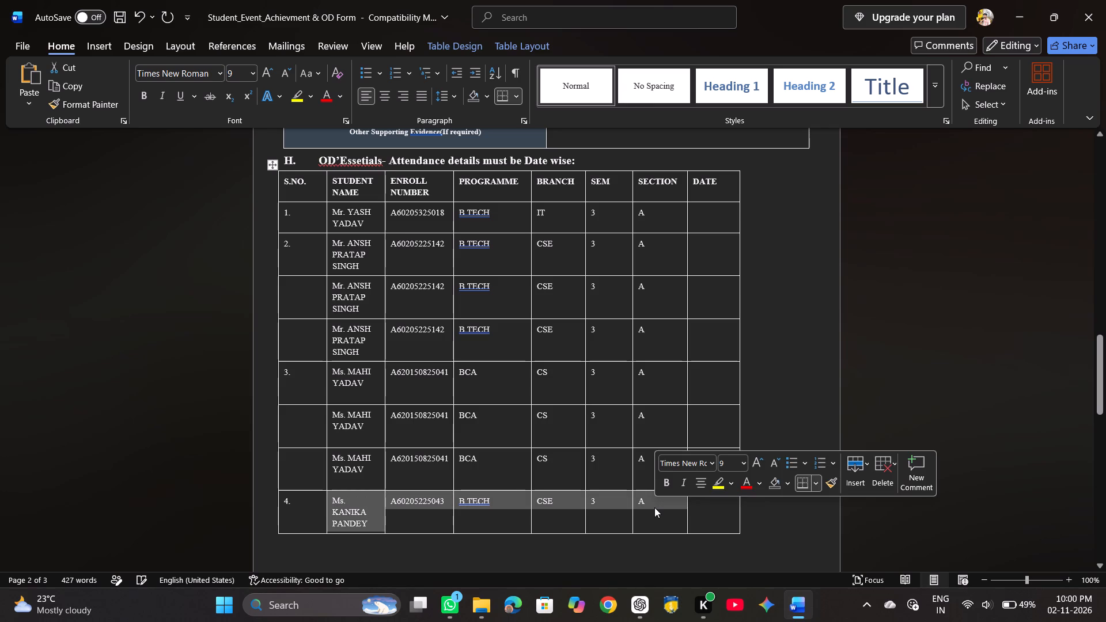
key("ctrl+c")
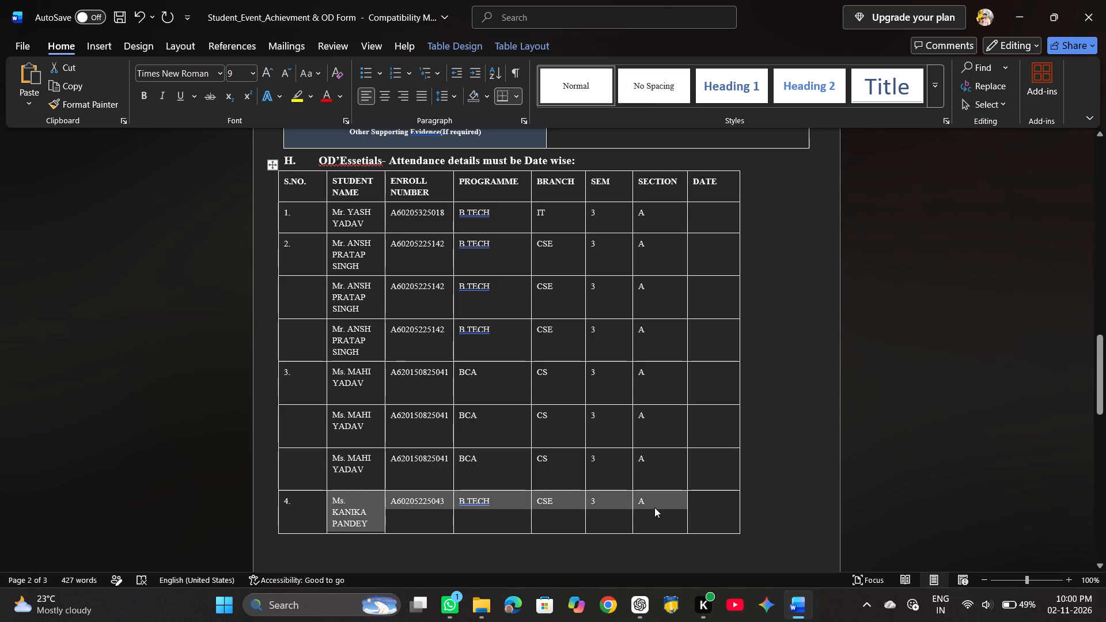
scroll(755, 506, "down", 1)
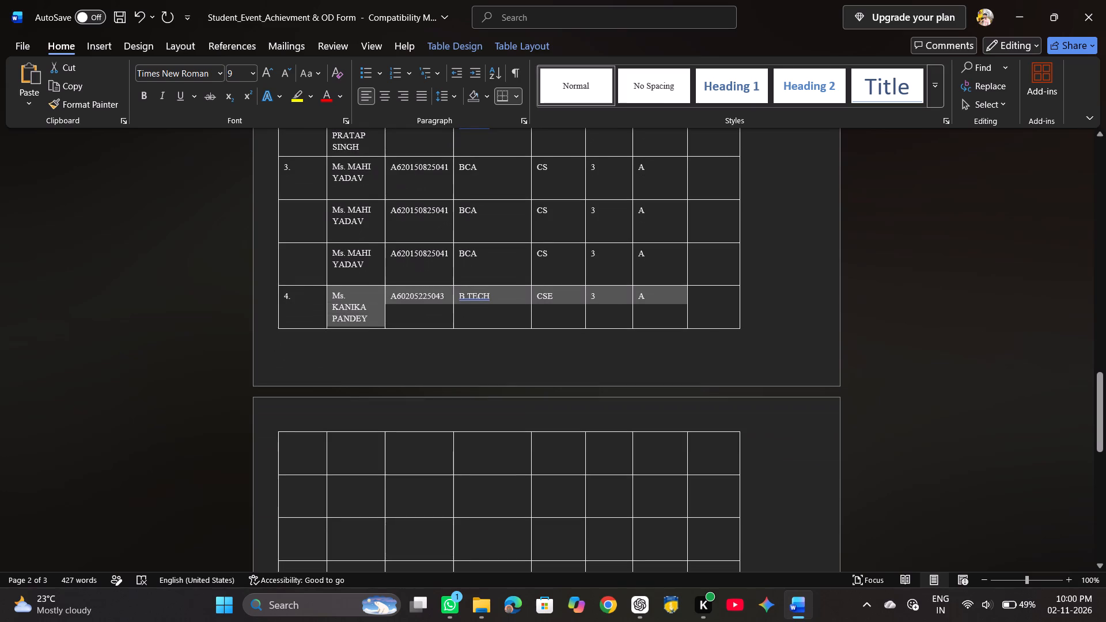
left_click(354, 443)
key("ctrl+c")
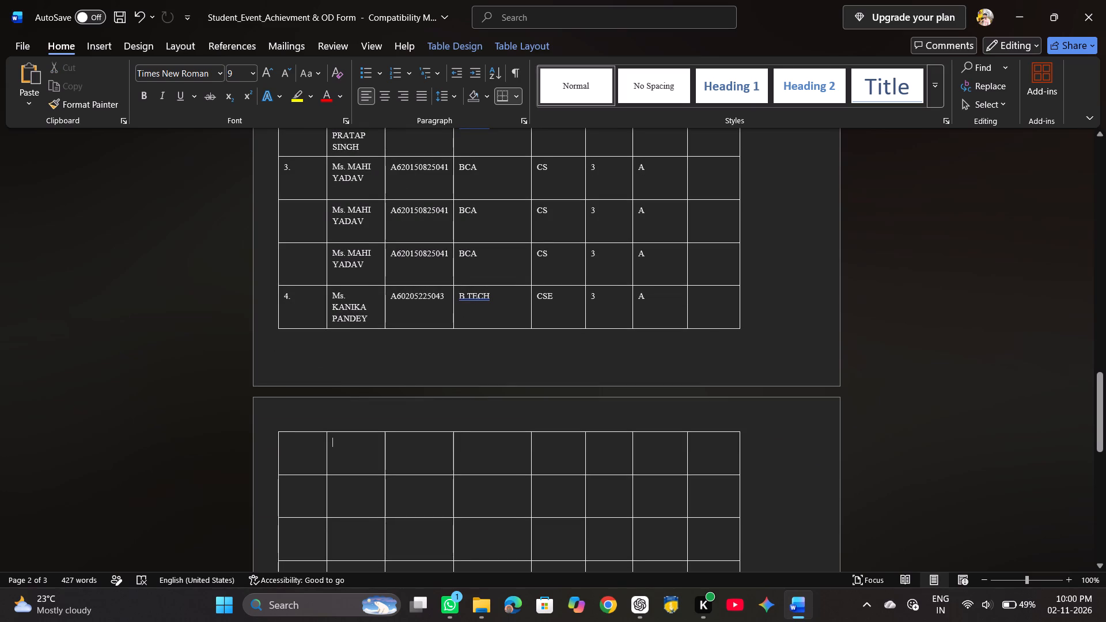
key("ctrl+v")
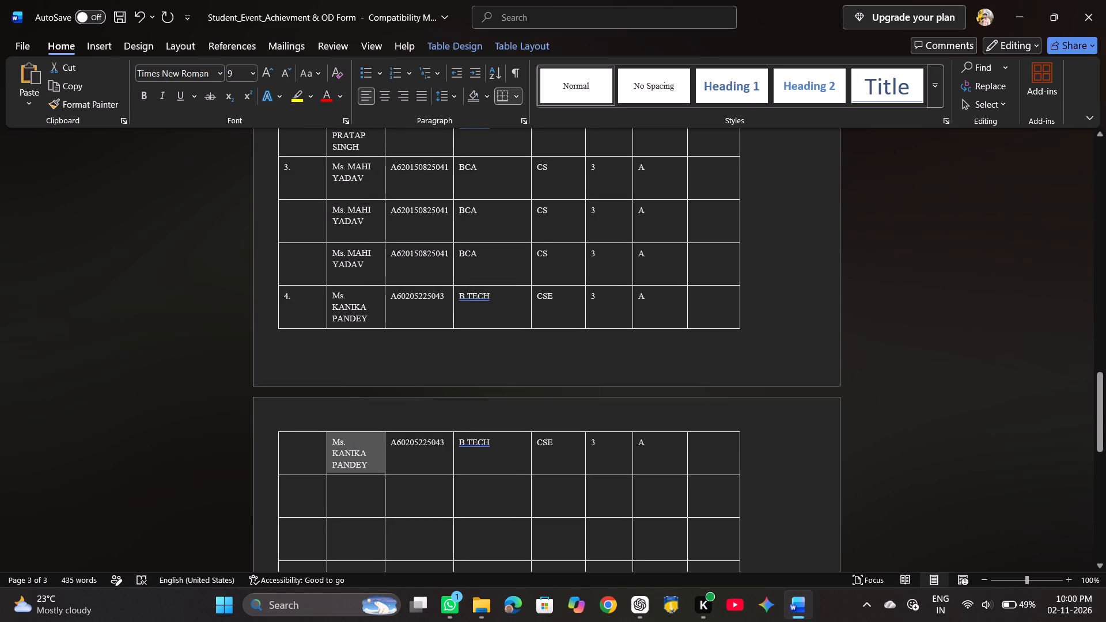
left_click(364, 503)
key("ctrl+v")
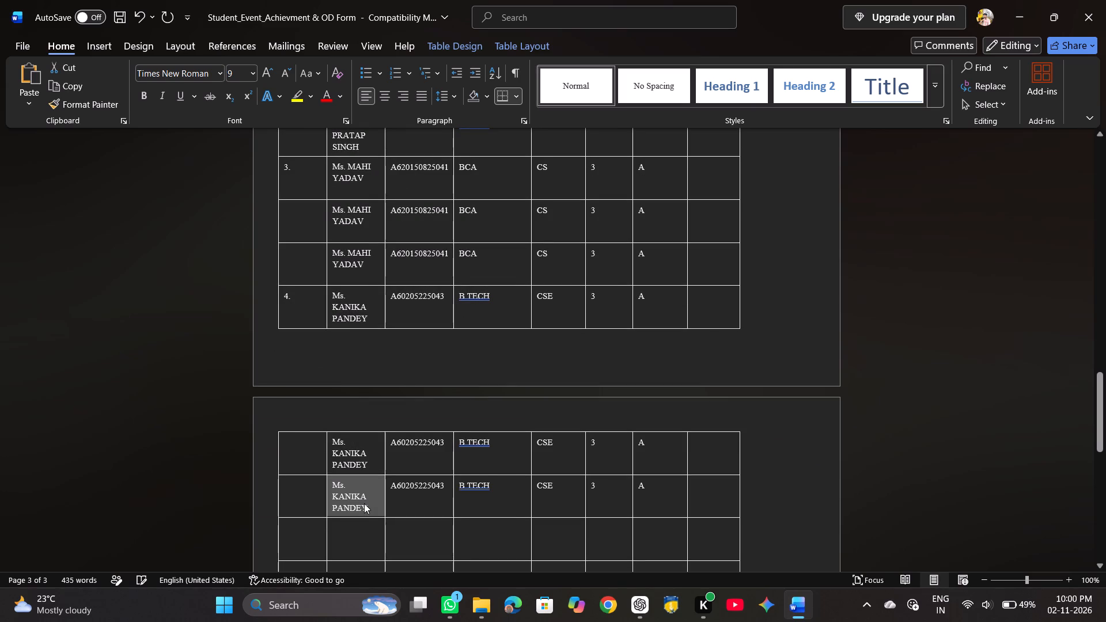
left_click(820, 440)
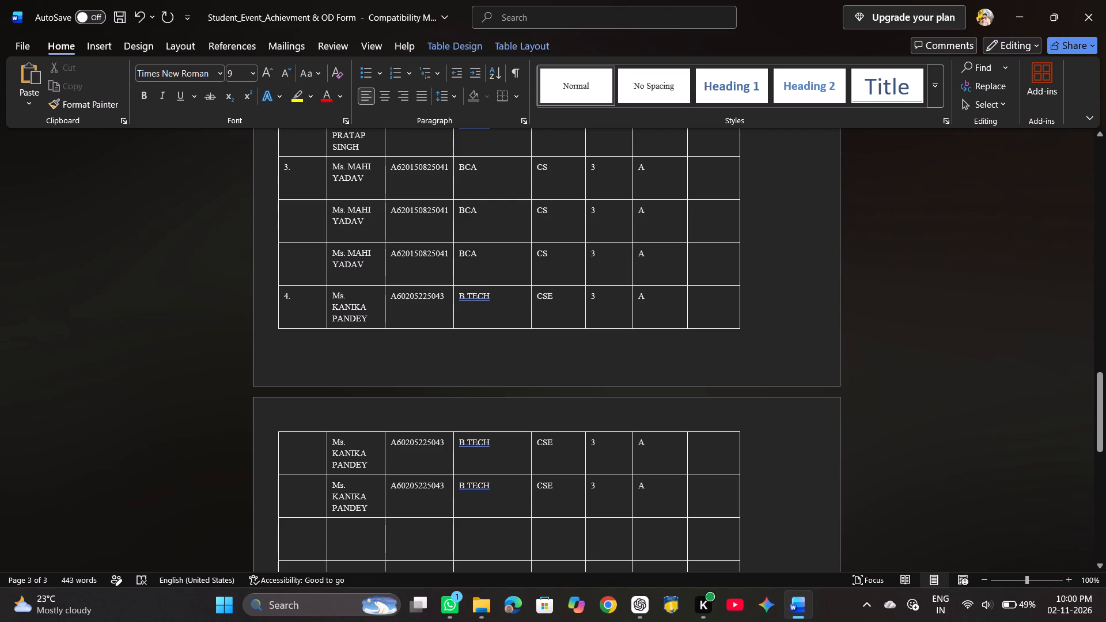
Start the next student's row with serial number 5. and the title Mr. in the STUDENT NAME cell.
scroll(815, 449, "down", 1)
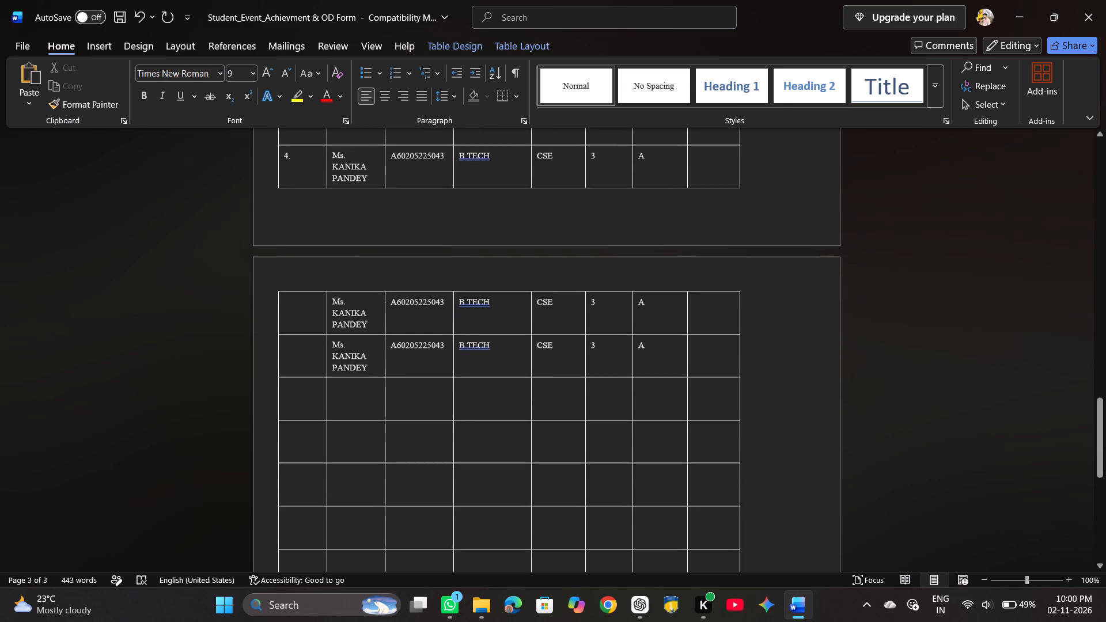
scroll(815, 449, "down", 1)
left_click(306, 386)
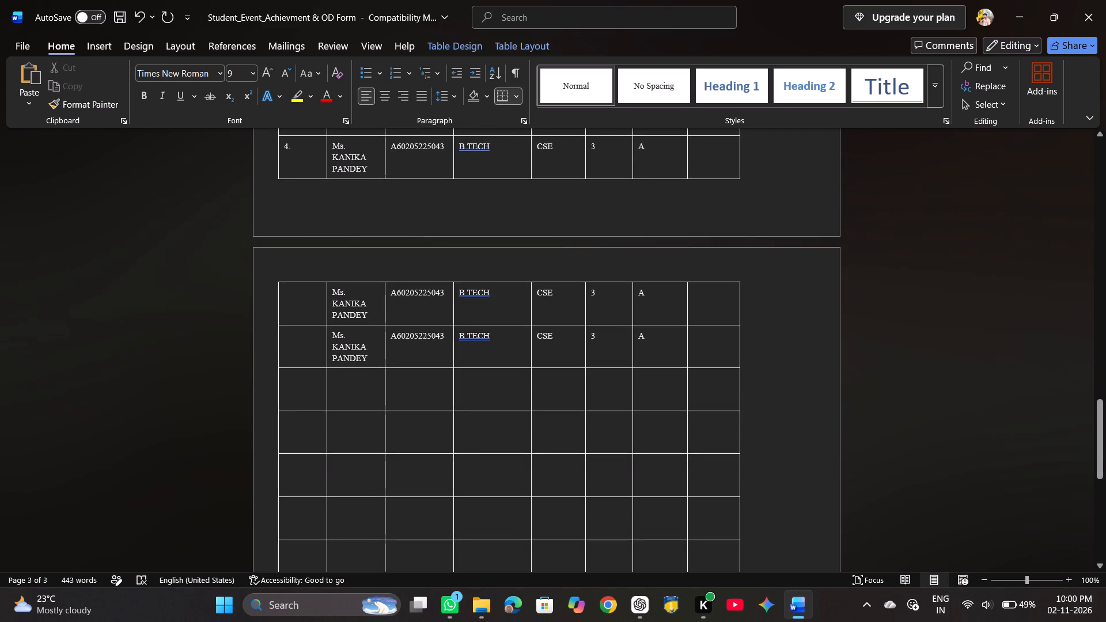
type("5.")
left_click(356, 391)
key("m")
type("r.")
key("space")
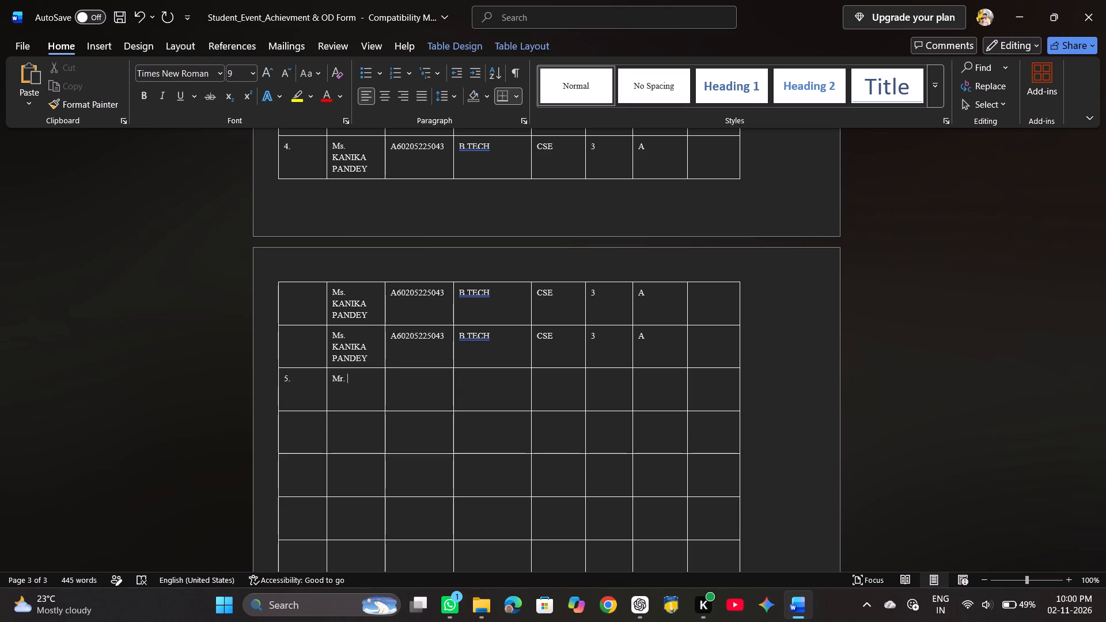
Enter the fifth student's first name after "Mr." in the STUDENT NAME cell of row 5.
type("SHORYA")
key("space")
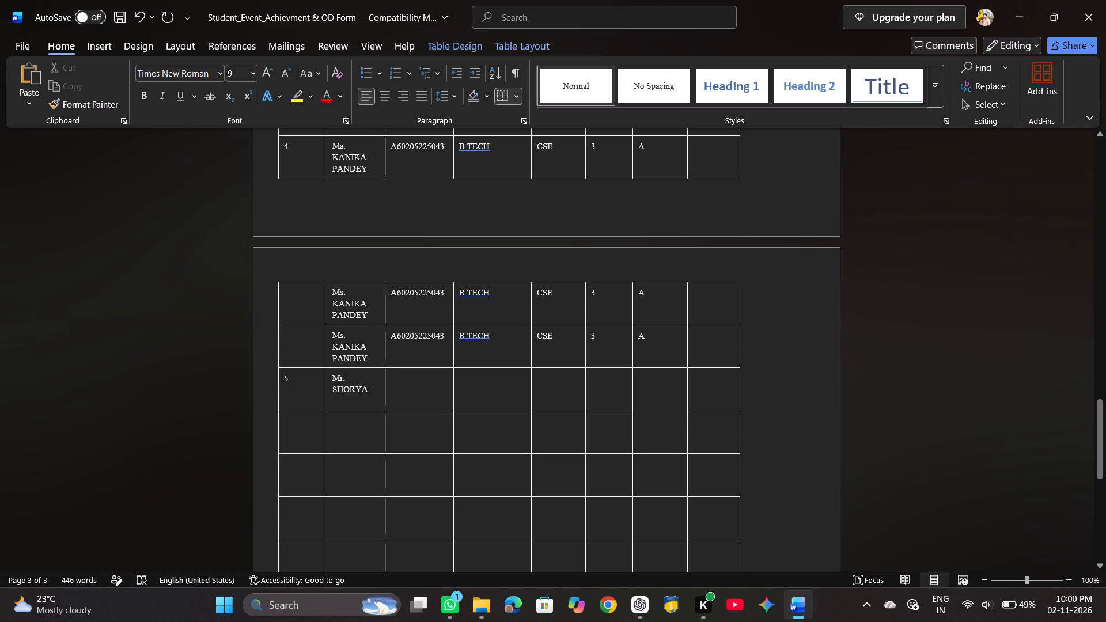
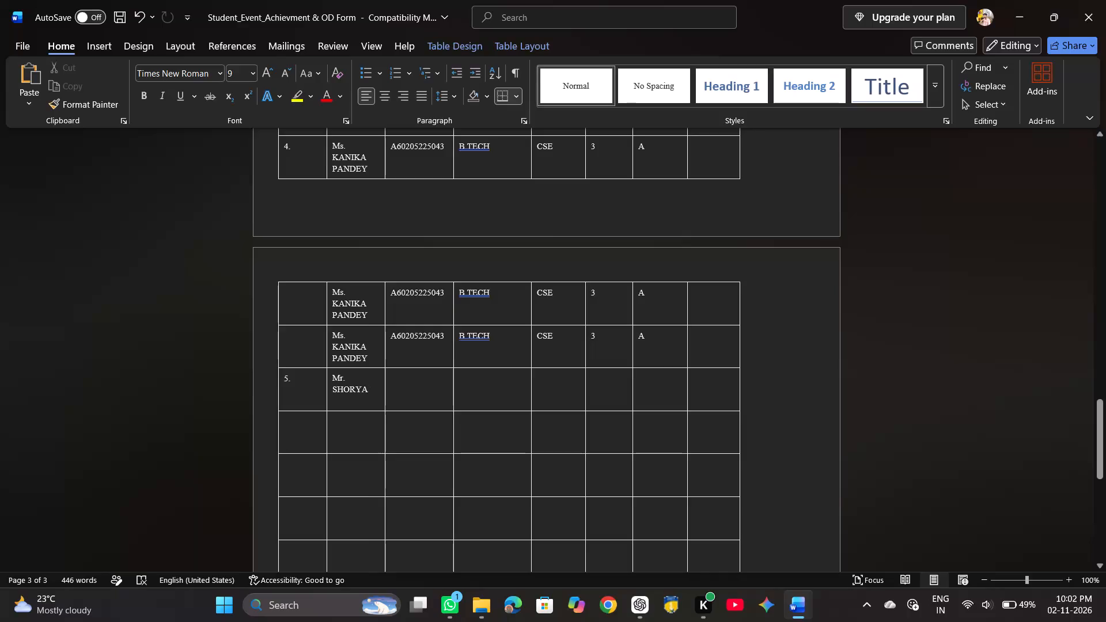
Complete the fifth student's name by adding the surname after the first name in the row 5 STUDENT NAME cell.
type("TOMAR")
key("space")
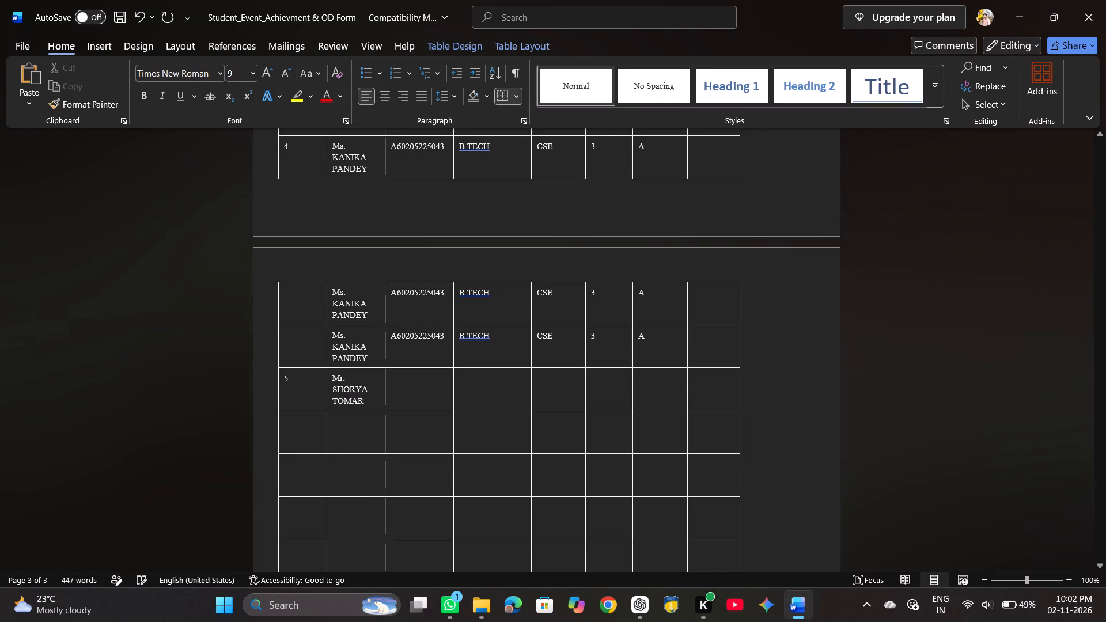
Begin the student ID number entry in the empty cell beside the fifth student's name in row 5.
left_click(406, 398)
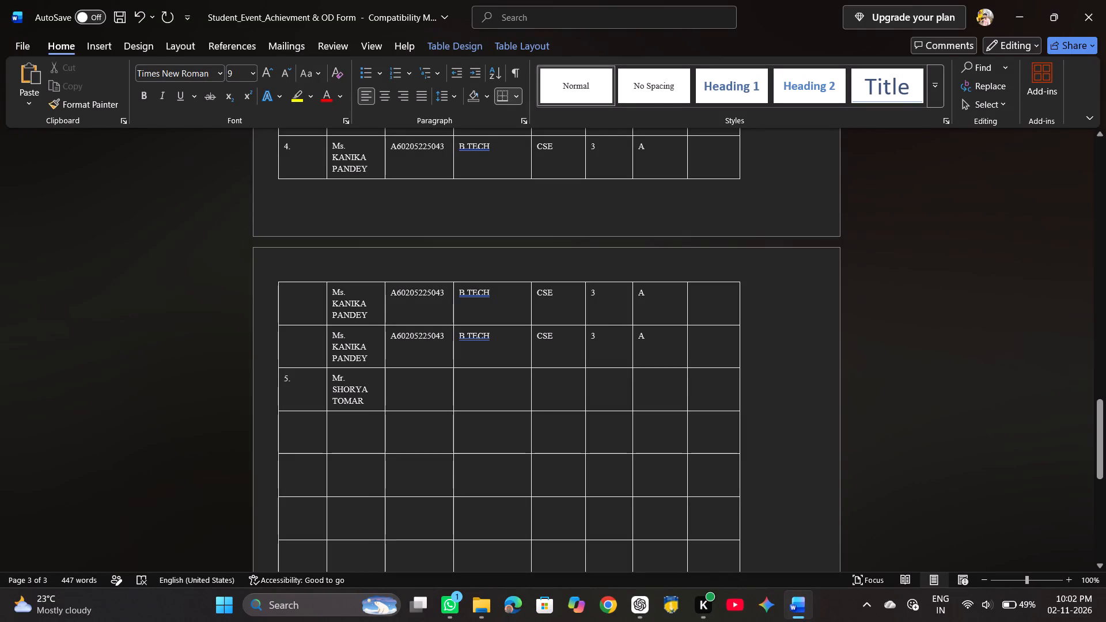
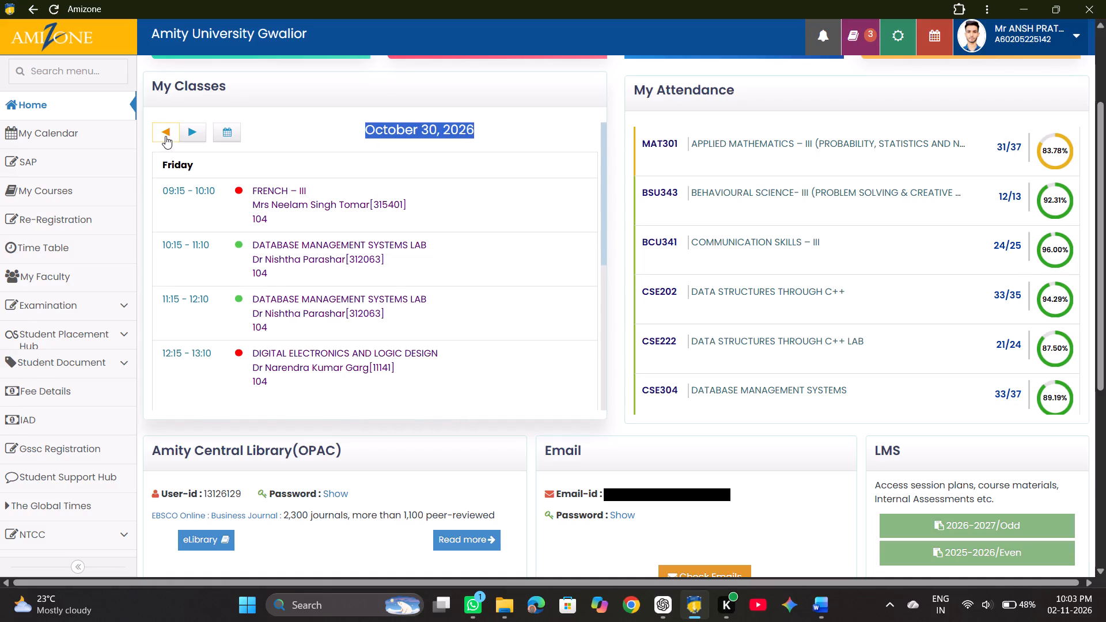
Review the My Classes schedule for October 29 and October 28, 2026 on the student portal dashboard.
left_click(165, 136)
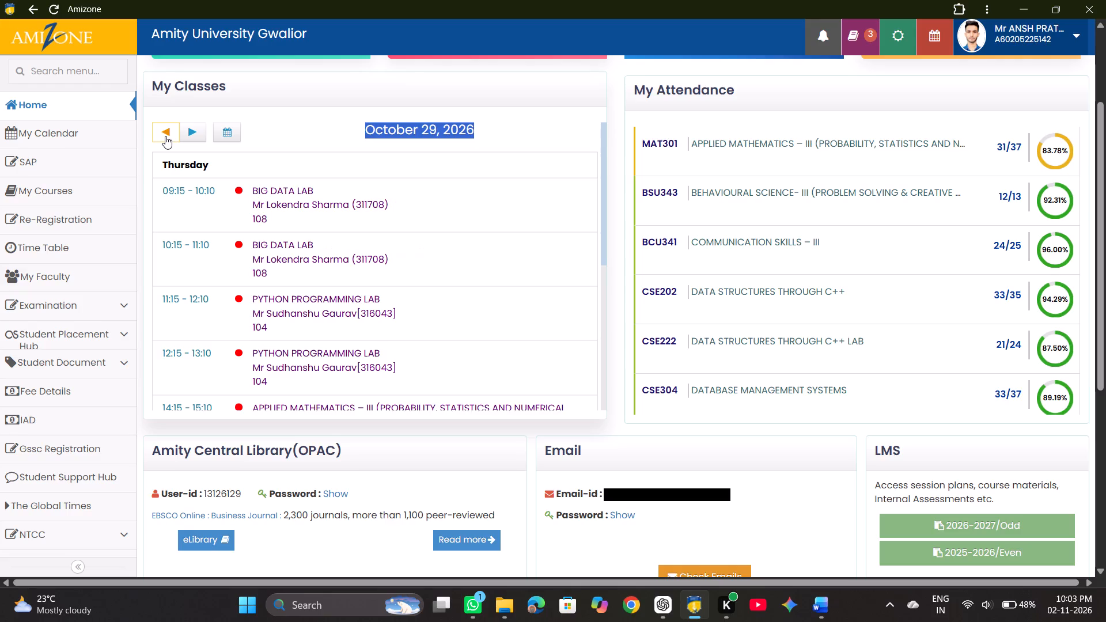
left_click(165, 136)
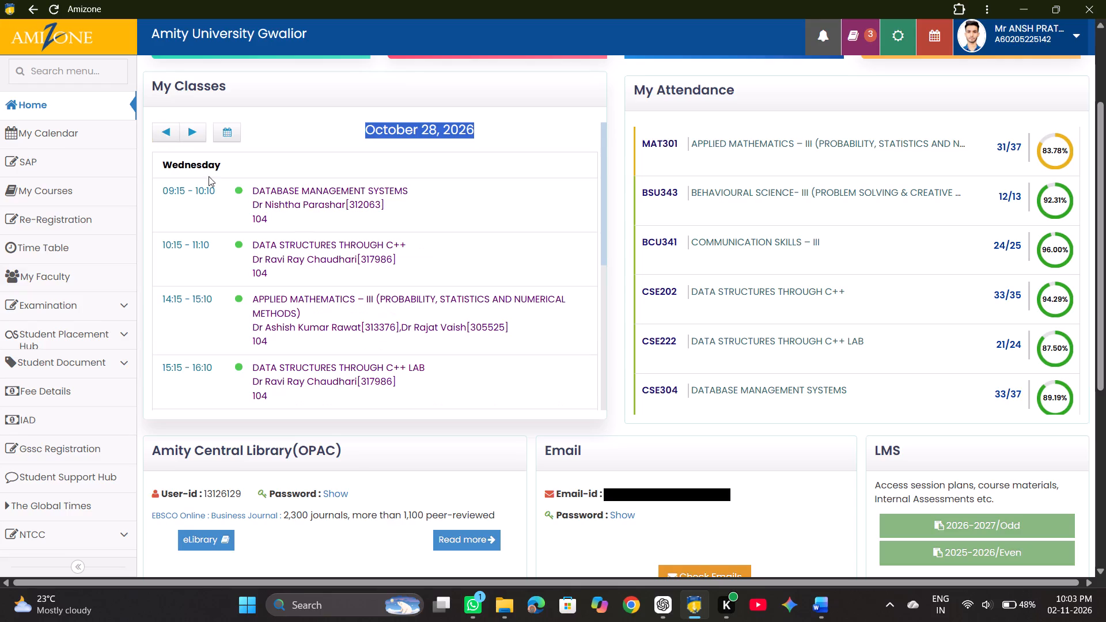
scroll(237, 260, "right", 1)
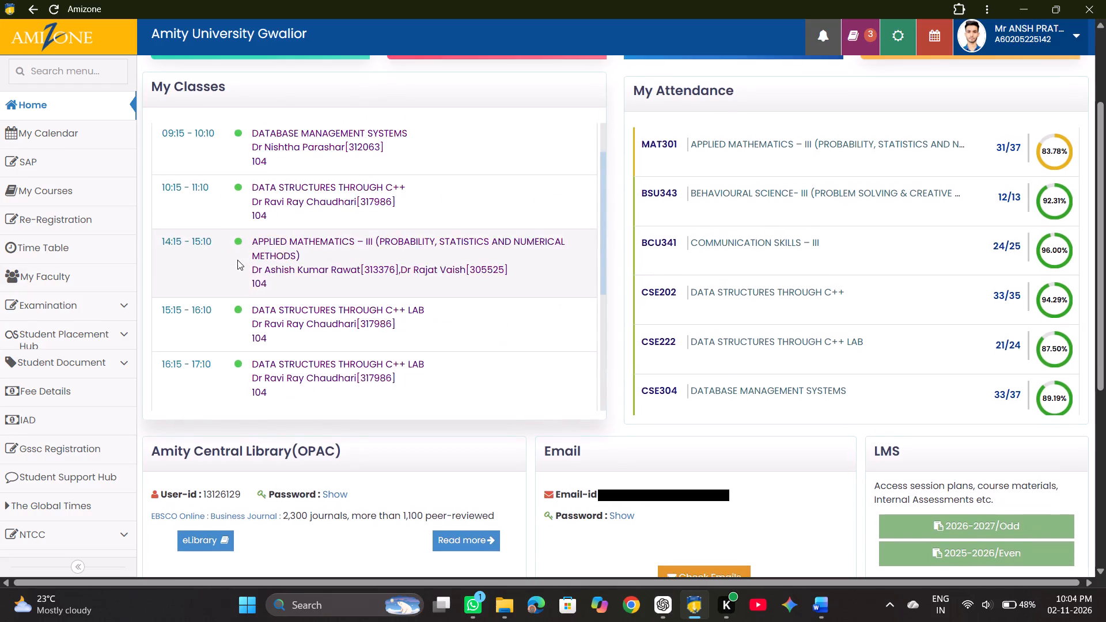
scroll(237, 260, "right", 1)
left_click(471, 131)
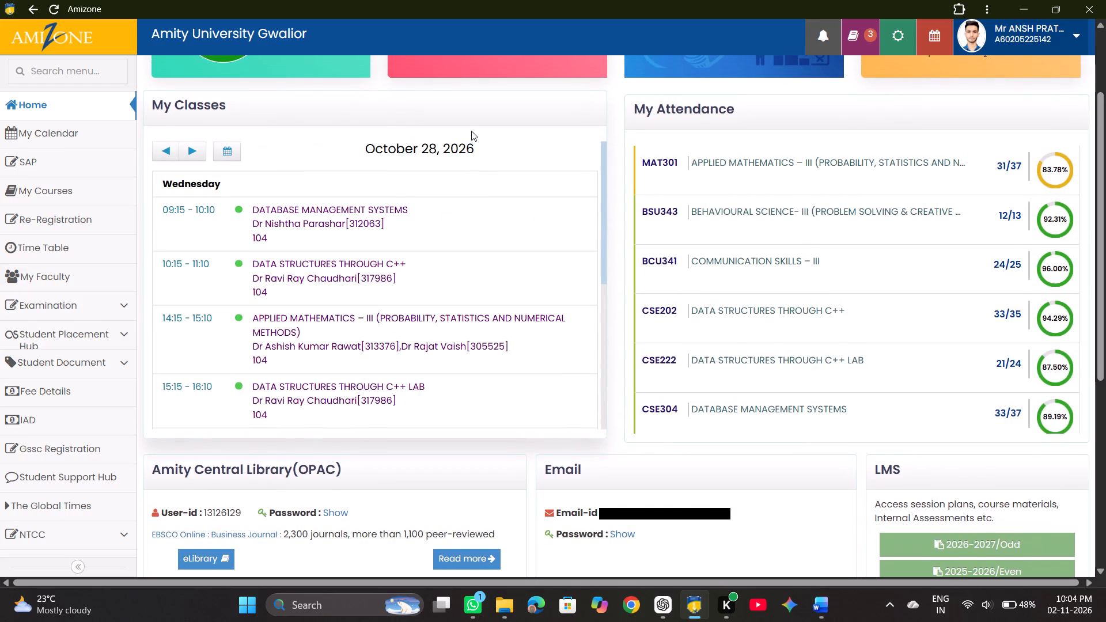
scroll(501, 113, "up", 3)
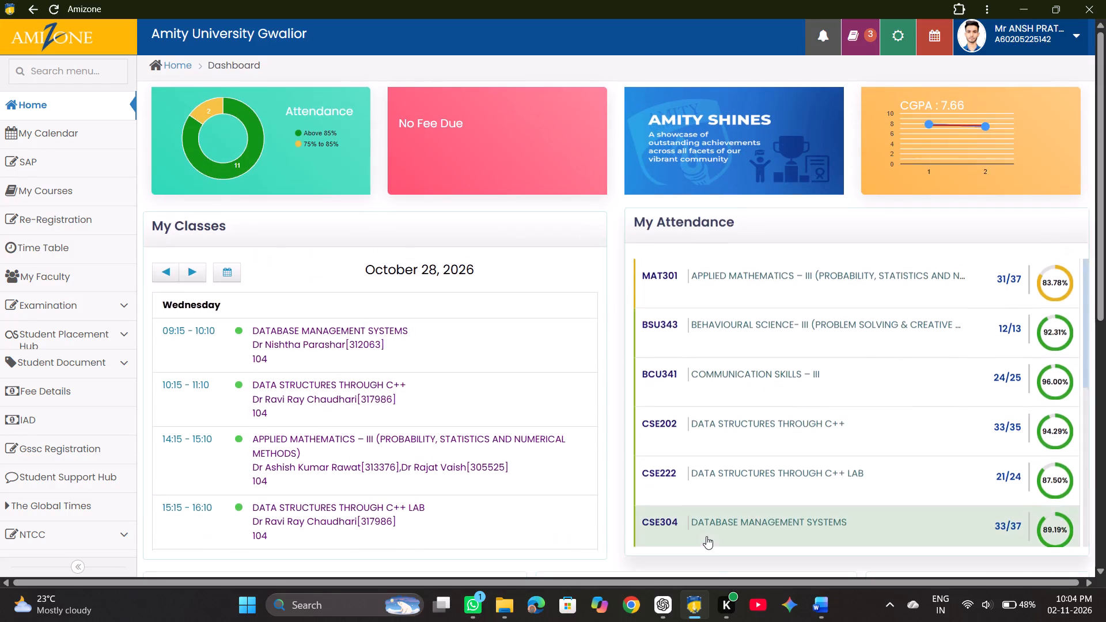
Switch to the OD form in Word and clear the name, enrollment and class details from the second student's third row.
left_click(821, 616)
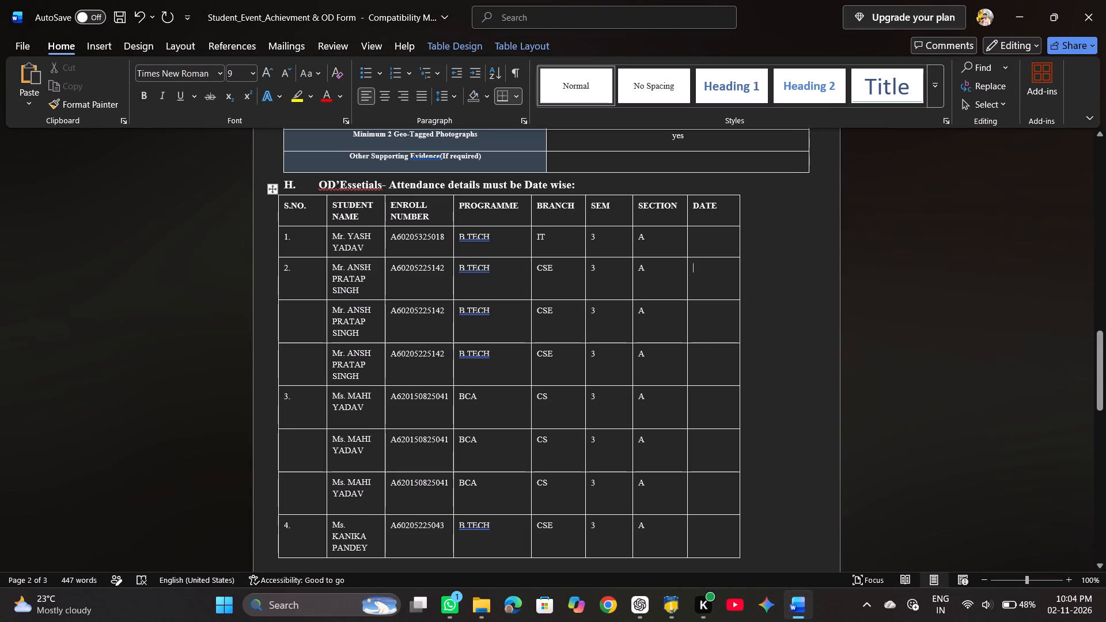
left_click_drag(334, 353, 520, 365)
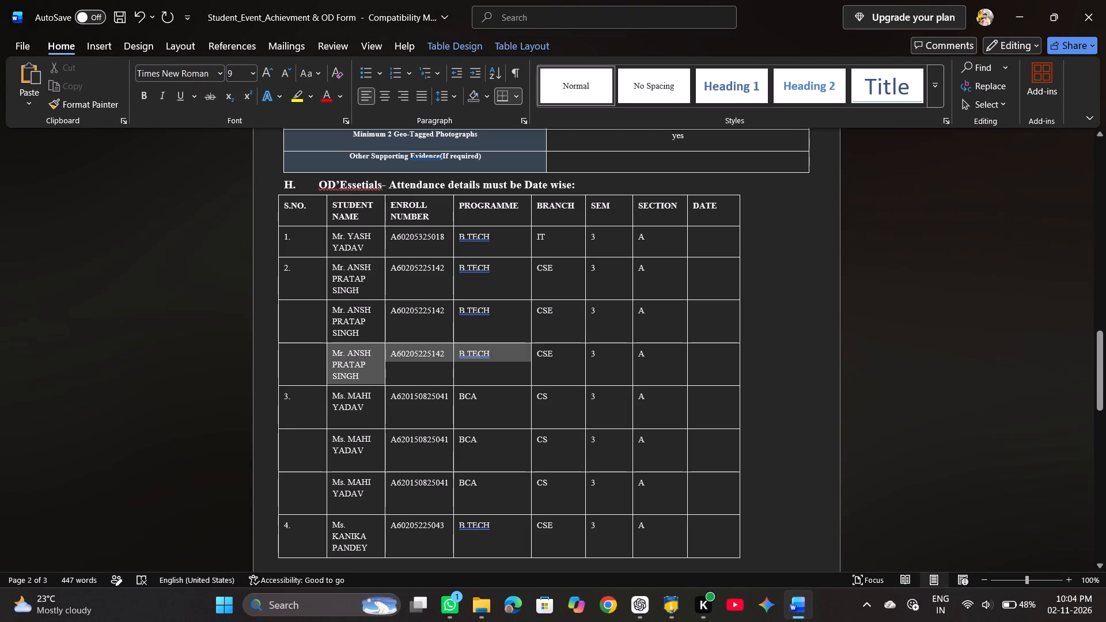
left_click_drag(520, 365, 658, 367)
key("Delete")
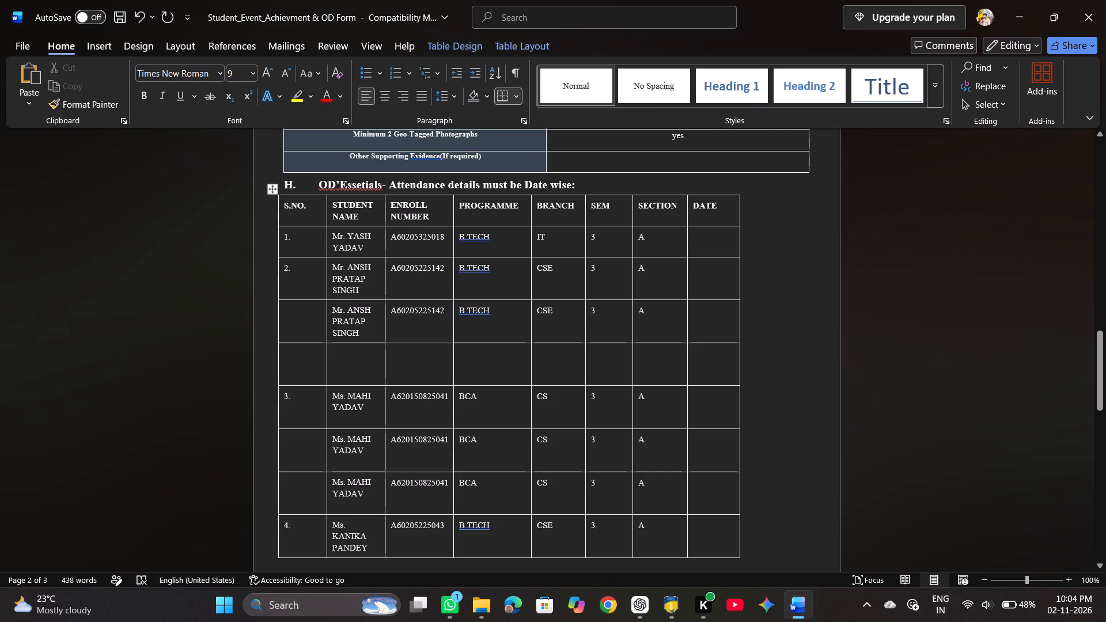
Reduce the height of the emptied row below the second student's entries as far as it goes.
left_click_drag(739, 386, 745, 342)
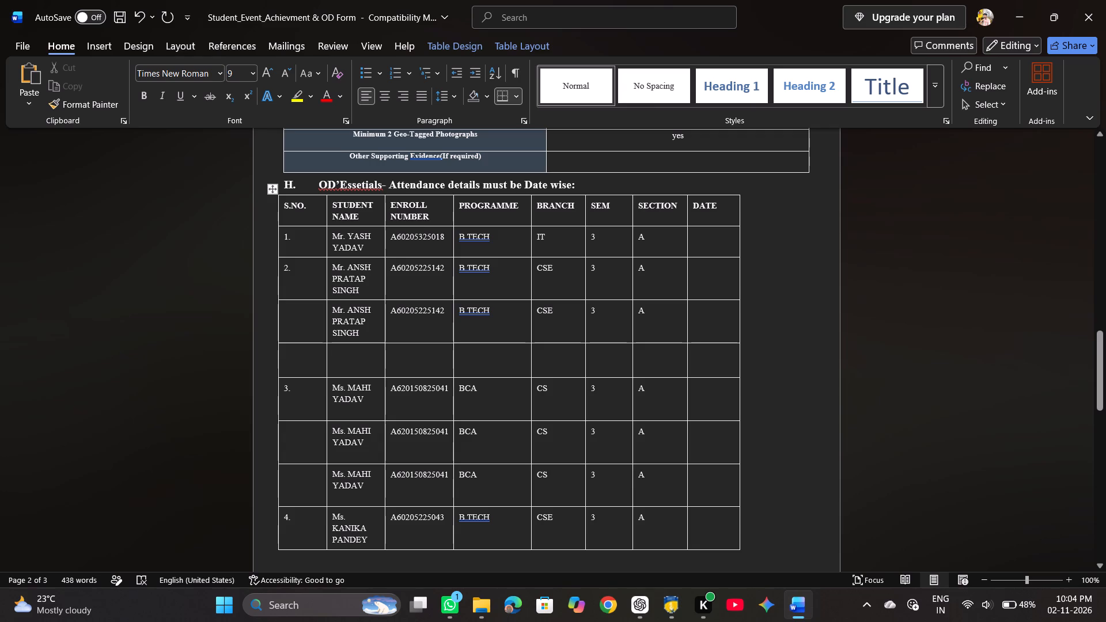
left_click_drag(739, 378, 743, 340)
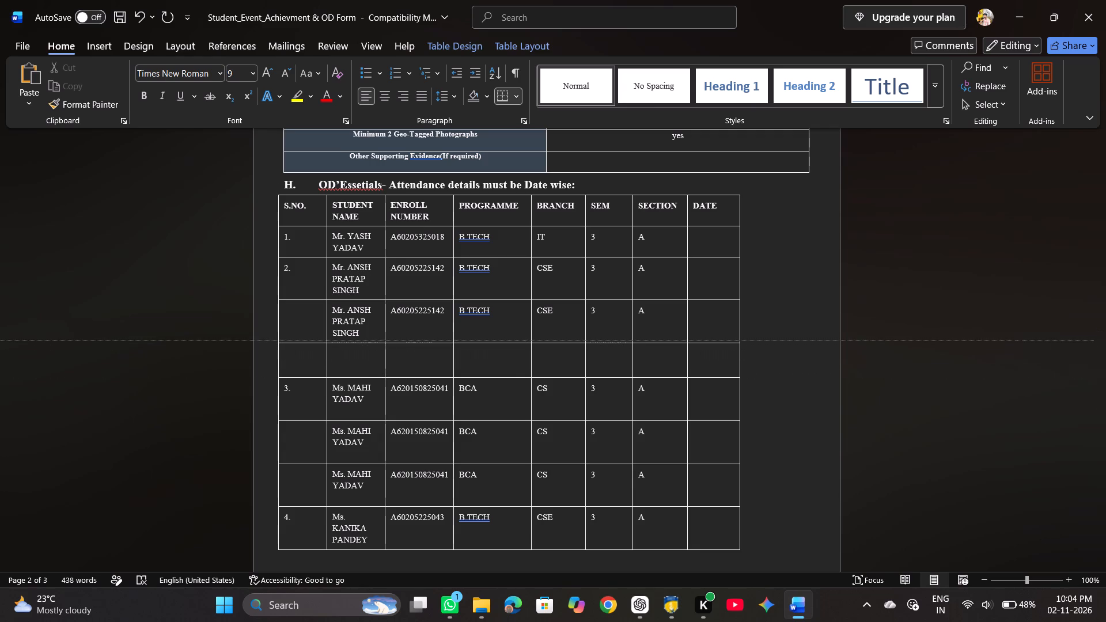
left_click_drag(743, 340, 743, 344)
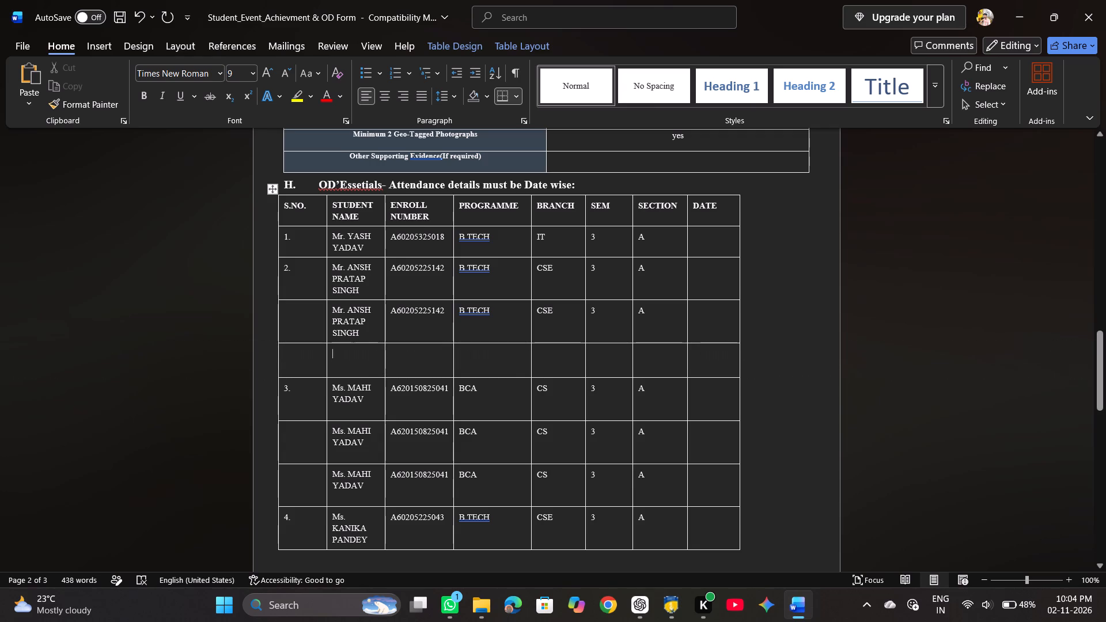
left_click(769, 378)
Enter 28 OCTOBER in the DATE cell of the third student's first row.
left_click(715, 400)
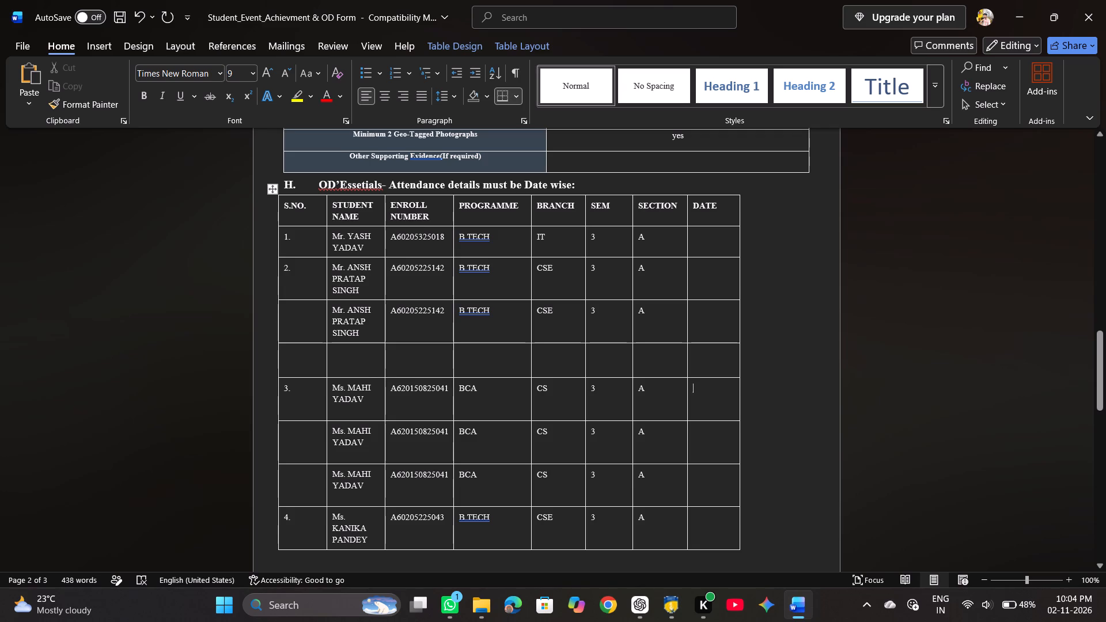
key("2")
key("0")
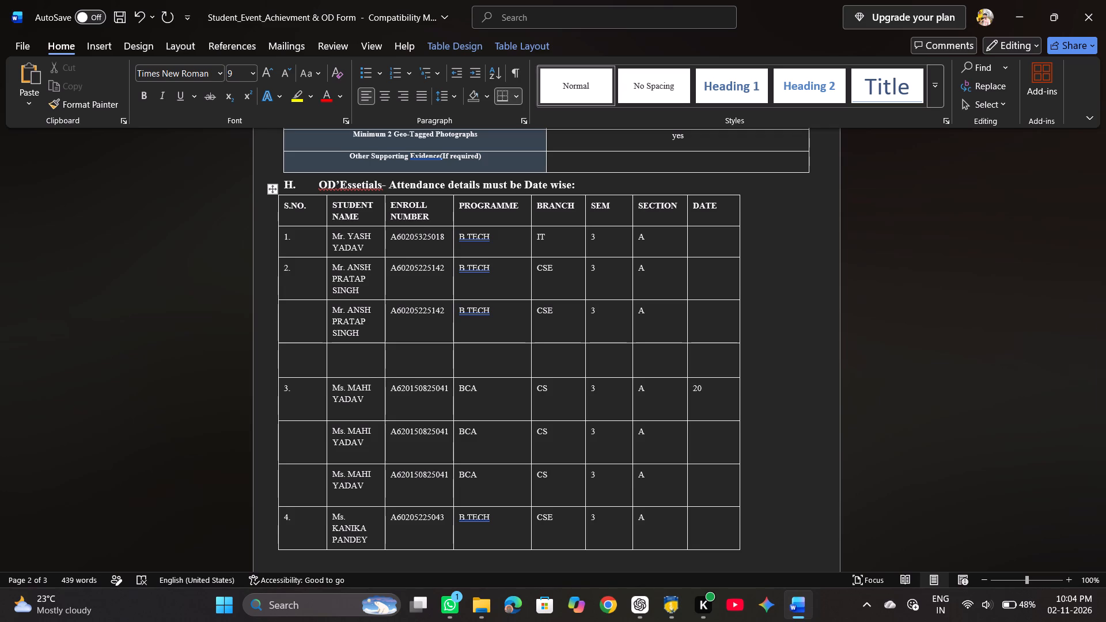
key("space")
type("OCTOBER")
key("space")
left_click(707, 439)
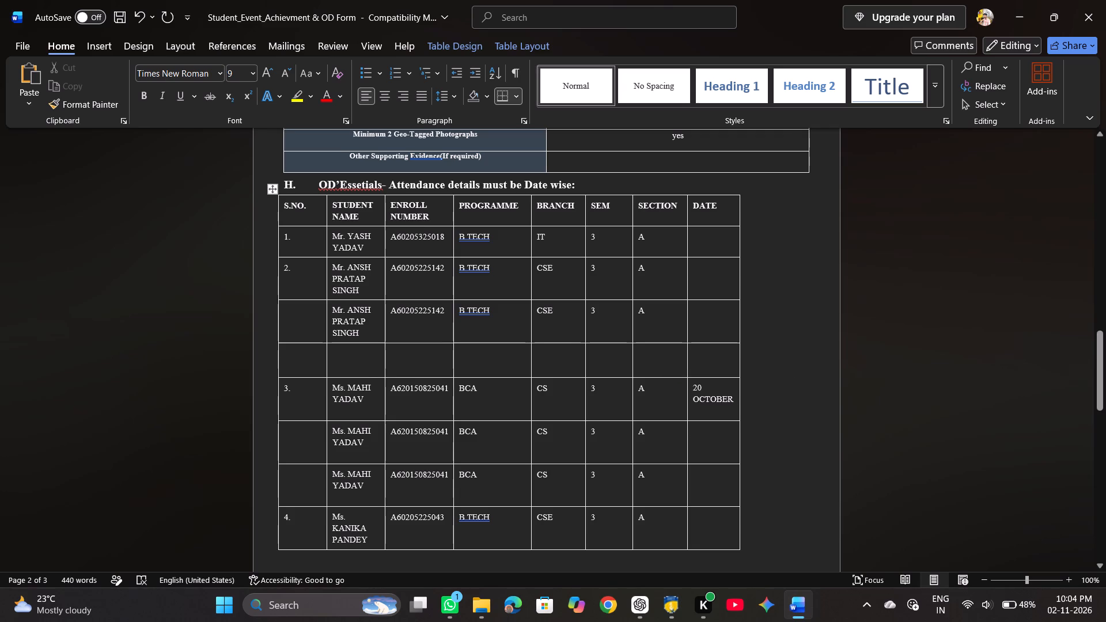
left_click(712, 394)
left_click_drag(712, 394, 713, 388)
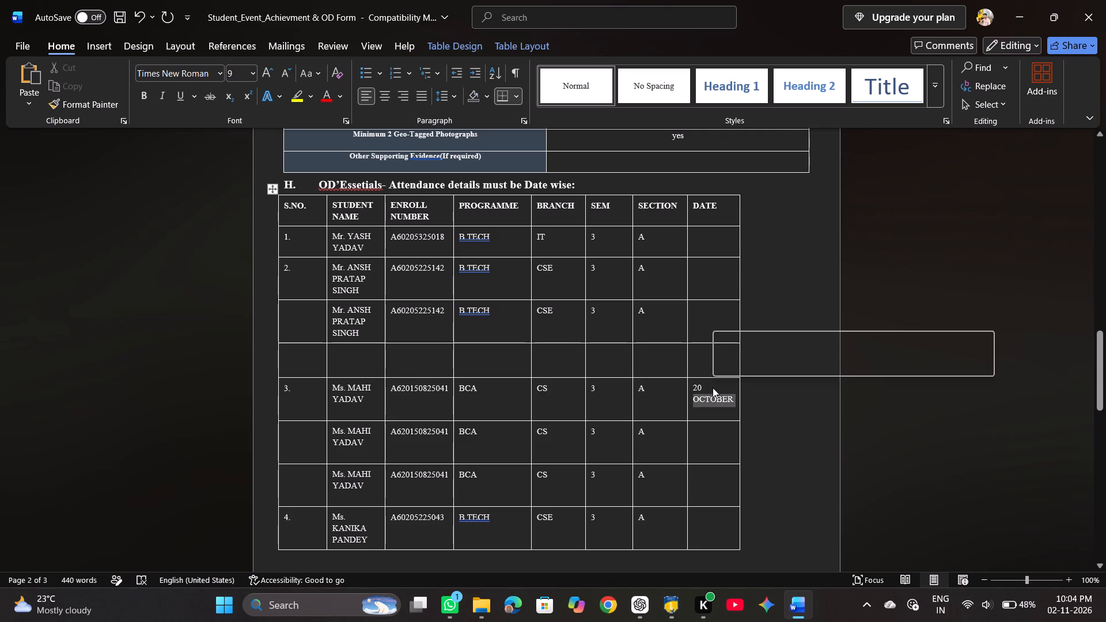
left_click(713, 388)
key("BackSpace")
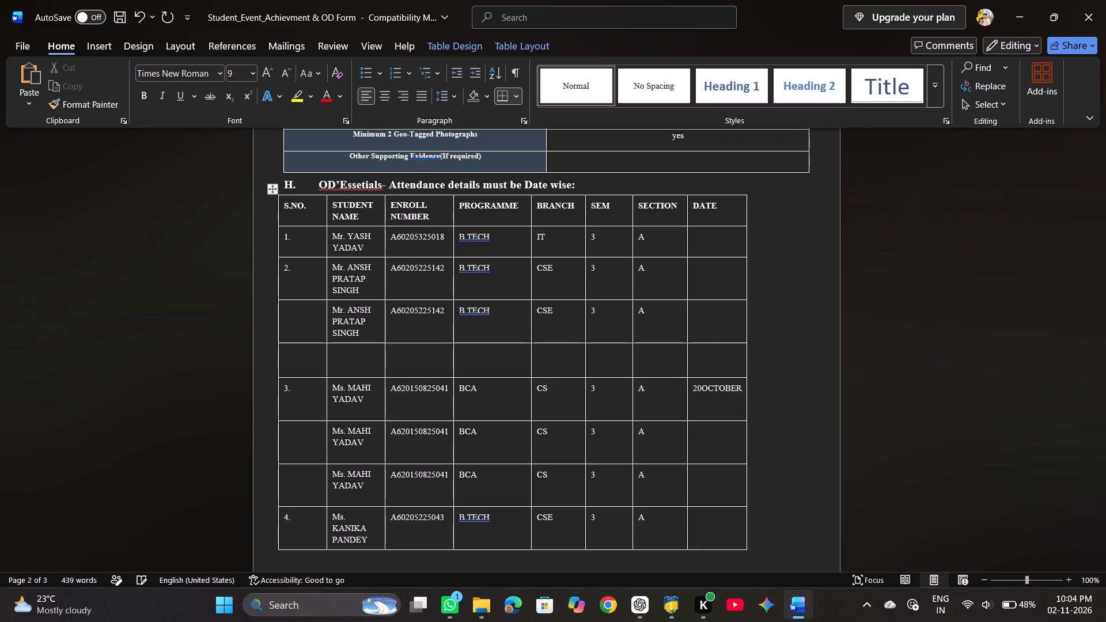
key("BackSpace")
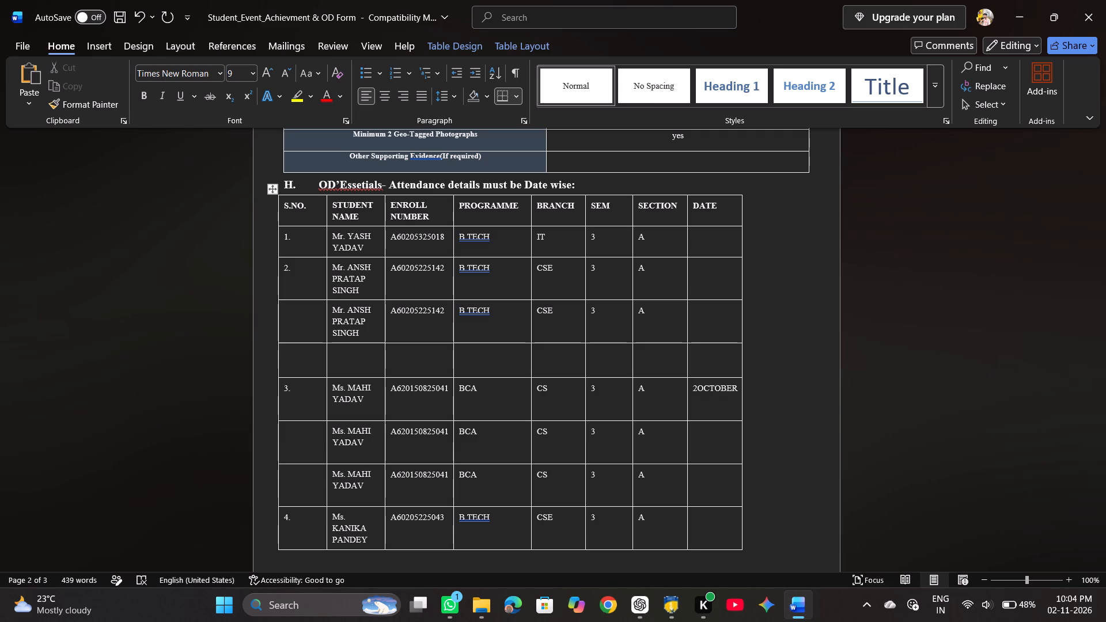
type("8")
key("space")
Enter 29 OCTOBER and 30 OCTOBER in the DATE cells of the third student's second and third rows.
left_click(722, 441)
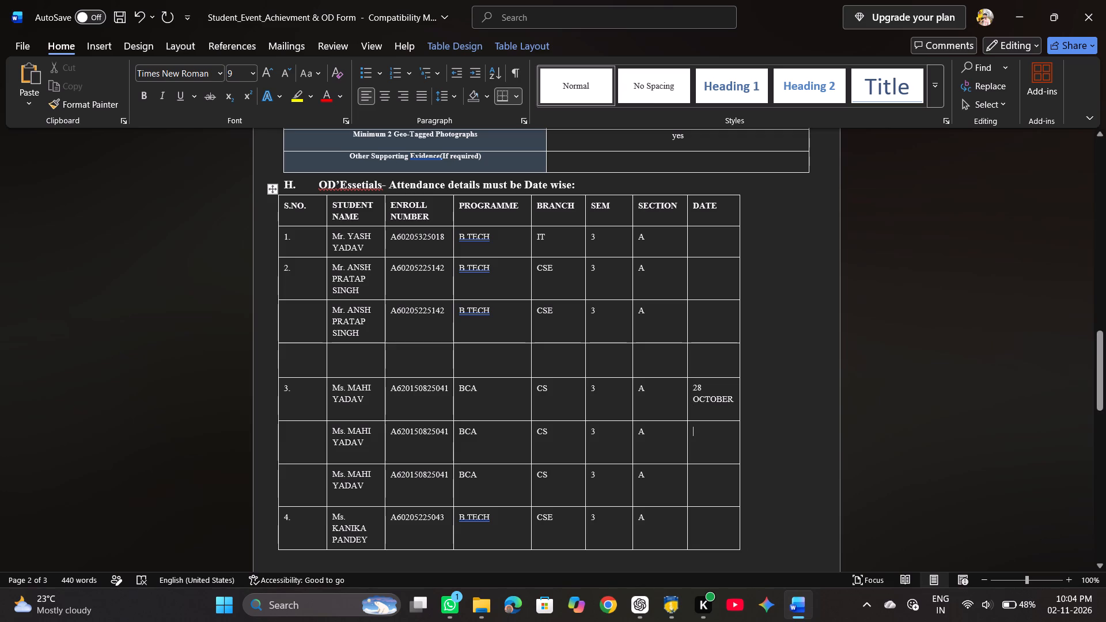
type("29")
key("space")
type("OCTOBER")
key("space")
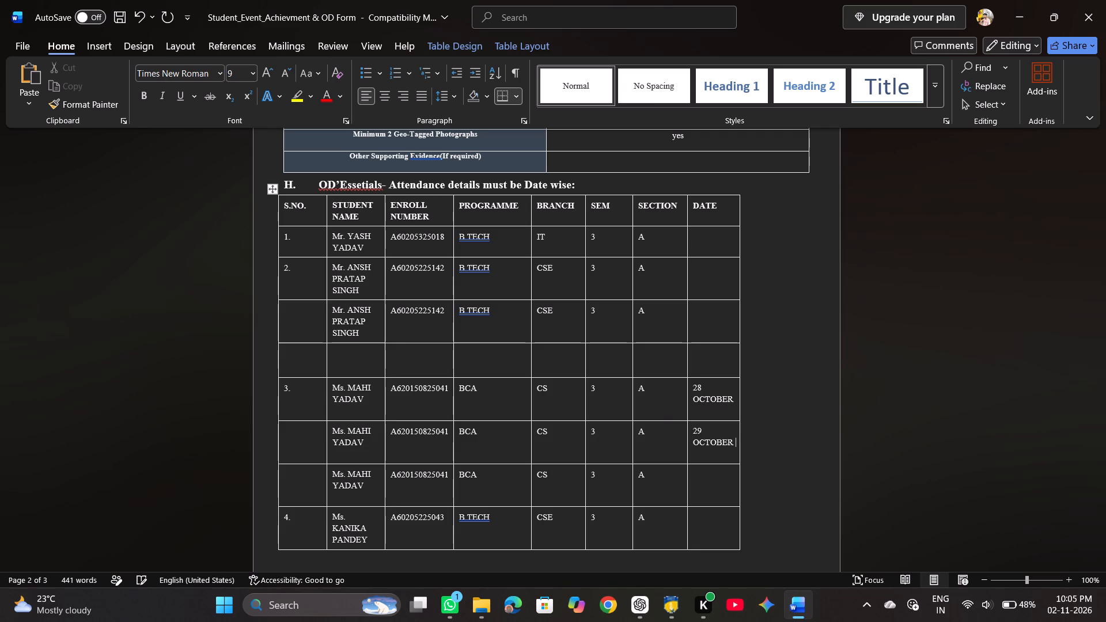
left_click(715, 476)
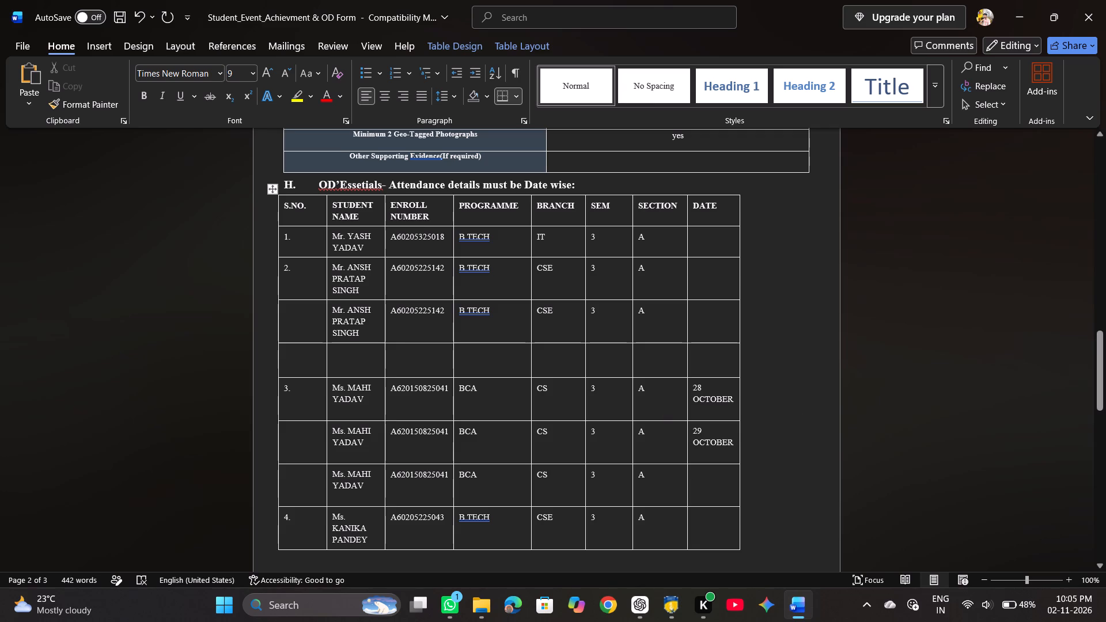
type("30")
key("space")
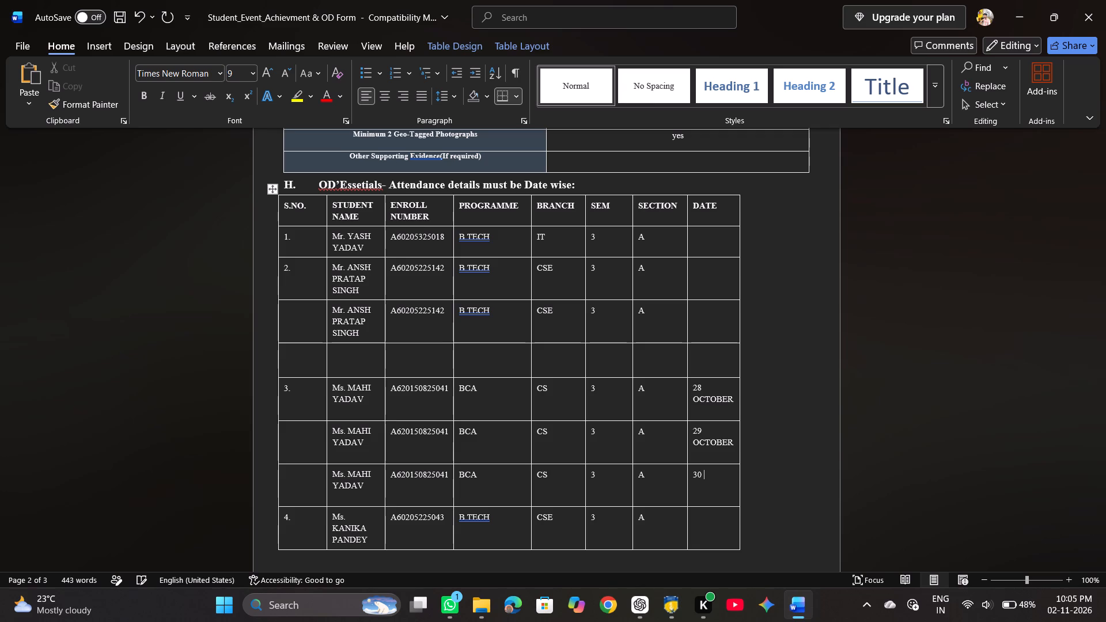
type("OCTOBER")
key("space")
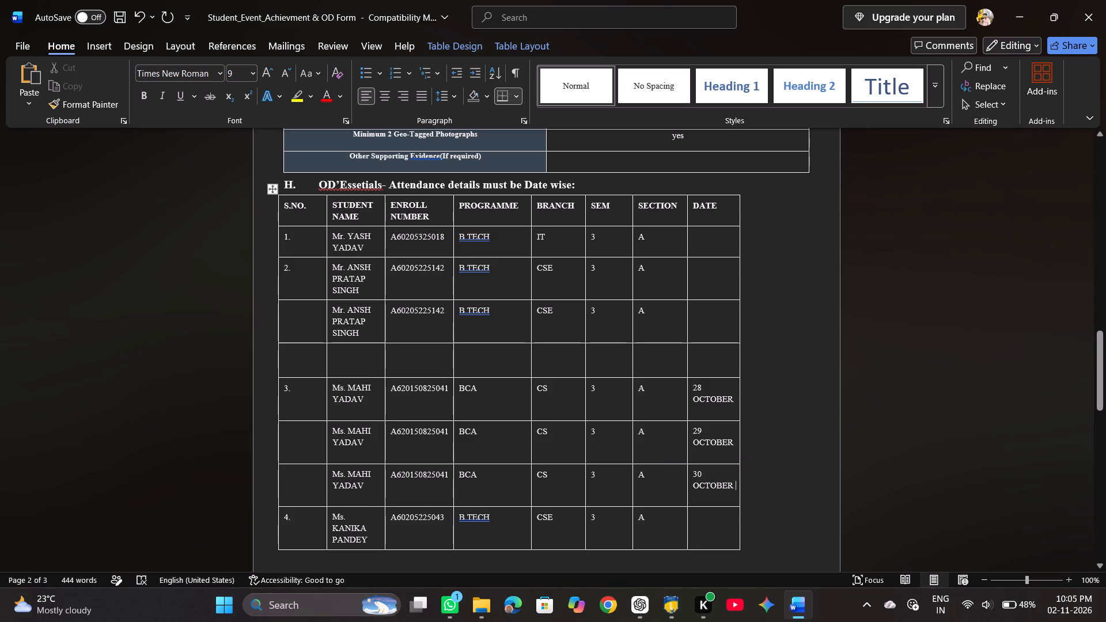
Clear the name, enrollment number, programme, branch, semester and section from the fourth student's third row.
left_click(705, 518)
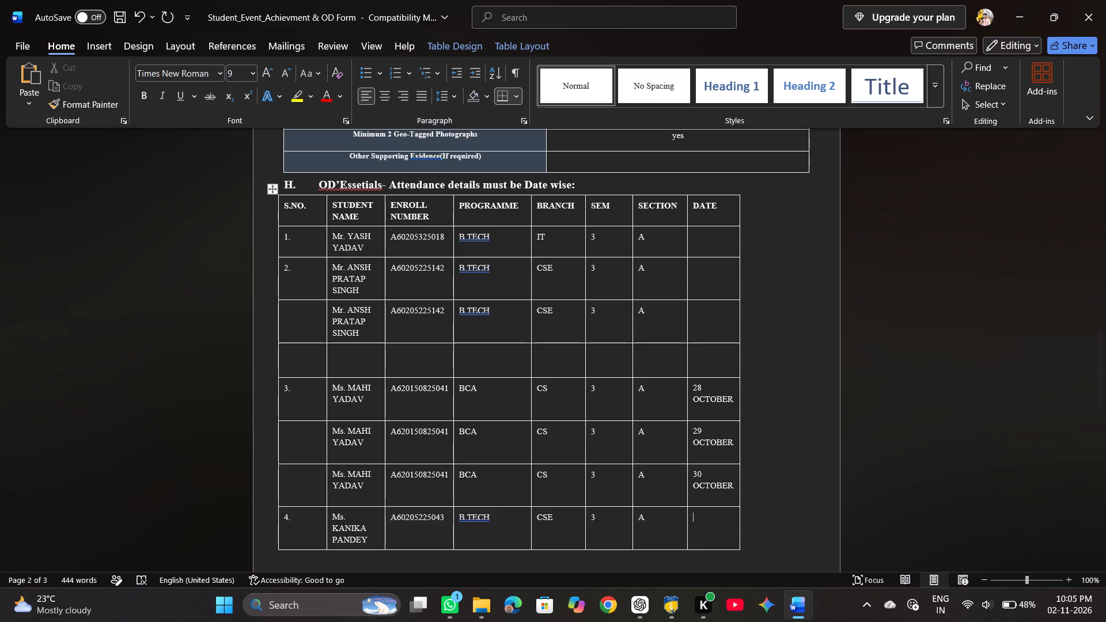
scroll(821, 484, "down", 2)
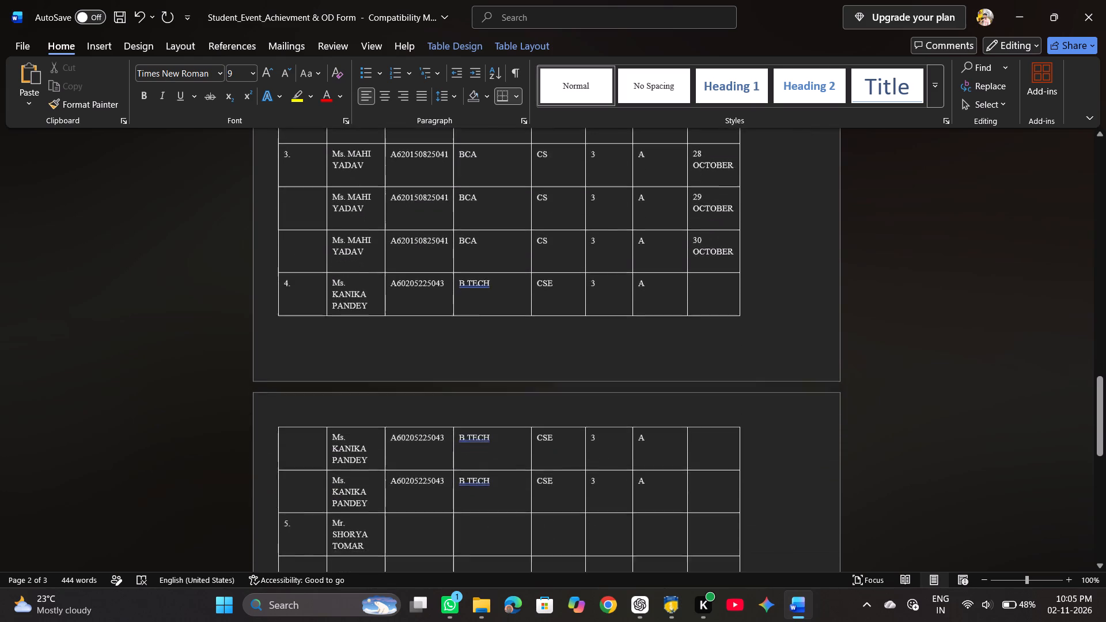
scroll(821, 484, "down", 2)
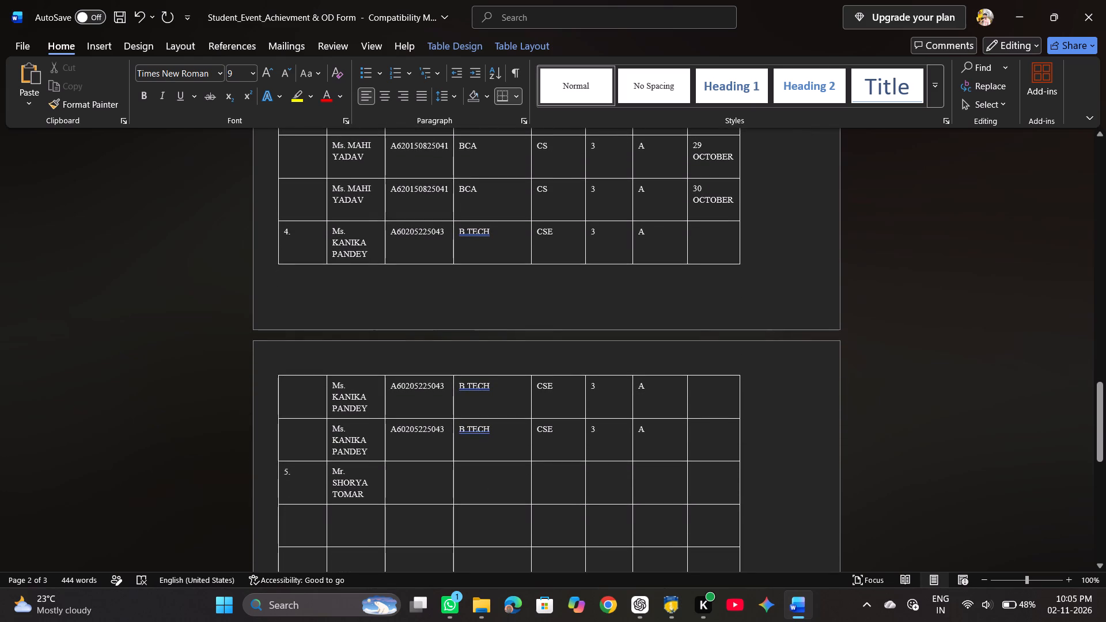
left_click(656, 428)
left_click_drag(333, 428, 641, 430)
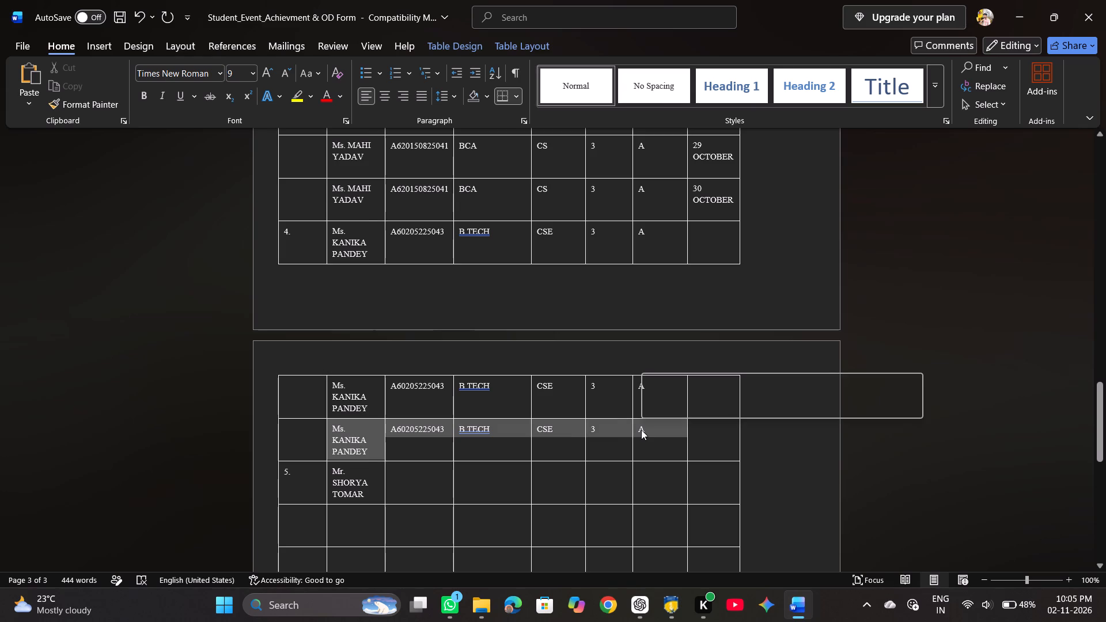
key("Delete")
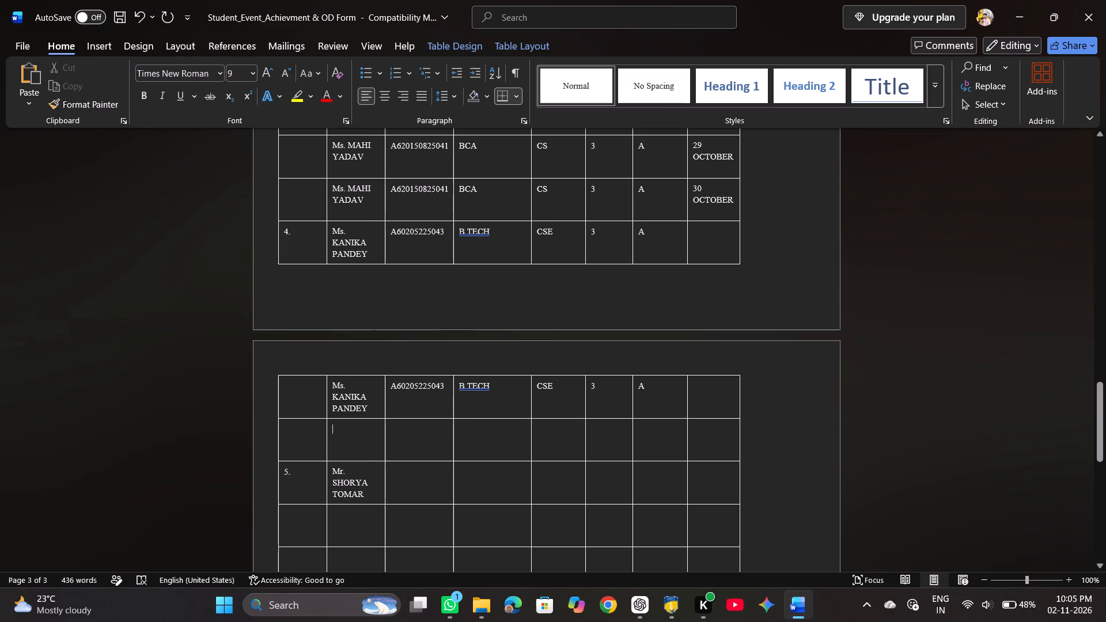
Enter 29 OCTOBER in the DATE cell of the fourth student's first row.
left_click(702, 238)
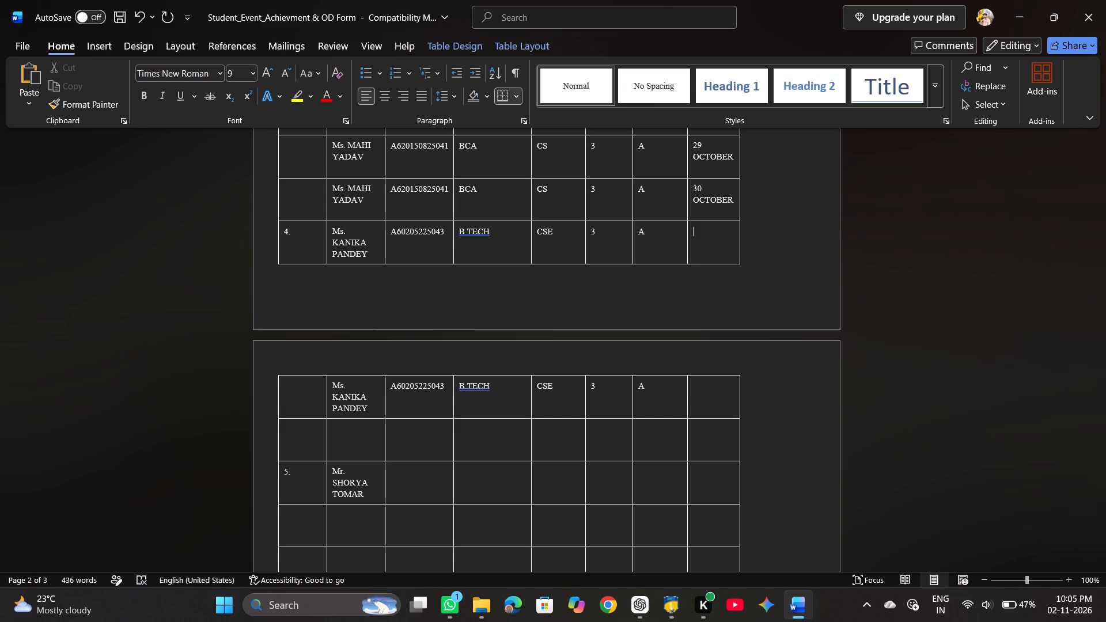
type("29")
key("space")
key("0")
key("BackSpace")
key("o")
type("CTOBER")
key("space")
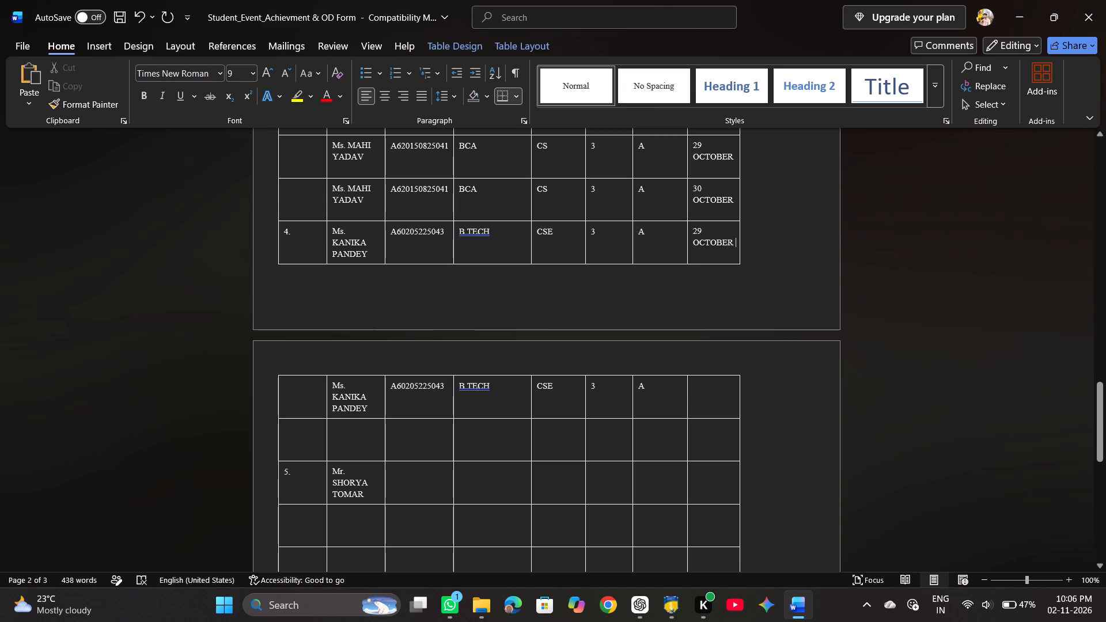
Enter 30 OCTOBER in the DATE cell of the fourth student's second row.
left_click(709, 387)
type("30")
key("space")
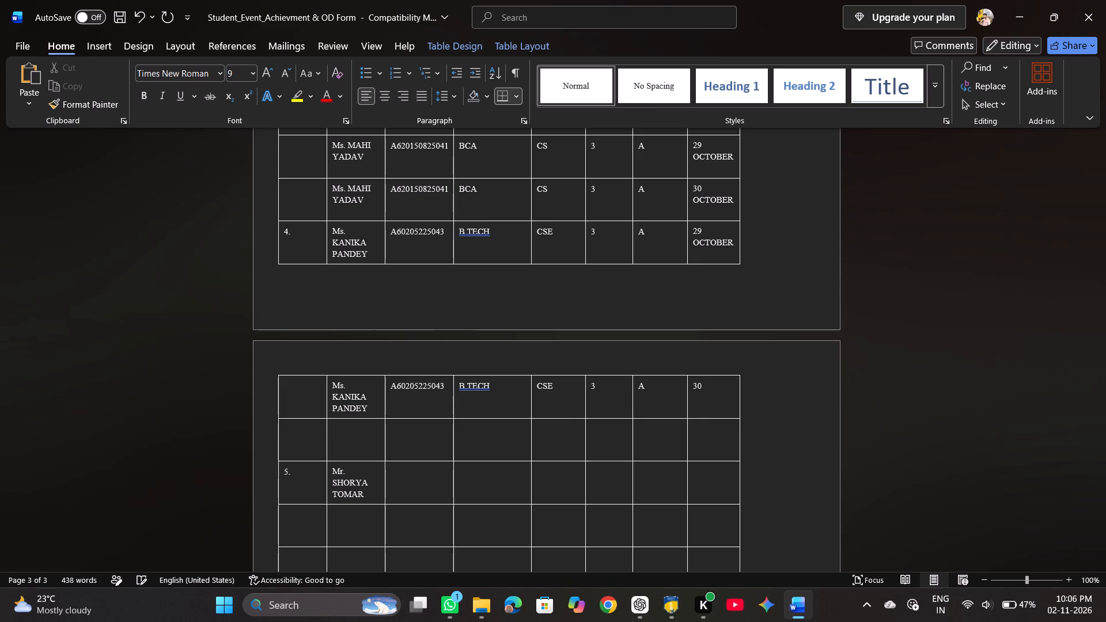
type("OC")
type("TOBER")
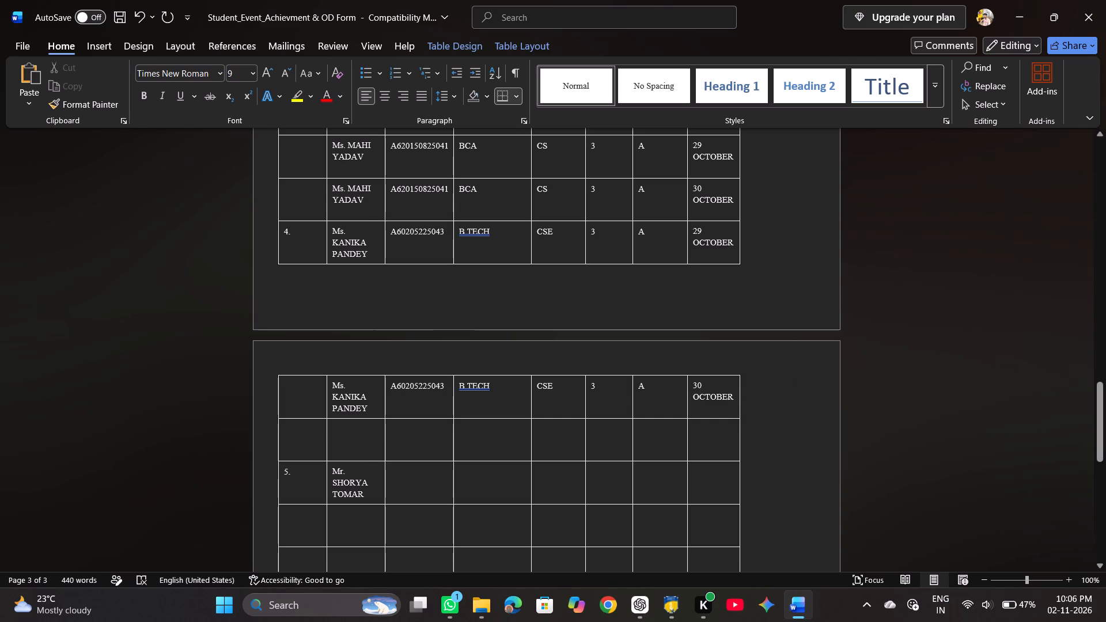
left_click(759, 401)
Enter B.TECH in the PROGRAMME cell of the fifth student's row.
scroll(808, 401, "down", 1)
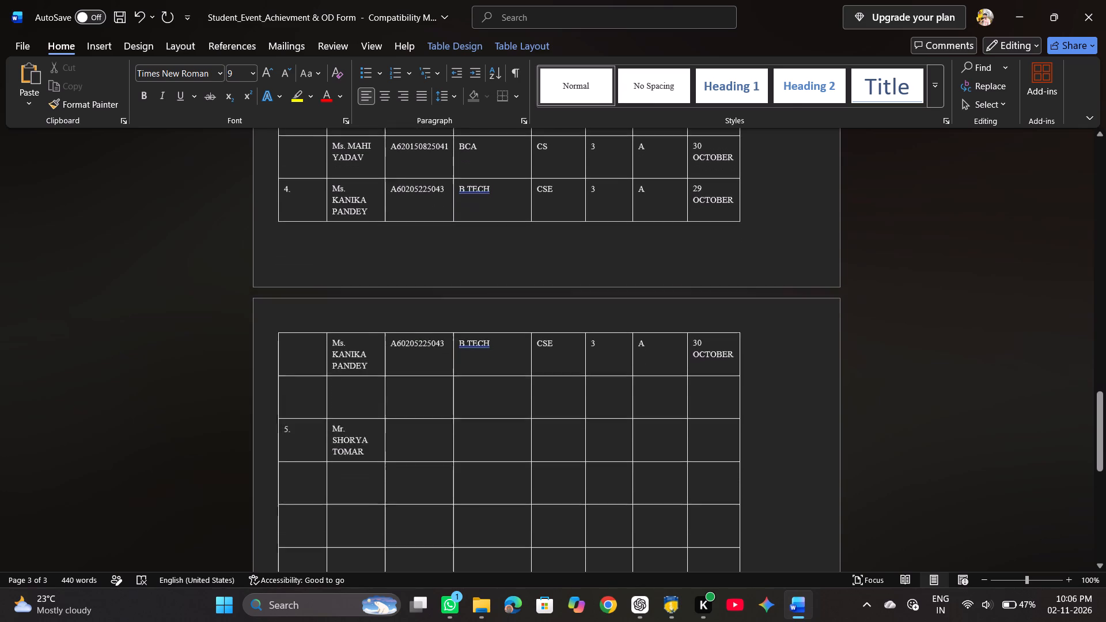
scroll(808, 401, "down", 1)
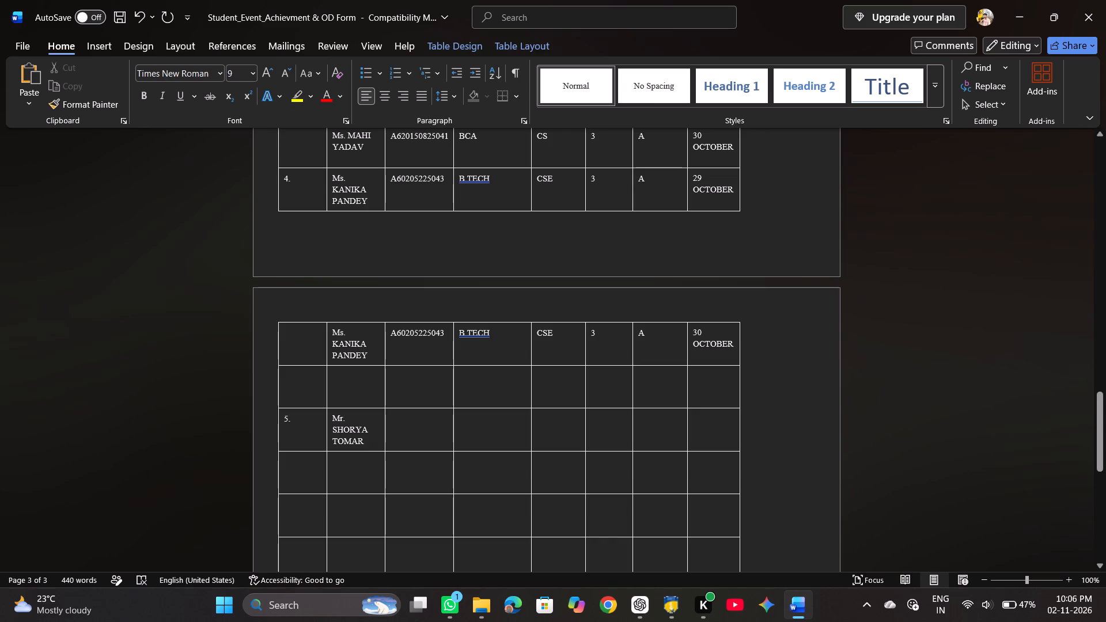
left_click(502, 428)
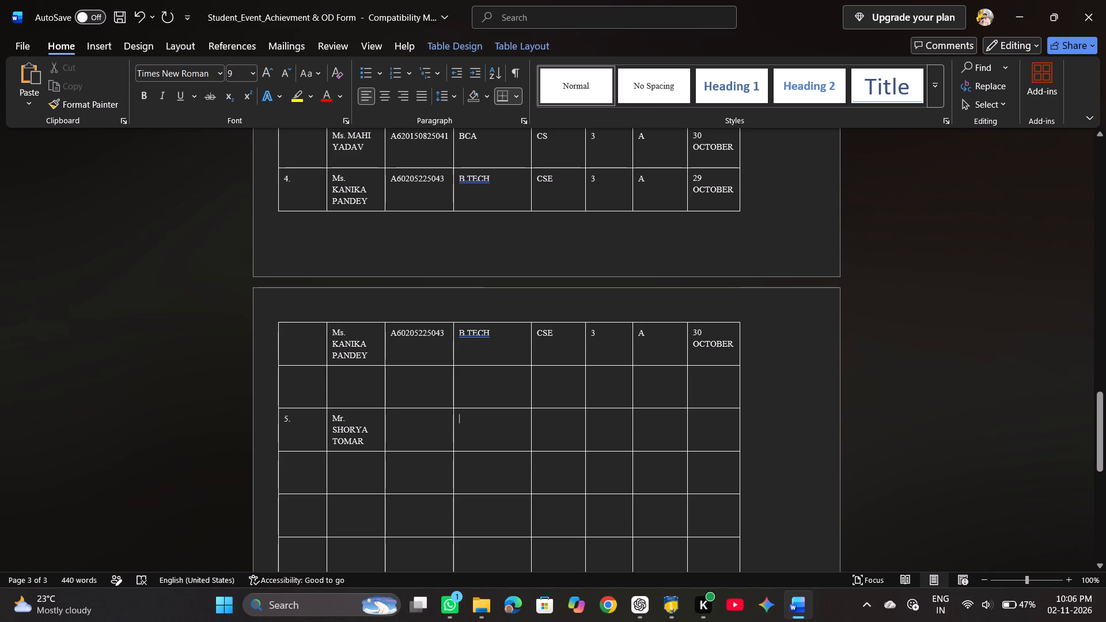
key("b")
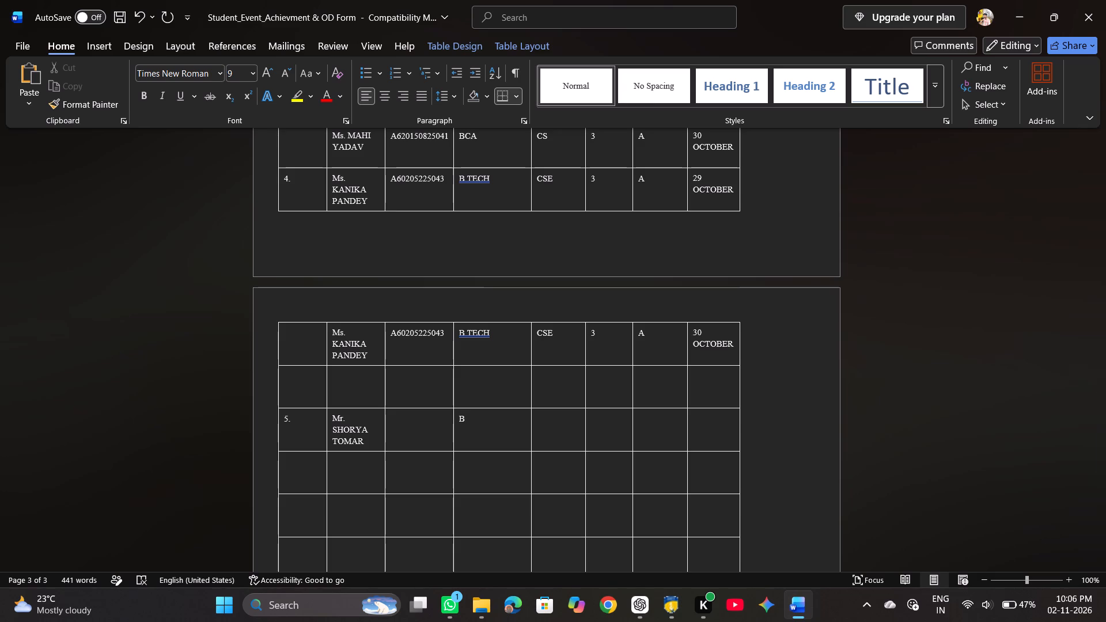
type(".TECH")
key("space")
Enter A in the SEM cell of the fifth student's row.
left_click(599, 419)
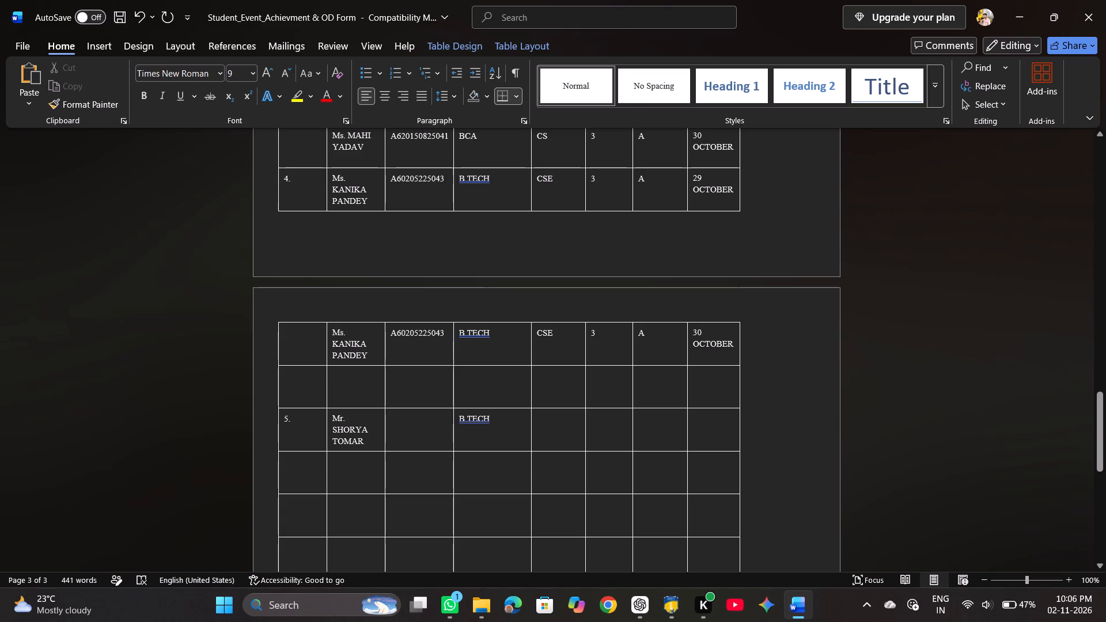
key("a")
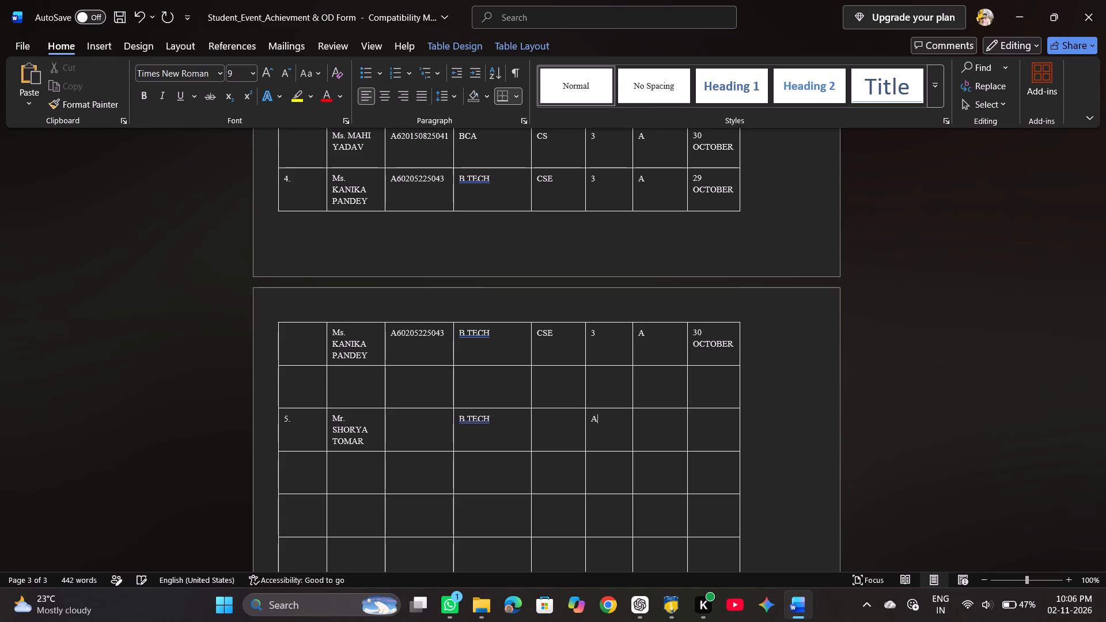
left_click(632, 419)
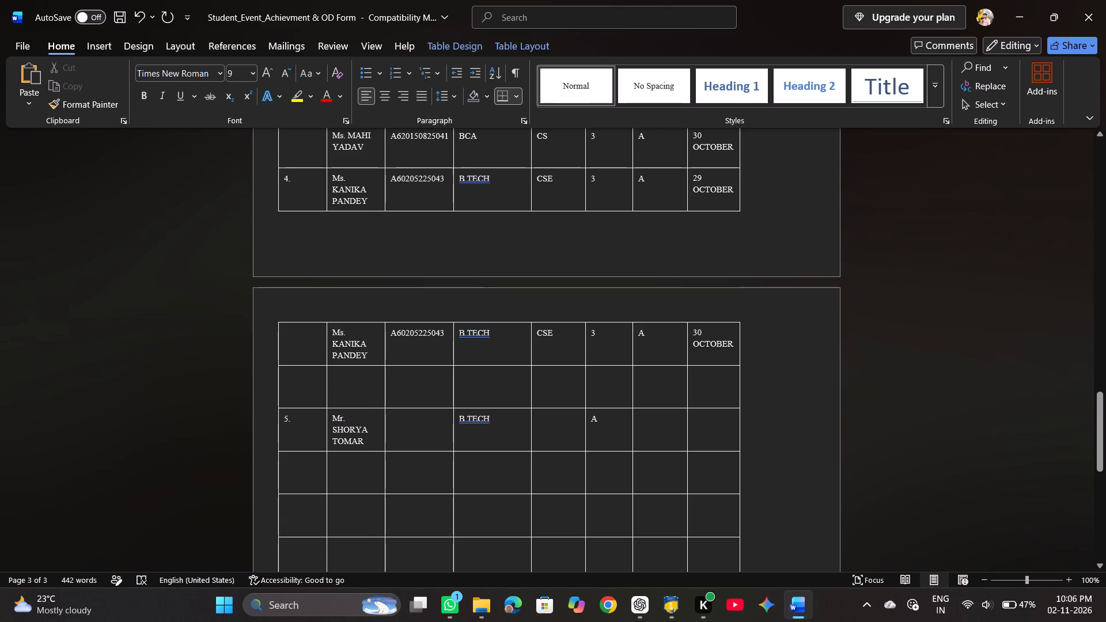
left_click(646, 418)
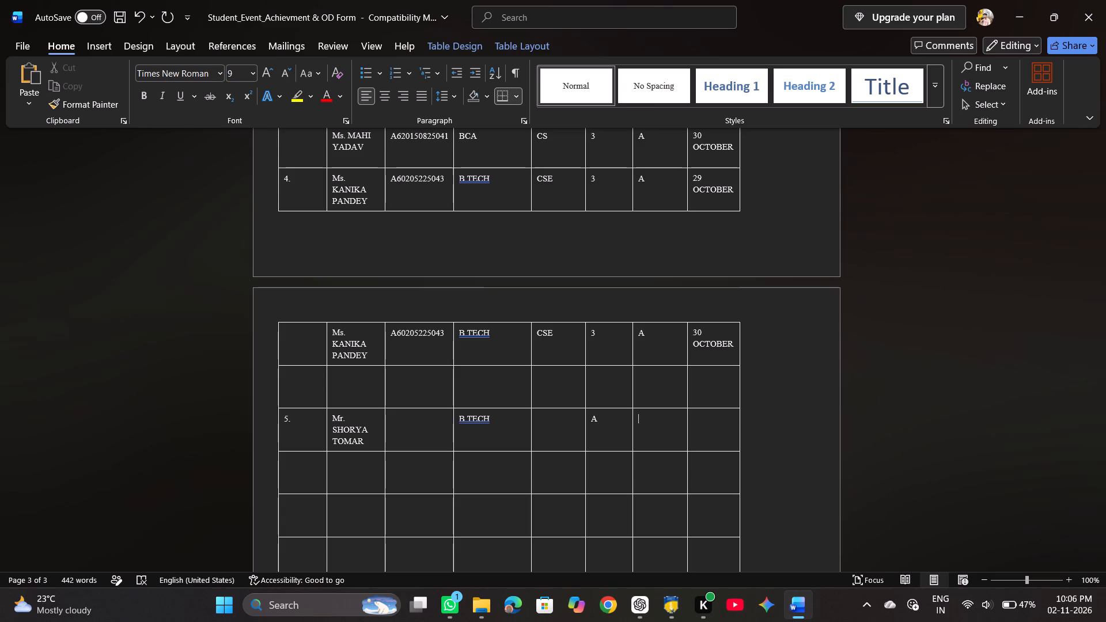
Insert a blank row below row 2 of the table in section B, Participating Students – One Consolidated List.
scroll(801, 393, "up", 1)
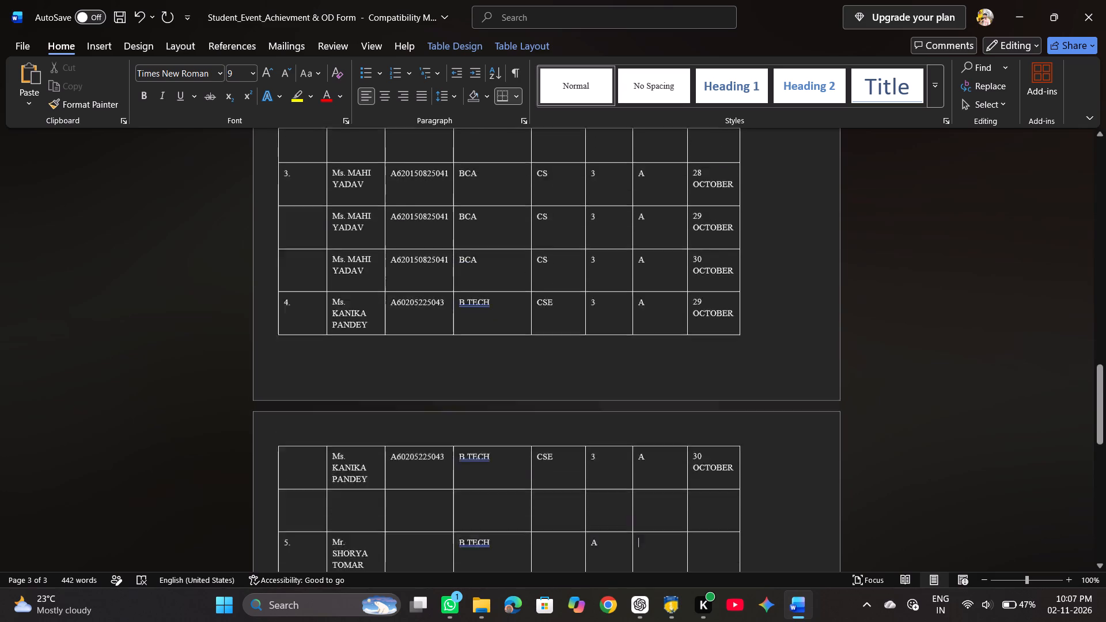
scroll(801, 393, "up", 1)
scroll(801, 393, "down", 2)
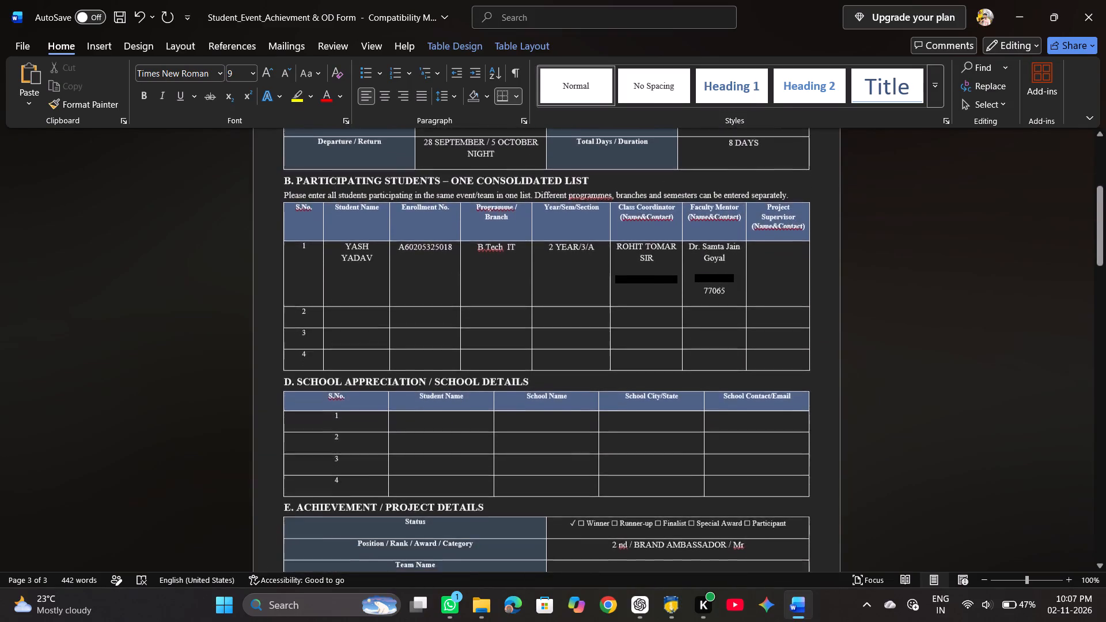
scroll(801, 393, "down", 1)
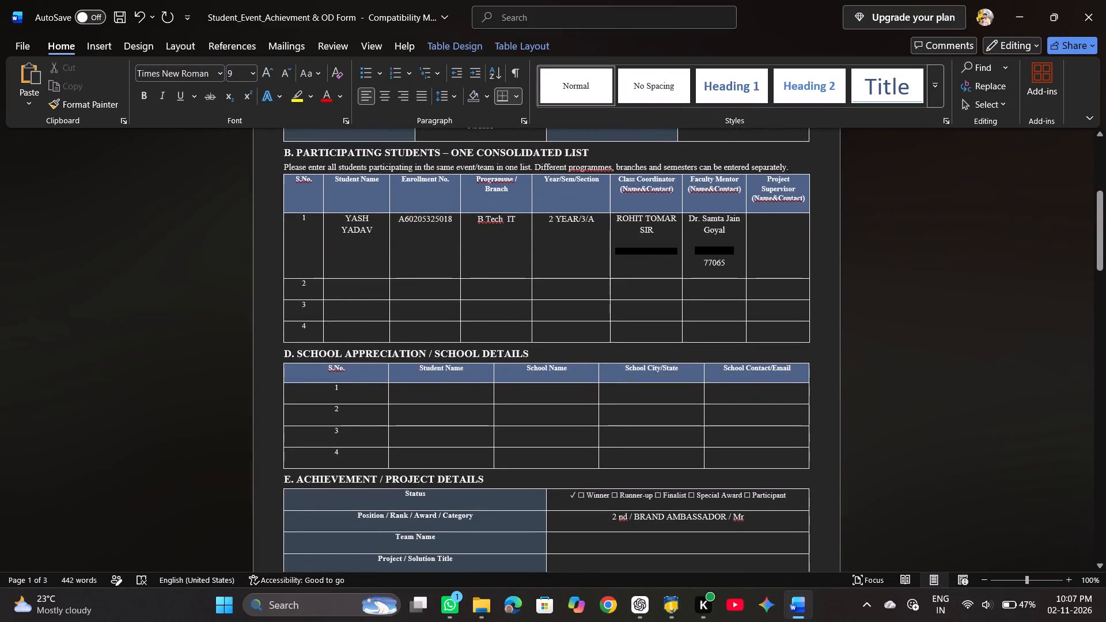
left_click(343, 285)
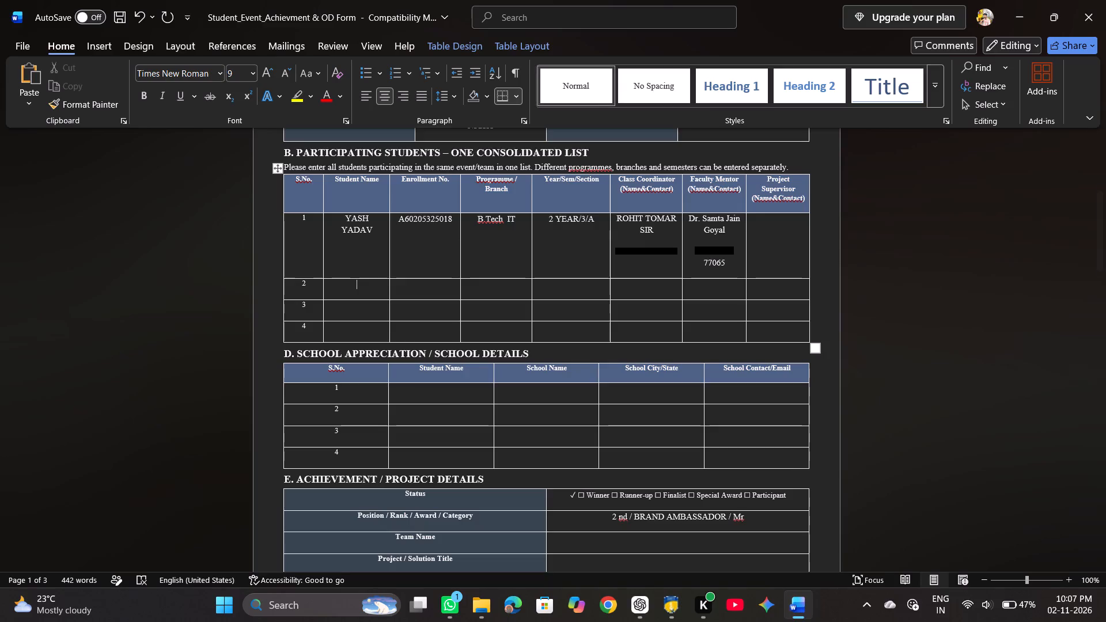
left_click(809, 298)
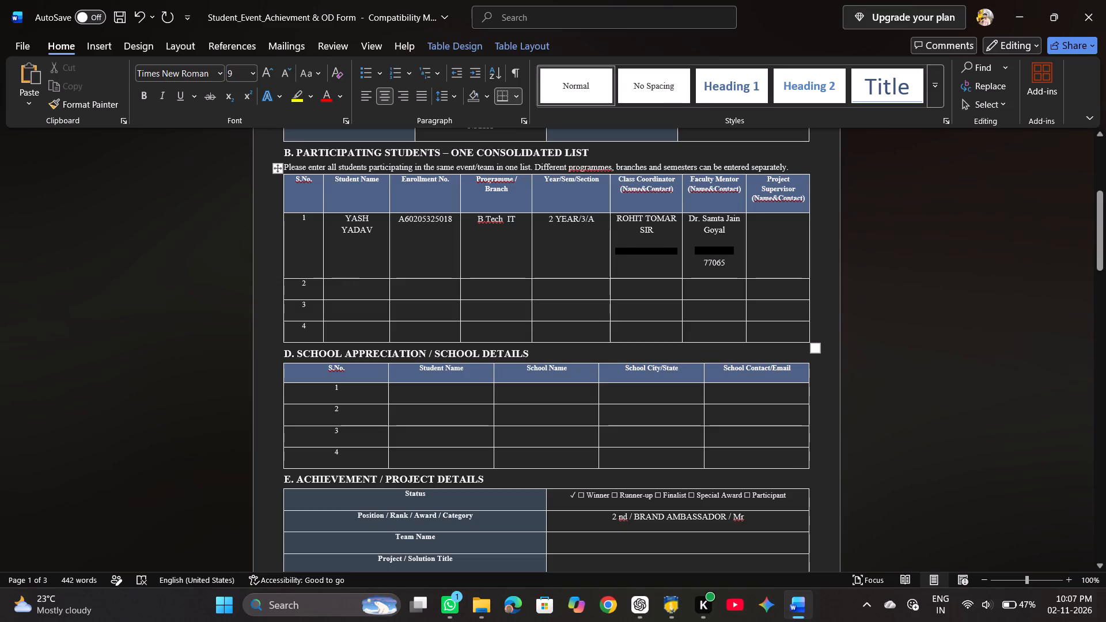
right_click(809, 298)
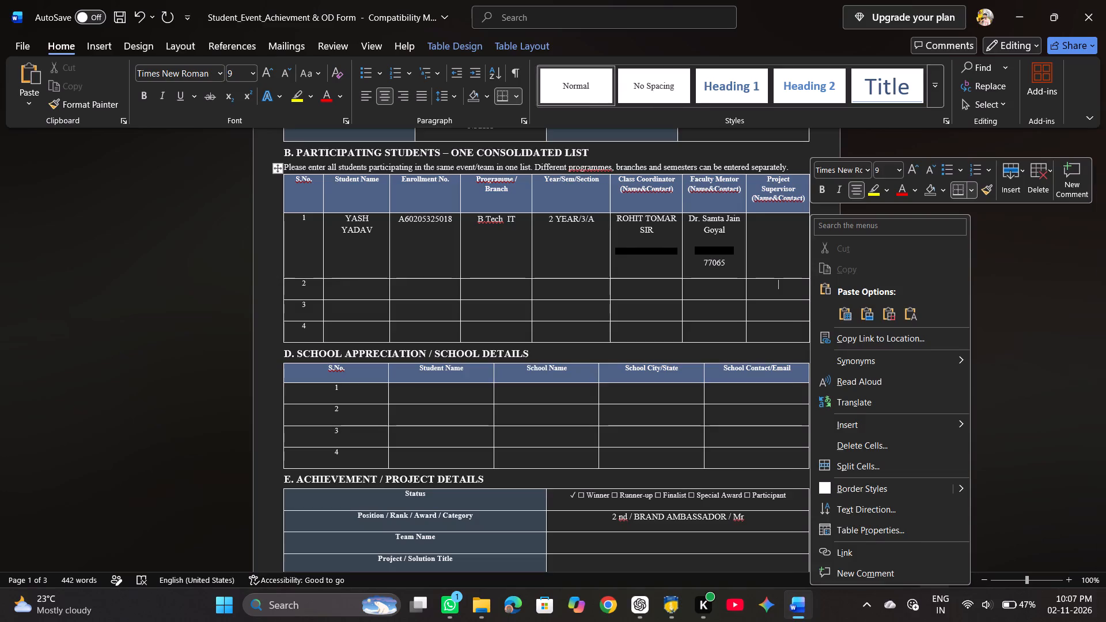
left_click(1009, 172)
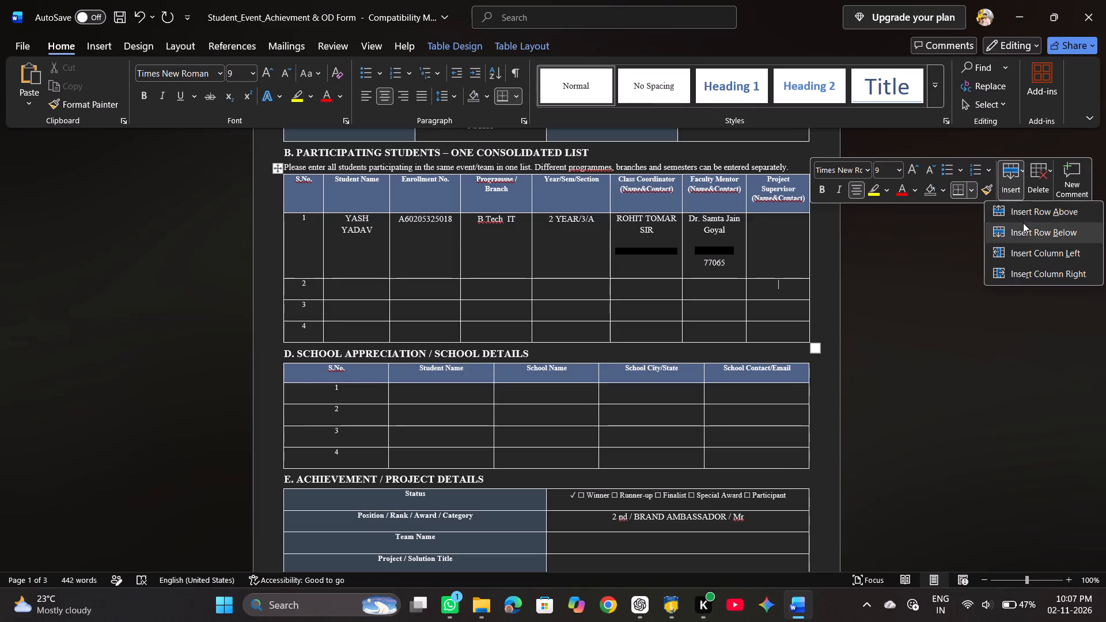
left_click(1036, 224)
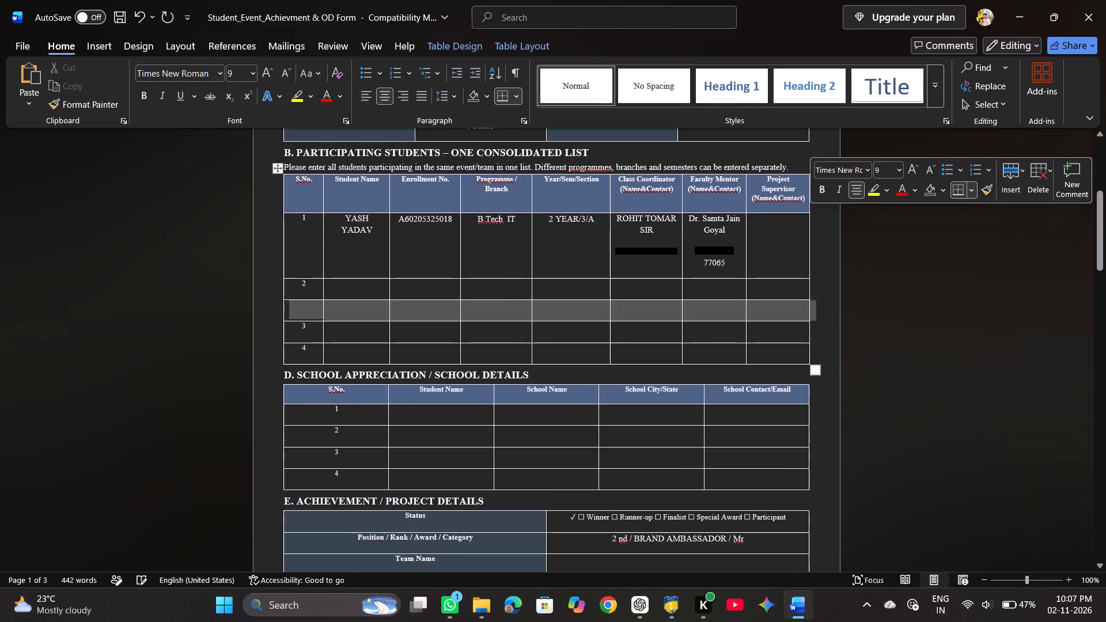
Insert two blank rows below row 3 of the participating students table.
right_click(809, 340)
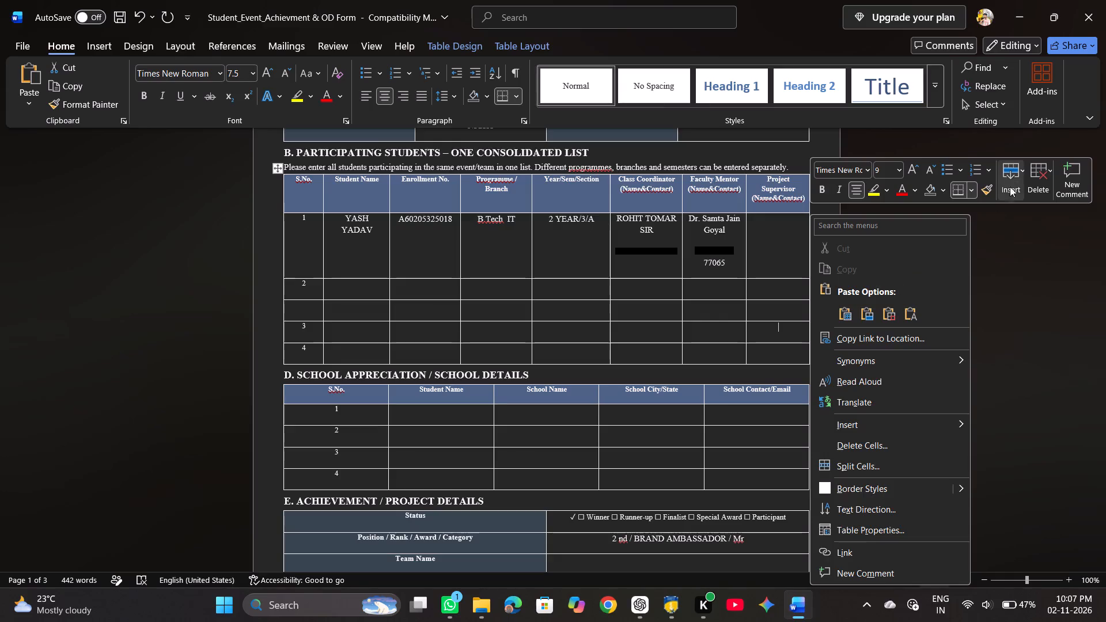
left_click(1013, 173)
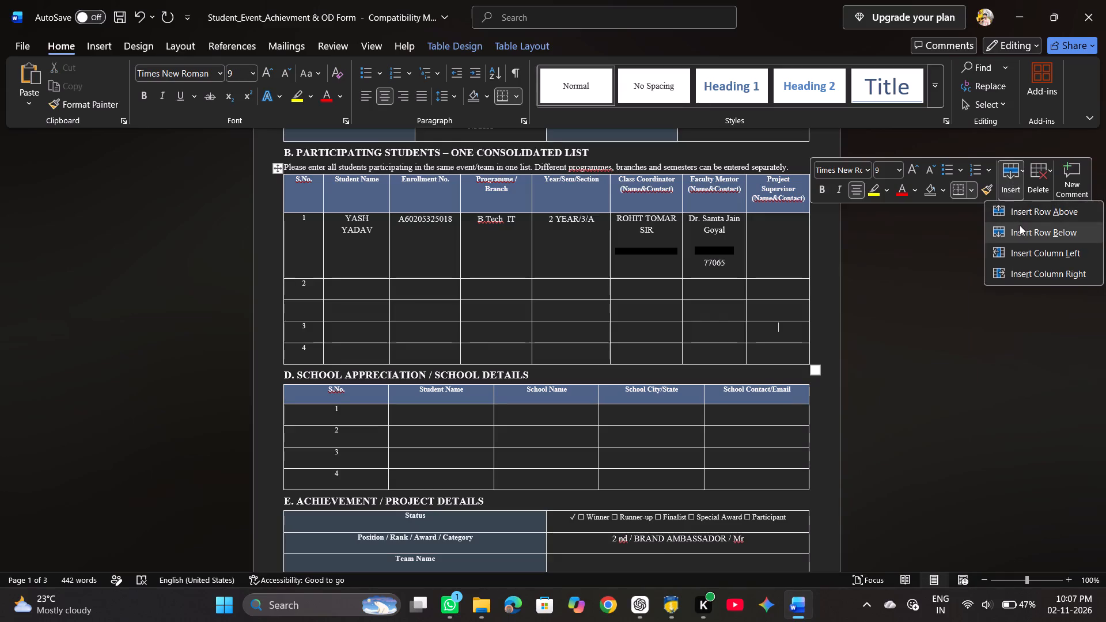
left_click(1020, 225)
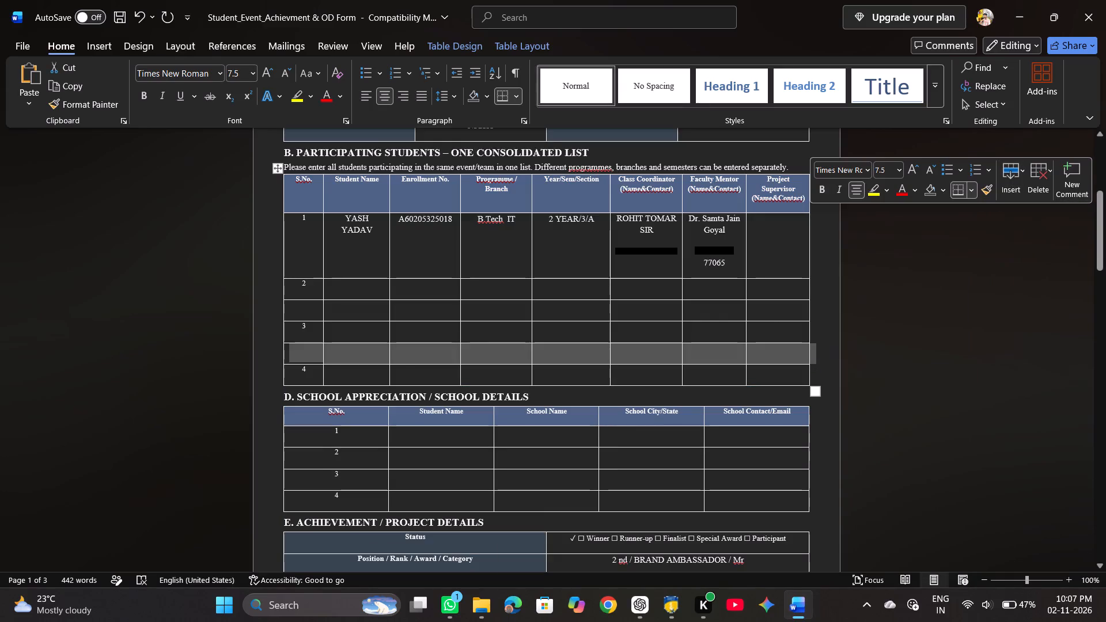
right_click(809, 362)
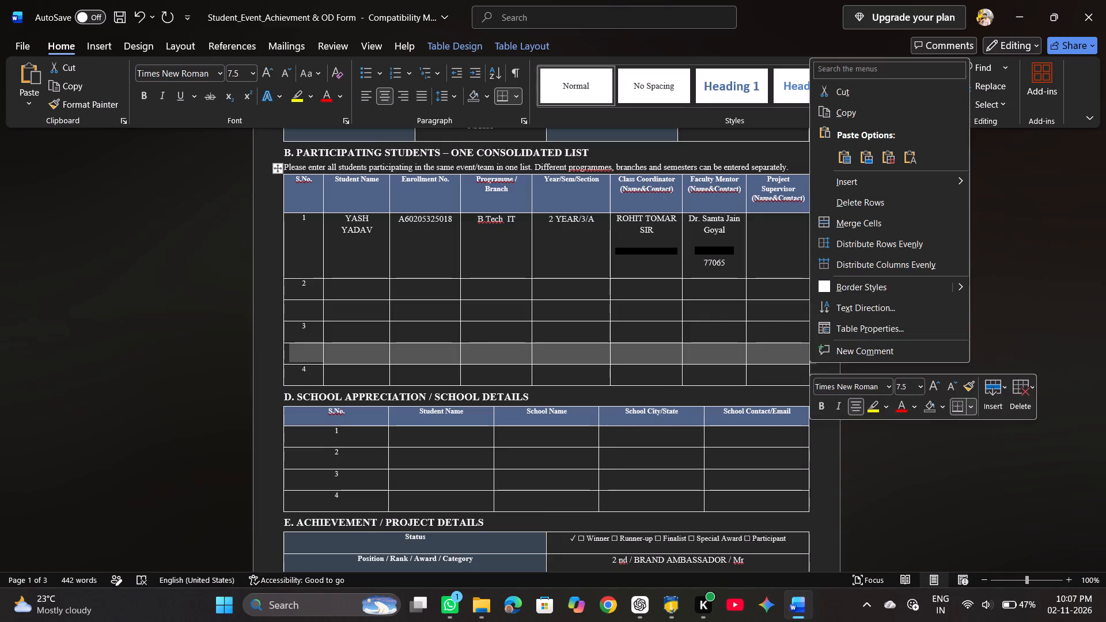
left_click(991, 389)
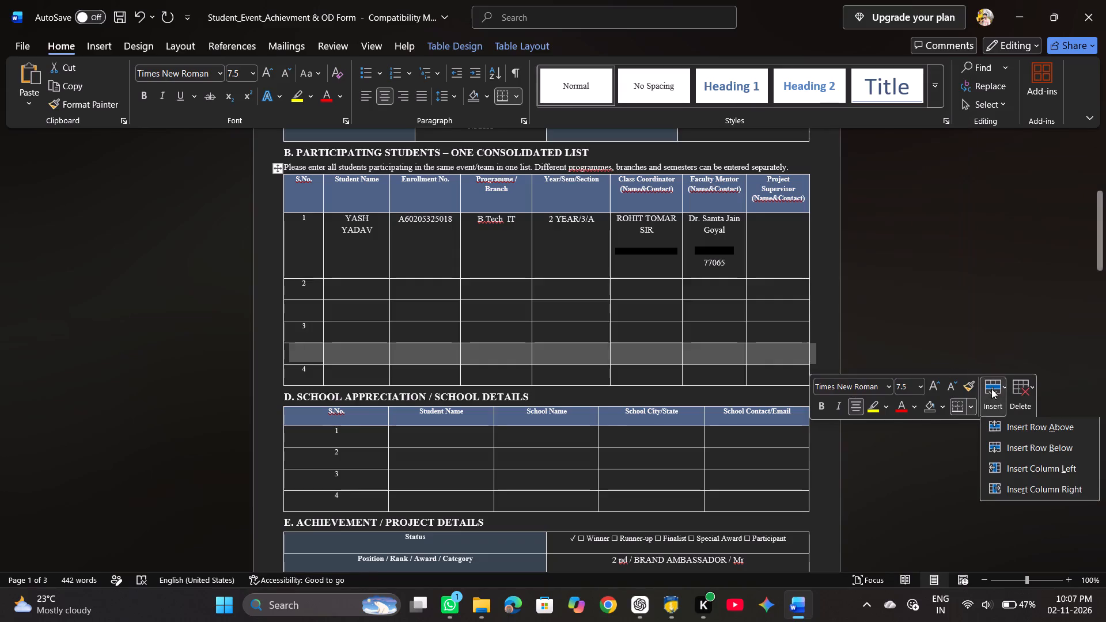
left_click(1001, 443)
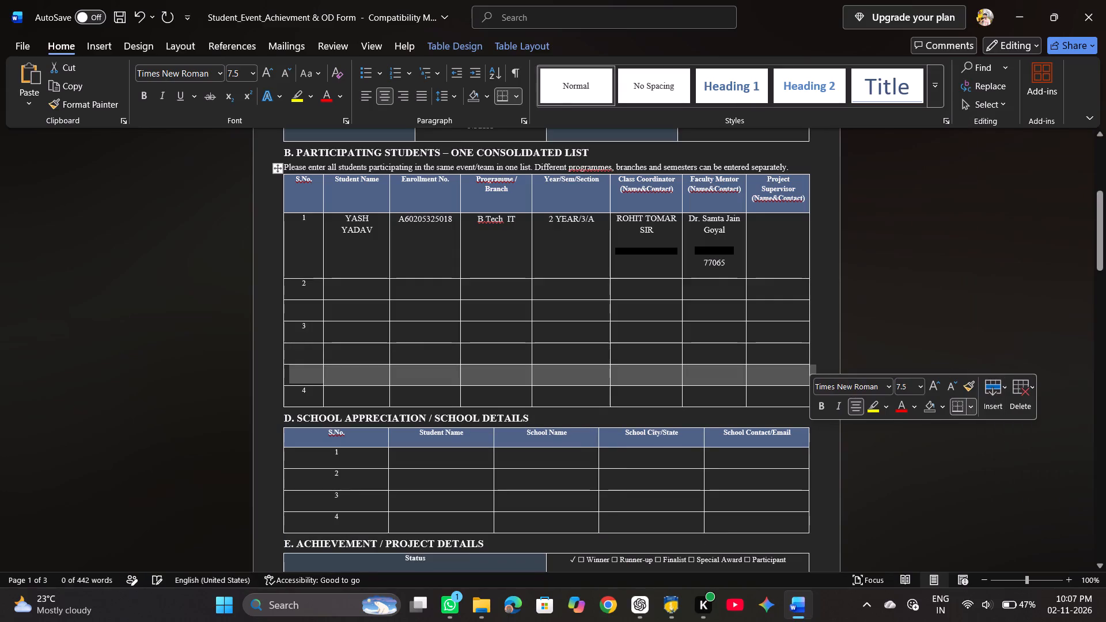
left_click(904, 310)
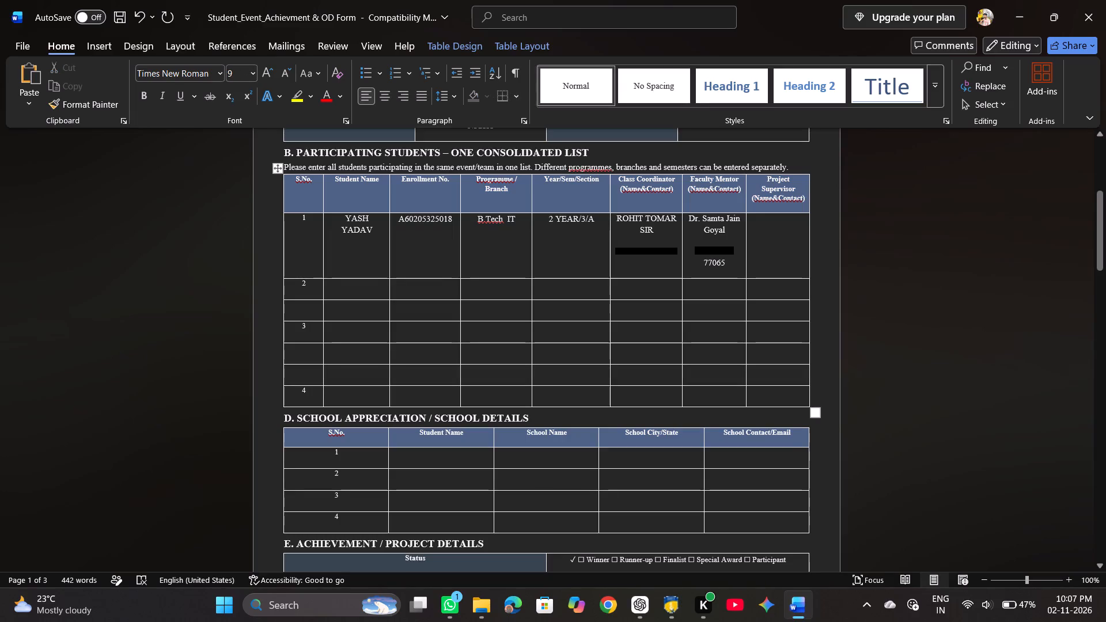
Enter the second student's full name in row 2 of the participating students table, with the title "Mr." and a space before it.
left_click(343, 290)
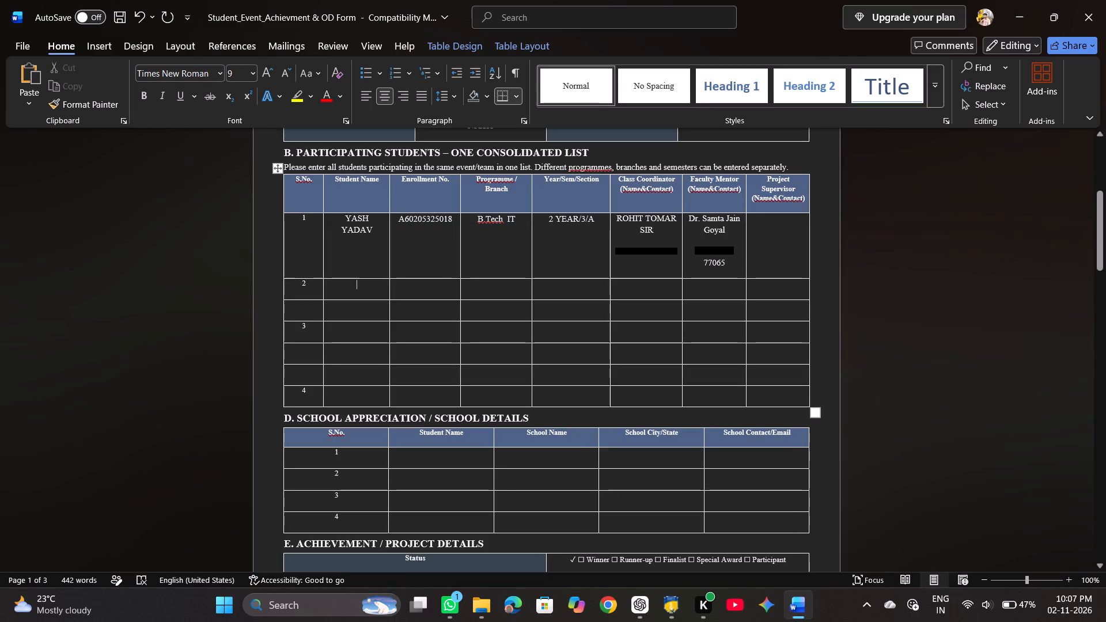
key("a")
key("BackSpace")
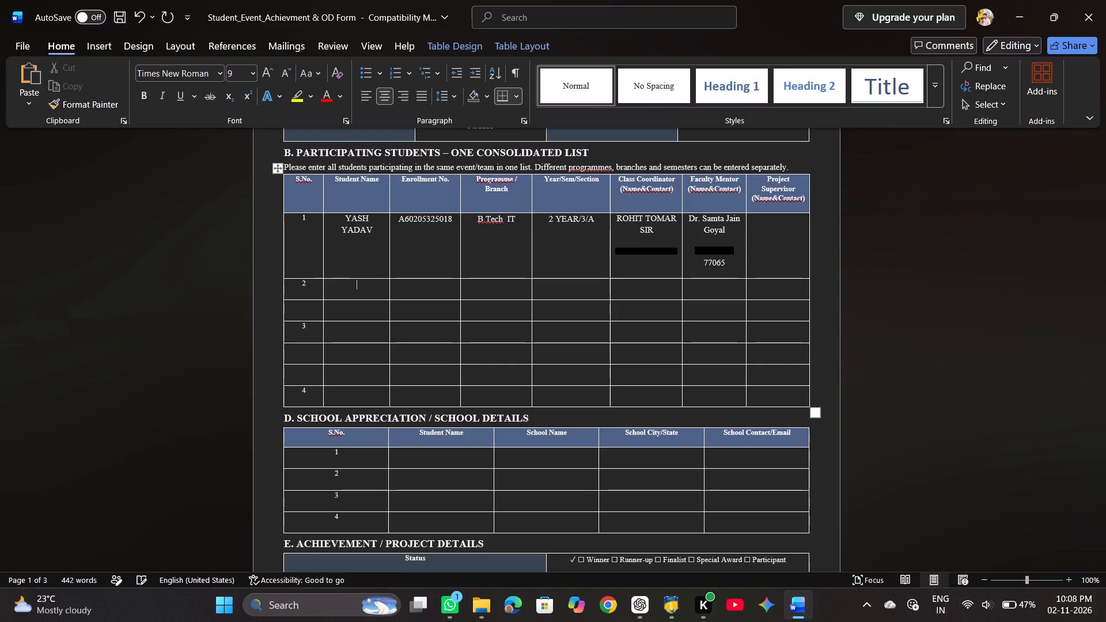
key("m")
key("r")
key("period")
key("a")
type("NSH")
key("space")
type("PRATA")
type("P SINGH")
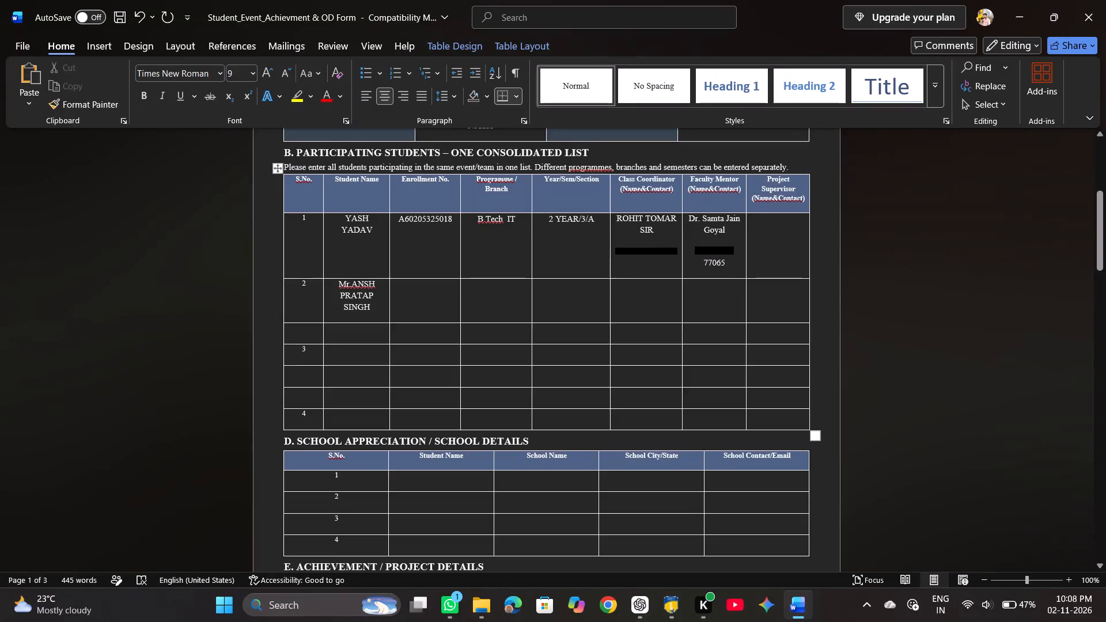
left_click(350, 285)
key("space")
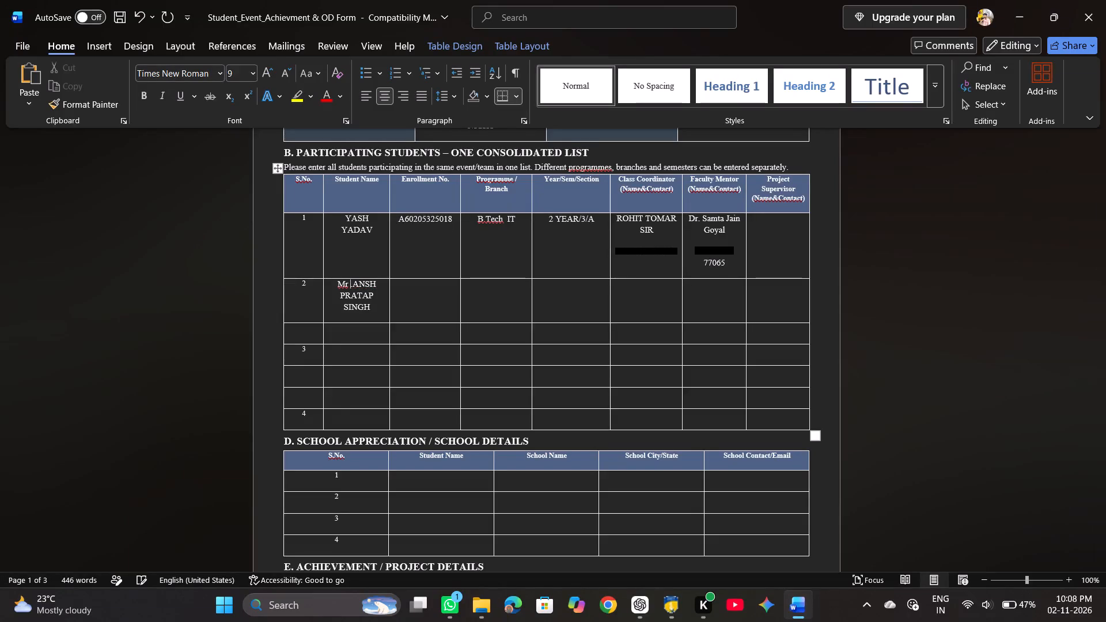
key("BackSpace")
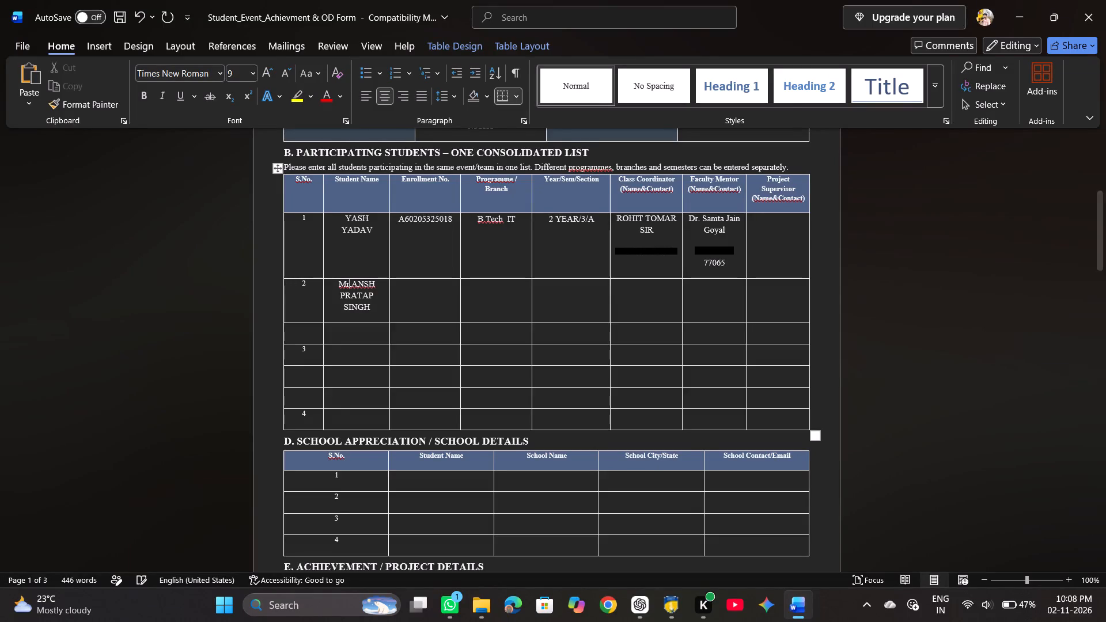
key("Right")
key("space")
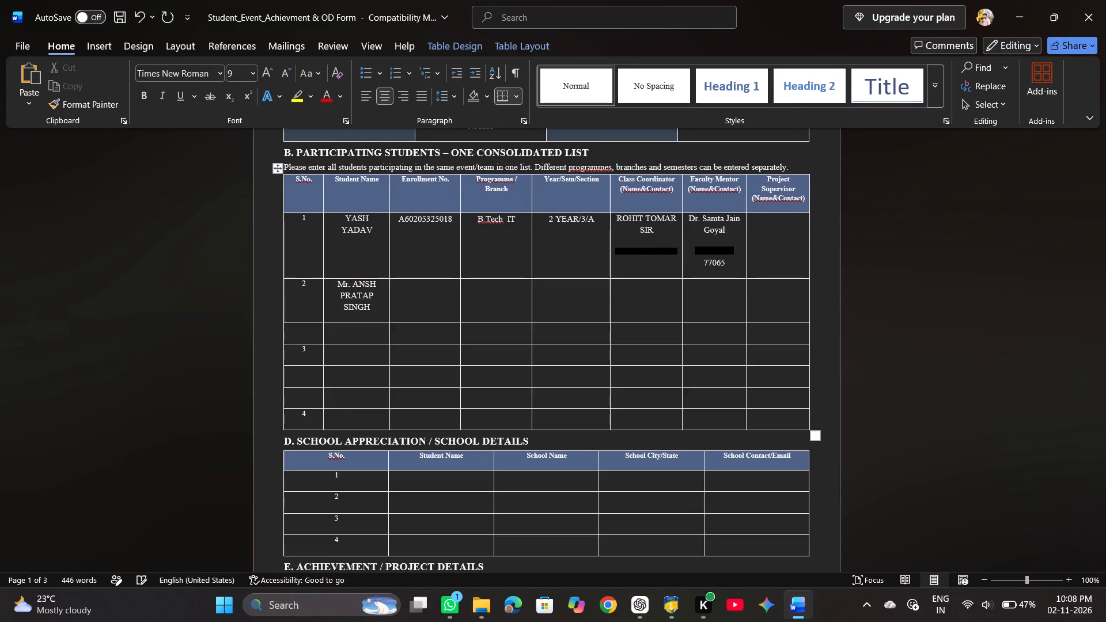
Enter the second student's enrollment number in the Enrollment No. cell of row 2.
left_click(414, 295)
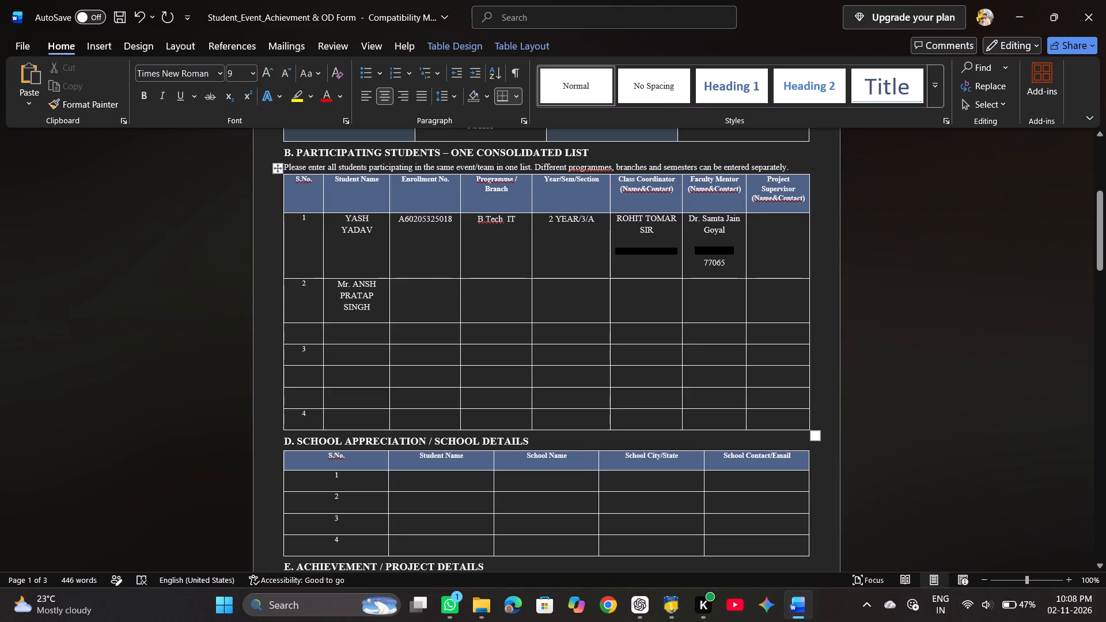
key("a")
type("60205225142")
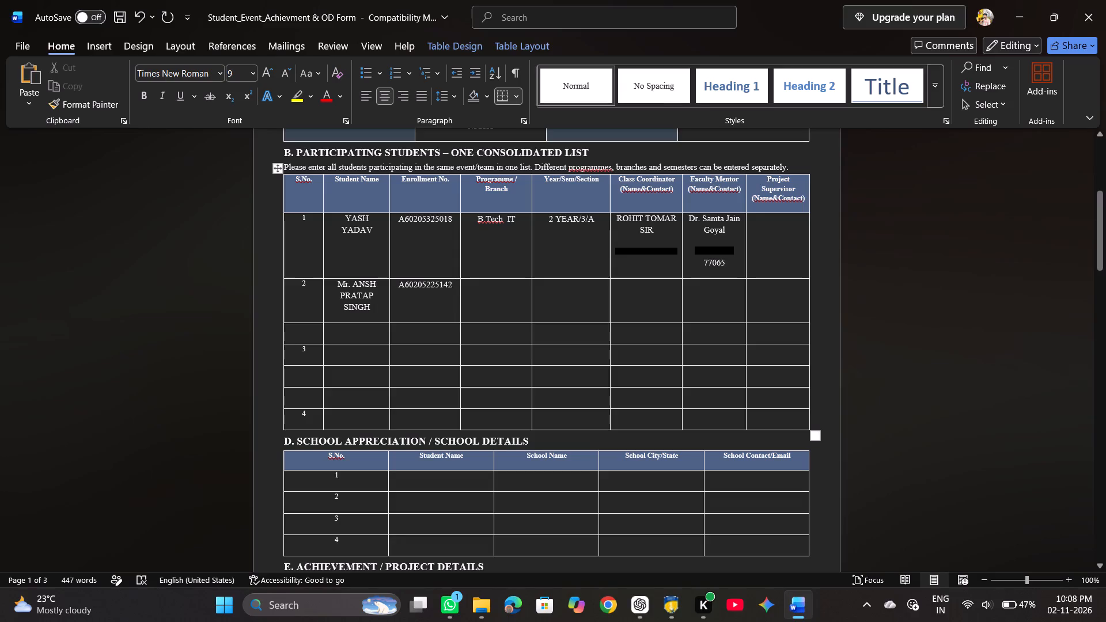
Enter "B.TECH CSE" as the programme and branch in row 2 of the participating students table.
left_click(474, 299)
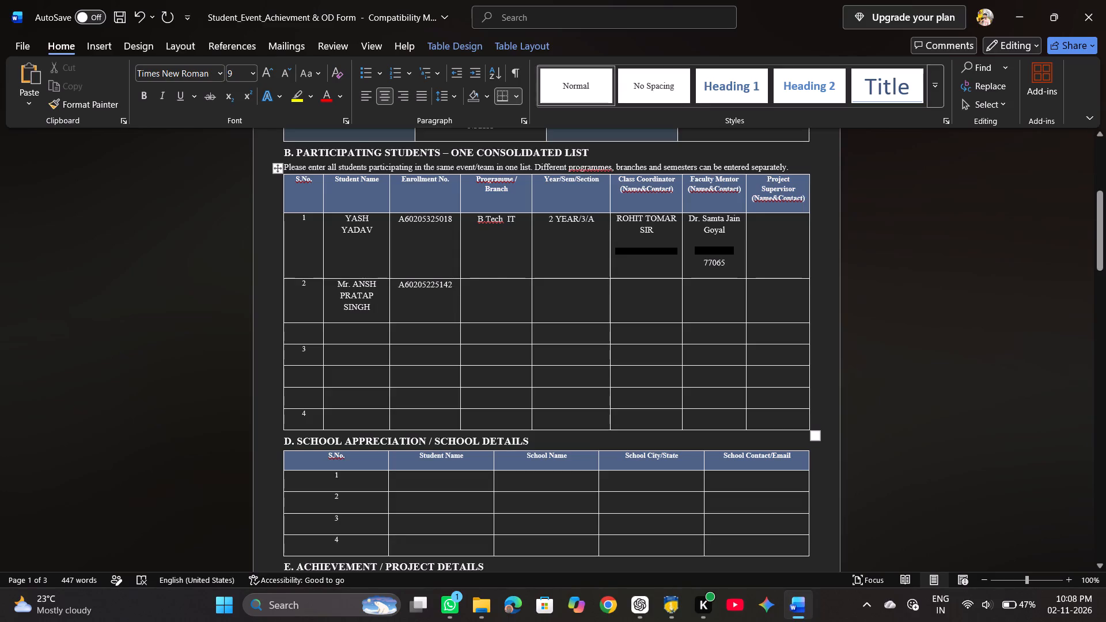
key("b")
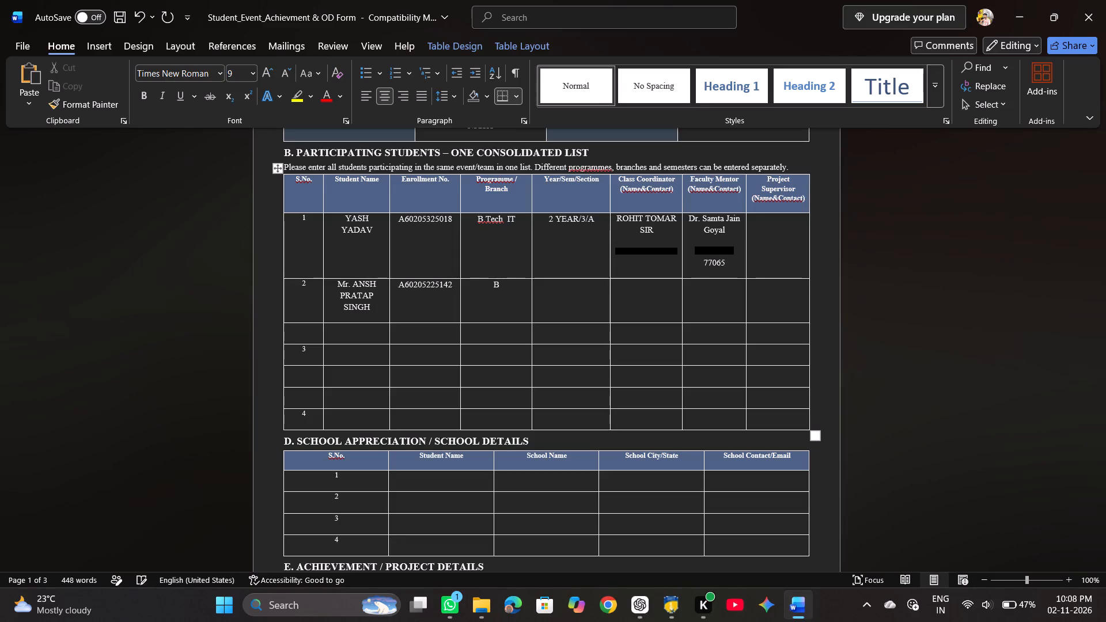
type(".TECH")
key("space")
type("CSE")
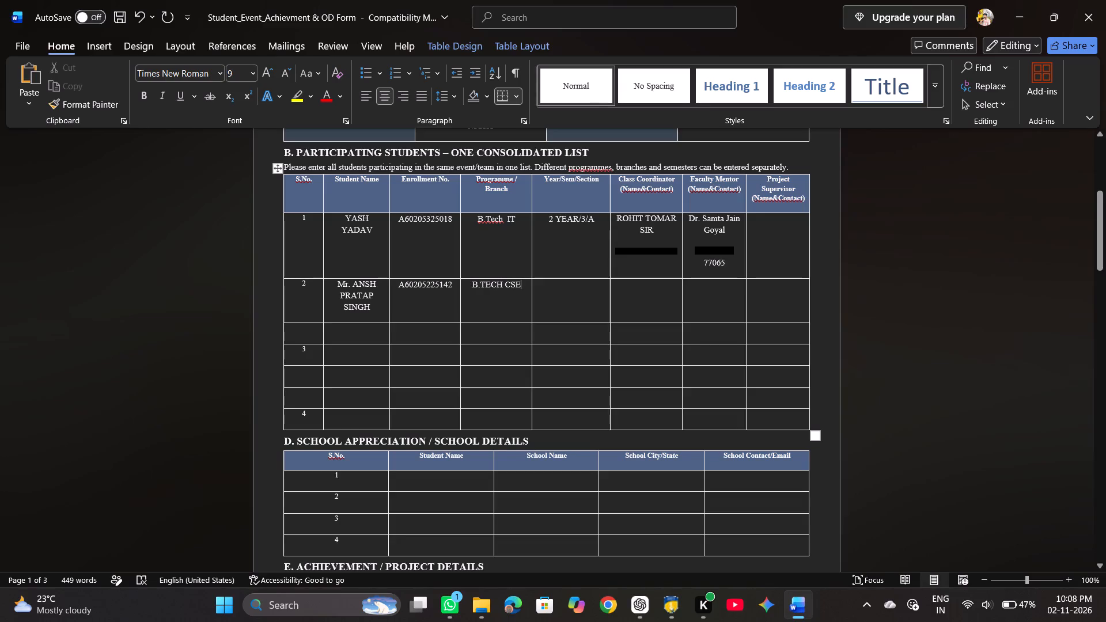
Enter "2 YEAR/3/A" as the year, semester and section in row 2 of the participating students table.
left_click(554, 293)
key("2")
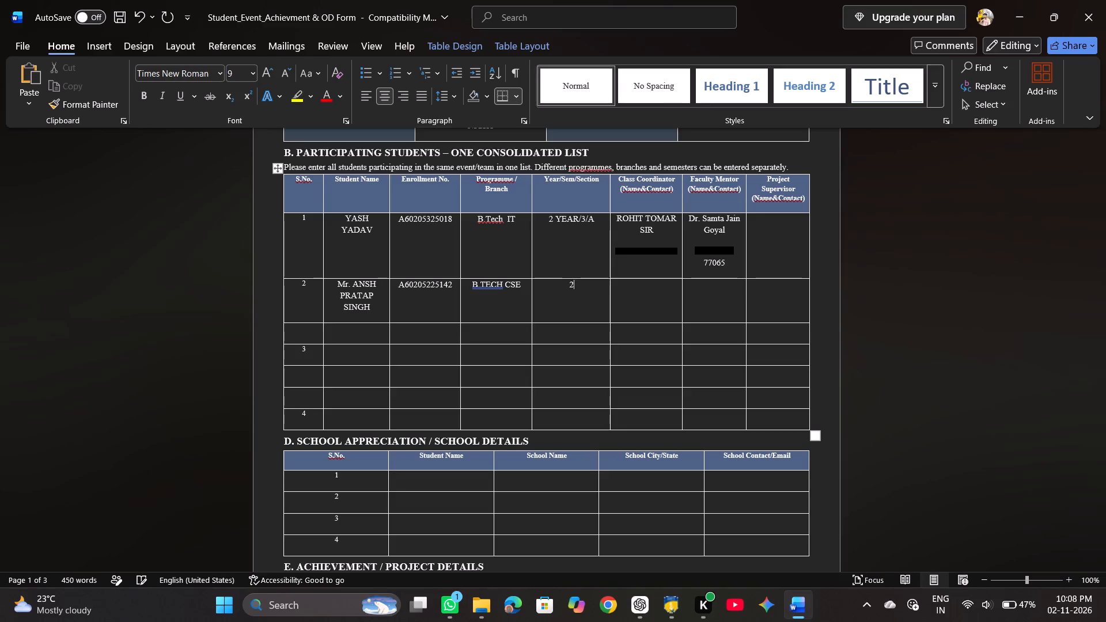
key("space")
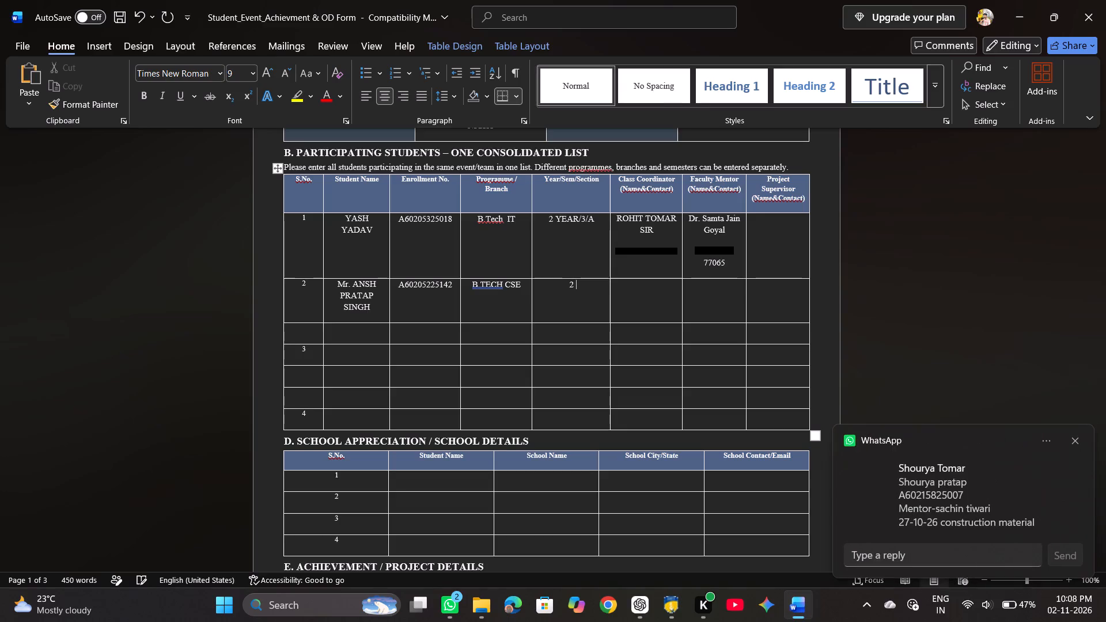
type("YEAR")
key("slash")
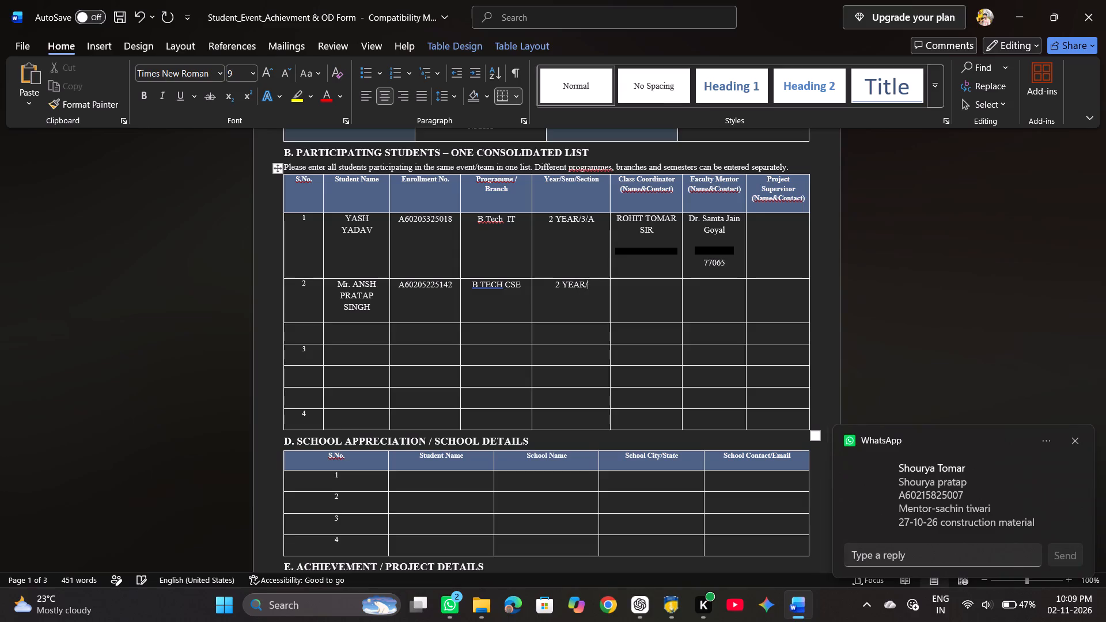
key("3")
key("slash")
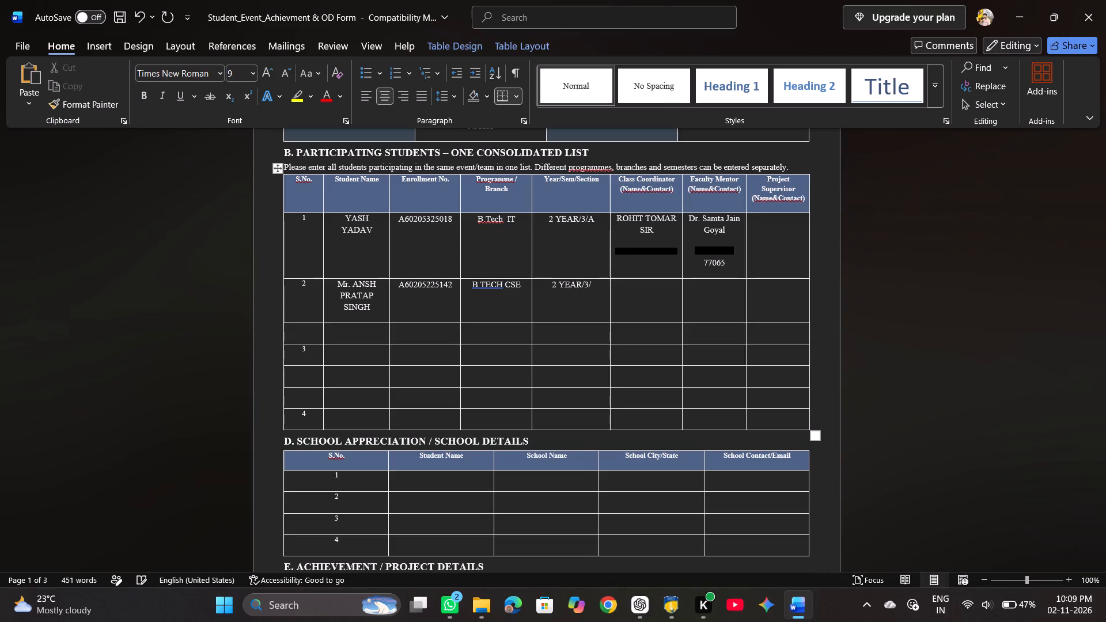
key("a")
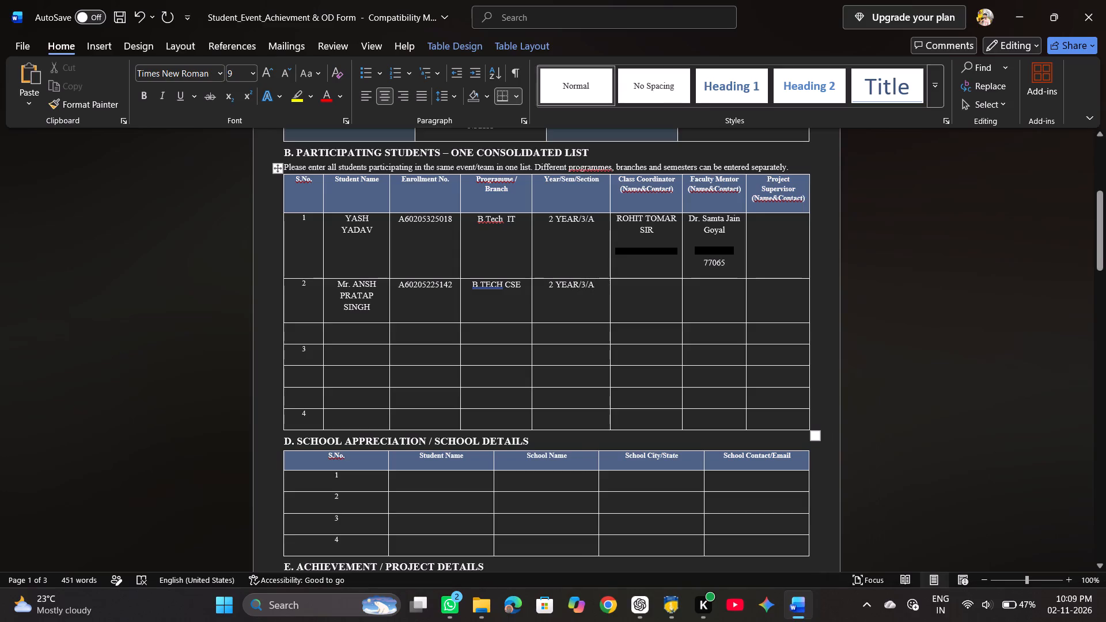
Enter the class coordinator's full name with the title "Ms." in row 2 of the participating students table.
left_click(630, 290)
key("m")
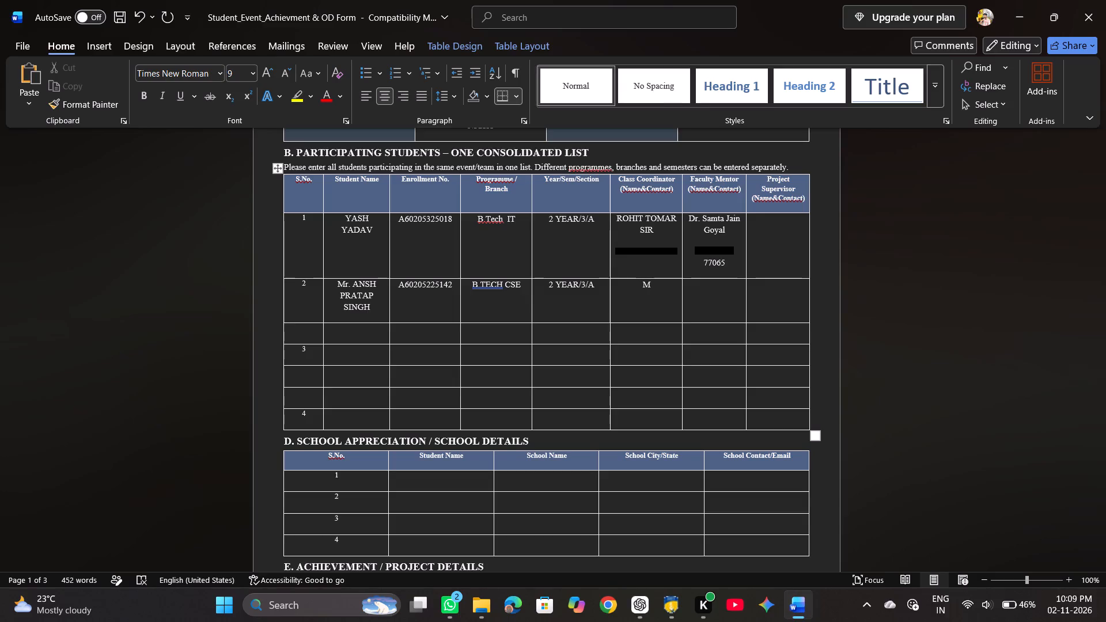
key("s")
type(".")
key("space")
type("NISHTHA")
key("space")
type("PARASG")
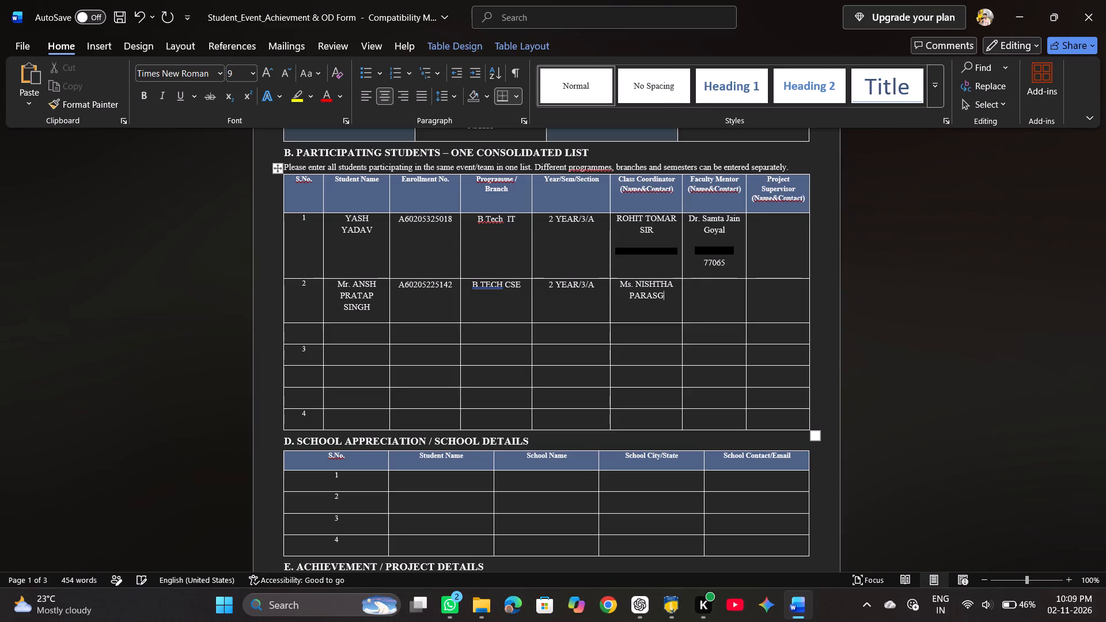
Correct and complete the ending of the class coordinator's surname in row 2 of the participating students table.
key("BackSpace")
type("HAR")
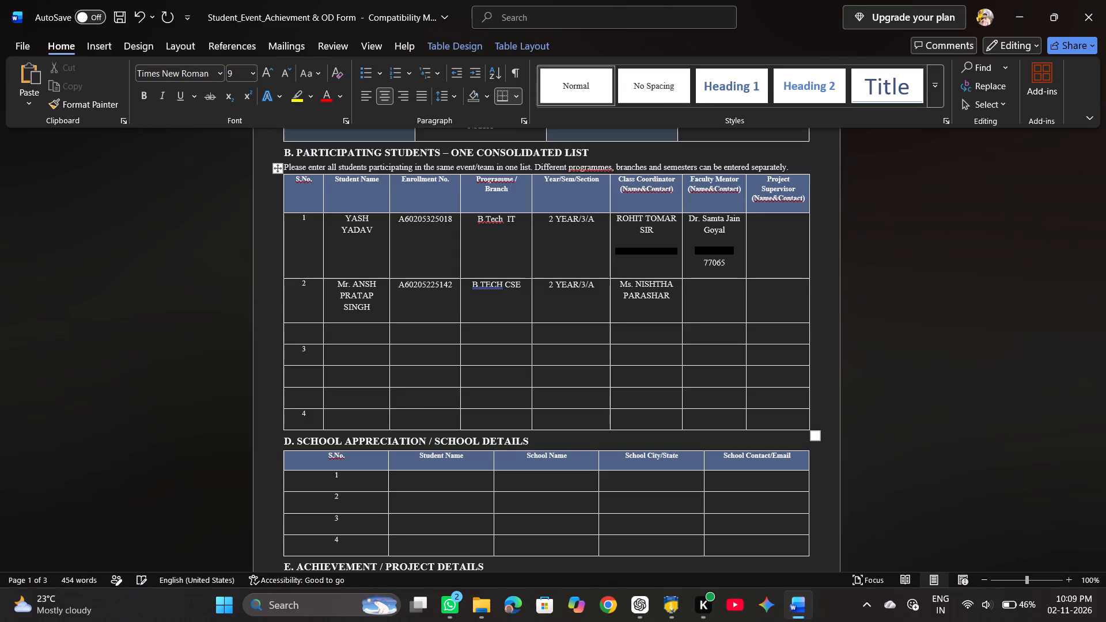
Add a new line below the class coordinator's name in row 2 for the contact details.
left_click(701, 293)
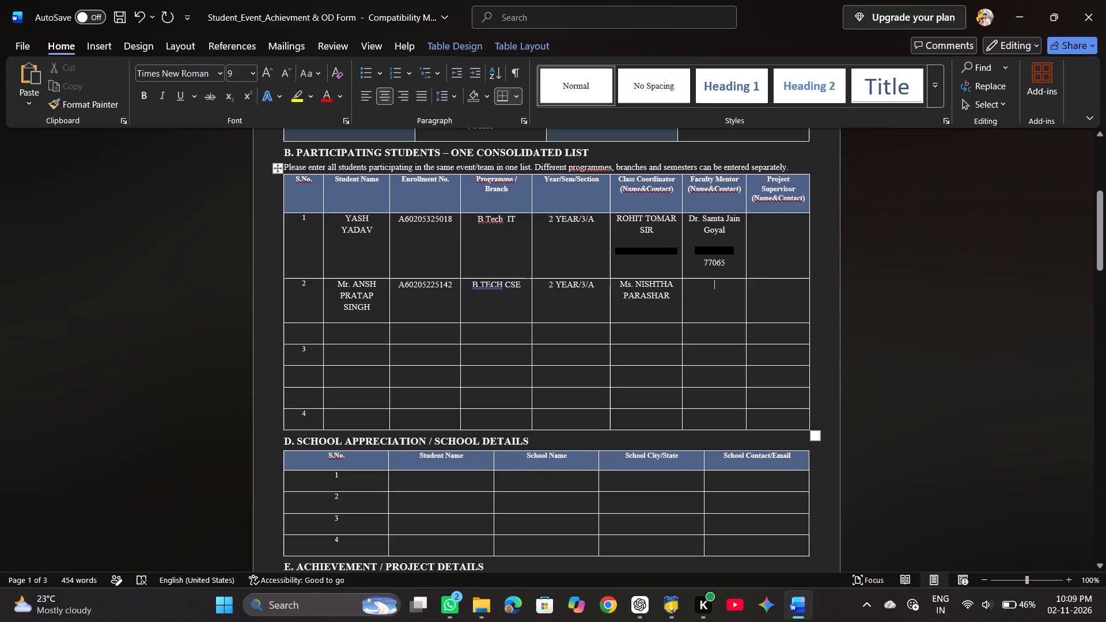
left_click(672, 294)
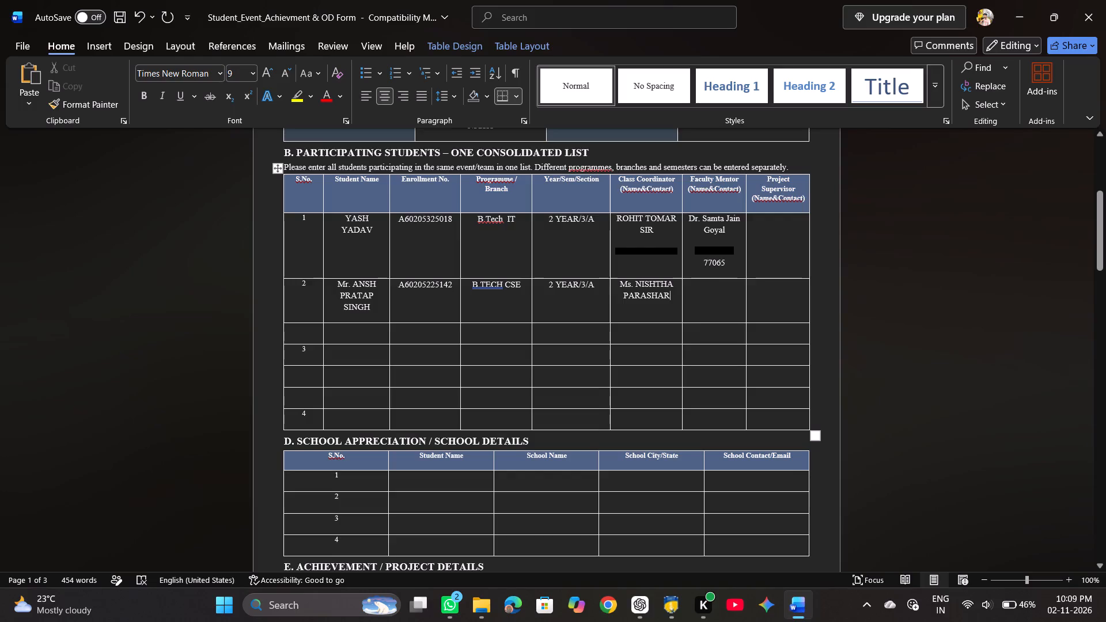
key("Return")
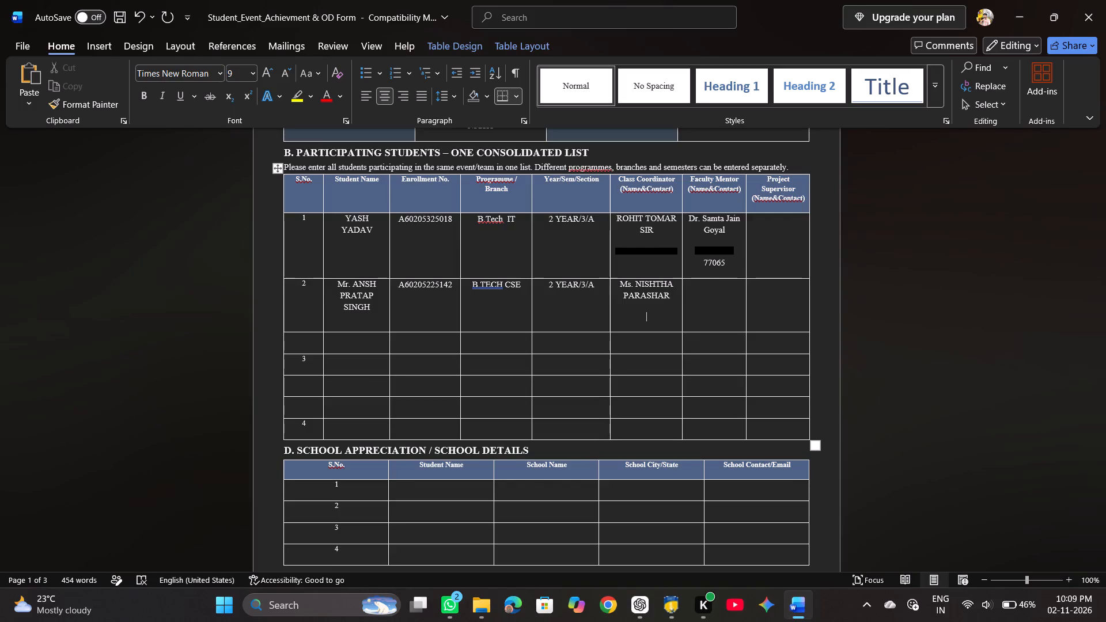
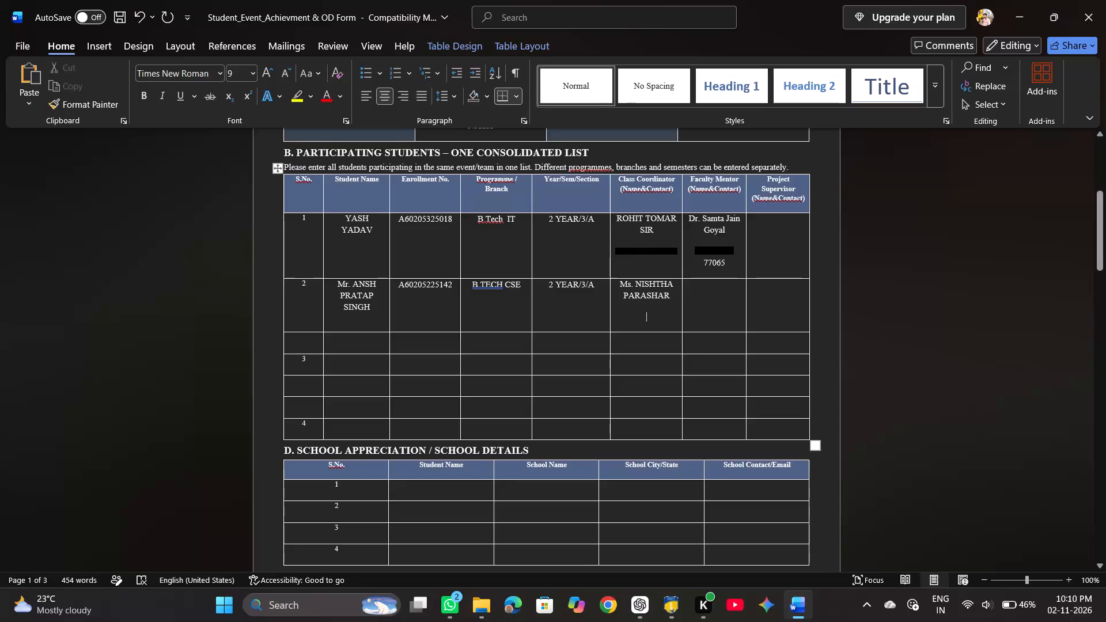
Add the class coordinator's copied contact number below the coordinator's name in row 2 of the participating students table.
key("ctrl+v")
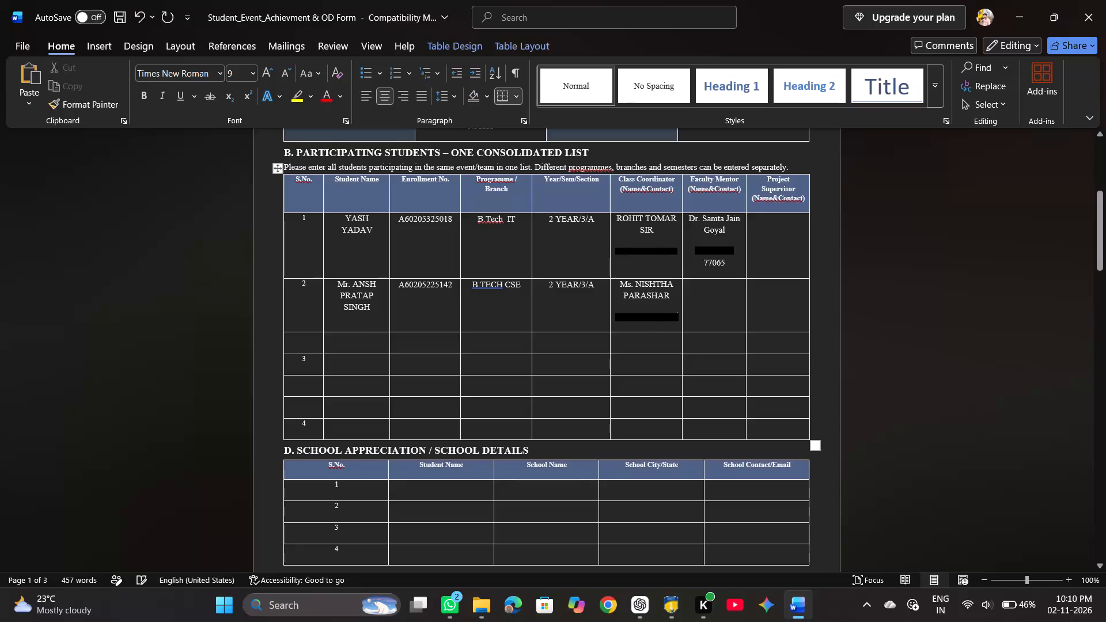
Copy the faculty mentor's name and contact number from row 1 into the Faculty Mentor cell of row 2.
left_click(709, 302)
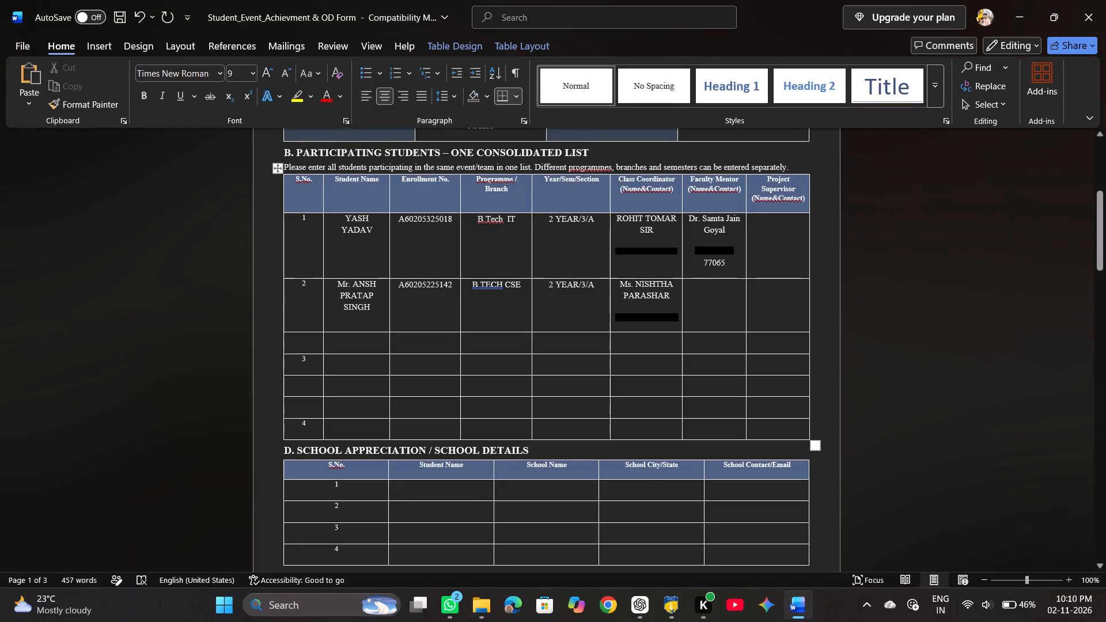
left_click_drag(690, 219, 730, 278)
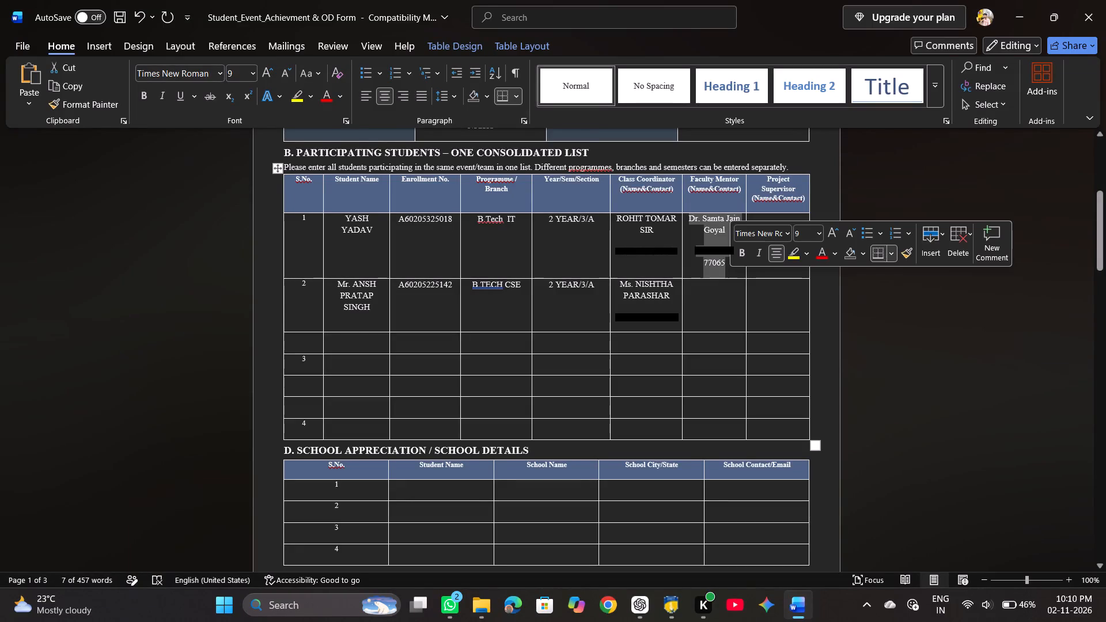
key("ctrl+c")
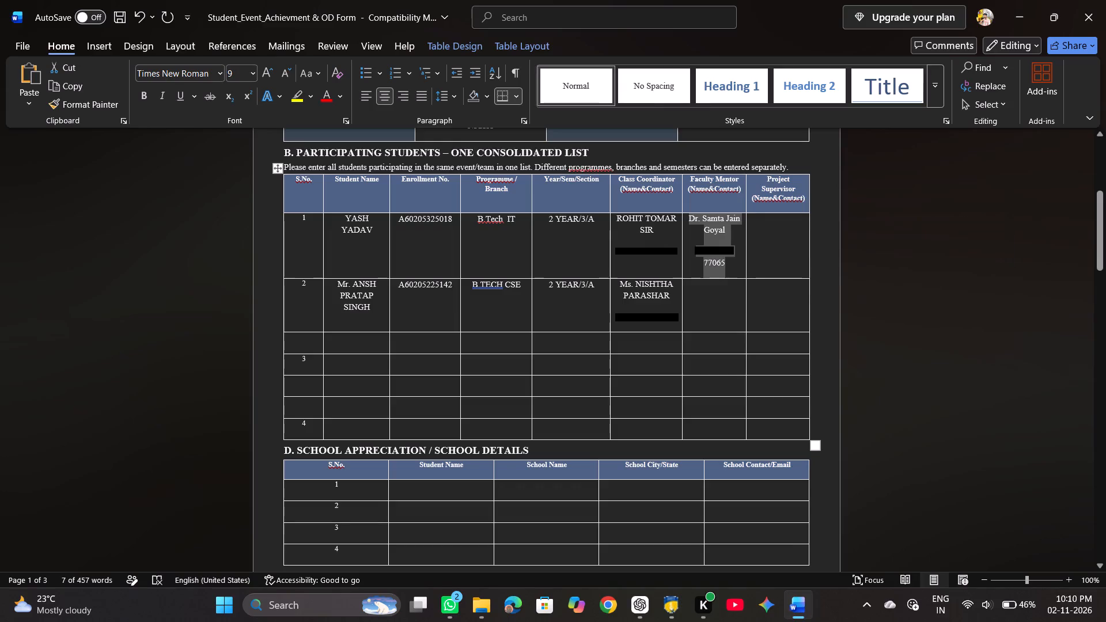
left_click(699, 287)
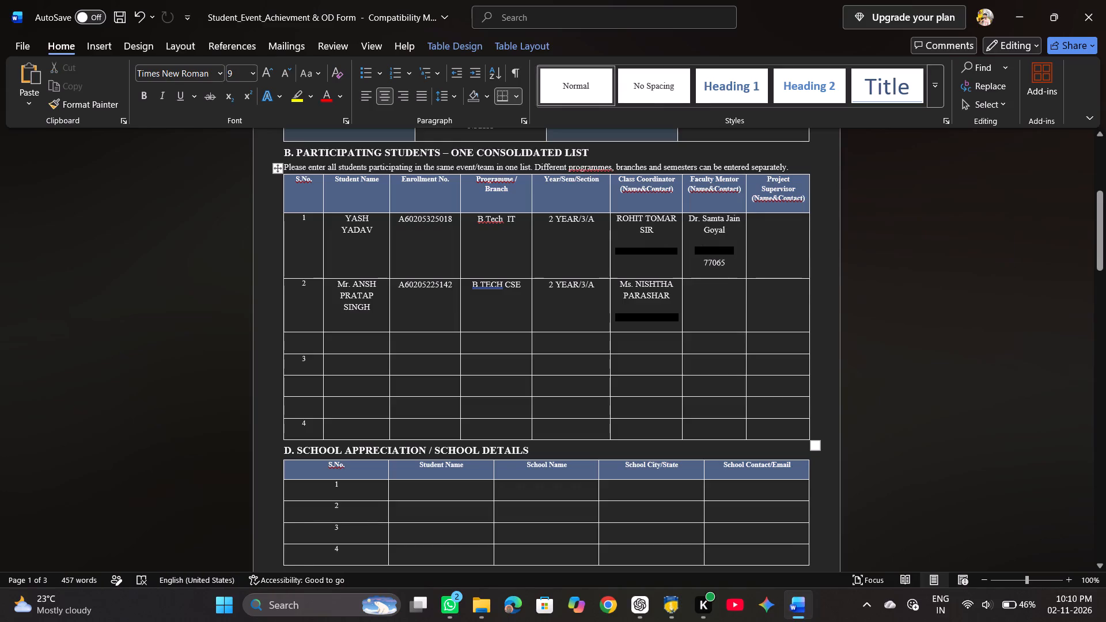
key("ctrl+c")
key("ctrl+v")
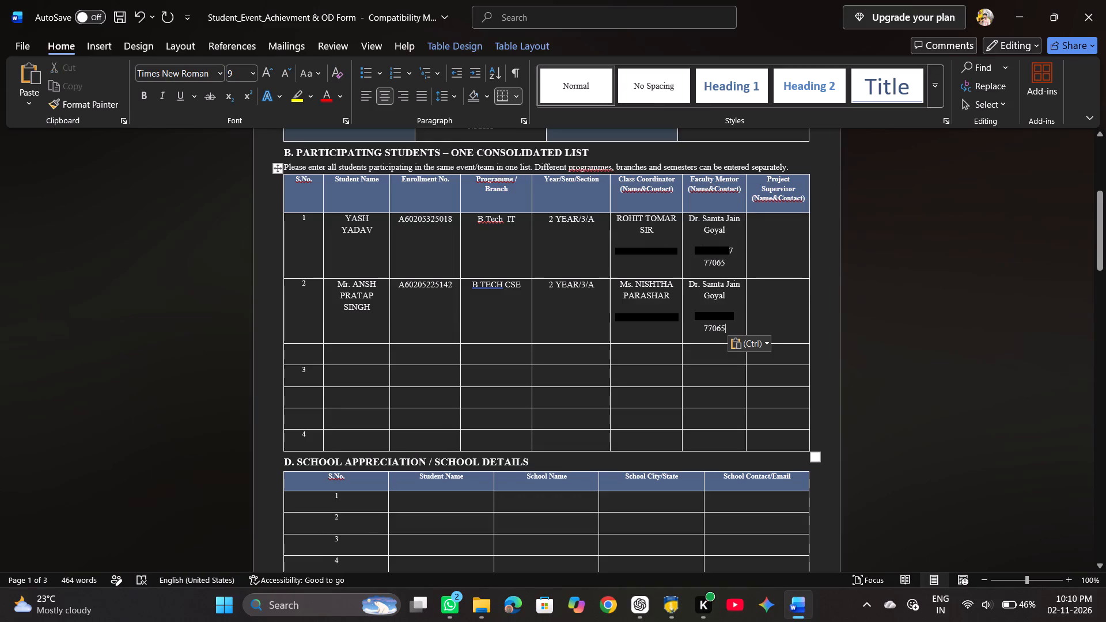
Remove the gap within the faculty mentor's contact number in row 2 so its digits run together, re-entering the deleted digit.
left_click(736, 326)
left_click(702, 327)
key("BackSpace")
key("BackSpace")
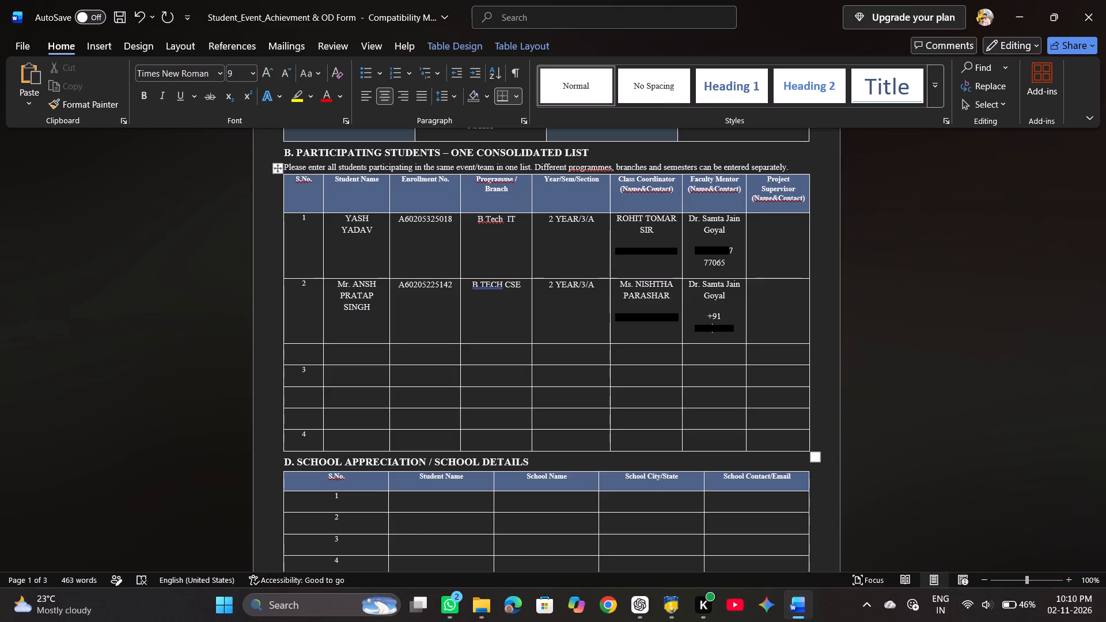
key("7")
Remove the gap after the country code in the faculty mentor's contact number in row 2 of the participating students table.
left_click(724, 315)
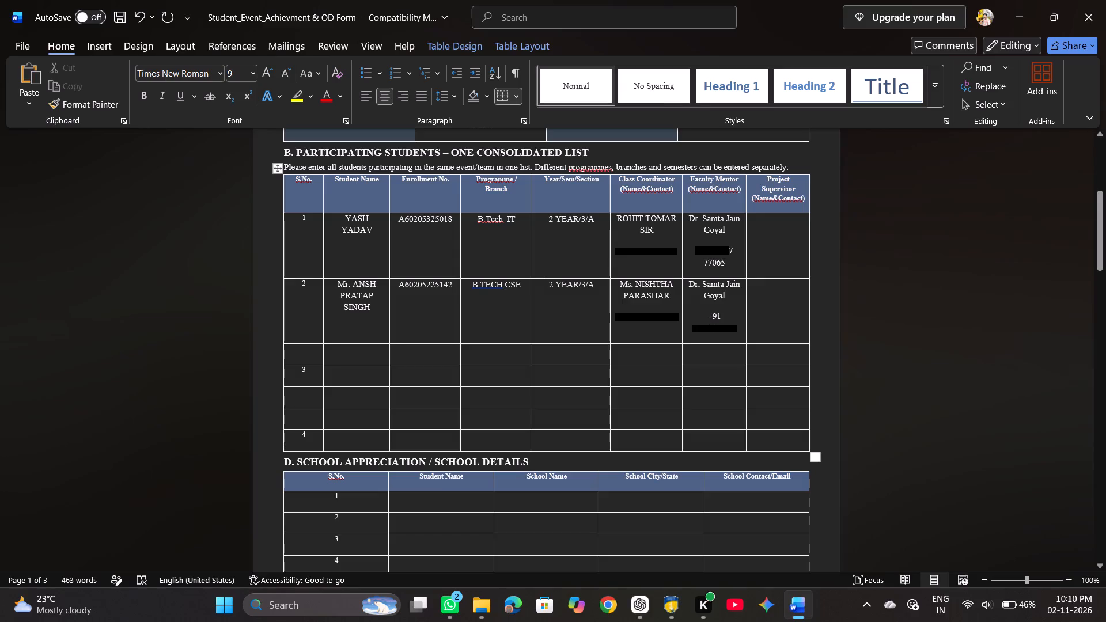
left_click(691, 328)
key("BackSpace")
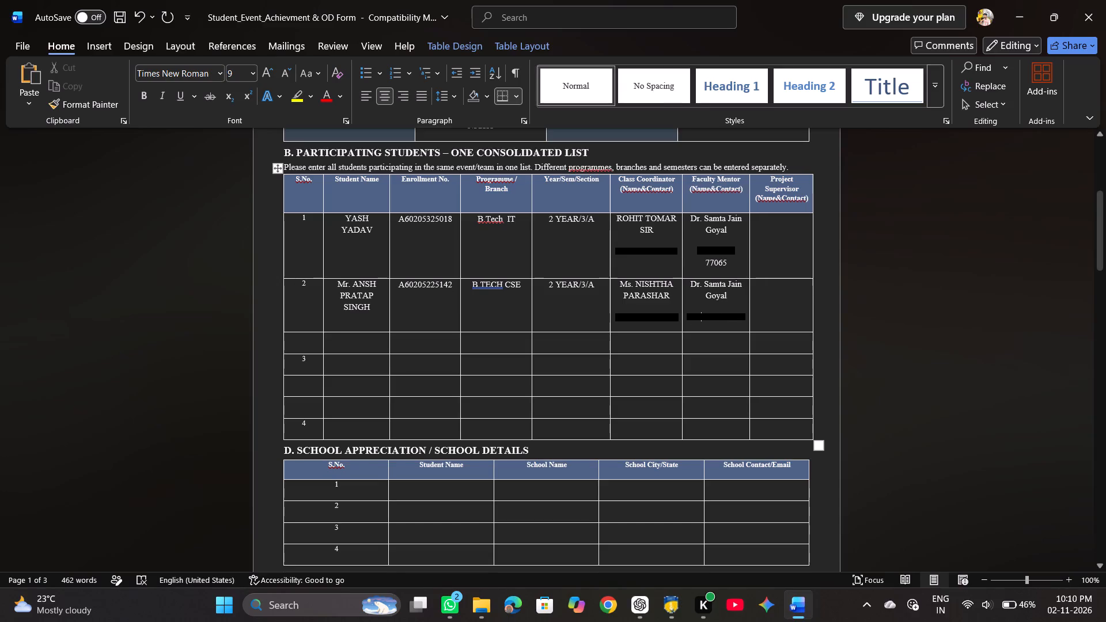
key("space")
key("BackSpace")
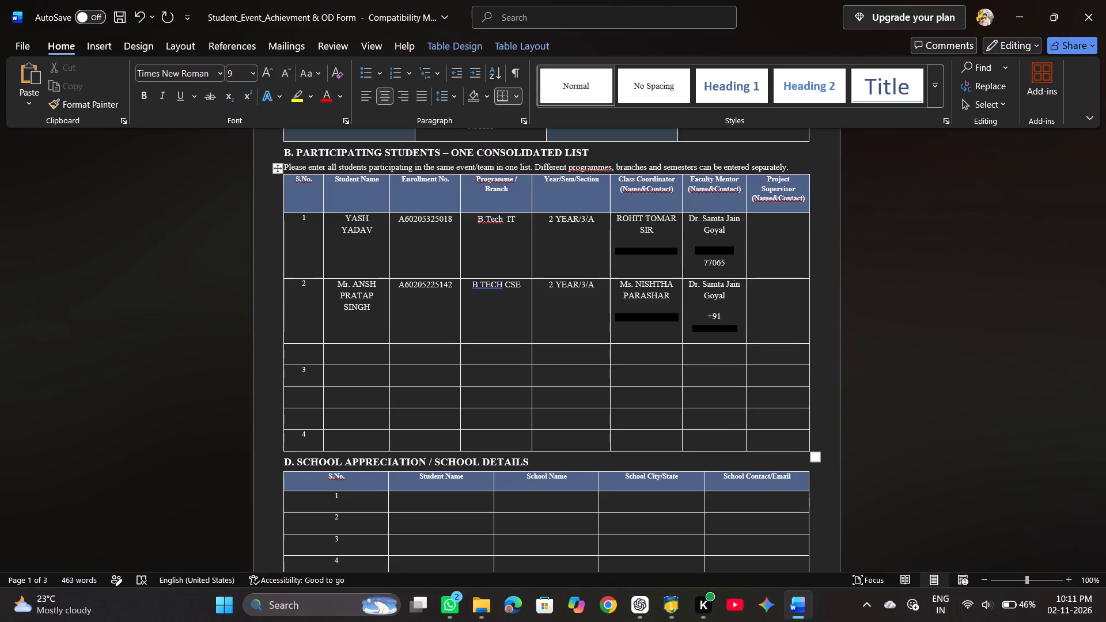
Copy row 2's student details, from the student name through the faculty mentor, into the blank row below in the participating students table.
left_click(778, 320)
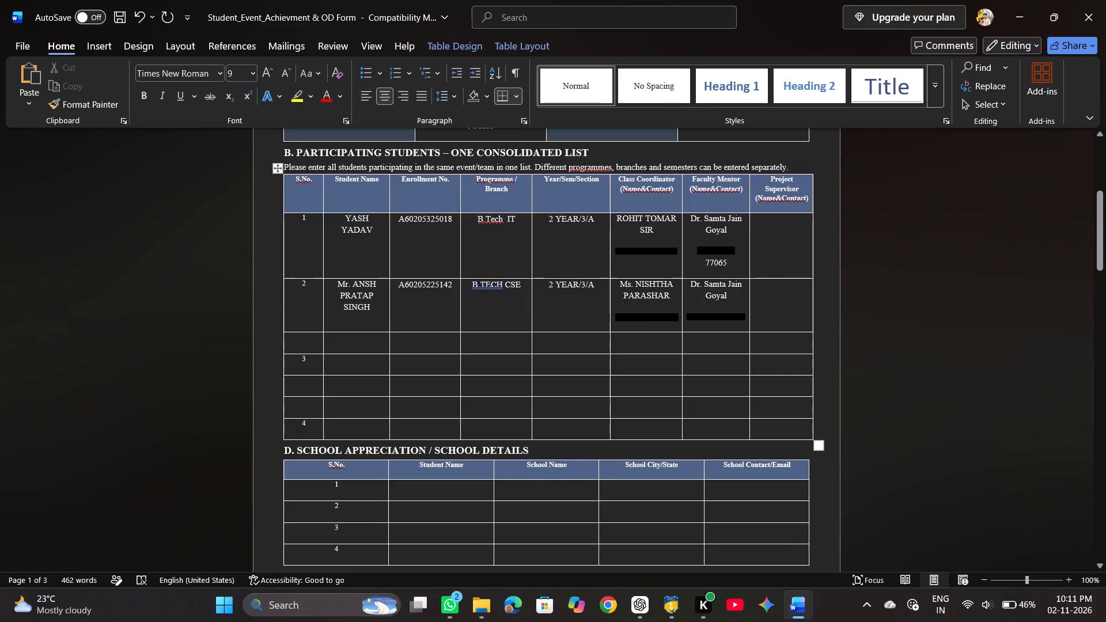
left_click_drag(333, 285, 718, 323)
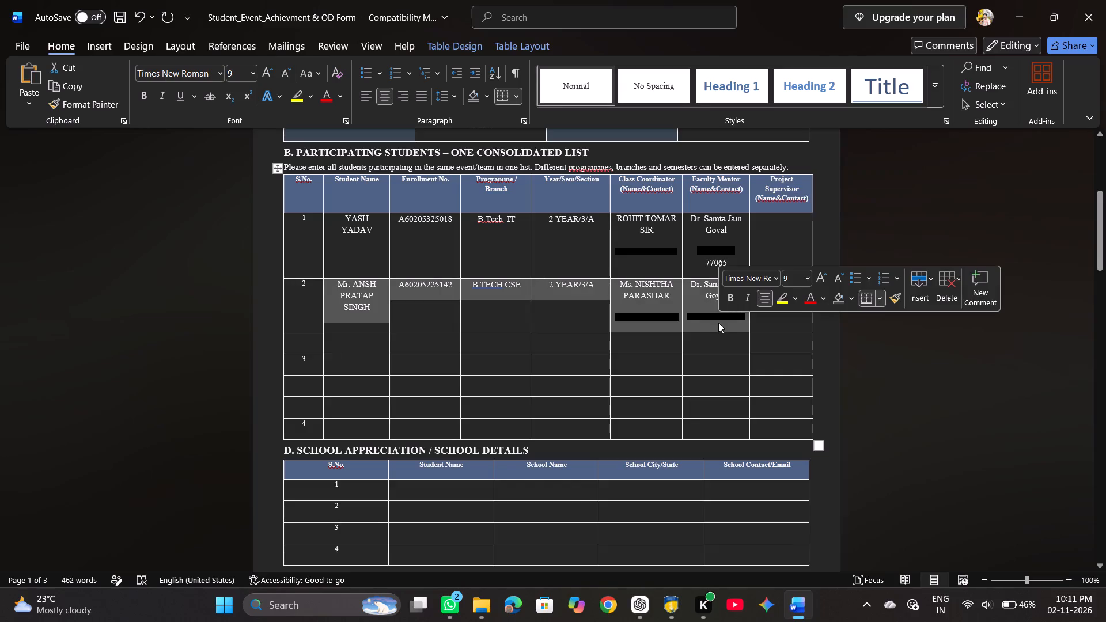
key("ctrl+c")
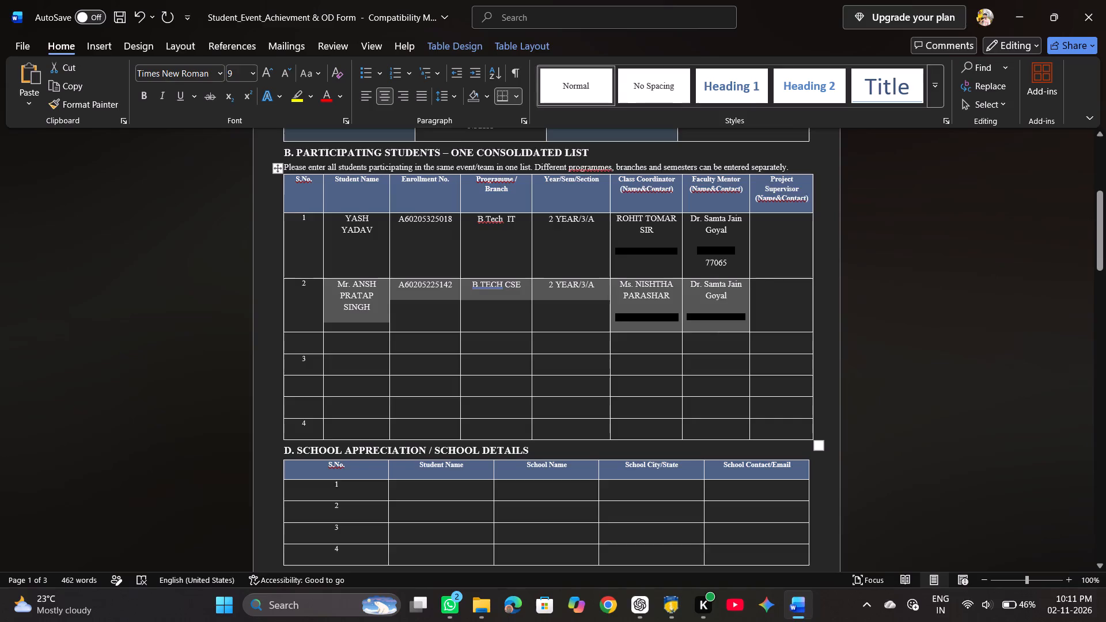
left_click(362, 341)
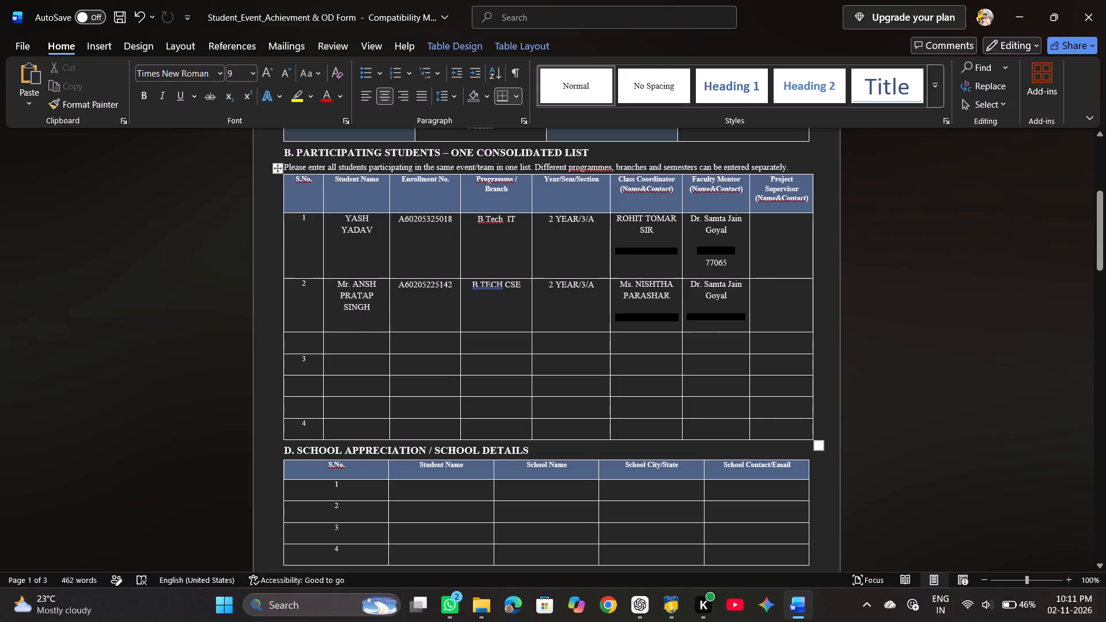
key("ctrl+c")
key("ctrl+v")
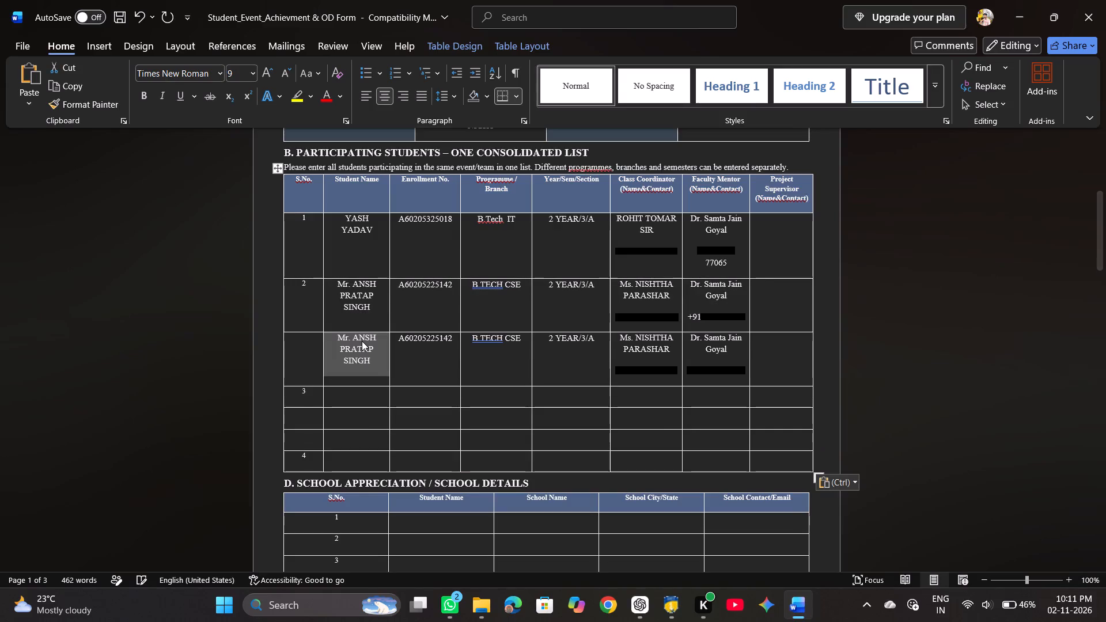
left_click(834, 372)
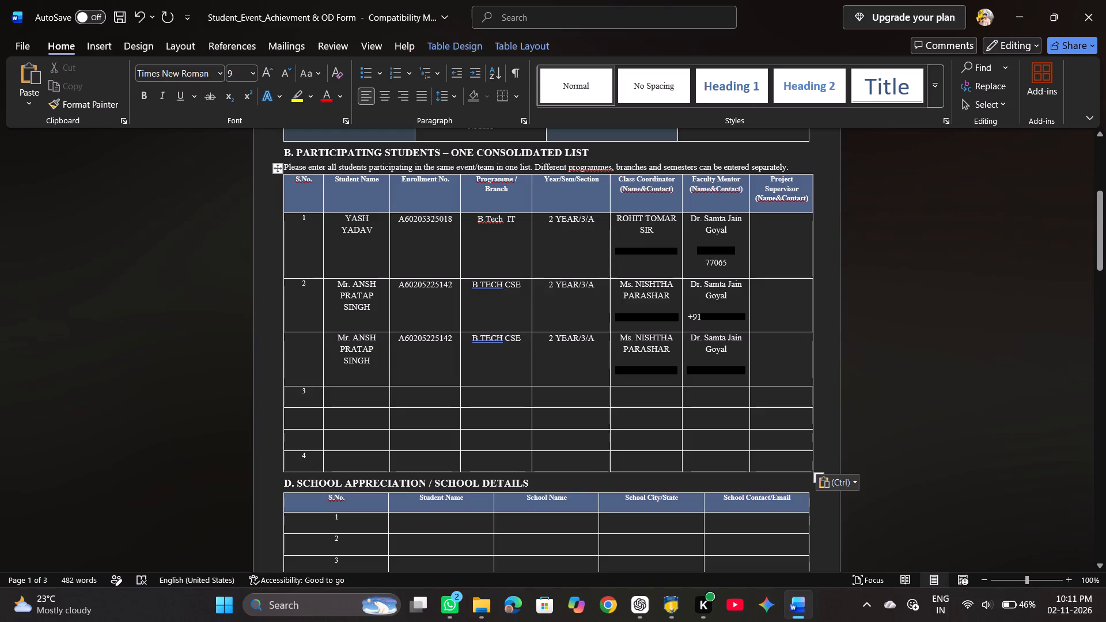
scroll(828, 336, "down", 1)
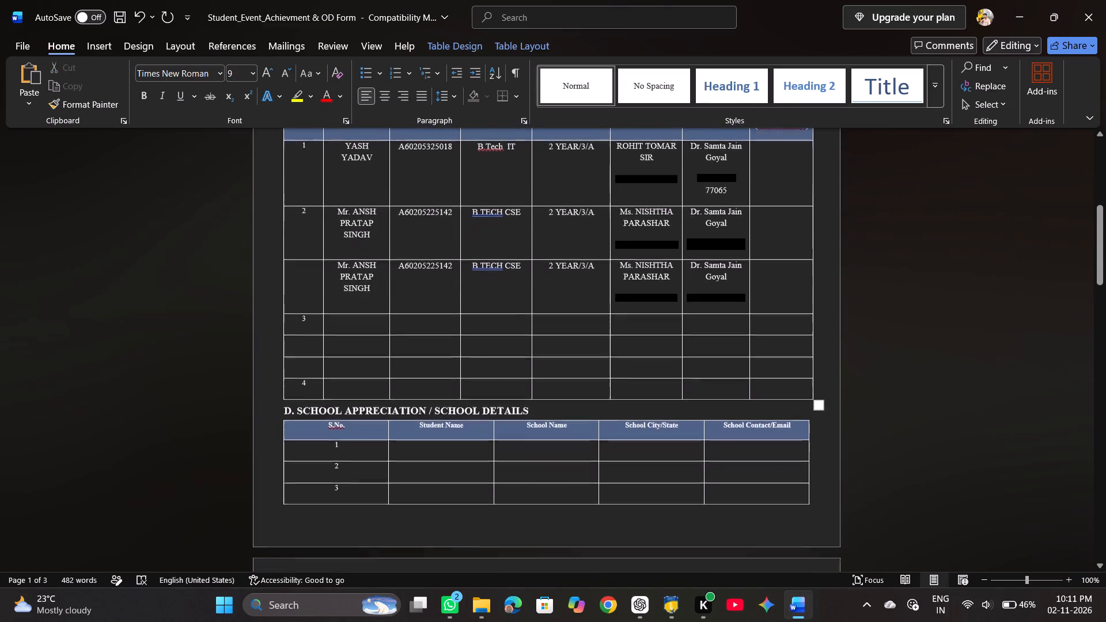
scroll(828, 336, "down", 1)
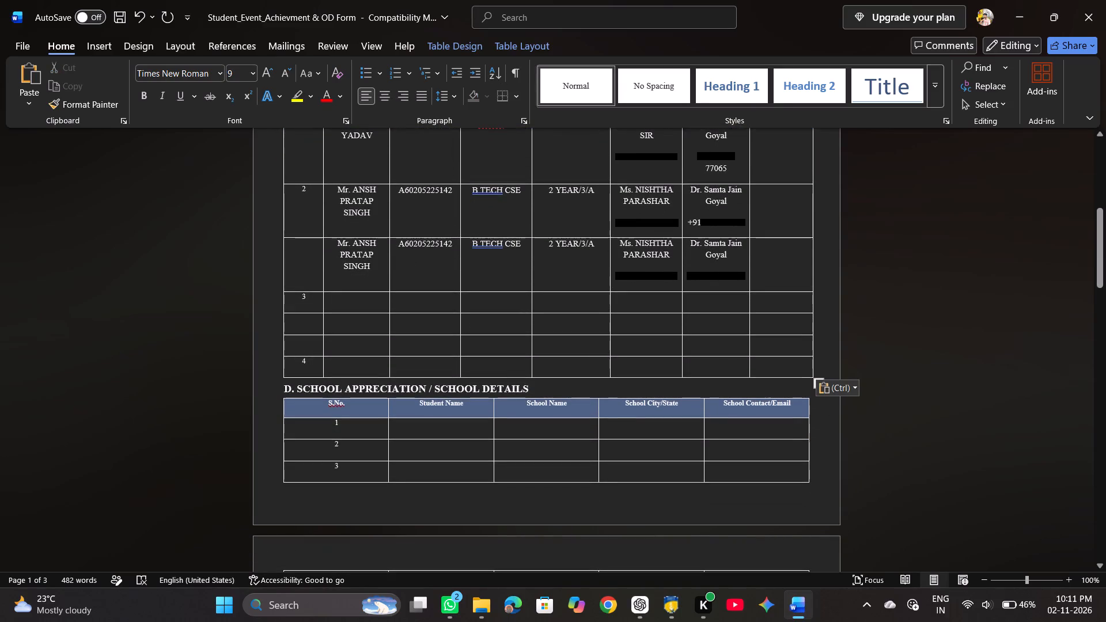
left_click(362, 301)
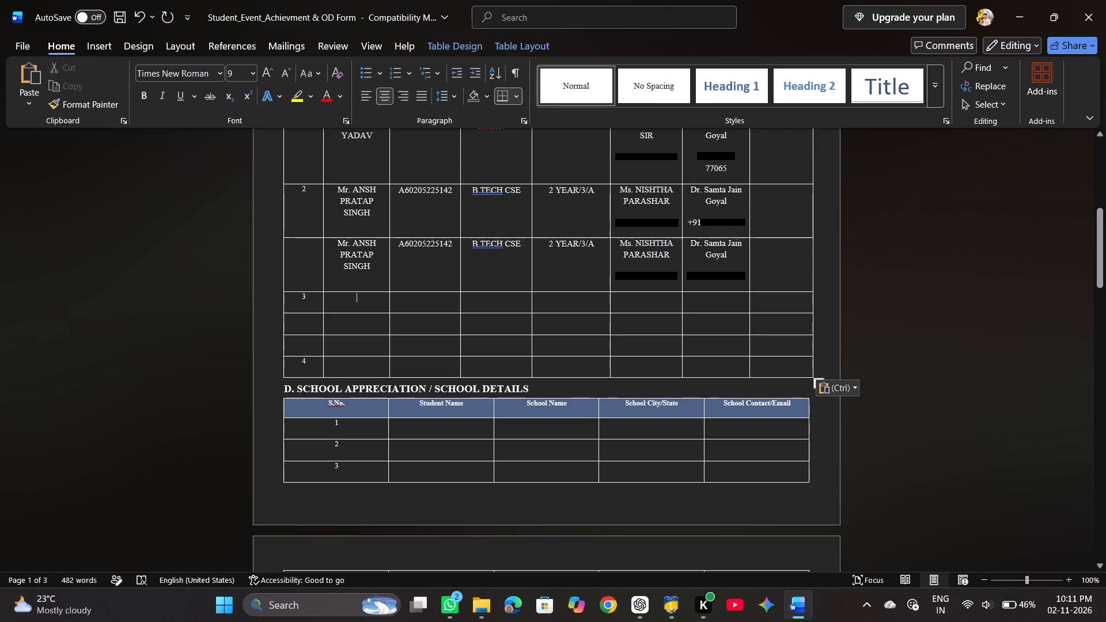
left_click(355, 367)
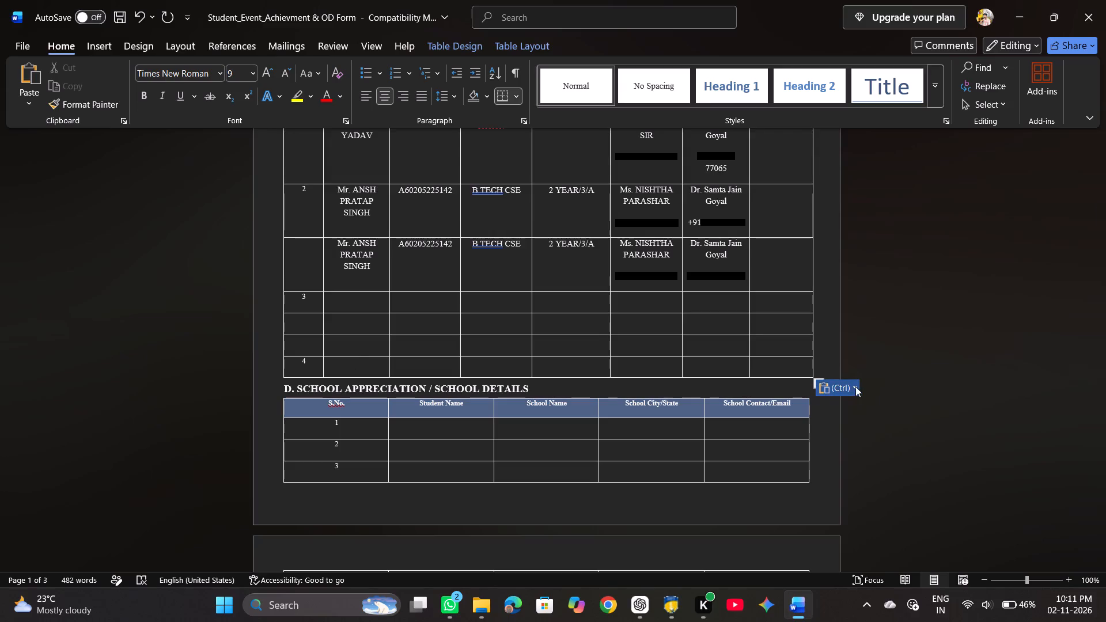
Open the paste options for the student details just pasted below row 2.
left_click(870, 382)
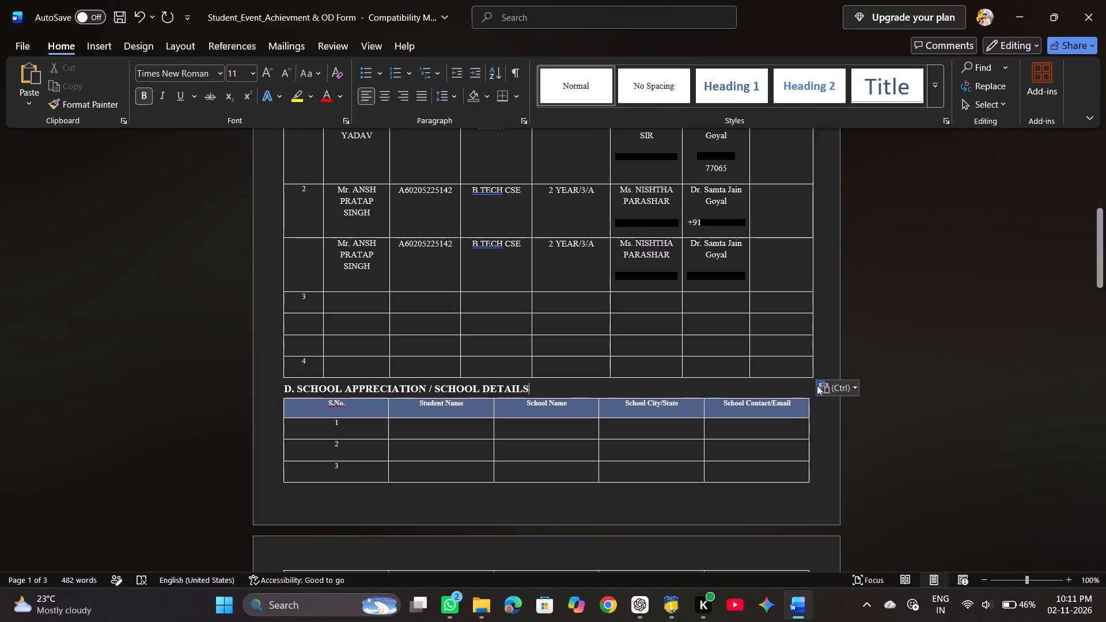
left_click(817, 386)
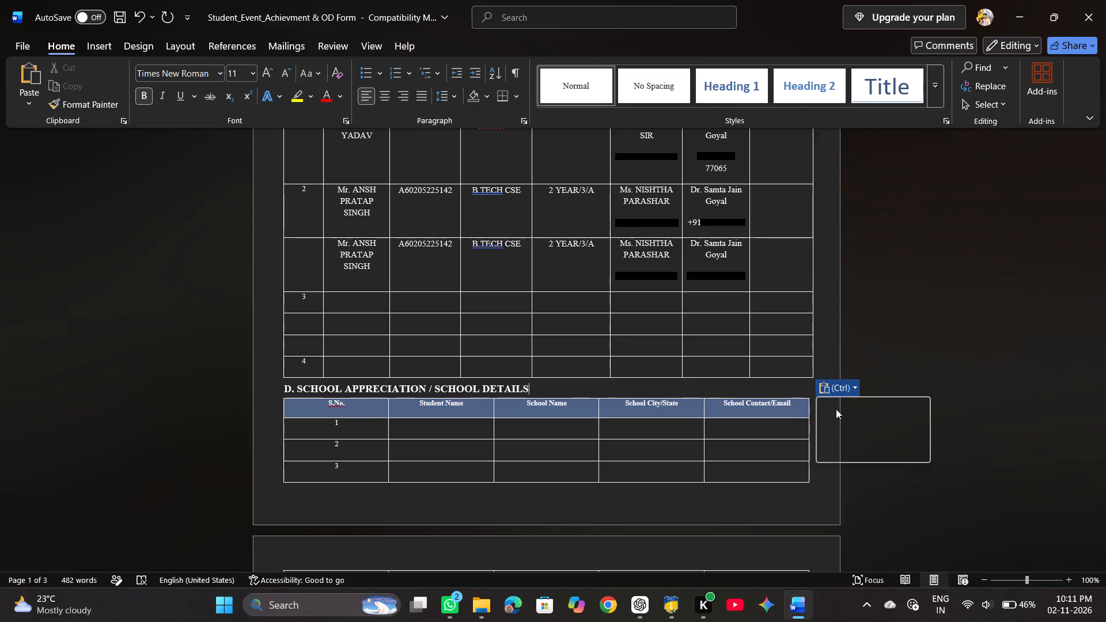
Paste the copied second student's details as a nested table in the blank row below row 2.
left_click(835, 432)
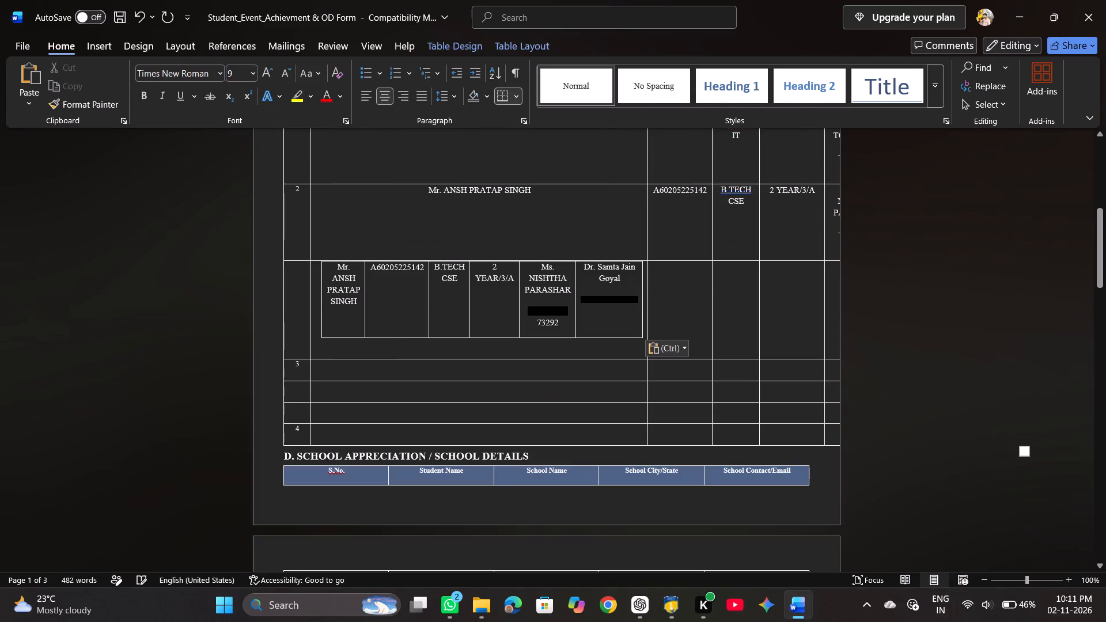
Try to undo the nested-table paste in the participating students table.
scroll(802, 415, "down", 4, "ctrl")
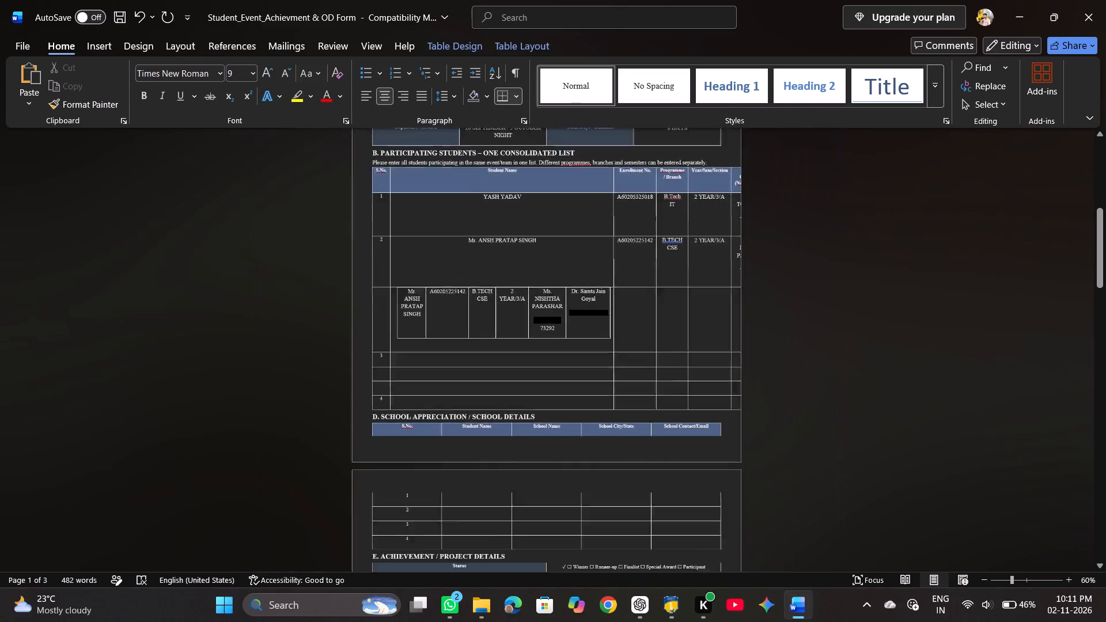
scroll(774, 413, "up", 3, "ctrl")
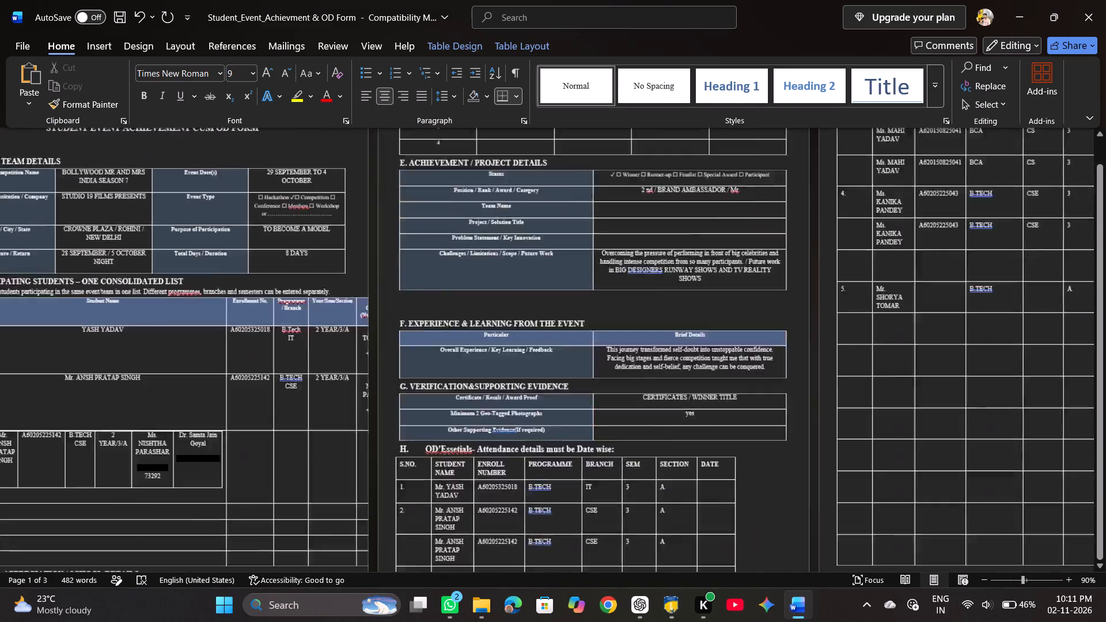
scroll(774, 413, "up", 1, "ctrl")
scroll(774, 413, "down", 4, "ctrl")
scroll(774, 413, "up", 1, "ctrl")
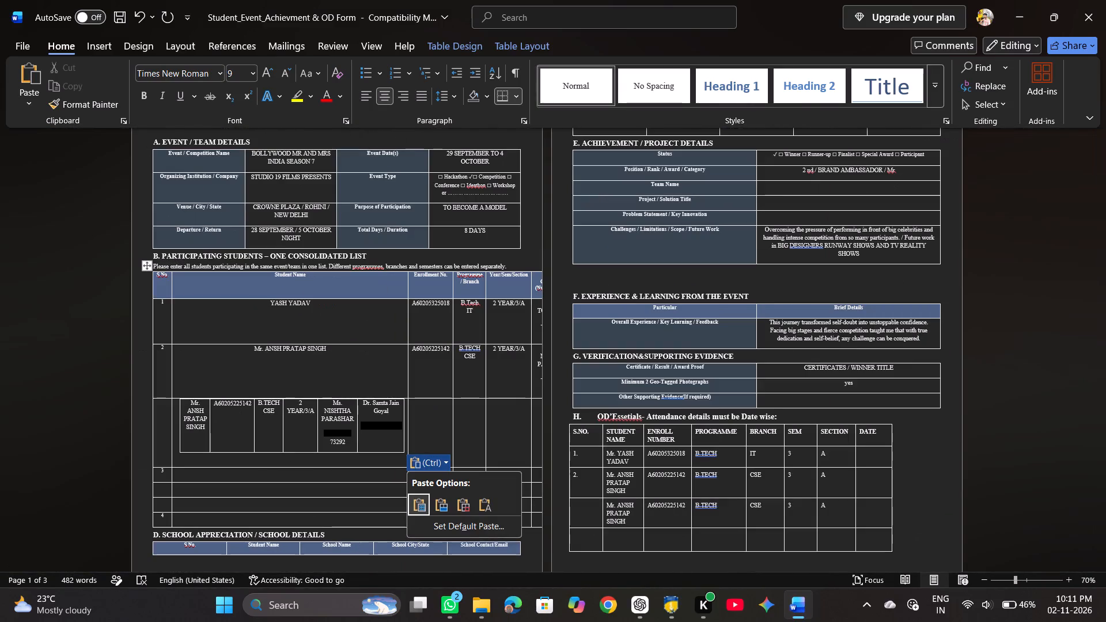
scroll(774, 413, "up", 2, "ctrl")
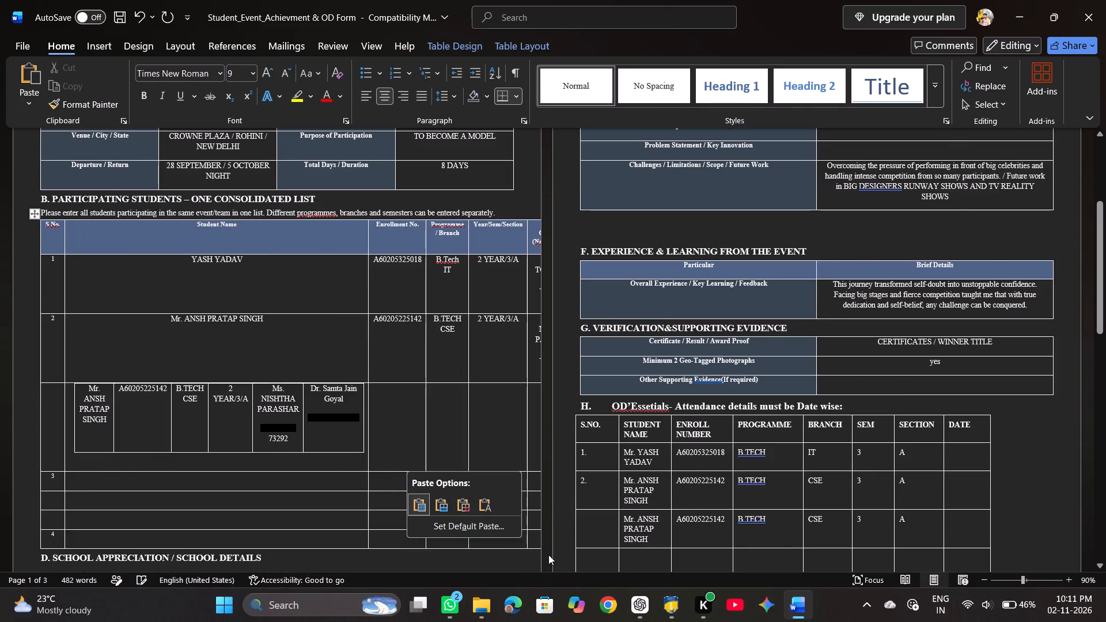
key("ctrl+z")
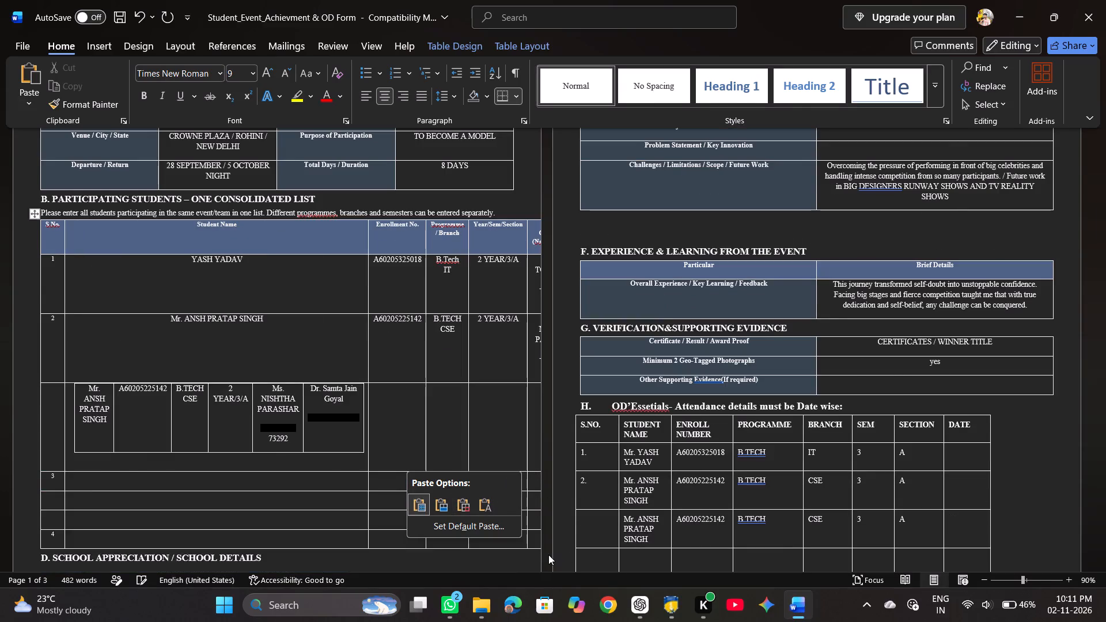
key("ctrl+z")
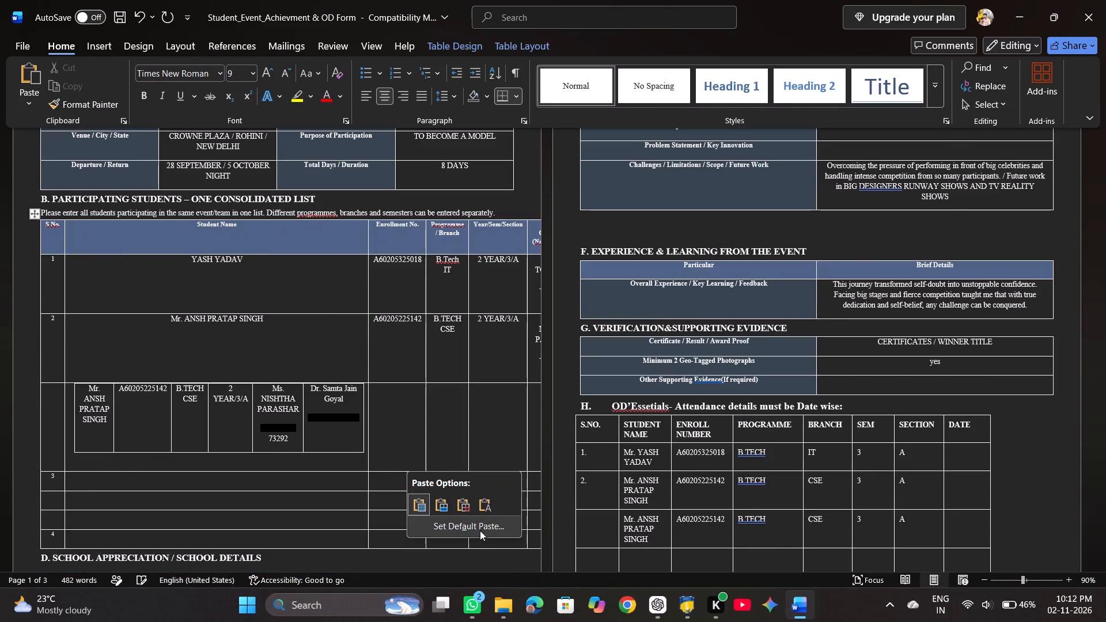
Open the default paste settings in the advanced options and close them.
left_click(479, 528)
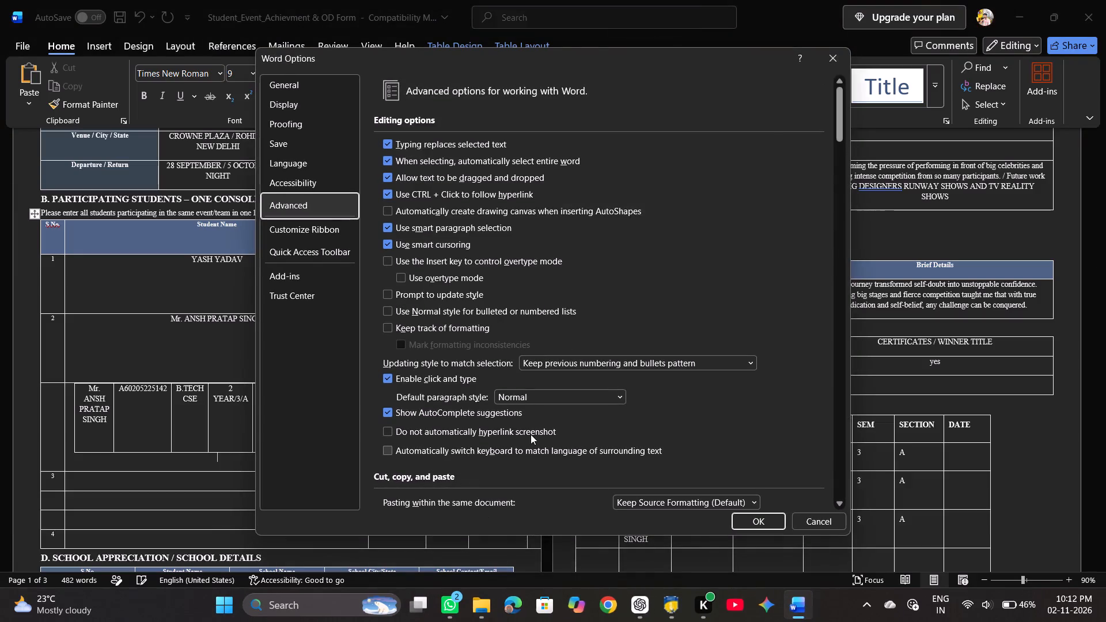
left_click(828, 56)
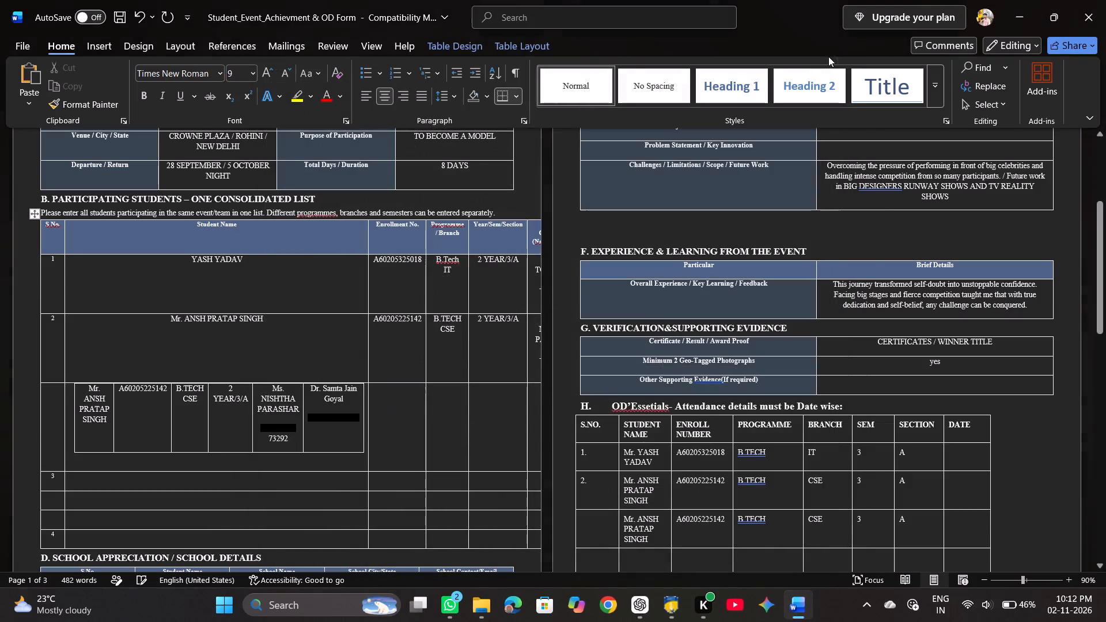
Look over the form's pages and examine the layout of the participating students table.
scroll(991, 389, "down", 3)
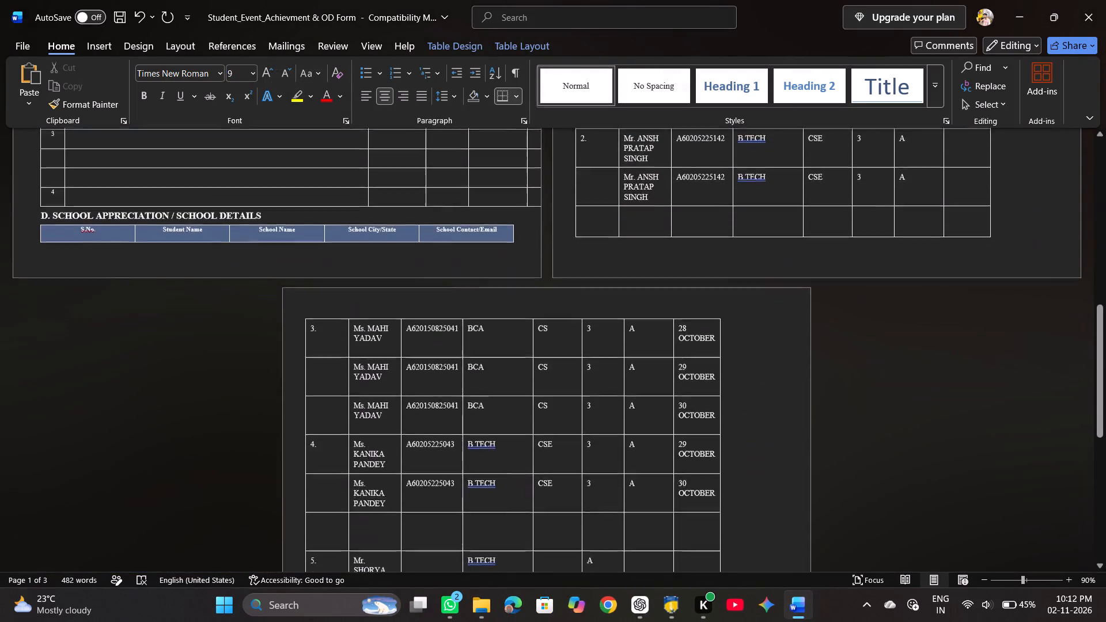
scroll(991, 389, "down", 1)
scroll(991, 389, "up", 6)
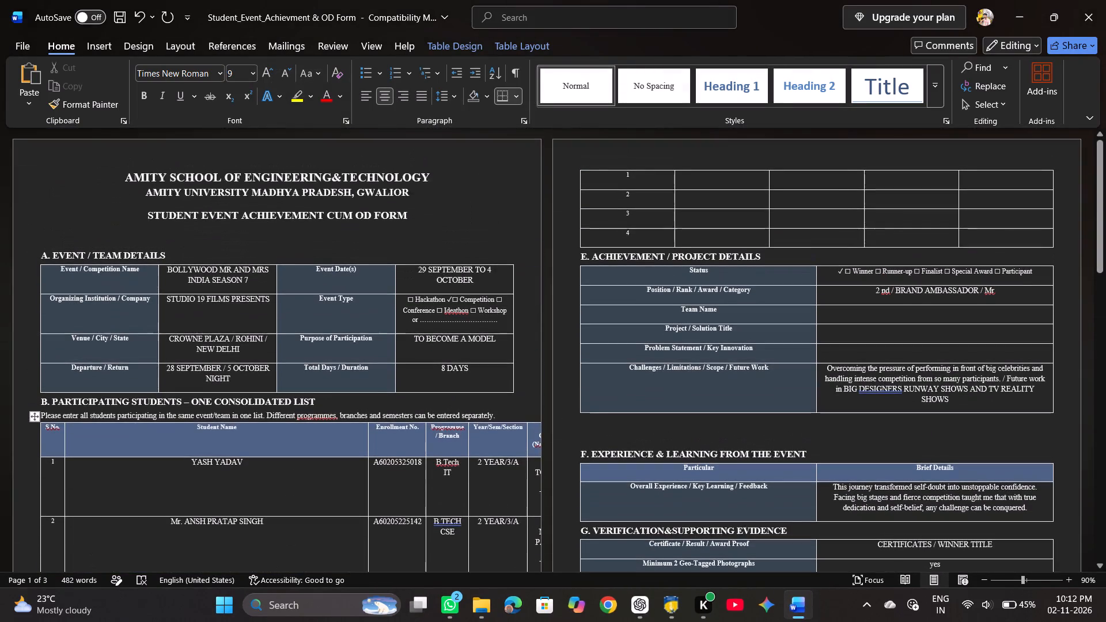
scroll(991, 389, "up", 3)
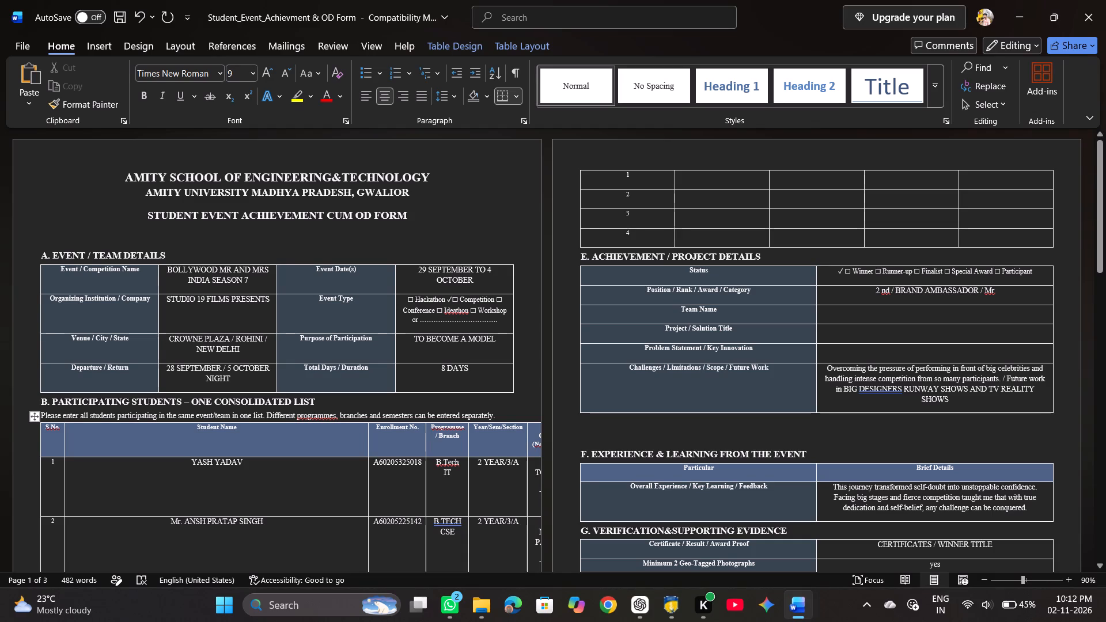
scroll(460, 491, "left", 2)
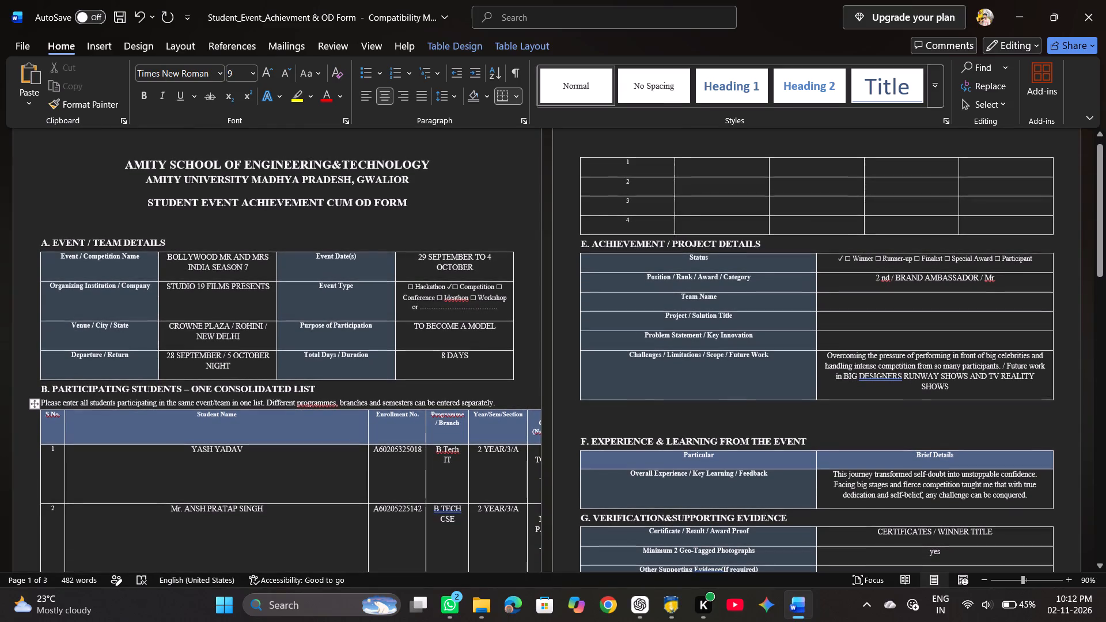
scroll(460, 491, "left", 1)
scroll(439, 511, "down", 1)
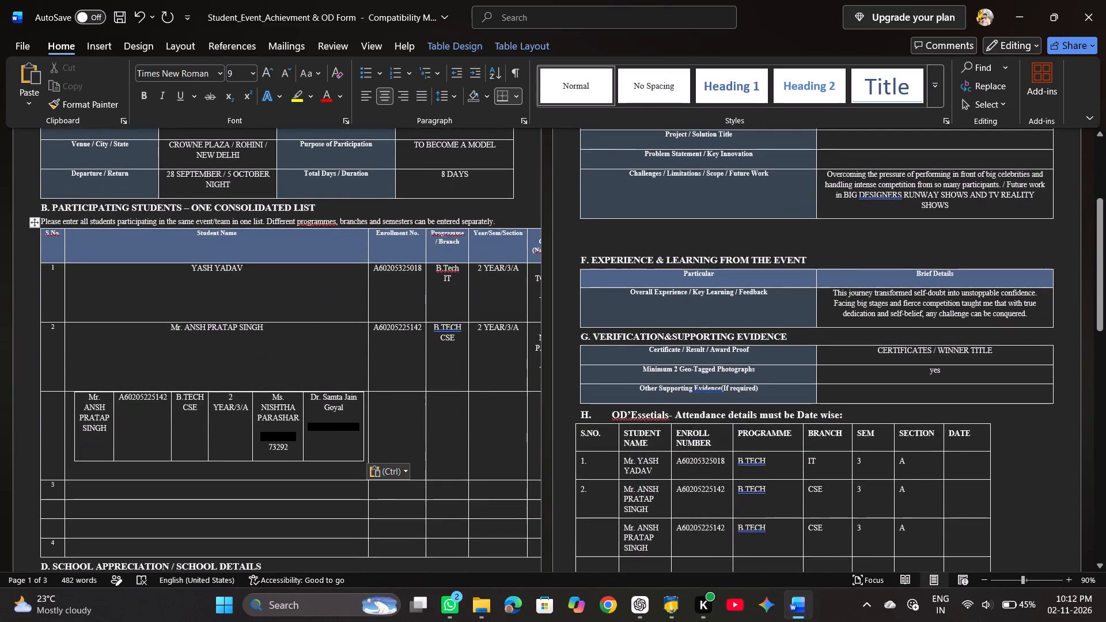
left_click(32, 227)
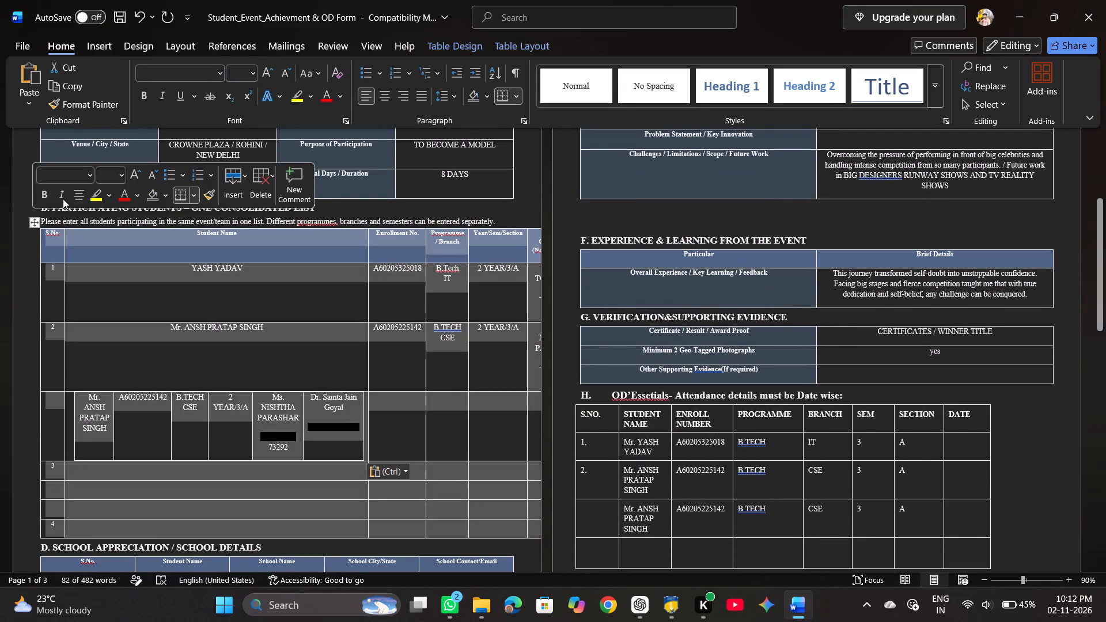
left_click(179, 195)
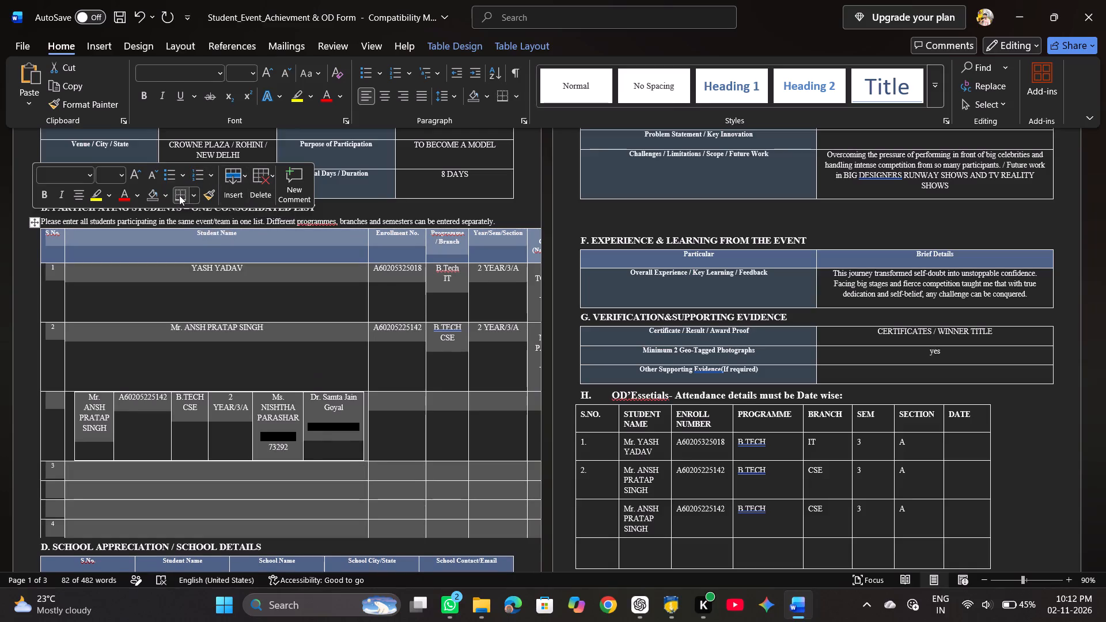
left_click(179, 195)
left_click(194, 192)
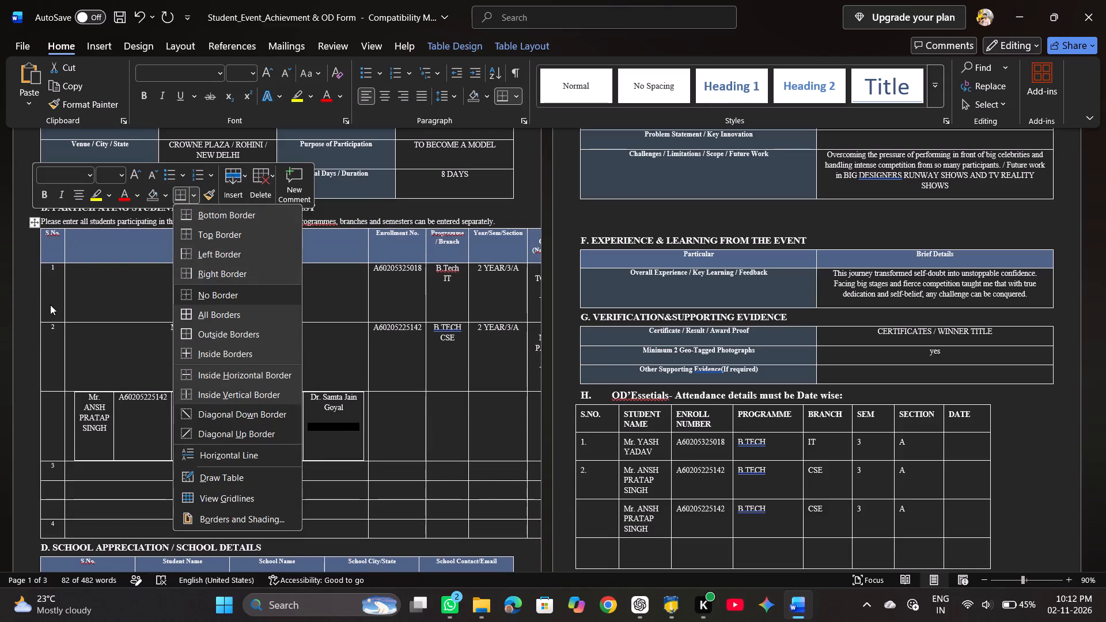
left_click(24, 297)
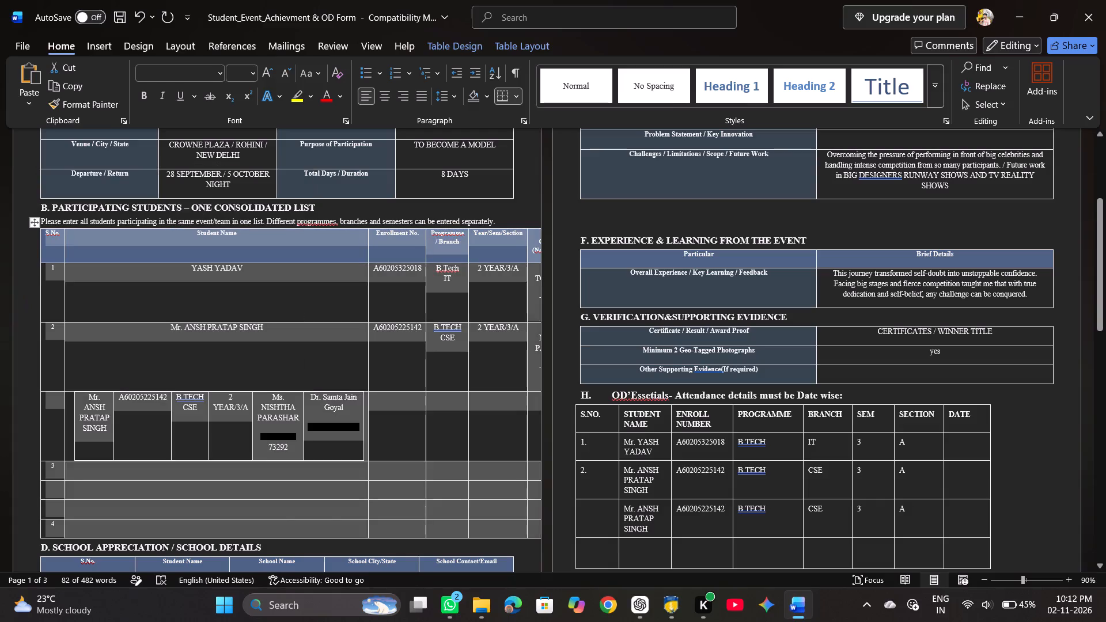
Examine the overall layout of the form across all its pages.
scroll(183, 295, "down", 1)
scroll(216, 268, "down", 3, "ctrl")
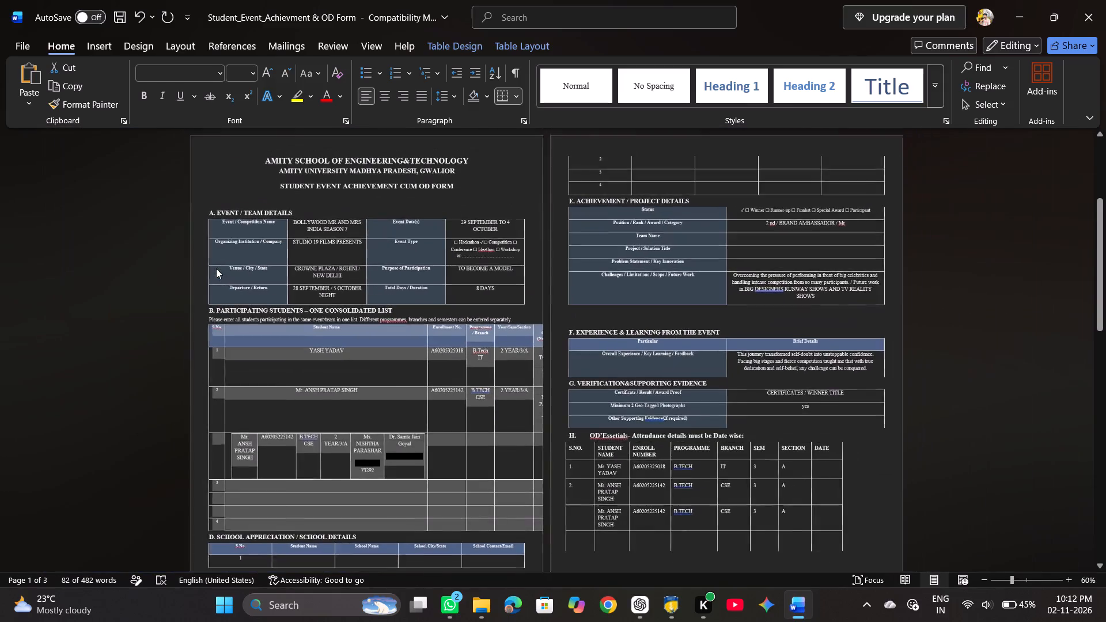
scroll(318, 354, "down", 3, "ctrl")
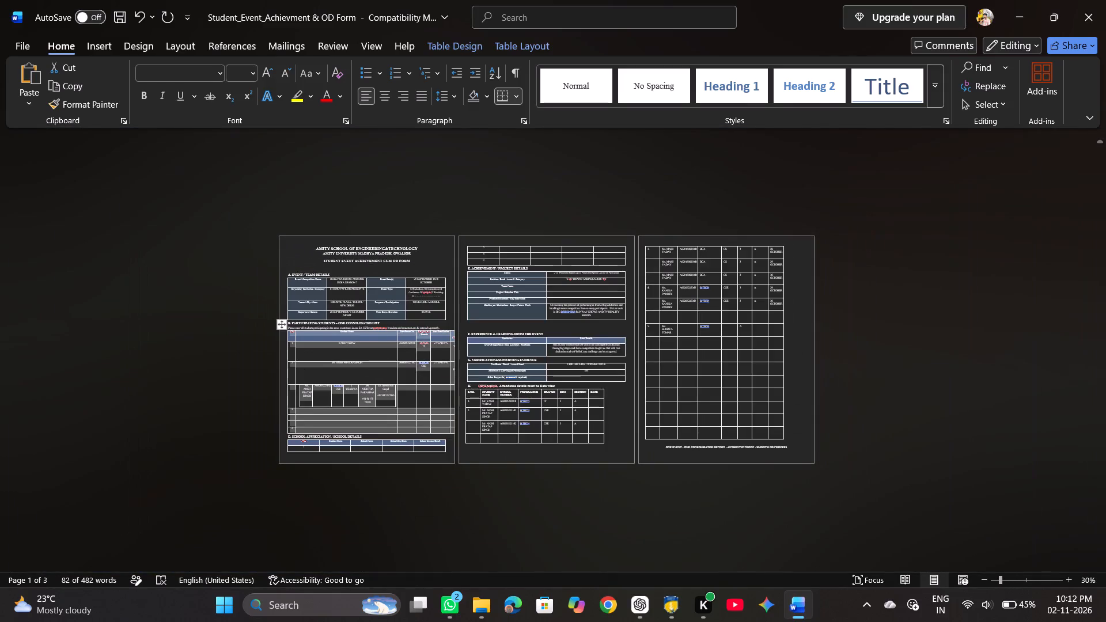
scroll(290, 376, "up", 5, "ctrl")
scroll(290, 376, "down", 1)
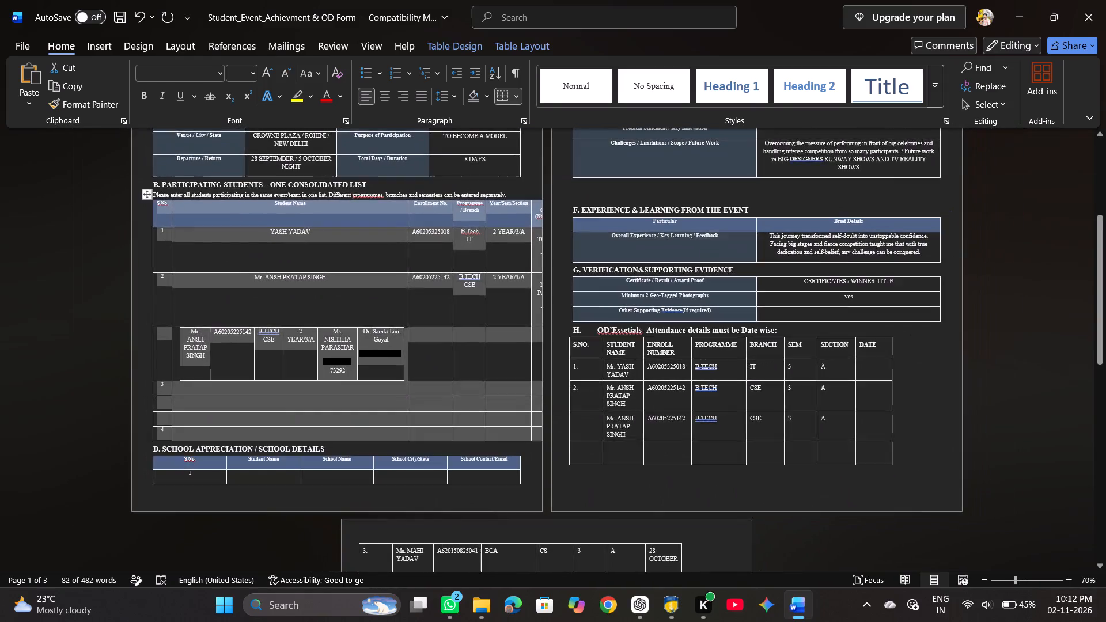
scroll(290, 376, "down", 3, "ctrl")
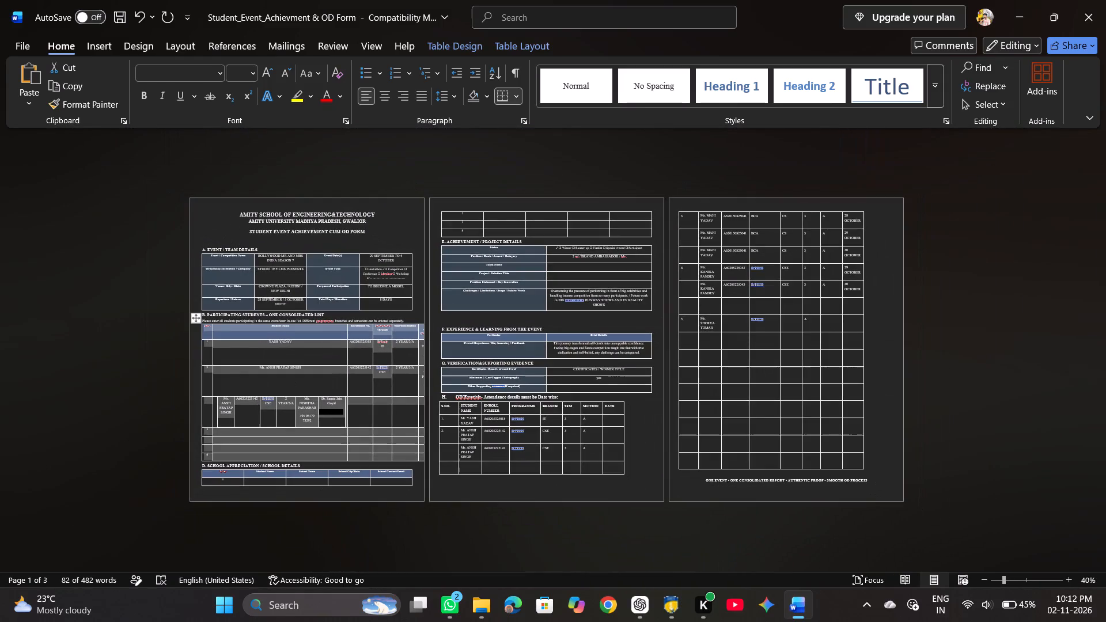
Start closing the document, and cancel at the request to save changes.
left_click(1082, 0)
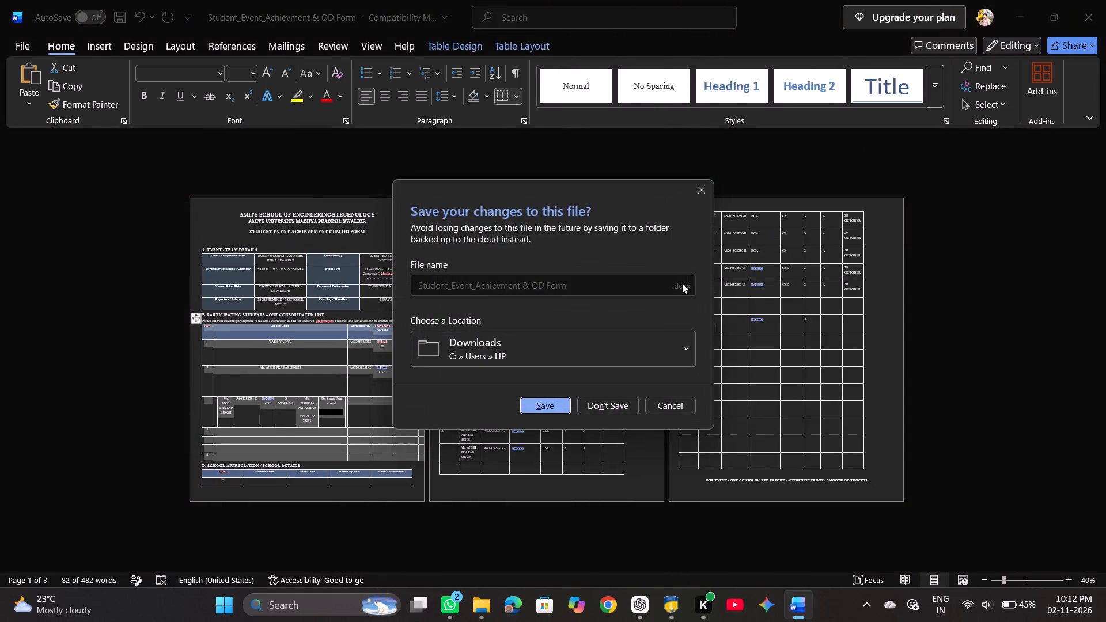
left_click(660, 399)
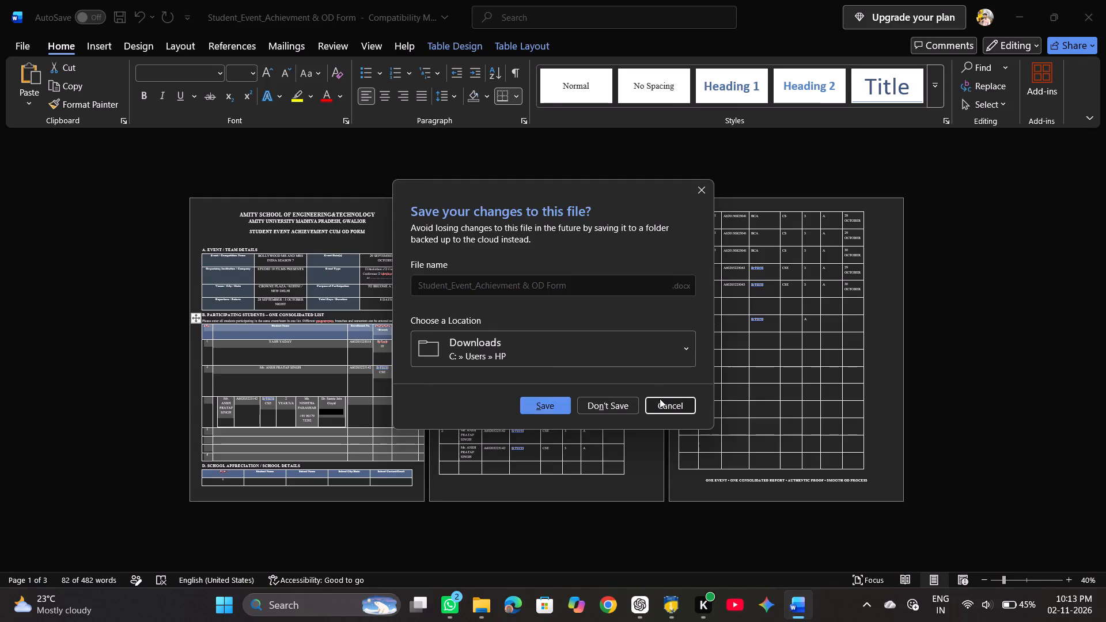
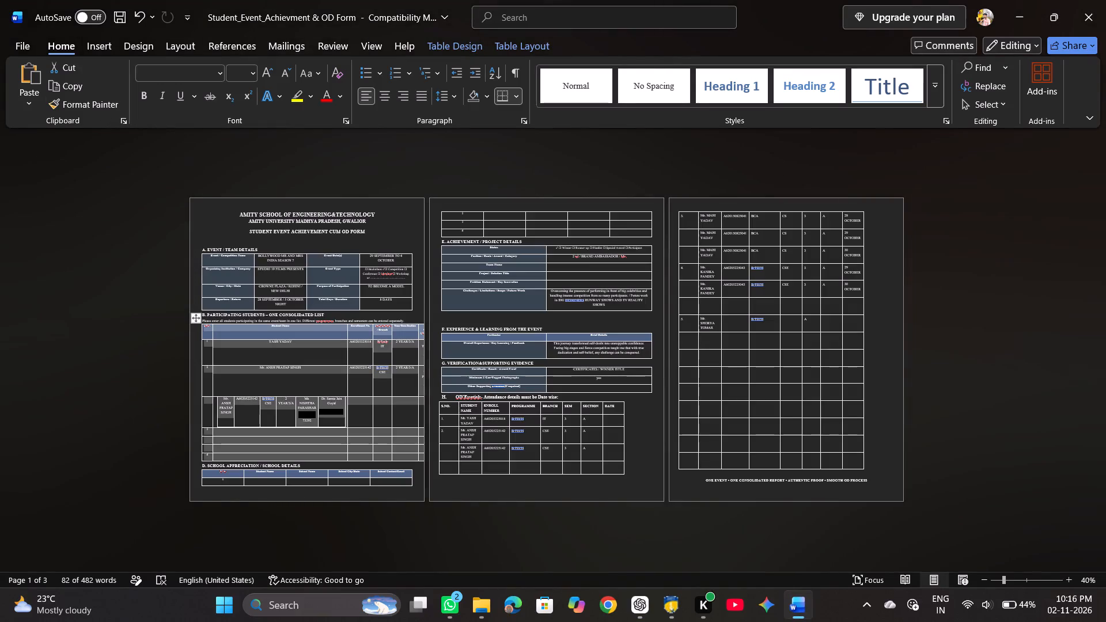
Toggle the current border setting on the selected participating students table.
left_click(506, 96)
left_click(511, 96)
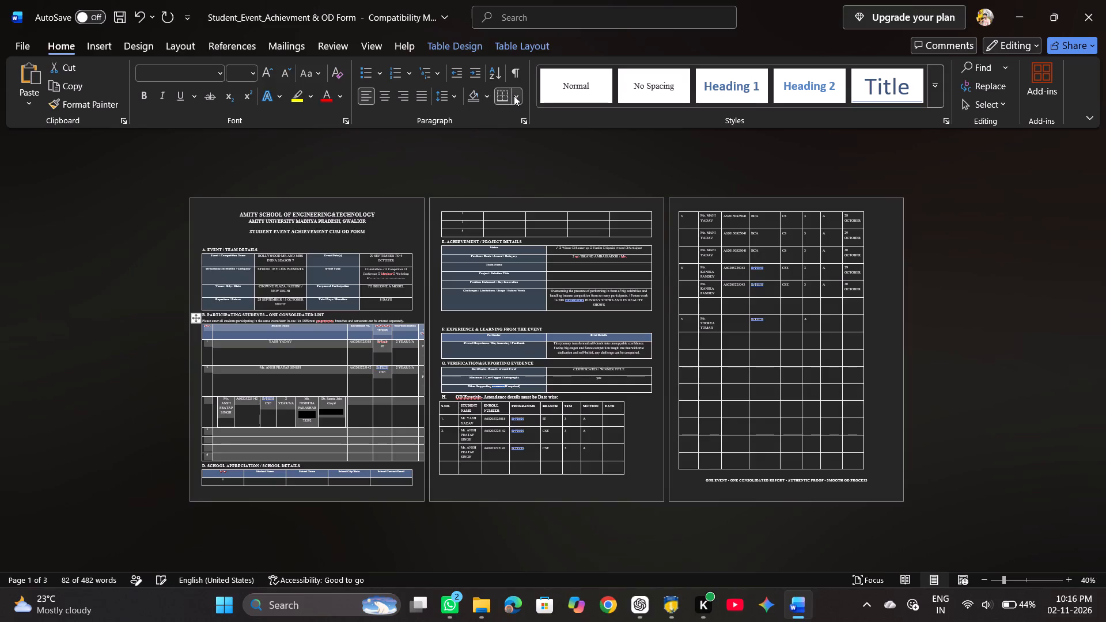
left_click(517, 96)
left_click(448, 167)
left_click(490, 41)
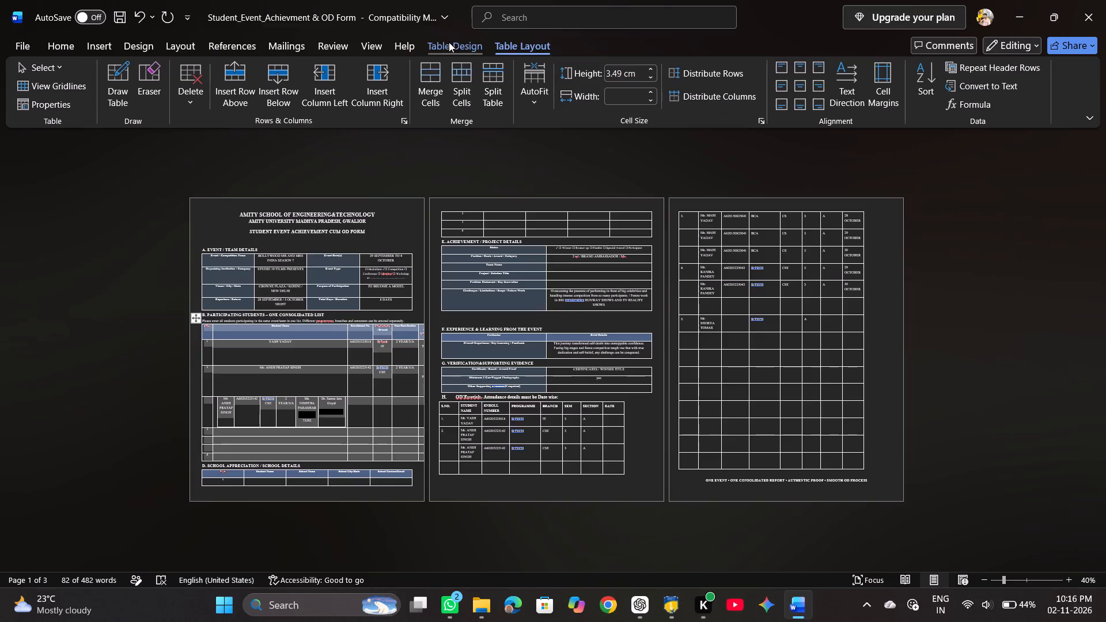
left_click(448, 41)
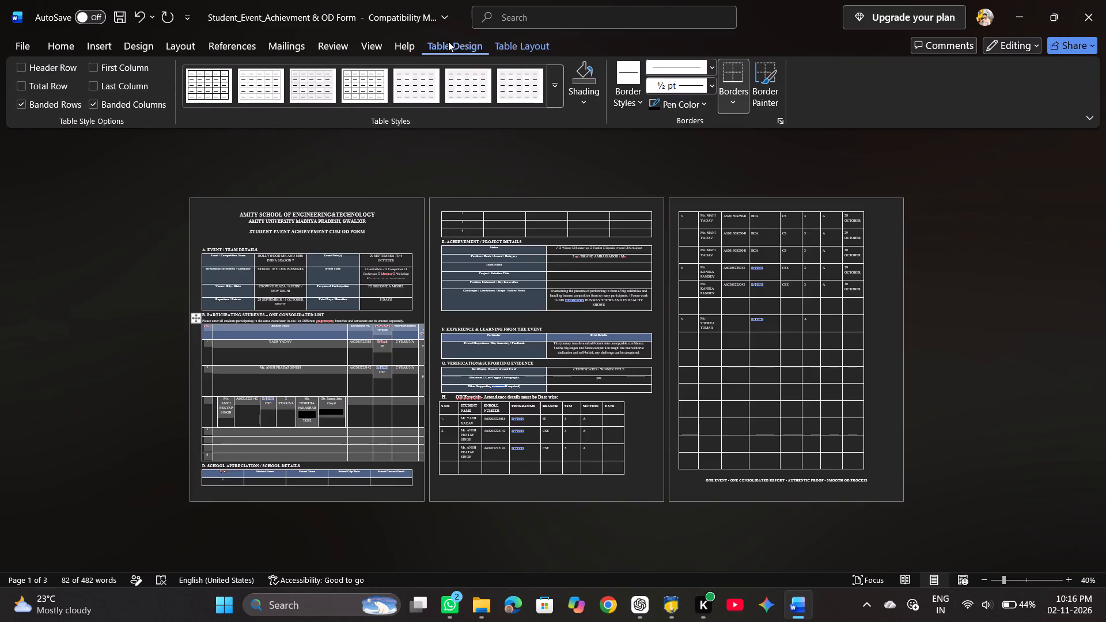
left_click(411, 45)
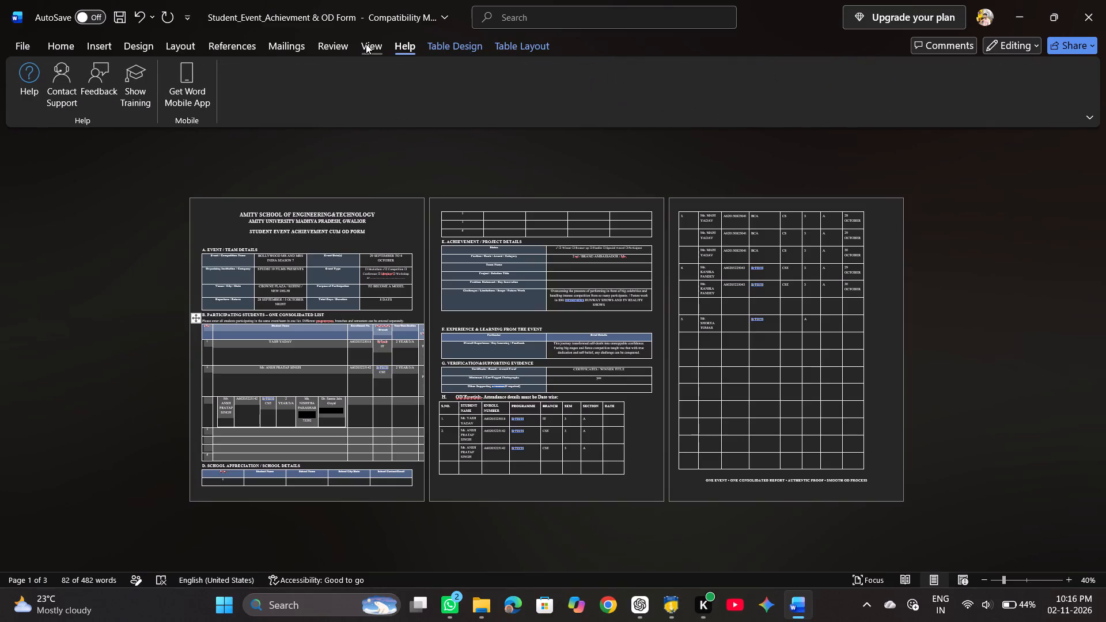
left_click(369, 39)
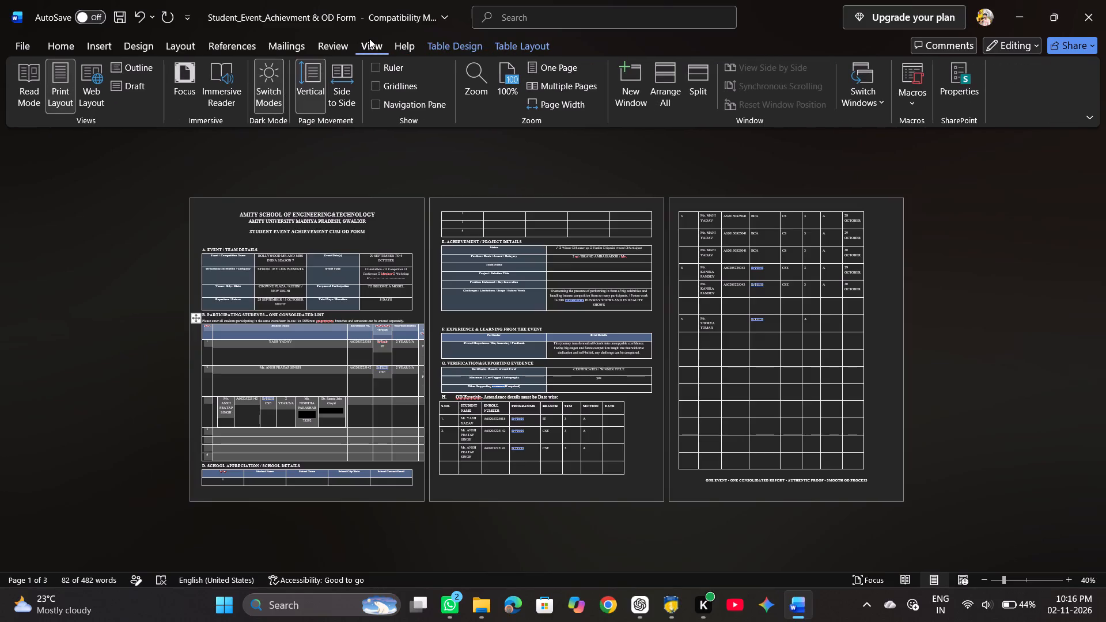
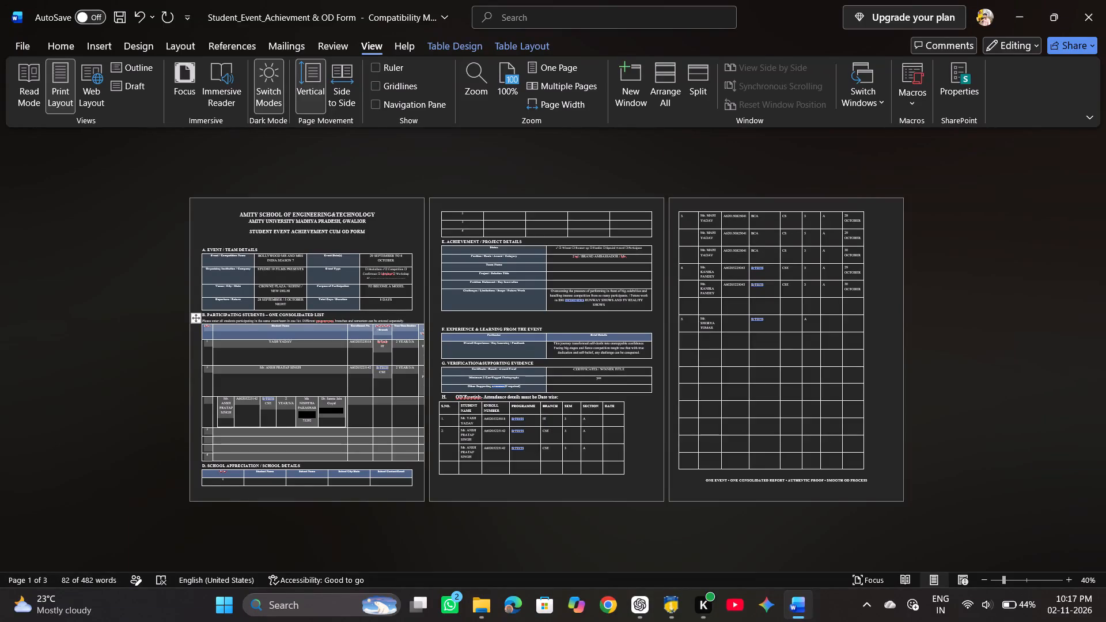
Arrange all open document windows on the screen.
left_click(675, 85)
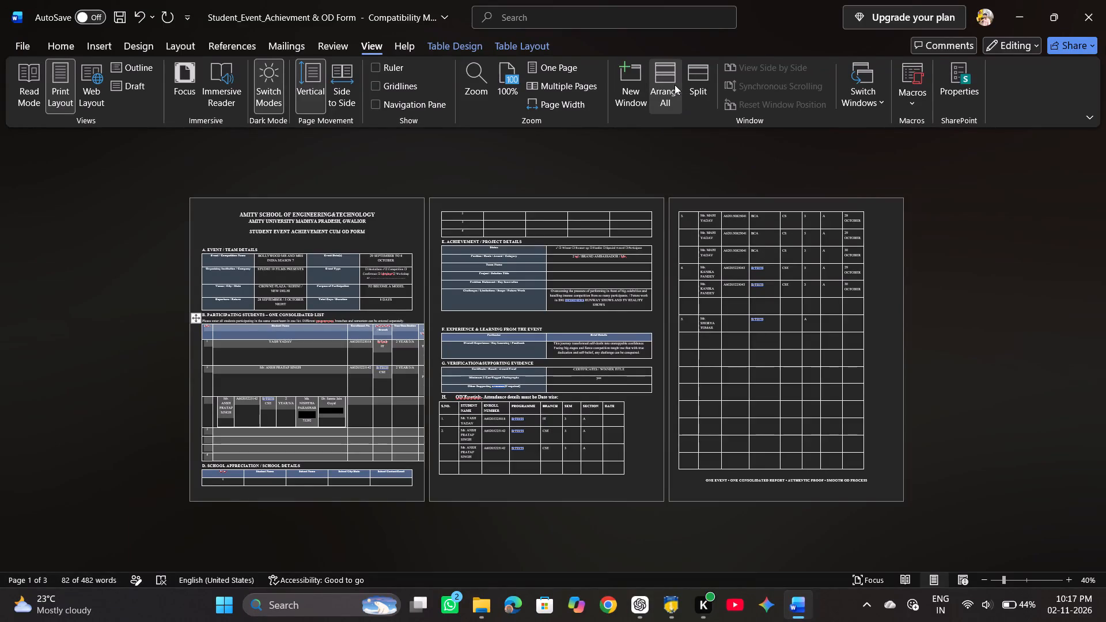
left_click(675, 85)
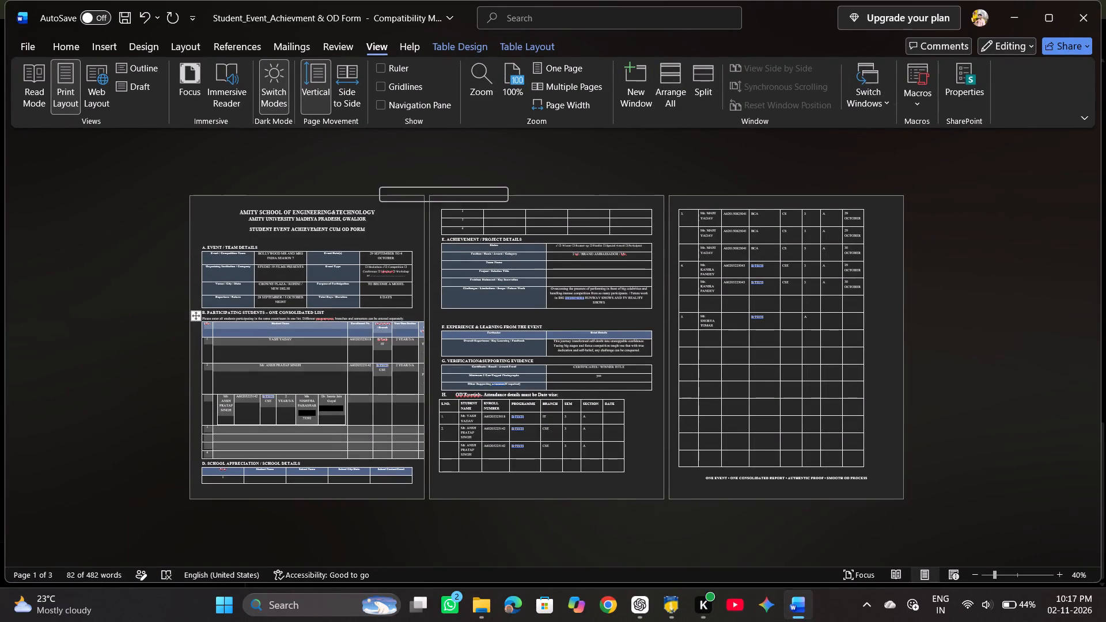
Set the document's zoom to 100% in place of the multi-page side-by-side view.
left_click(516, 87)
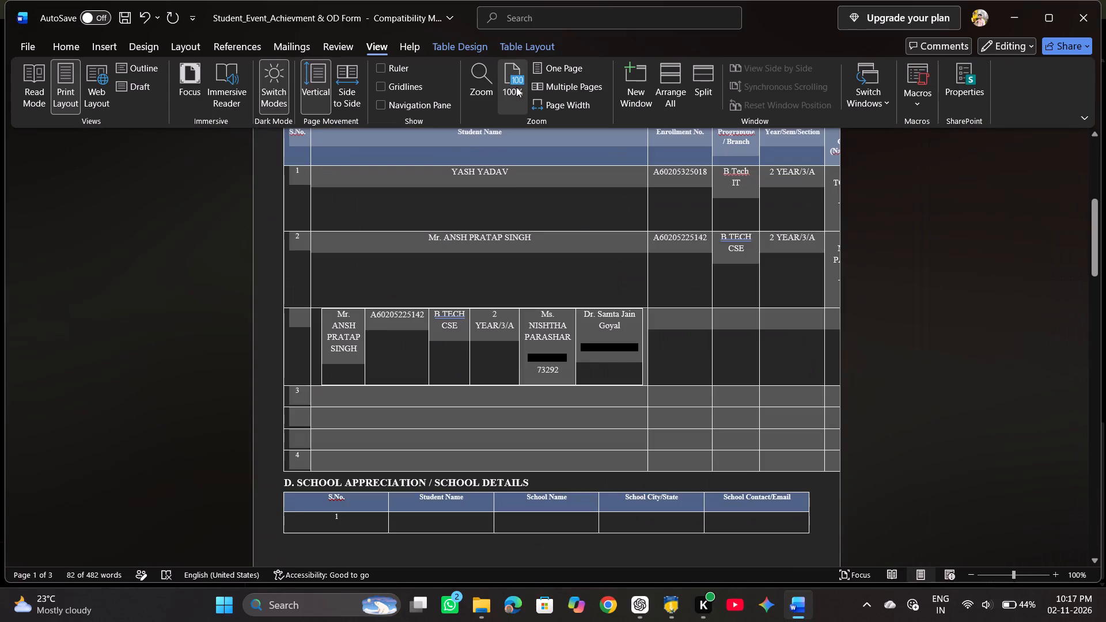
Shrink the participating students table by its corner to try to bring its columns within the page width.
left_click(516, 87)
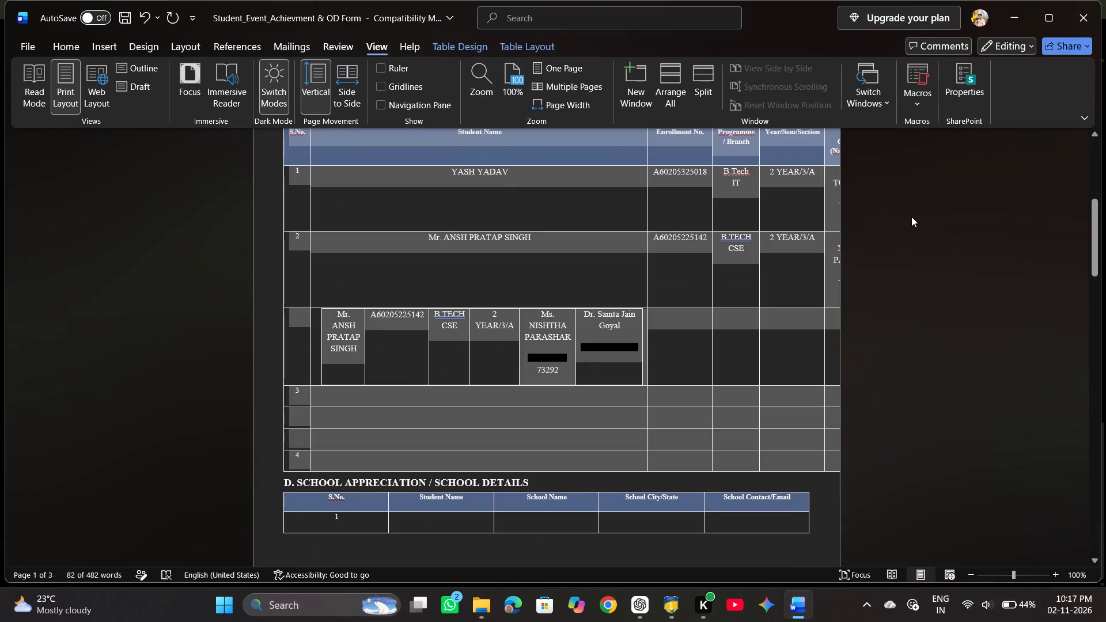
left_click(911, 217)
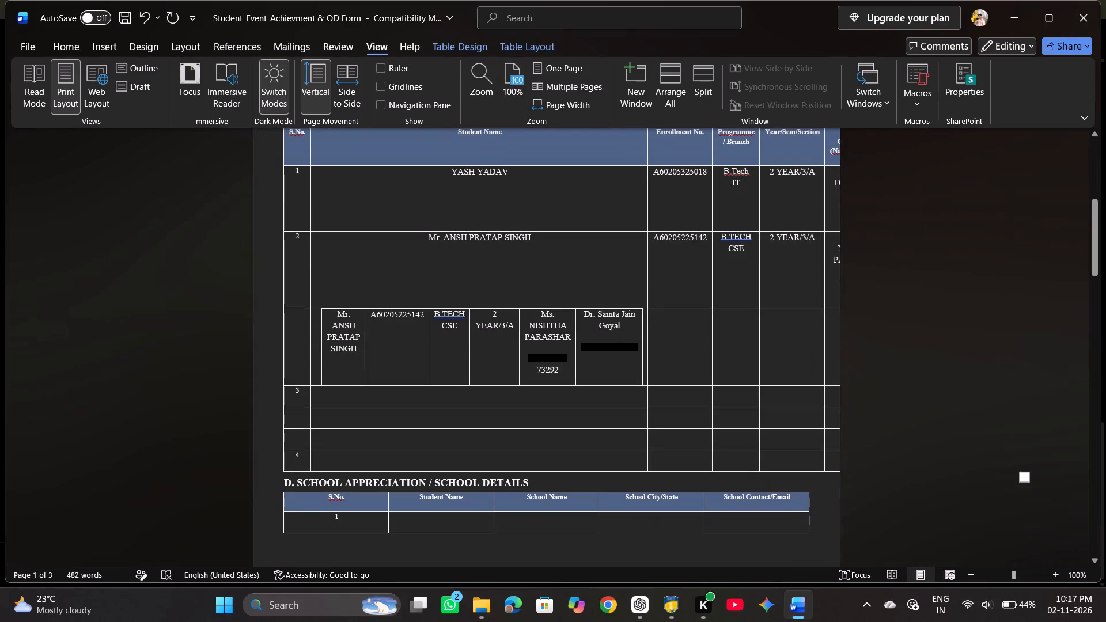
left_click_drag(1025, 476, 885, 471)
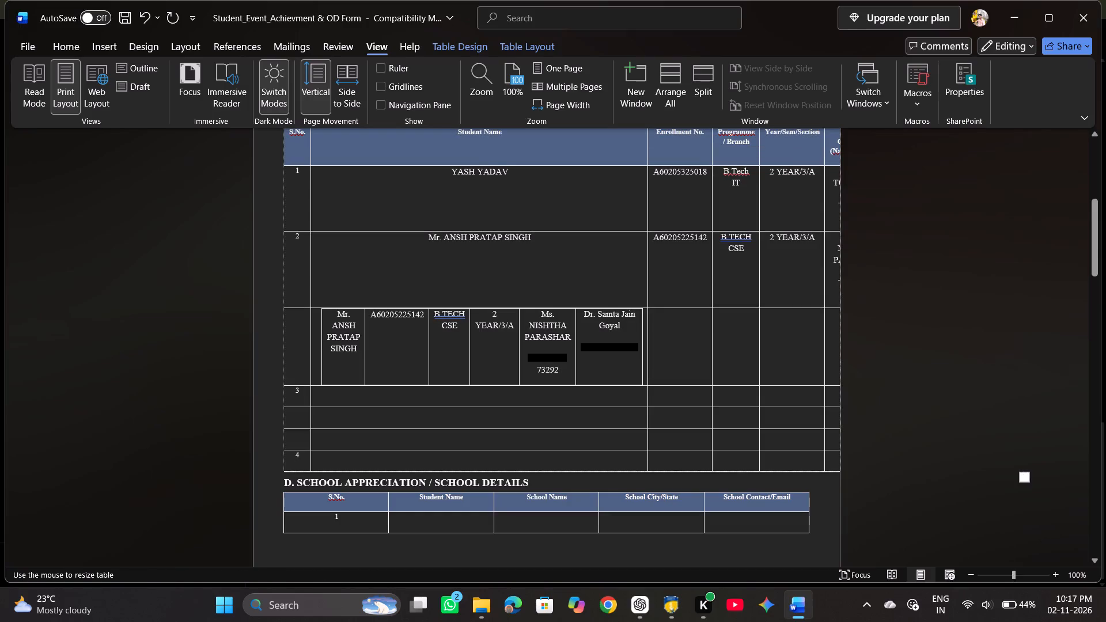
left_click_drag(885, 471, 842, 472)
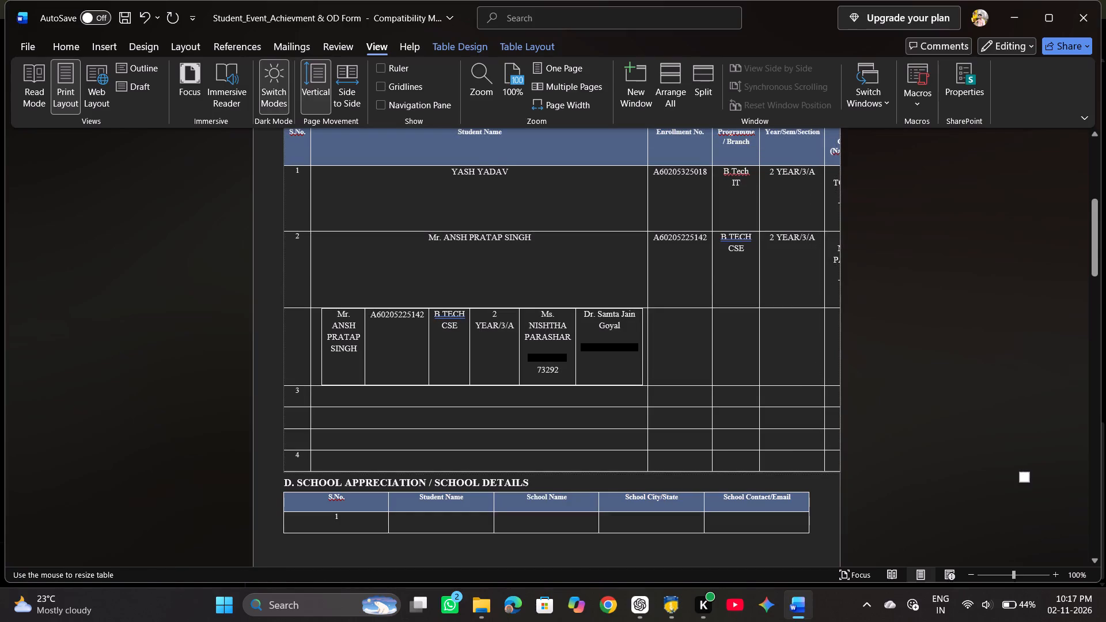
left_click_drag(842, 472, 842, 473)
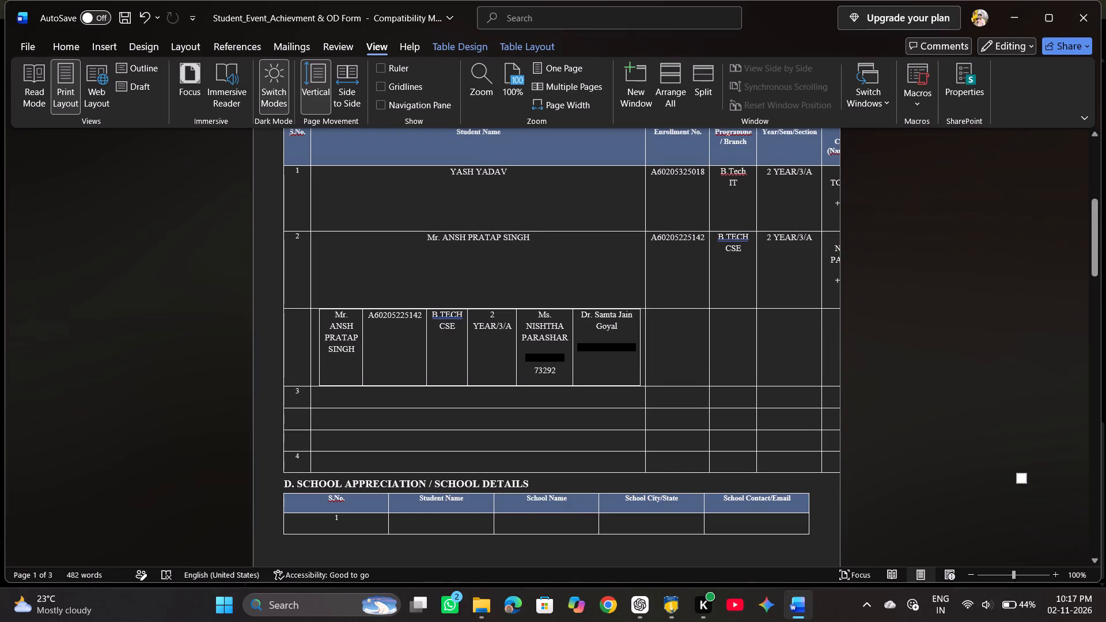
left_click_drag(1019, 481, 872, 487)
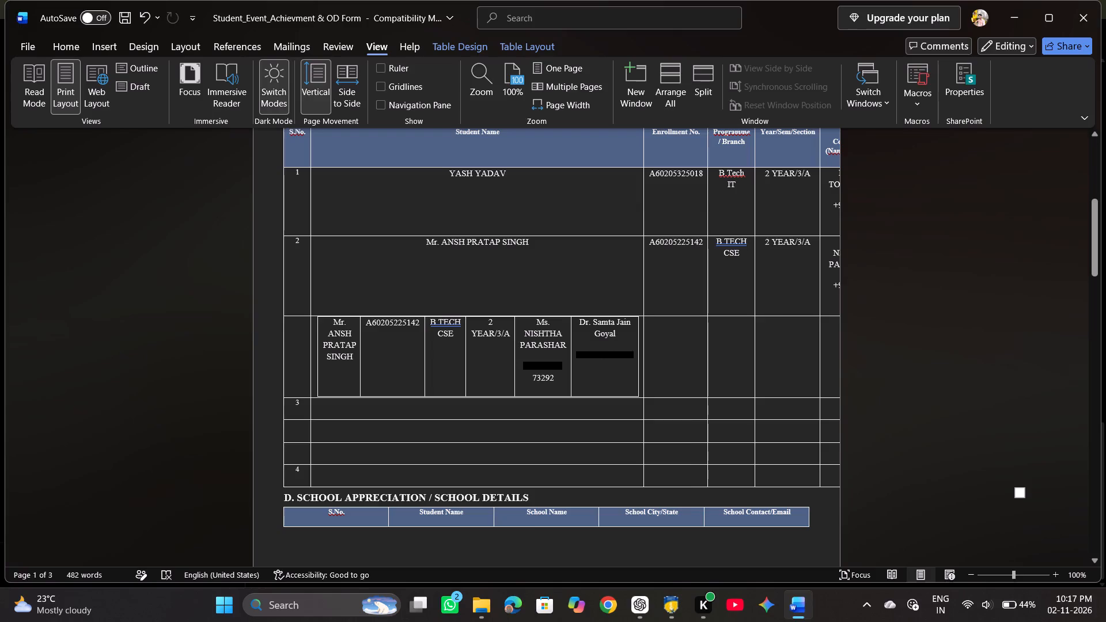
left_click_drag(1021, 492, 787, 479)
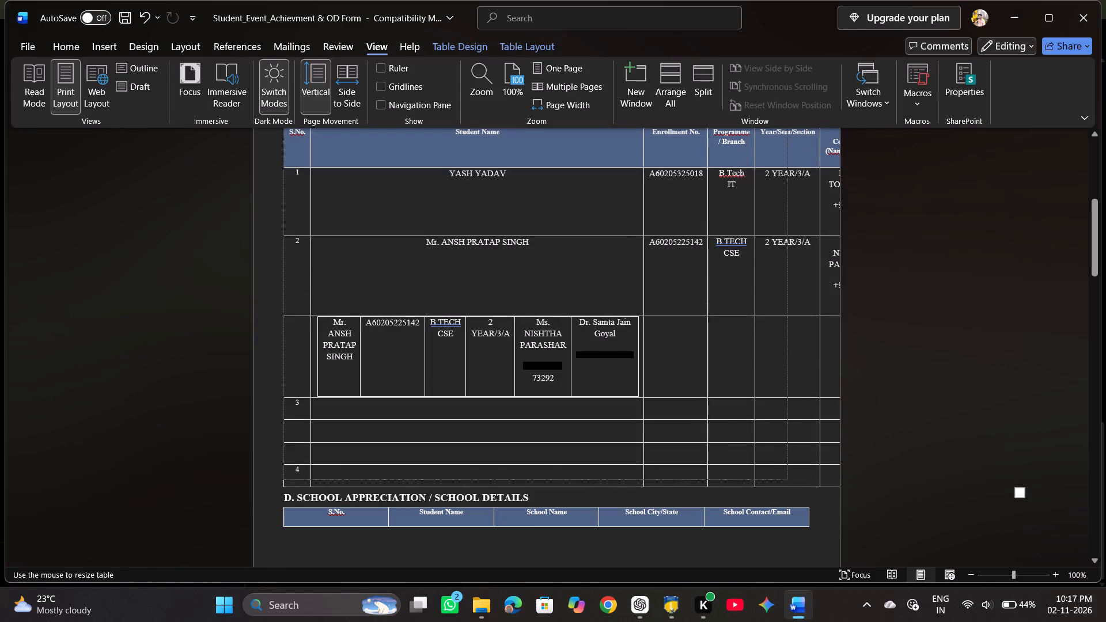
left_click_drag(787, 479, 787, 482)
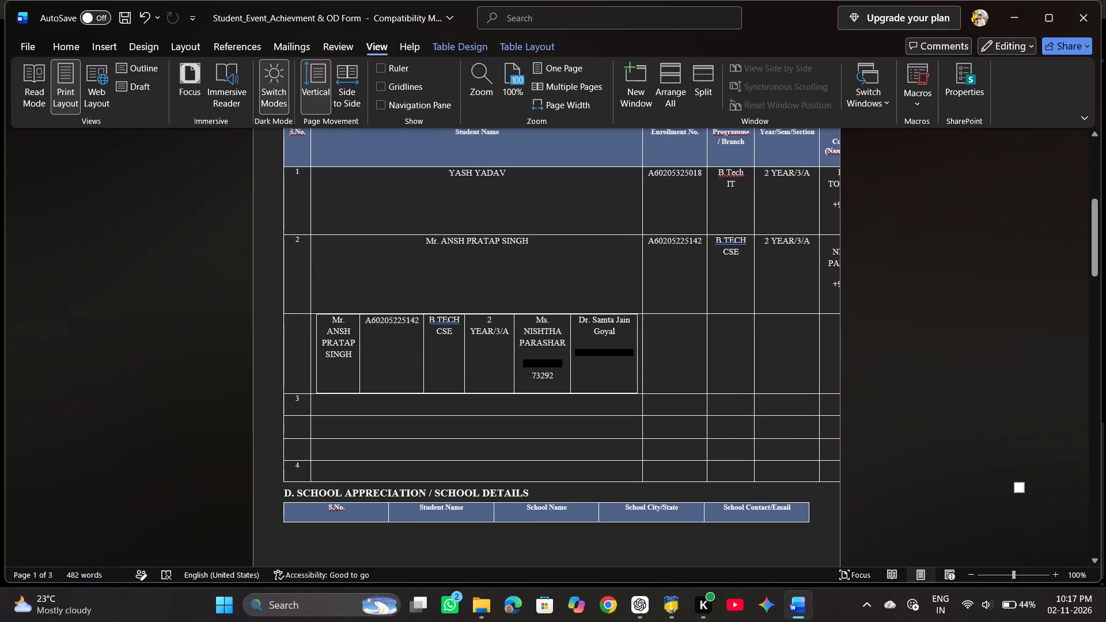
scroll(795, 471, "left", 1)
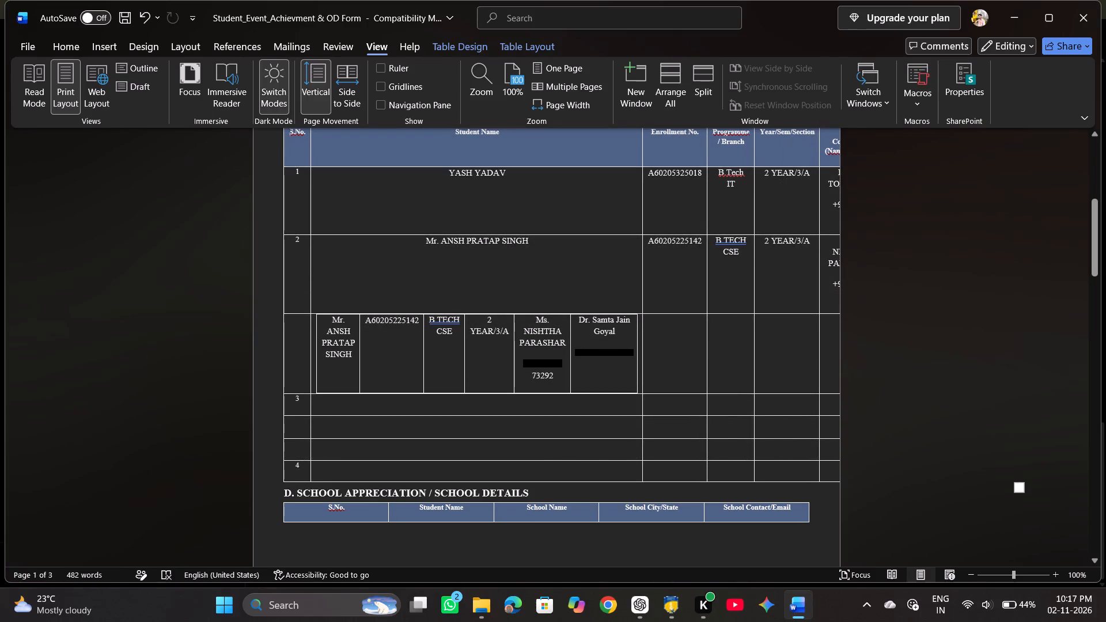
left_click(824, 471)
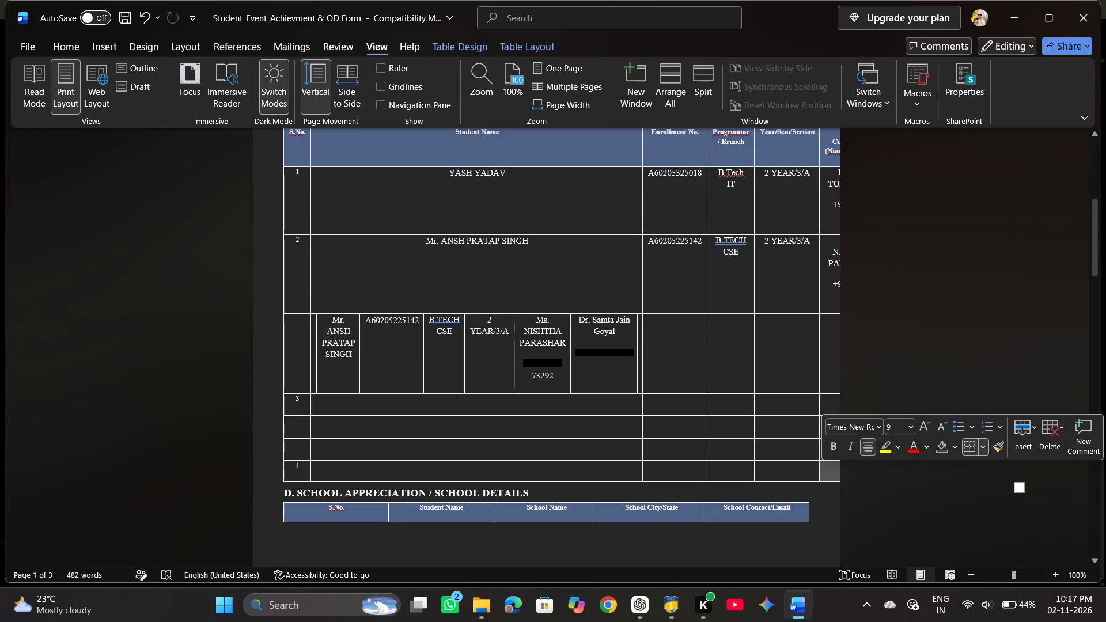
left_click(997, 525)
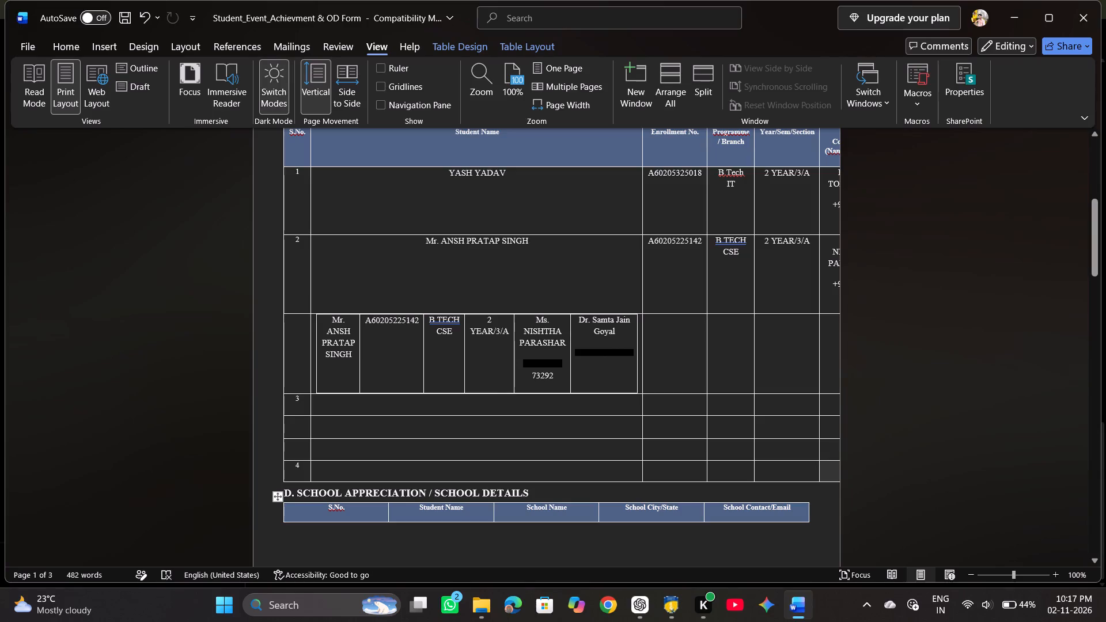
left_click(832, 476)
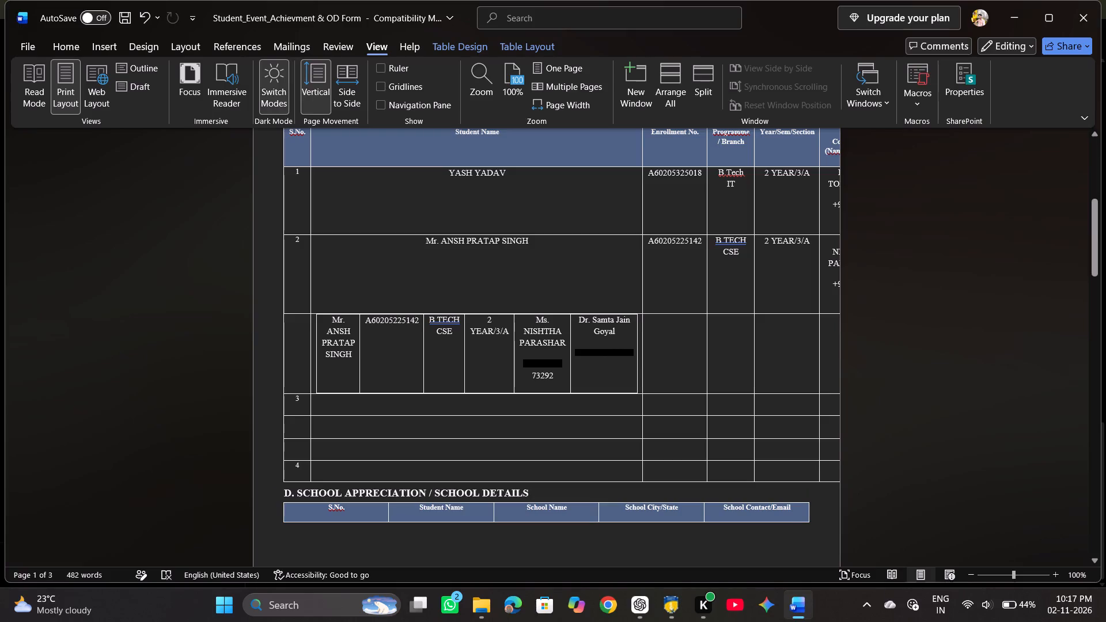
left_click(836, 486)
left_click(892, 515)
Move the school details table to the top of the second page, above the section D heading.
left_click_drag(274, 498, 294, 398)
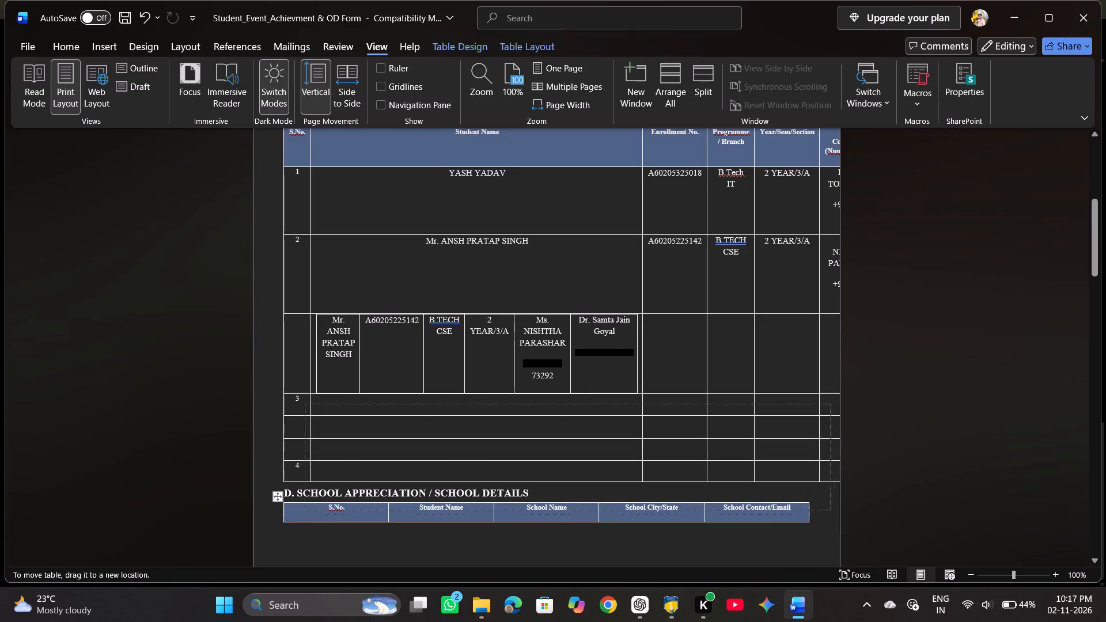
left_click_drag(294, 398, 268, 494)
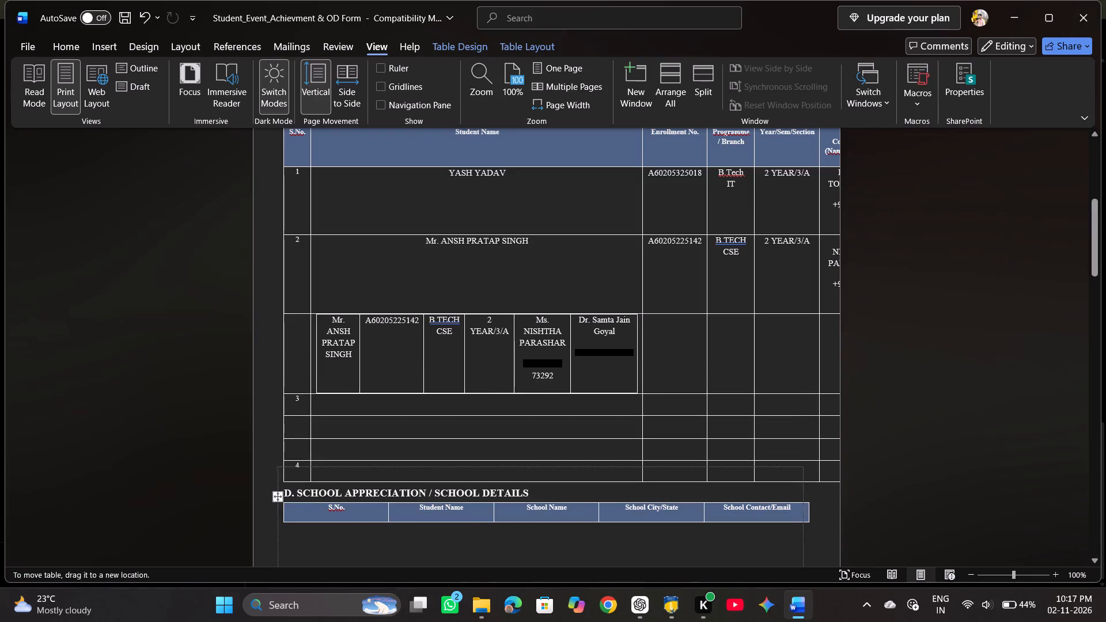
left_click_drag(268, 494, 179, 496)
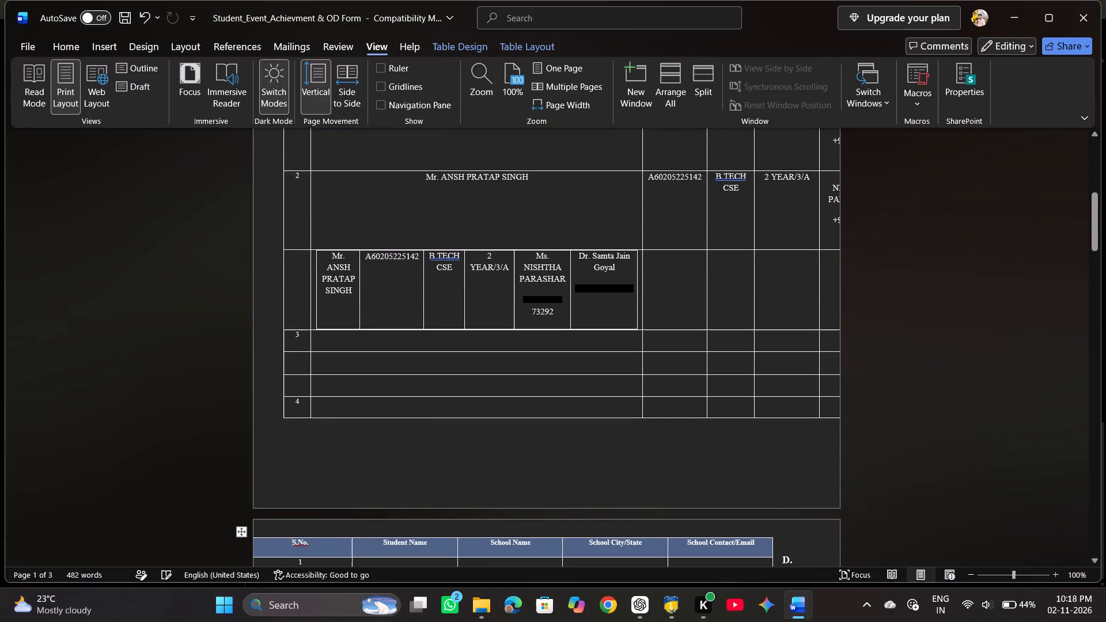
scroll(320, 464, "down", 2)
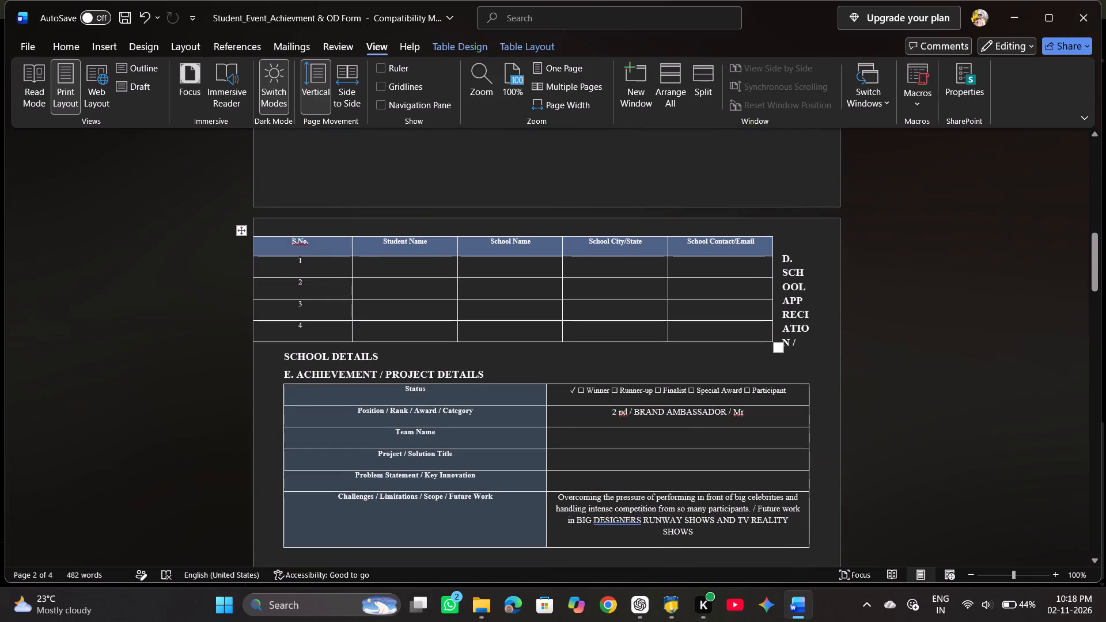
left_click_drag(243, 227, 287, 229)
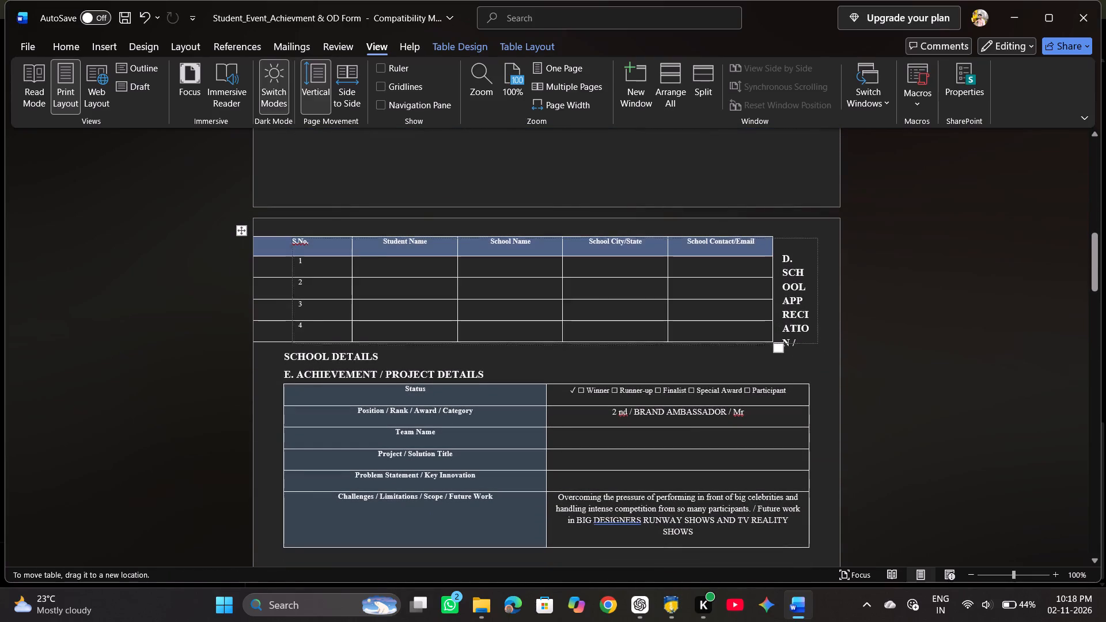
left_click_drag(287, 229, 267, 217)
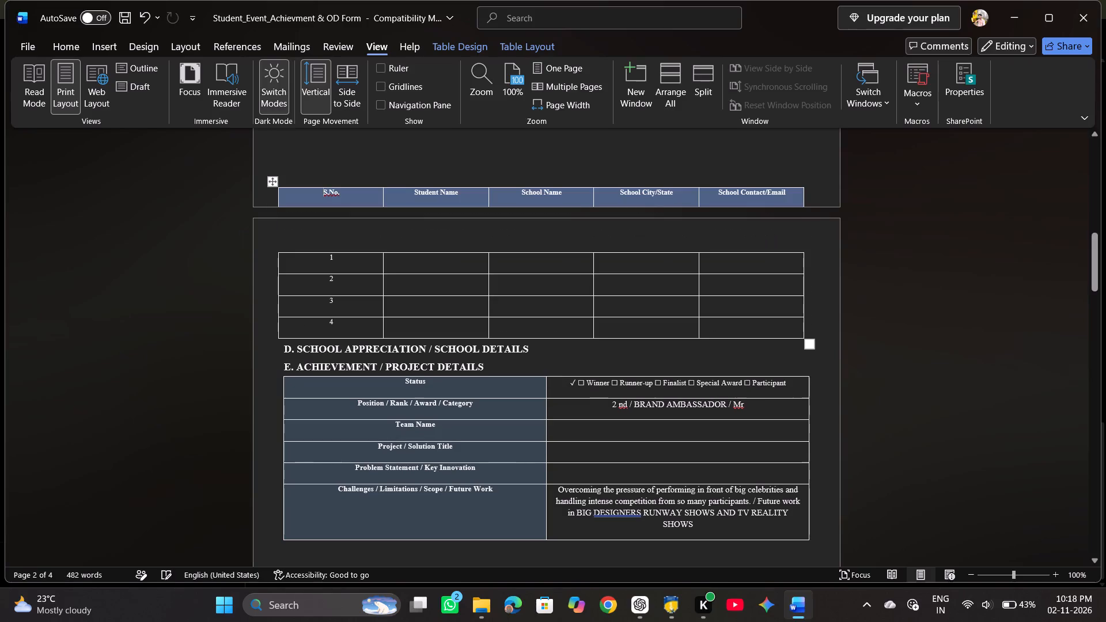
left_click_drag(270, 183, 268, 238)
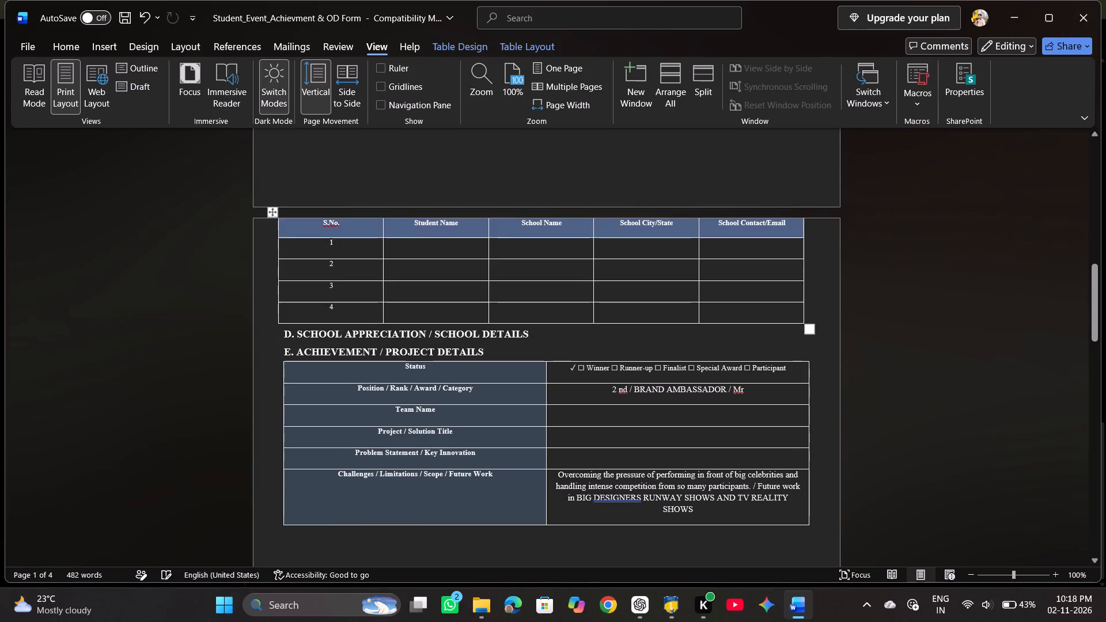
scroll(325, 221, "up", 5)
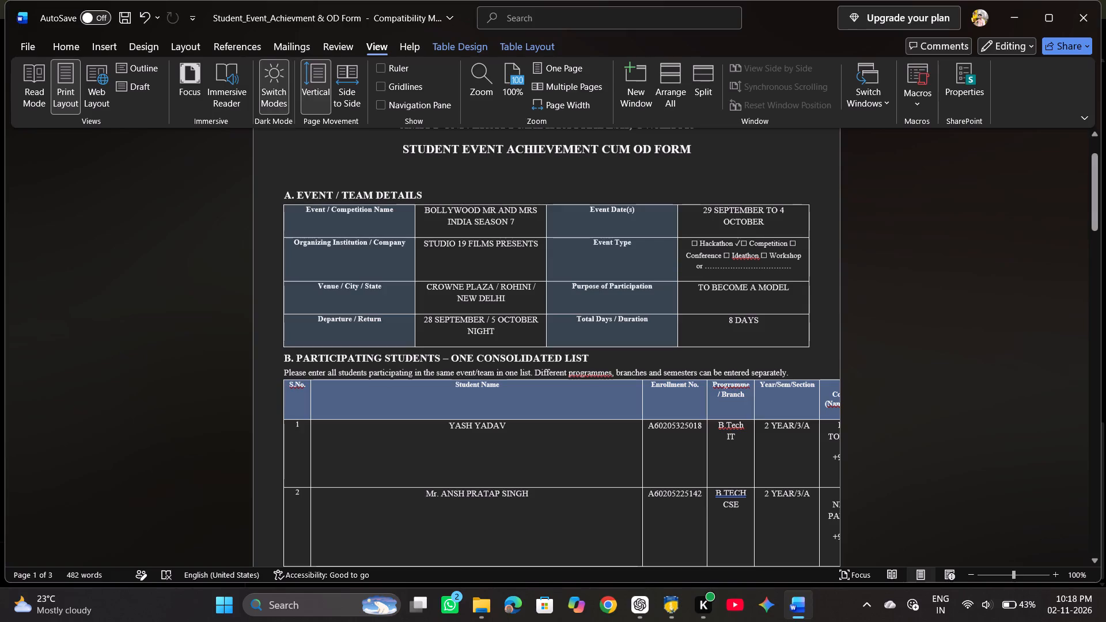
scroll(336, 399, "down", 2)
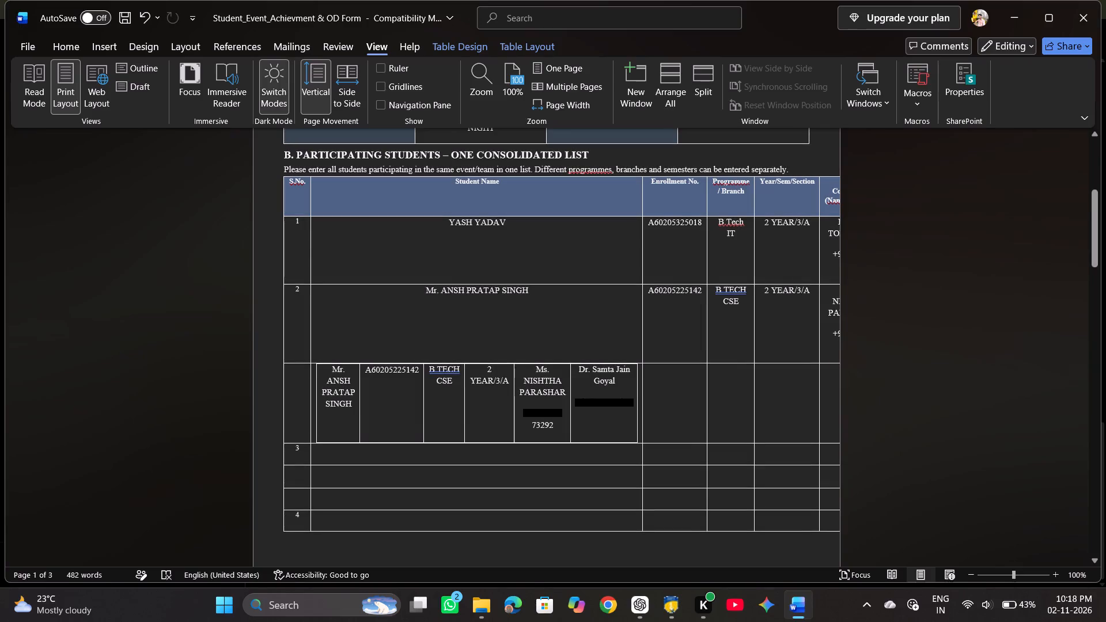
key("Print")
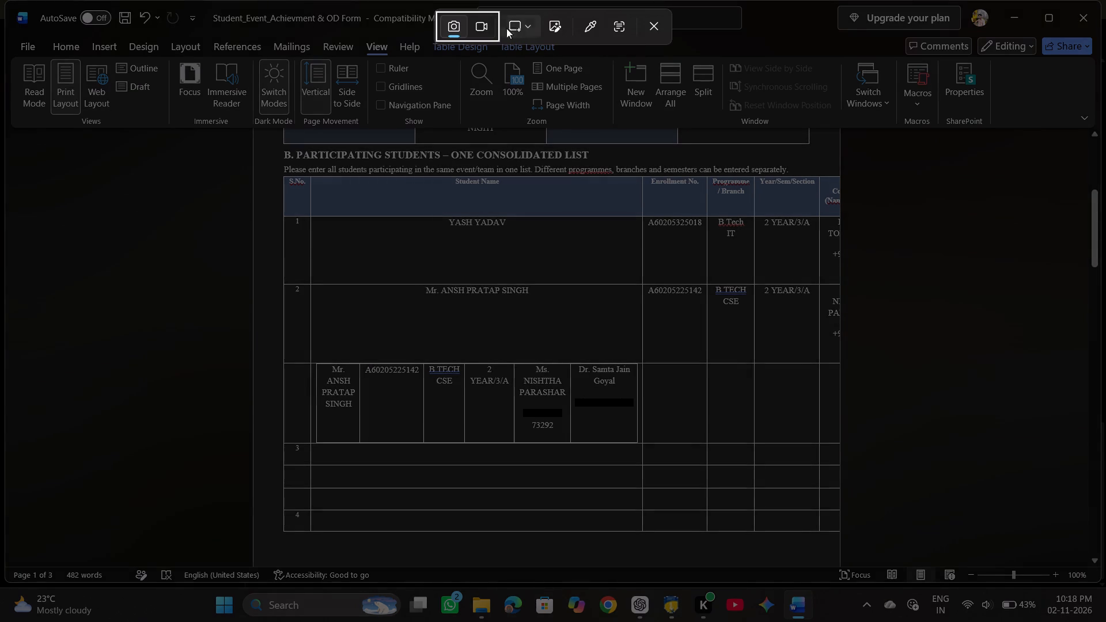
left_click_drag(279, 175, 836, 516)
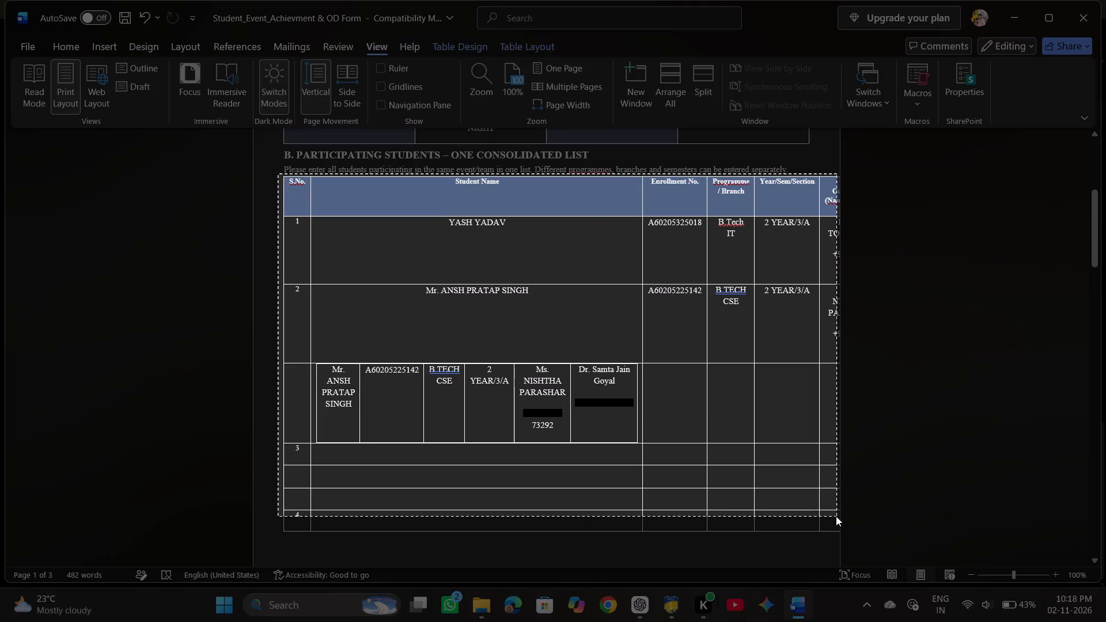
left_click_drag(836, 516, 834, 518)
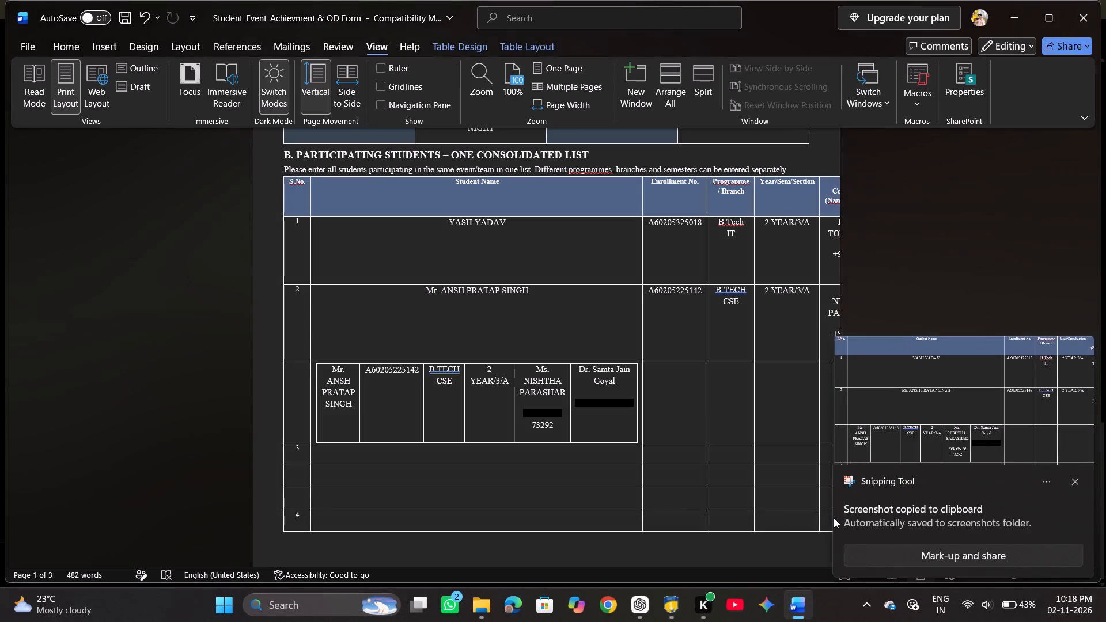
left_click(928, 552)
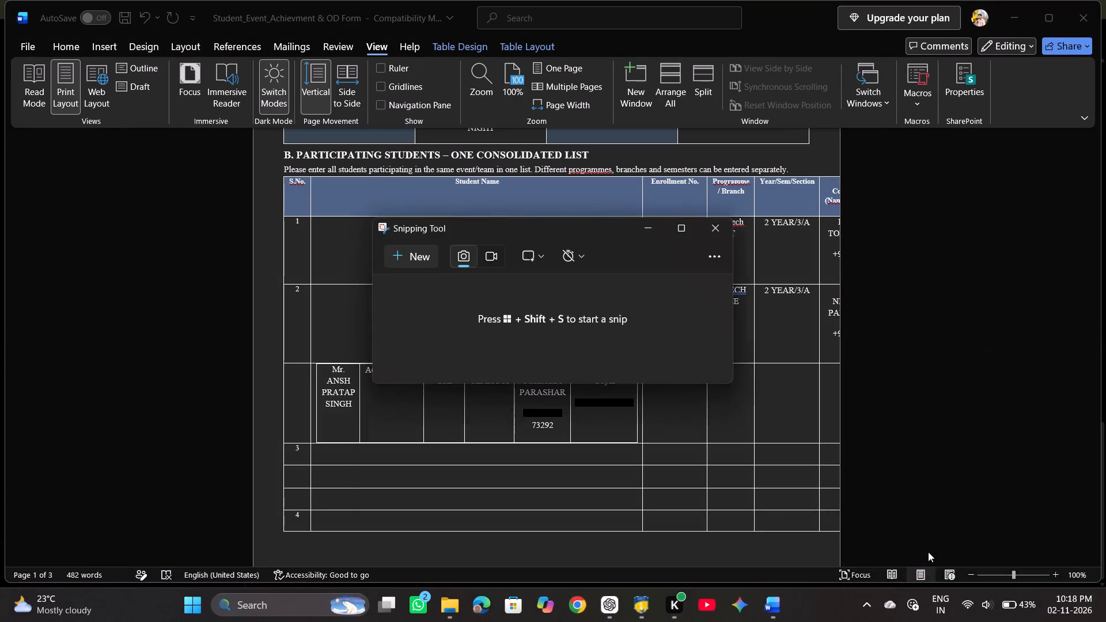
left_click(967, 255)
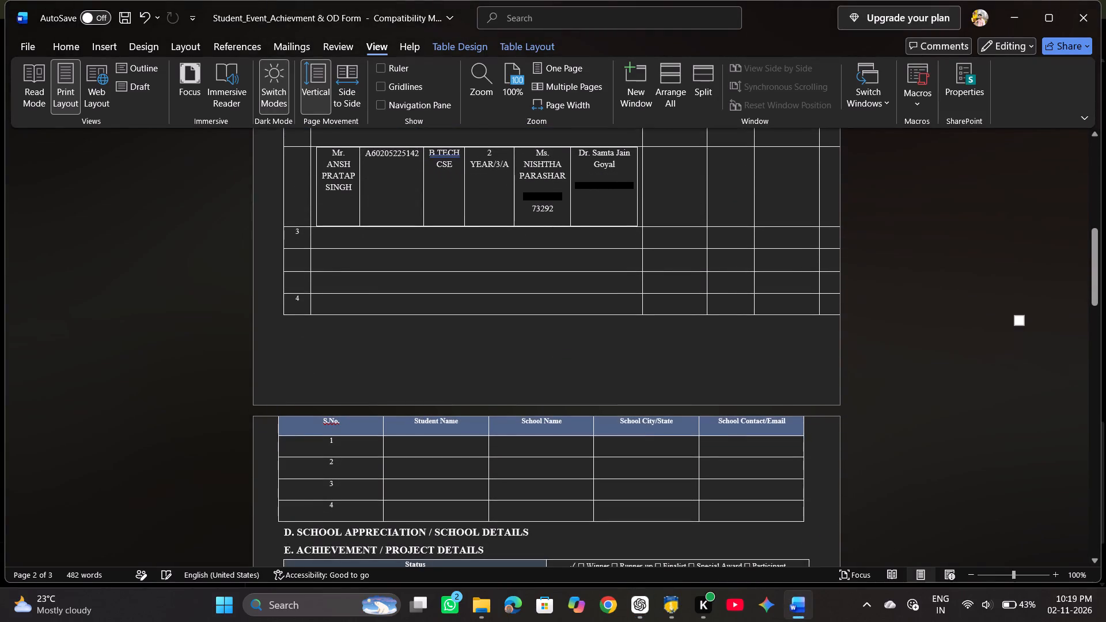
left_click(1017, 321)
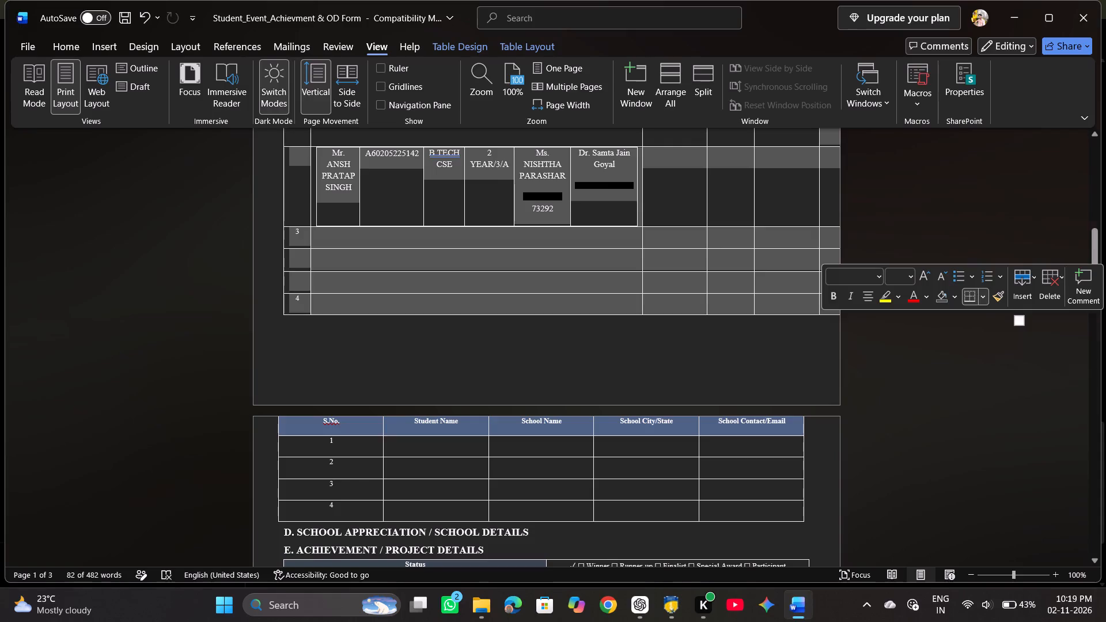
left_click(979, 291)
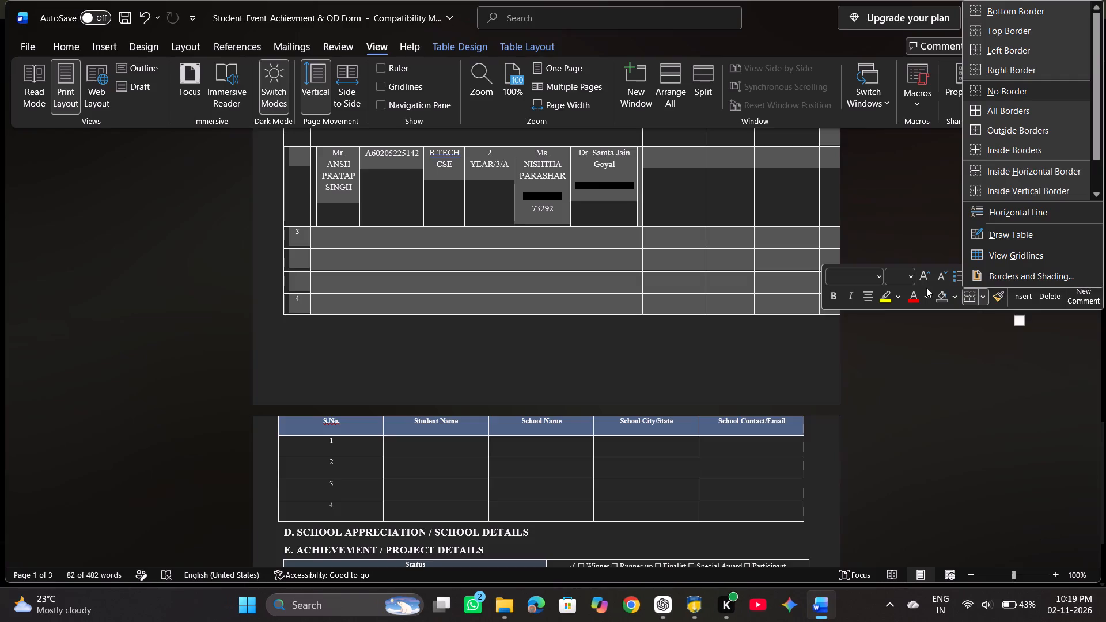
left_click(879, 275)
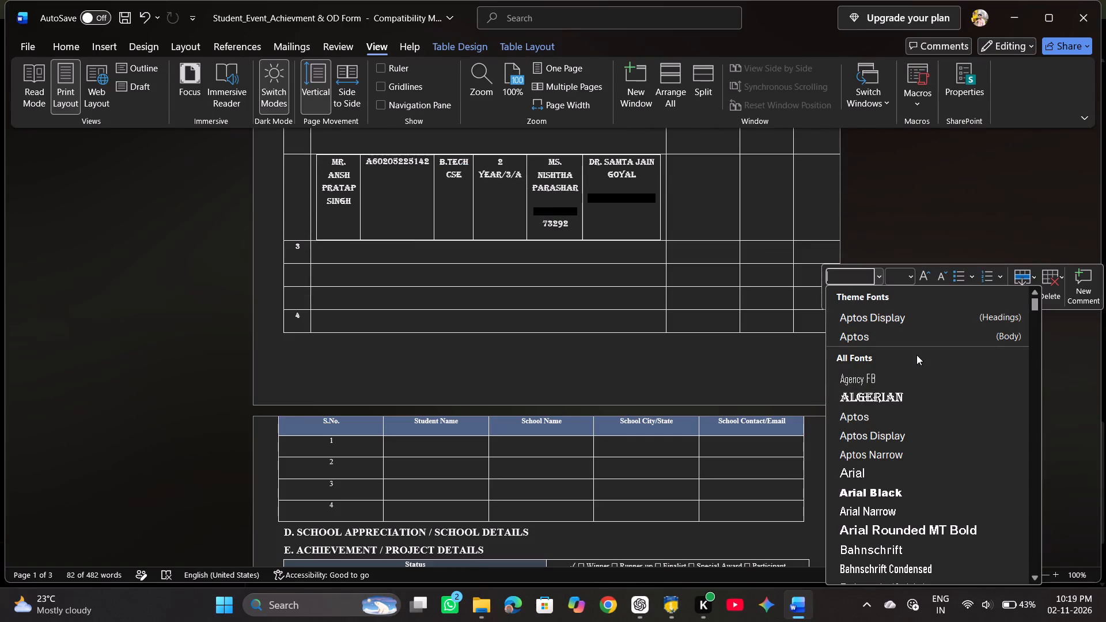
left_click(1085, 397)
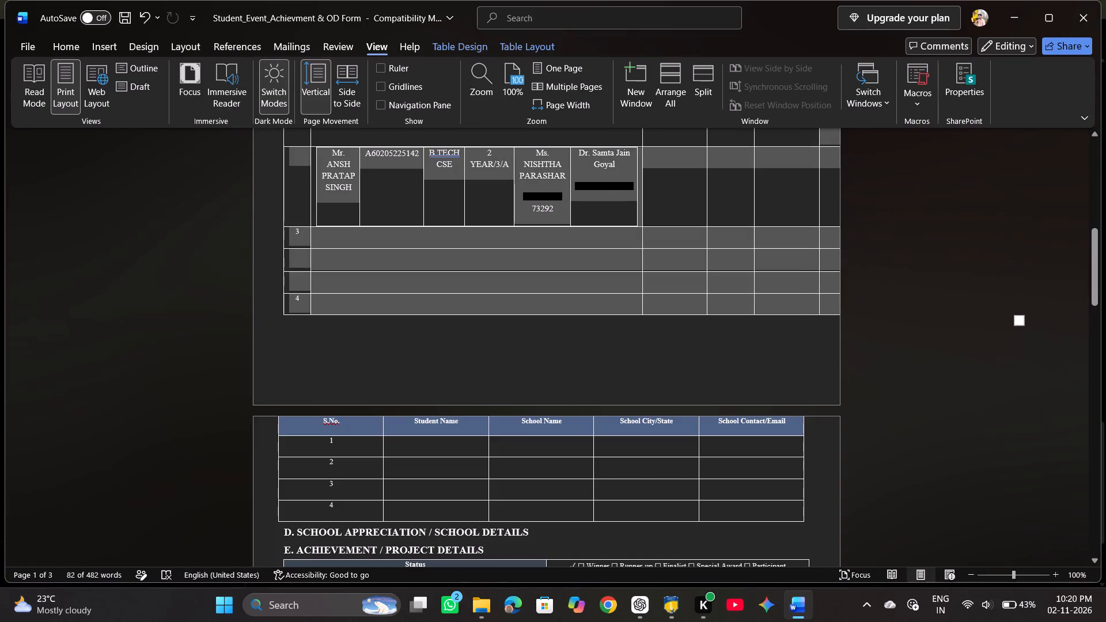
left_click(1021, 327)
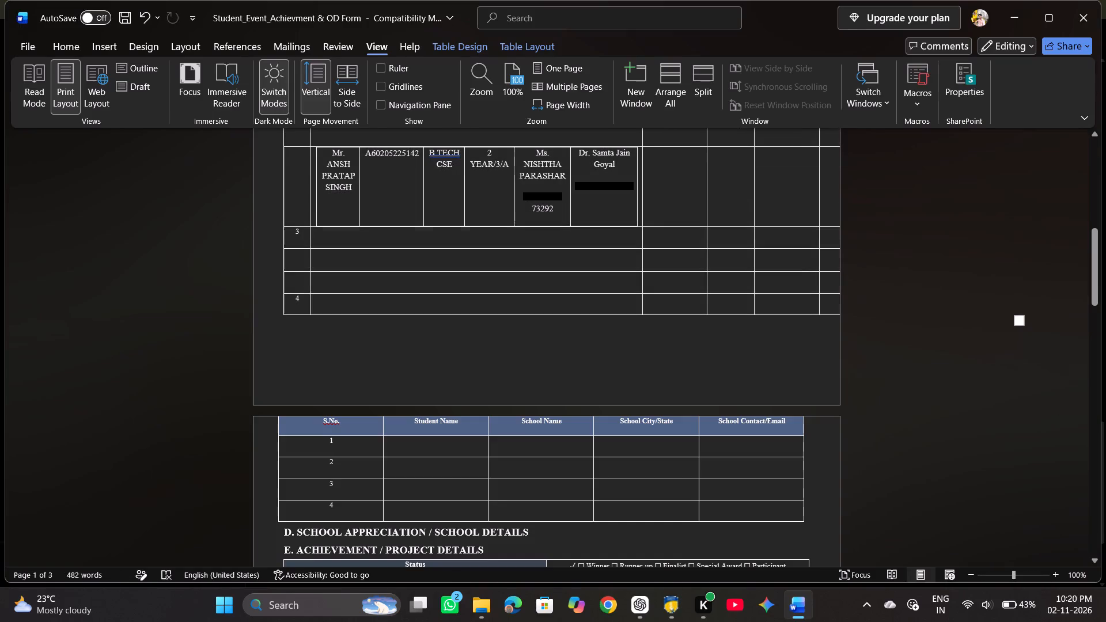
Select the whole participating students table and set its font size to 9.
left_click(1017, 320)
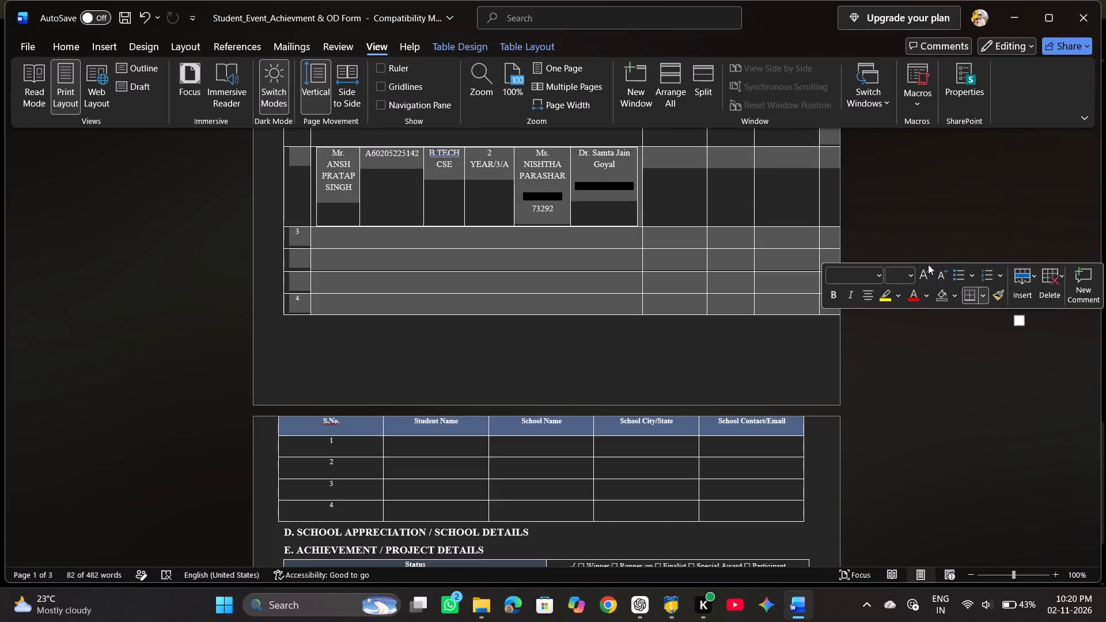
left_click(911, 278)
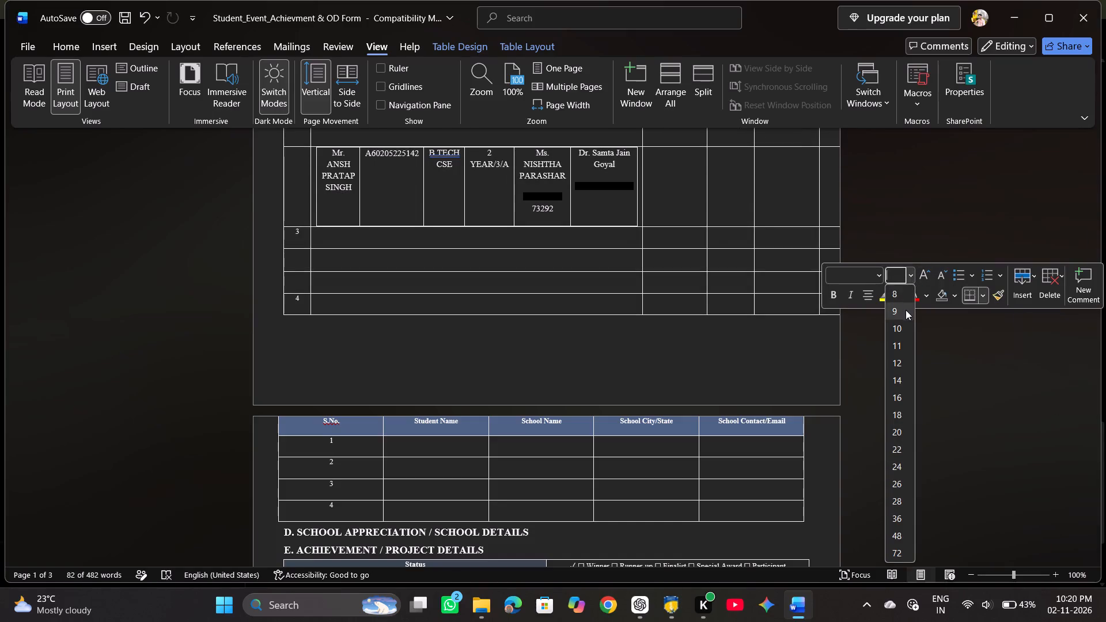
left_click(906, 310)
left_click(937, 354)
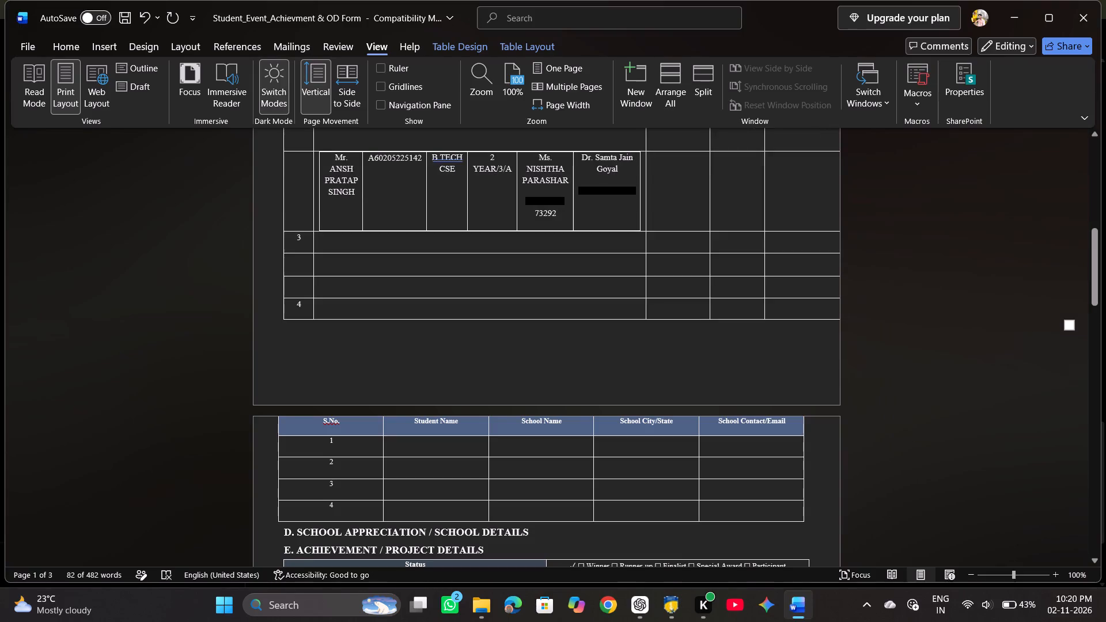
Move the participating students table leftward so its S.No. column starts at the page's left edge.
scroll(731, 318, "up", 1)
scroll(731, 318, "left", 1)
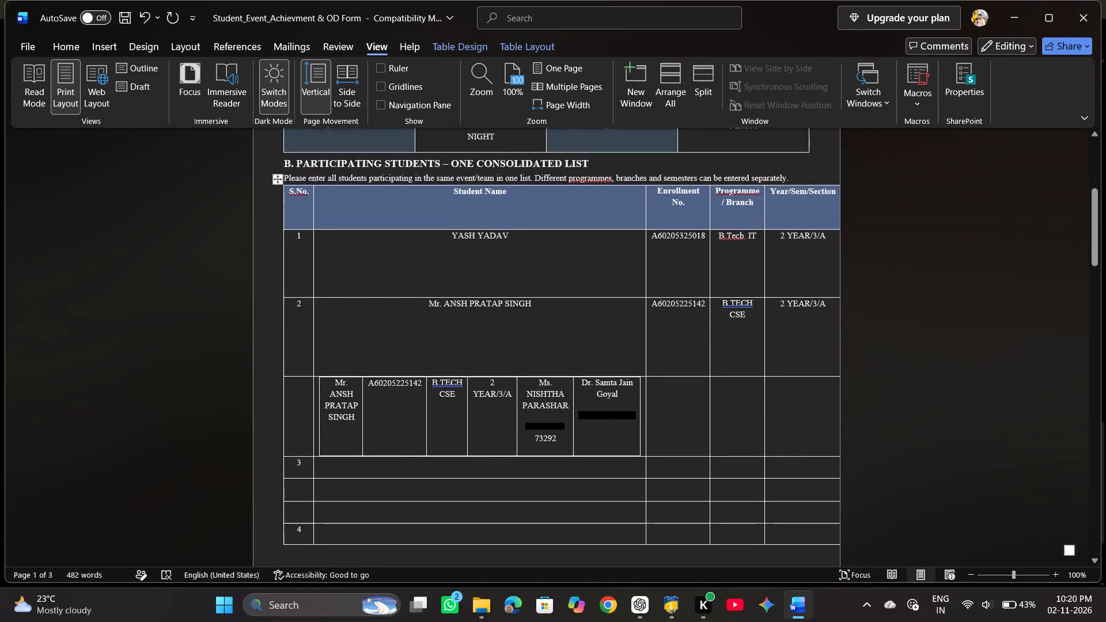
scroll(731, 318, "left", 1)
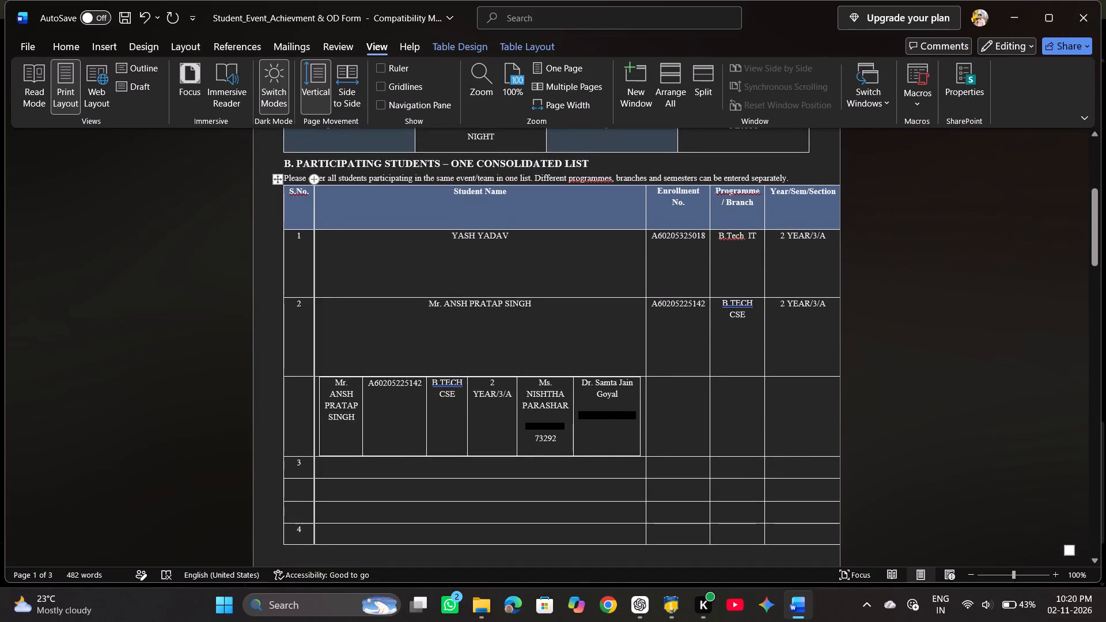
left_click_drag(278, 177, 245, 183)
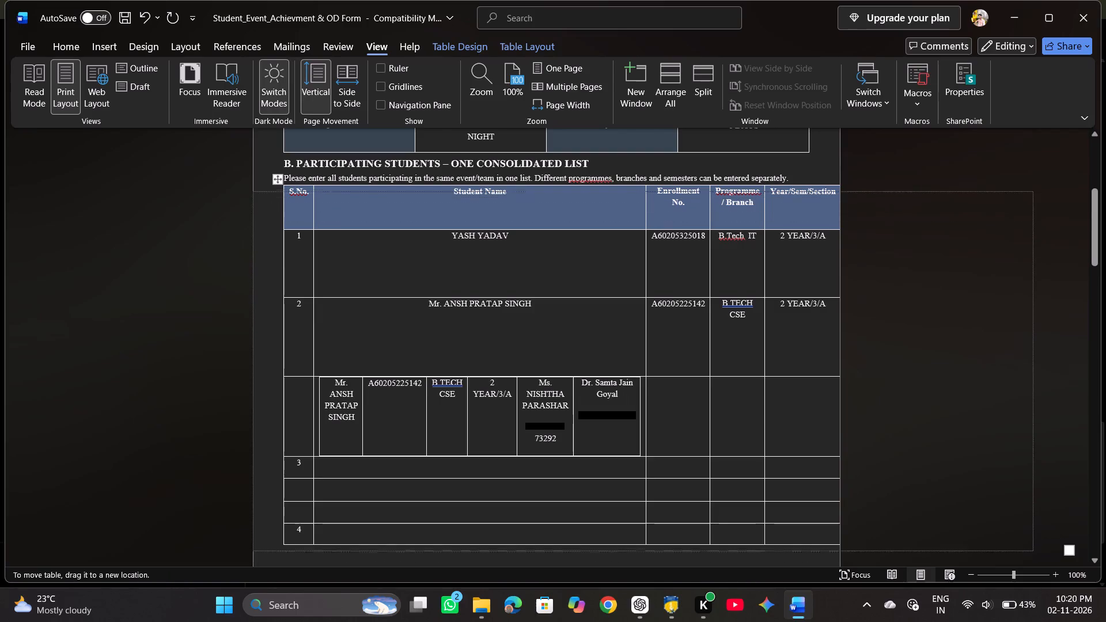
left_click_drag(245, 183, 245, 180)
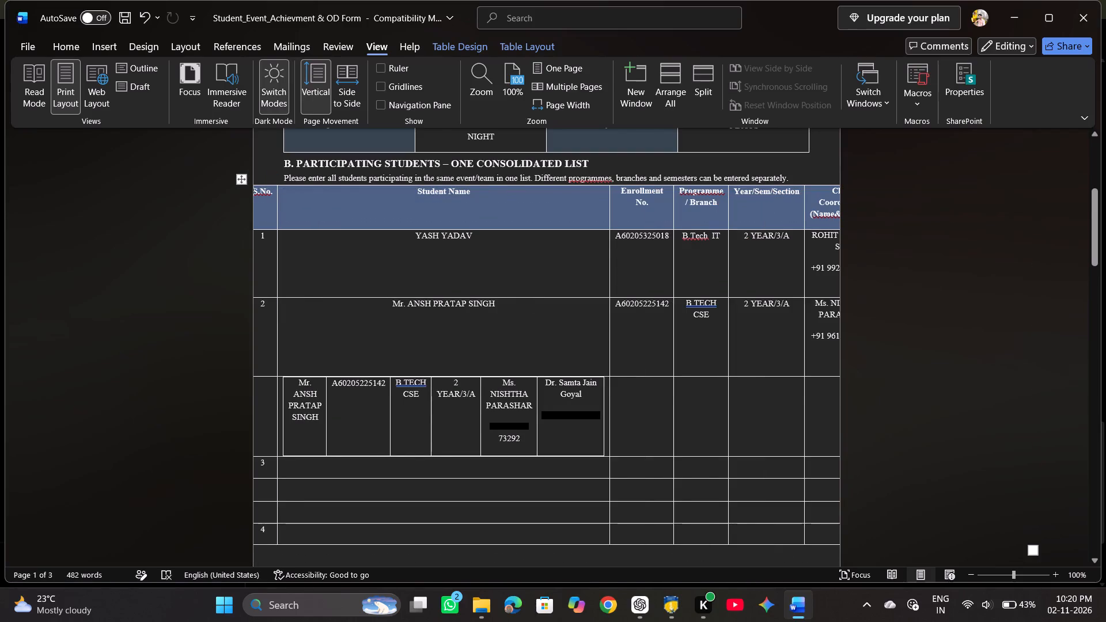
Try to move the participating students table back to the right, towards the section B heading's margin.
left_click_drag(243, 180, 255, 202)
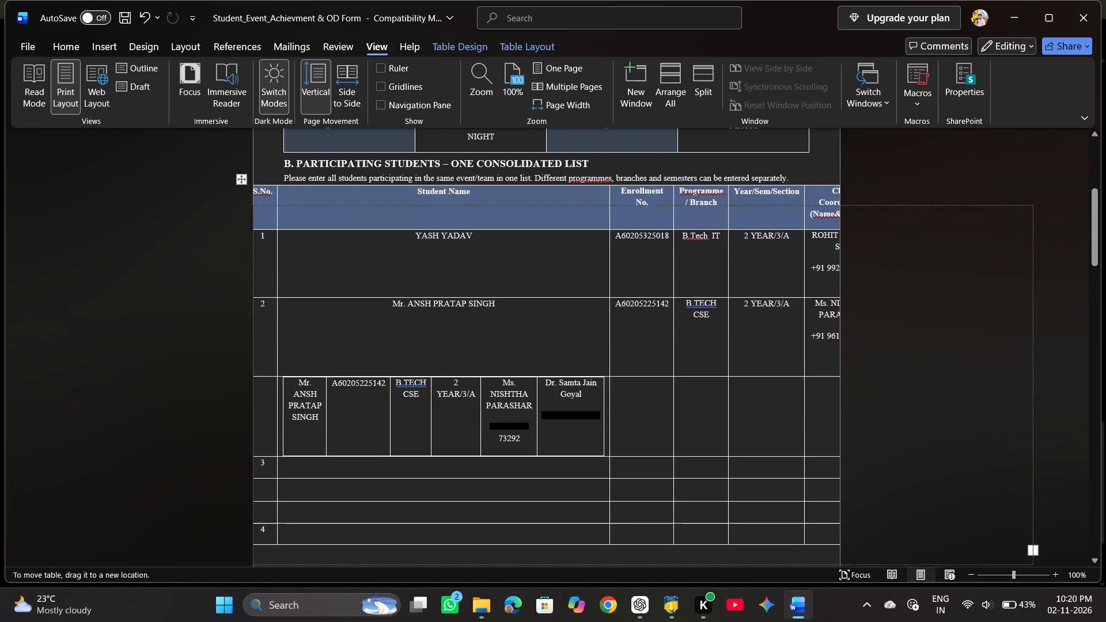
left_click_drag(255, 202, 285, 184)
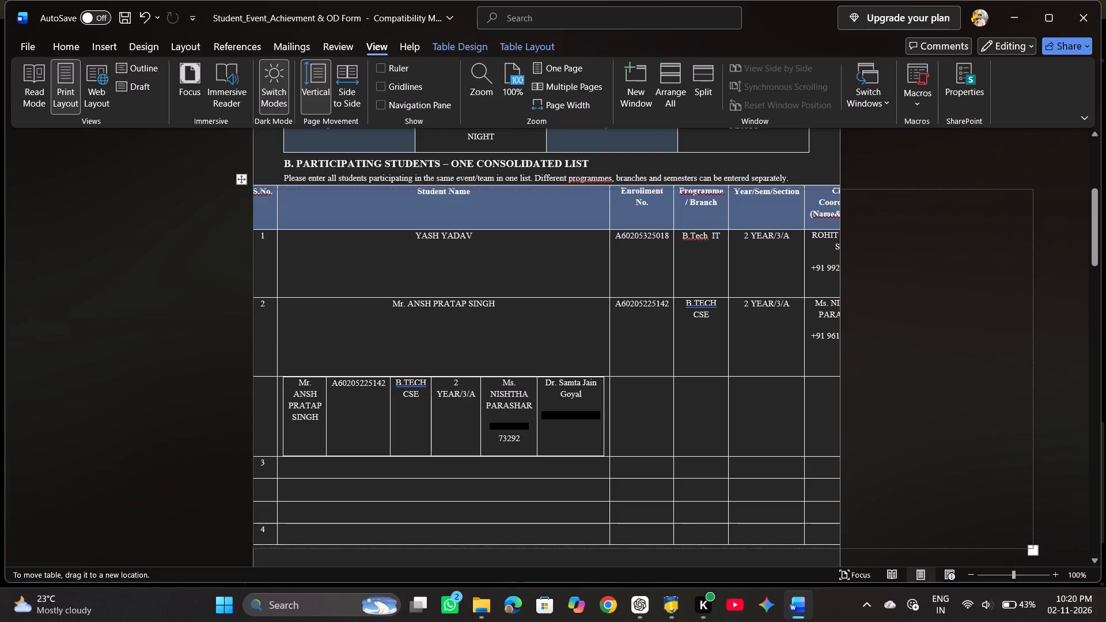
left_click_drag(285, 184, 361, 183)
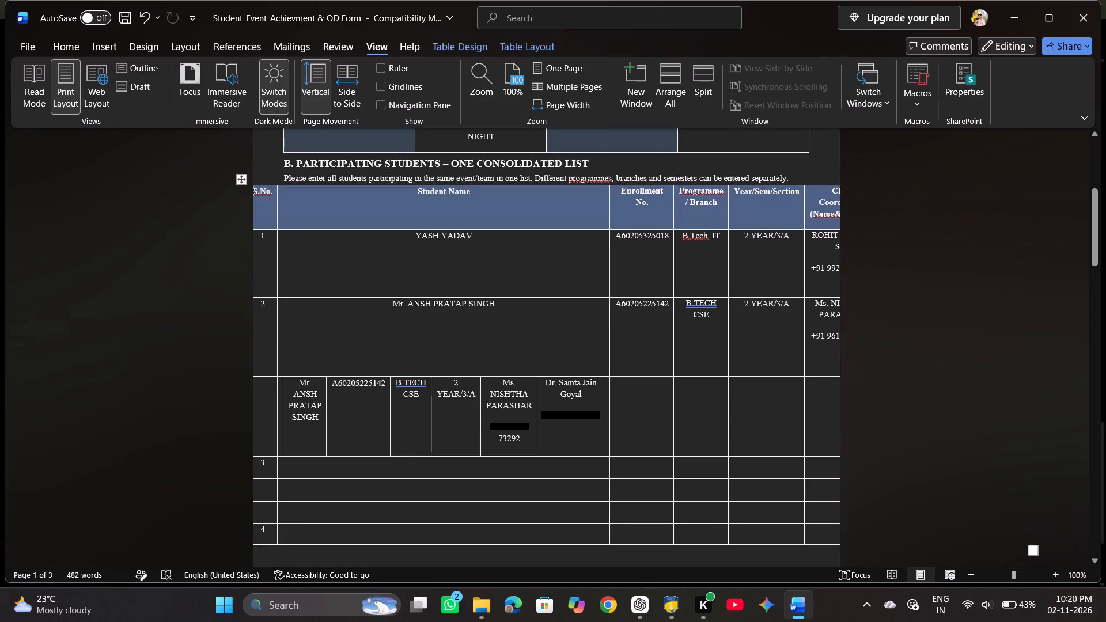
Select the whole participating students table, shrink its text by two font sizes, then enlarge it by three and deselect the table.
scroll(593, 330, "right", 1)
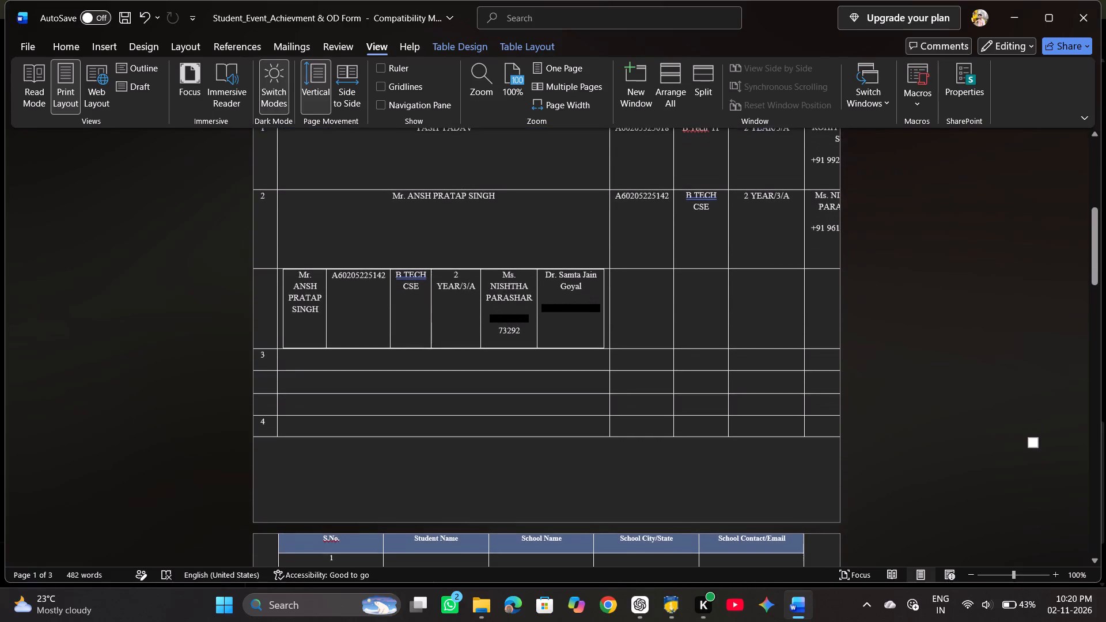
scroll(593, 330, "up", 1)
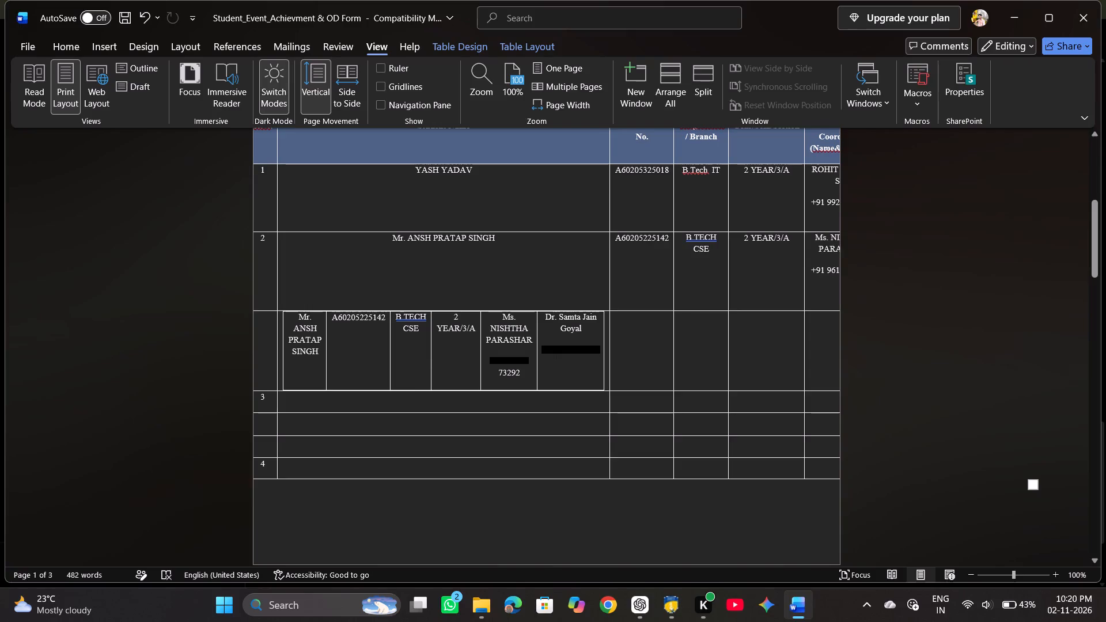
left_click(1035, 490)
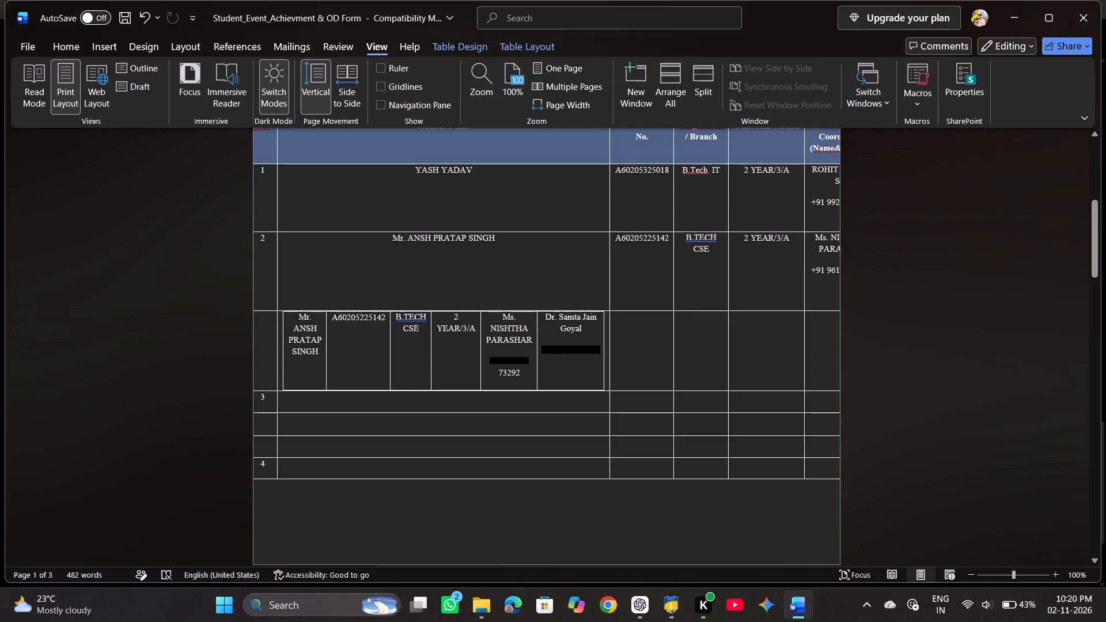
left_click(1032, 485)
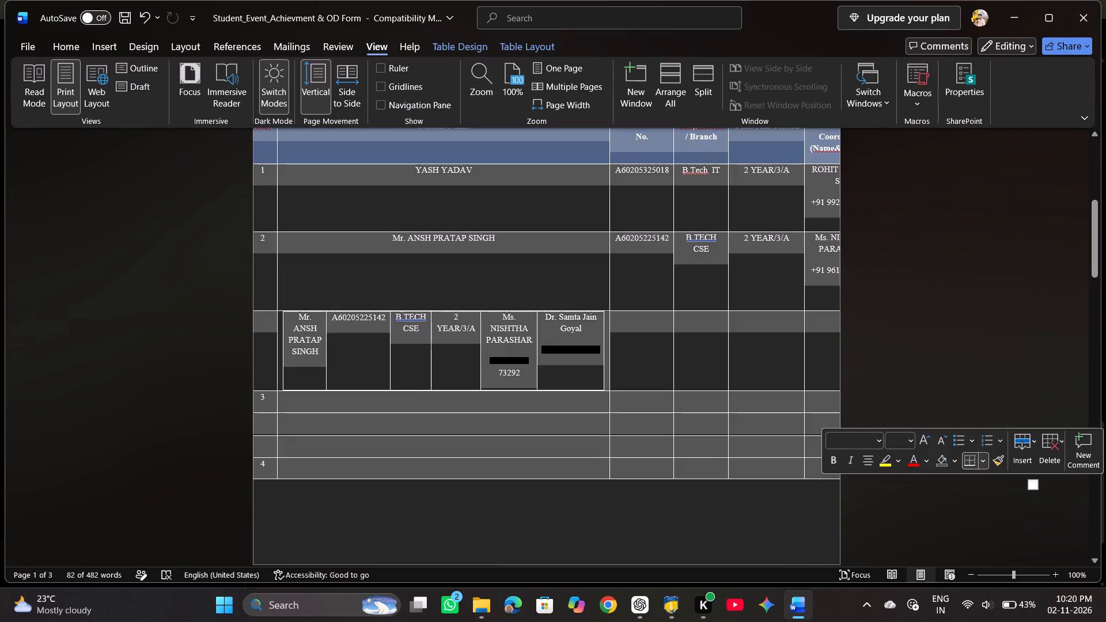
left_click(974, 439)
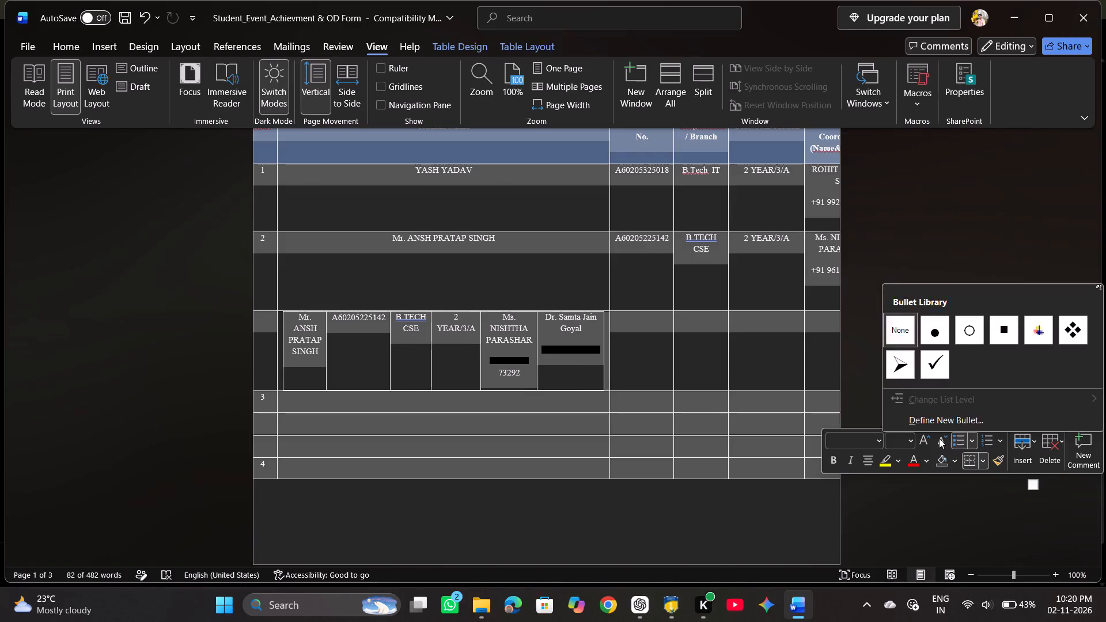
left_click(939, 438)
left_click(939, 438)
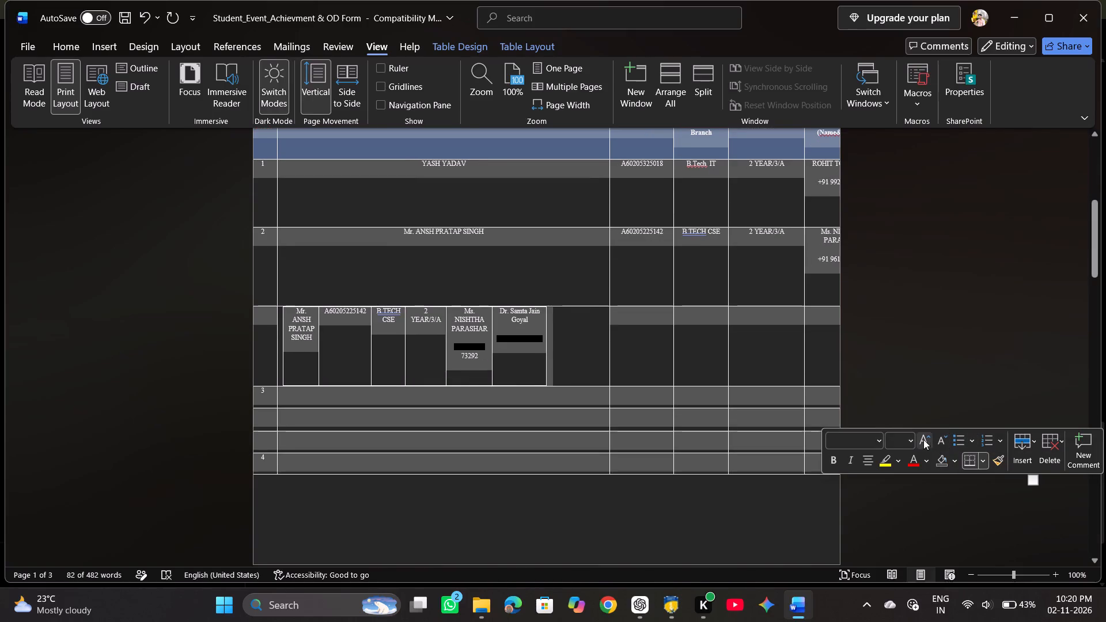
left_click(929, 439)
left_click(929, 439)
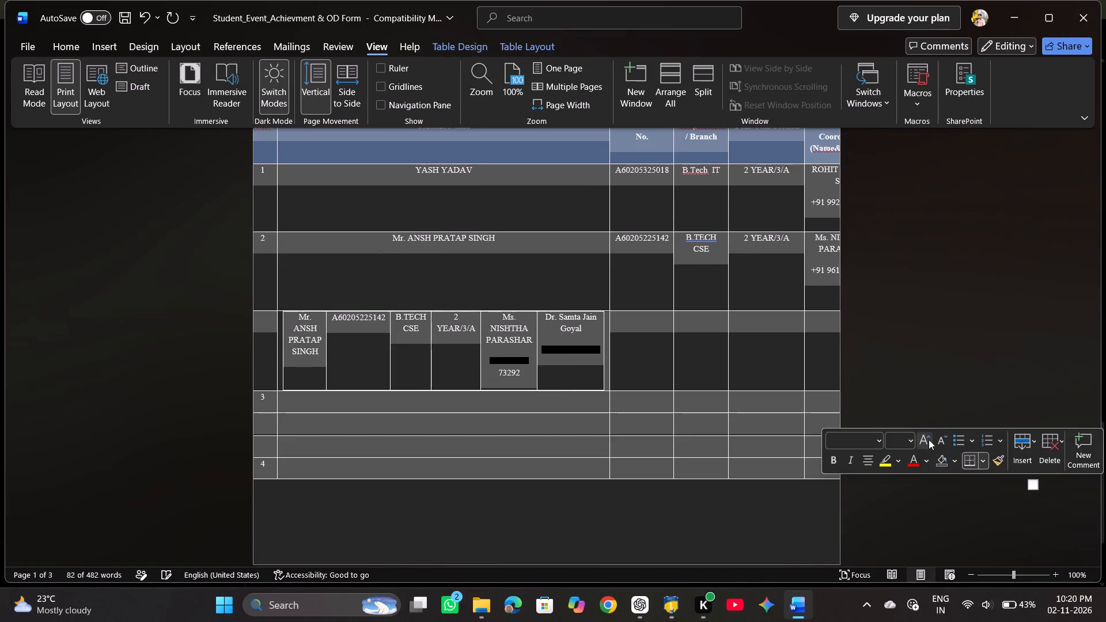
left_click(929, 439)
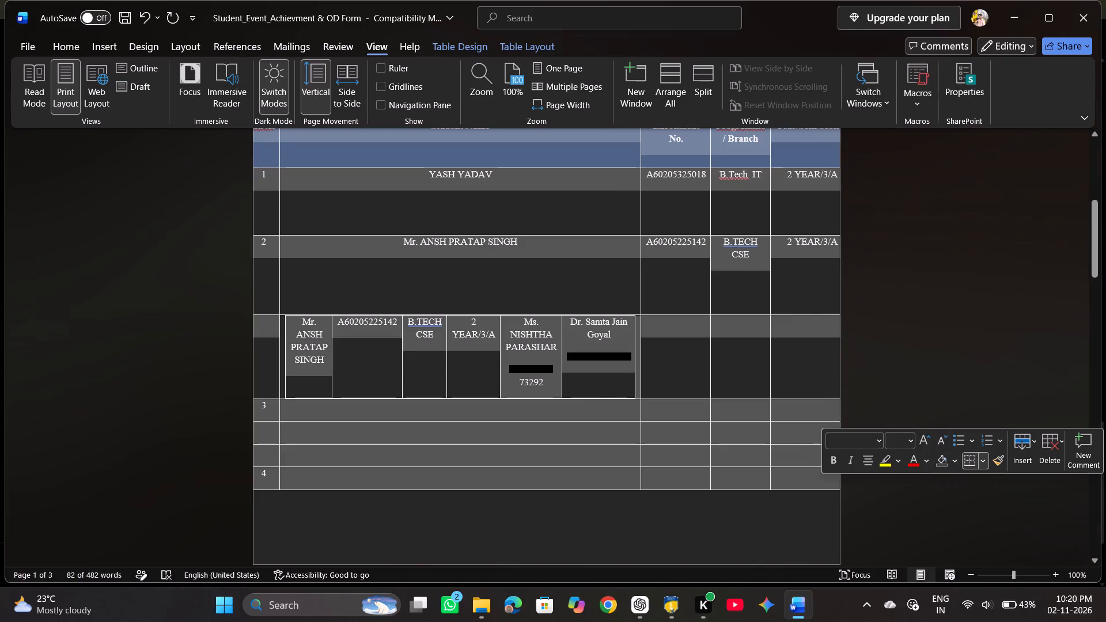
left_click(995, 529)
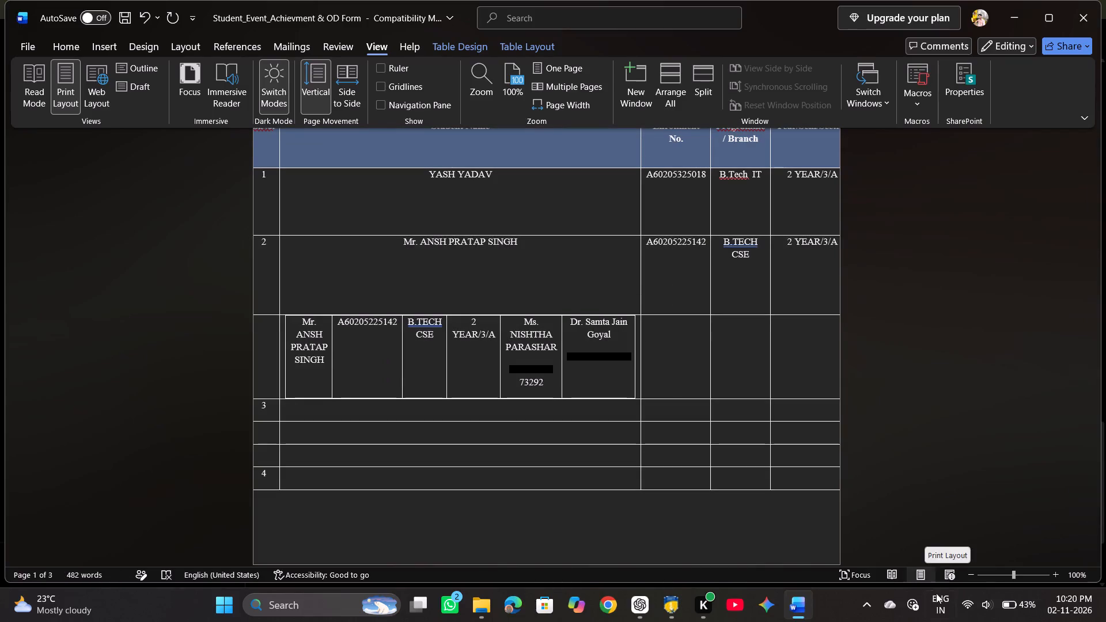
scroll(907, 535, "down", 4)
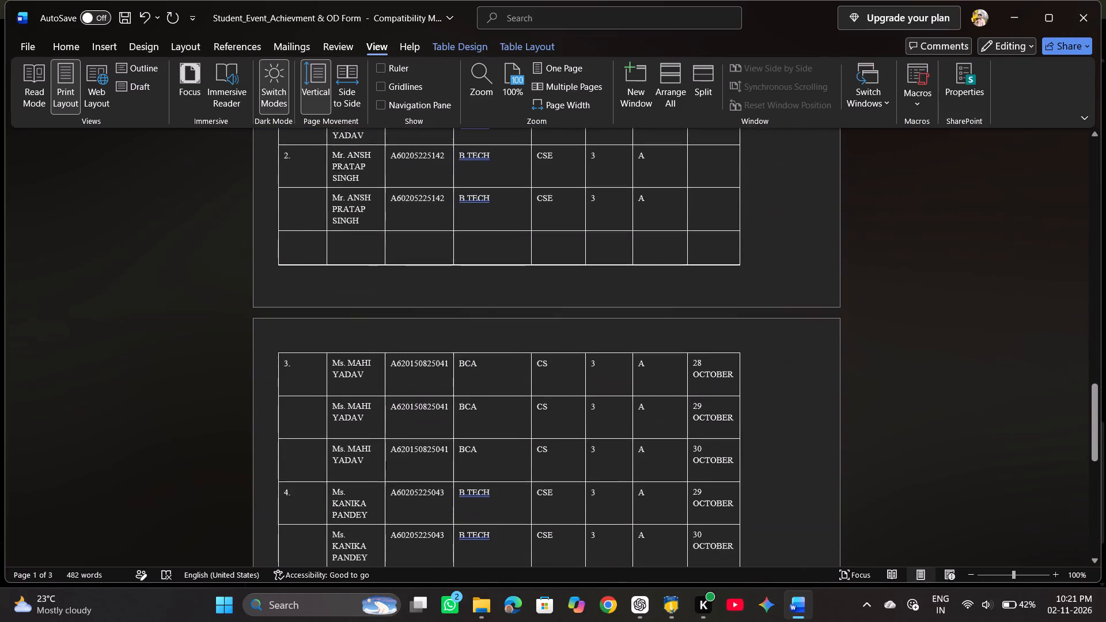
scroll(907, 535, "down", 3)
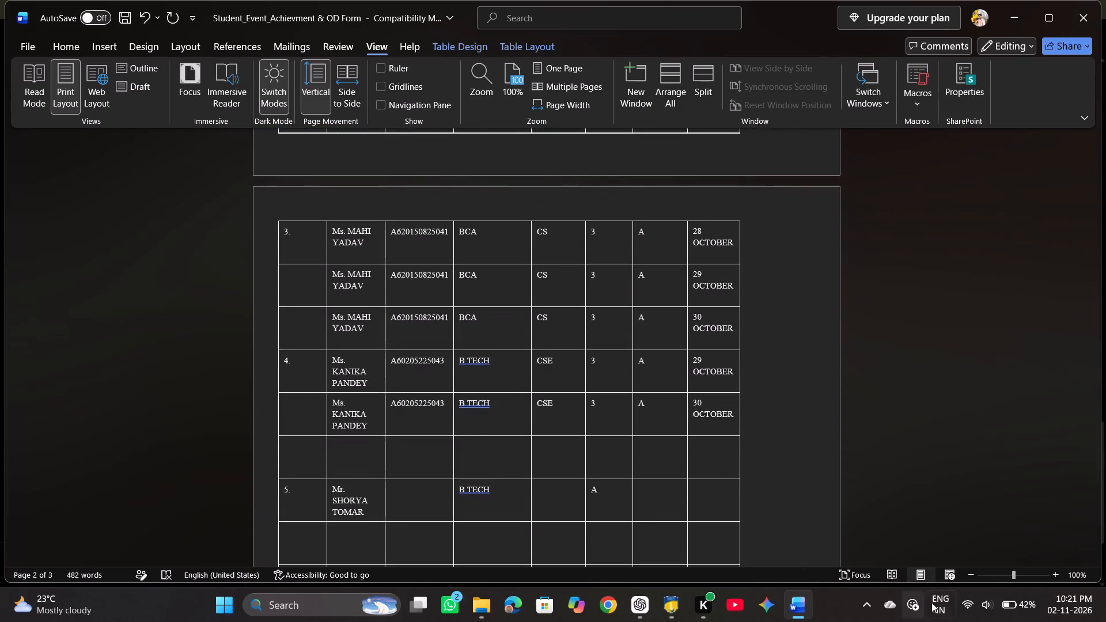
left_click(639, 601)
left_click(626, 547)
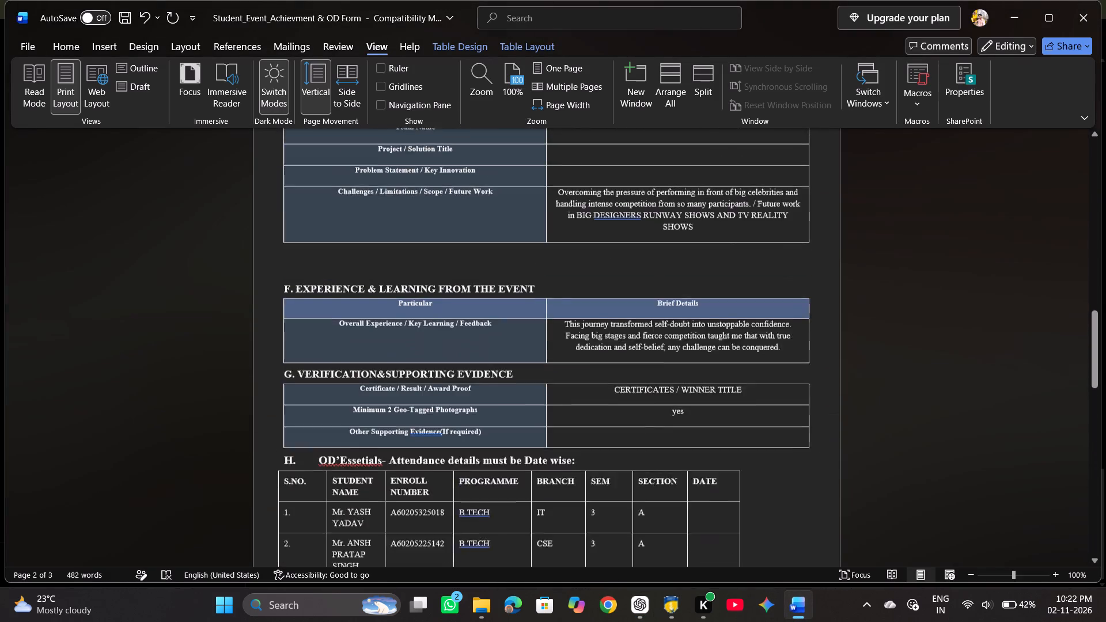
In the section H attendance table, change the branch to BCA in all three rows of student no. 3.
scroll(713, 329, "down", 1)
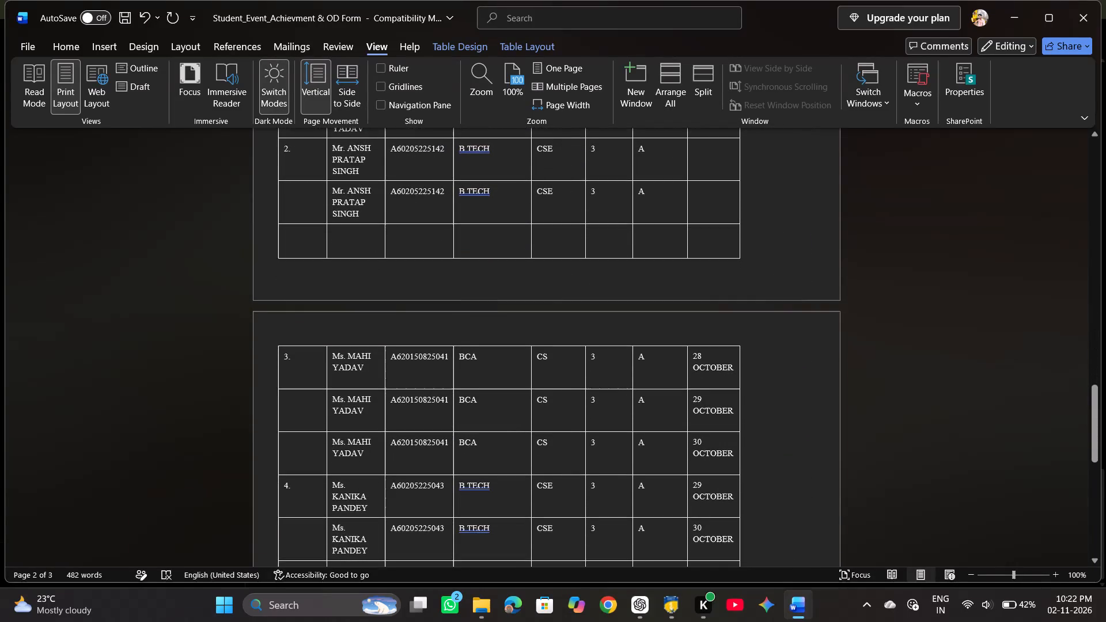
scroll(713, 329, "down", 2)
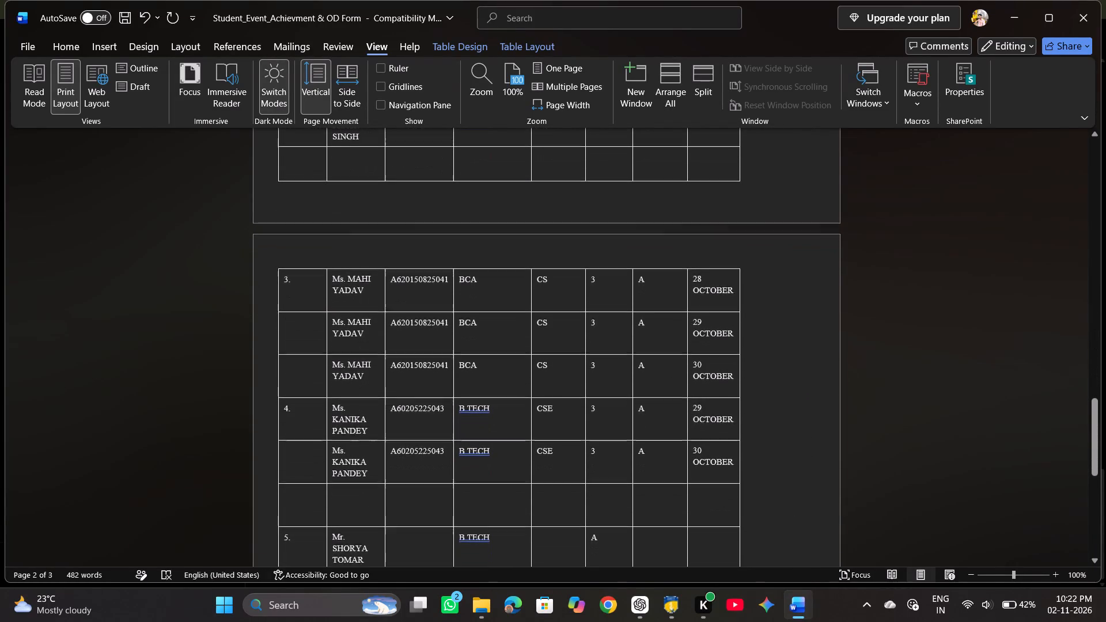
scroll(713, 329, "down", 2)
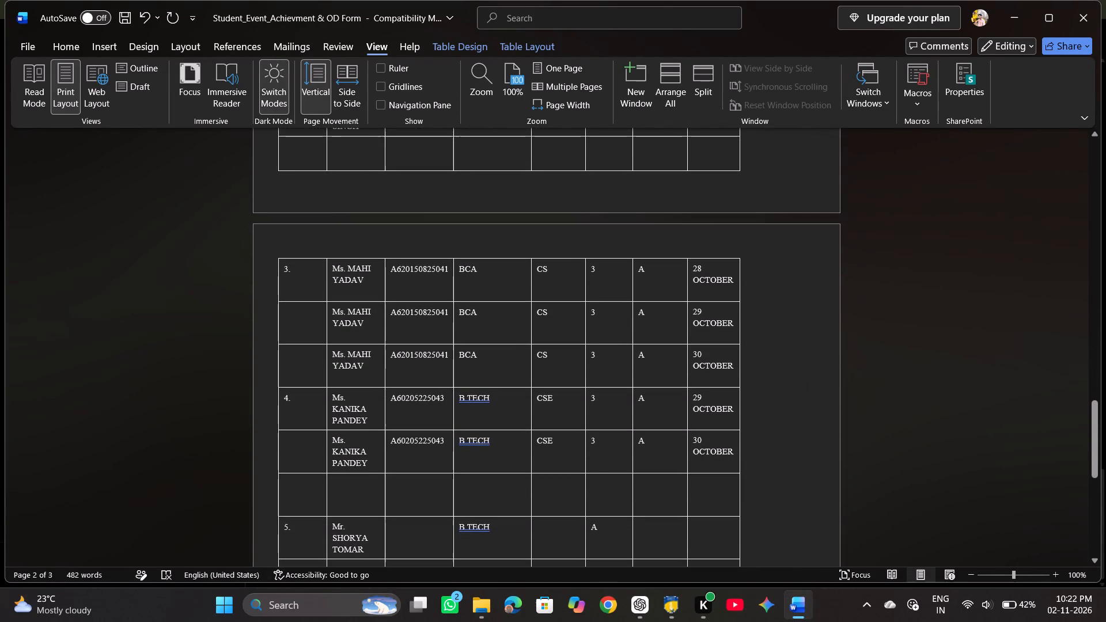
scroll(713, 329, "down", 1)
left_click(556, 351)
key("BackSpace")
key("BackSpace")
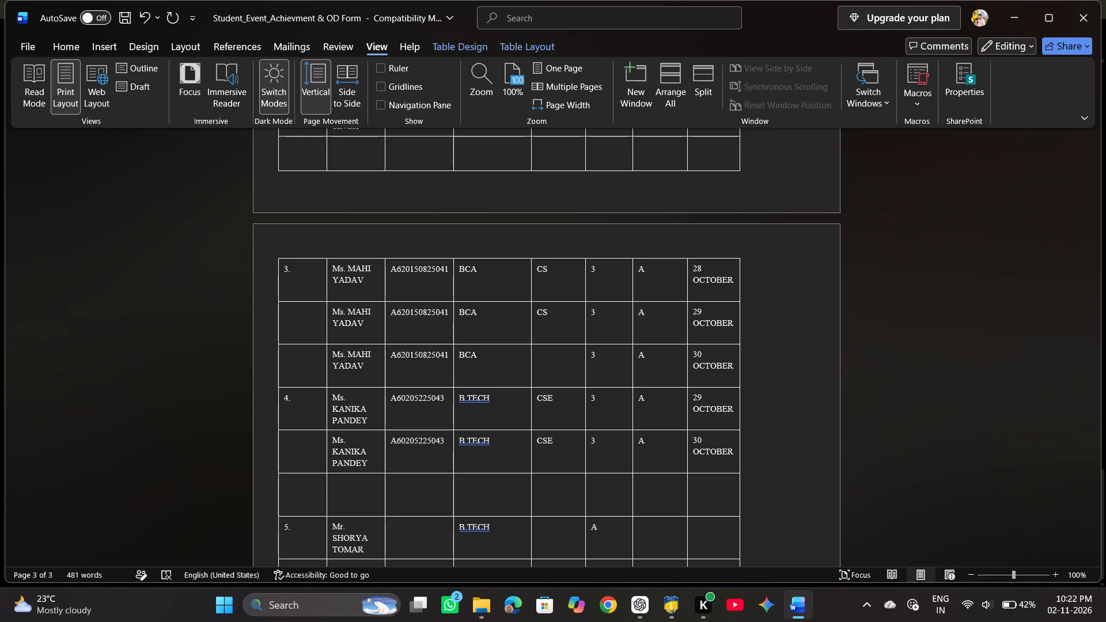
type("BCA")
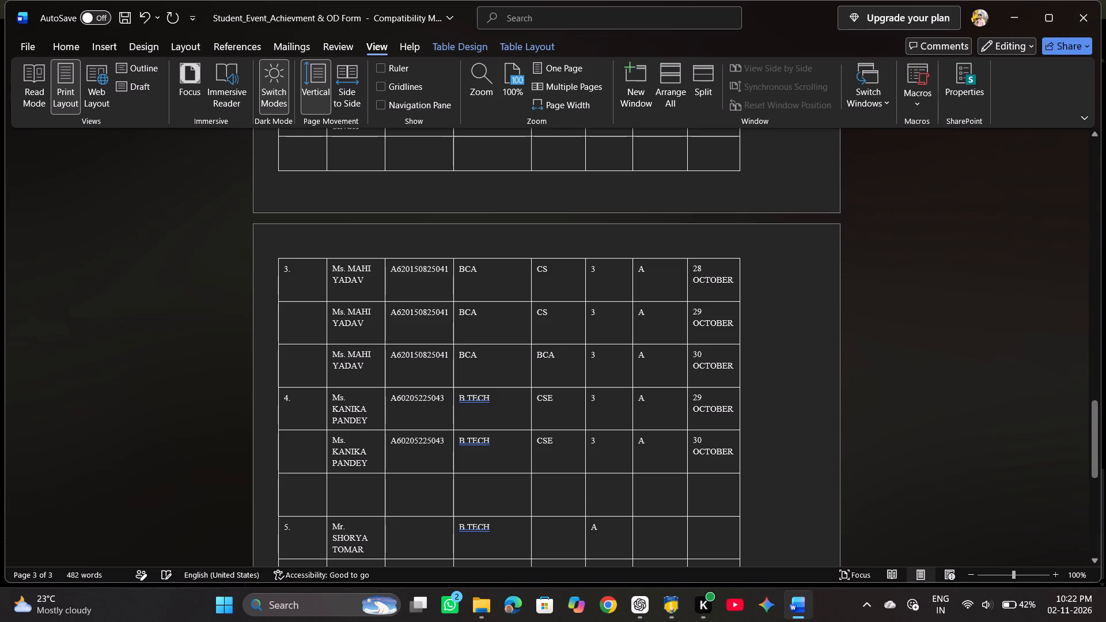
left_click(565, 316)
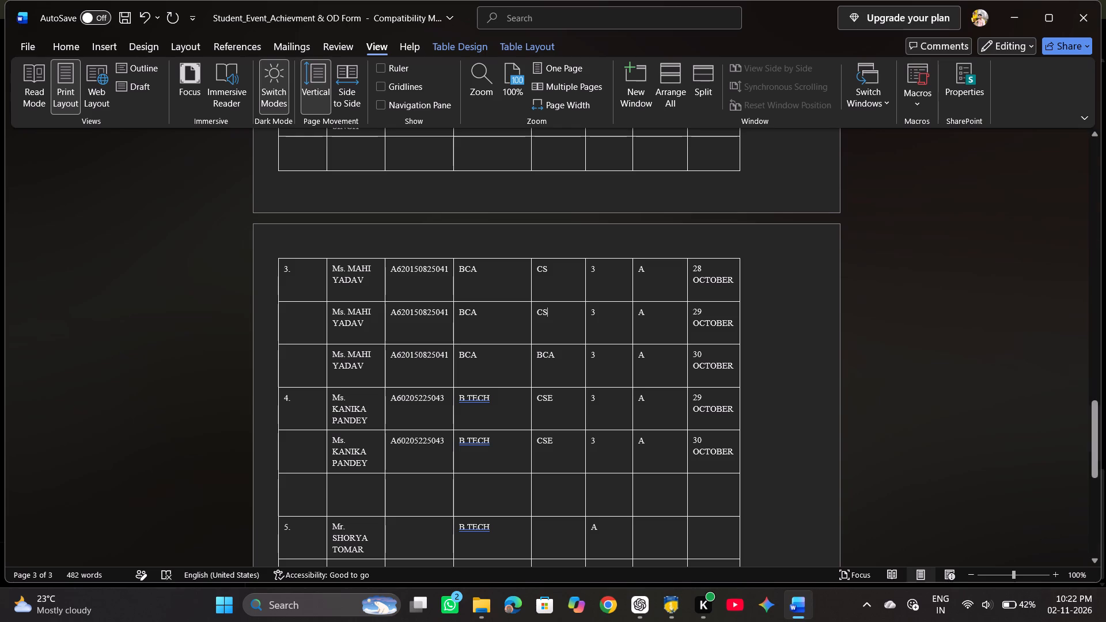
key("BackSpace")
key("BackSpace")
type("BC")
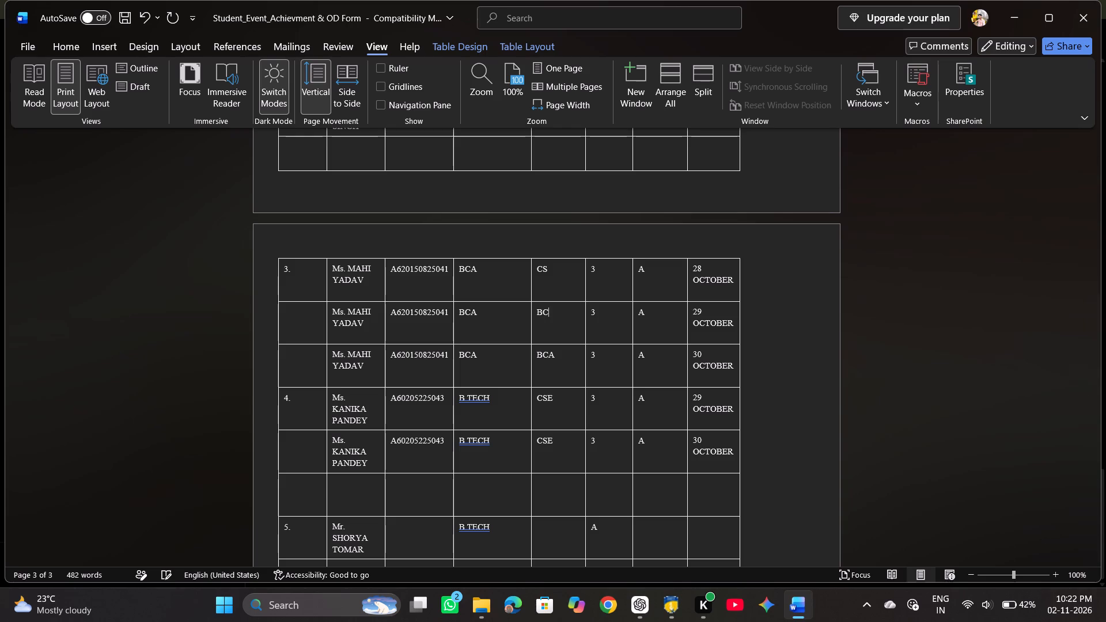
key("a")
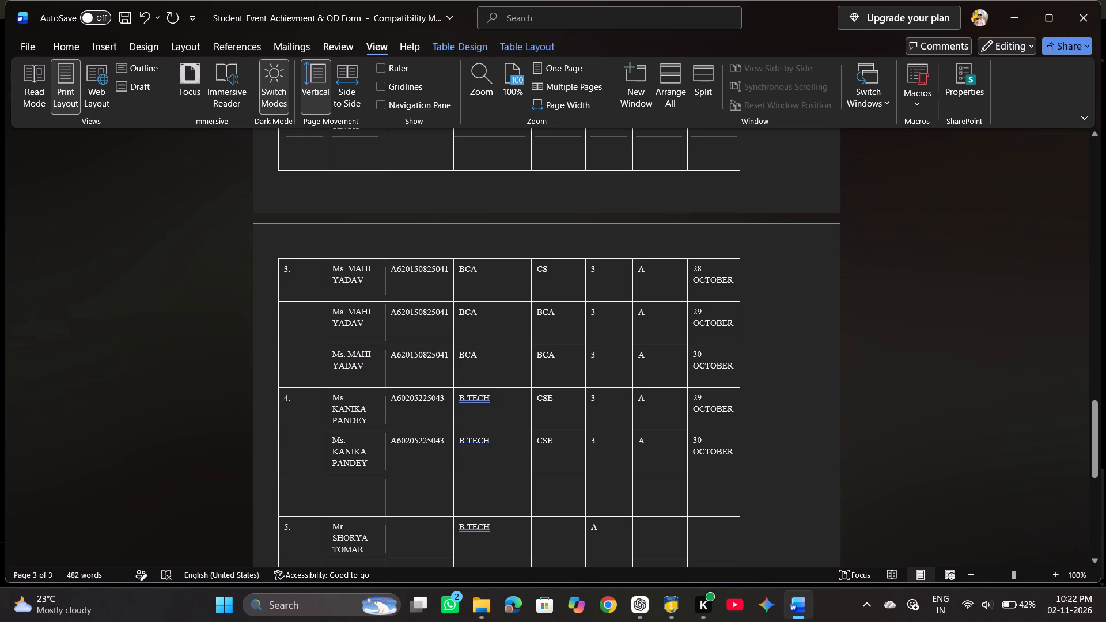
left_click(562, 286)
key("BackSpace")
key("BackSpace")
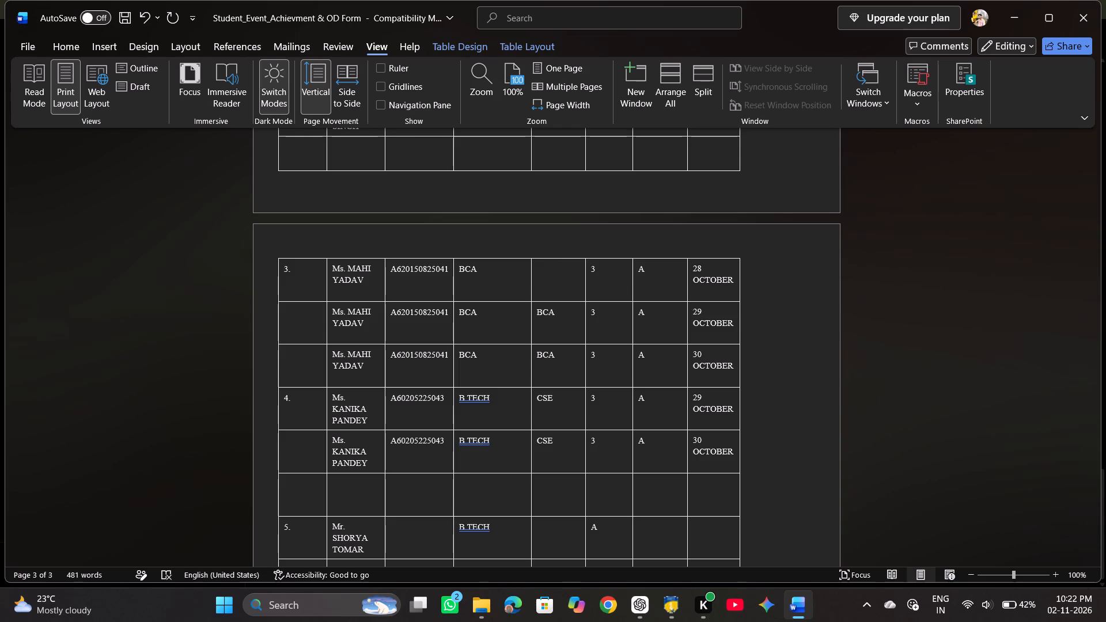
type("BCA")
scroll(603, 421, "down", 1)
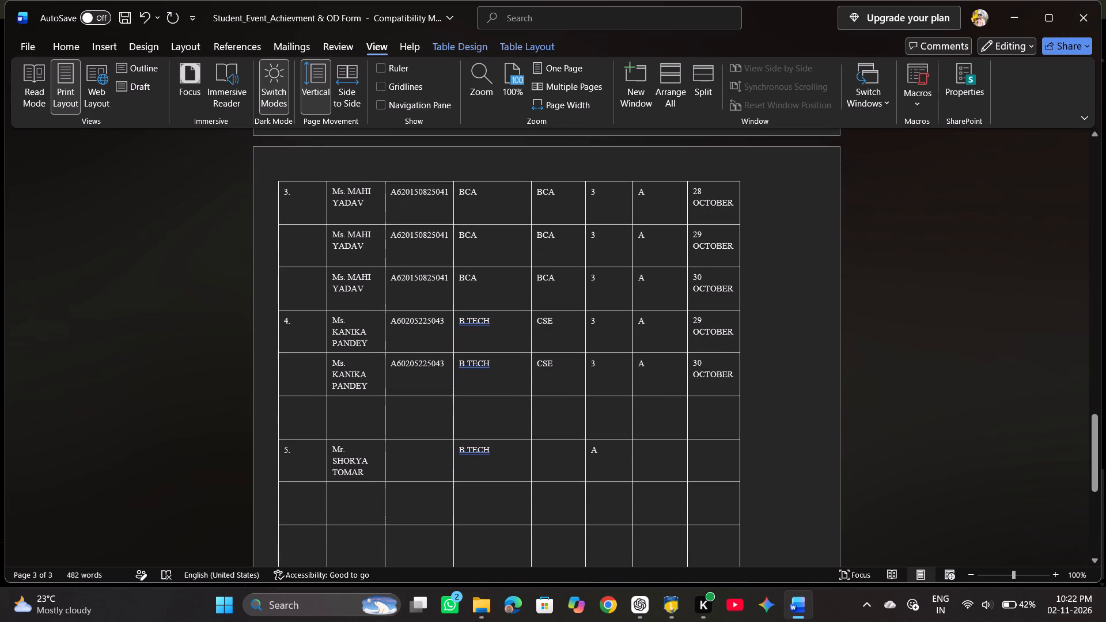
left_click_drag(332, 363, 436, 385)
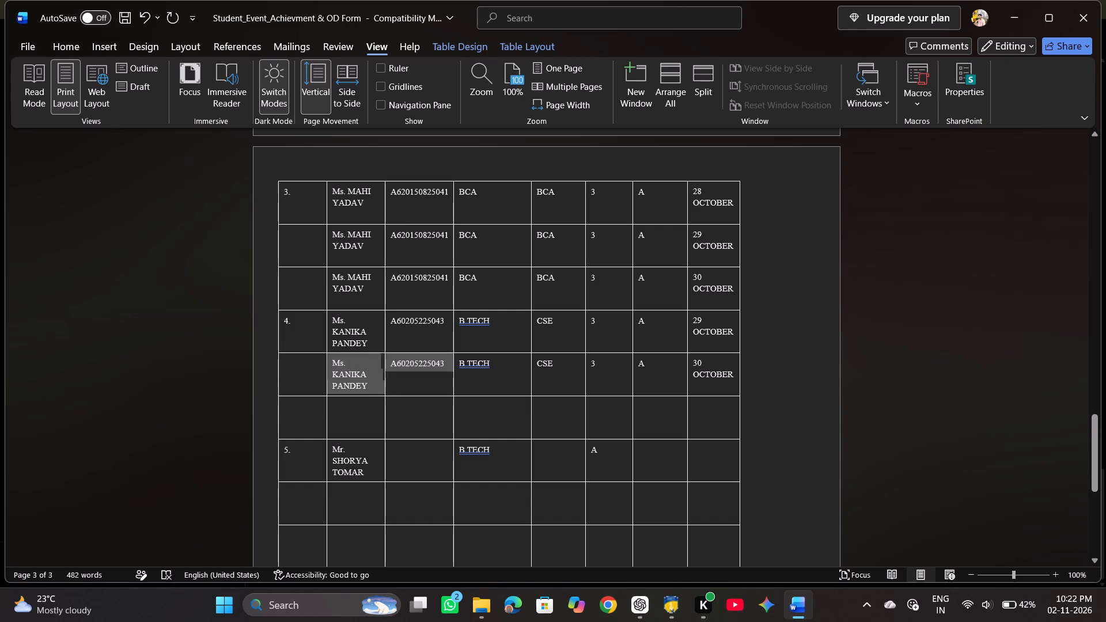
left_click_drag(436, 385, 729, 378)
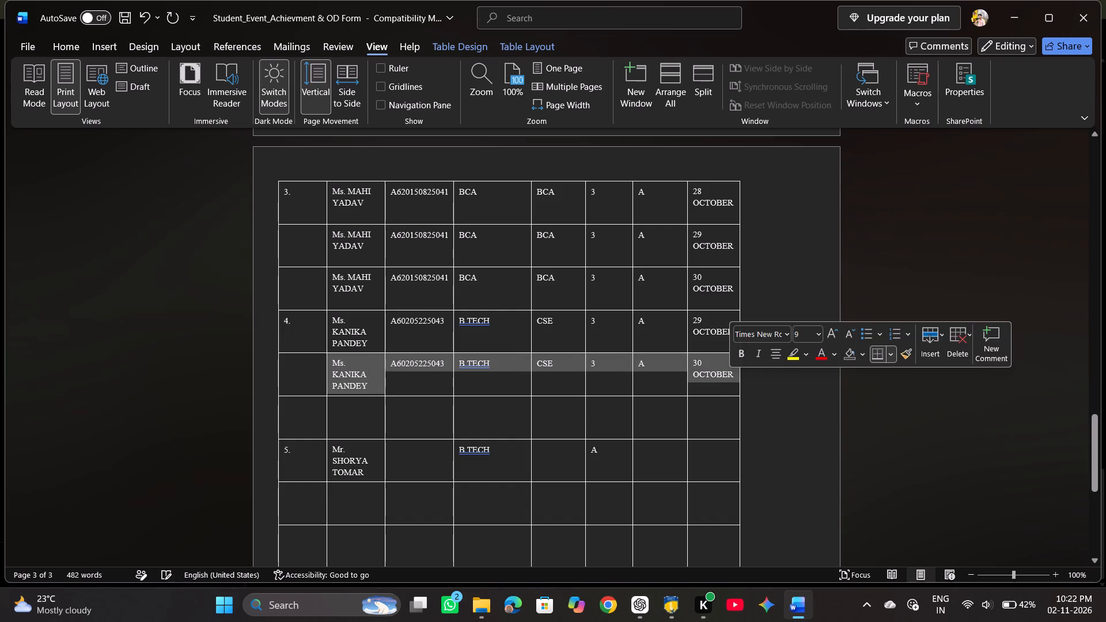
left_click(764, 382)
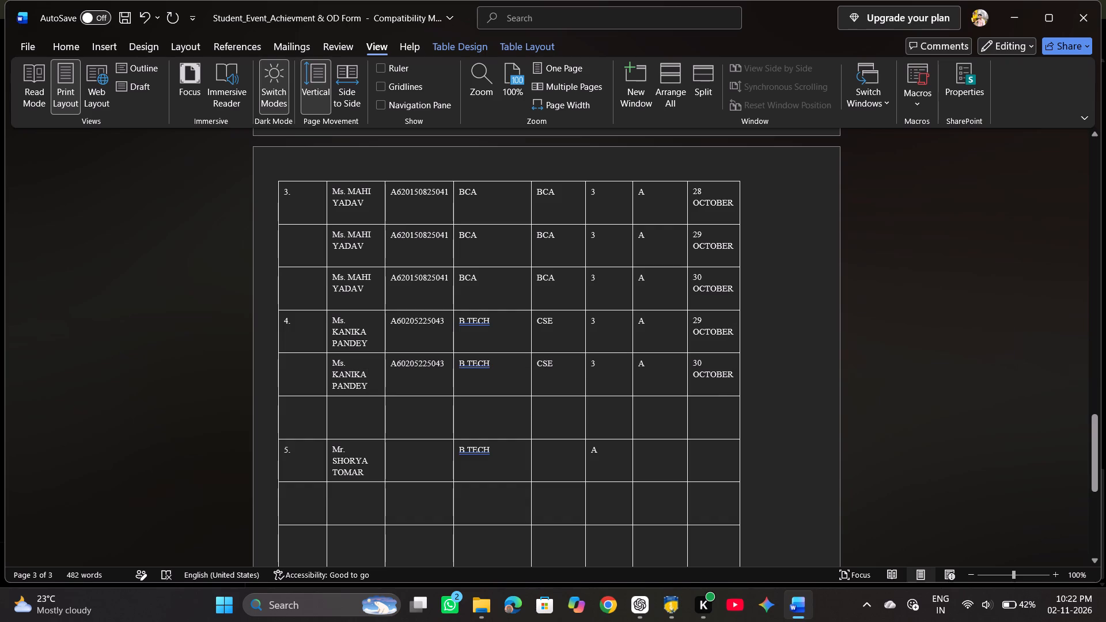
Place the cursor in the empty Branch cell of student no. 5's row in the attendance table.
left_click(567, 455)
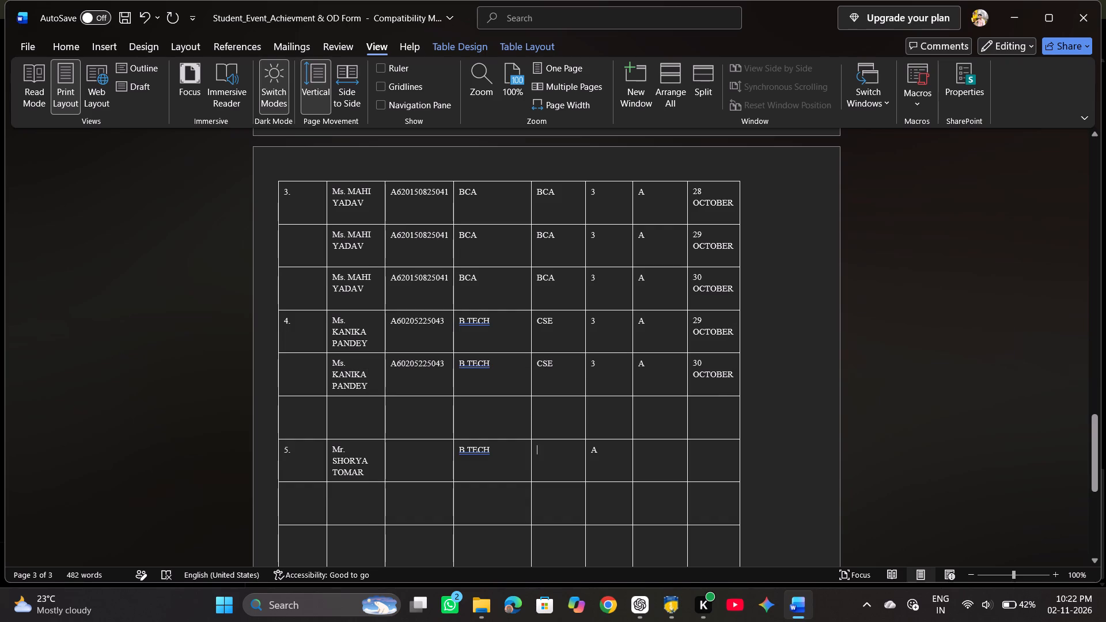
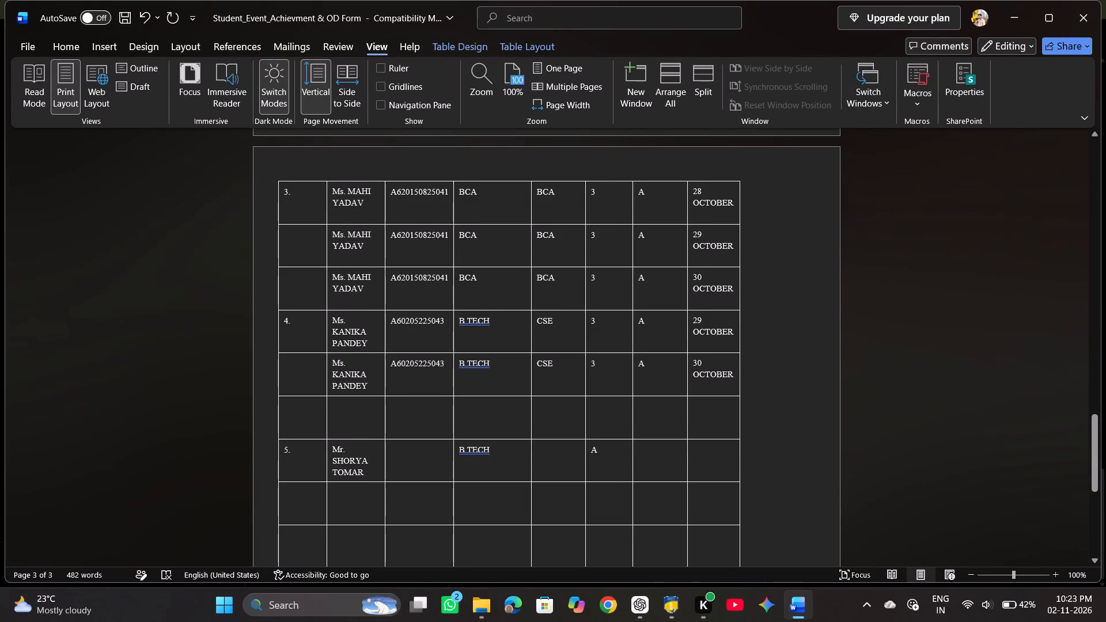
Enter the dates 29 OCTOBER and 30 OCTOBER in the two attendance rows of student no. 2.
scroll(772, 384, "up", 1)
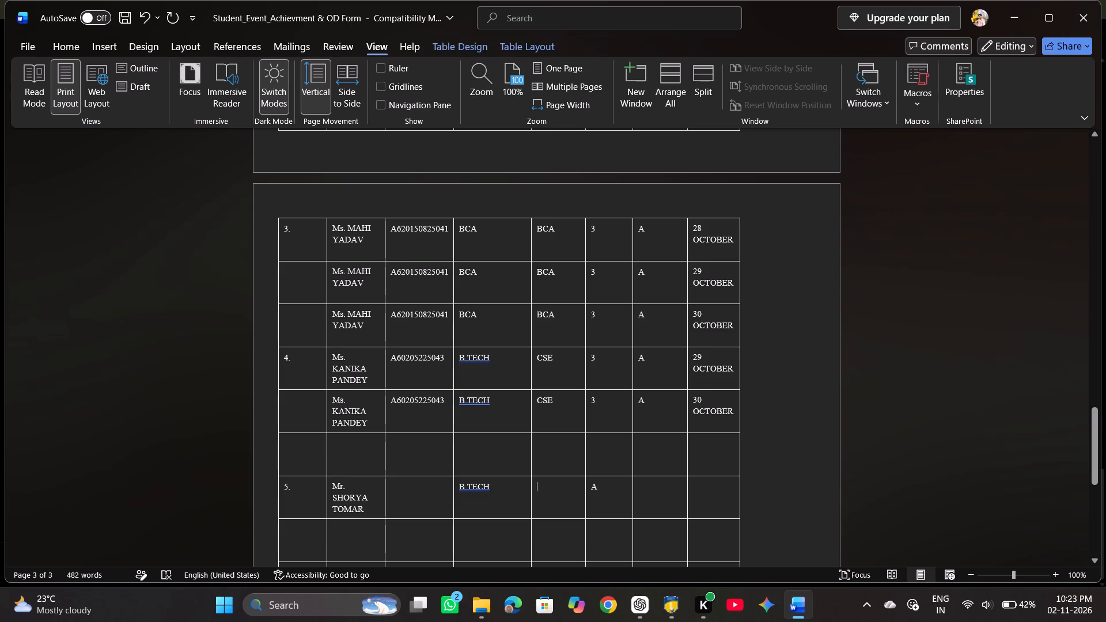
scroll(772, 384, "up", 2)
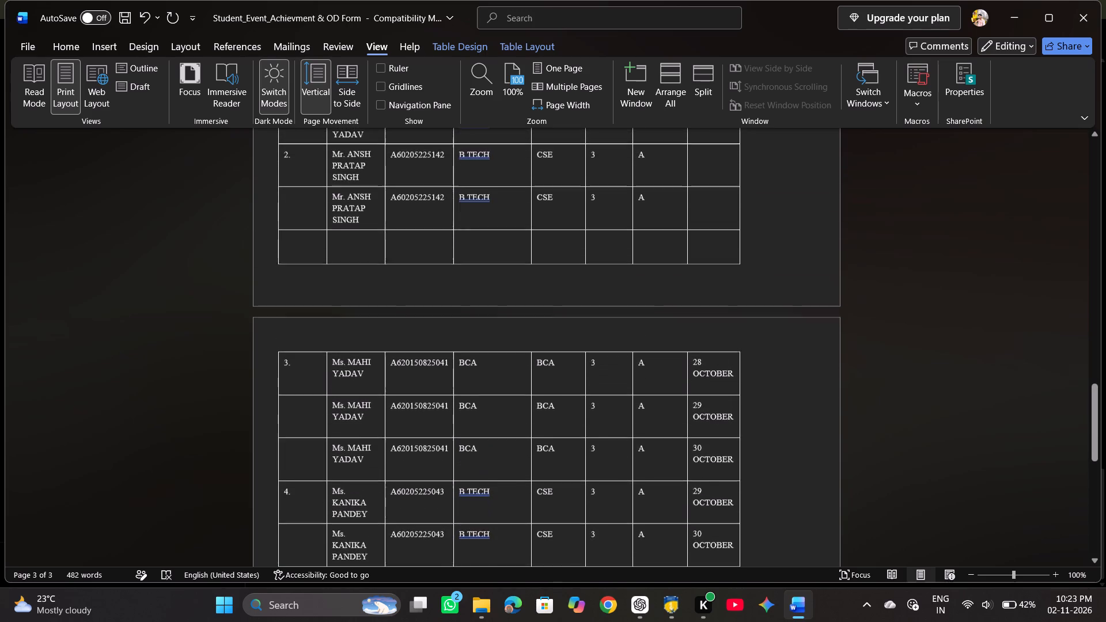
scroll(772, 384, "up", 1)
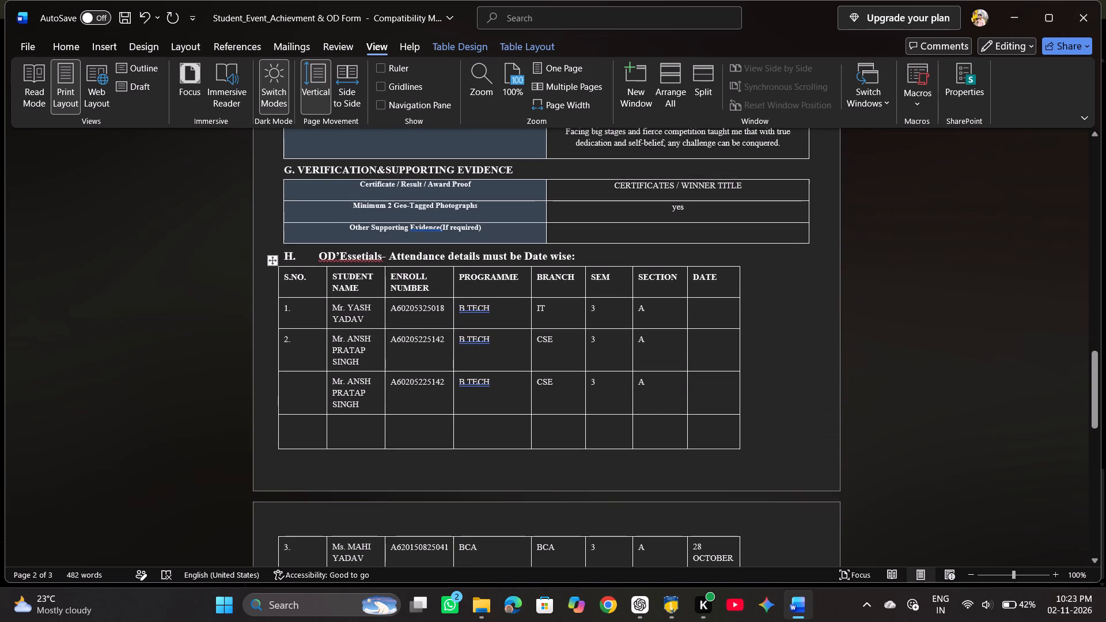
left_click(707, 362)
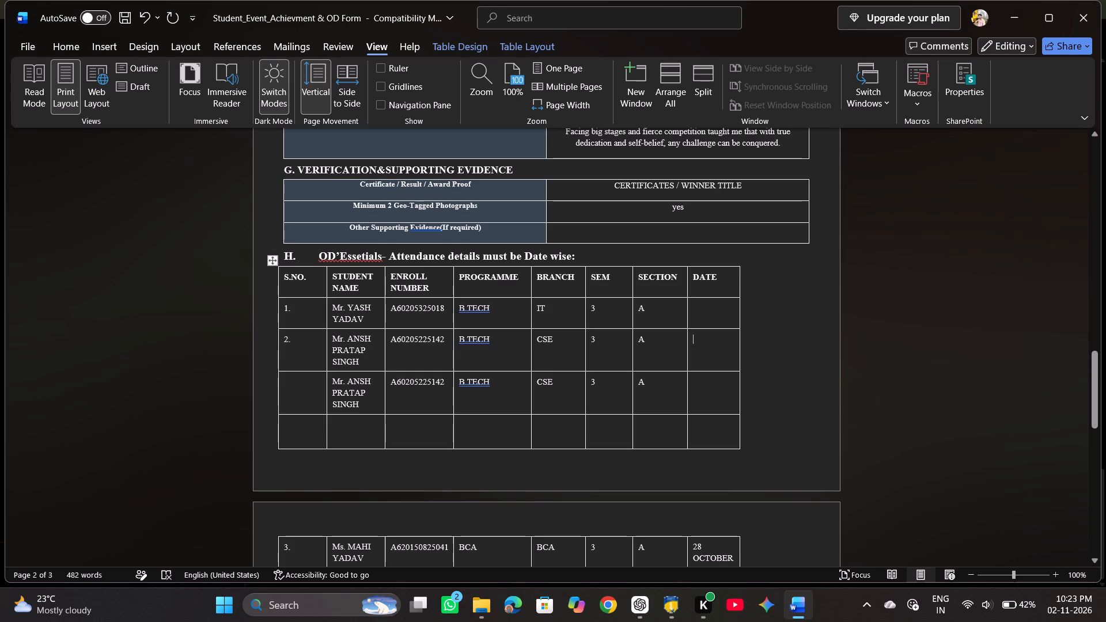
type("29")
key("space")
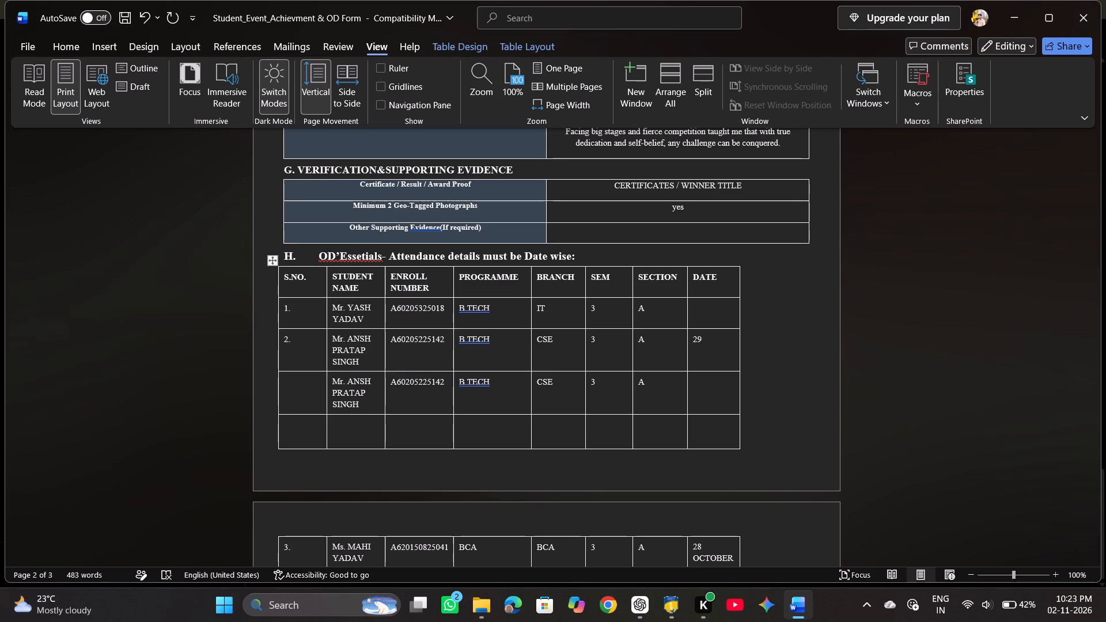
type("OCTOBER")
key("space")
left_click(696, 390)
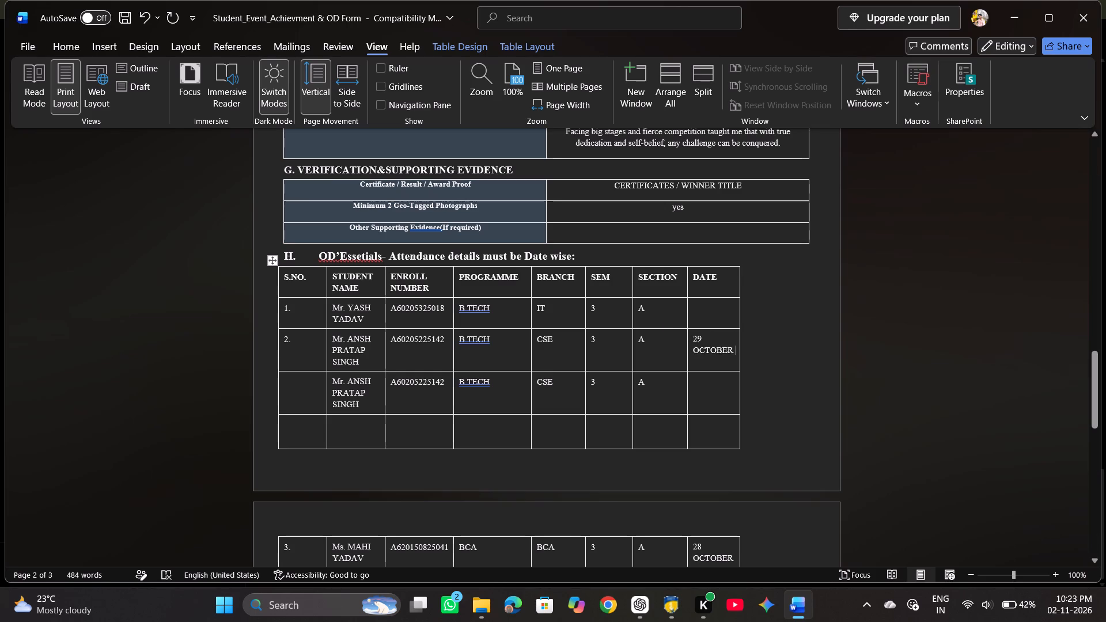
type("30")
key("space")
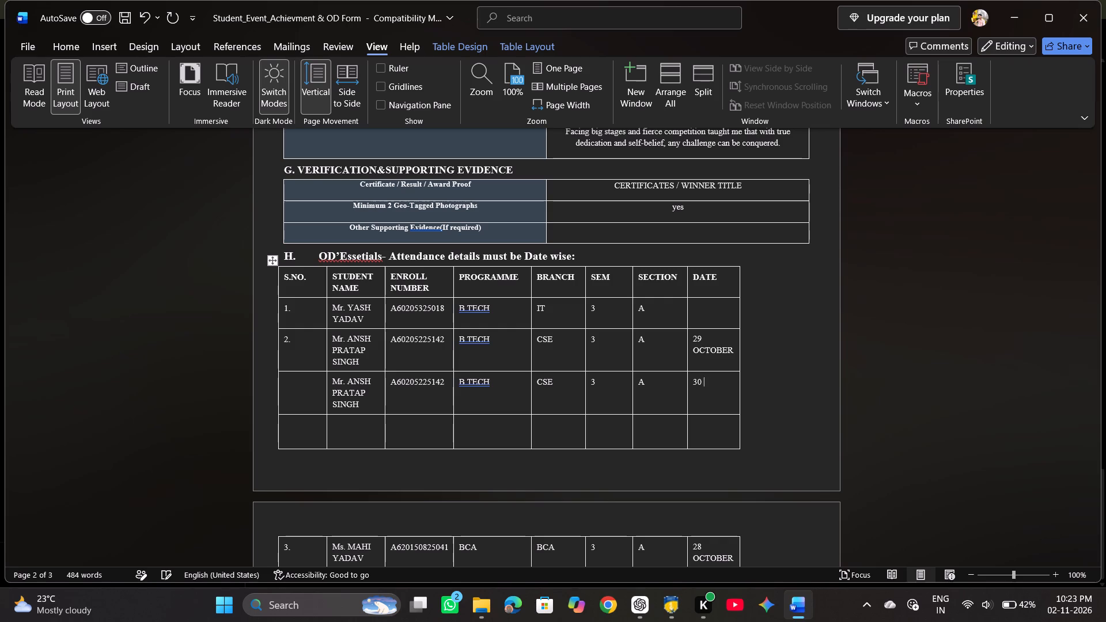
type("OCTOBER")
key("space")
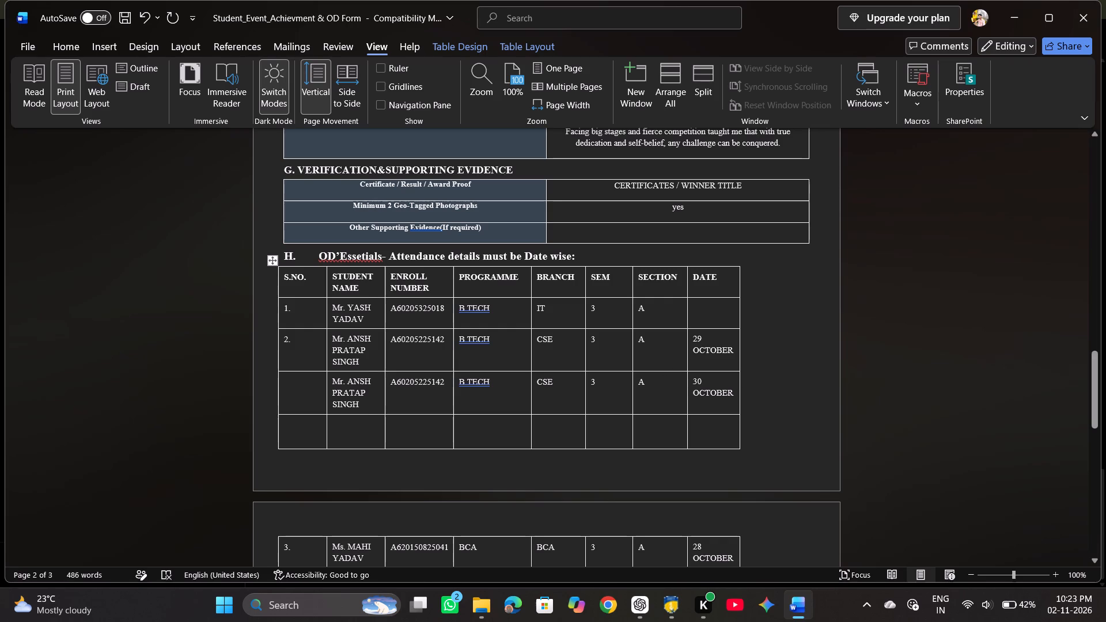
Clear the misplaced section letter from the SEM cell of student no. 5.
scroll(839, 378, "down", 4)
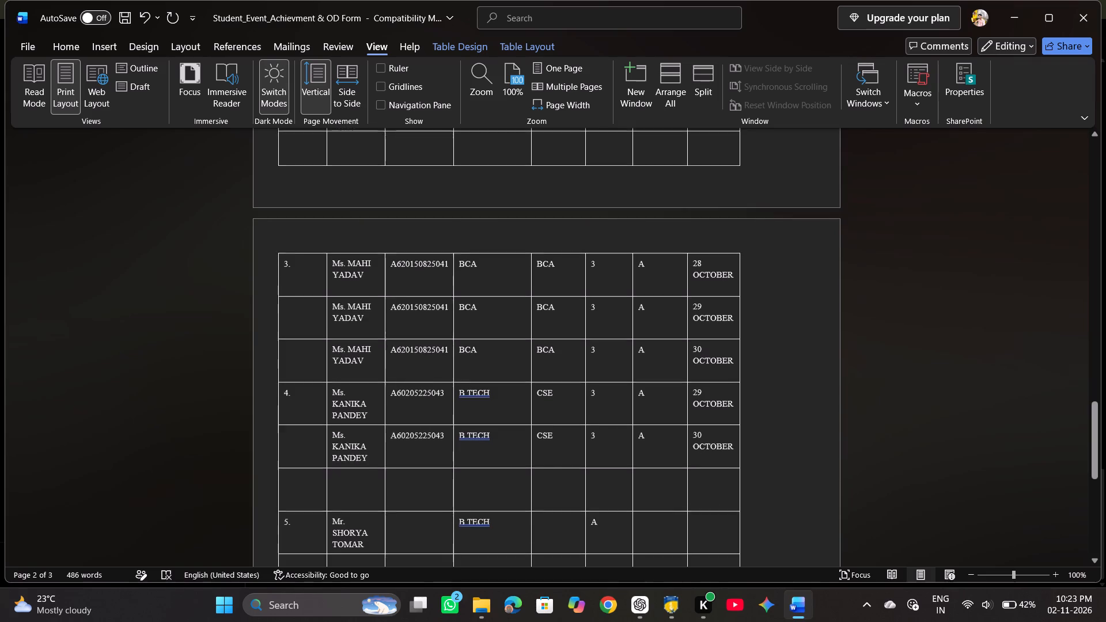
scroll(839, 378, "down", 1)
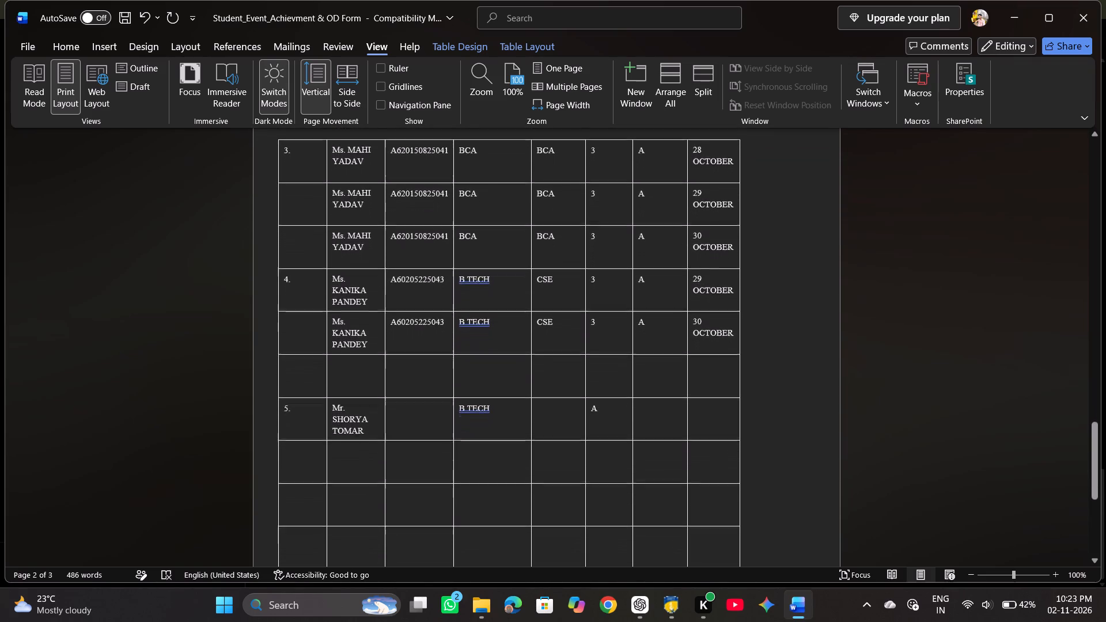
scroll(839, 378, "down", 1)
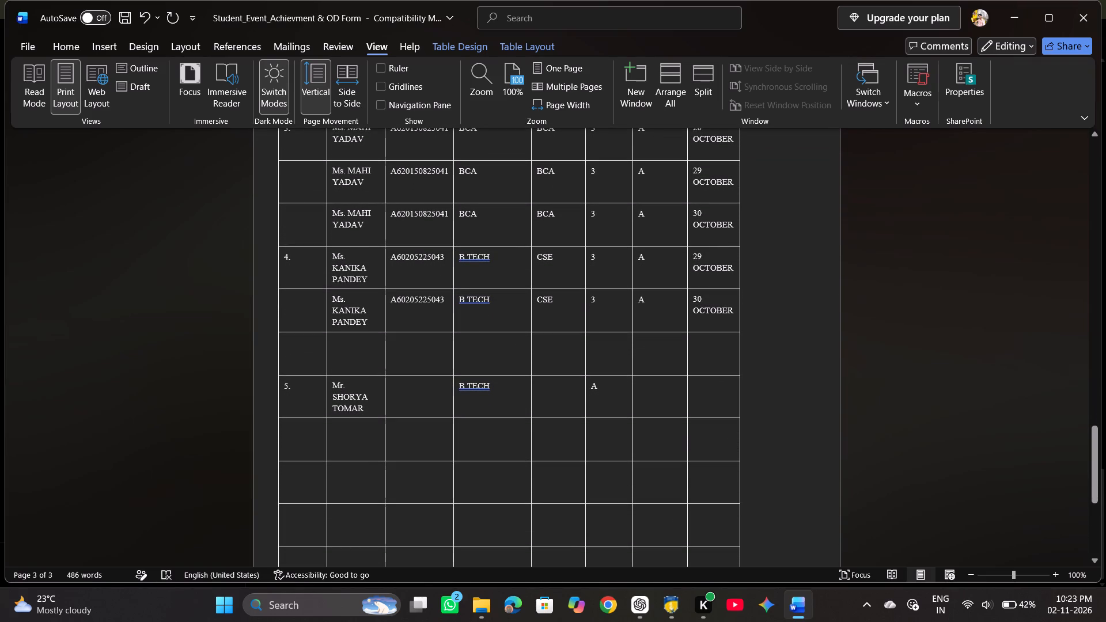
left_click(600, 386)
key("BackSpace")
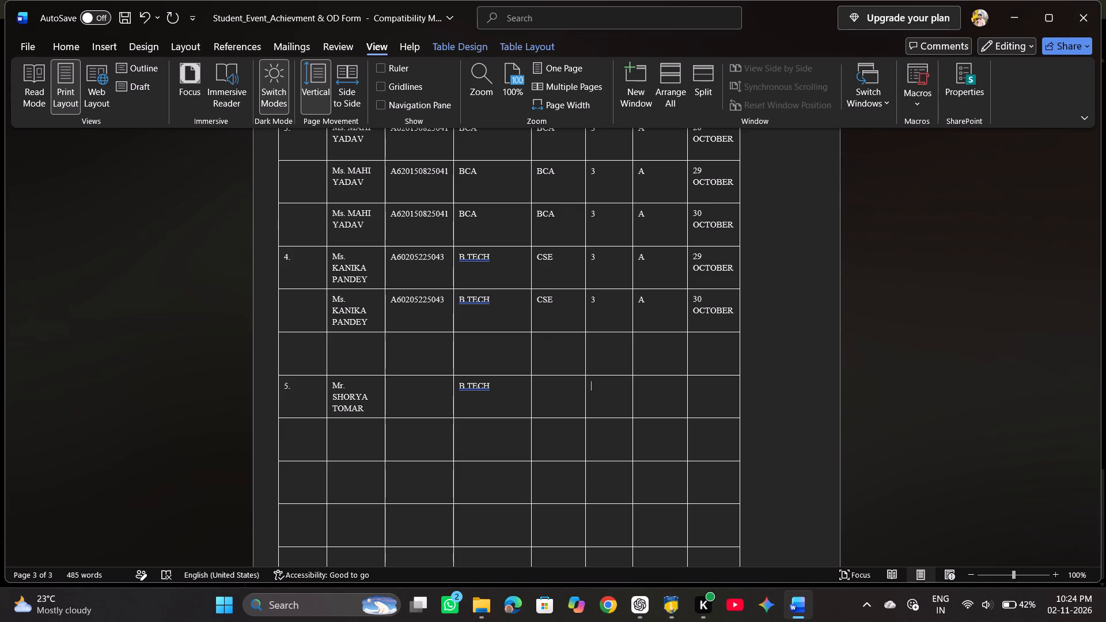
Enter the date 27 OCTOBER for student no. 5 and 30 OCTOBER in the row directly below.
left_click(710, 394)
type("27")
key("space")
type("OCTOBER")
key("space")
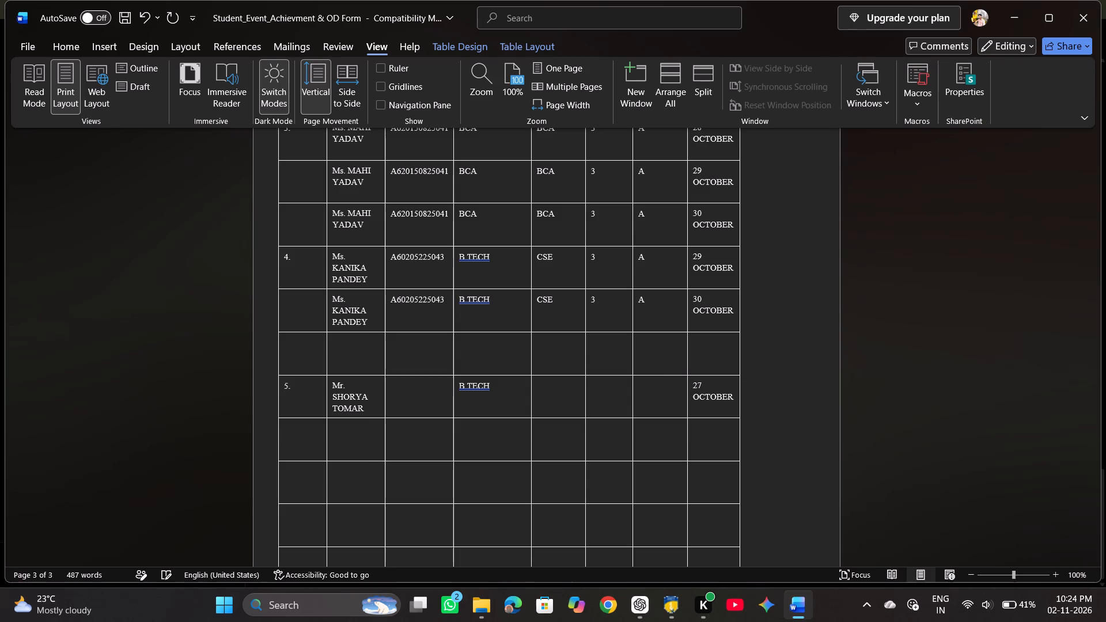
left_click(697, 446)
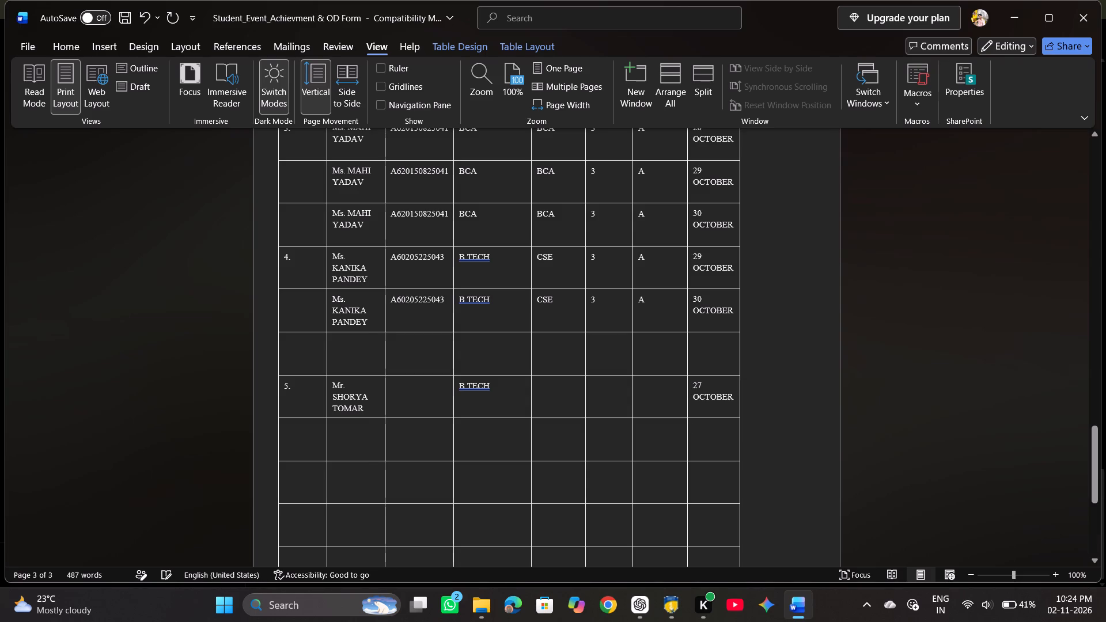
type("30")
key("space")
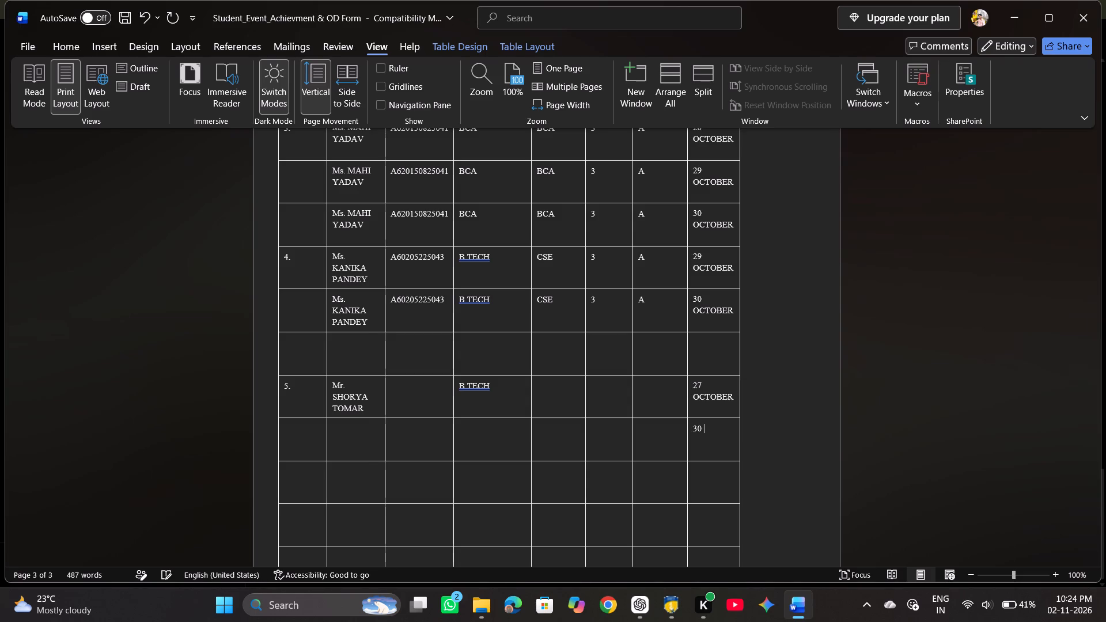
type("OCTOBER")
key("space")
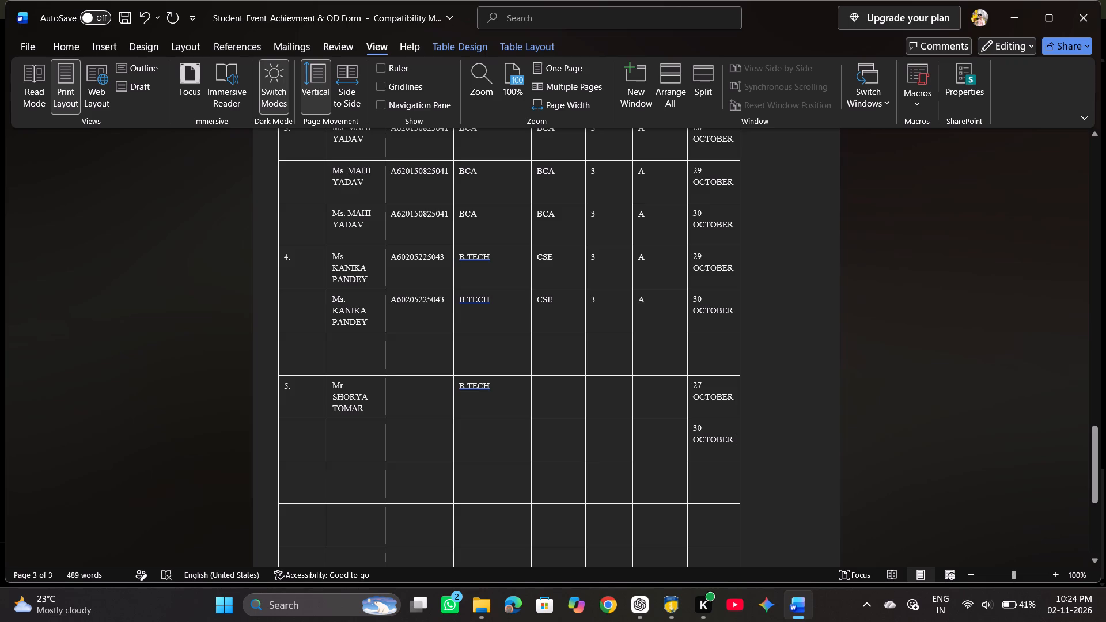
Enter semester 3 for student no. 5 and in the row directly below.
left_click(604, 408)
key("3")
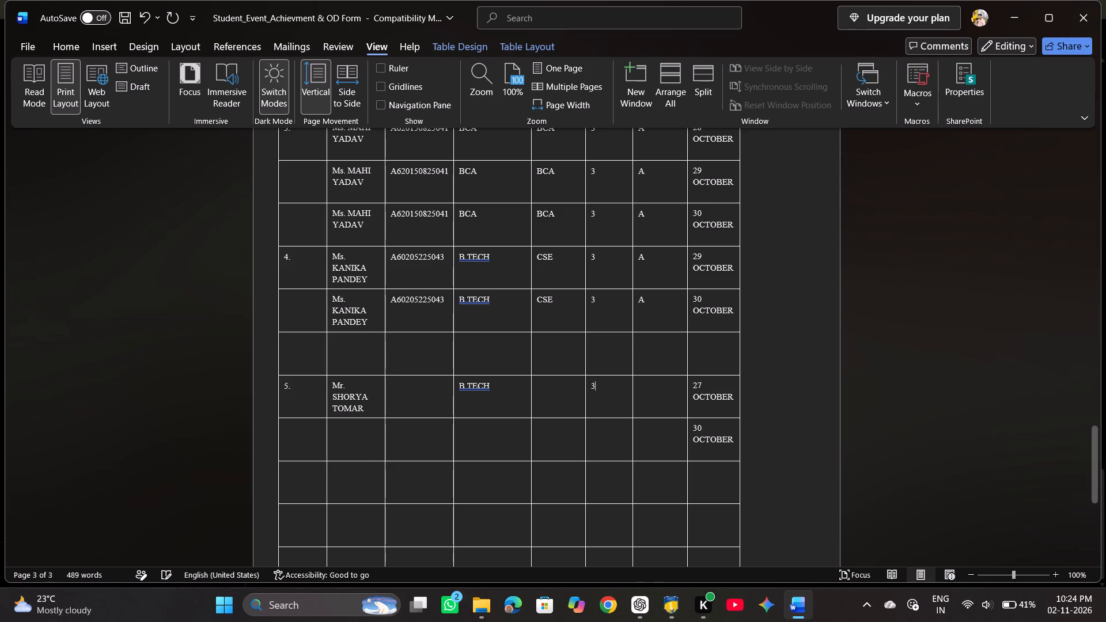
left_click(609, 447)
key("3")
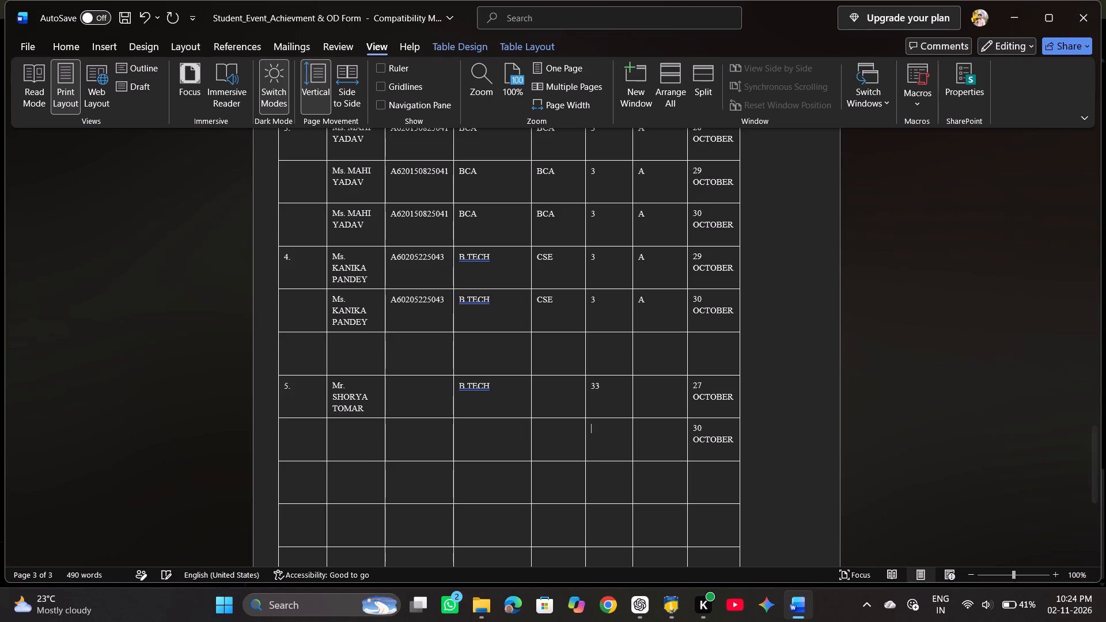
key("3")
left_click(610, 472)
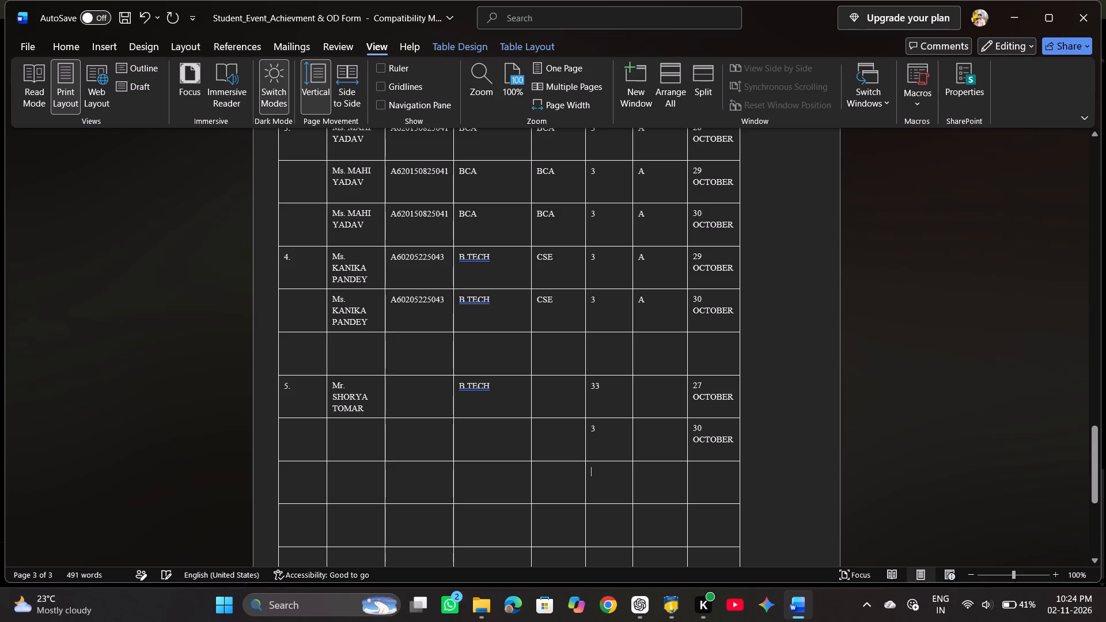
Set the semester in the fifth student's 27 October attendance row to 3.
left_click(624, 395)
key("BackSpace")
Correct the semester of student no. 5's first row to 3 and replace its programme with CE.
left_click(530, 386)
left_click(510, 389)
key("BackSpace")
key("BackSpace")
key("BackSpace")
key("BackSpace")
key("BackSpace")
key("BackSpace")
key("BackSpace")
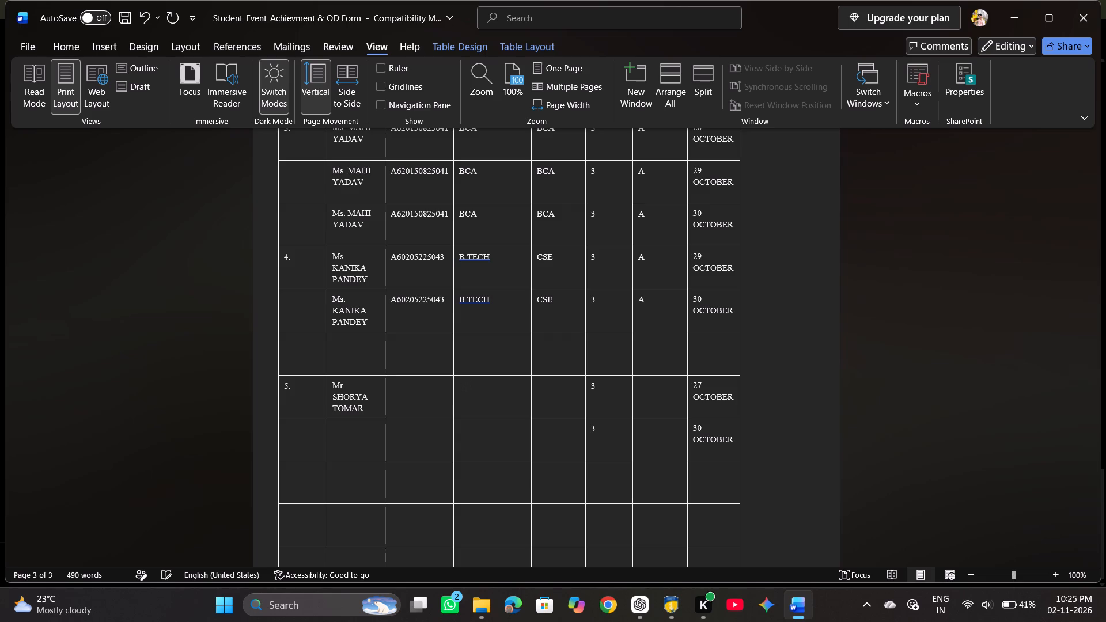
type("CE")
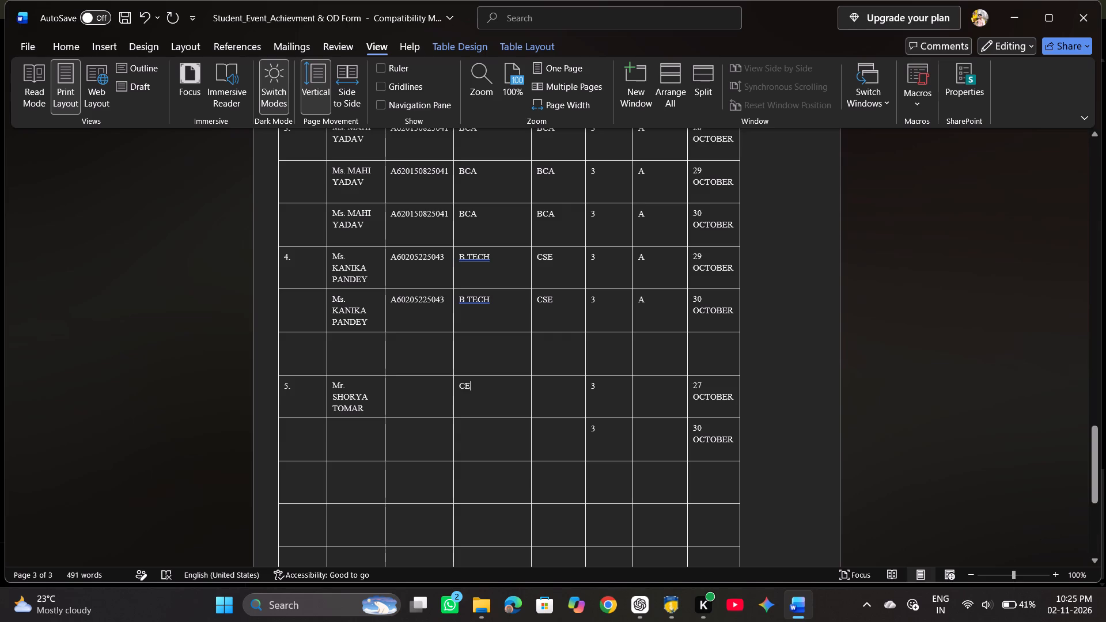
Change the programme in student no. 5's first row to B.TECH, and enter branch CE and section A.
scroll(550, 397, "up", 2)
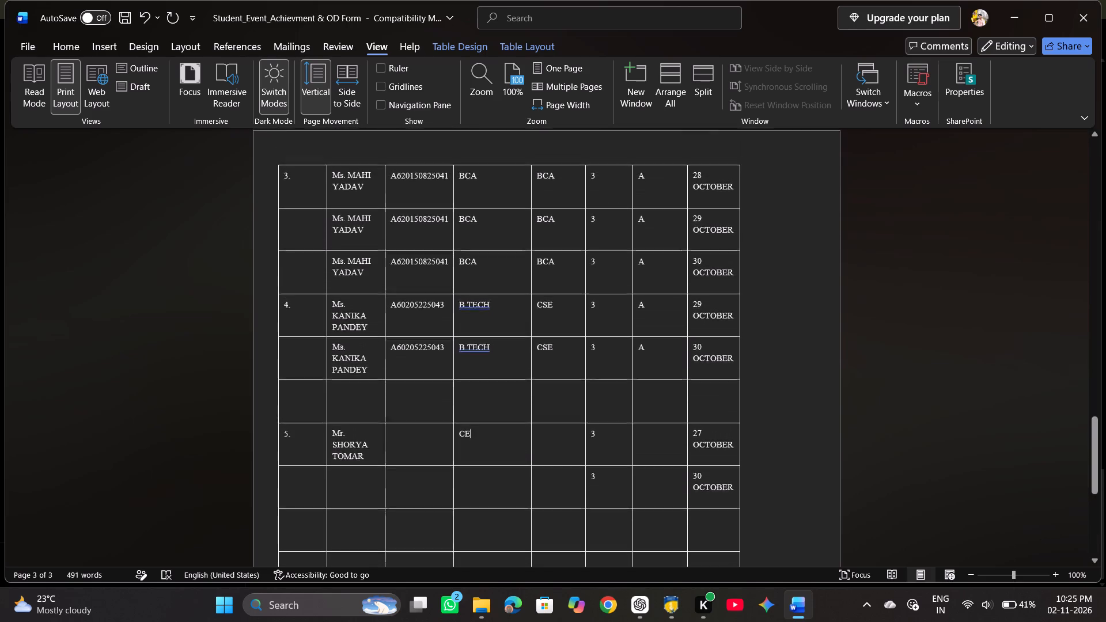
scroll(550, 397, "up", 3)
scroll(550, 397, "down", 1)
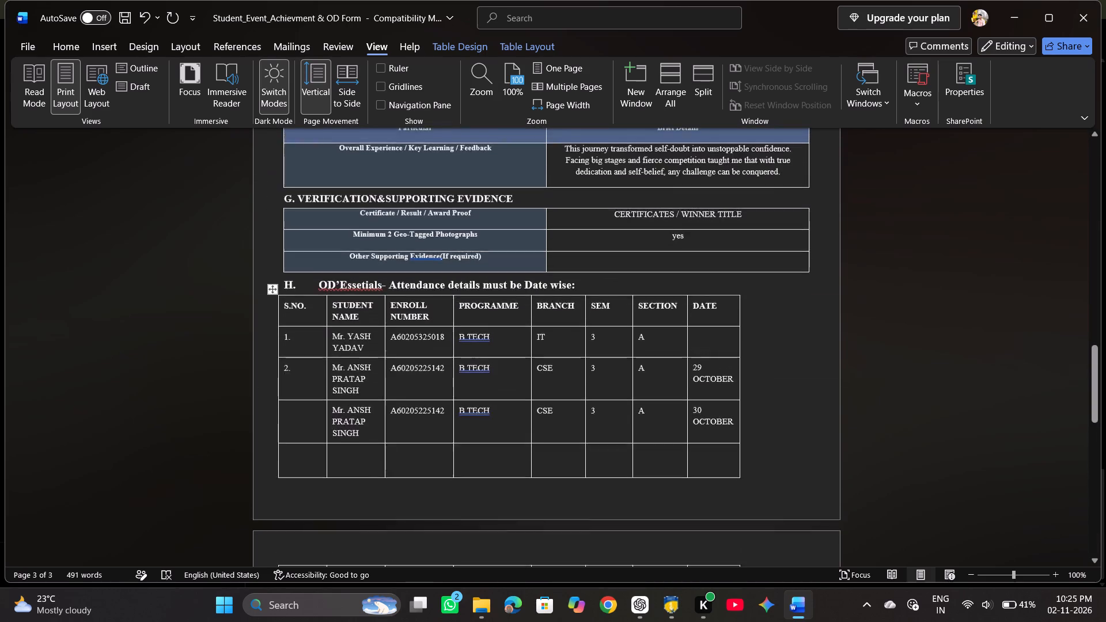
scroll(550, 397, "down", 1)
scroll(550, 397, "left", 1)
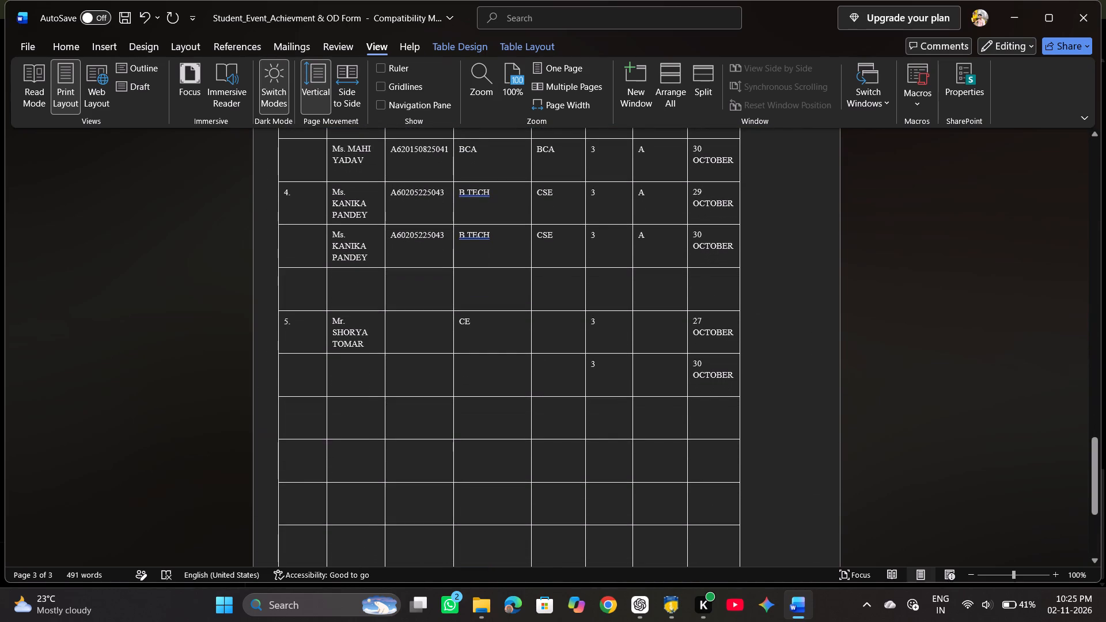
left_click(510, 329)
key("BackSpace")
key("BackSpace")
key("BackSpace")
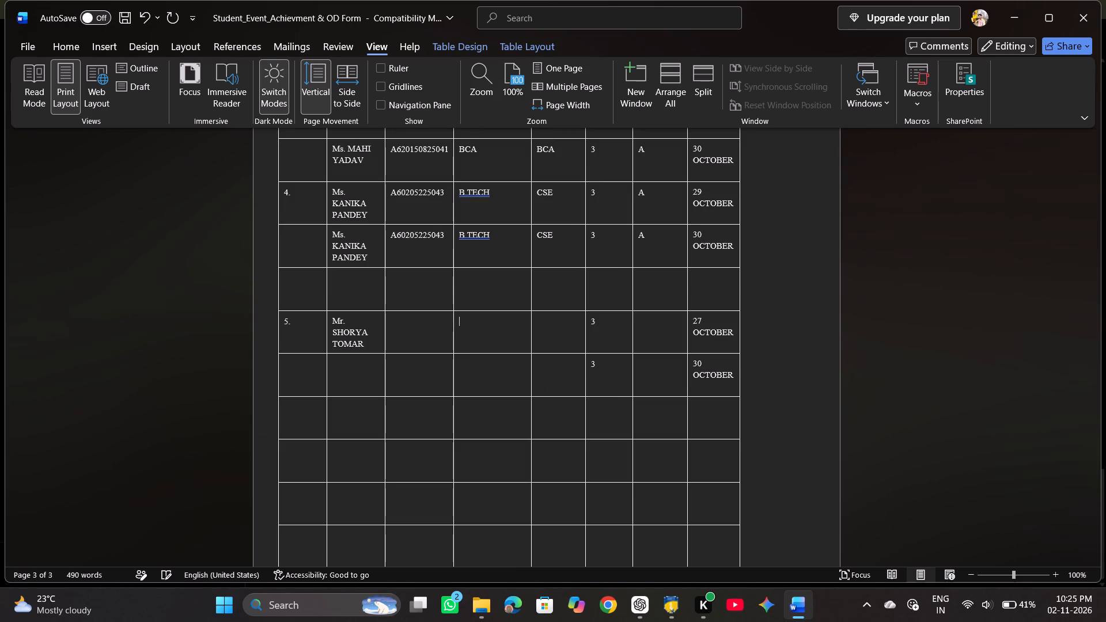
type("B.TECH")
left_click(555, 330)
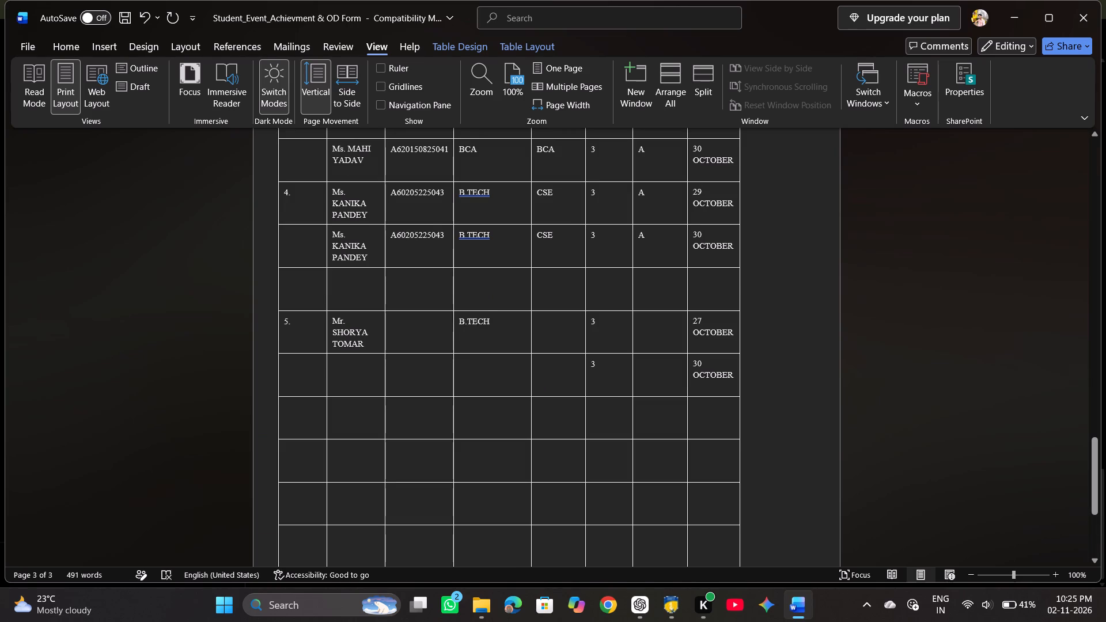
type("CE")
left_click(655, 331)
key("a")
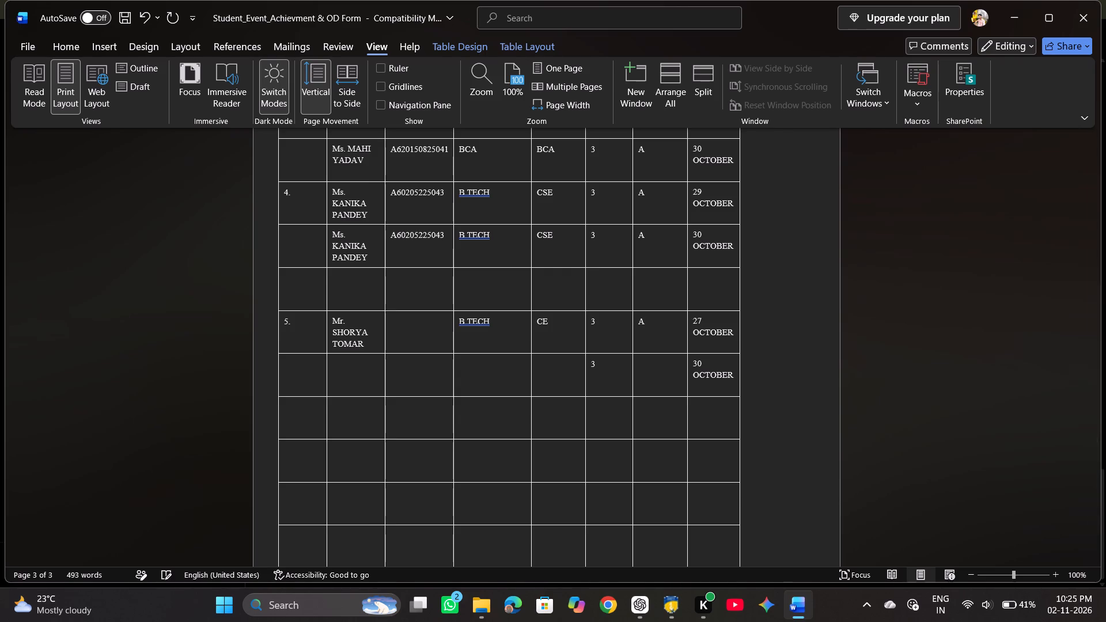
Fill student no. 5's second row with section A, branch CE and programme B.TECH, keeping a single A in the row above.
left_click(652, 381)
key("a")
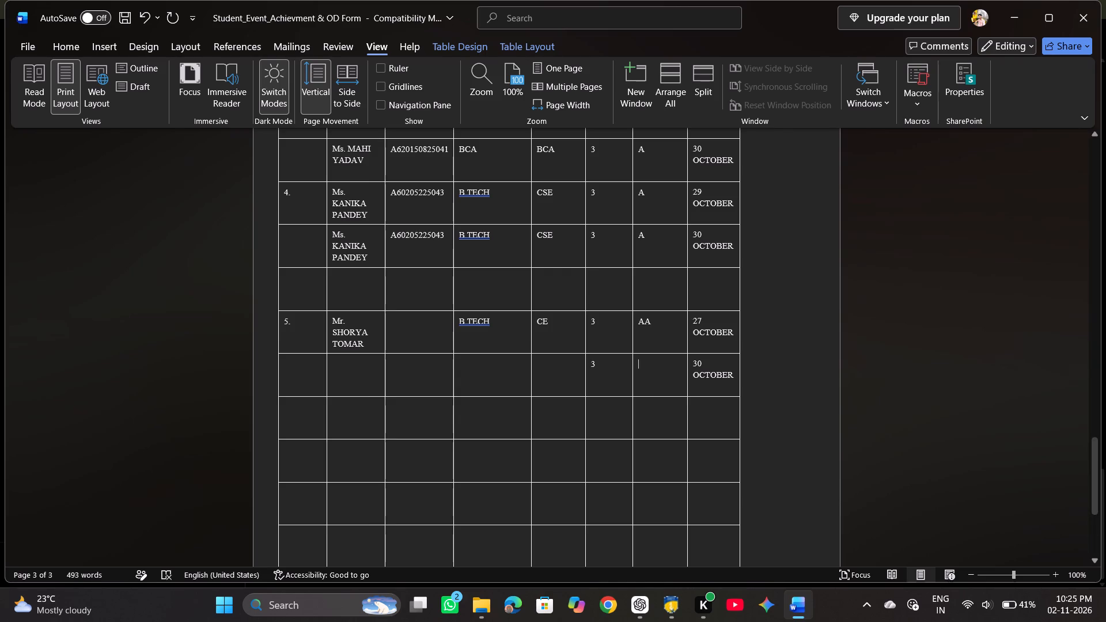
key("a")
left_click(663, 330)
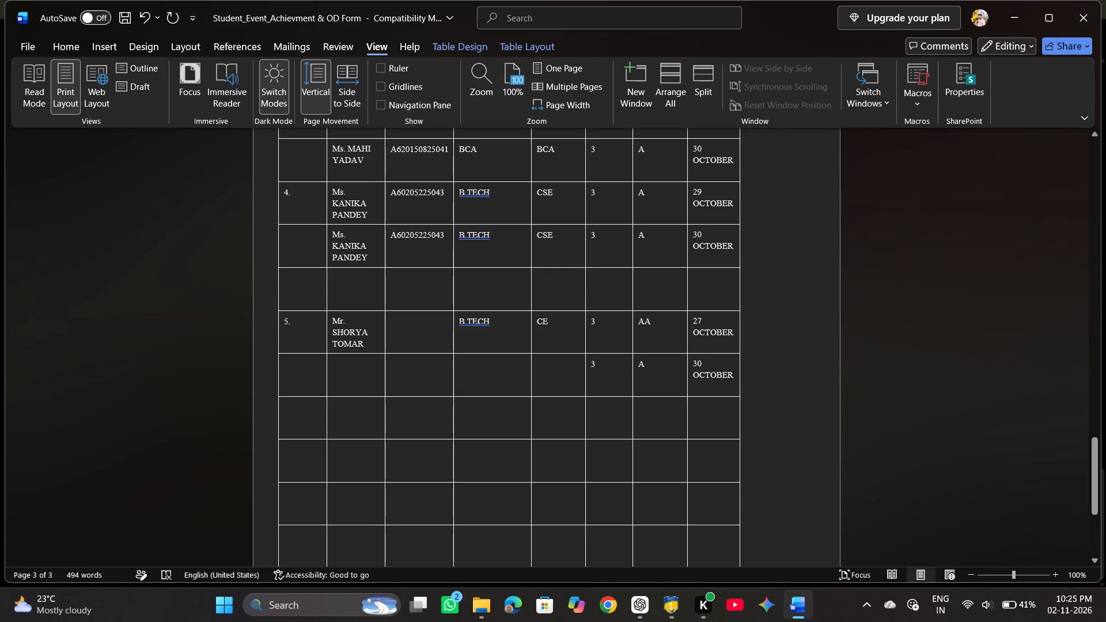
key("BackSpace")
left_click(566, 373)
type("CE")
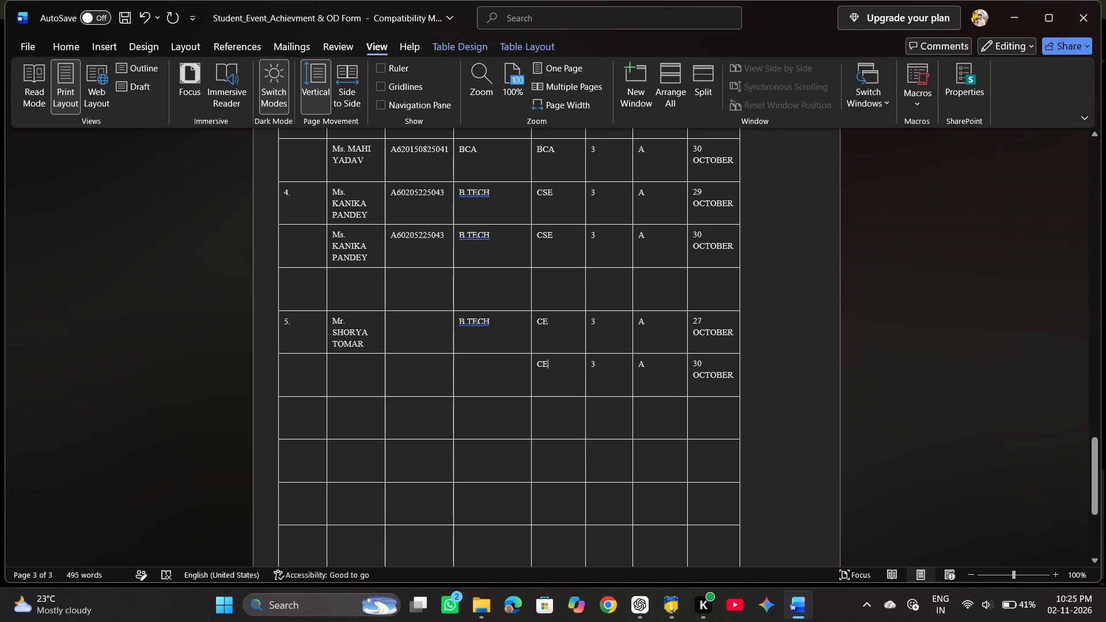
left_click(508, 363)
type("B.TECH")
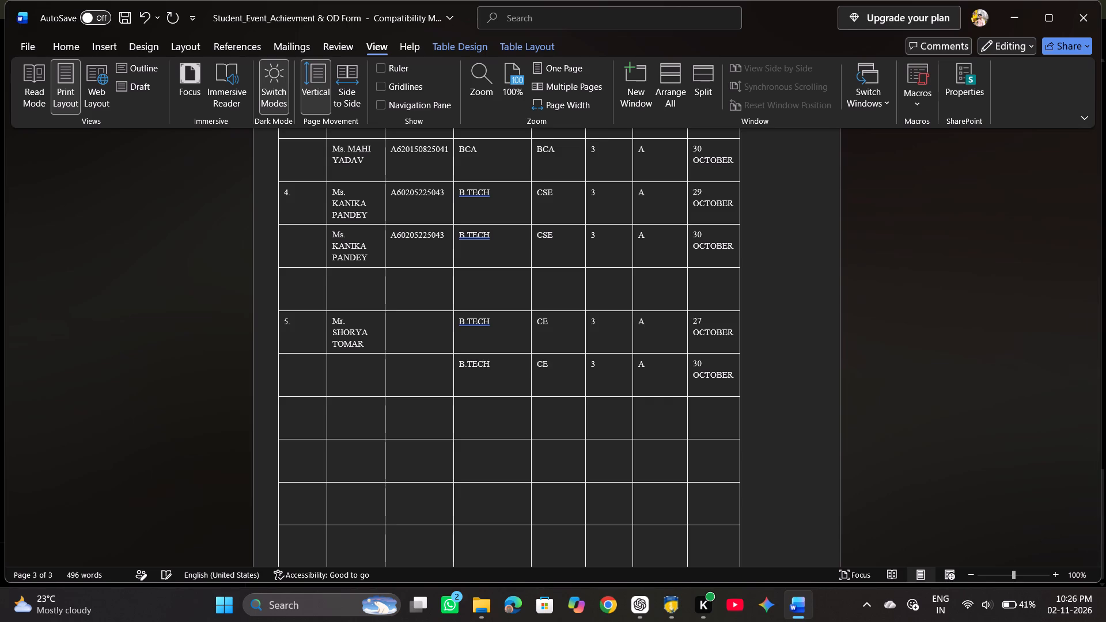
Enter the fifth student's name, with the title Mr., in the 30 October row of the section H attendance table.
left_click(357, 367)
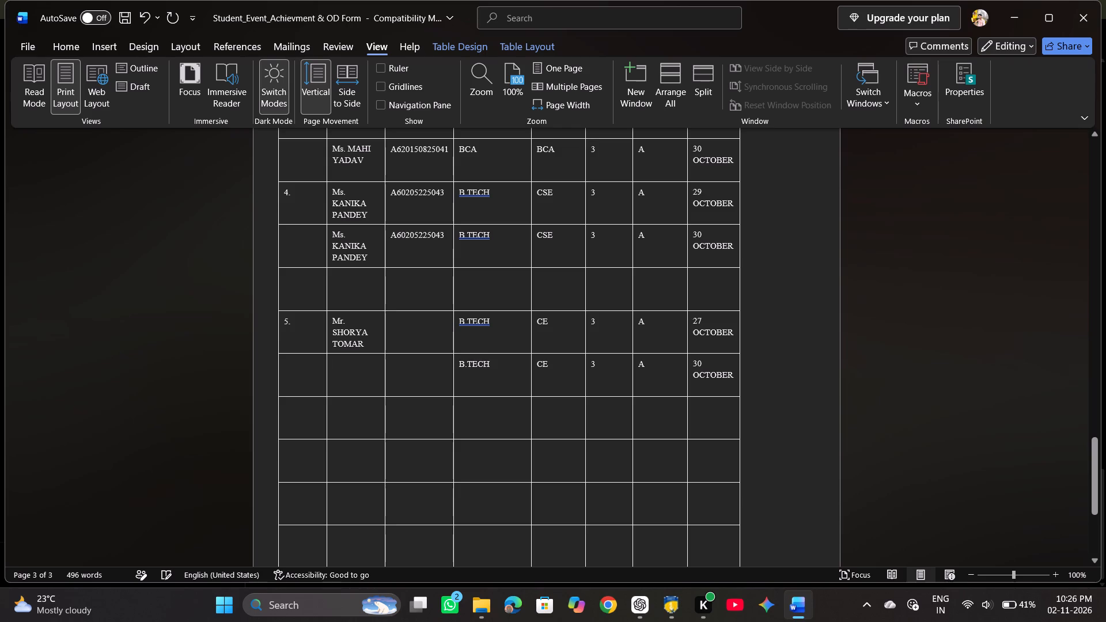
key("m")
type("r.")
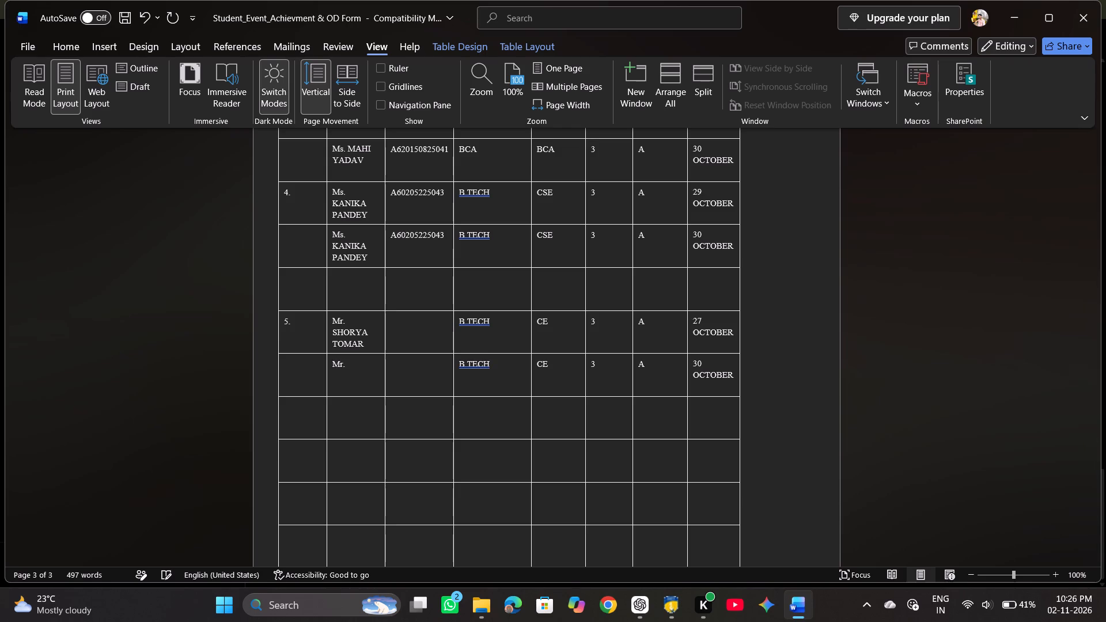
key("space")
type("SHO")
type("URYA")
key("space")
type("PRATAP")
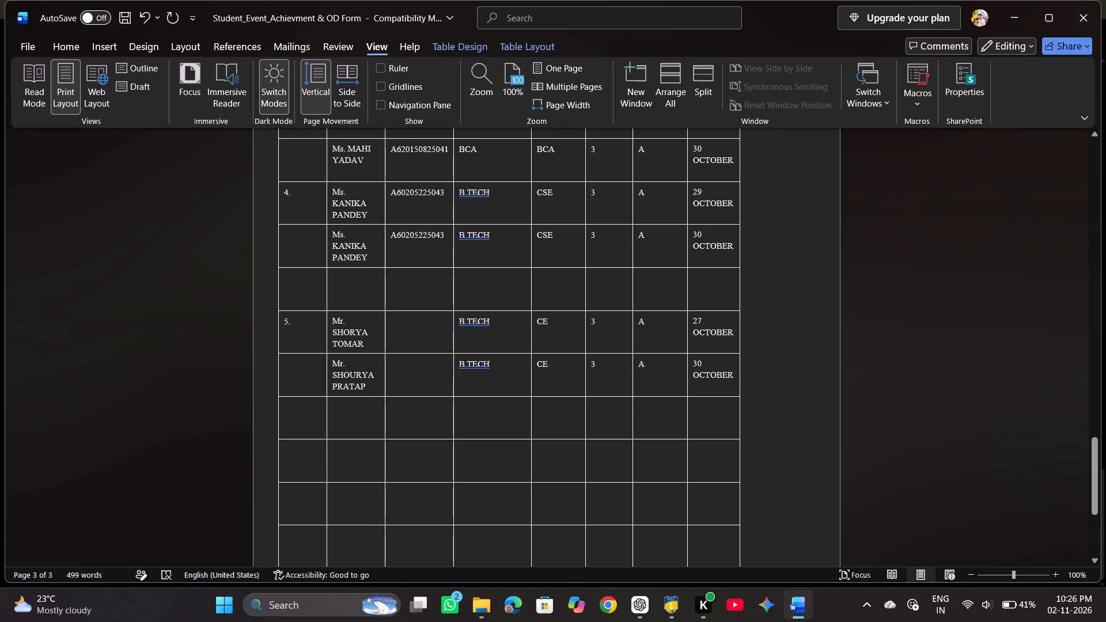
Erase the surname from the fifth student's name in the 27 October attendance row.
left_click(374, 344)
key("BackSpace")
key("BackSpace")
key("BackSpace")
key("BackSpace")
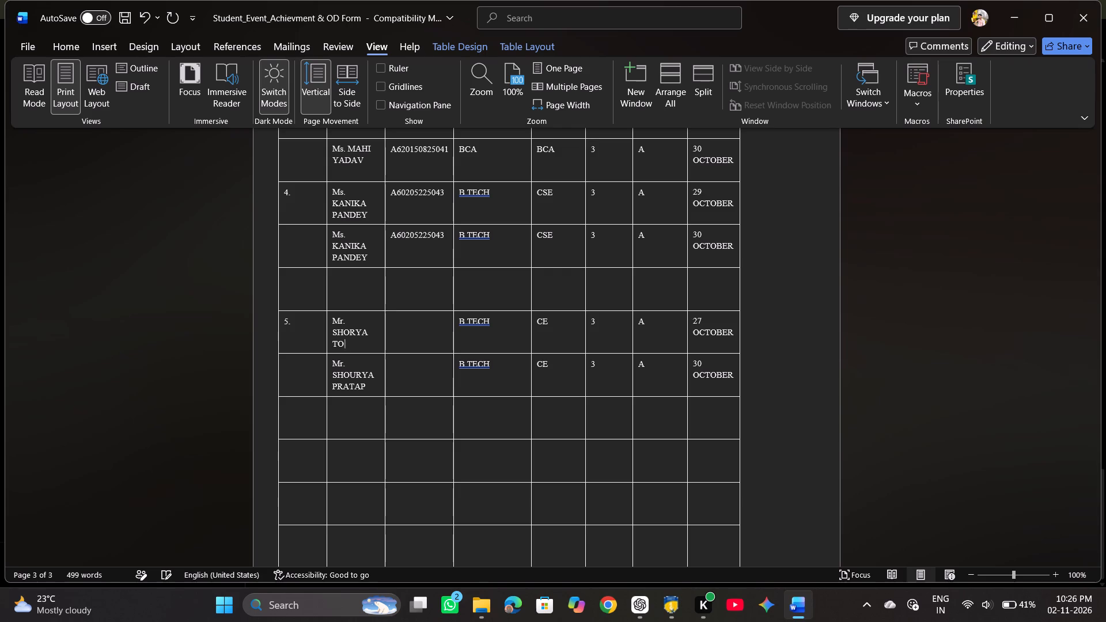
Correct the fifth student's name in the 27 October attendance row so its spelling and surname match the 30 October row.
key("BackSpace")
key("BackSpace")
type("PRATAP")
left_click(347, 332)
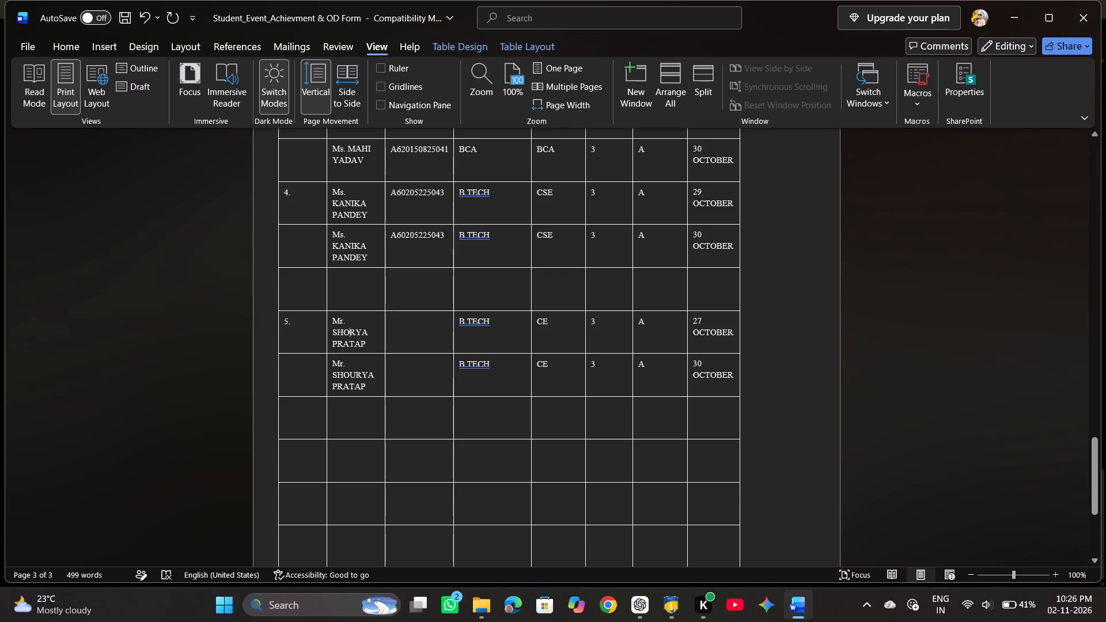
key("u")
Enter the fifth student's enrolment number in both the 27 October and 30 October rows of the section H attendance table.
left_click(410, 324)
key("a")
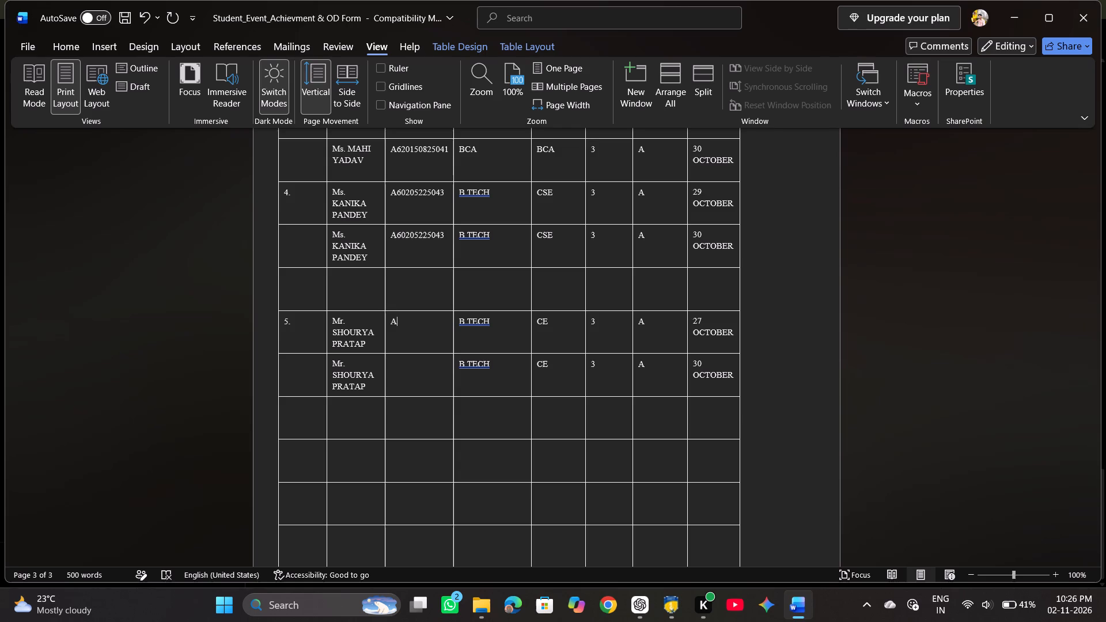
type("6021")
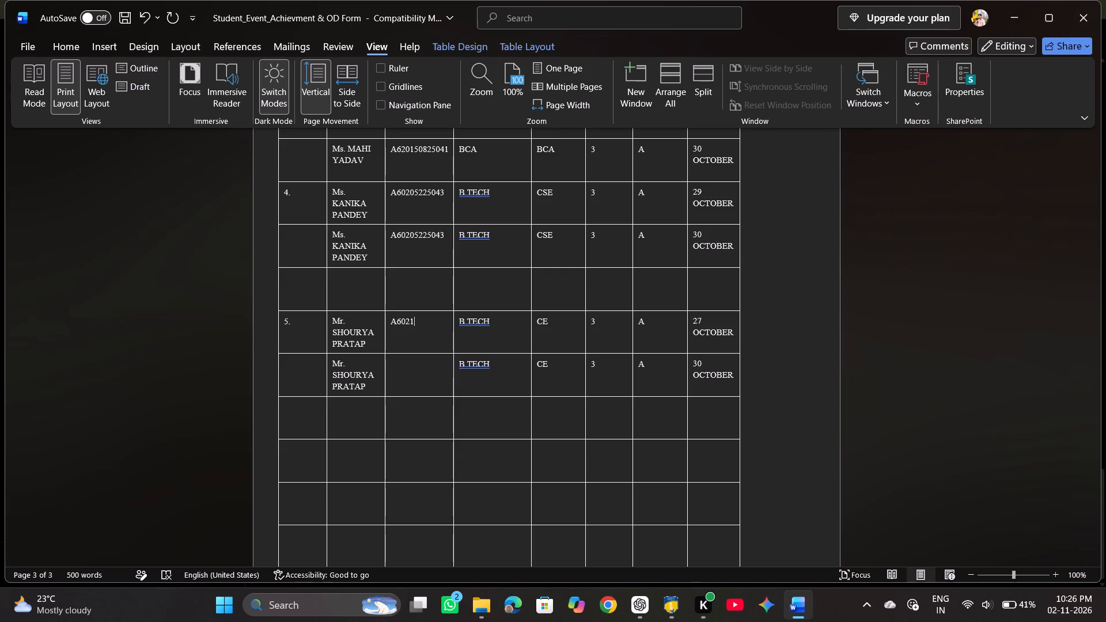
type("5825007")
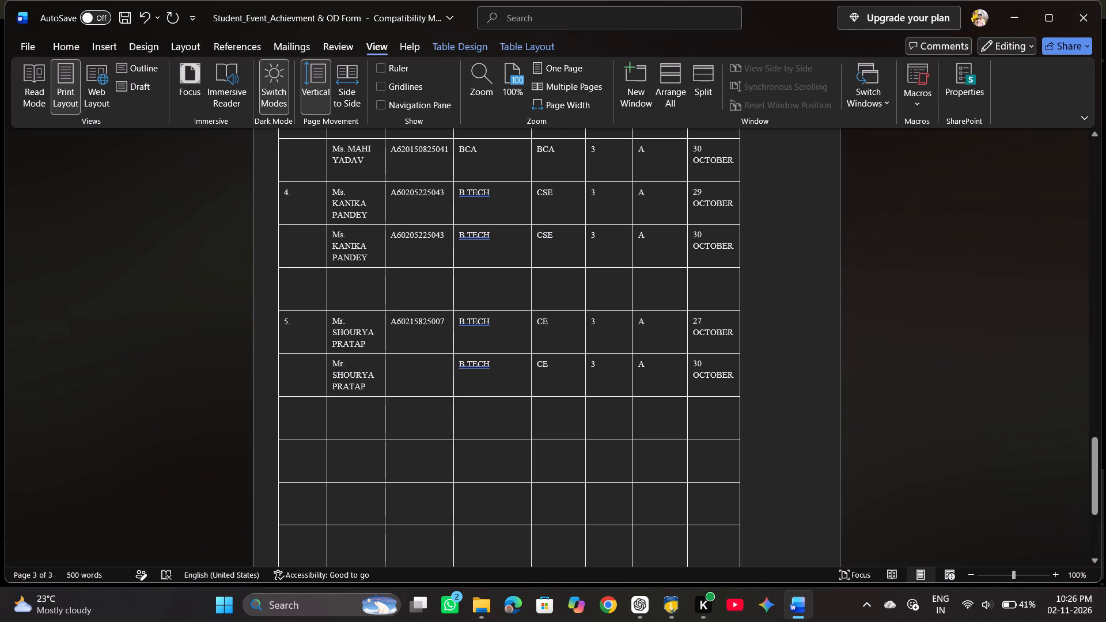
left_click(427, 376)
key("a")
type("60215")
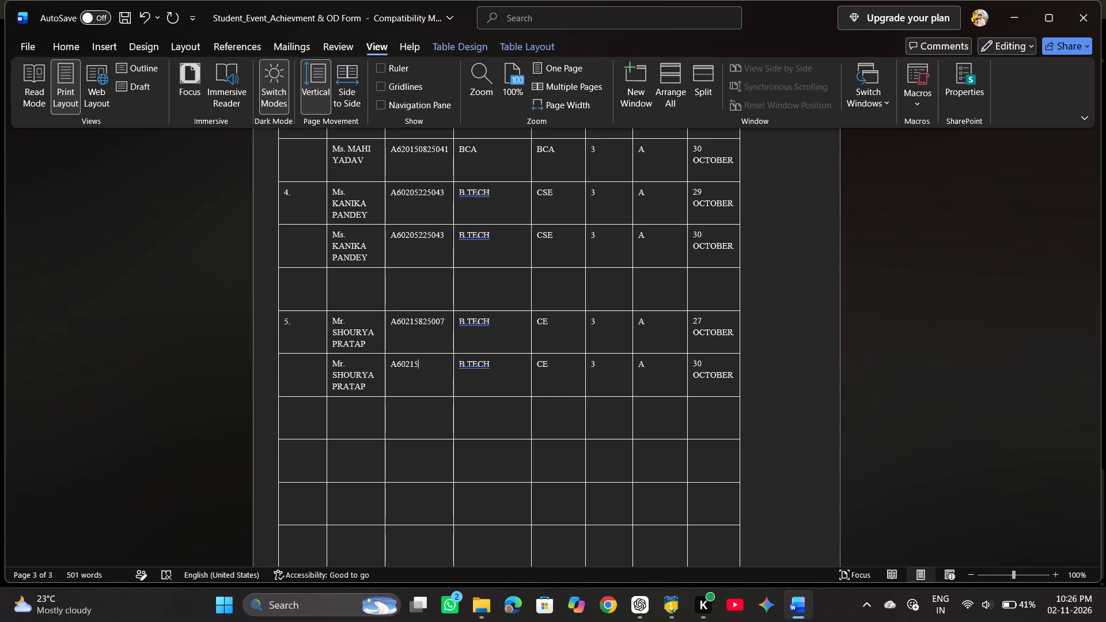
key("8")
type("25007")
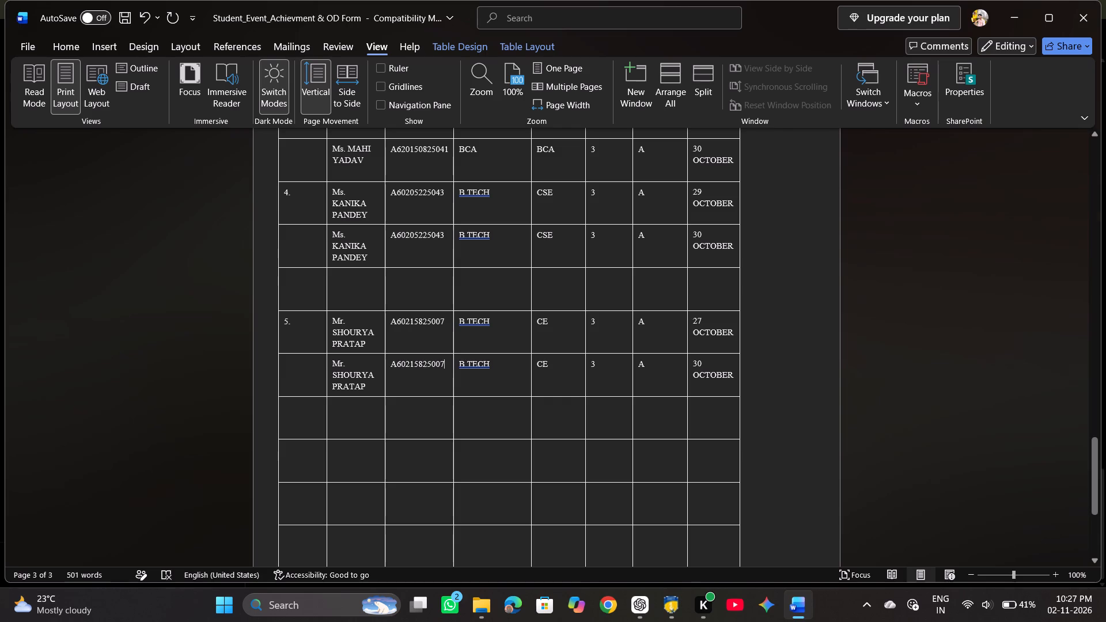
Resize the section H attendance table to a smaller overall height, keeping its width, so that its rows are shorter.
left_click(763, 406)
scroll(763, 406, "down", 1)
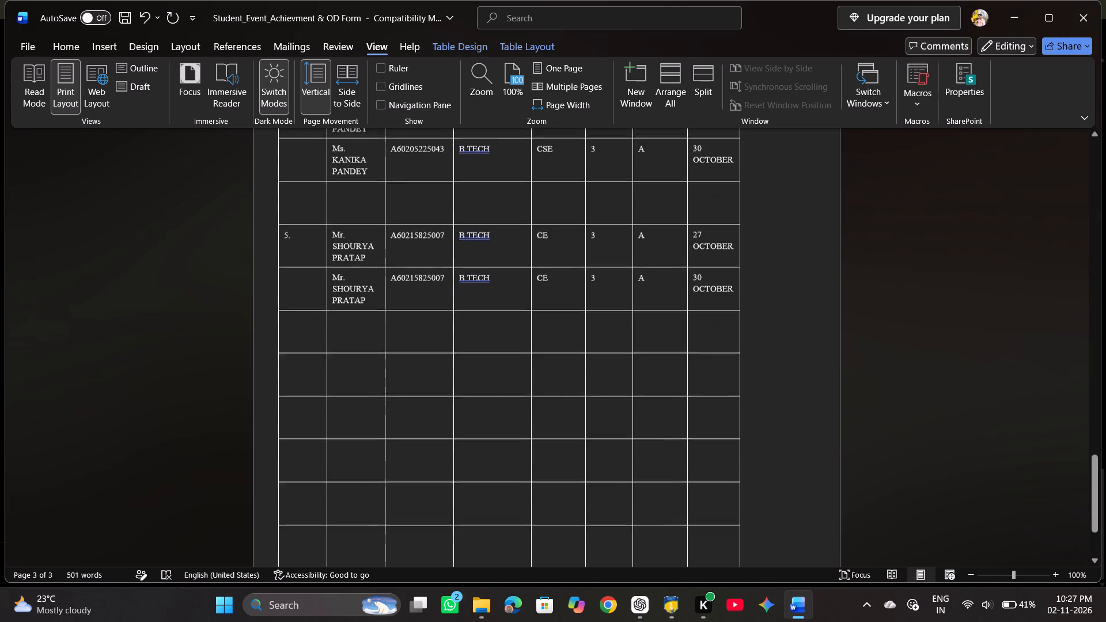
scroll(763, 406, "down", 1)
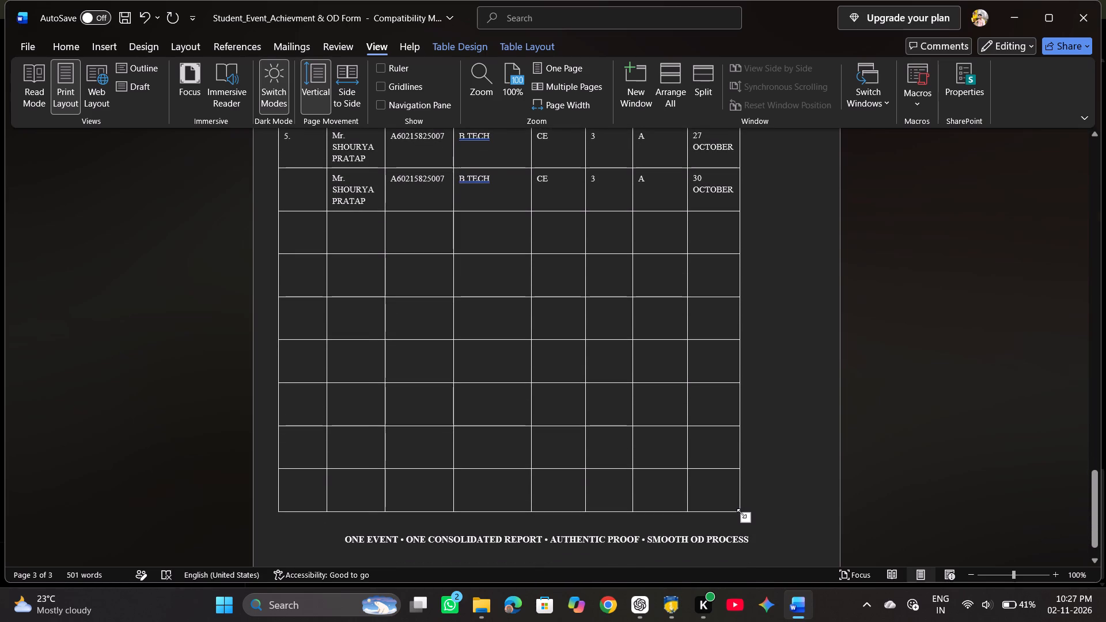
left_click_drag(741, 513, 727, 294)
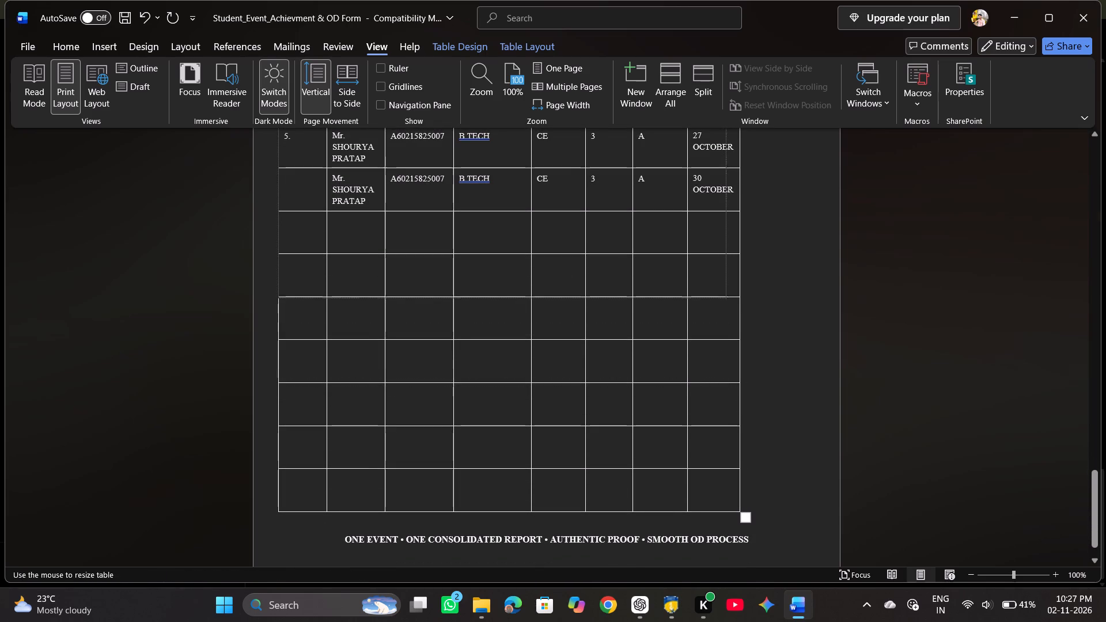
left_click_drag(727, 294, 740, 253)
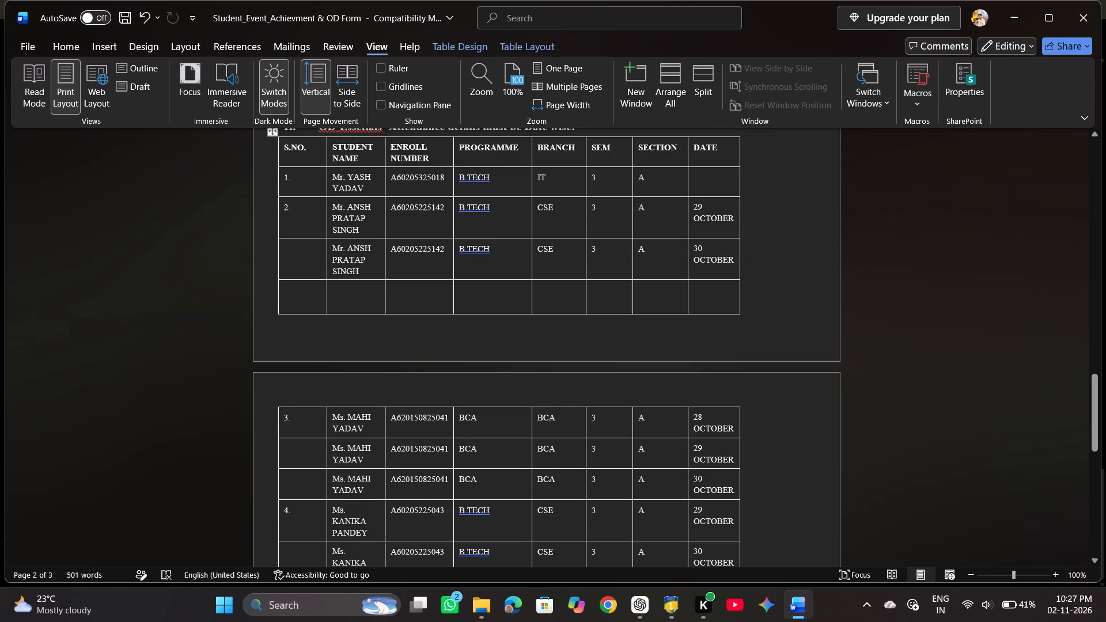
Select the whole section H attendance table and open the options for inserting rows or columns.
scroll(776, 347, "down", 3)
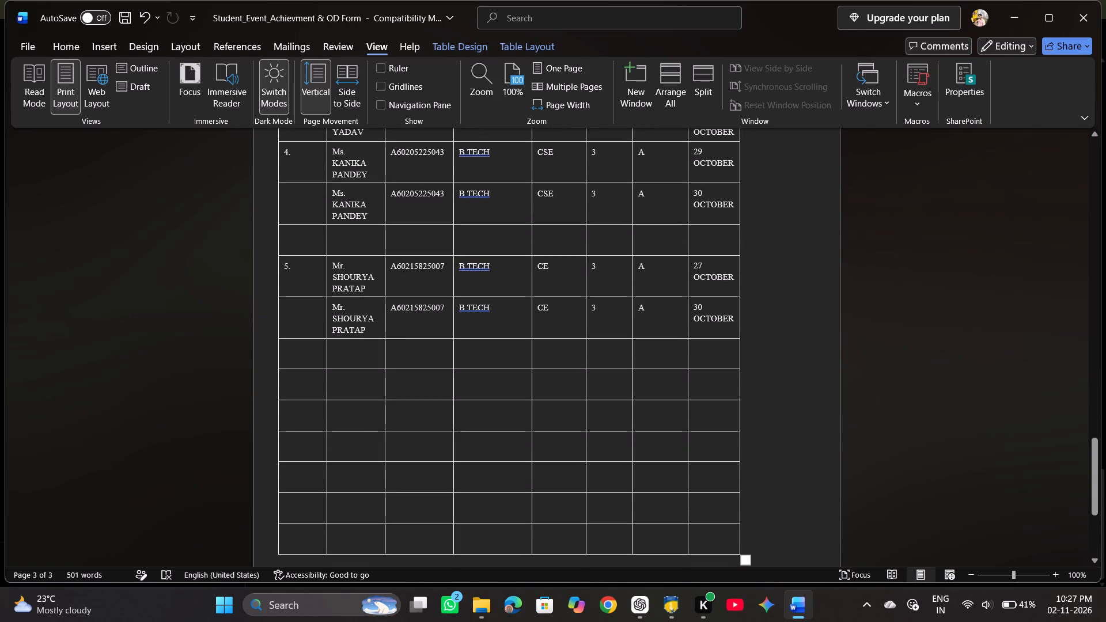
scroll(791, 415, "right", 1)
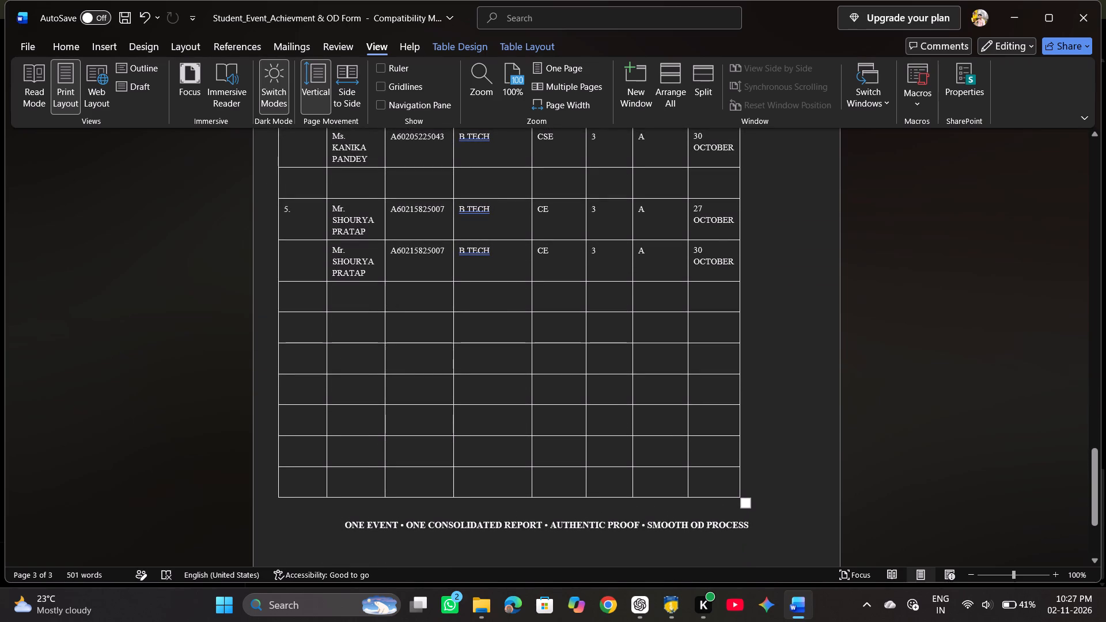
left_click(747, 506)
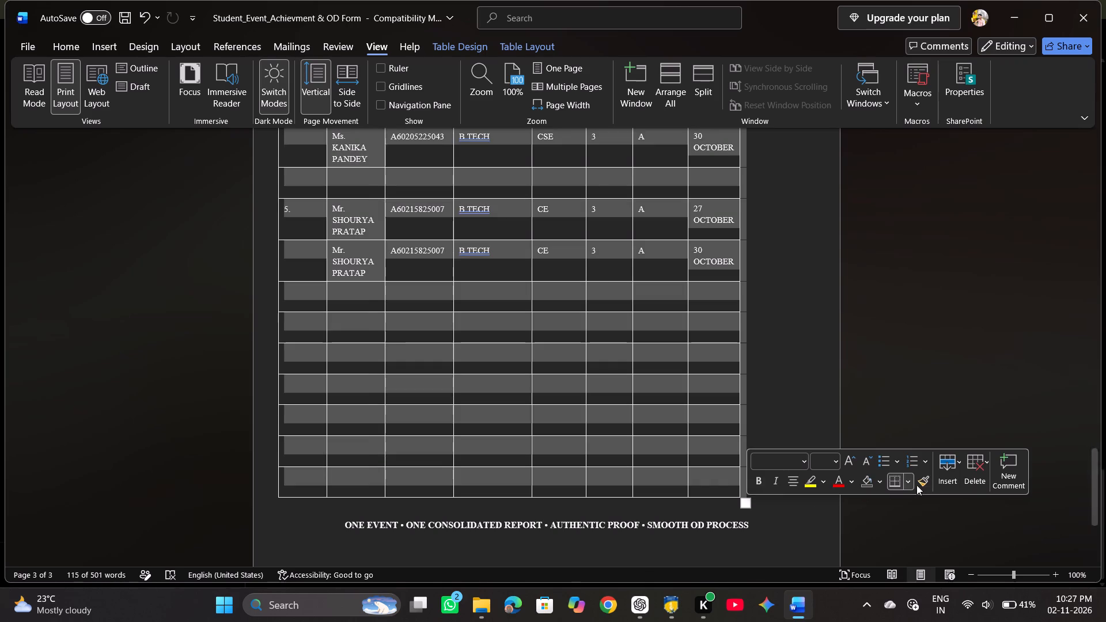
left_click(945, 475)
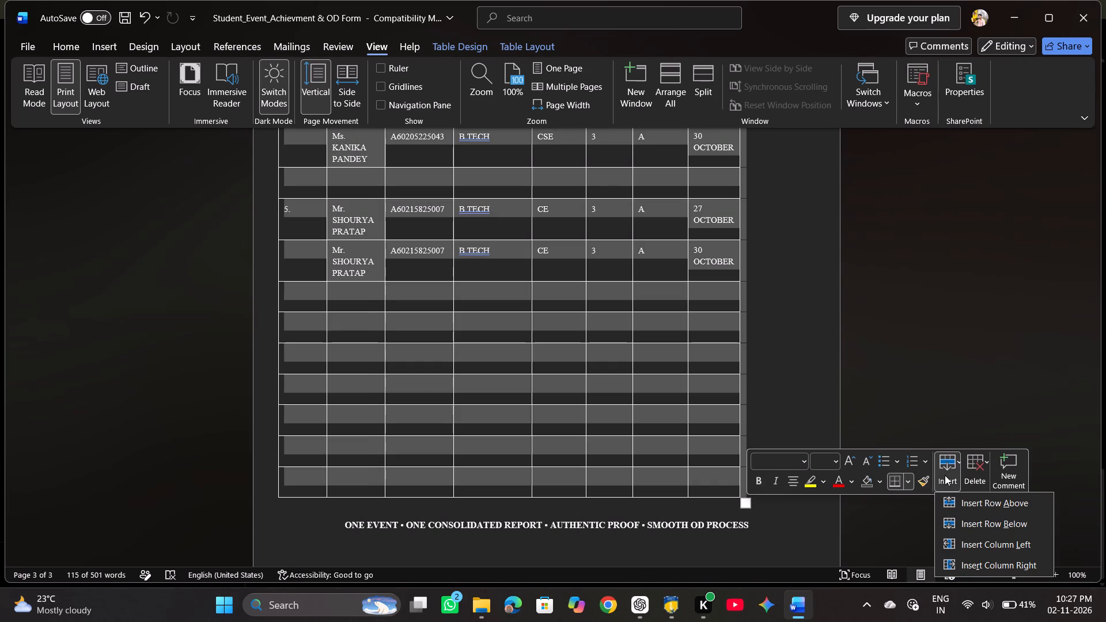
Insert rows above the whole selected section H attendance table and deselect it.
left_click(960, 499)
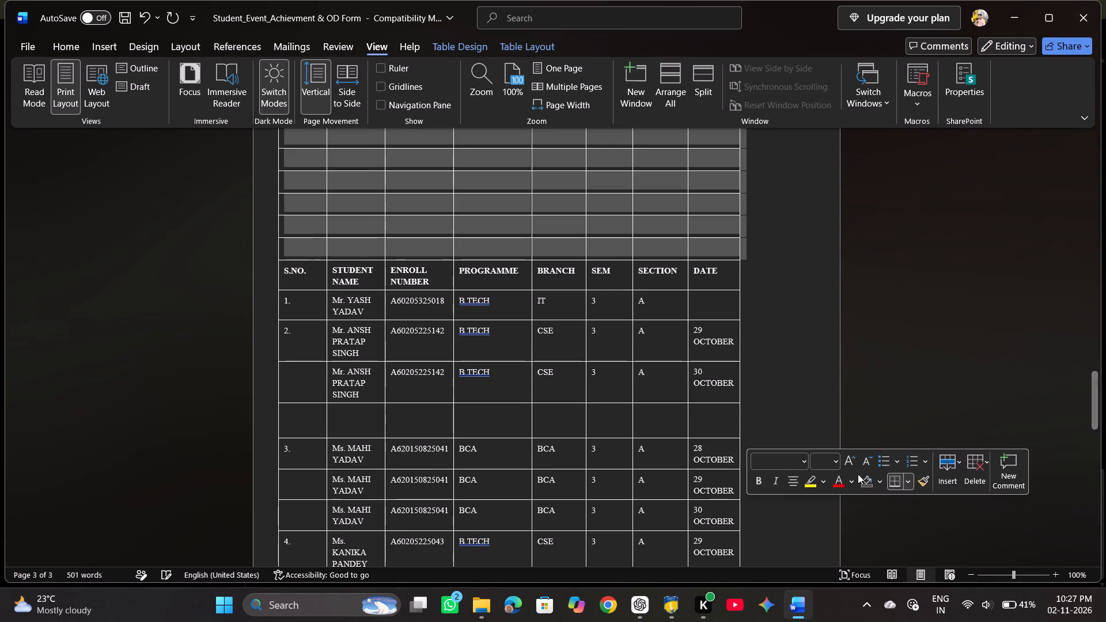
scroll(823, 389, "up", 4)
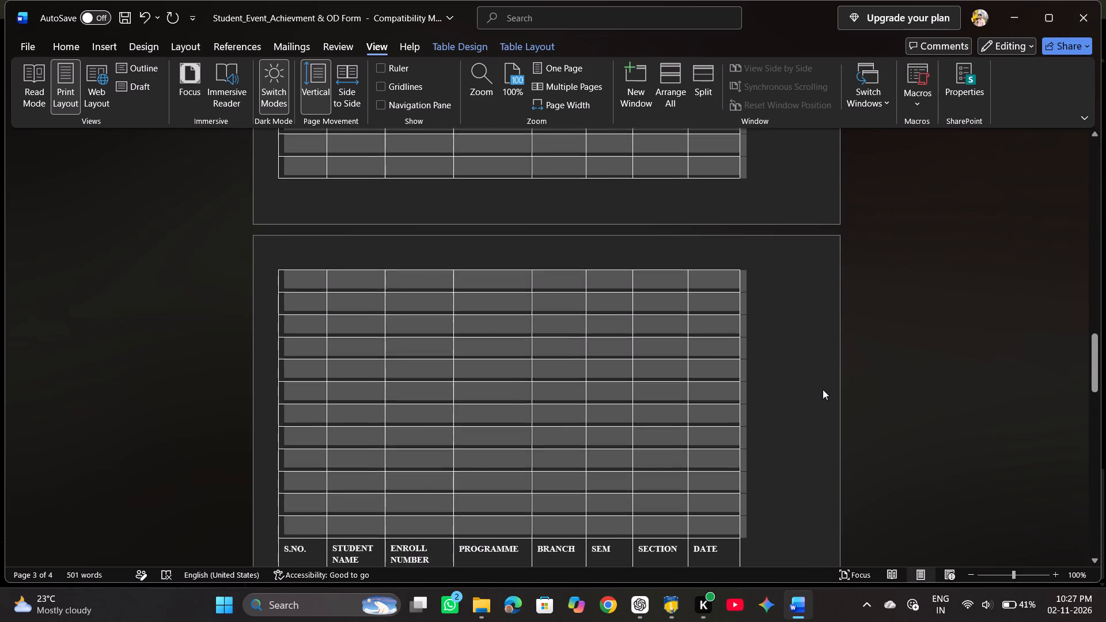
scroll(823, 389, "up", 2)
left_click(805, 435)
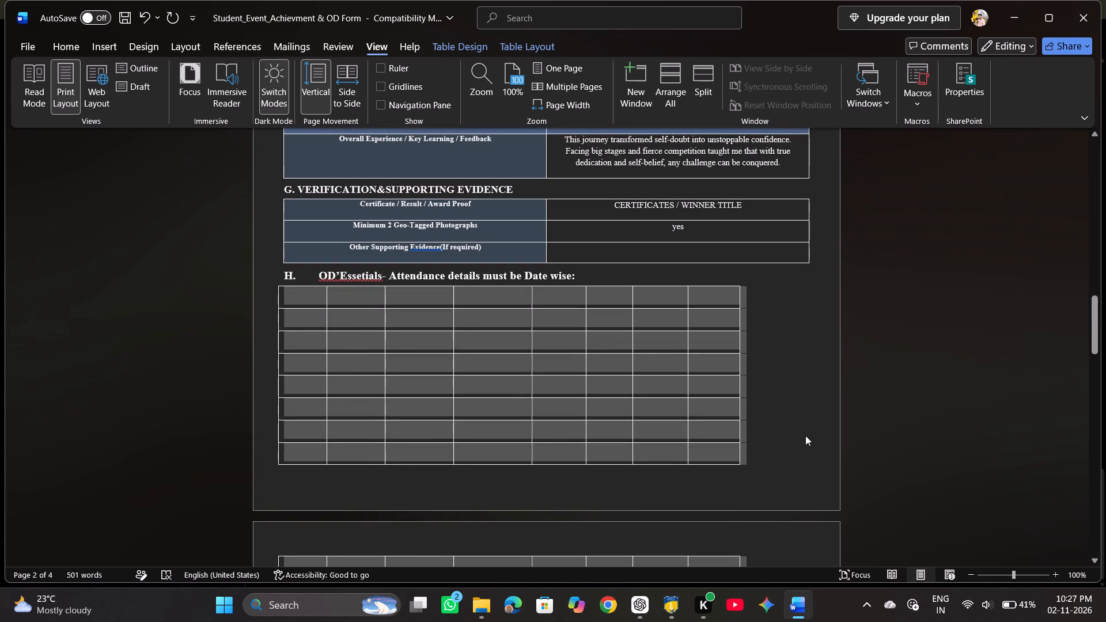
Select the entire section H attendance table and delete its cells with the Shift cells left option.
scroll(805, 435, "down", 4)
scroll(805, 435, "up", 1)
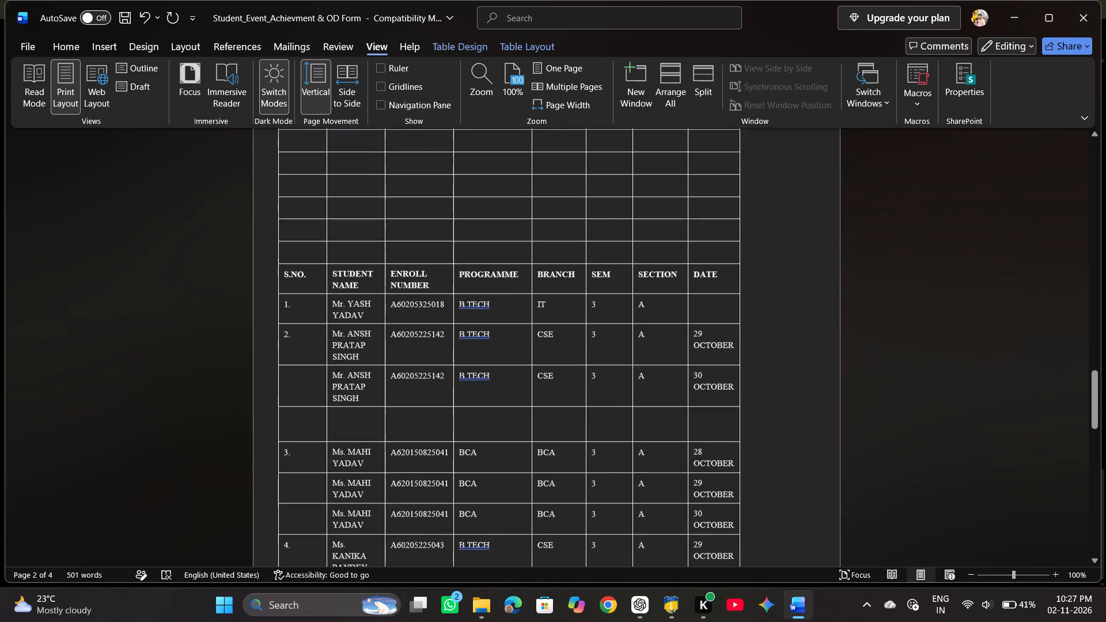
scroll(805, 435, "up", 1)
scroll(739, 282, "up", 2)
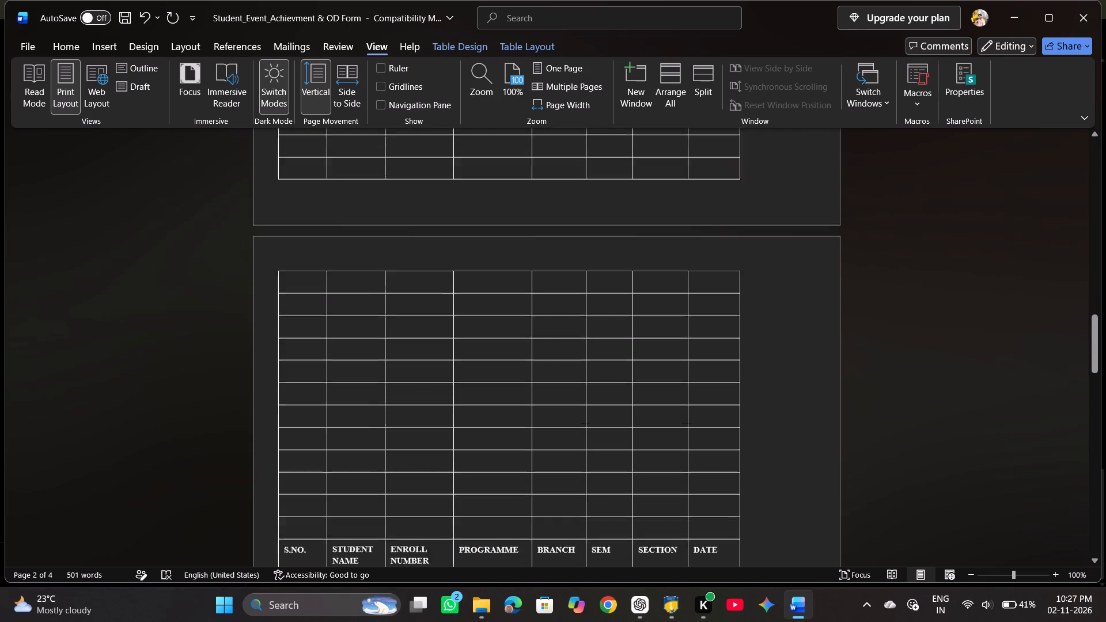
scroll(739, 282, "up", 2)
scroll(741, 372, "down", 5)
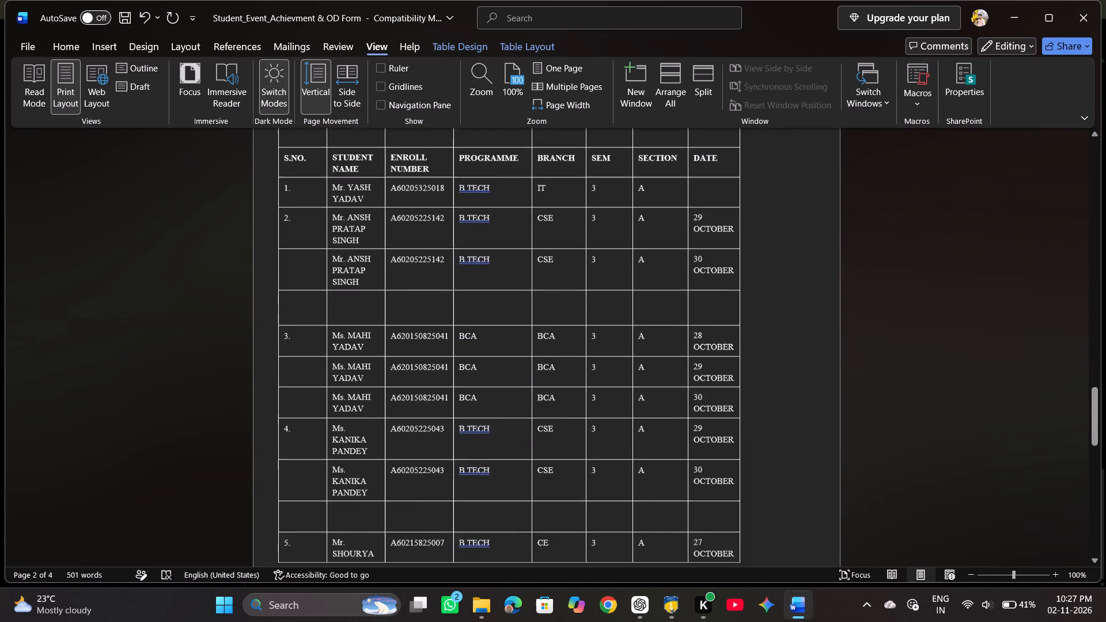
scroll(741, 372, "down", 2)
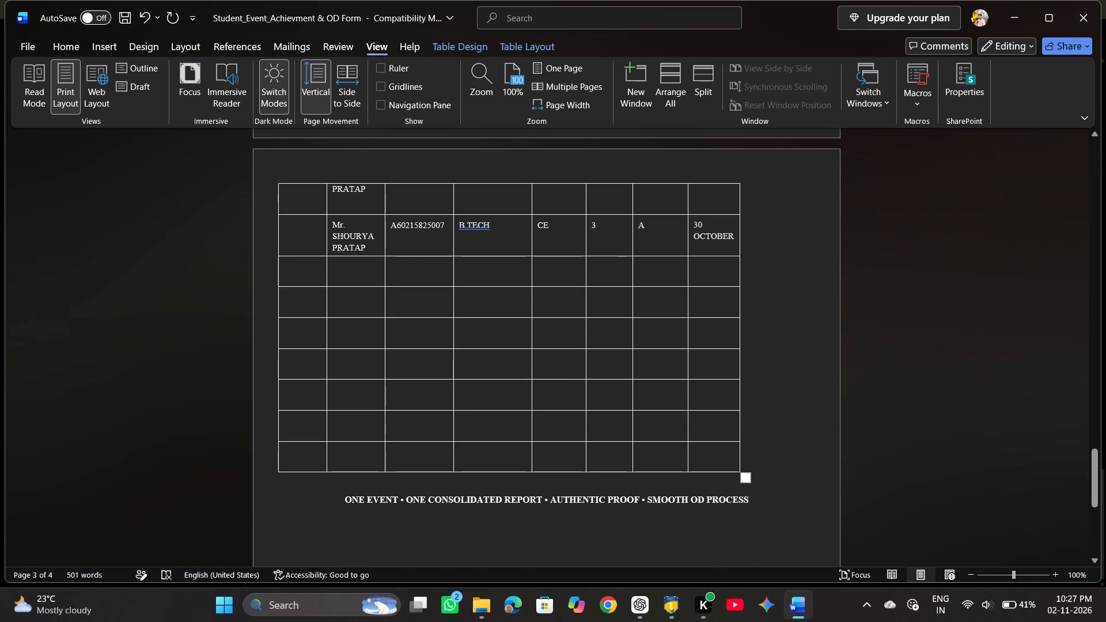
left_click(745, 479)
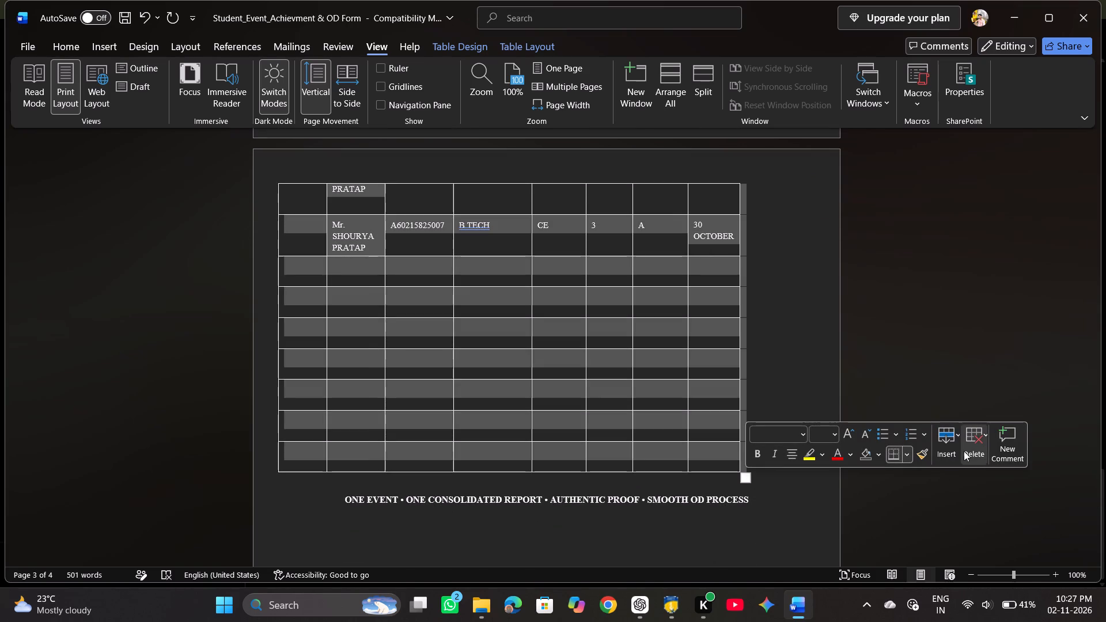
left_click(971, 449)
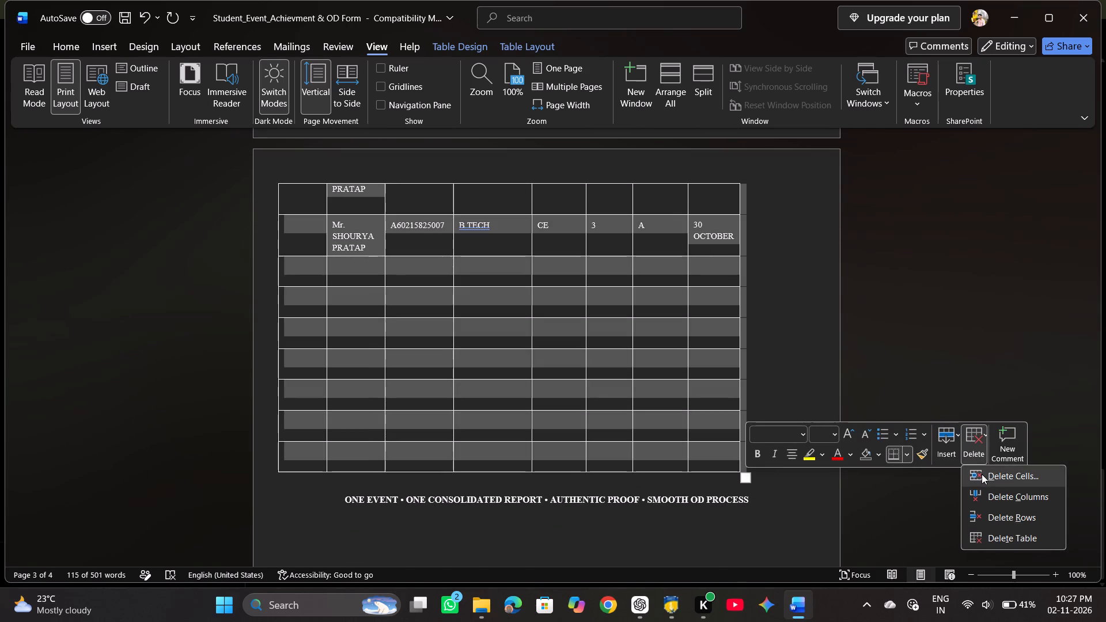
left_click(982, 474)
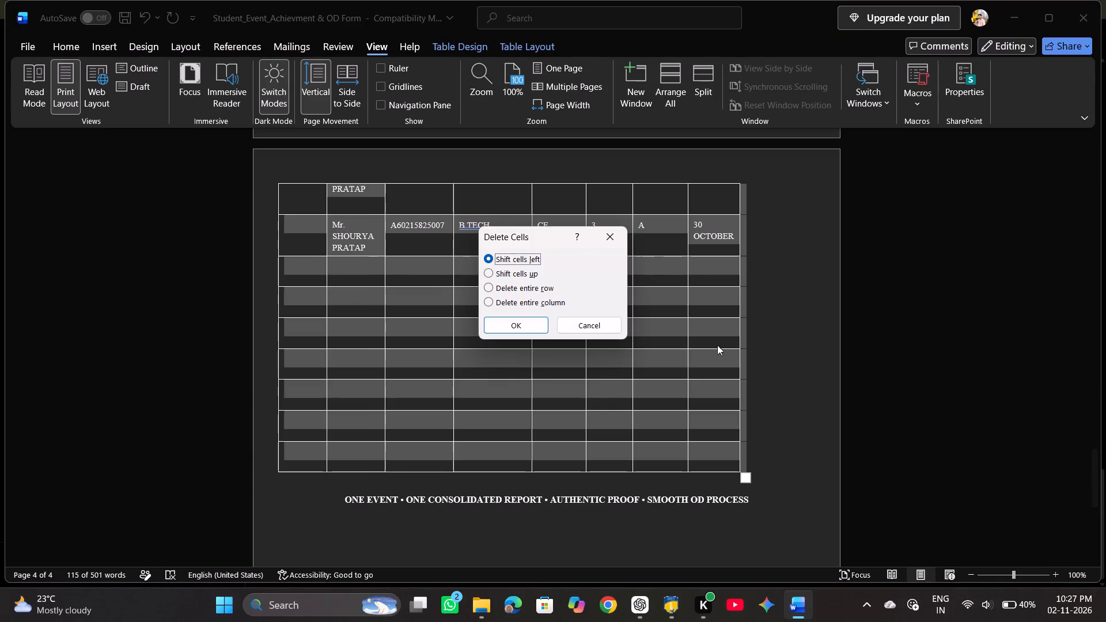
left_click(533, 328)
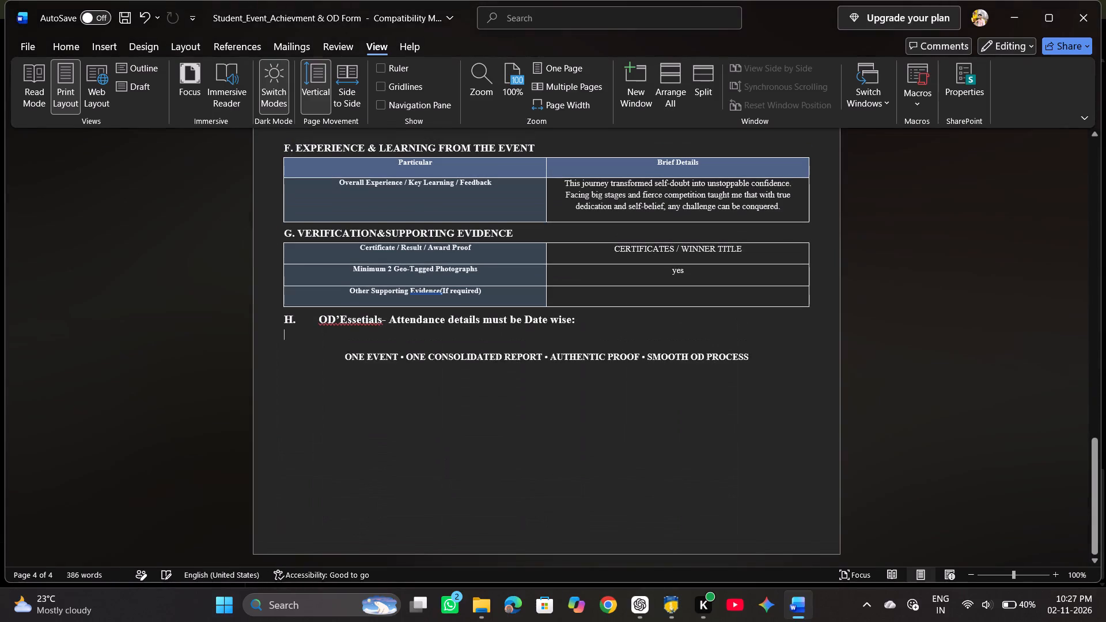
Look over the form from the participating students table down to the end of section H.
scroll(554, 425, "down", 5)
scroll(661, 454, "down", 3)
scroll(678, 553, "down", 2)
scroll(678, 553, "up", 2)
scroll(678, 553, "down", 1)
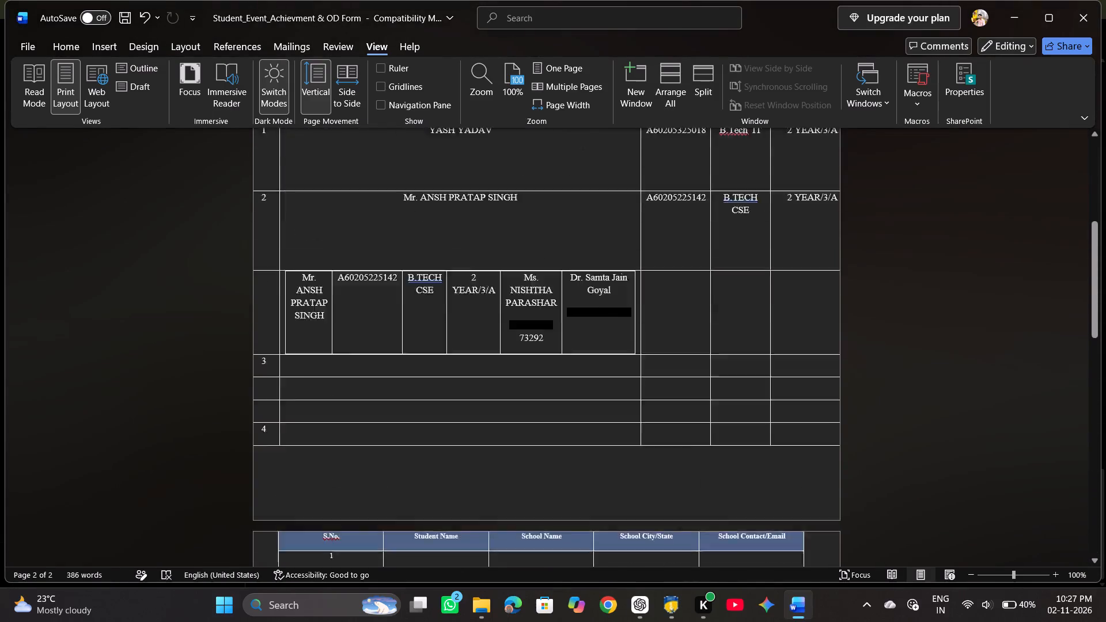
scroll(678, 553, "down", 2)
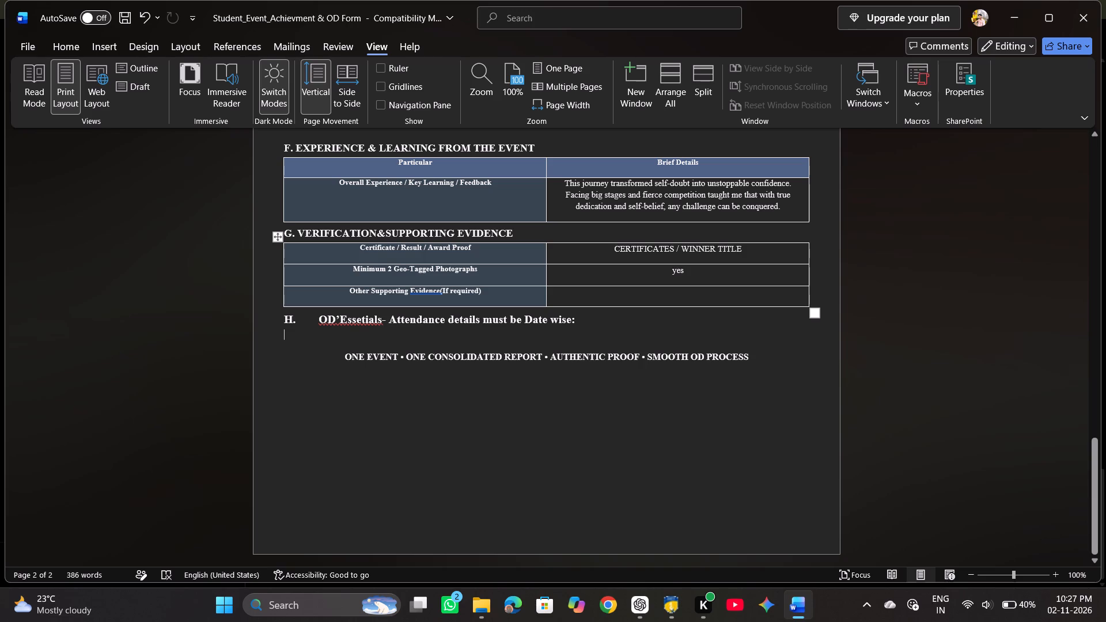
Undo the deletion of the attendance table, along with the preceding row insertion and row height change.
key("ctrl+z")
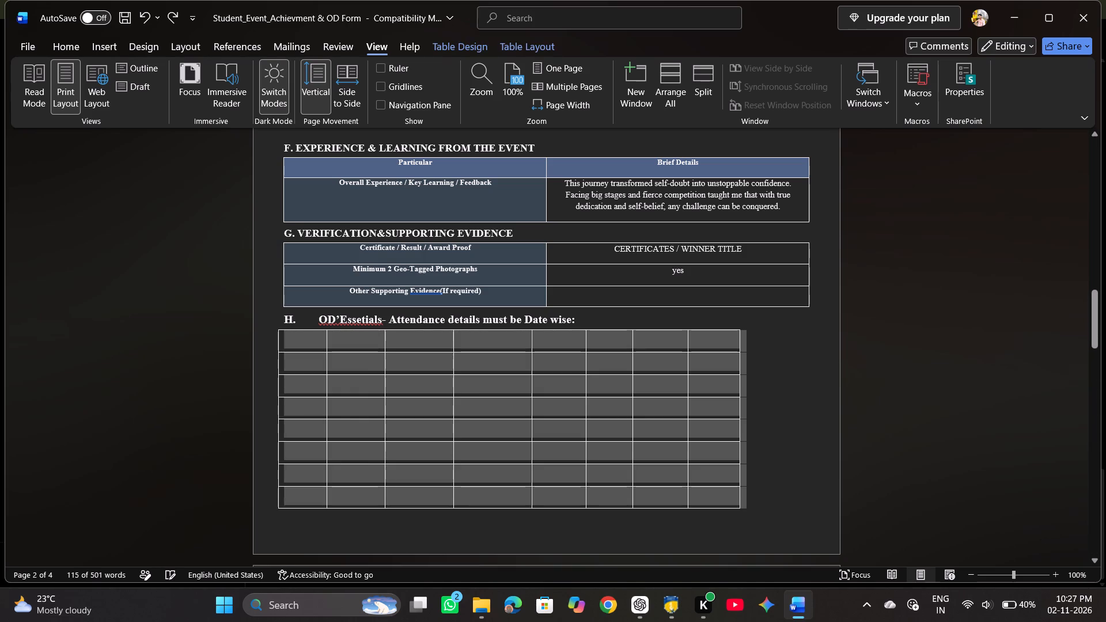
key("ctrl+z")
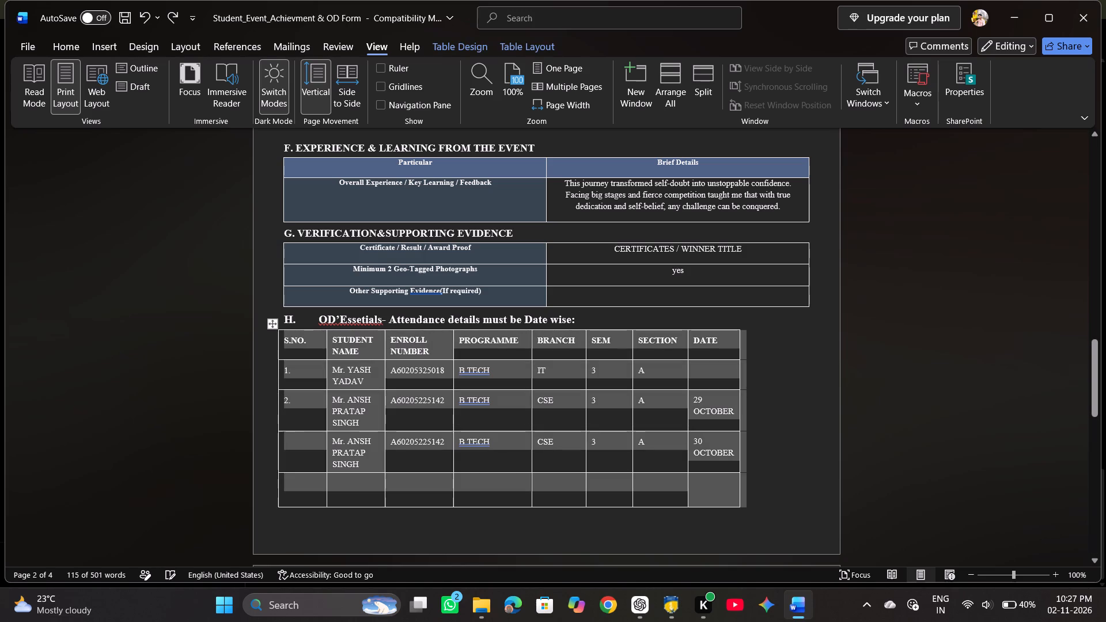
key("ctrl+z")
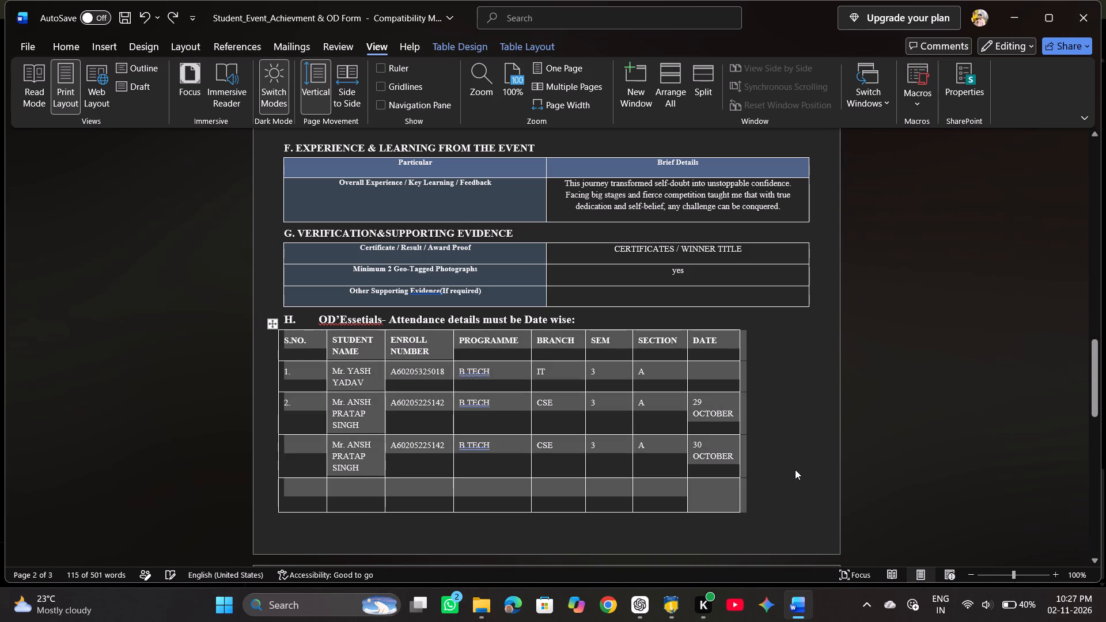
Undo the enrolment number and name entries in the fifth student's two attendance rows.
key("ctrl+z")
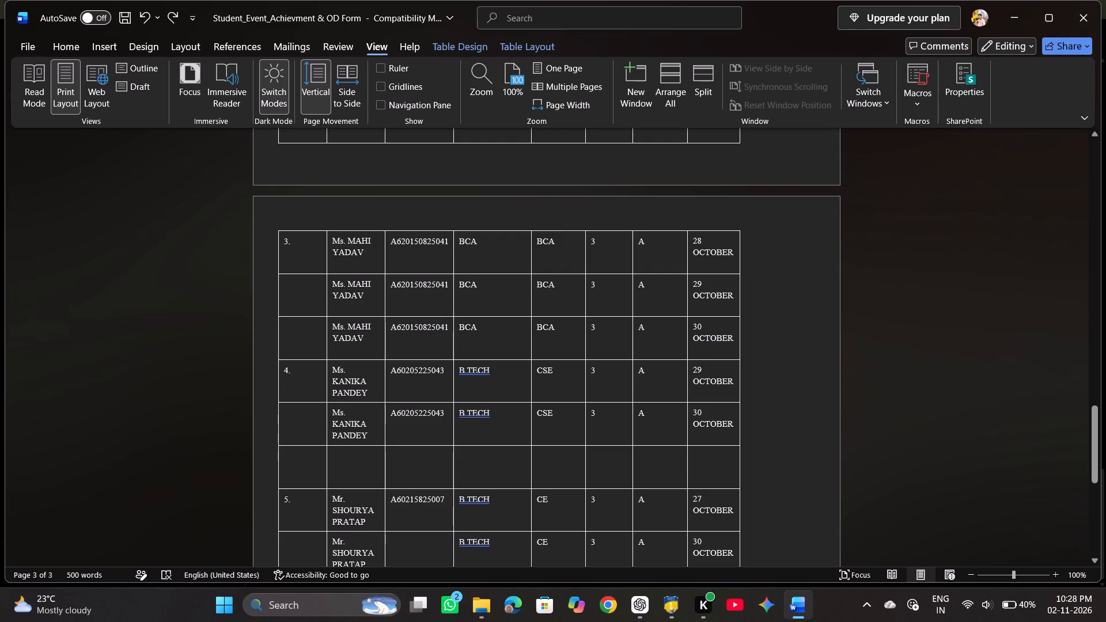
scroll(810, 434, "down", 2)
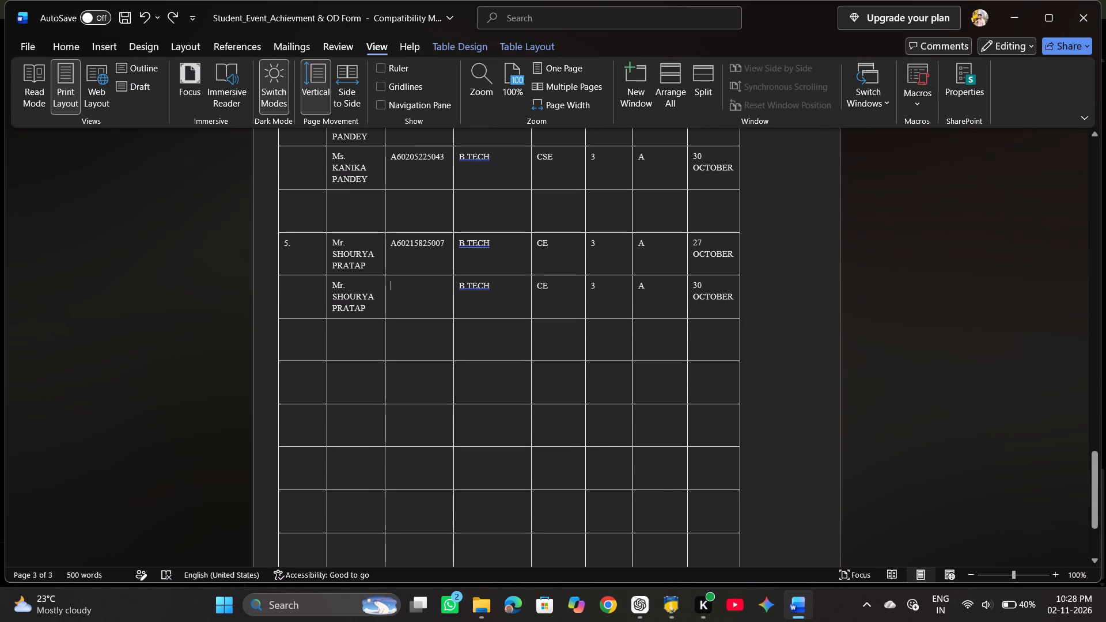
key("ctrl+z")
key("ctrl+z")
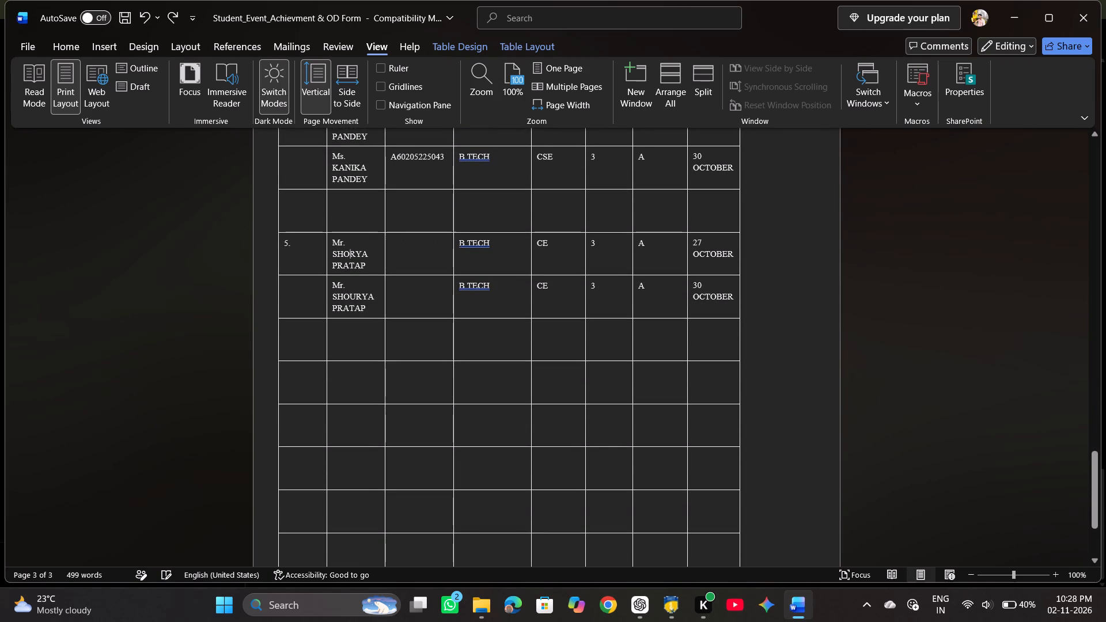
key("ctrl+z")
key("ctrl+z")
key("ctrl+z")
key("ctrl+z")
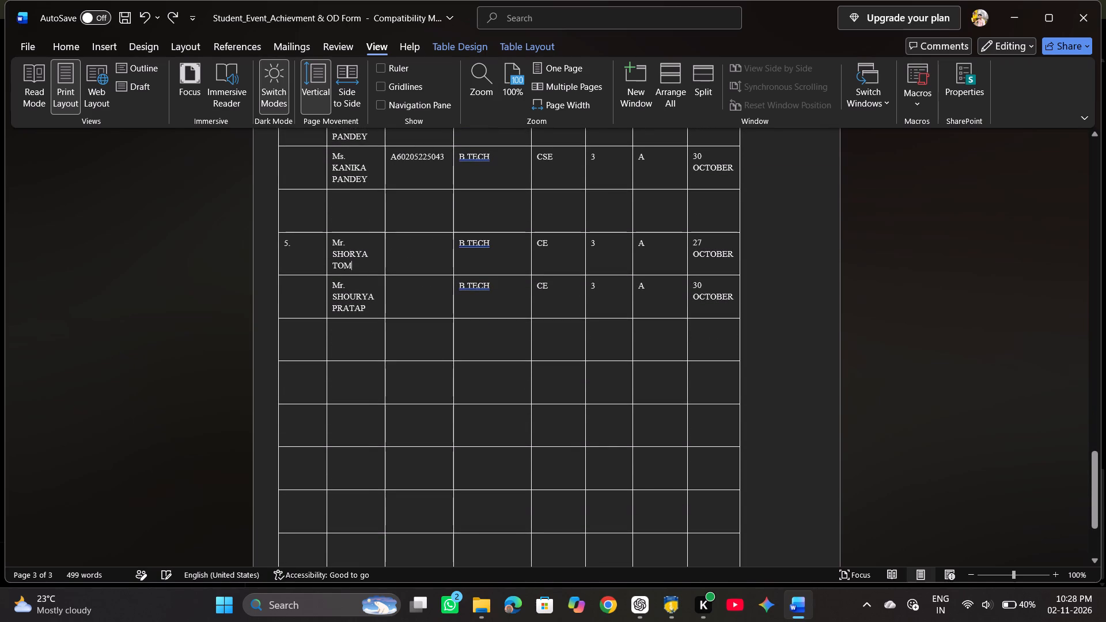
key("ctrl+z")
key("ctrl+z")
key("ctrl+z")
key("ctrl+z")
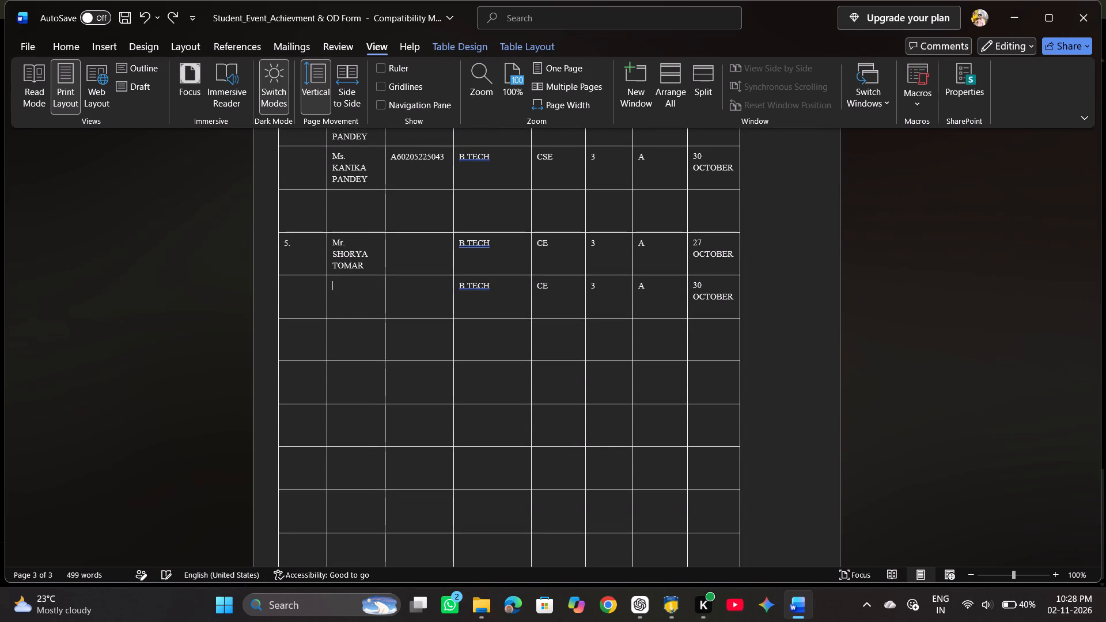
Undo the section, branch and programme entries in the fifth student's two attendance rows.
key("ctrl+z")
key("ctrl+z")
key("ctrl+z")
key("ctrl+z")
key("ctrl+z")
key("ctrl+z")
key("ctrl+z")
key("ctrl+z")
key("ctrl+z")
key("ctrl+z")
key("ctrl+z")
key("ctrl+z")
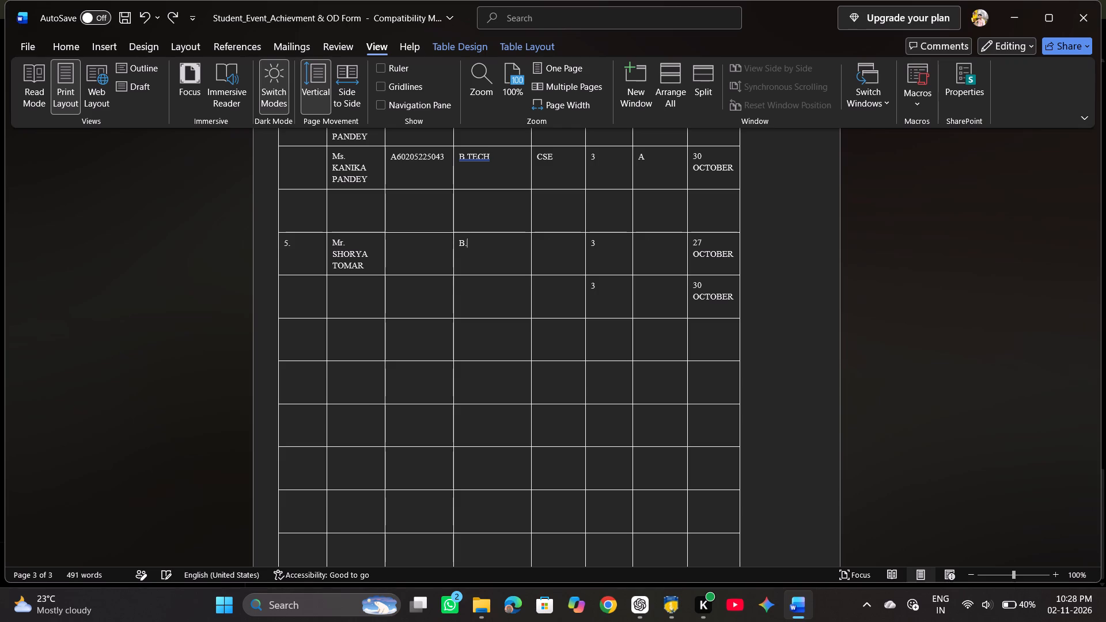
Undo the programme edit and the semester entries in the fifth student's attendance rows.
key("ctrl+z")
key("ctrl+z")
key("ctrl+z")
key("ctrl+z")
key("ctrl+z")
key("ctrl+z")
key("ctrl+z")
key("ctrl+z")
Undo the date entries in the fifth student's and the second student's attendance rows, including the stray Z characters.
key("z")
key("ctrl+z")
key("ctrl+z")
key("ctrl+z")
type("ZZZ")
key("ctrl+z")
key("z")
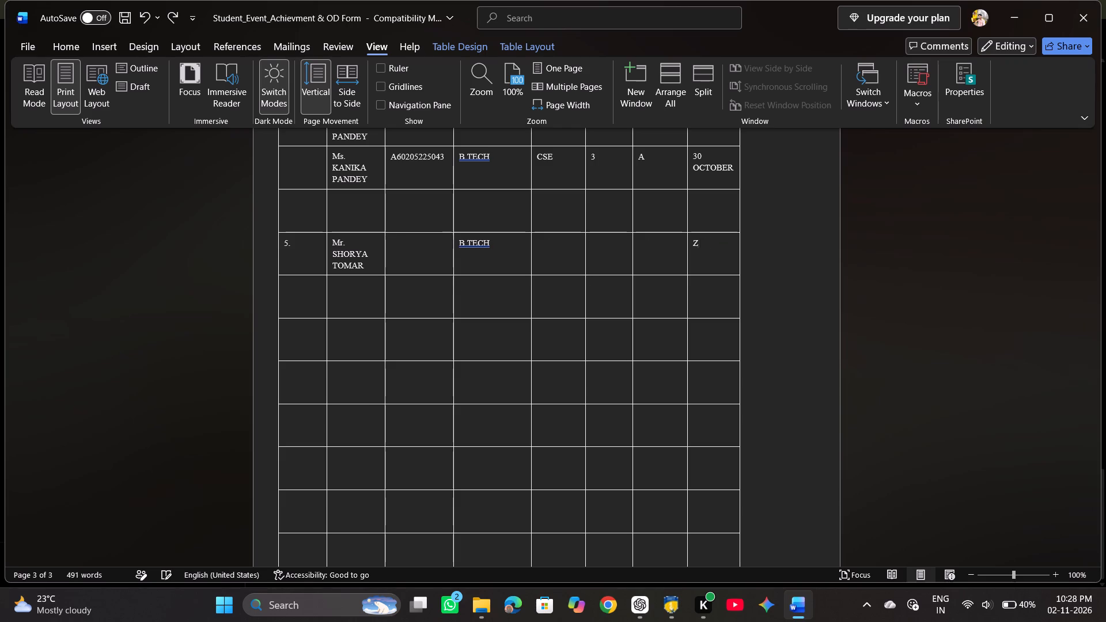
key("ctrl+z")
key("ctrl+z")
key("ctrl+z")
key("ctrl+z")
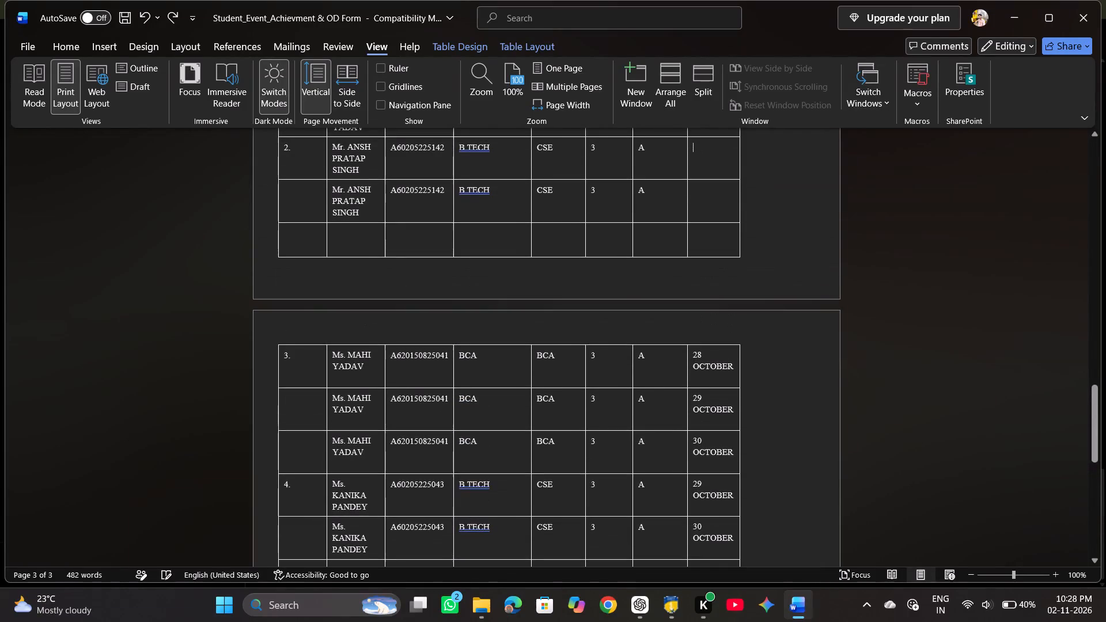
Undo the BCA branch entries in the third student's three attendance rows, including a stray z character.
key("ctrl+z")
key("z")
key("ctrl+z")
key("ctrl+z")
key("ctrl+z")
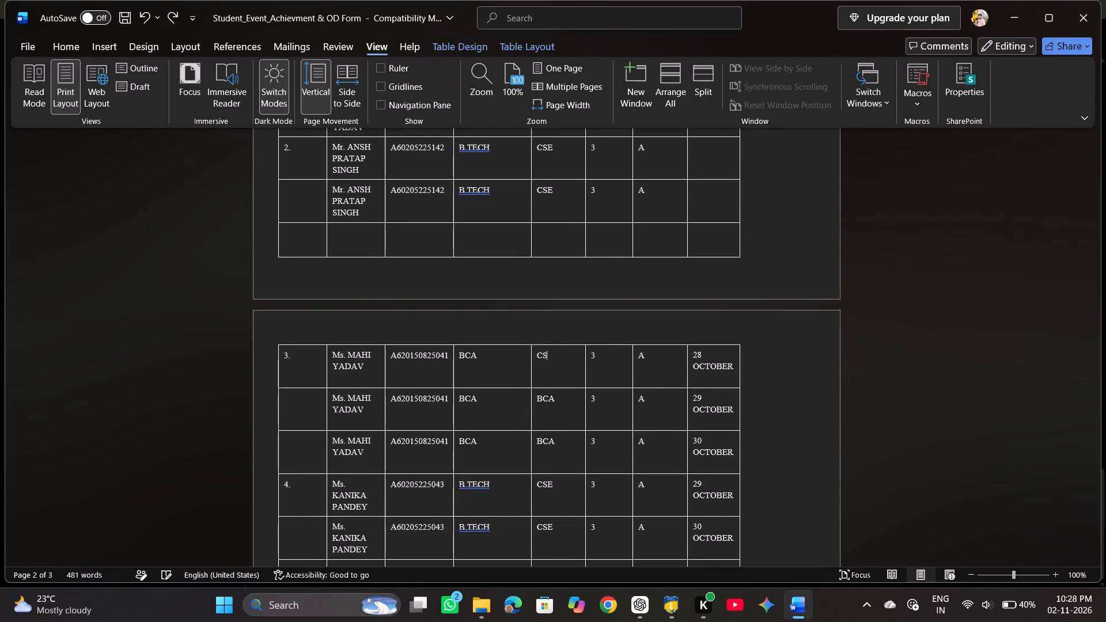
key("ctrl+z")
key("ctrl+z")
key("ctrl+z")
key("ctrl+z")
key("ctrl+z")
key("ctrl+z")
Undo the recent sizing changes to the table above section D.
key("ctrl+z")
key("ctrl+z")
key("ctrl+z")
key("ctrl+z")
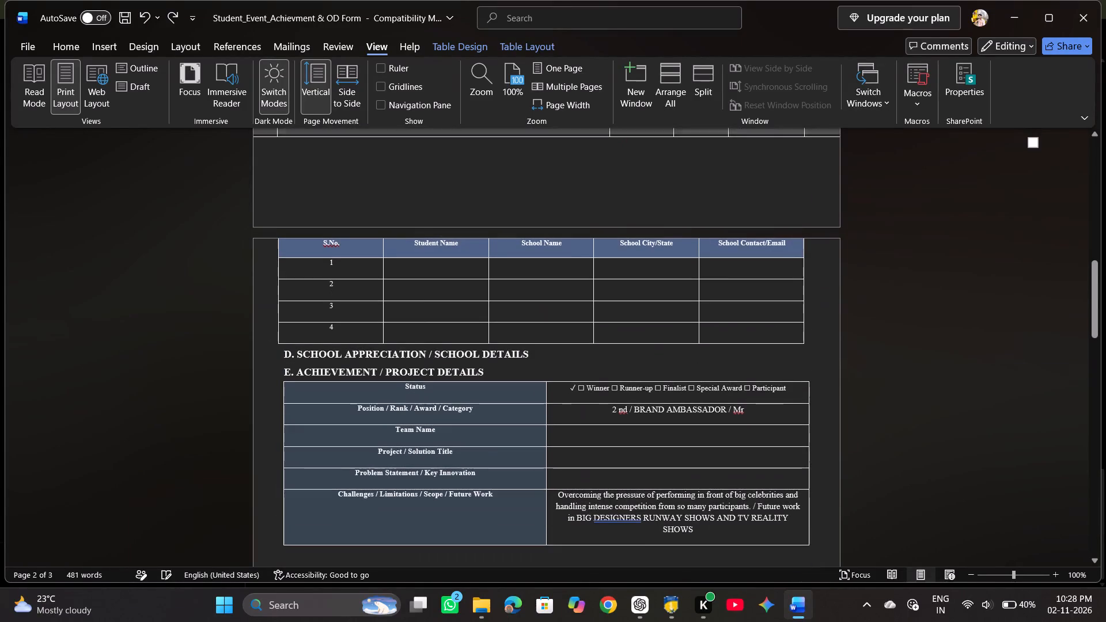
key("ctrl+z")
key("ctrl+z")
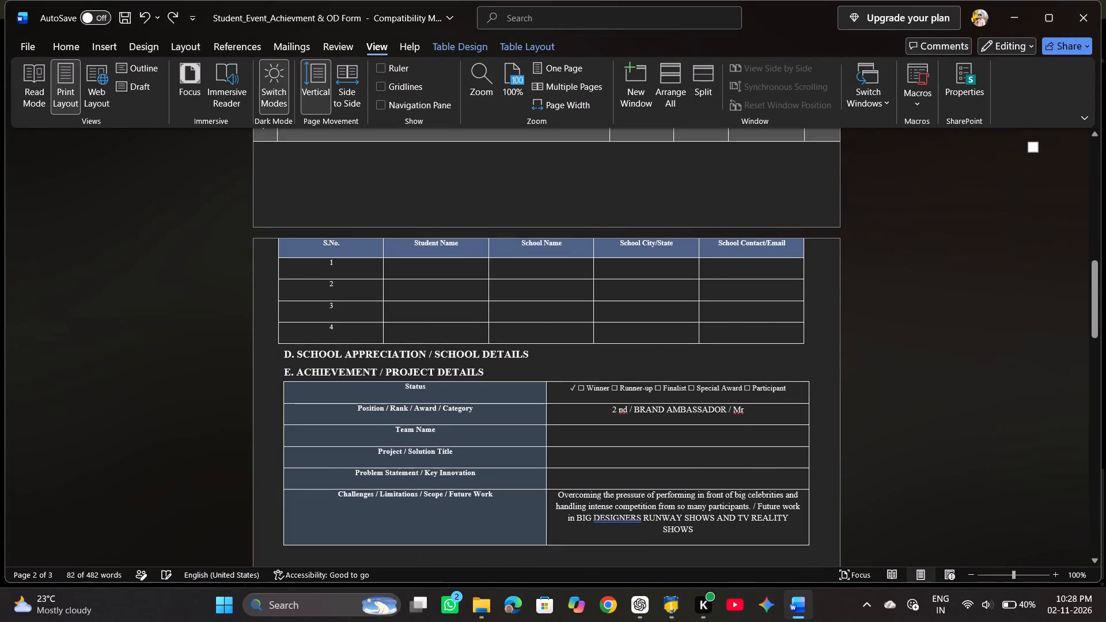
Undo the table moves and resizing that displaced the section D school details table from under its heading.
scroll(805, 466, "up", 2)
scroll(805, 466, "down", 9)
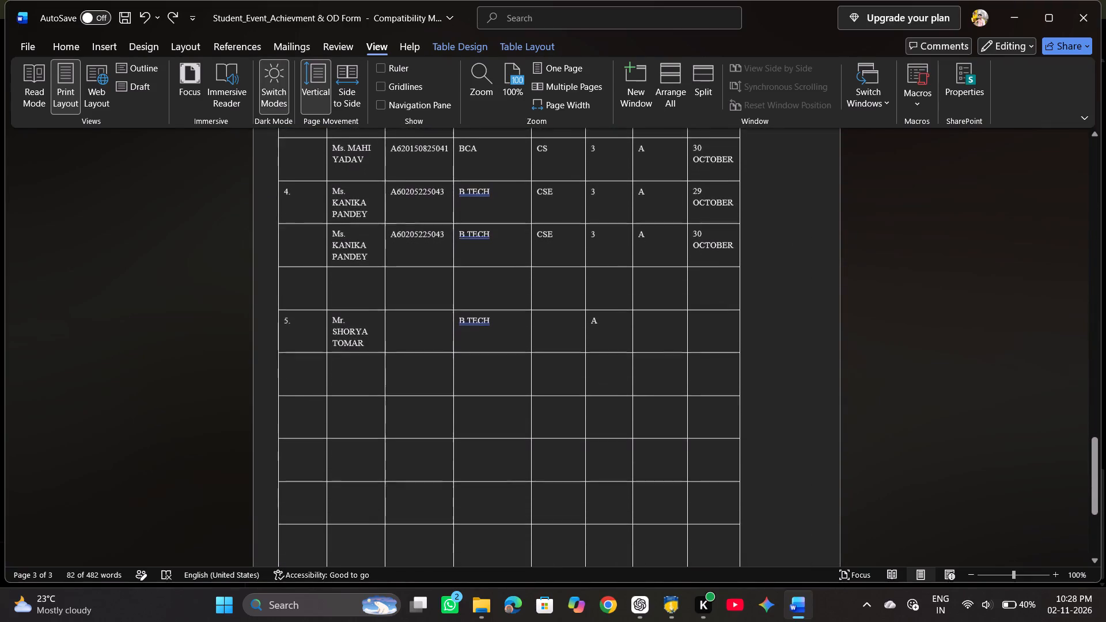
scroll(805, 466, "down", 1)
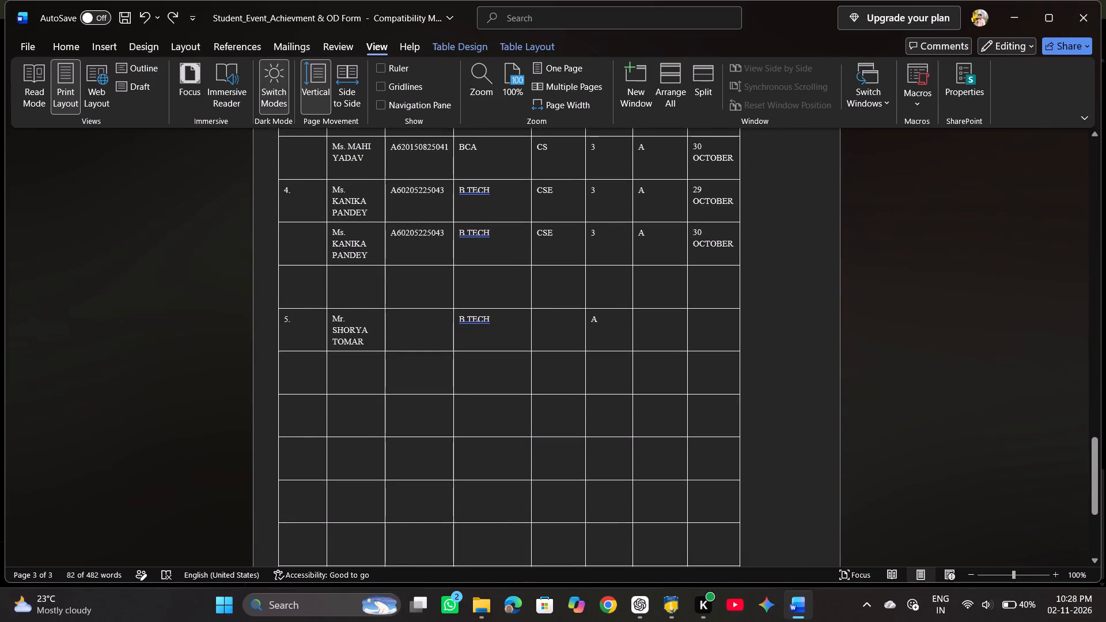
key("ctrl+z")
key("ctrl+z")
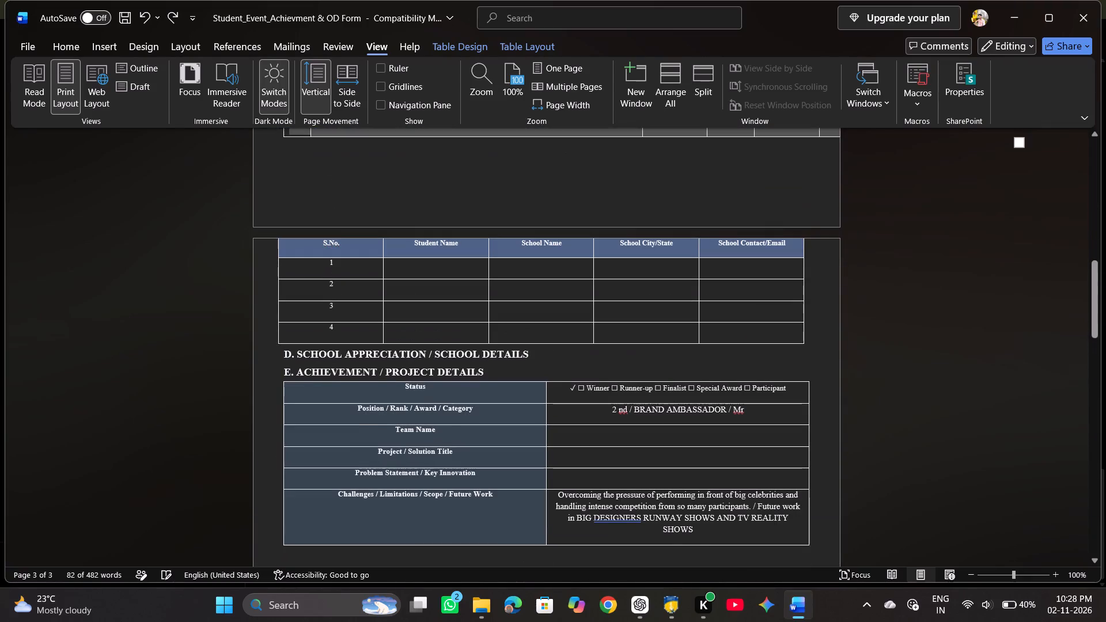
key("ctrl+z")
key("ctrl+z")
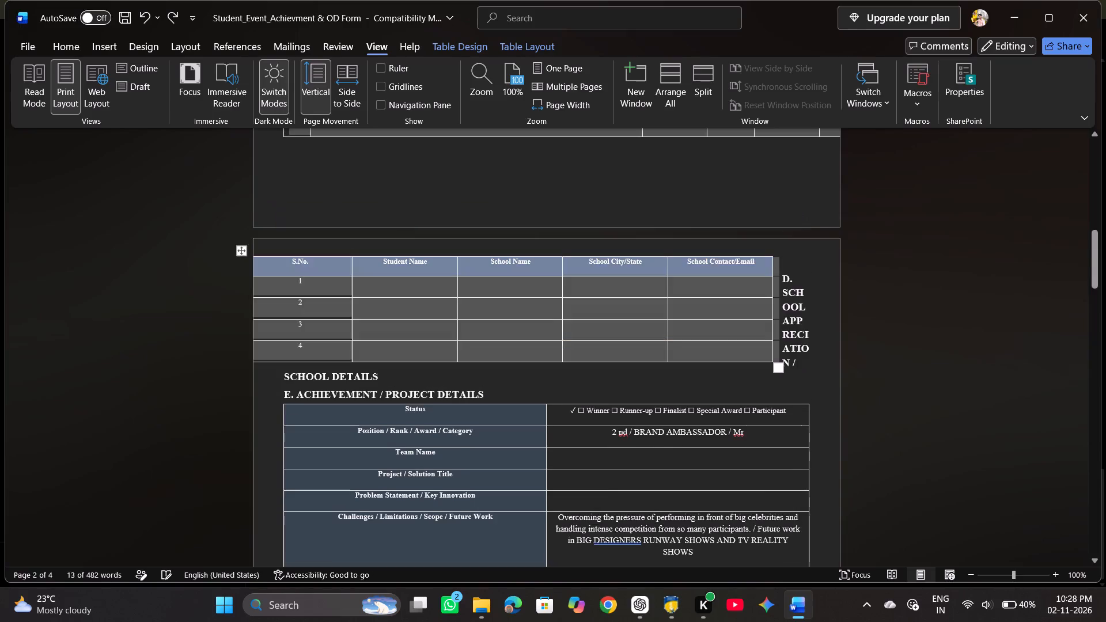
key("ctrl+z")
key("ctrl+z")
key("ctrl+z")
key("ctrl+z")
key("ctrl+z")
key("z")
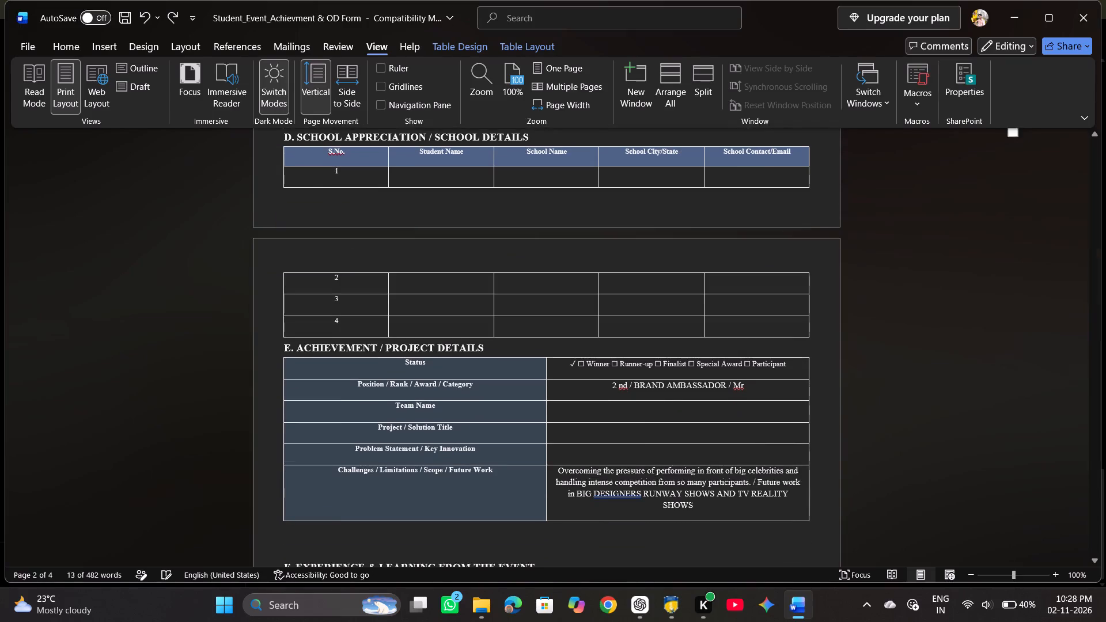
Undo the nested row paste and the stray Z in the participating students table above section D.
key("ctrl+z")
key("ctrl+z")
key("ctrl+z")
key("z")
key("ctrl+z")
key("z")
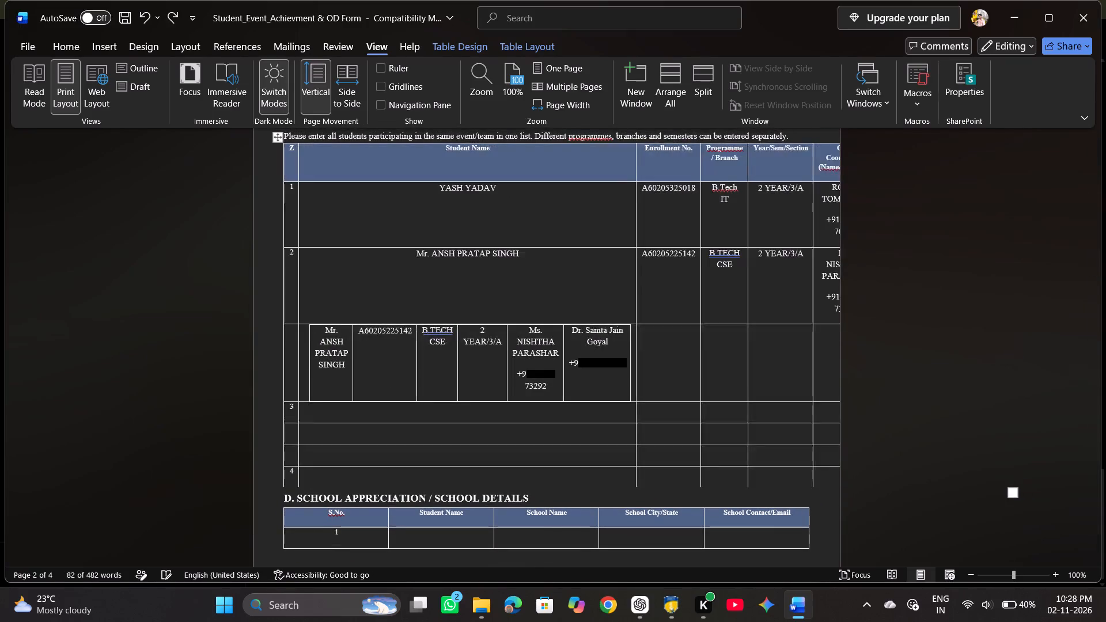
key("ctrl+z")
key("ctrl+z")
key("ctrl+z")
key("ctrl+z")
key("ctrl+z")
key("ctrl+z")
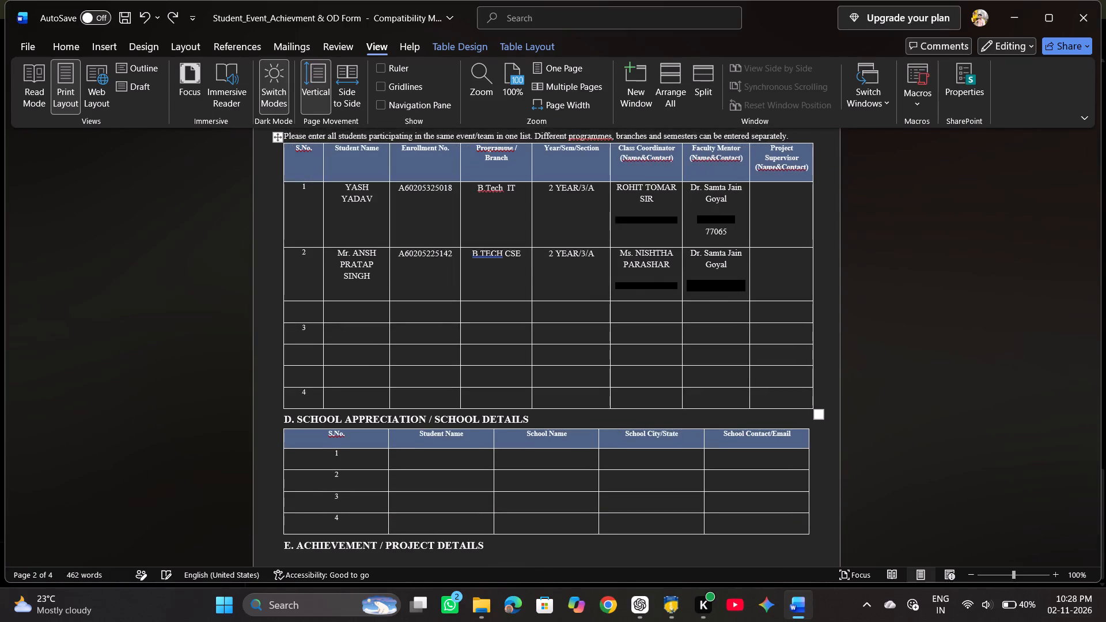
Enter the enrollment number and the branch CE in the fifth student's section H attendance row.
scroll(862, 370, "down", 4)
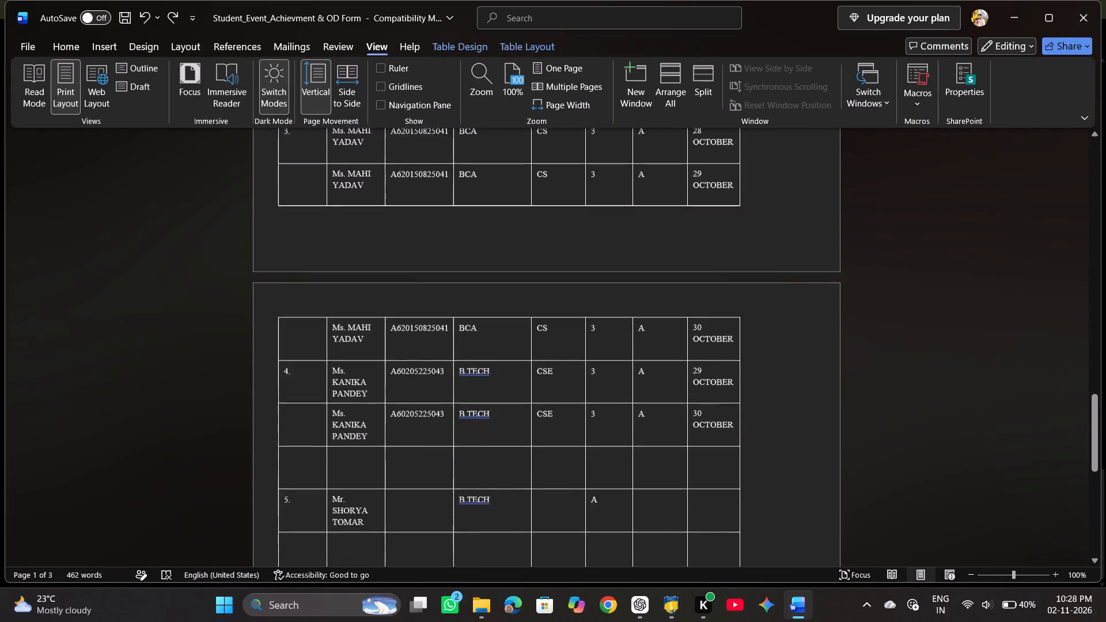
scroll(862, 370, "down", 2)
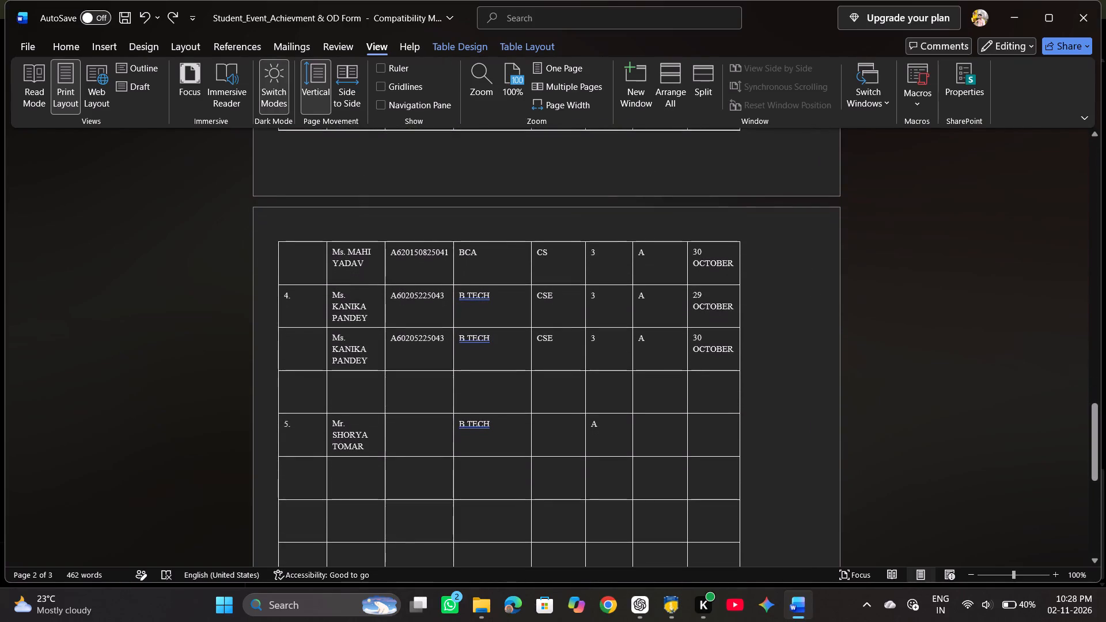
left_click(431, 434)
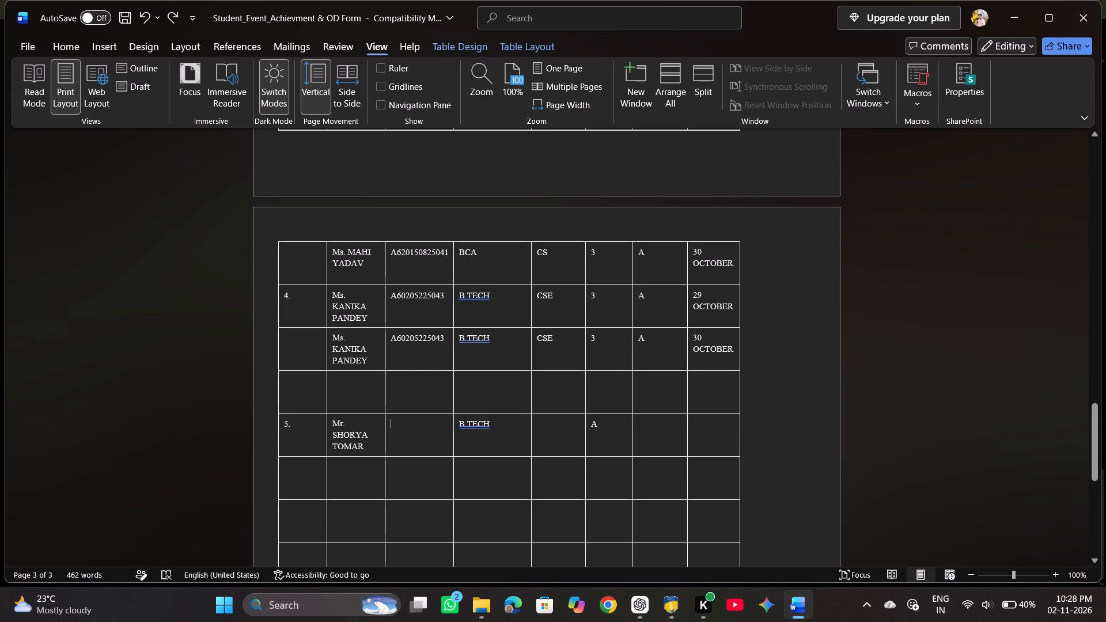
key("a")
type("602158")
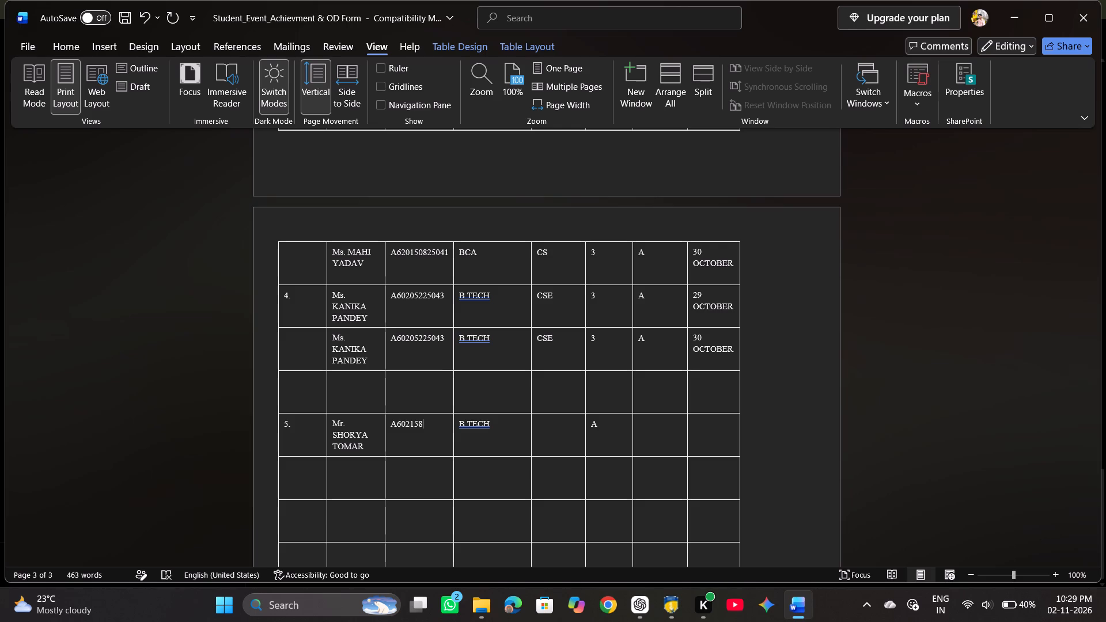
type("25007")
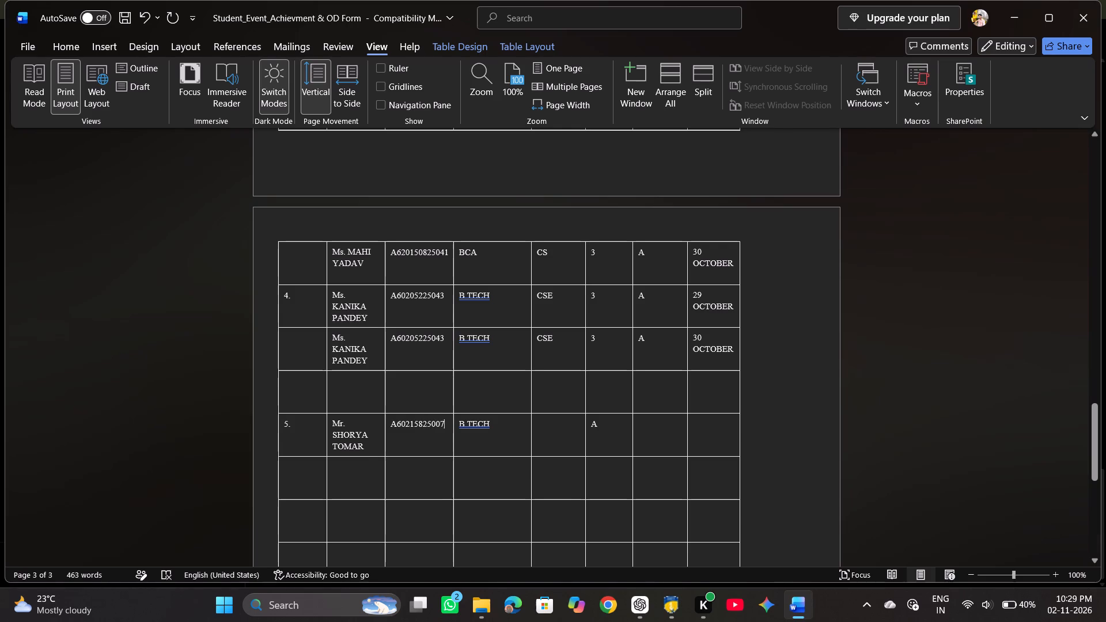
left_click(556, 433)
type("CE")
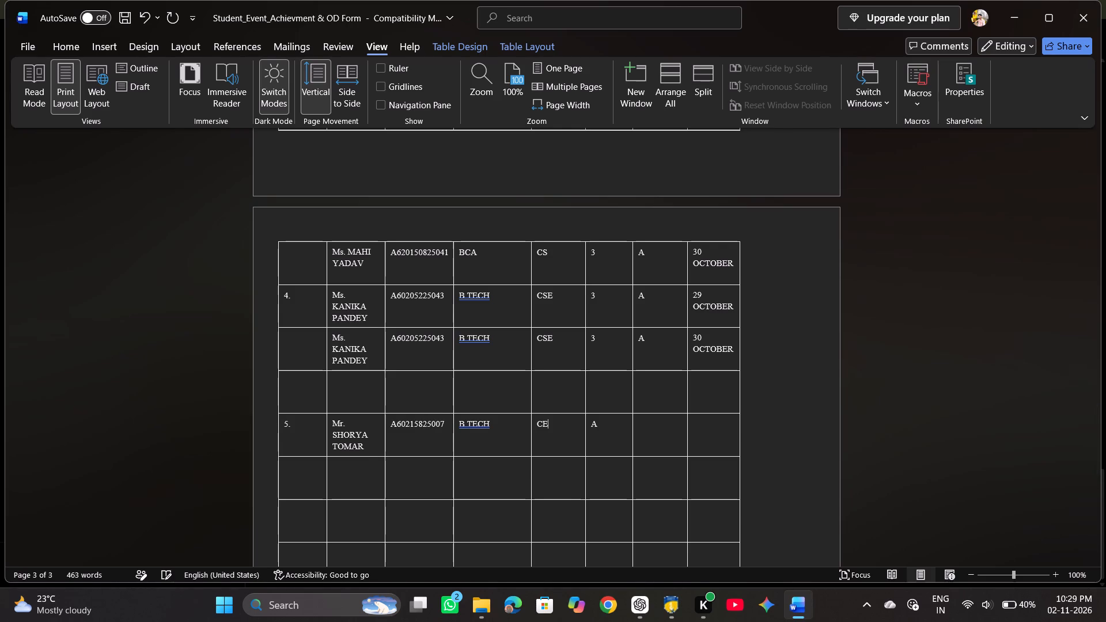
Set the fifth student's semester to 3, section to A and date to 27 OCTOBER in the attendance row.
left_click(622, 425)
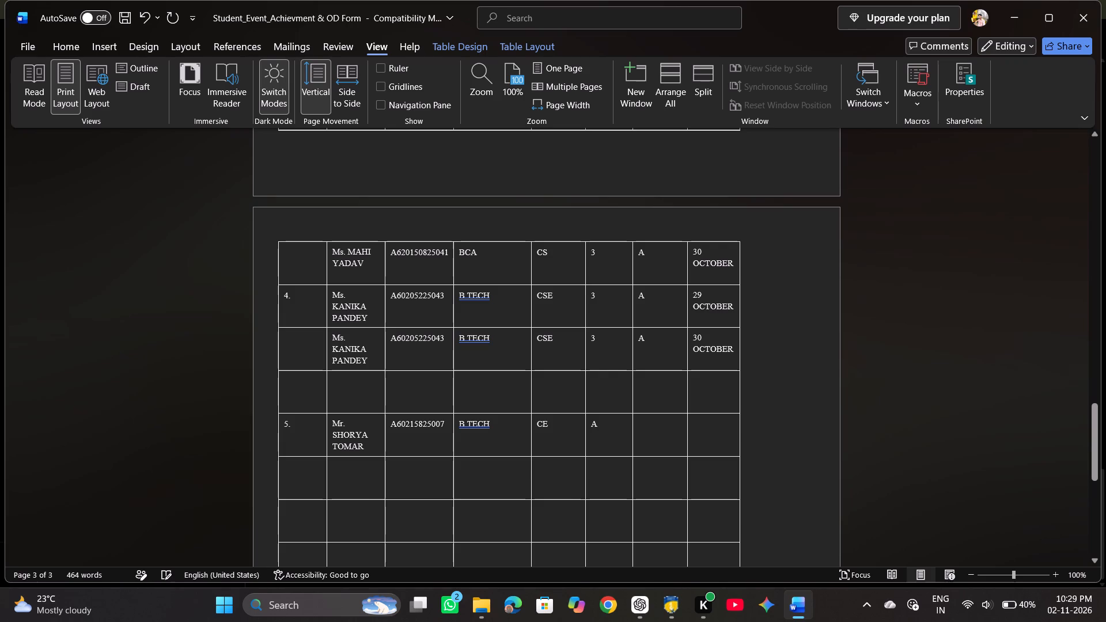
key("BackSpace")
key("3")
left_click(657, 425)
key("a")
left_click(711, 427)
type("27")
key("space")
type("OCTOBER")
Copy the fifth student's attendance entries, from name through date, into the empty row directly below.
left_click_drag(334, 424, 637, 433)
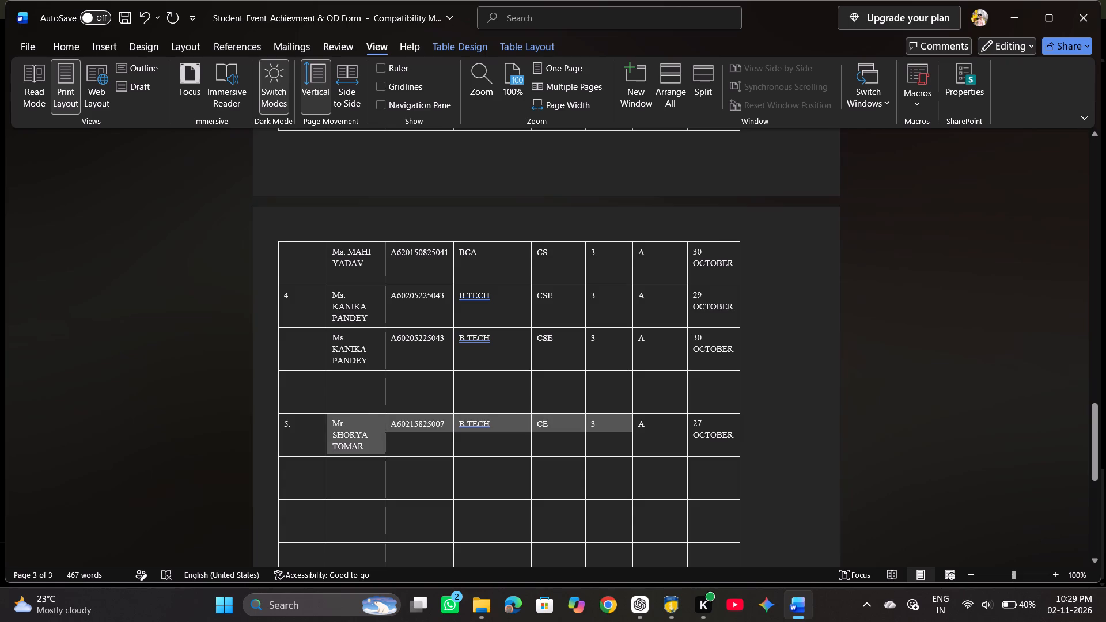
left_click_drag(637, 433, 713, 445)
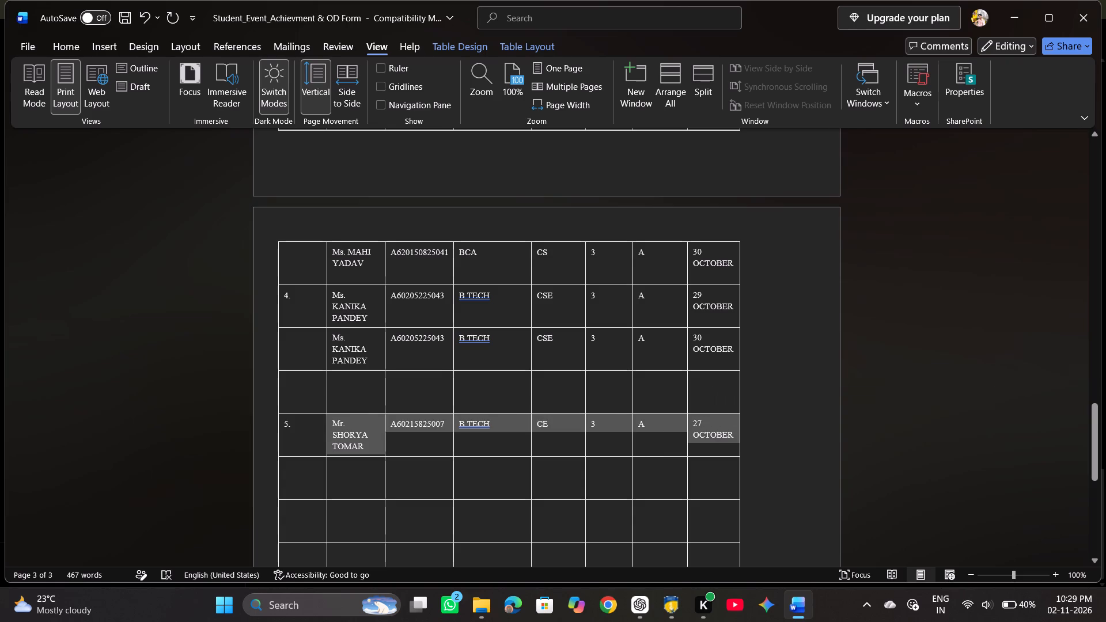
key("ctrl+c")
left_click(349, 485)
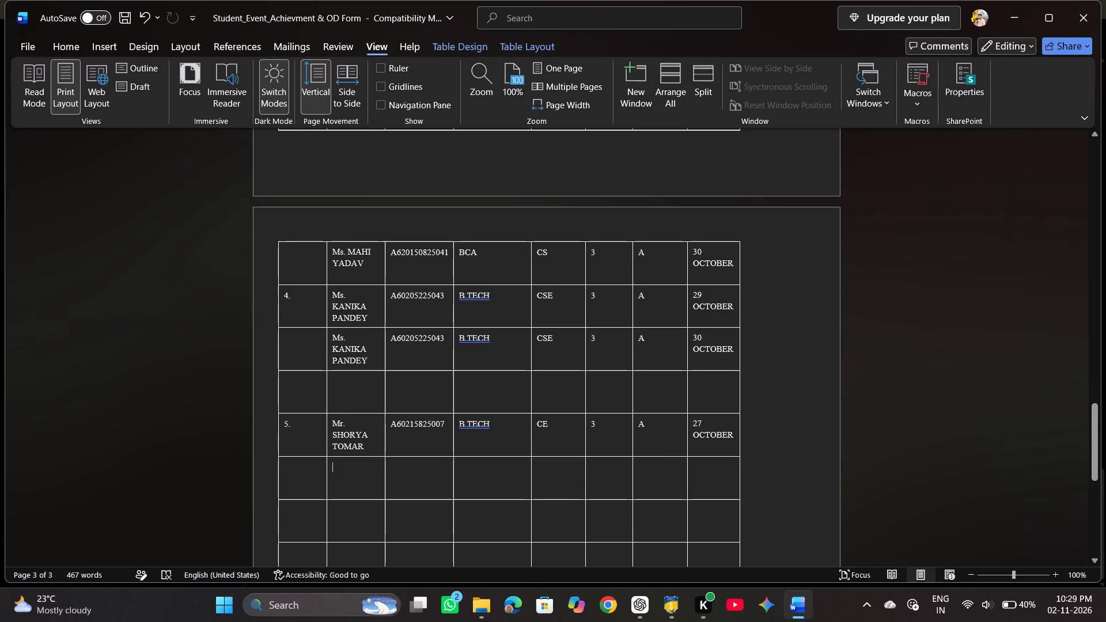
key("ctrl+v")
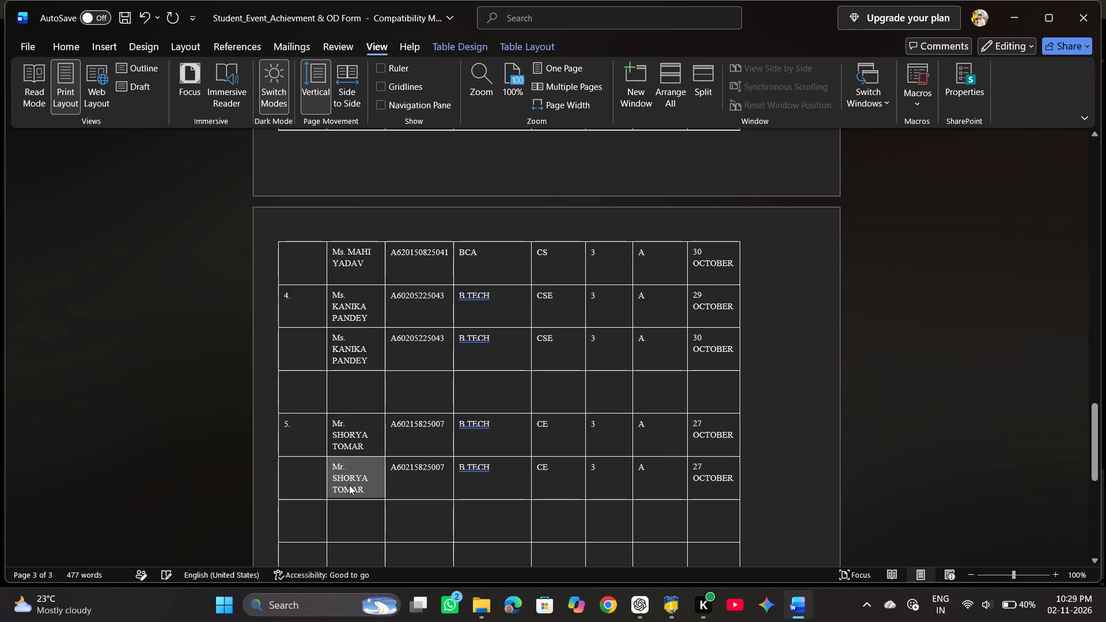
Change the date in the fifth student's second attendance row to 30 OCTOBER.
left_click(704, 468)
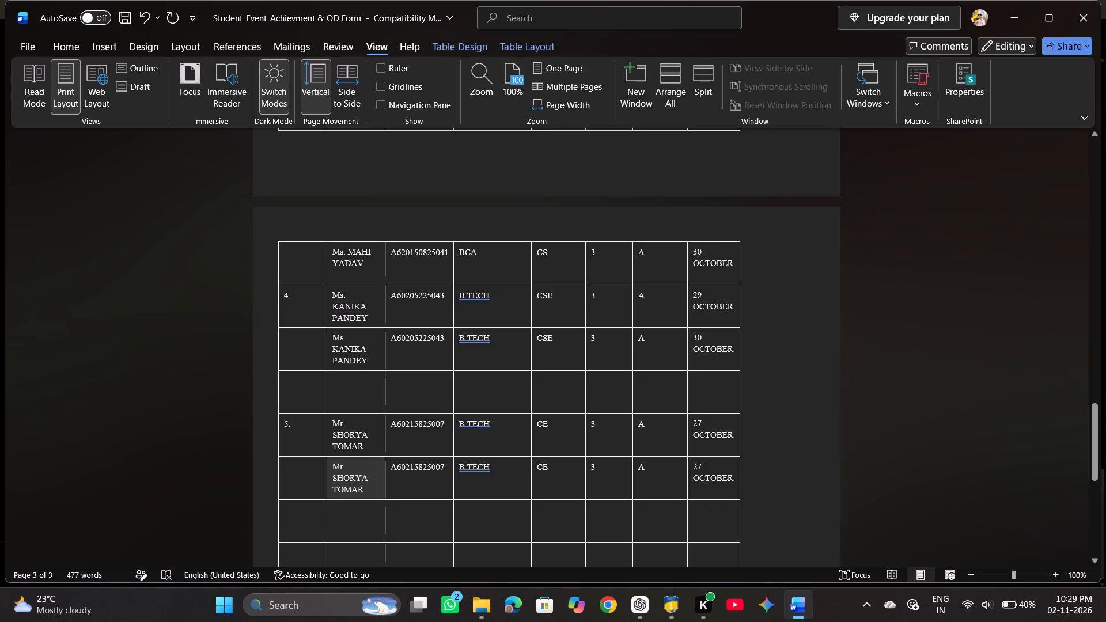
key("BackSpace")
key("BackSpace")
key("BackSpace")
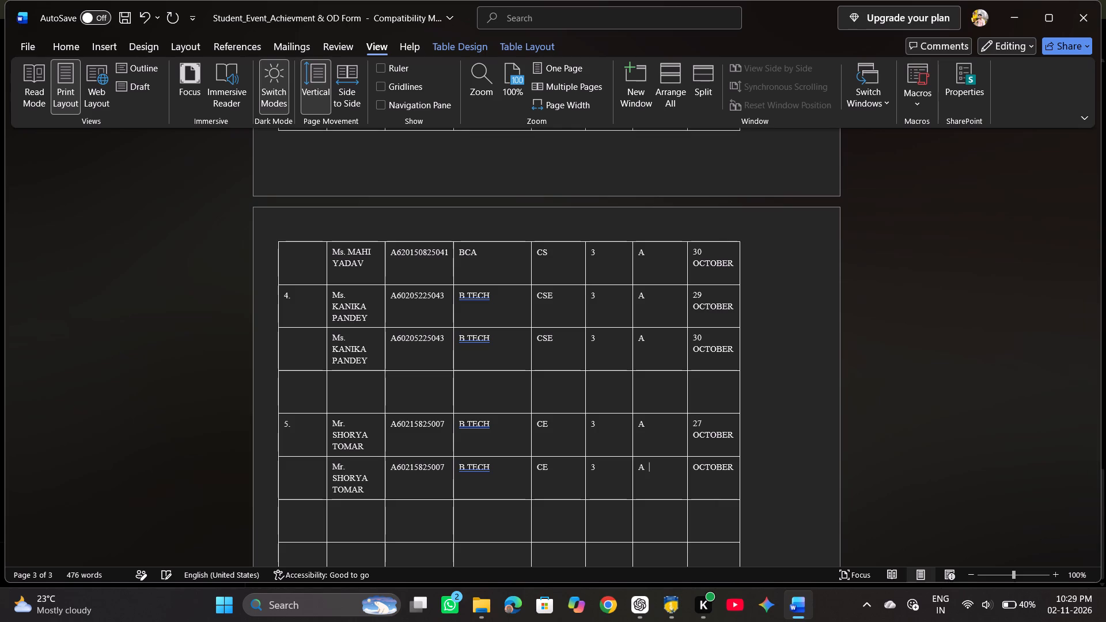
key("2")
key("BackSpace")
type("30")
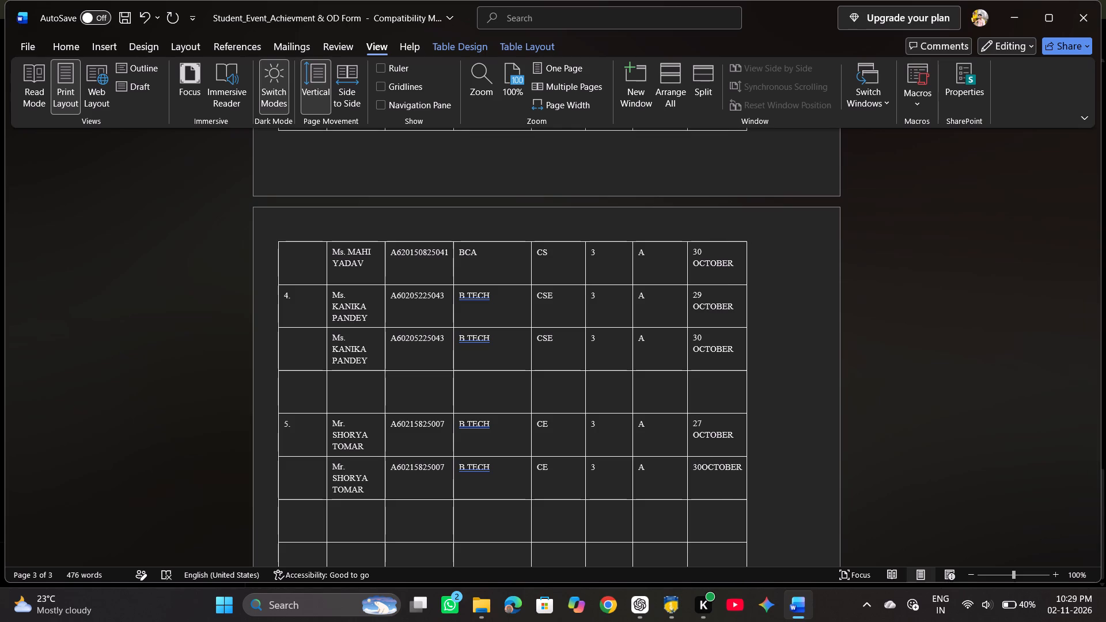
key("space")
left_click(838, 433)
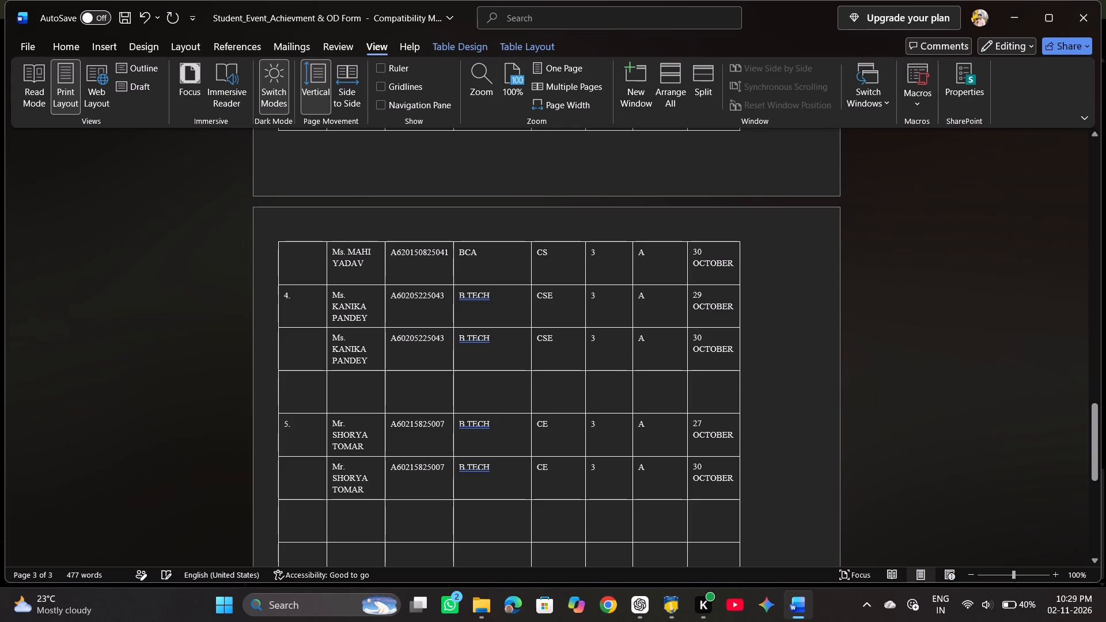
left_click(755, 519)
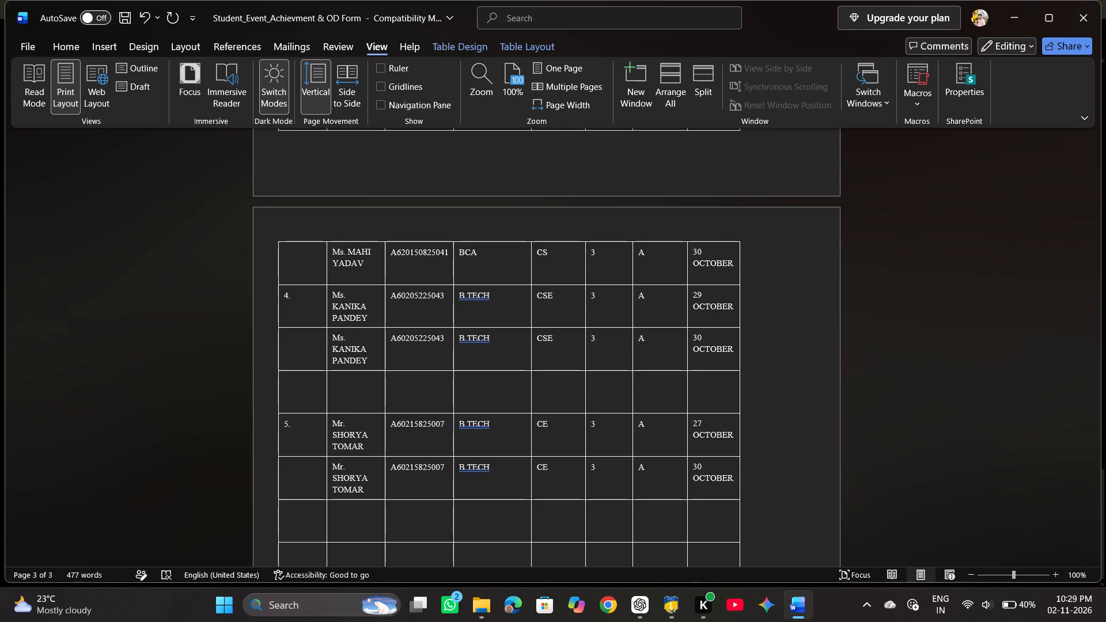
Review the form from the attendance rows back to section D, checking the section H table for missing entries.
scroll(826, 486, "up", 1)
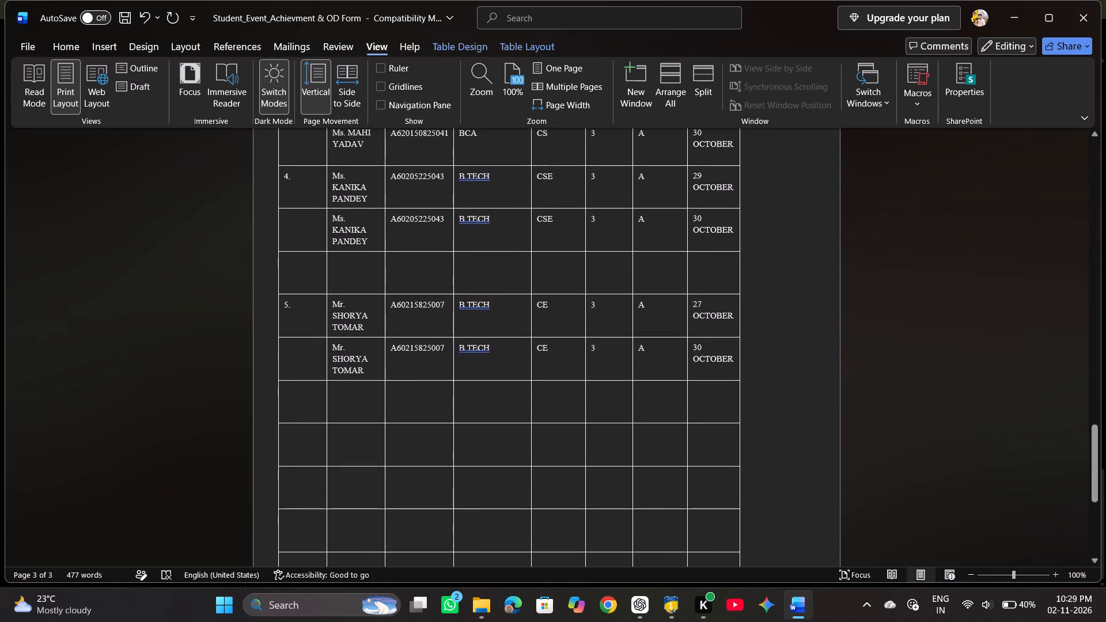
scroll(826, 486, "up", 2)
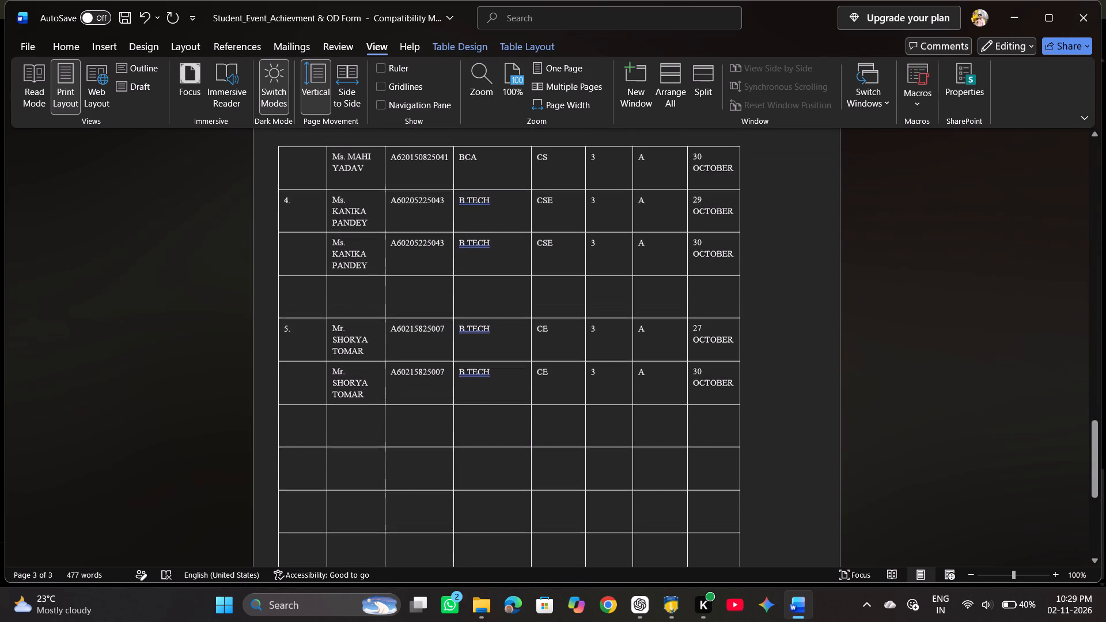
scroll(826, 486, "up", 3)
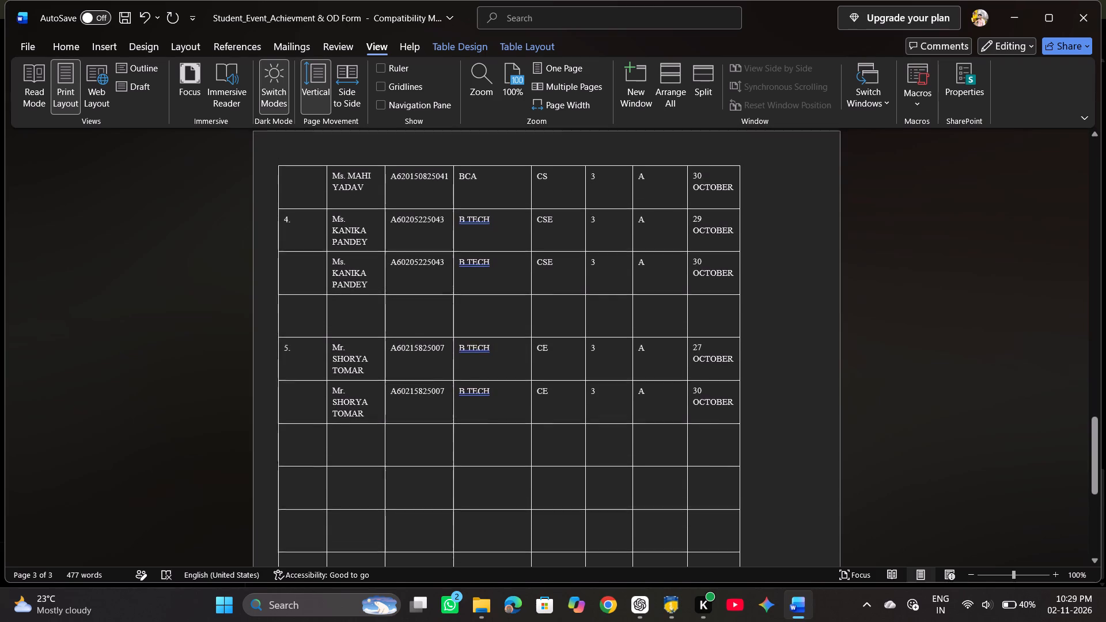
scroll(826, 486, "up", 1)
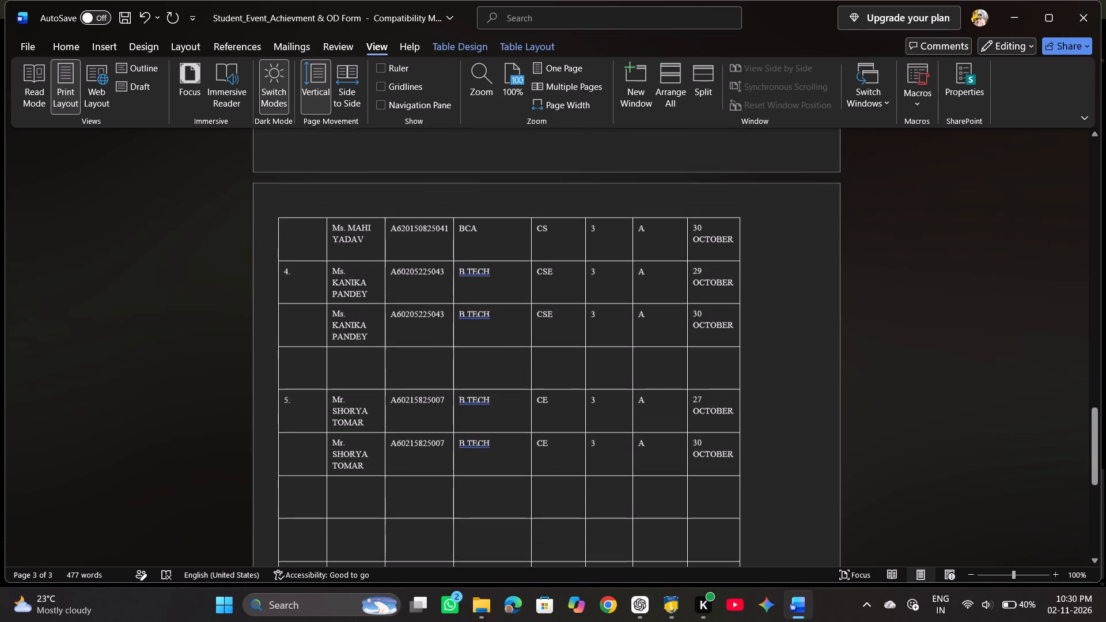
scroll(826, 486, "up", 1)
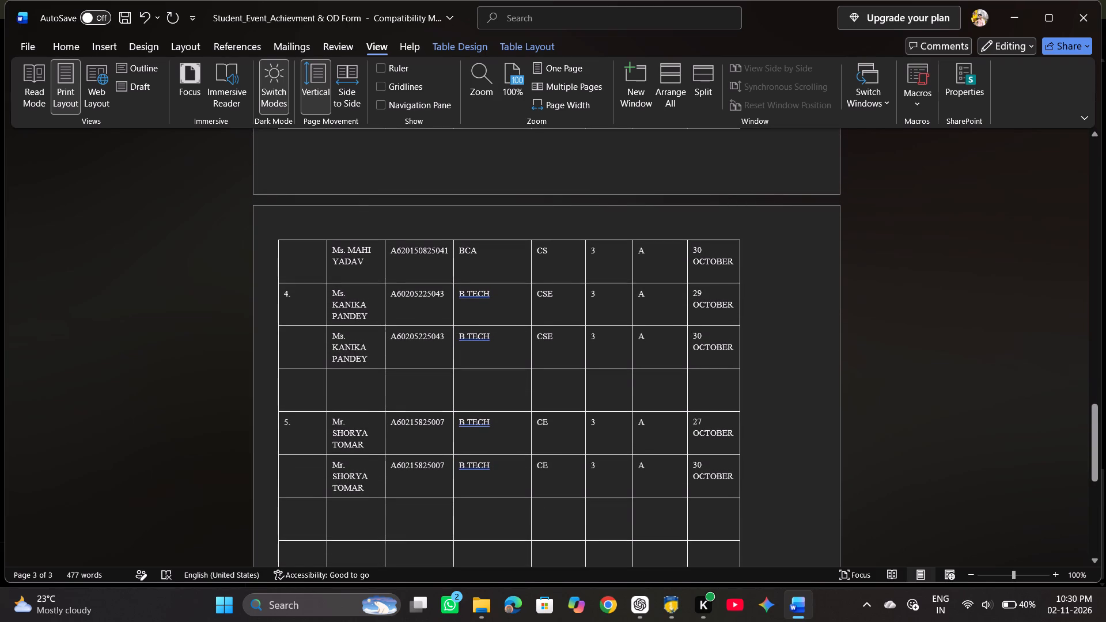
scroll(826, 486, "up", 2)
scroll(826, 486, "down", 1)
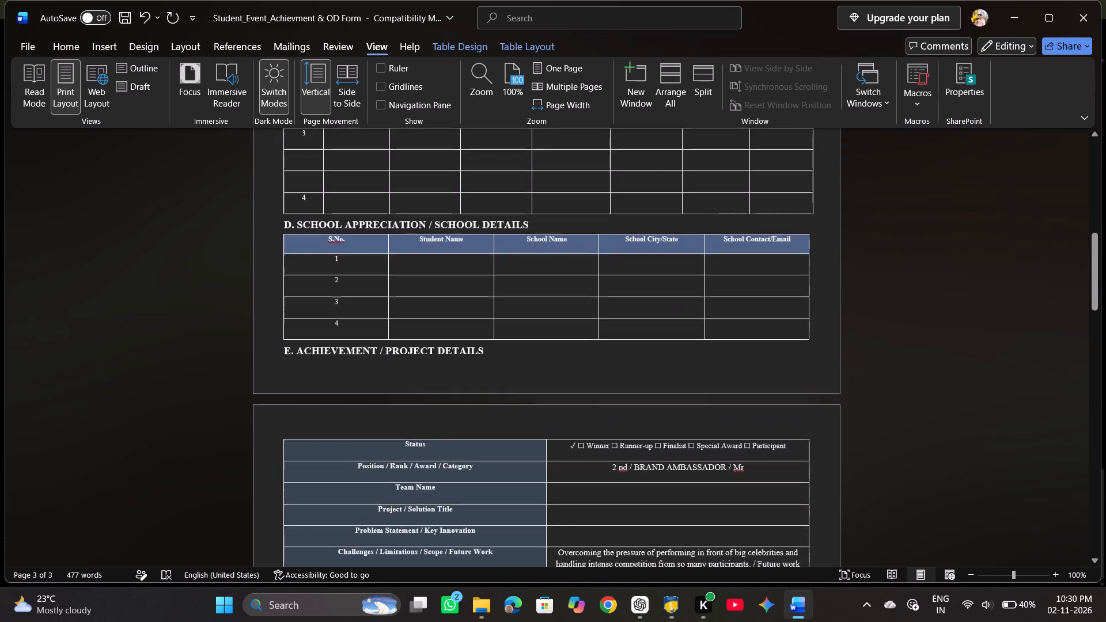
scroll(826, 486, "down", 6)
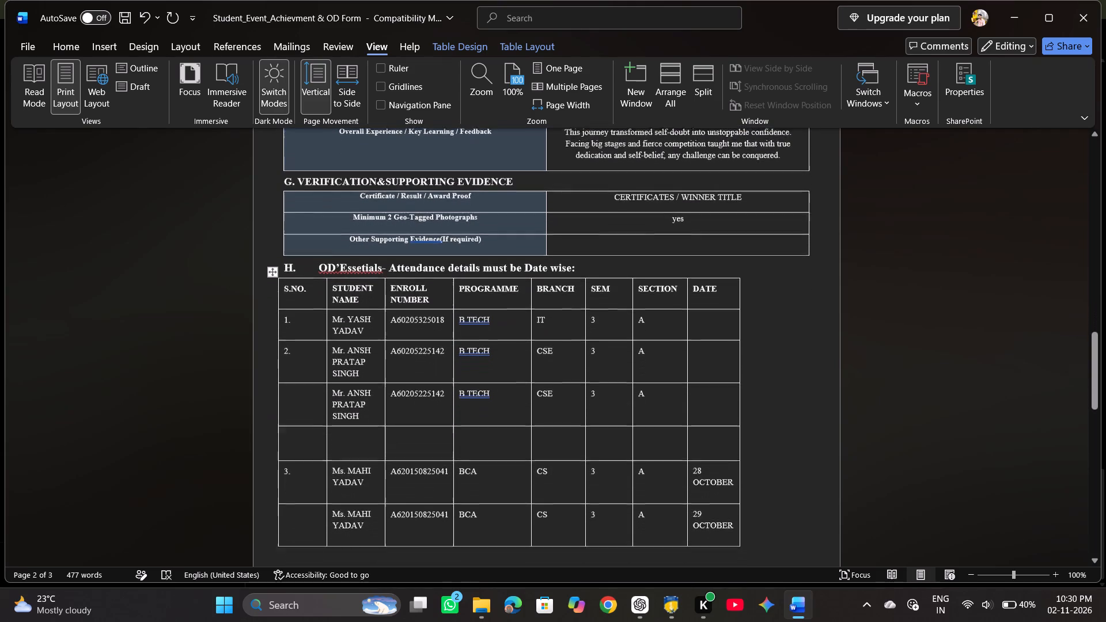
Change the branch to BCA in all three of the third student's attendance rows in section H.
scroll(826, 486, "down", 2)
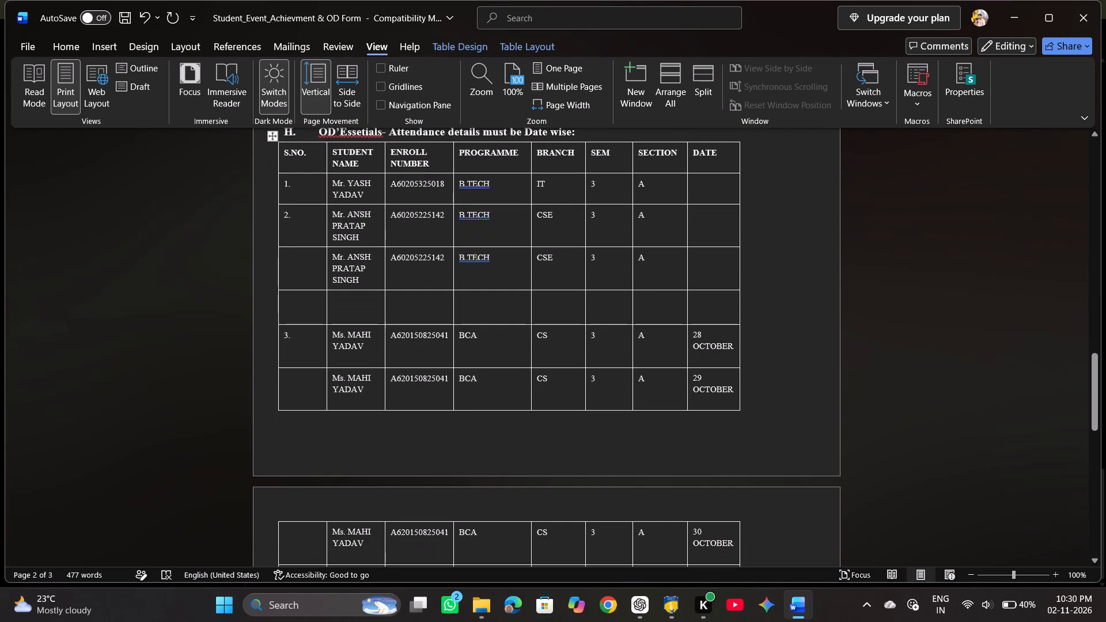
left_click(571, 340)
key("BackSpace")
key("BackSpace")
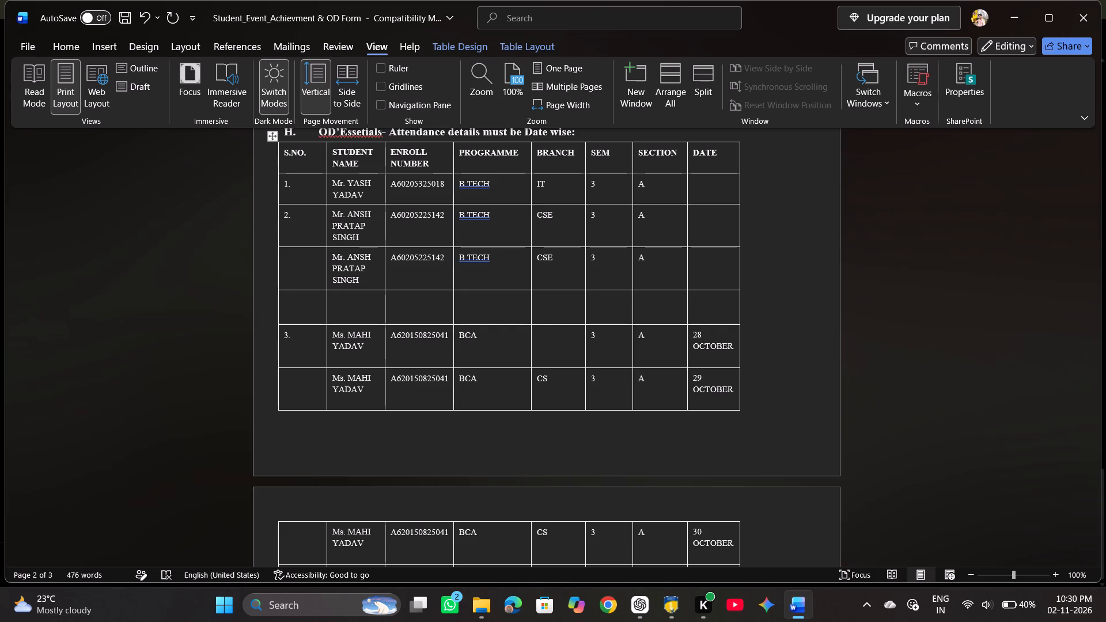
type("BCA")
left_click(556, 377)
key("BackSpace")
key("BackSpace")
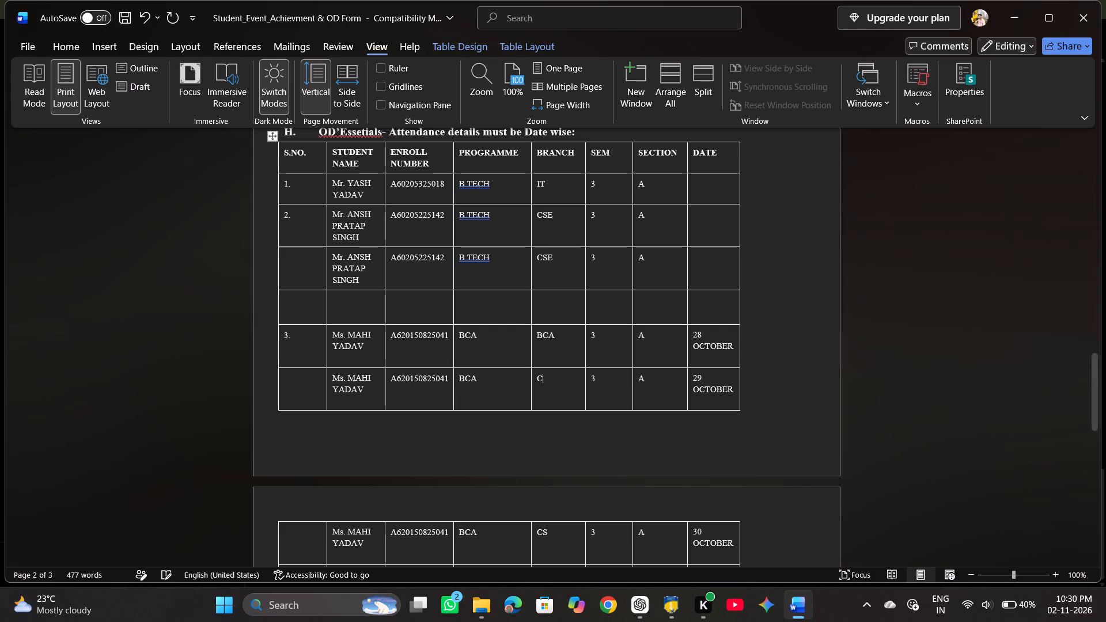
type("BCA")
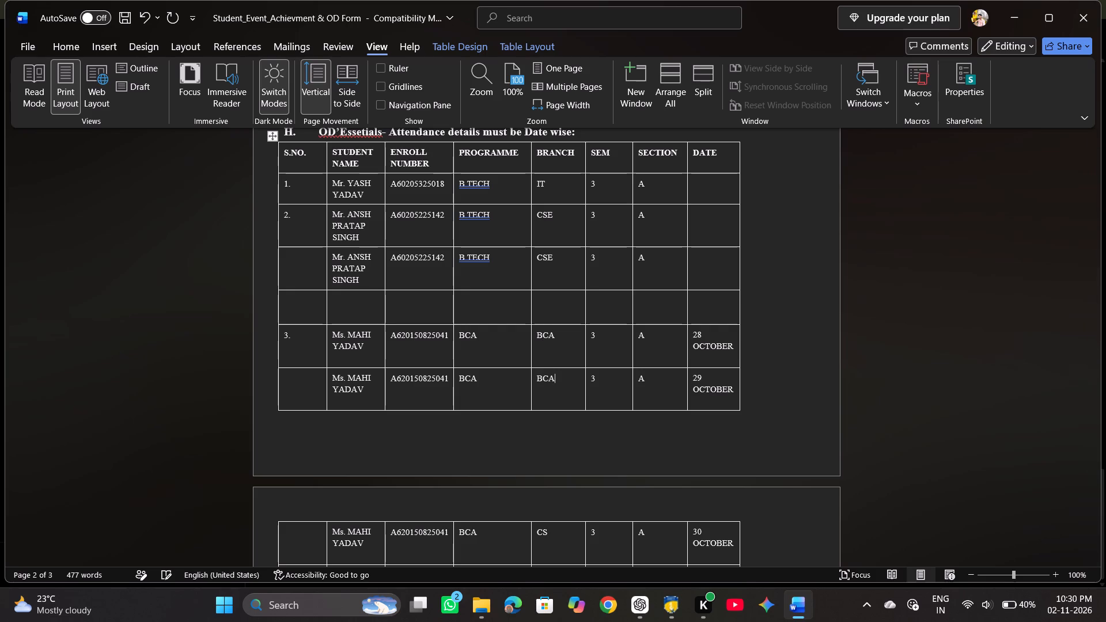
scroll(609, 409, "down", 1)
left_click(567, 408)
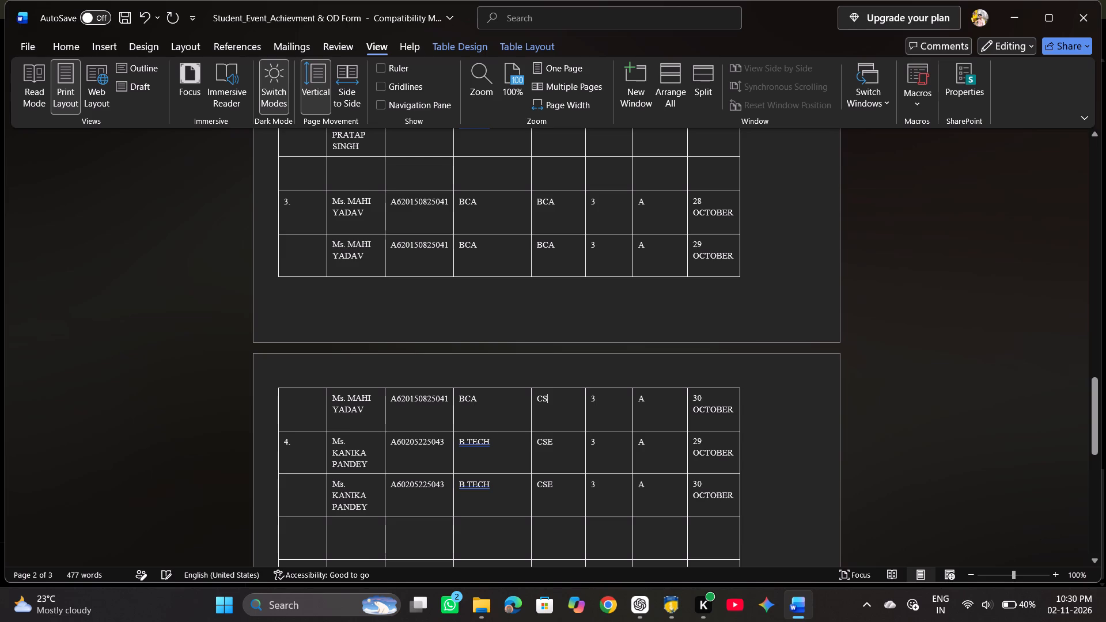
key("BackSpace")
key("BackSpace")
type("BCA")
left_click(785, 419)
Enter the dates 29 OCTOBER and 30 OCTOBER in the second student's two attendance rows.
scroll(785, 419, "up", 1)
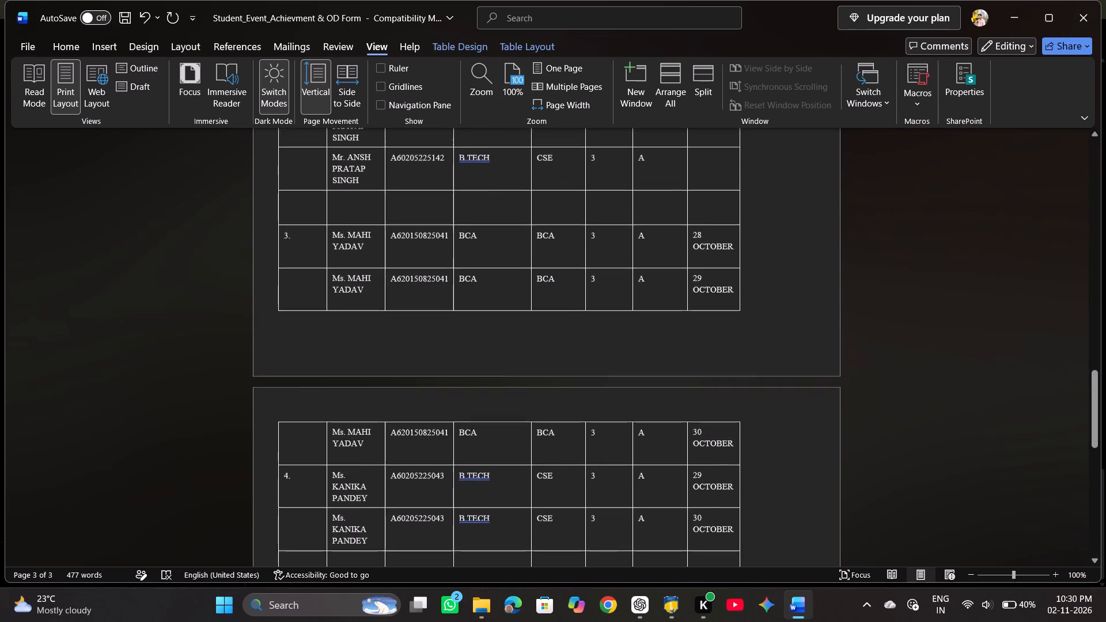
scroll(785, 419, "up", 2)
scroll(785, 419, "down", 1)
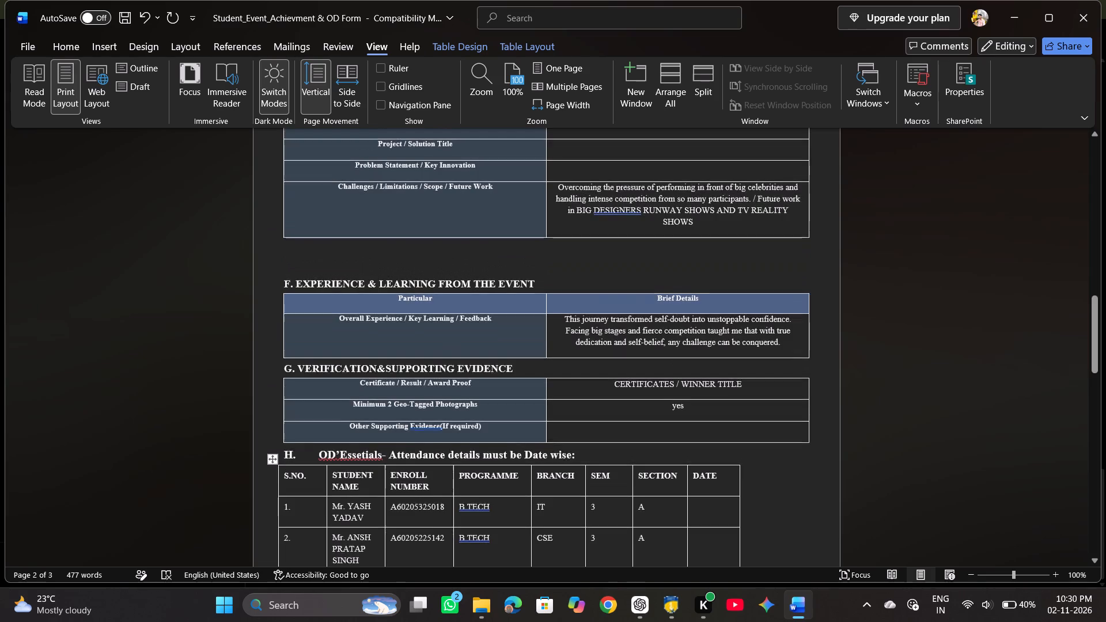
scroll(785, 419, "down", 2)
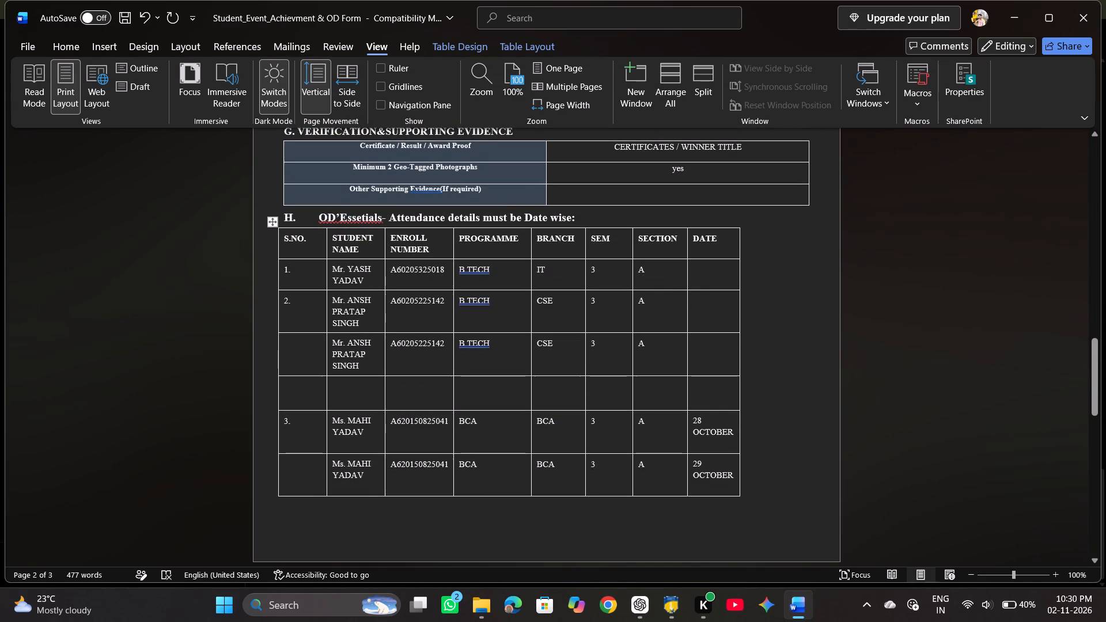
left_click(719, 316)
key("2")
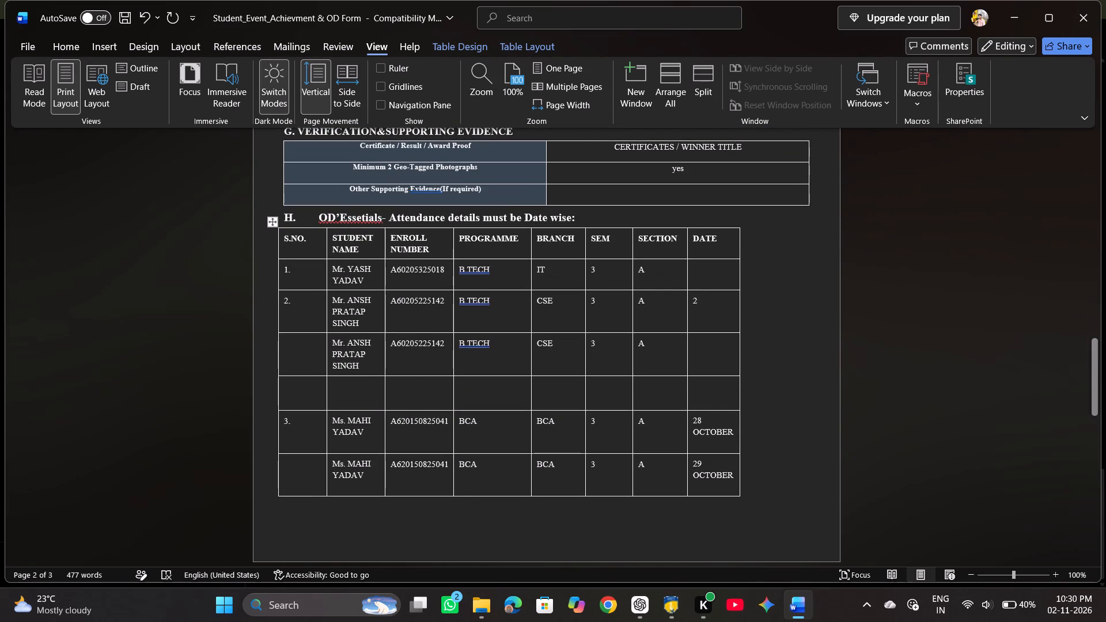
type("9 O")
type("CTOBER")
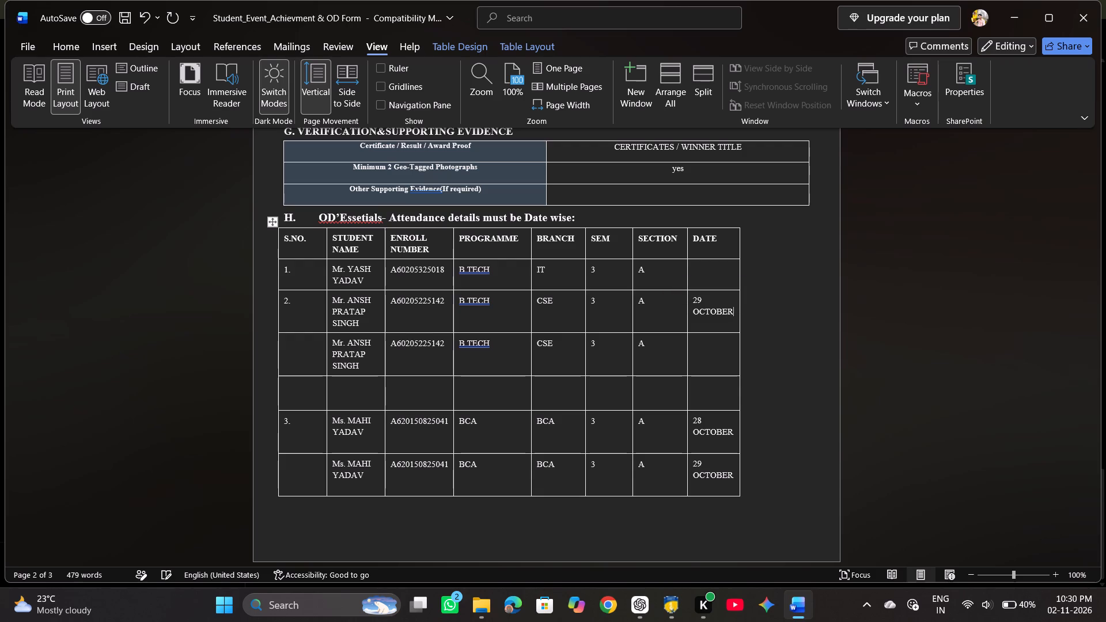
left_click(702, 340)
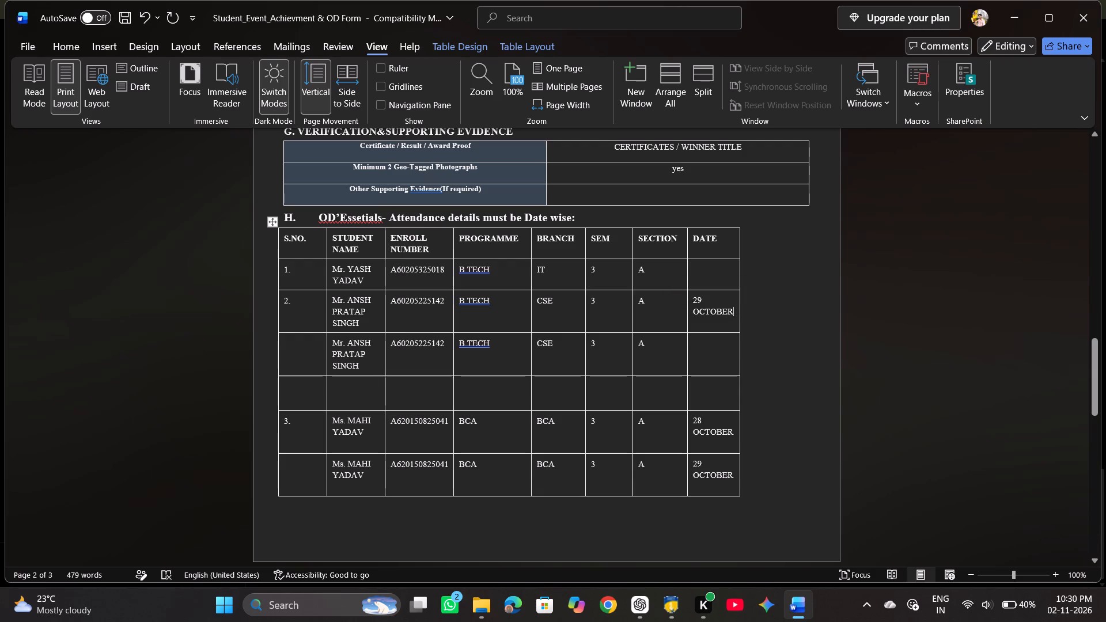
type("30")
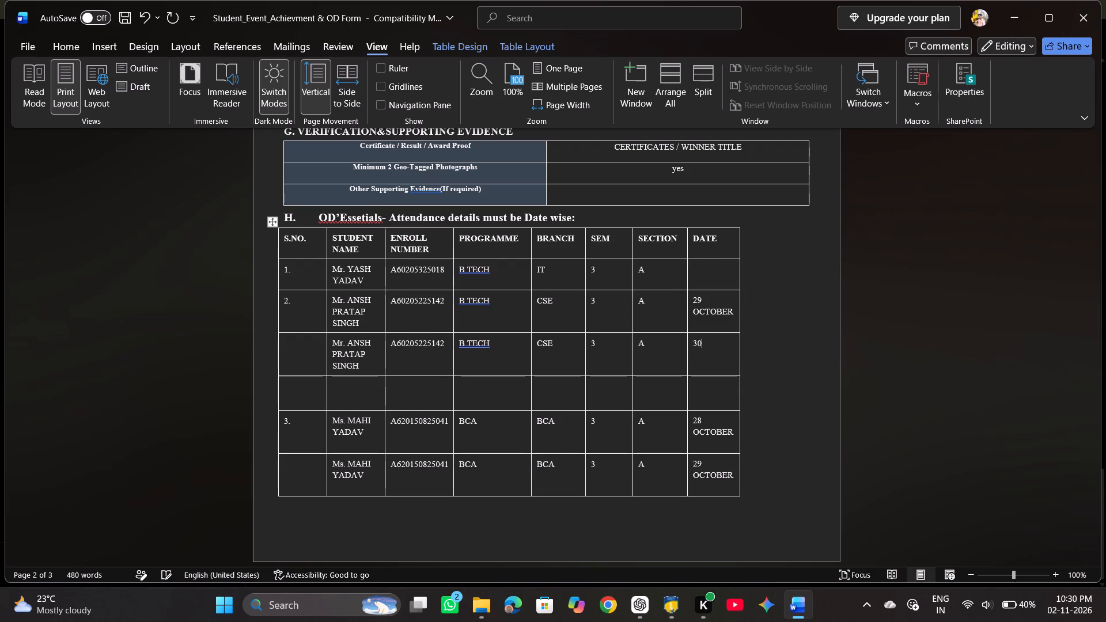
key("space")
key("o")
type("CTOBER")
left_click(770, 349)
Review the section H attendance table across both pages and the sections above it, back to section D.
scroll(892, 354, "down", 1)
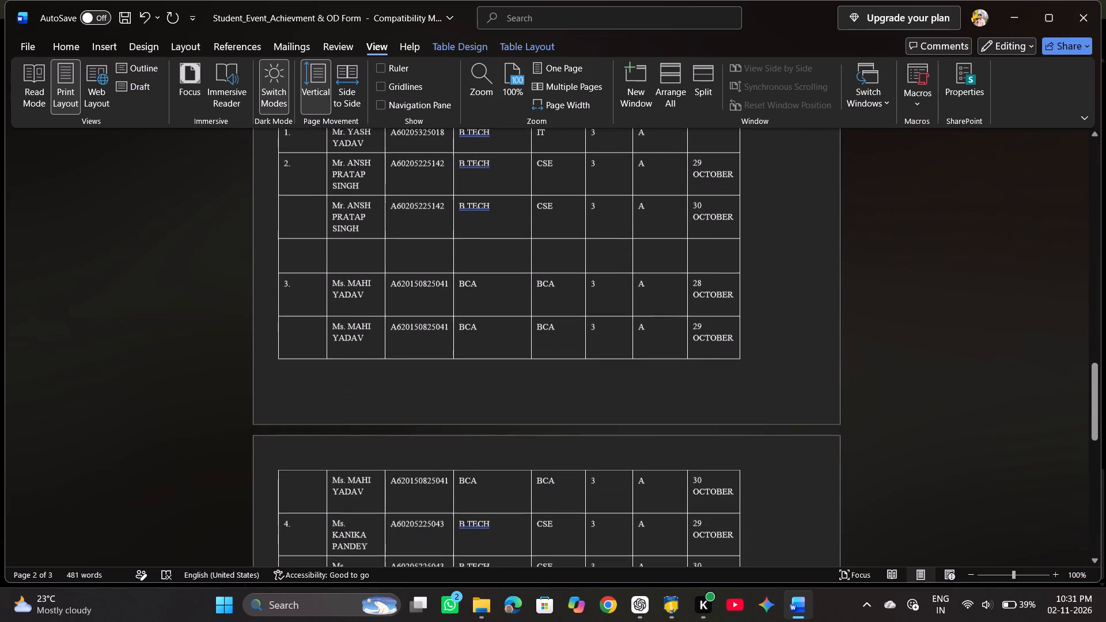
scroll(866, 352, "down", 1)
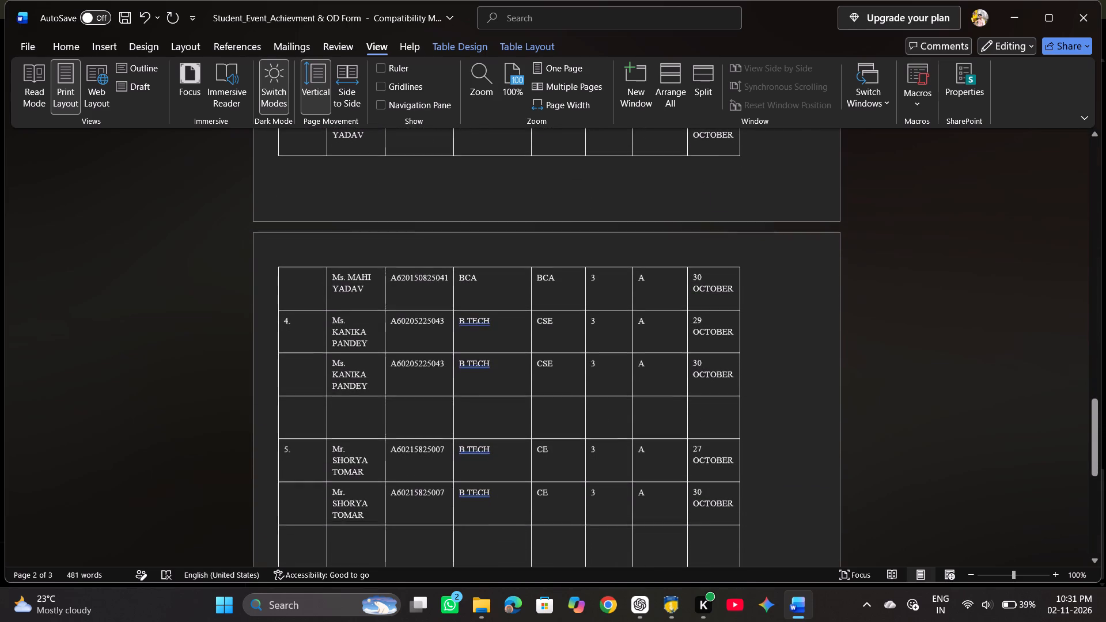
scroll(866, 352, "down", 2)
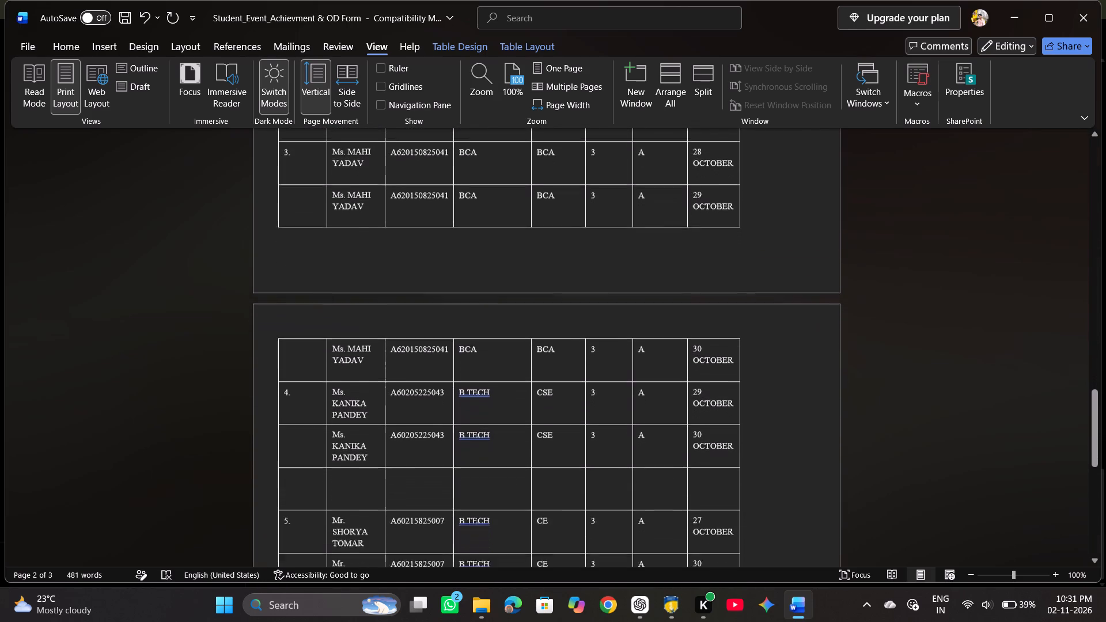
scroll(866, 352, "down", 1)
scroll(866, 352, "up", 1)
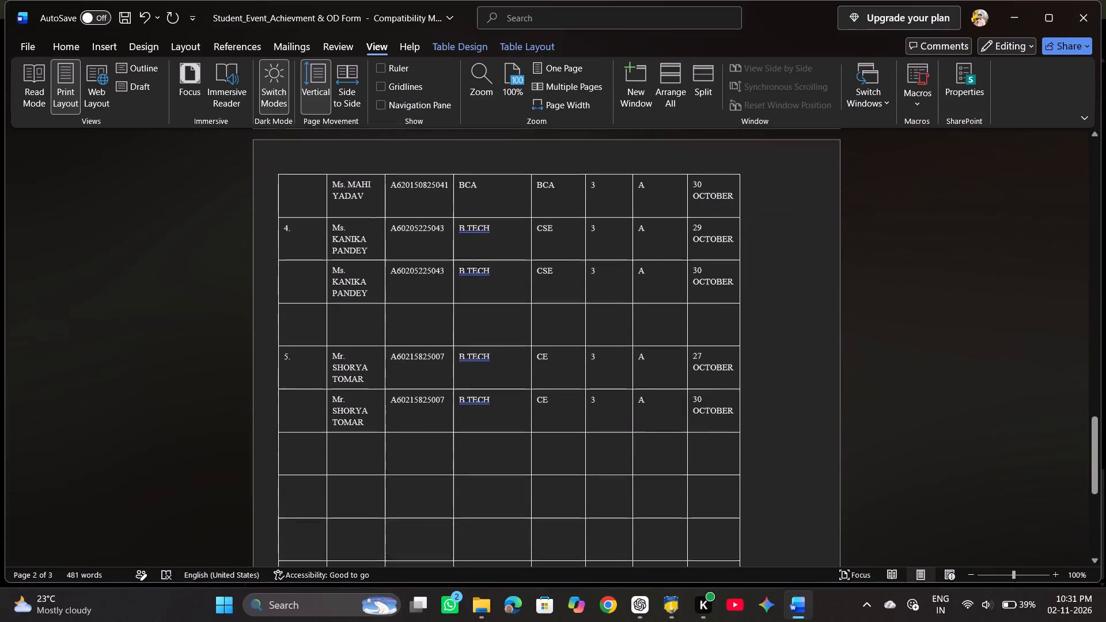
scroll(866, 352, "up", 2)
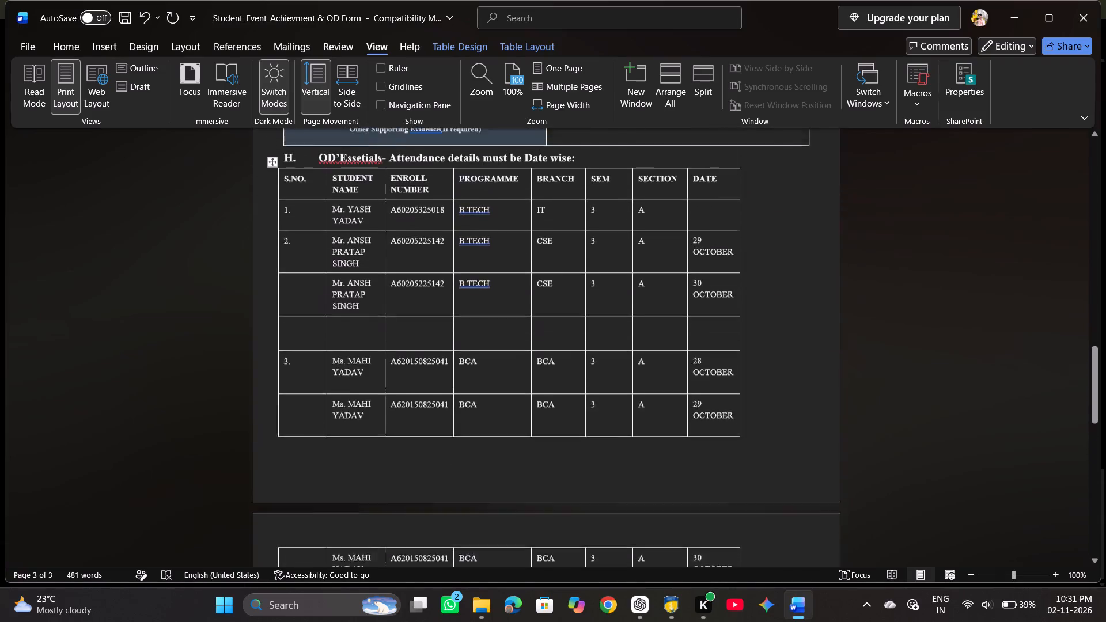
scroll(866, 352, "up", 3)
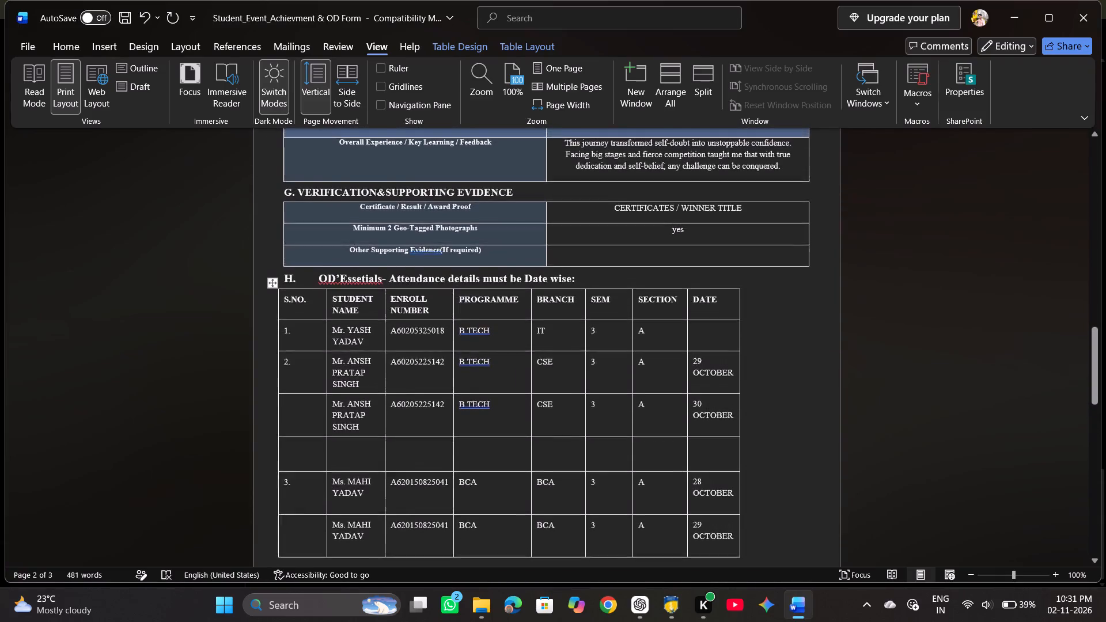
scroll(866, 352, "up", 3)
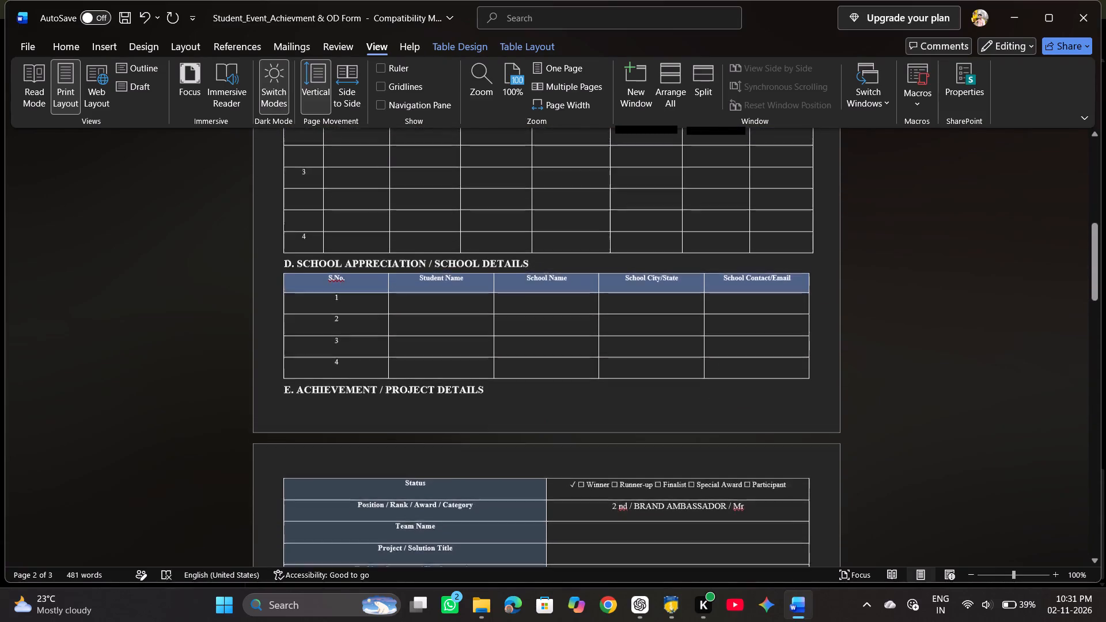
Copy the second student's details, from name through faculty mentor, into the blank row directly beneath in section B.
scroll(866, 352, "up", 2)
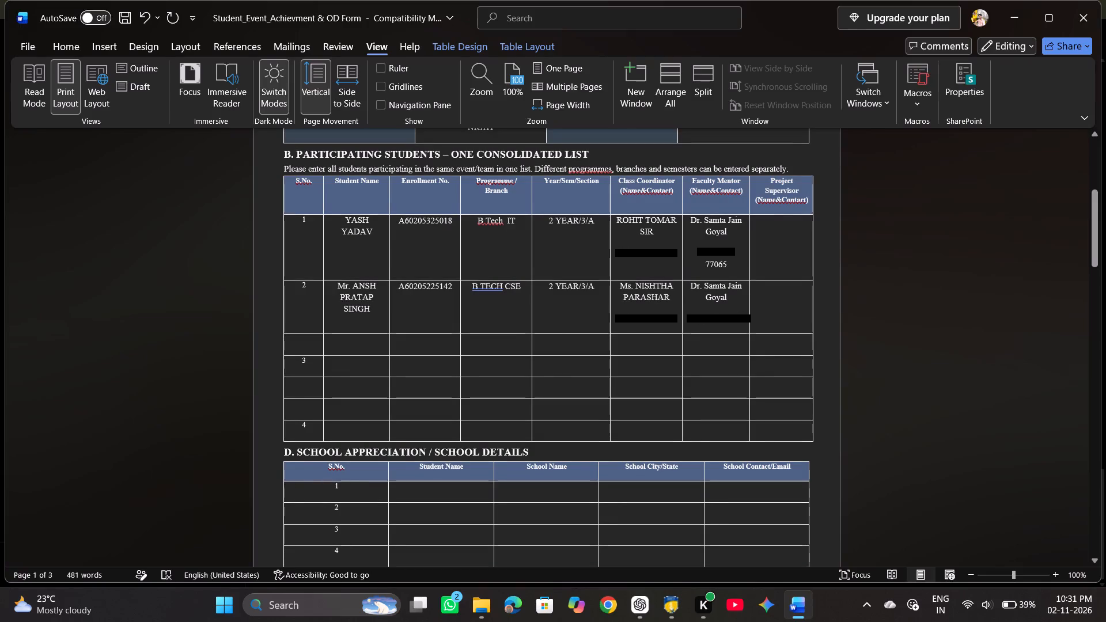
left_click_drag(336, 285, 665, 302)
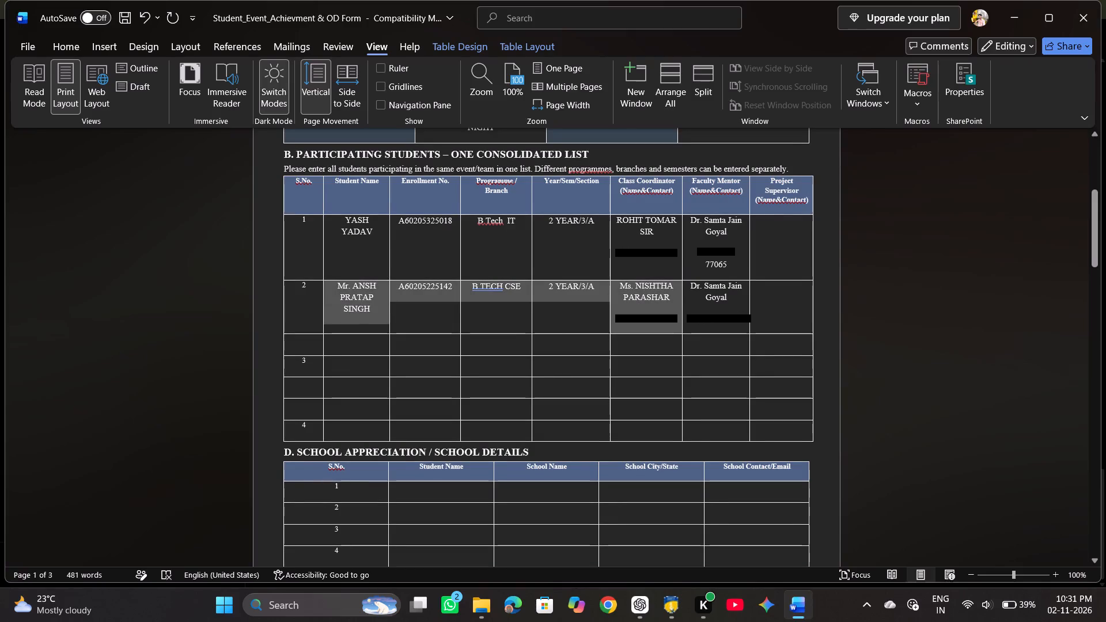
left_click_drag(665, 302, 745, 312)
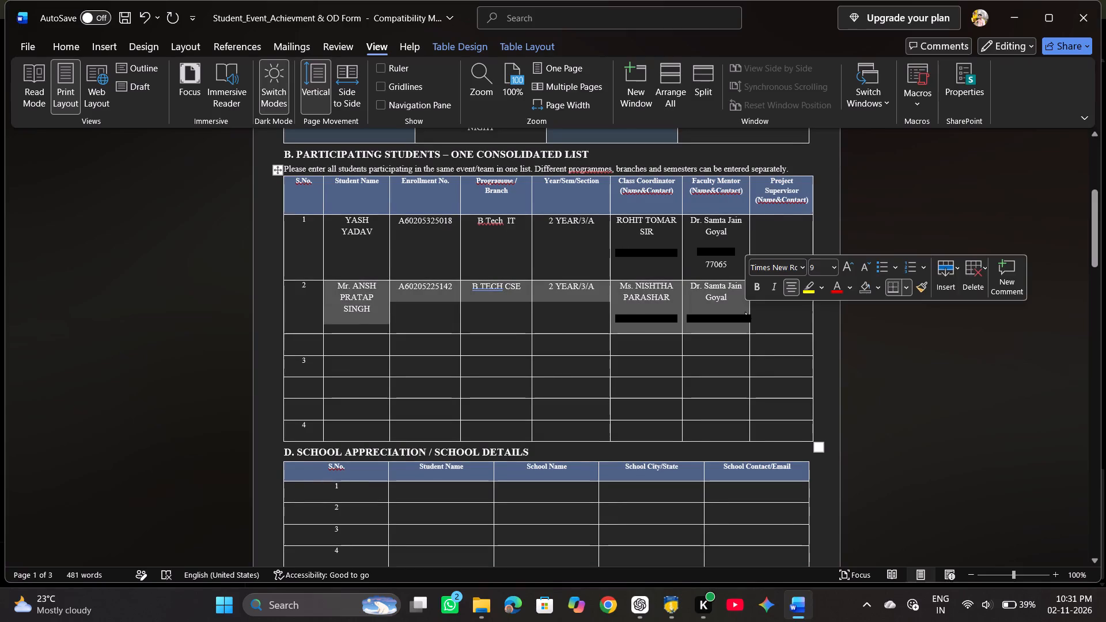
key("ctrl+c")
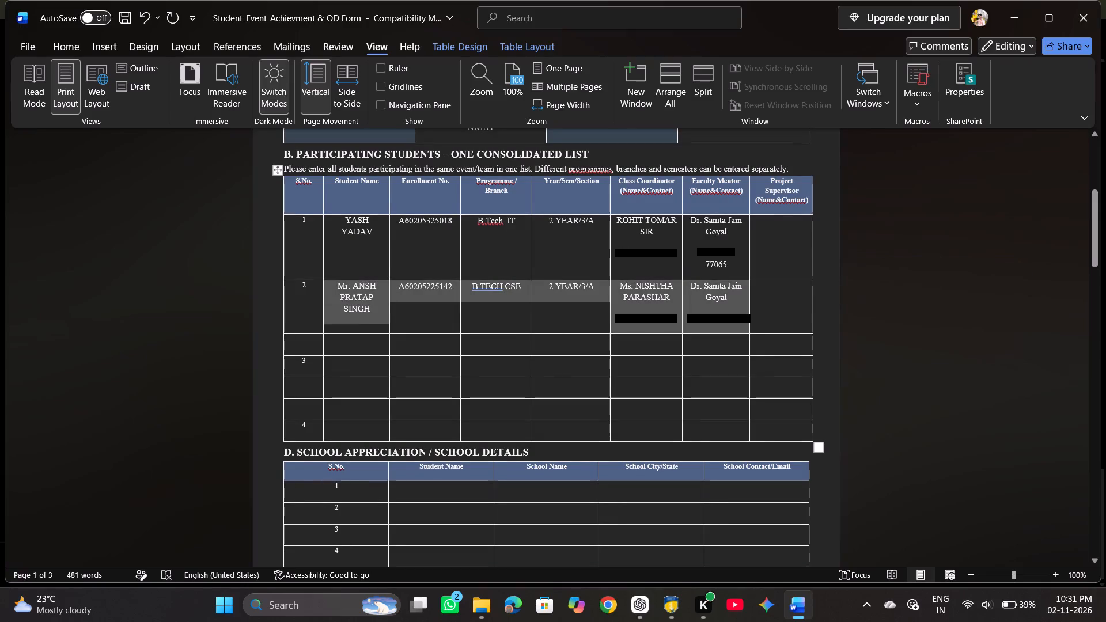
left_click(370, 346)
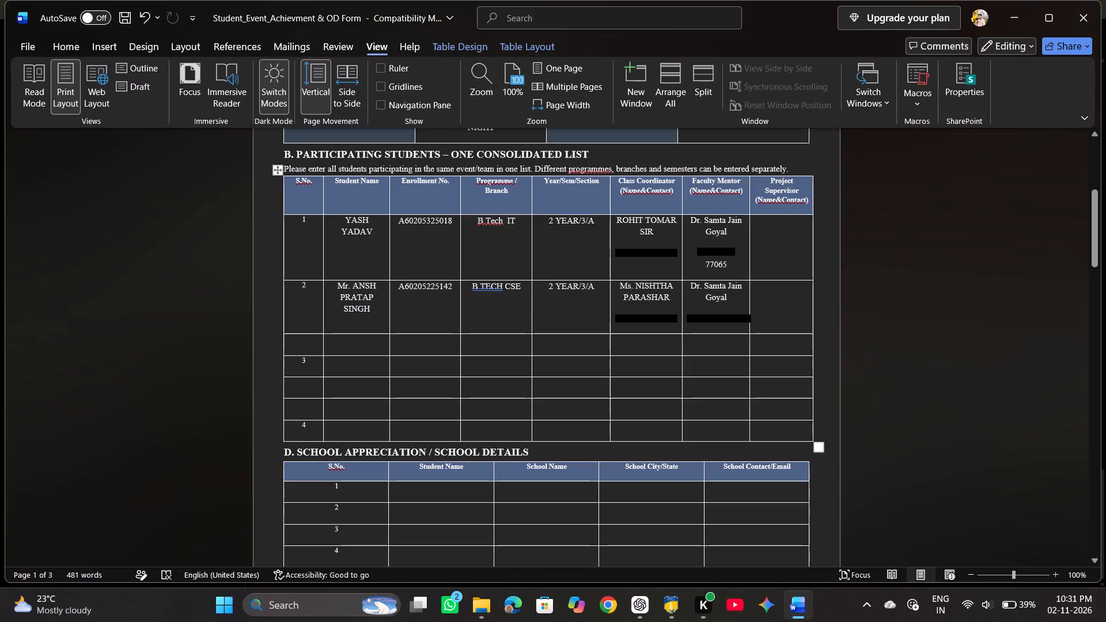
key("ctrl+v")
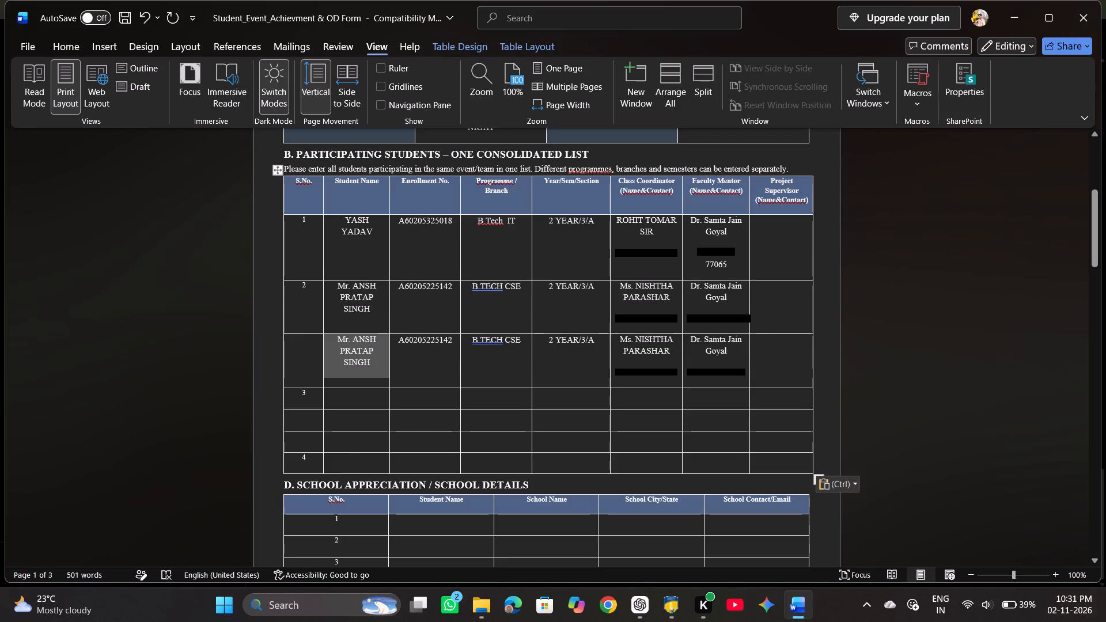
left_click(849, 352)
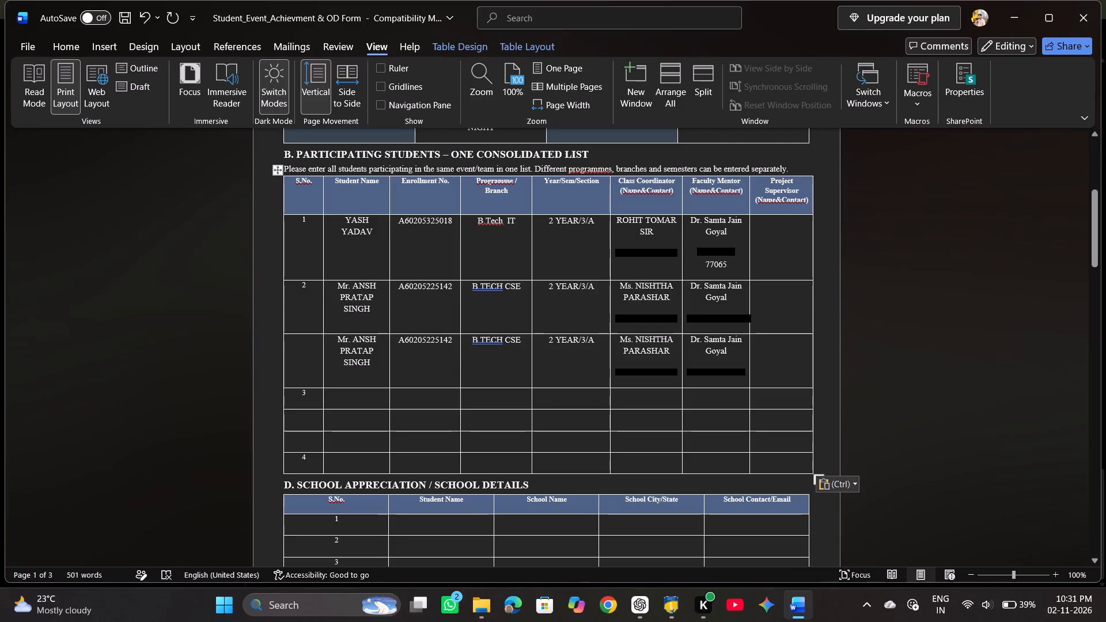
Copy the same student details into section B's row 3 and the blank row beneath it.
left_click_drag(336, 340, 714, 371)
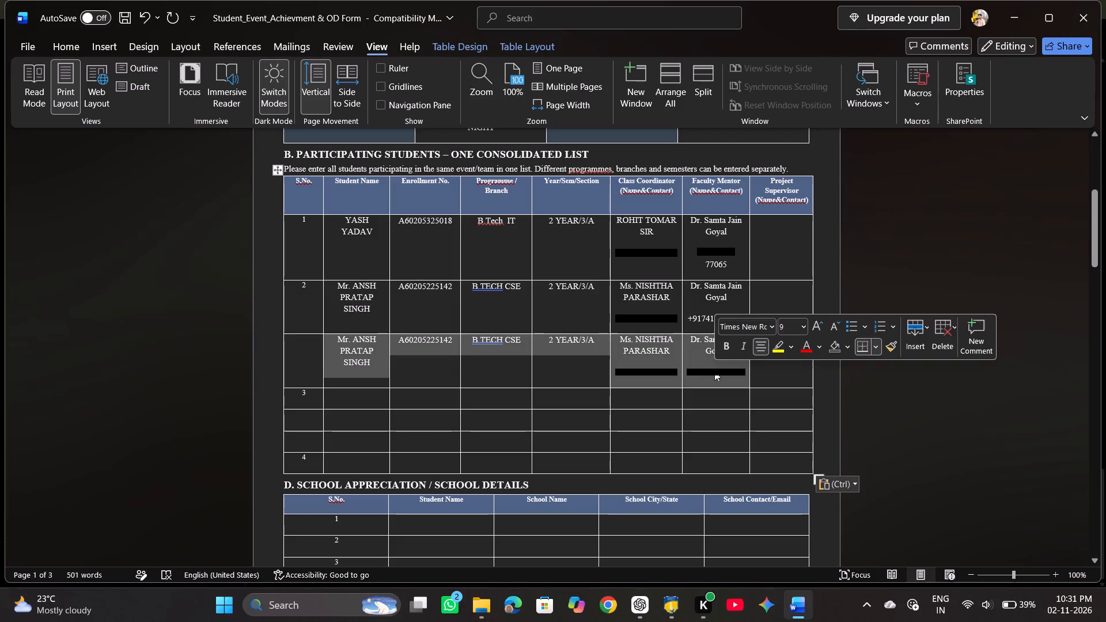
key("ctrl+c")
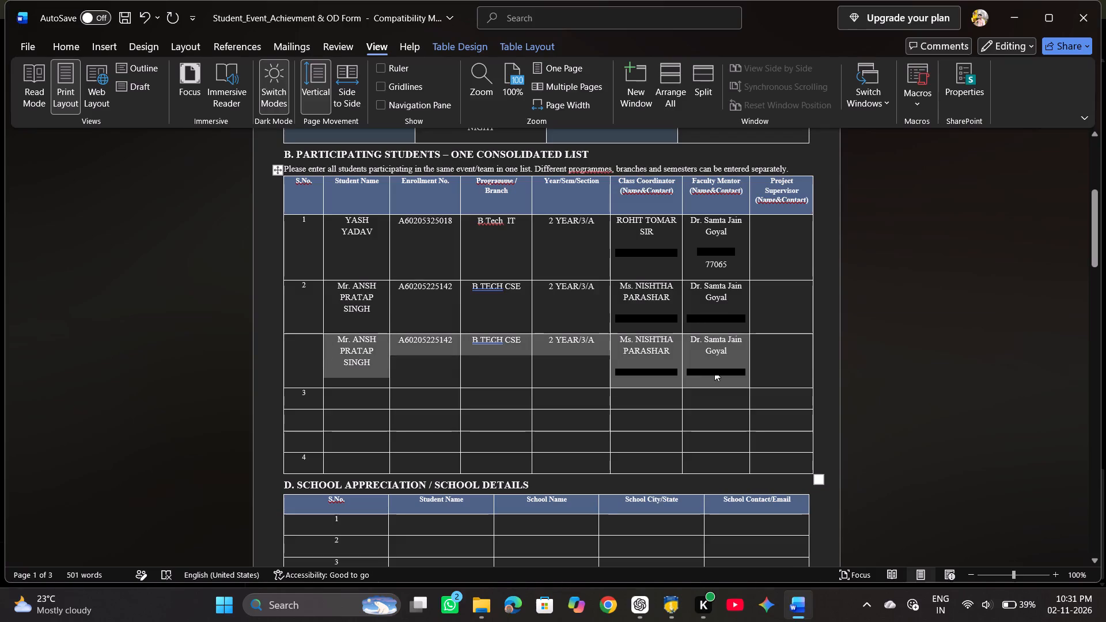
left_click(361, 392)
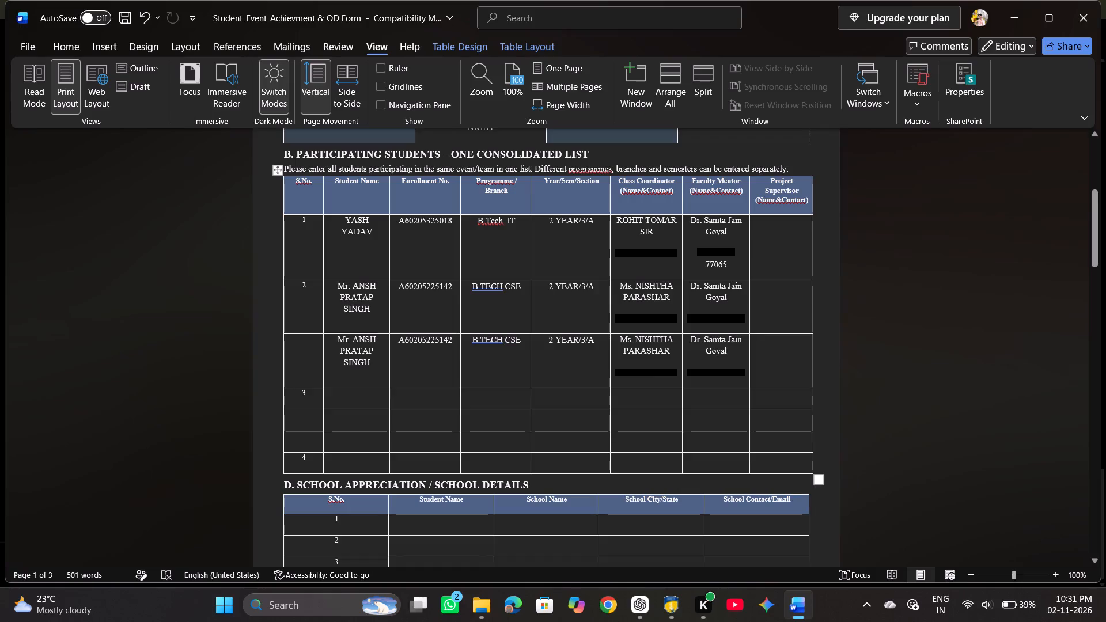
key("ctrl+c")
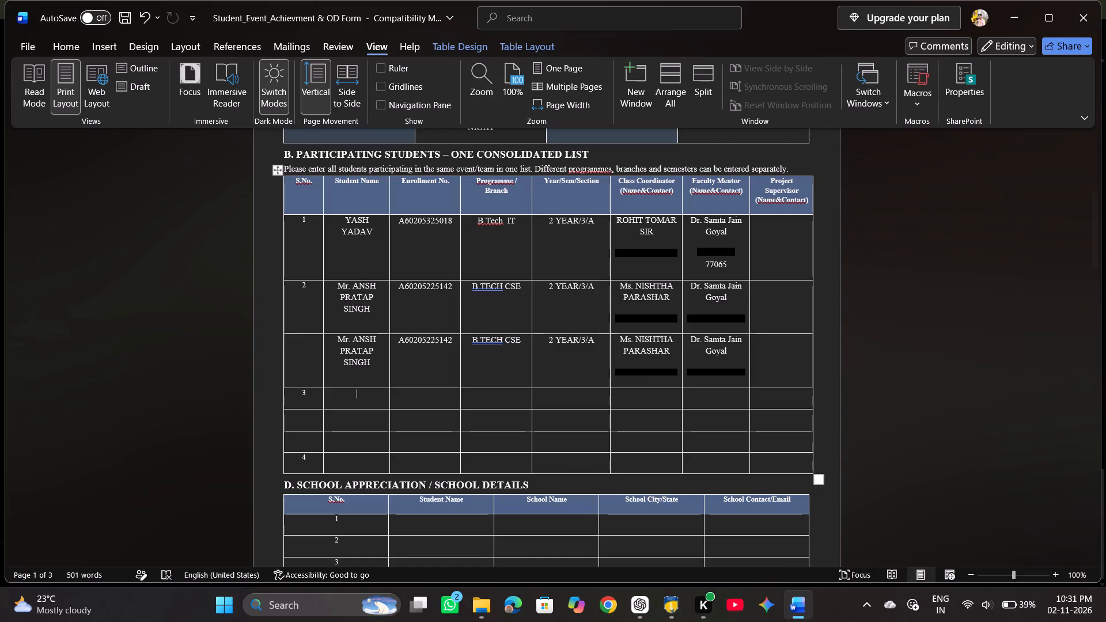
key("ctrl+v")
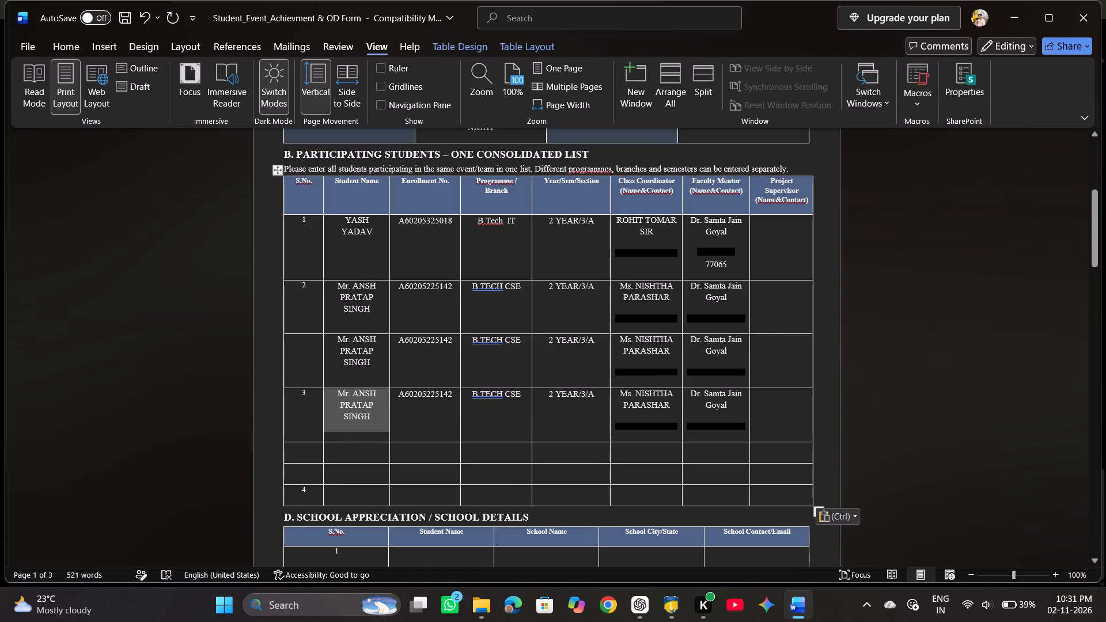
left_click(339, 456)
key("ctrl+v")
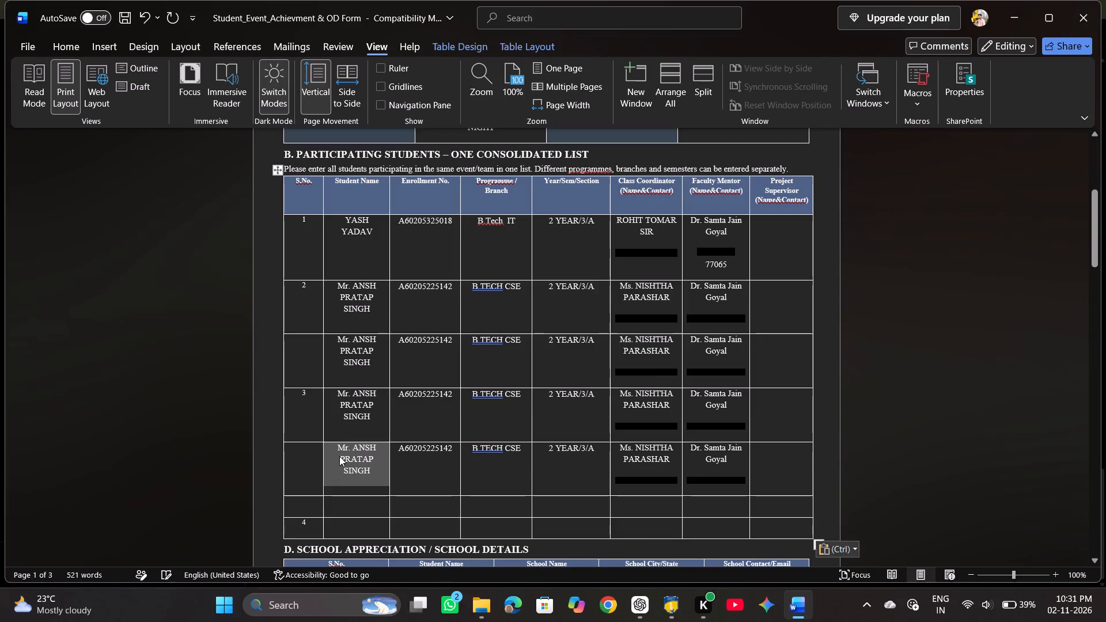
Replace the student name in section B's row 3 with section H's fourth student, using the title Ms.
left_click(347, 392)
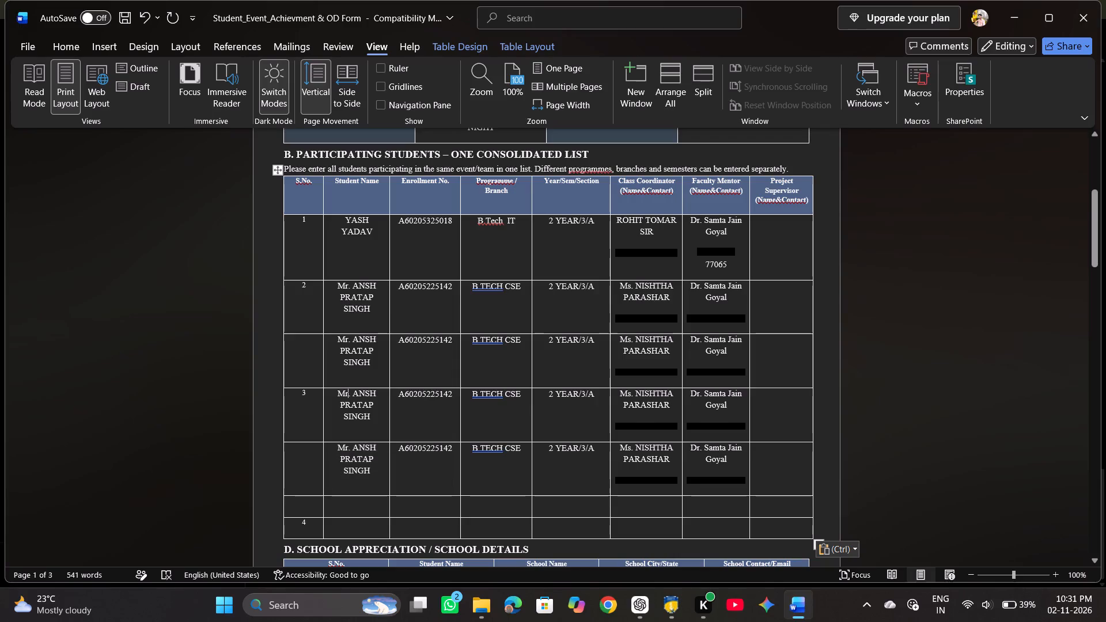
key("BackSpace")
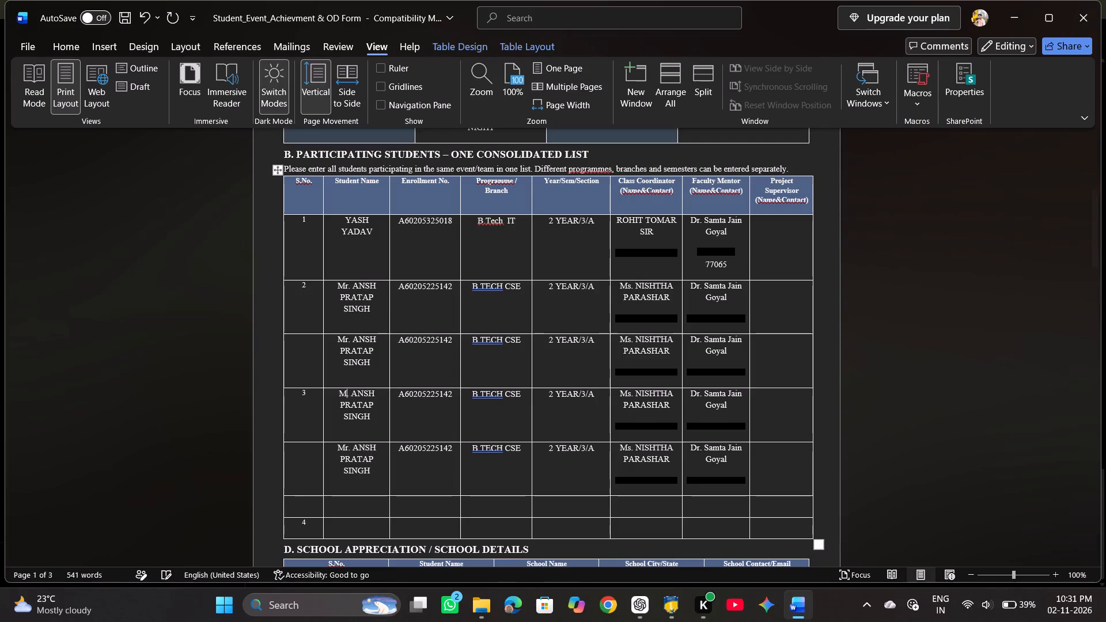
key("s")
left_click(373, 416)
key("BackSpace")
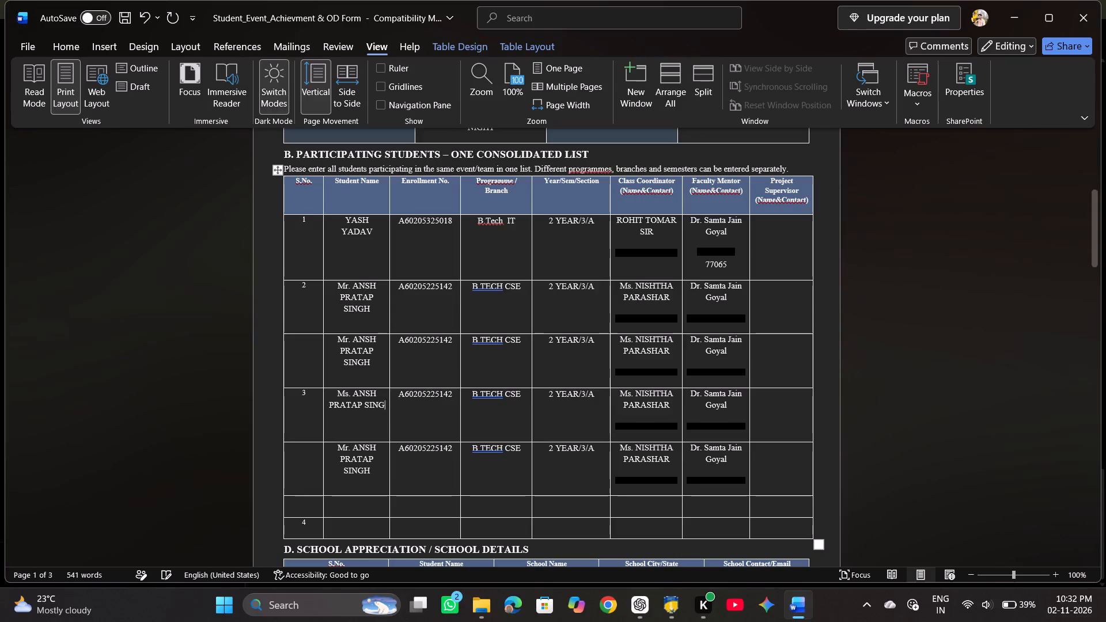
key("BackSpace")
key("BackSpace")
key("BackSpace")
key("BackSpace")
key("BackSpace")
key("BackSpace")
key("BackSpace")
key("BackSpace")
key("BackSpace")
key("BackSpace")
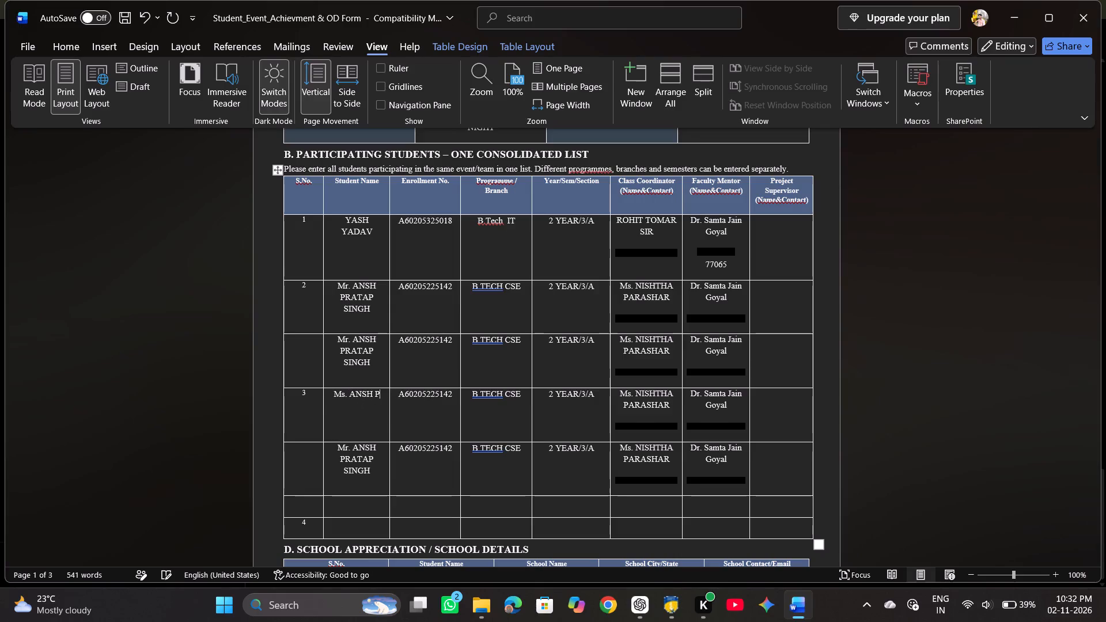
key("BackSpace")
key("BackSpace")
key("BackSpace")
key("BackSpace")
key("BackSpace")
key("BackSpace")
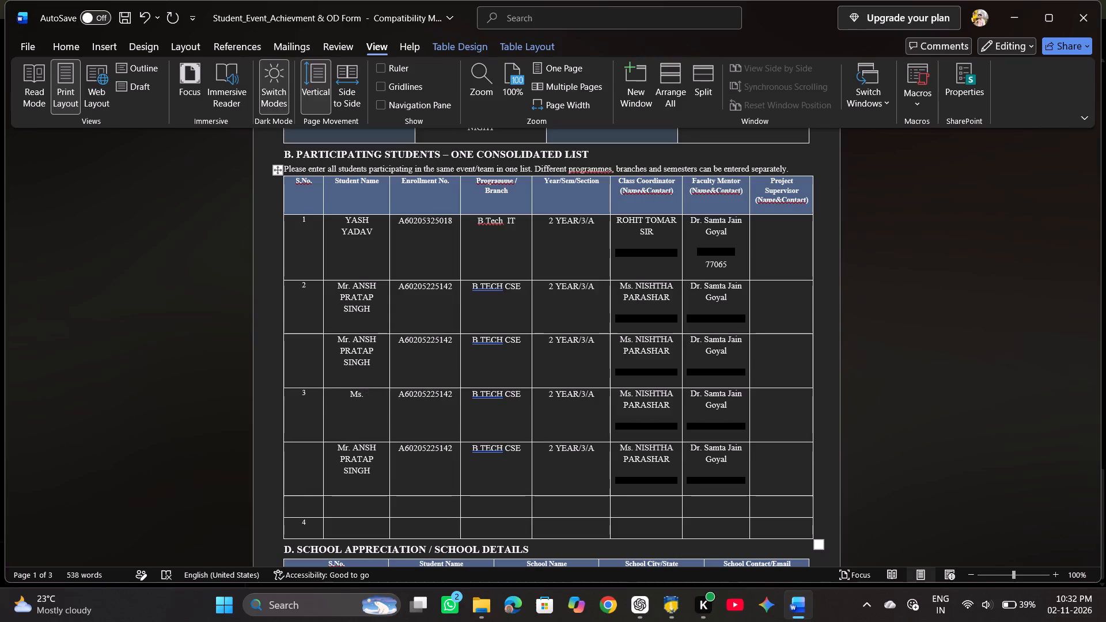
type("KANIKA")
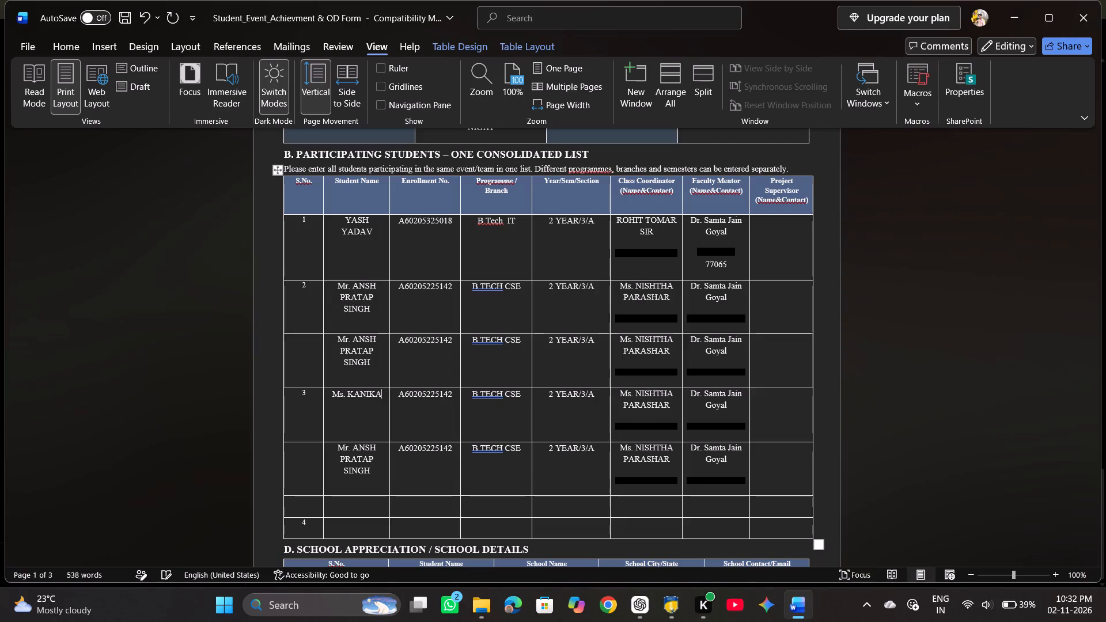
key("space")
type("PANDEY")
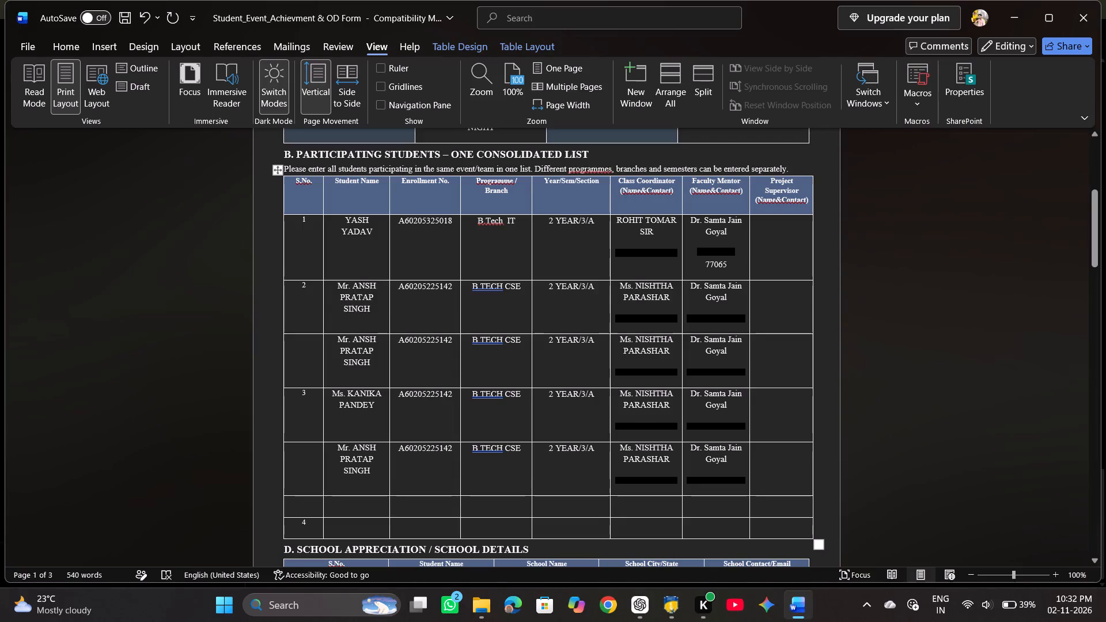
Replace the name in the row beneath row 3 of section B with the same fourth student's name, titled Ms.
left_click(373, 469)
key("BackSpace")
key("BackSpace")
key("BackSpace")
key("BackSpace")
key("BackSpace")
key("BackSpace")
key("BackSpace")
key("BackSpace")
key("BackSpace")
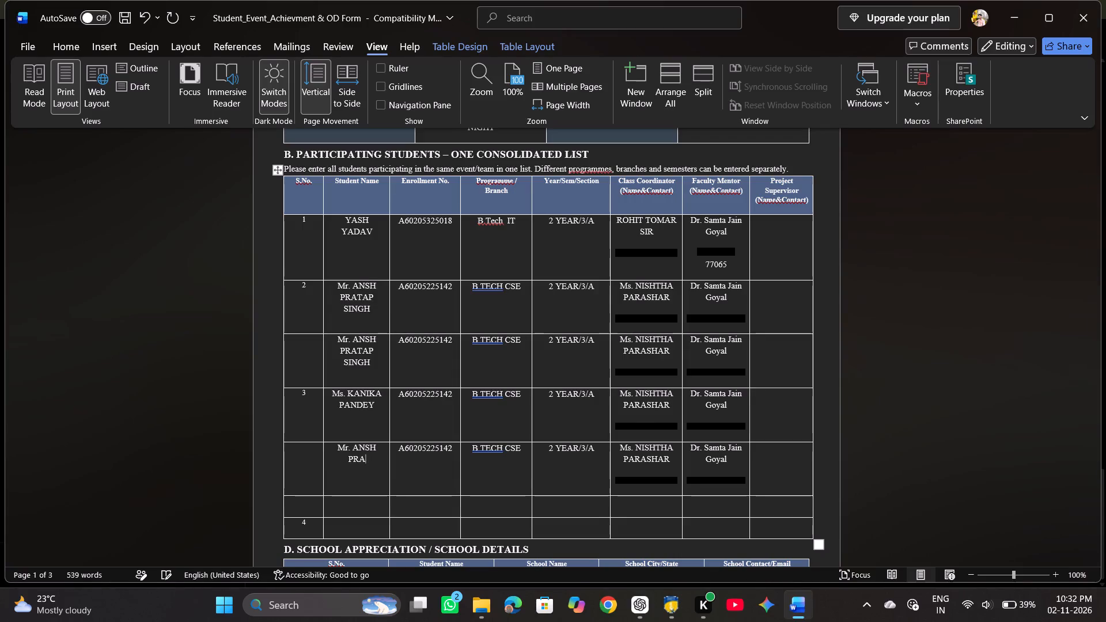
key("BackSpace")
key("BackSpace")
key("BackSpace")
key("BackSpace")
key("BackSpace")
key("BackSpace")
key("BackSpace")
key("BackSpace")
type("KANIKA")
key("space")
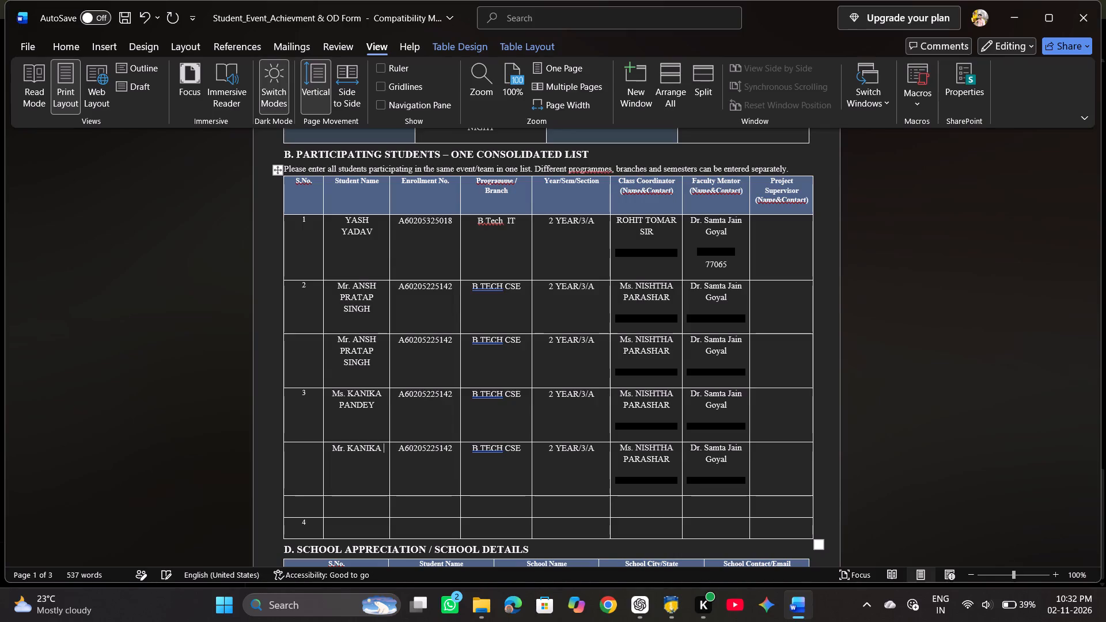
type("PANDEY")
left_click(346, 448)
left_click(341, 449)
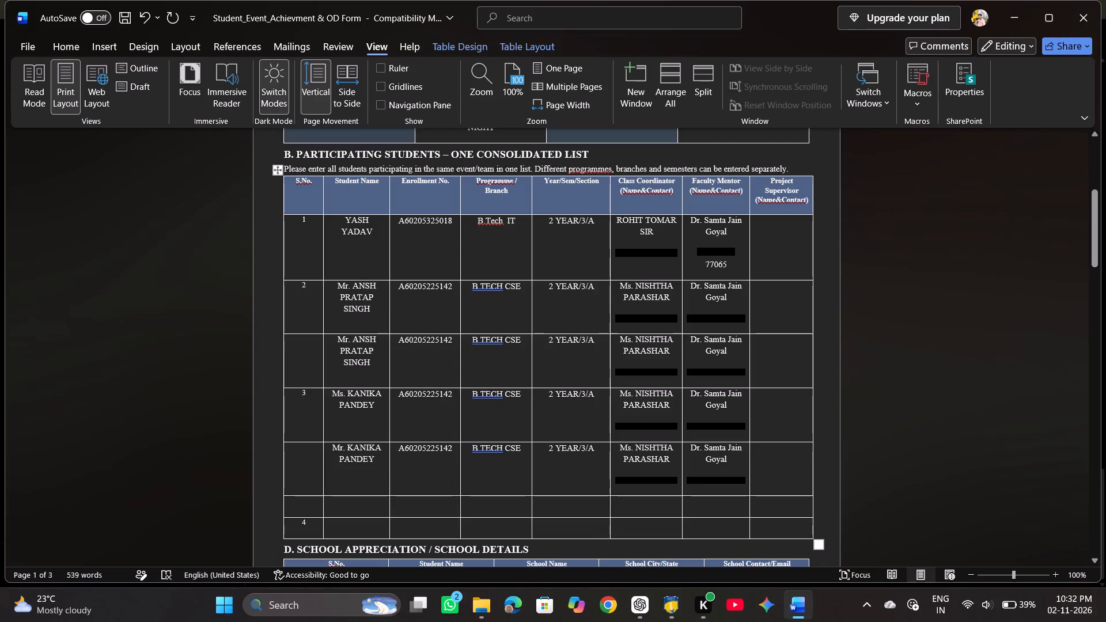
left_click(341, 448)
left_click(341, 448)
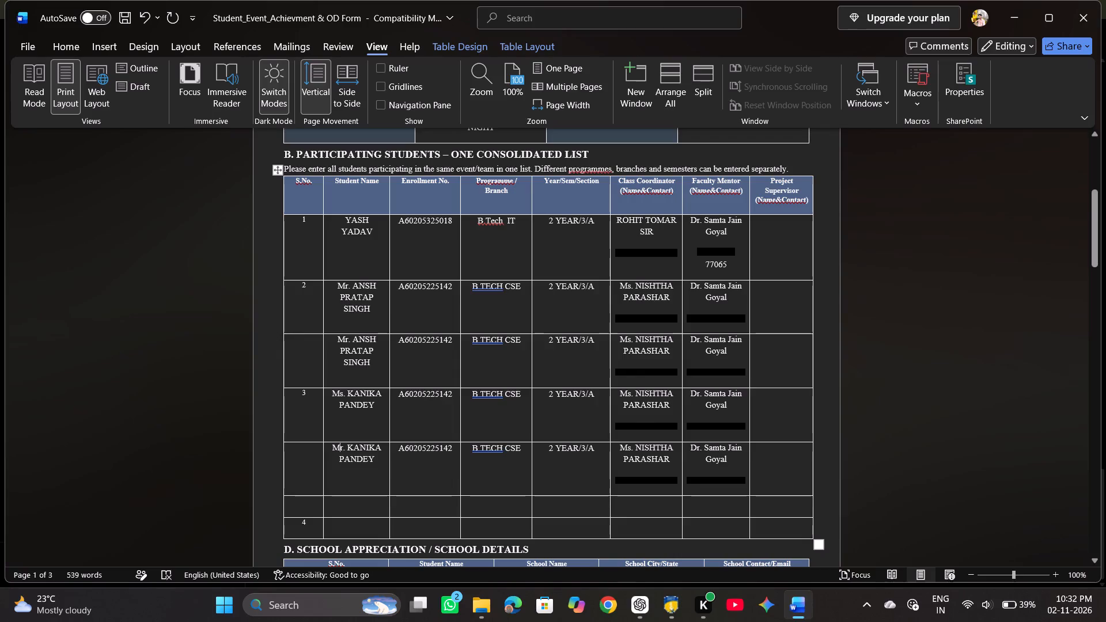
left_click(354, 448)
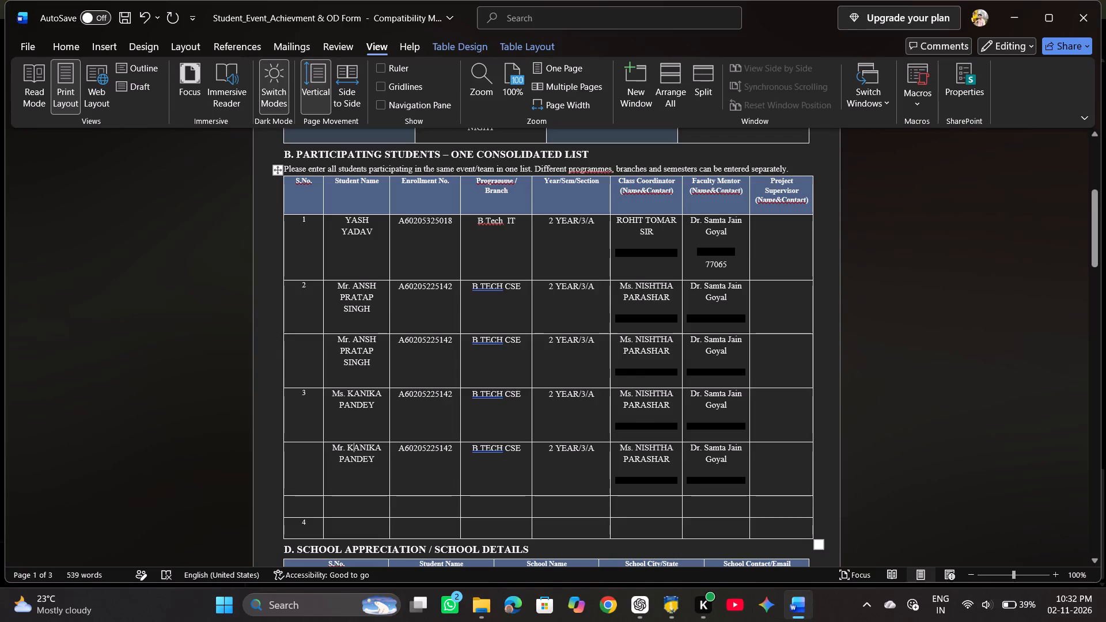
left_click(343, 448)
key("BackSpace")
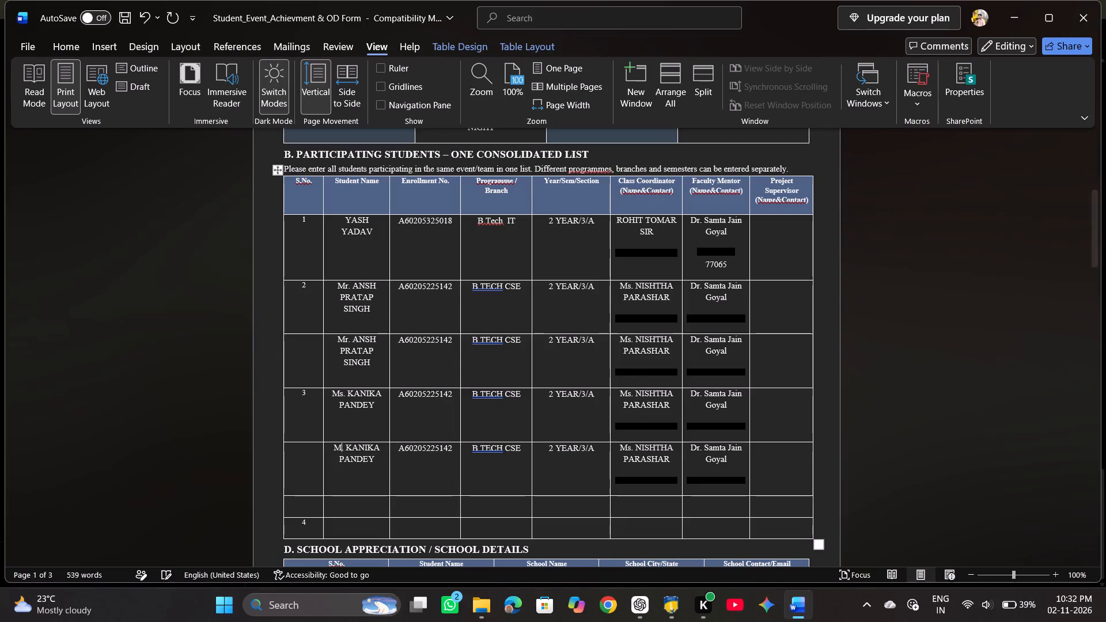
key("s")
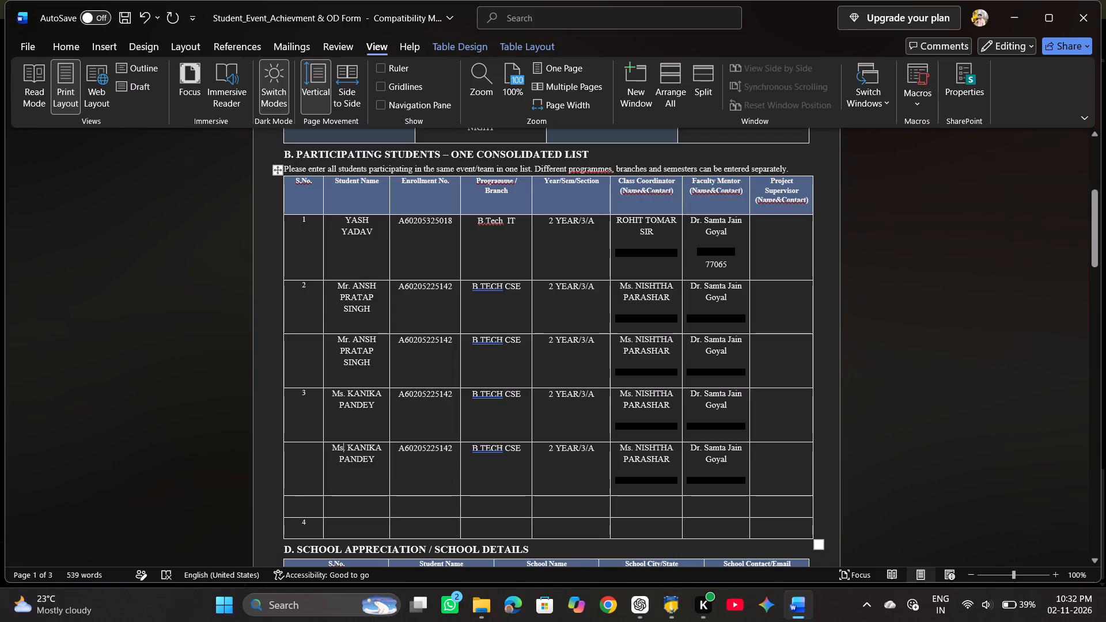
Correct the enrollment number in section B's row 3 to match section H's fourth student.
left_click(455, 448)
scroll(796, 434, "down", 3)
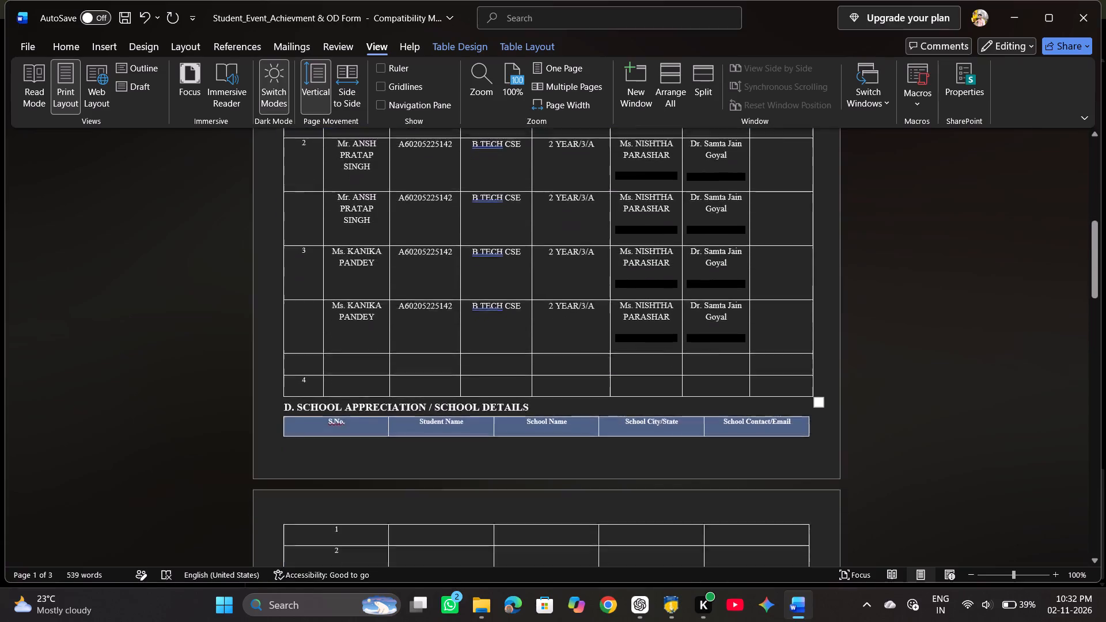
scroll(796, 434, "down", 2)
scroll(796, 434, "up", 2)
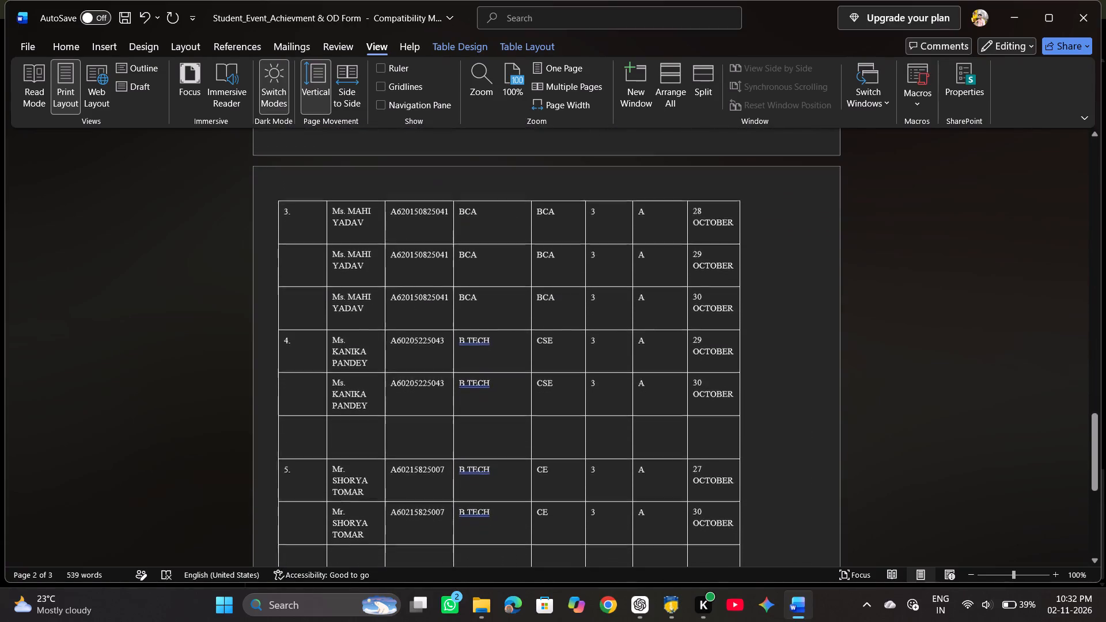
scroll(796, 434, "up", 1)
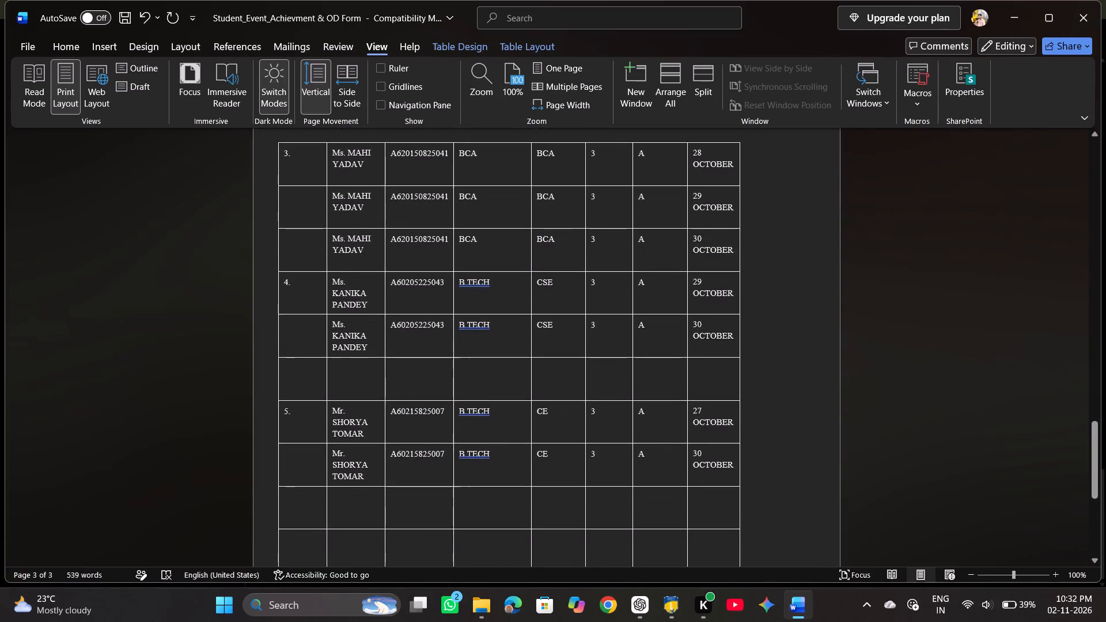
scroll(796, 434, "up", 1)
scroll(796, 434, "down", 1)
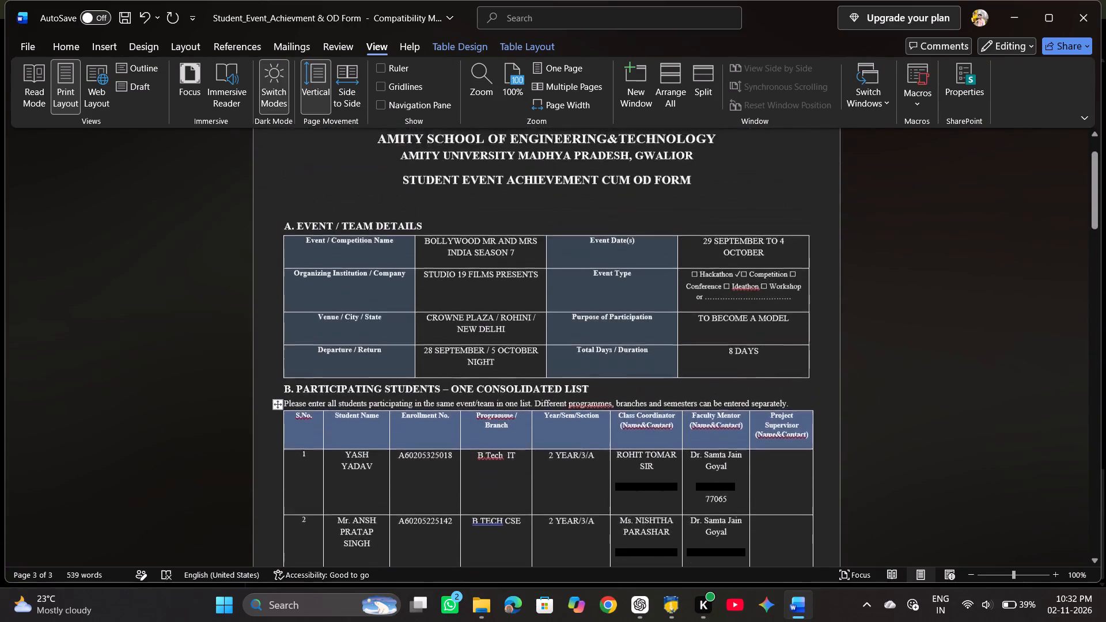
scroll(796, 434, "down", 1)
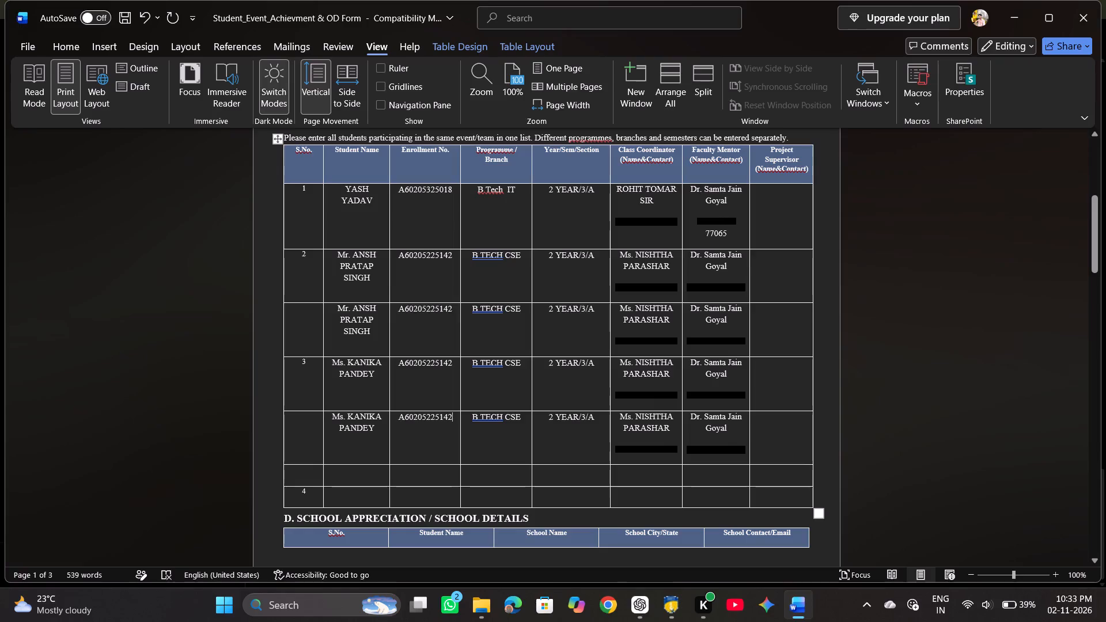
left_click(456, 362)
key("BackSpace")
key("BackSpace")
key("BackSpace")
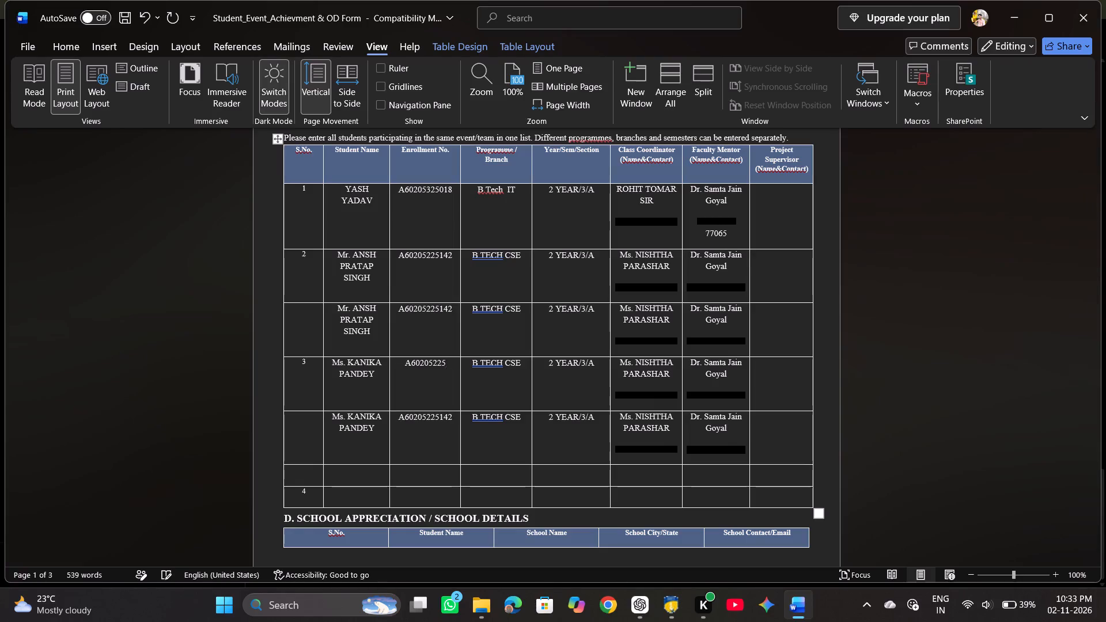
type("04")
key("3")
Change the enrollment number in the row beneath row 3 of section B to the same fourth student's number.
left_click(454, 418)
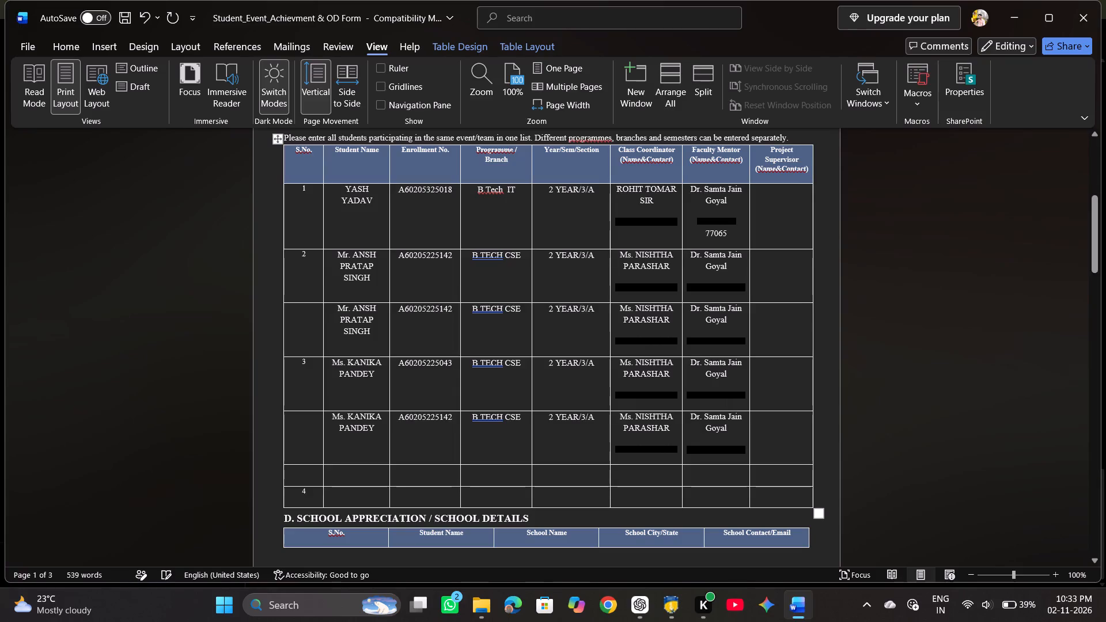
key("BackSpace")
key("BackSpace")
key("BackSpace")
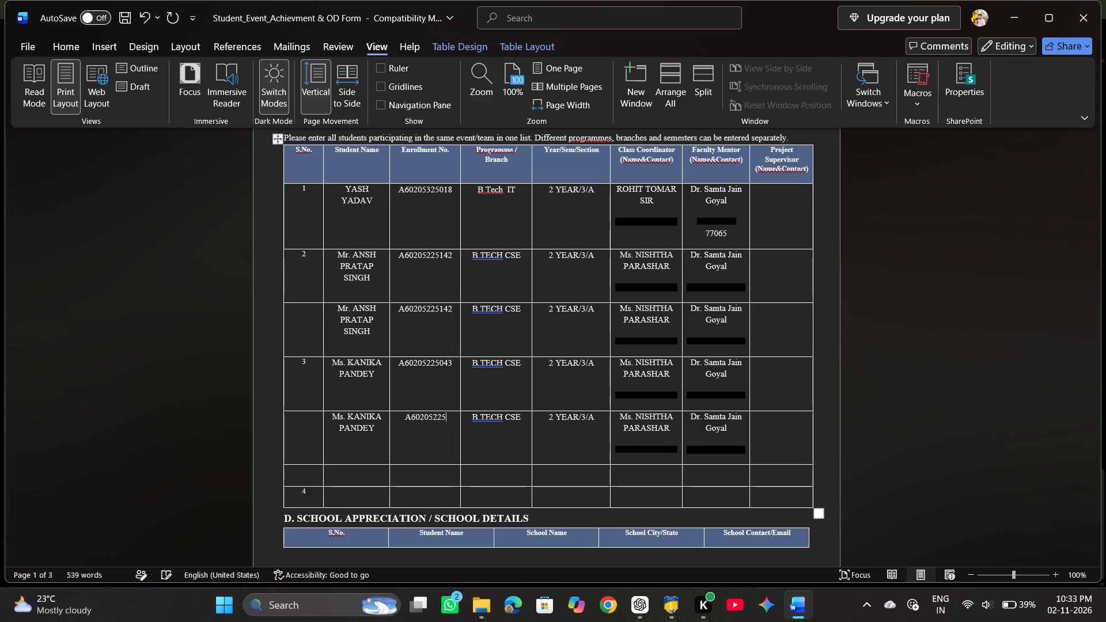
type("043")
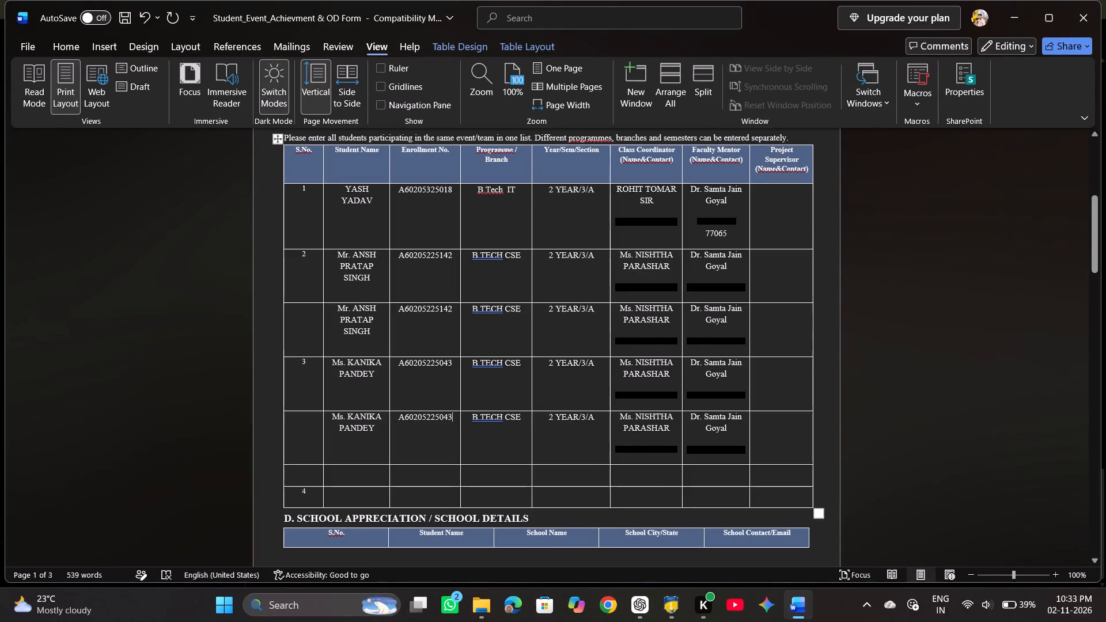
Replace the class coordinator details in section B's row 3 with that row's faculty mentor details, keeping the mentor cell filled too.
left_click_drag(618, 361, 672, 401)
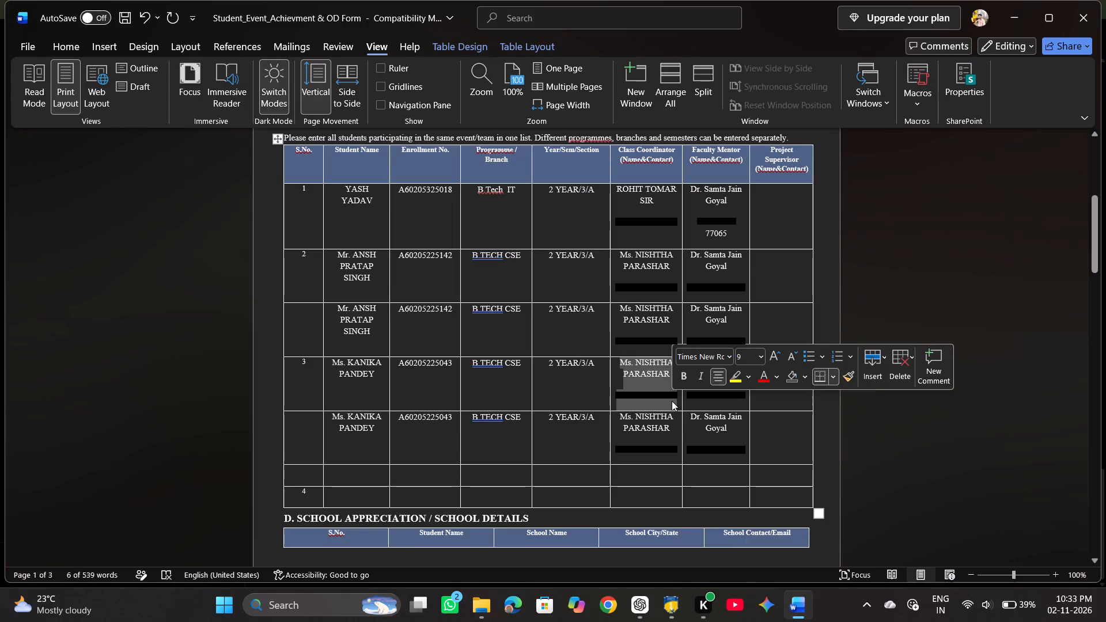
key("Delete")
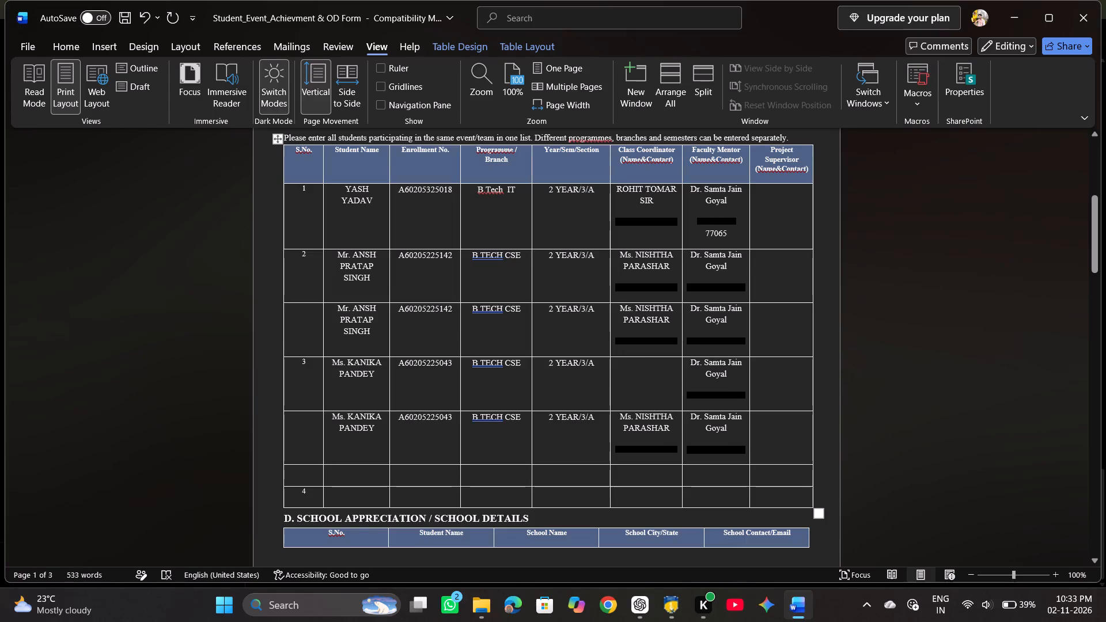
left_click_drag(692, 361, 750, 407)
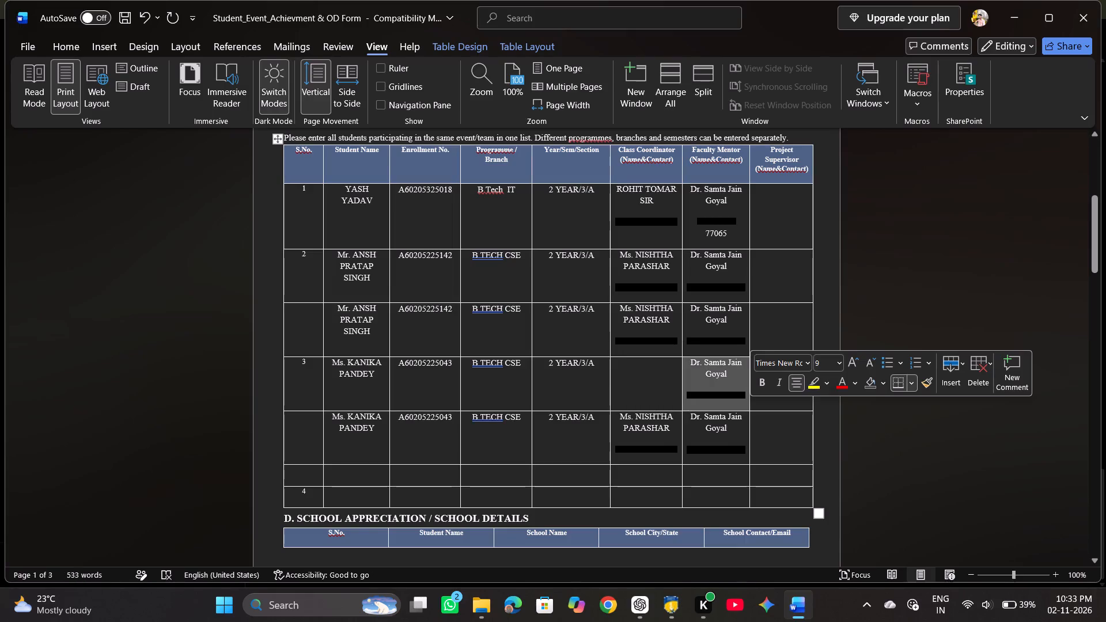
key("ctrl+c")
left_click(662, 382)
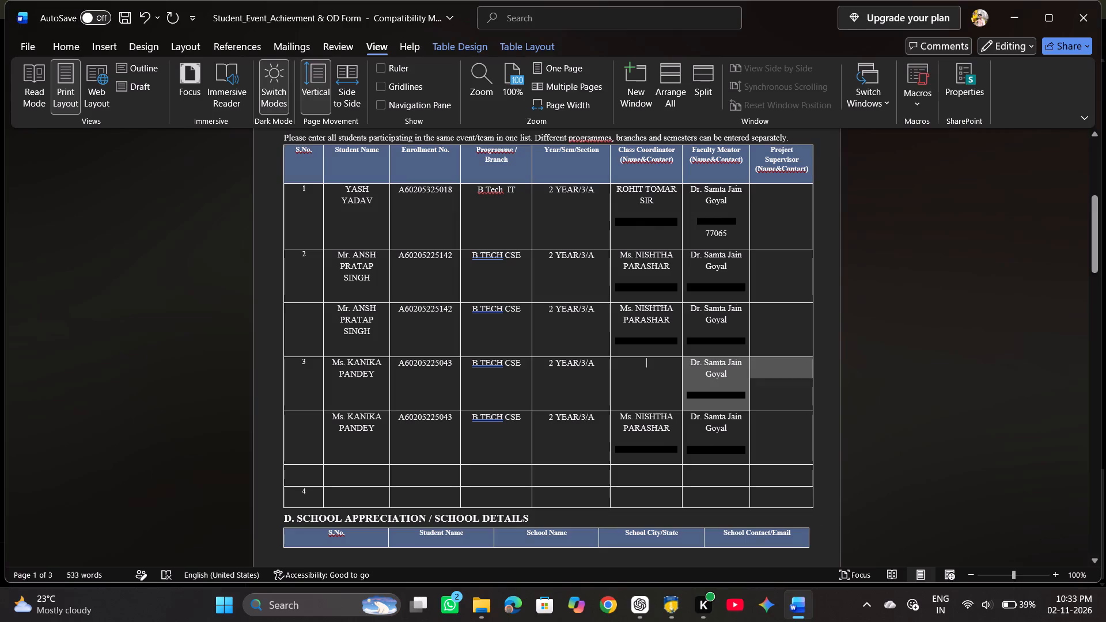
key("ctrl+v")
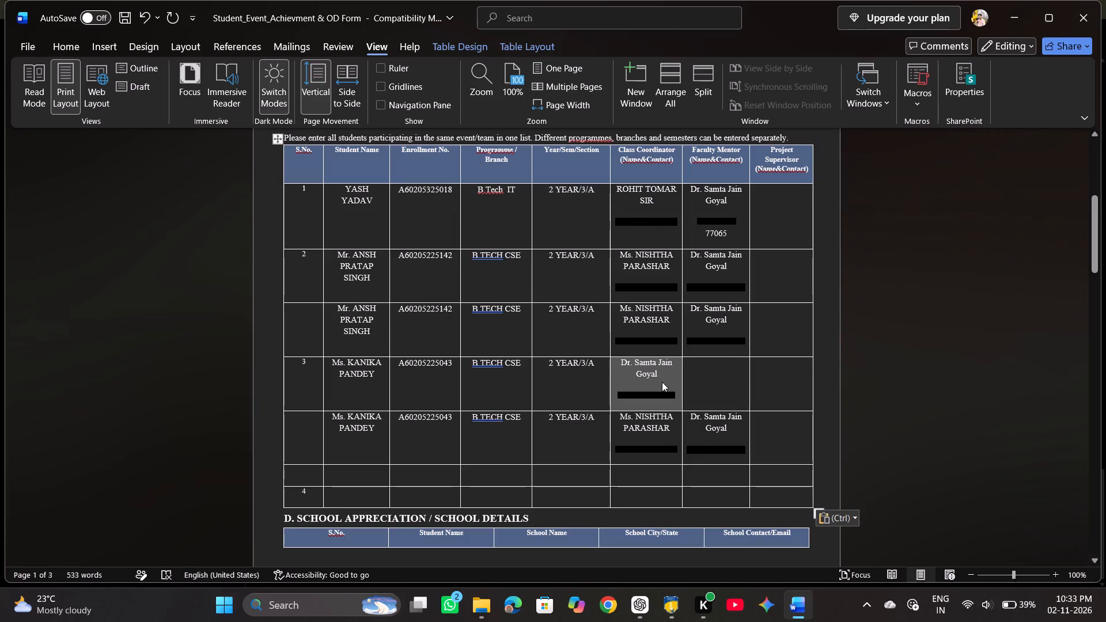
left_click(718, 378)
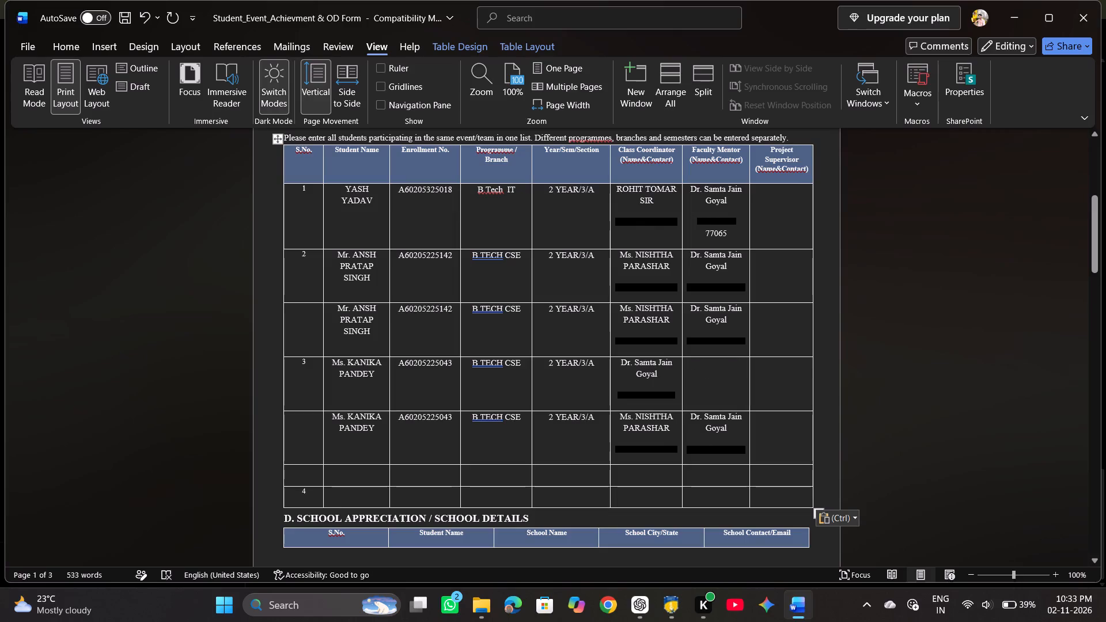
key("ctrl+v")
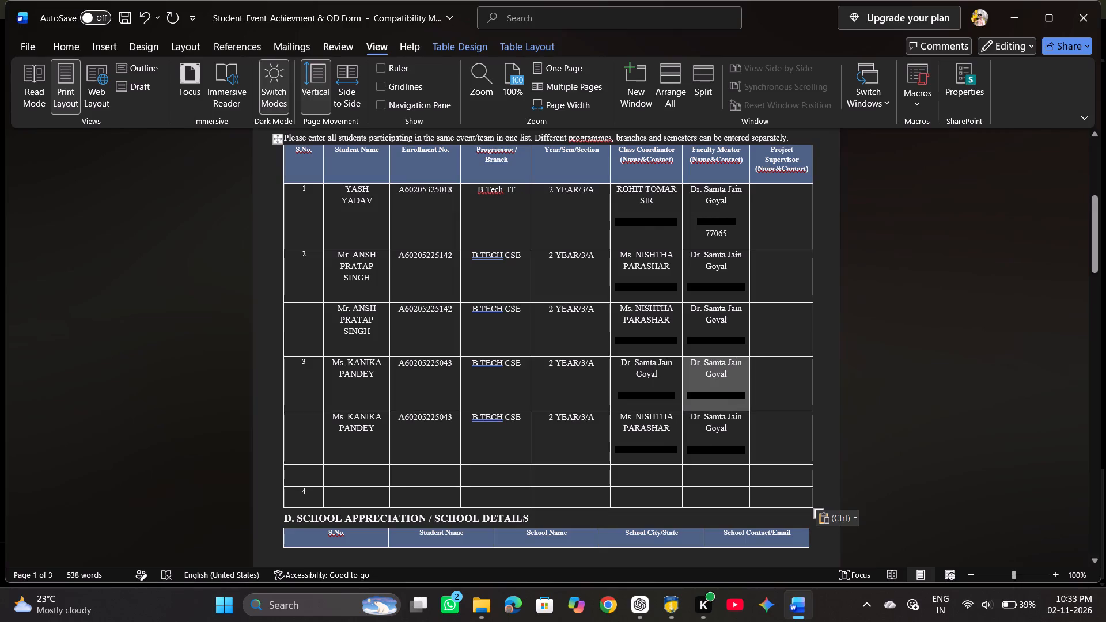
Fill both the class coordinator and faculty mentor cells in the row beneath row 3 with the same copied mentor details.
left_click_drag(616, 415, 679, 459)
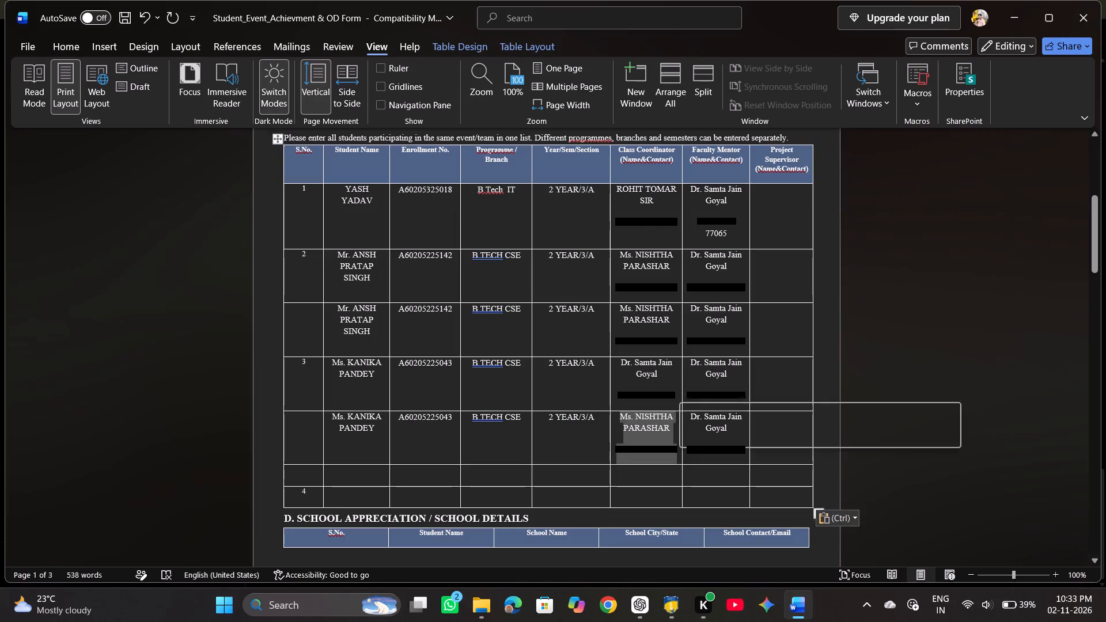
key("Delete")
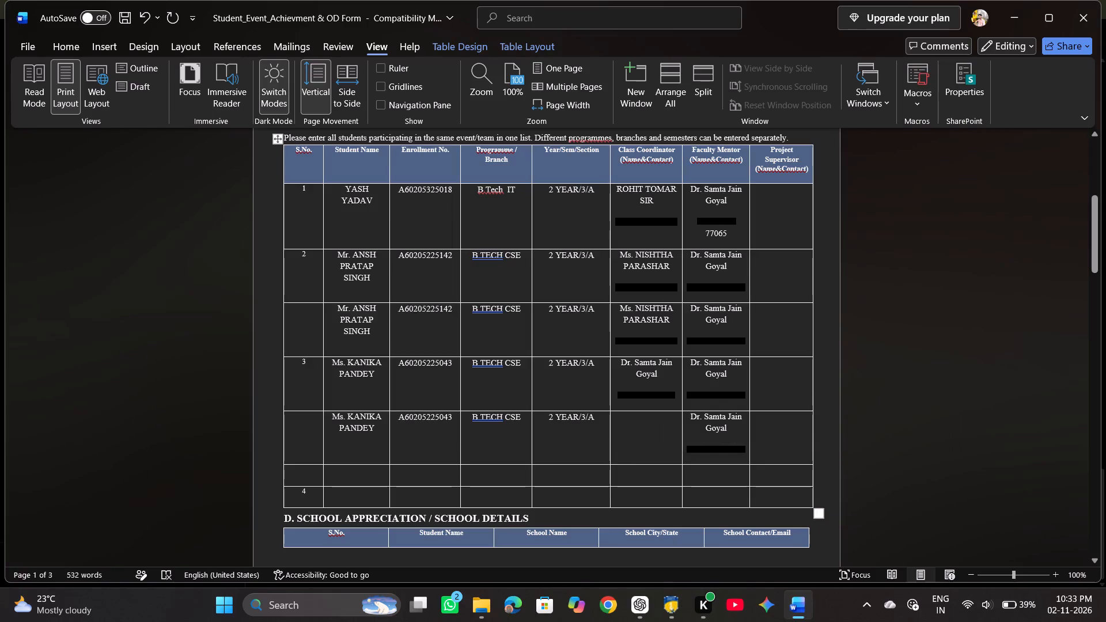
key("ctrl+v")
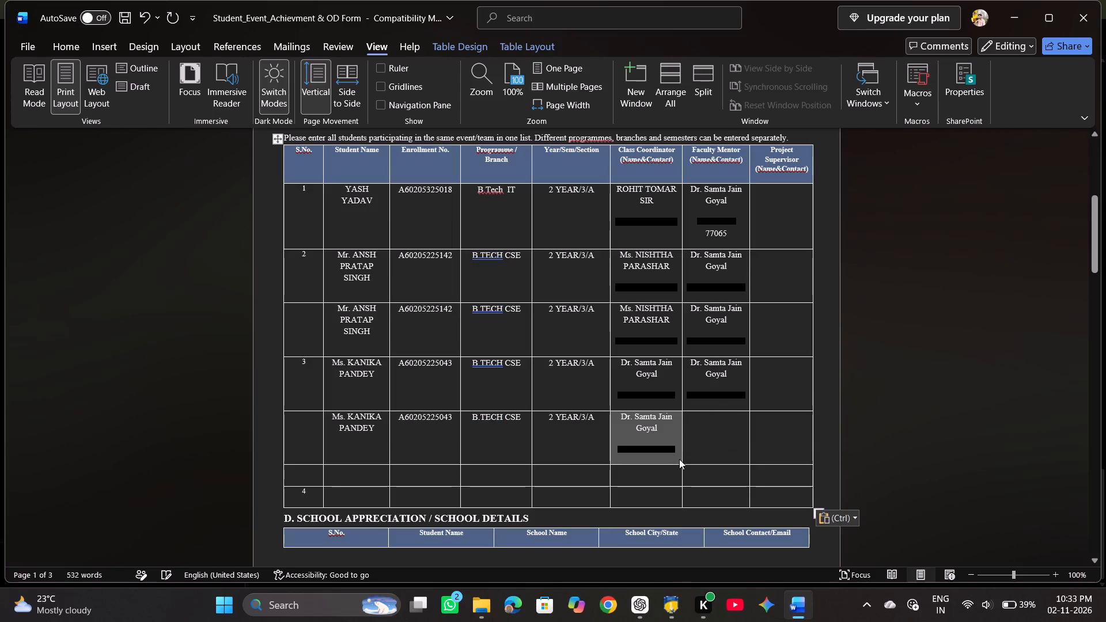
left_click(713, 443)
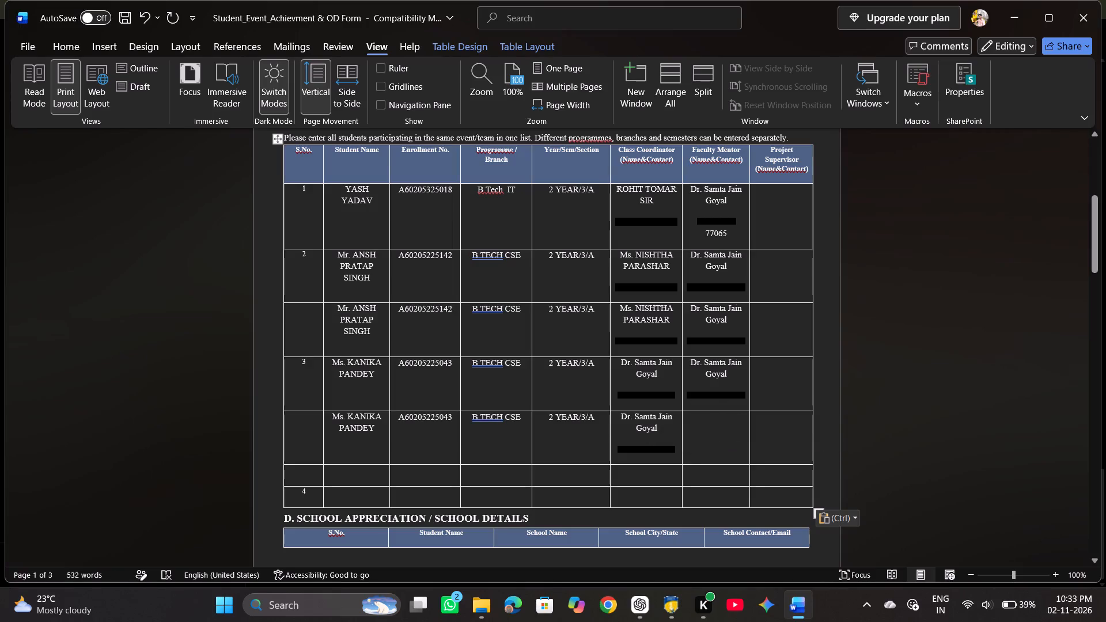
key("ctrl+v")
left_click(786, 449)
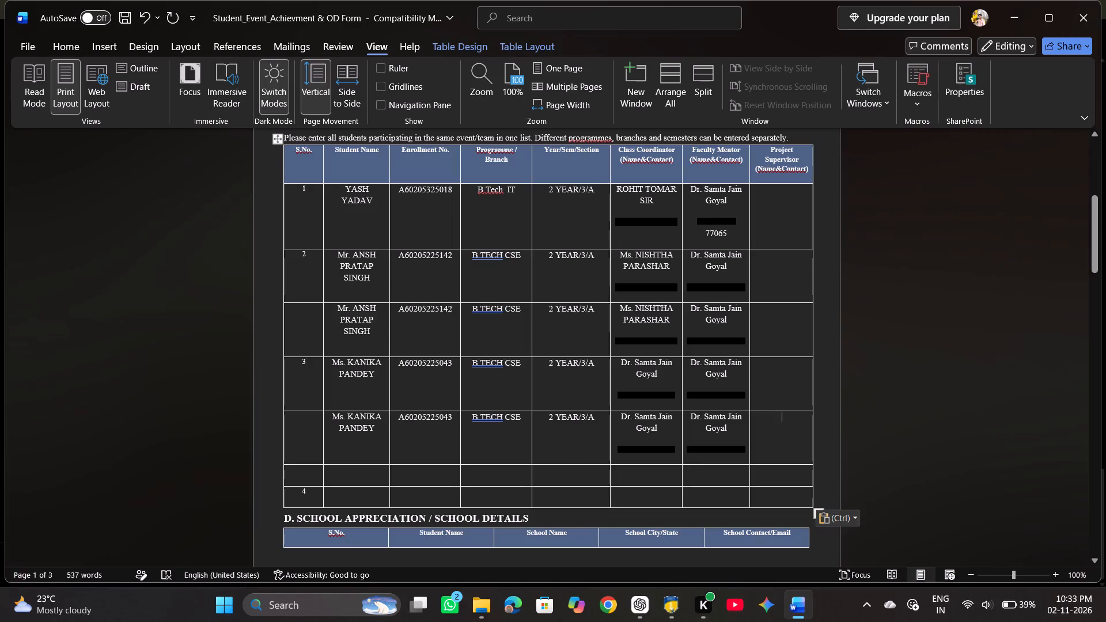
Change how the last mentor details were pasted beneath row 3, placing them as a nested table inside the faculty mentor cell.
scroll(786, 449, "down", 1)
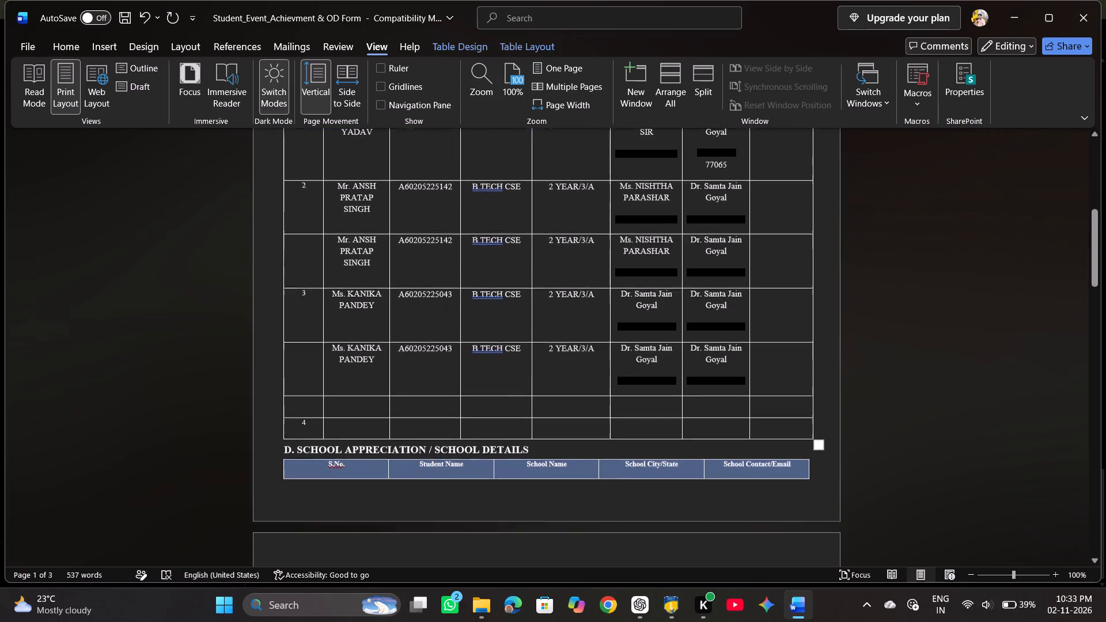
scroll(786, 449, "down", 2)
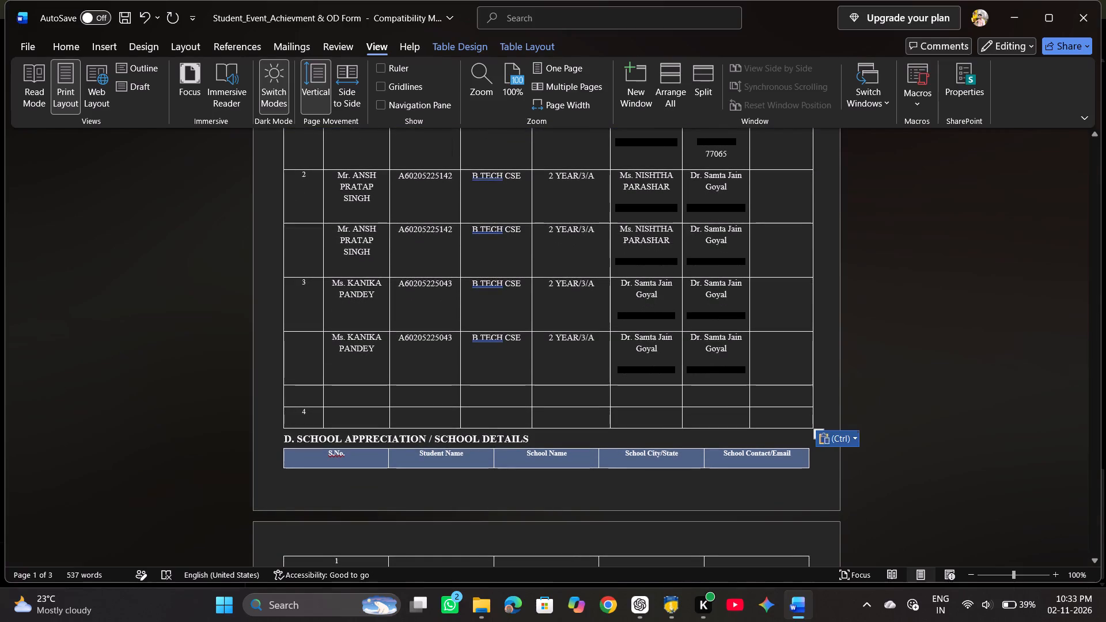
left_click(857, 405)
left_click(843, 436)
left_click(835, 480)
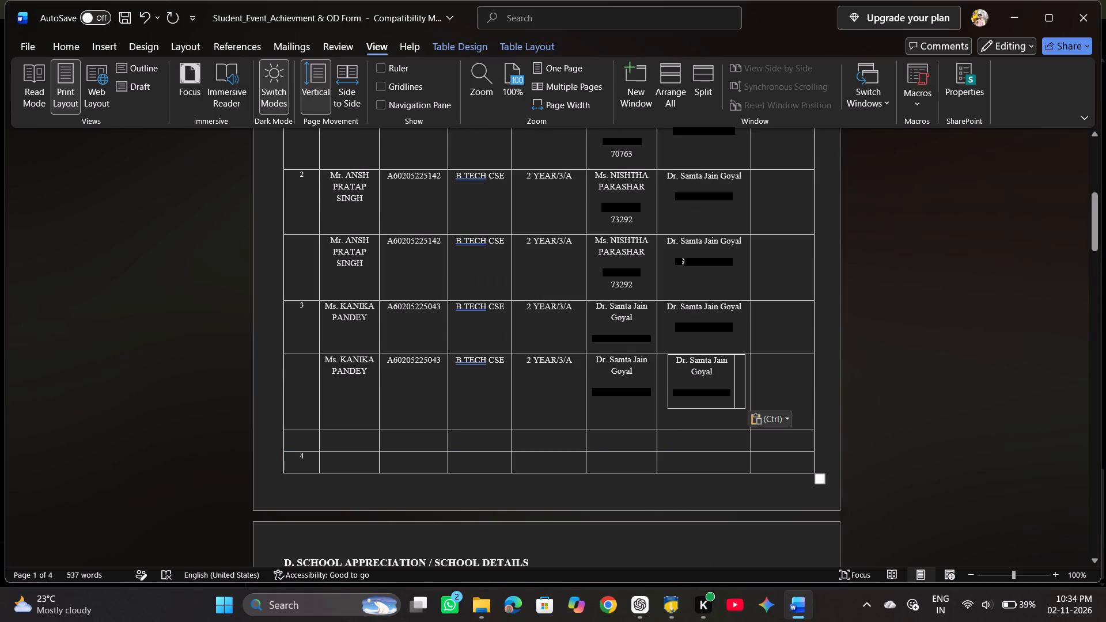
Select the whole section B student table, repeatedly insert rows below it, and check the added blank rows.
left_click(823, 482)
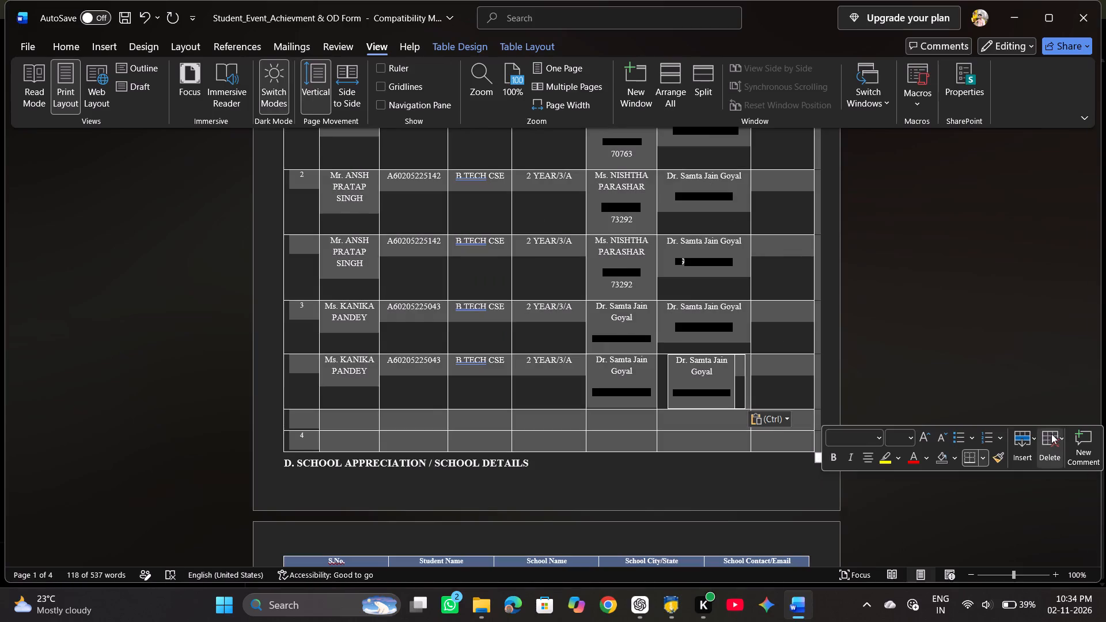
left_click(1027, 440)
left_click(1031, 498)
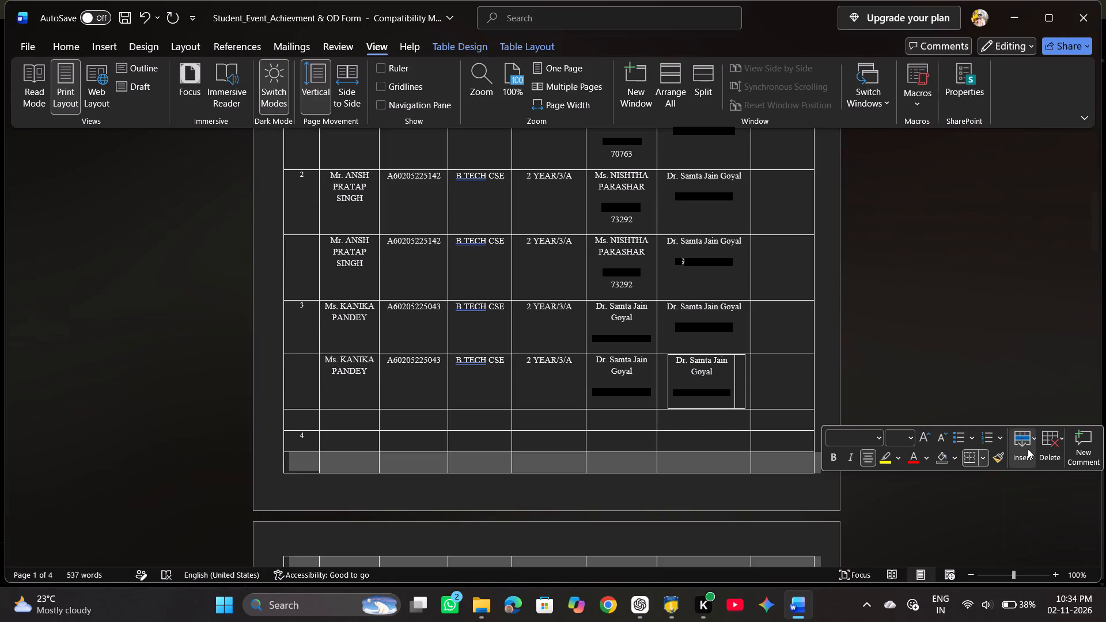
left_click(1028, 449)
left_click(1032, 496)
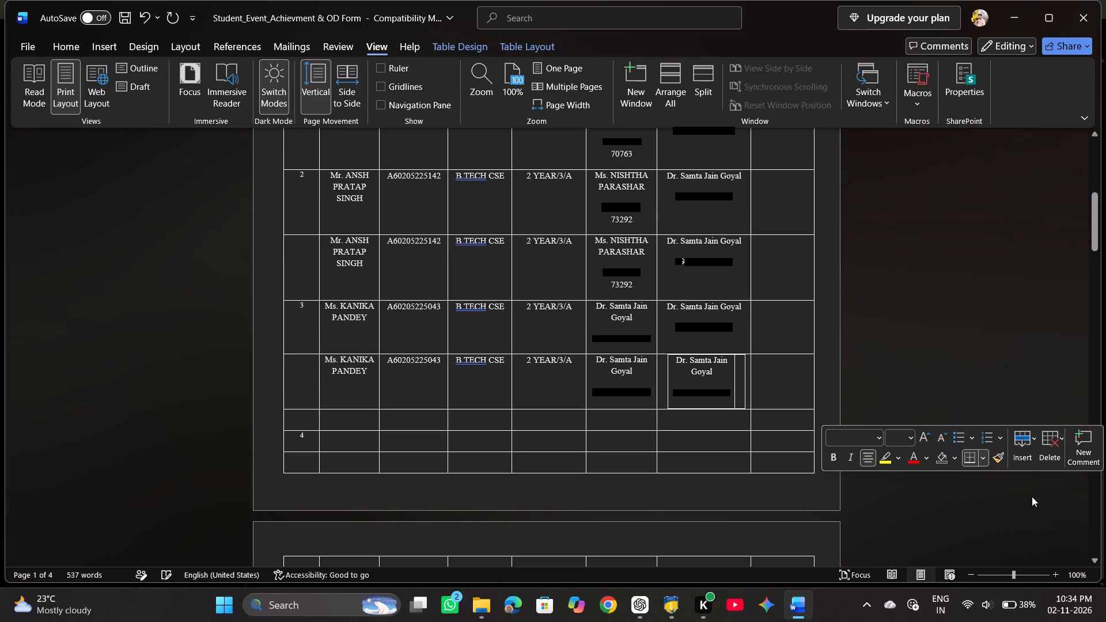
left_click(1027, 456)
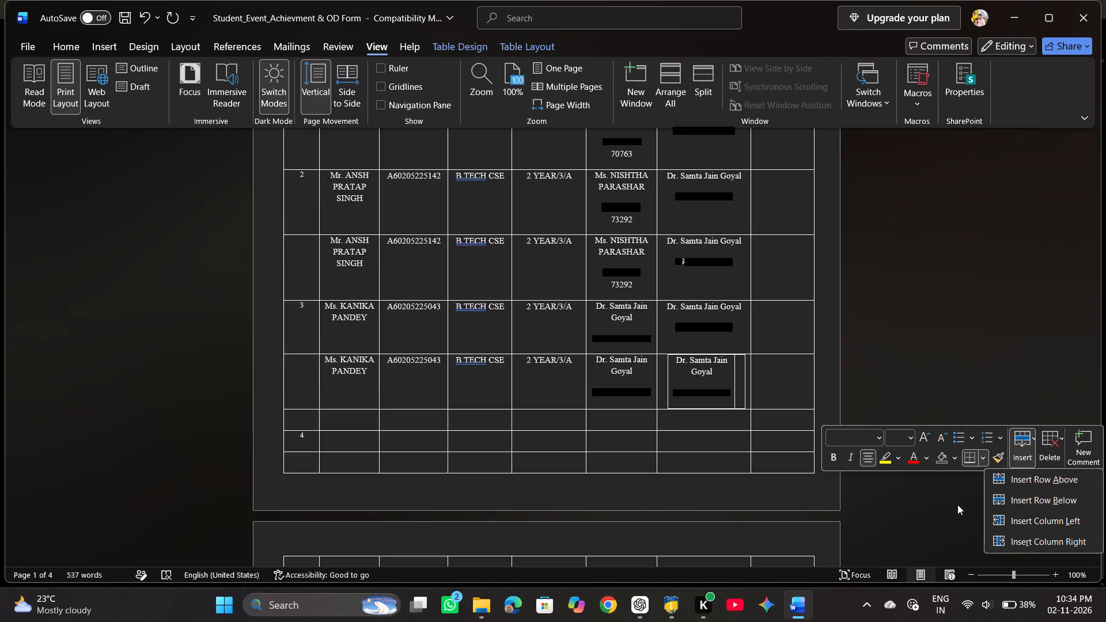
left_click(1023, 502)
left_click(965, 506)
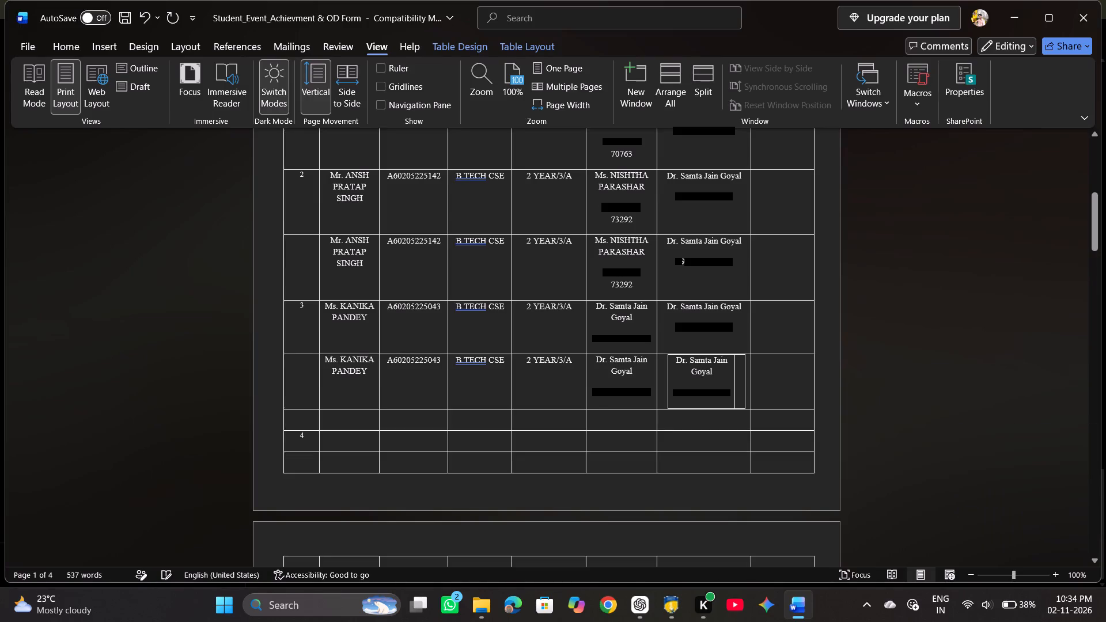
scroll(933, 408, "down", 5)
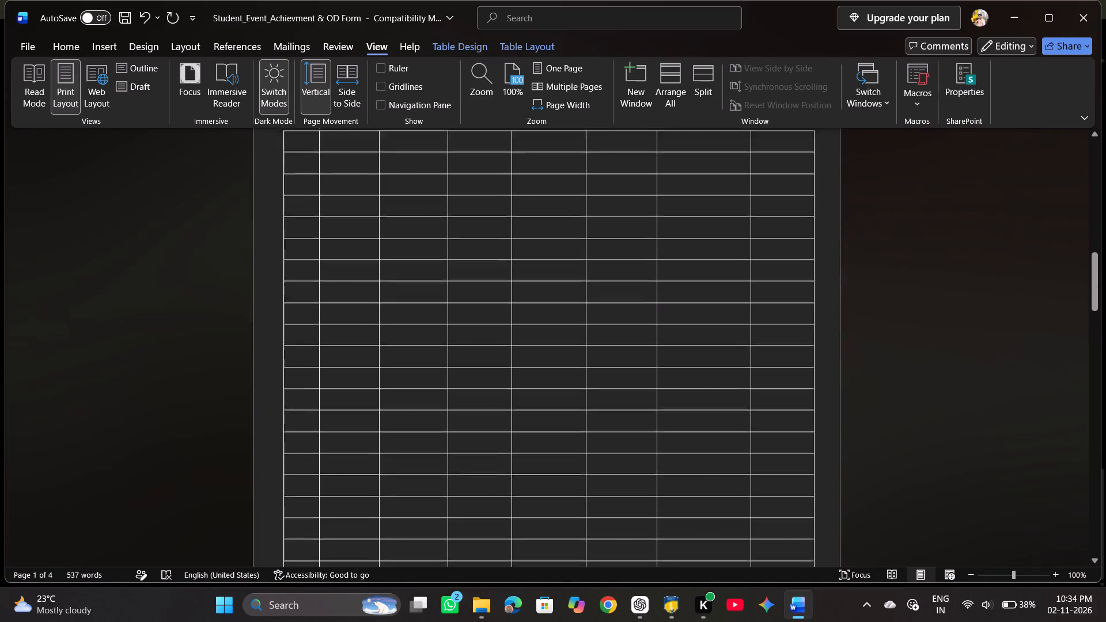
scroll(933, 408, "down", 1)
scroll(933, 408, "up", 2)
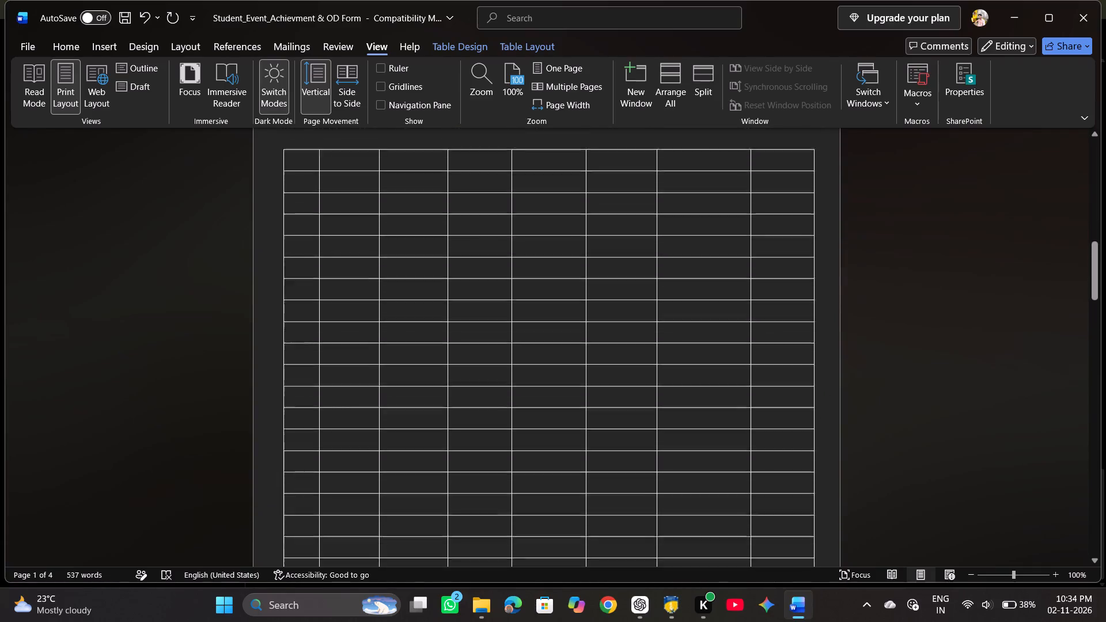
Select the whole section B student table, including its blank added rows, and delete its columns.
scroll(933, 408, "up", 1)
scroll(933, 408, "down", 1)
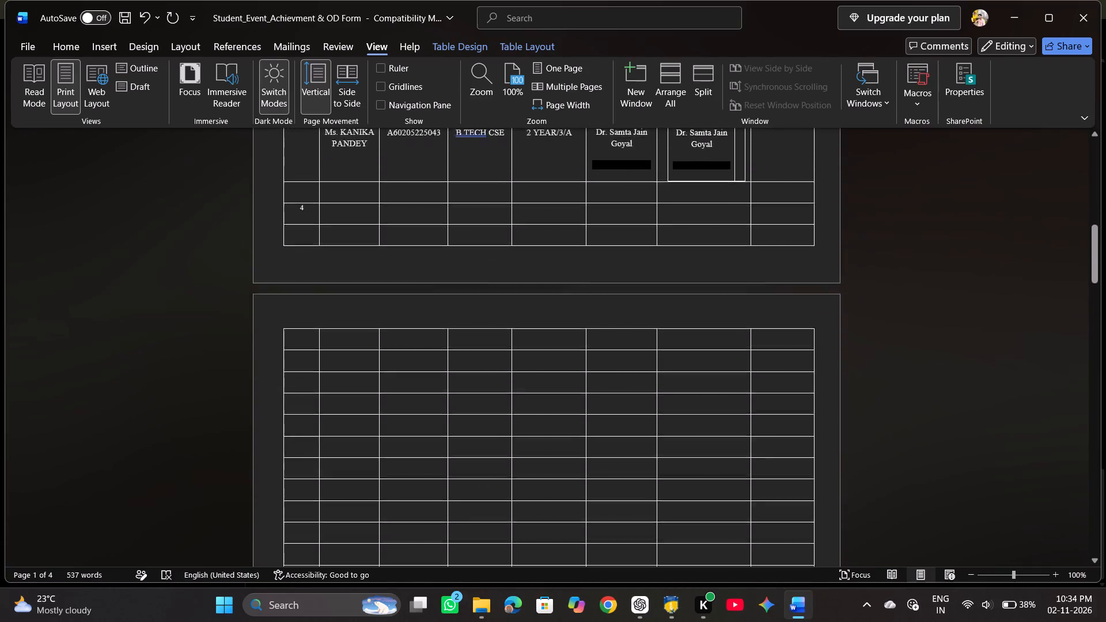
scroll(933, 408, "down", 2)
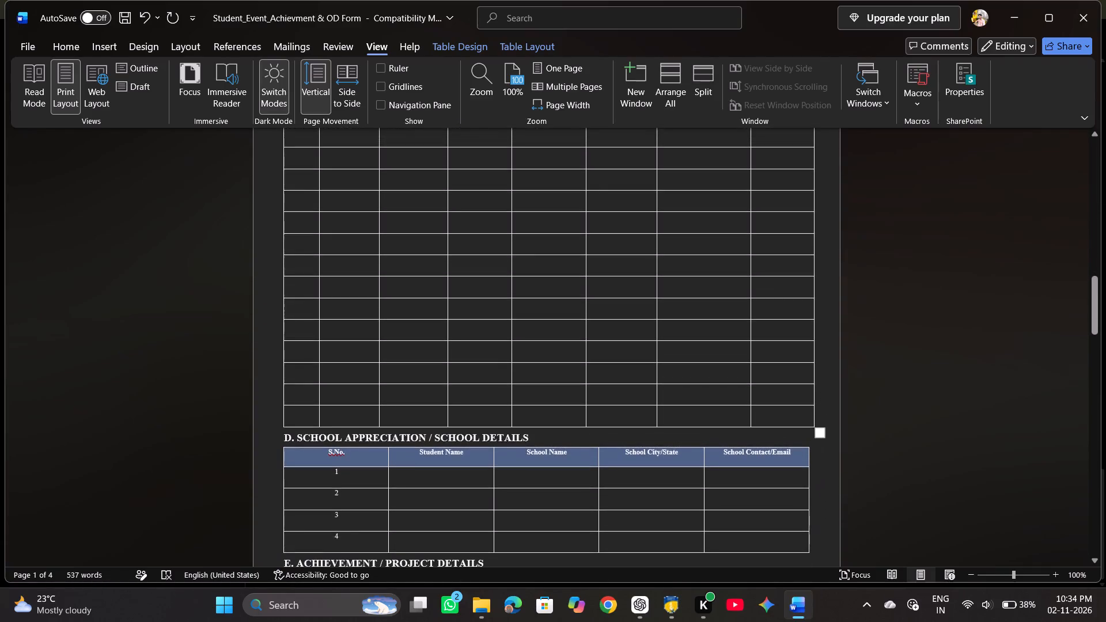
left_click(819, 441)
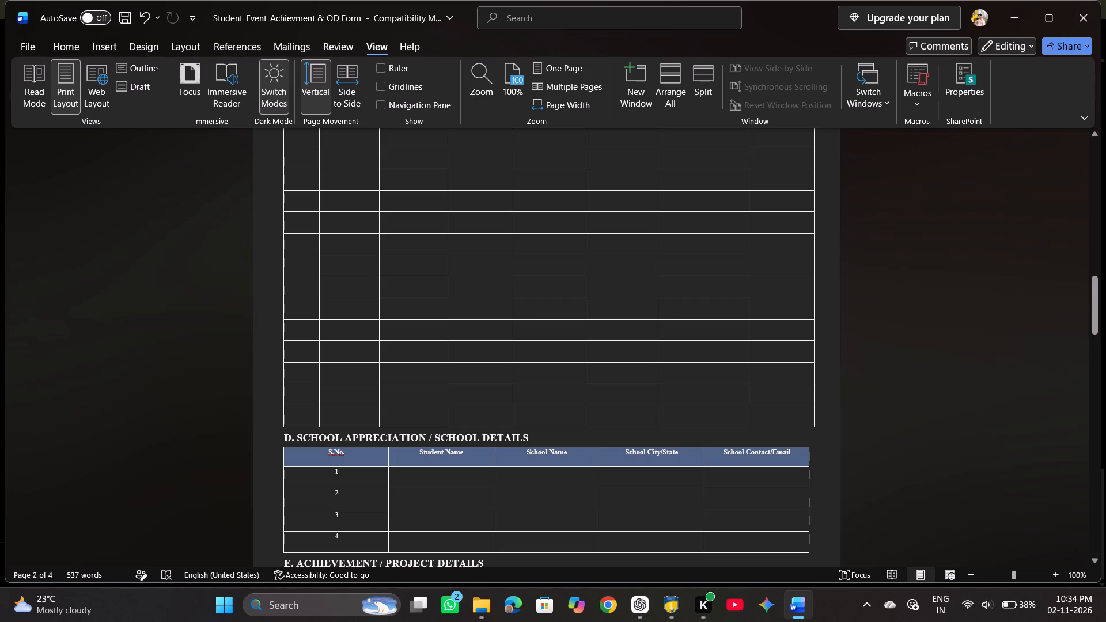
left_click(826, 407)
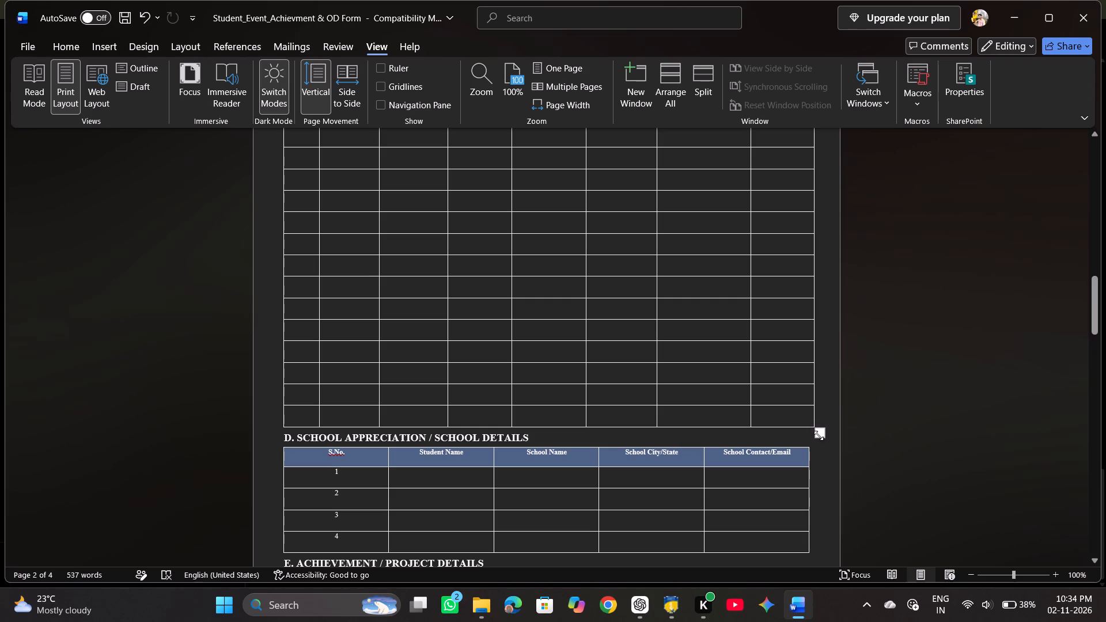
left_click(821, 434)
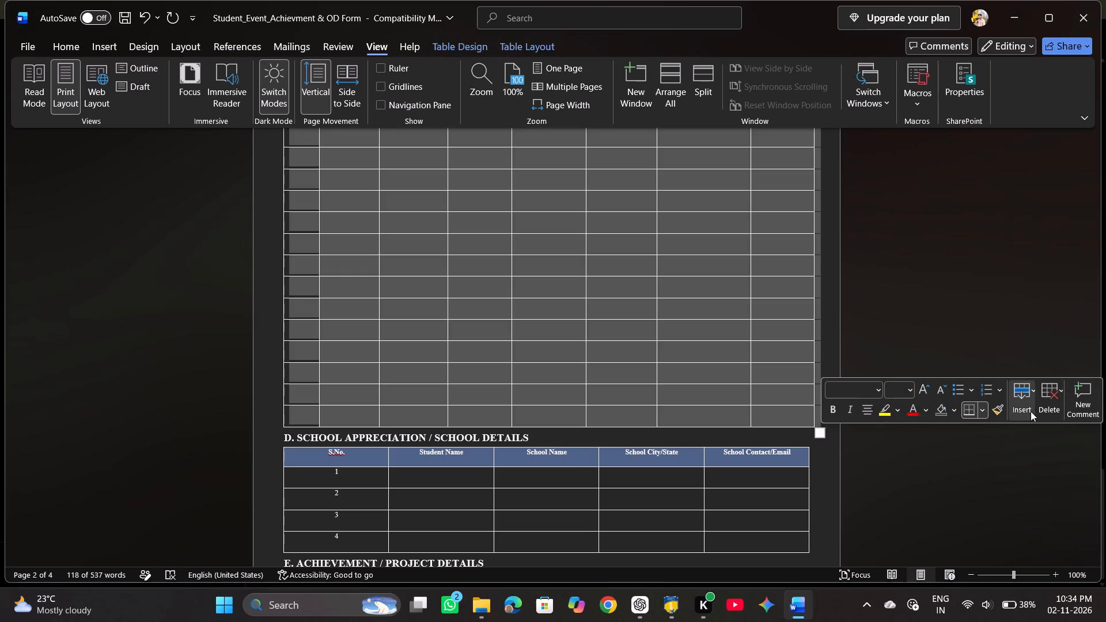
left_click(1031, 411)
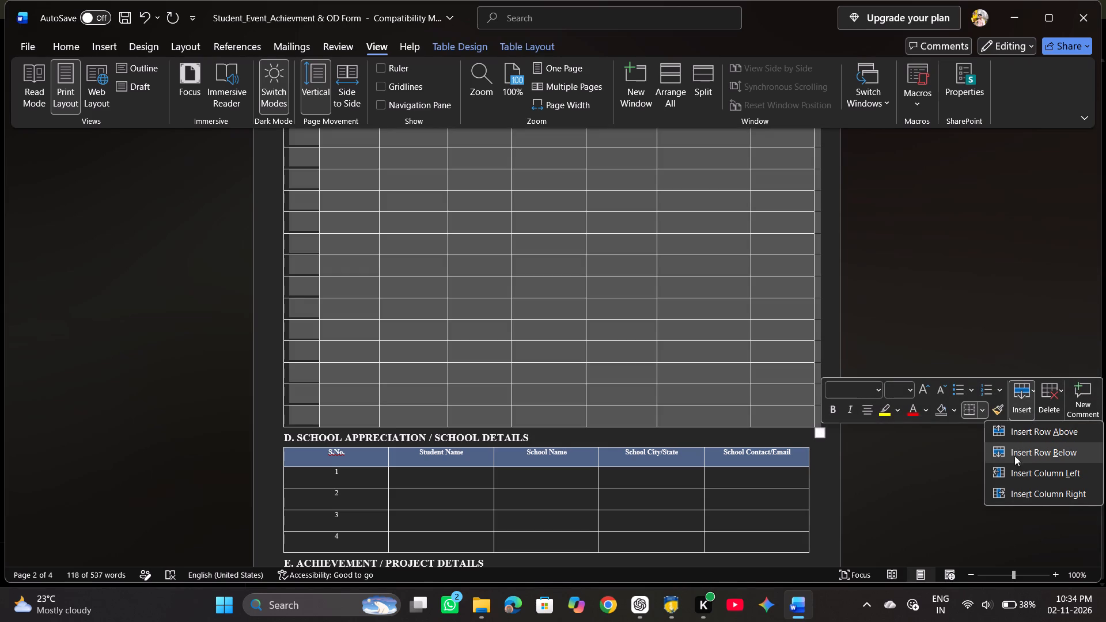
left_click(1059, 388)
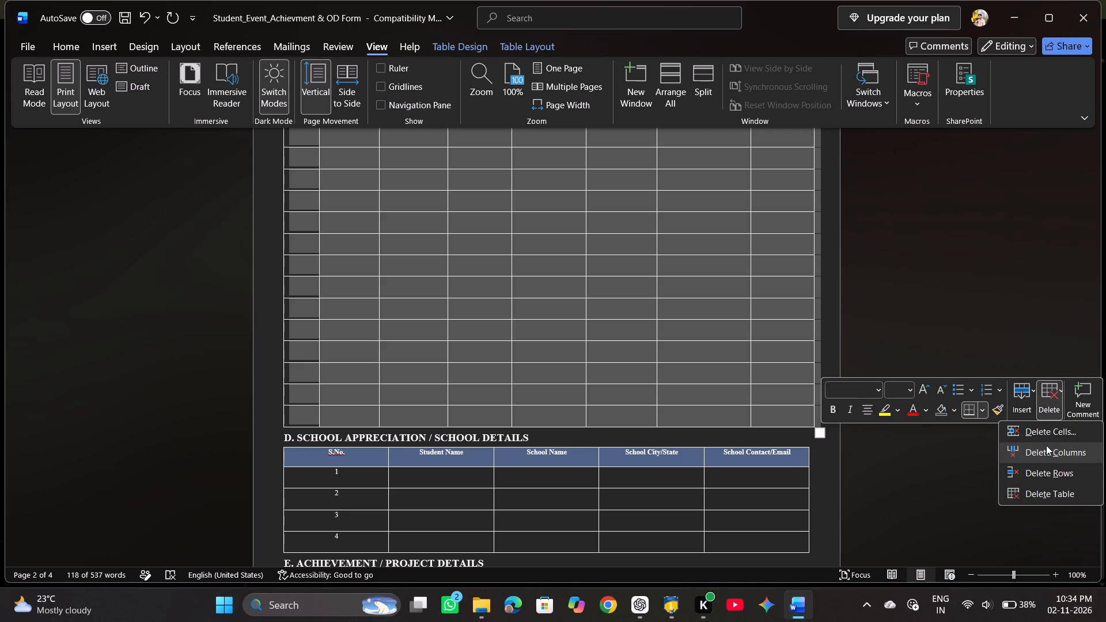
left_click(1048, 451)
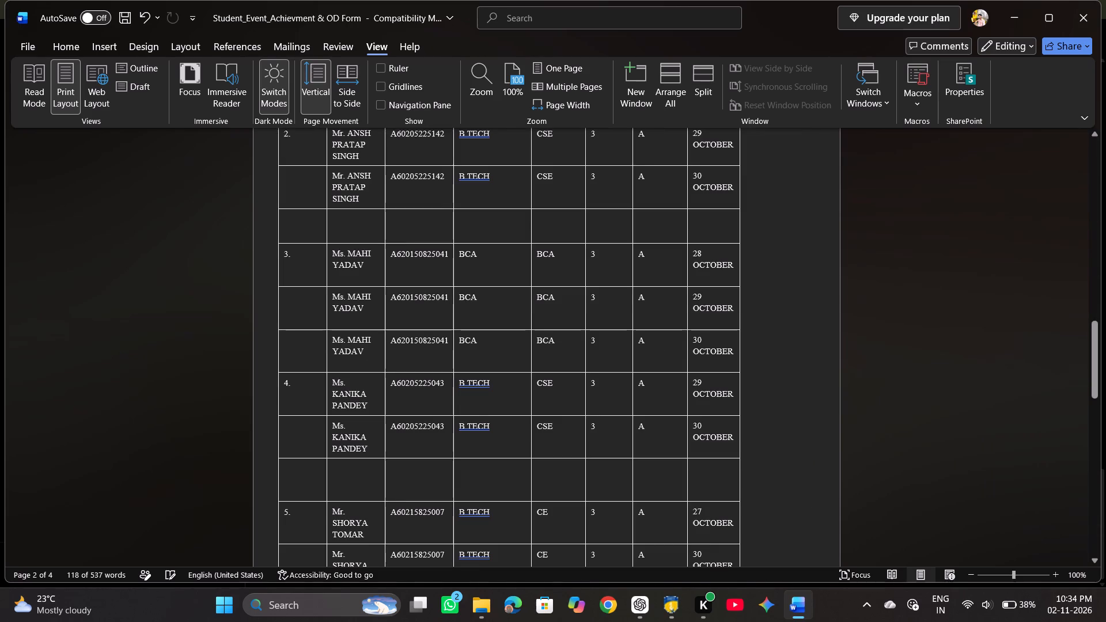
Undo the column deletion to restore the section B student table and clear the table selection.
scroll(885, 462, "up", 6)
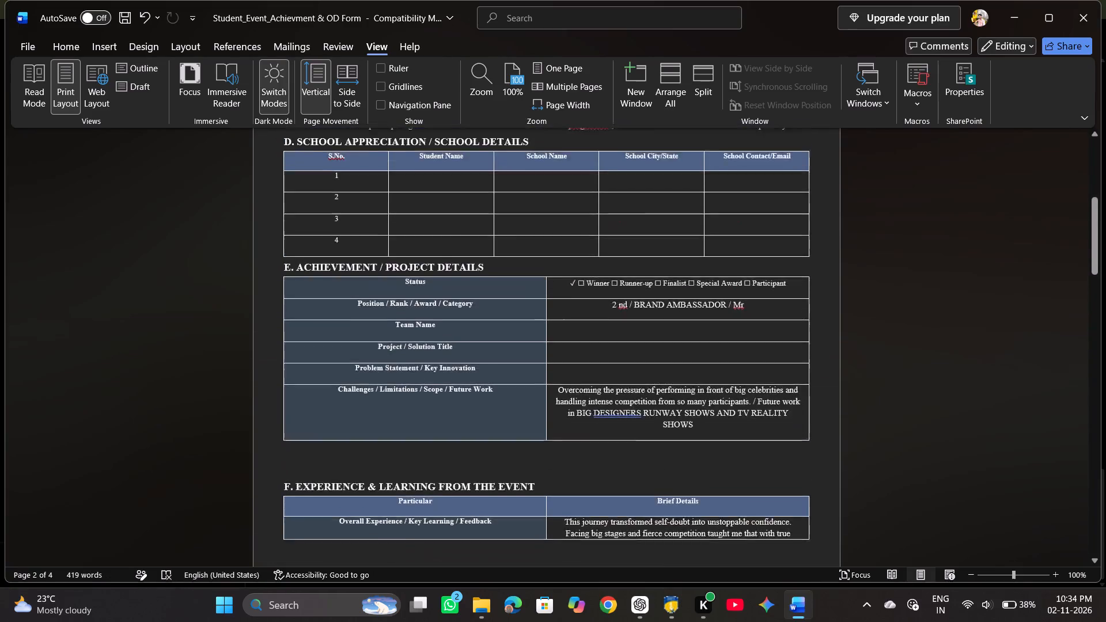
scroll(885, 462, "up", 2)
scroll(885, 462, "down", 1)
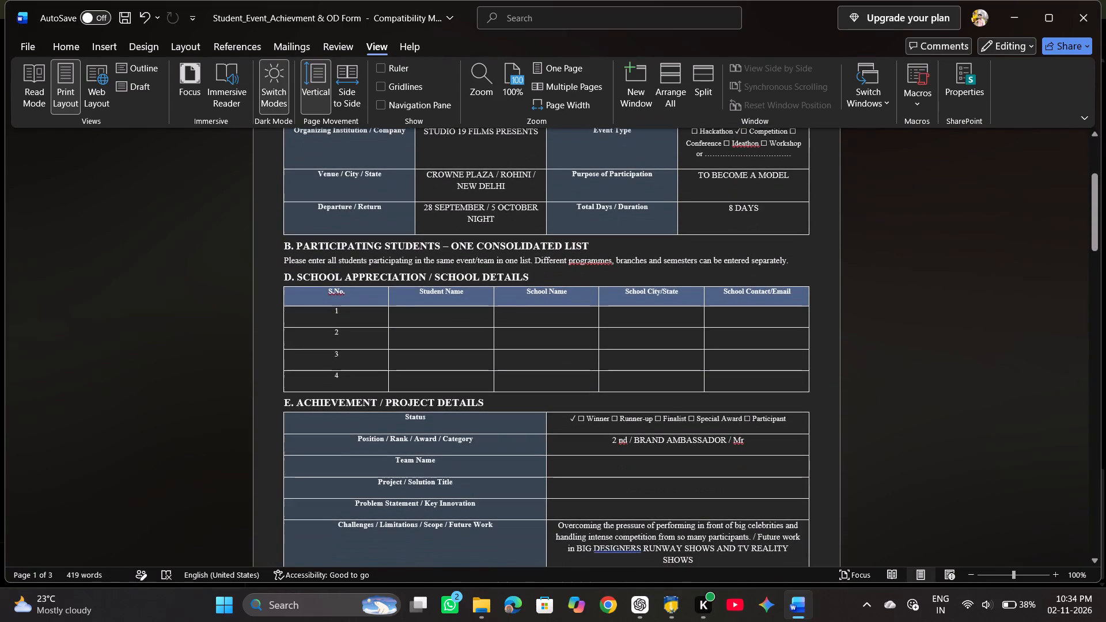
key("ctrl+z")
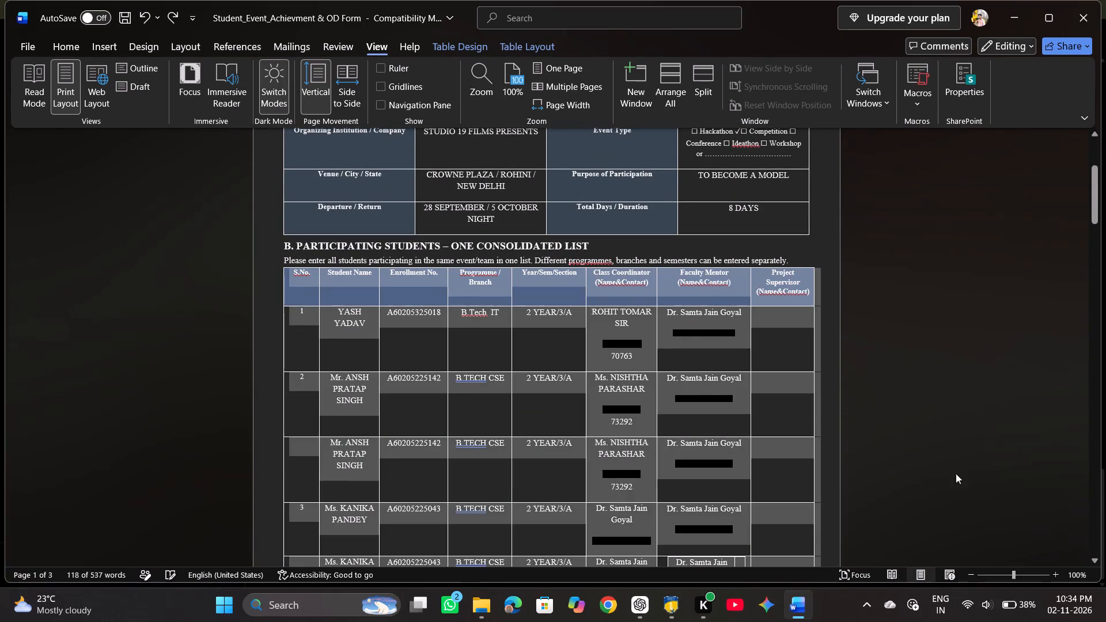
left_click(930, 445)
Examine the nested faculty mentor table beneath row 3 and its narrow empty cell, and review section B's filled student rows.
scroll(930, 445, "down", 2)
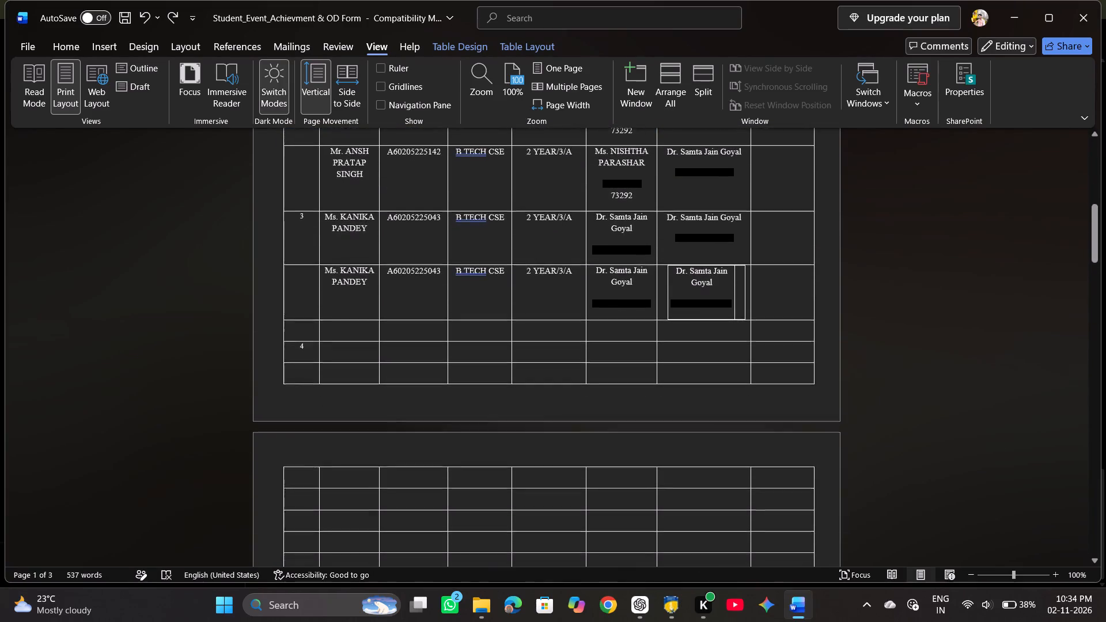
left_click(853, 365)
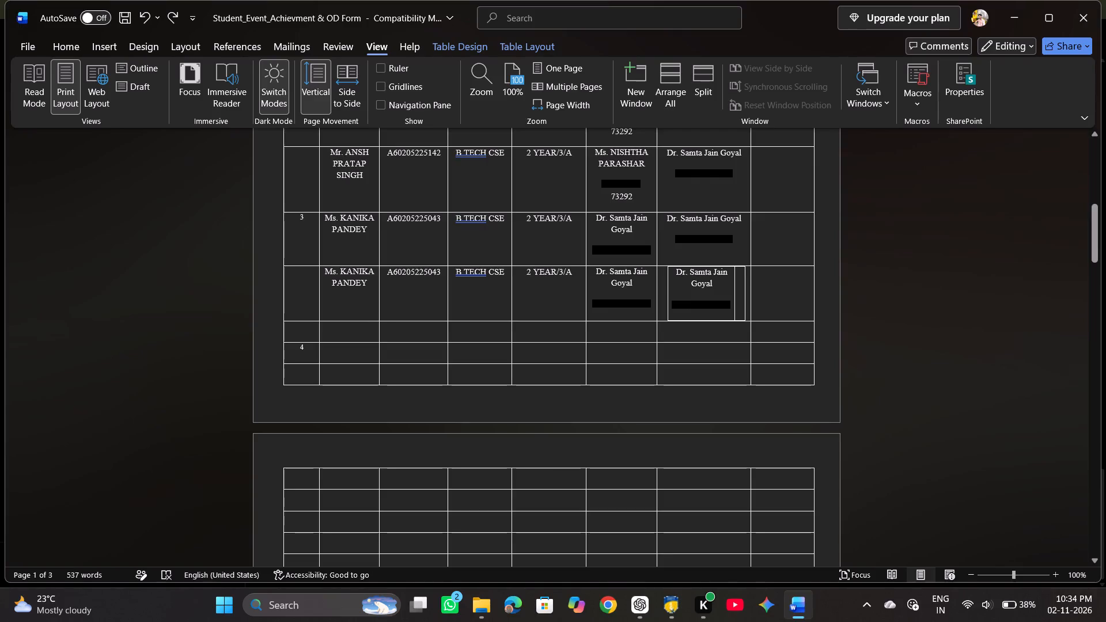
left_click(835, 349)
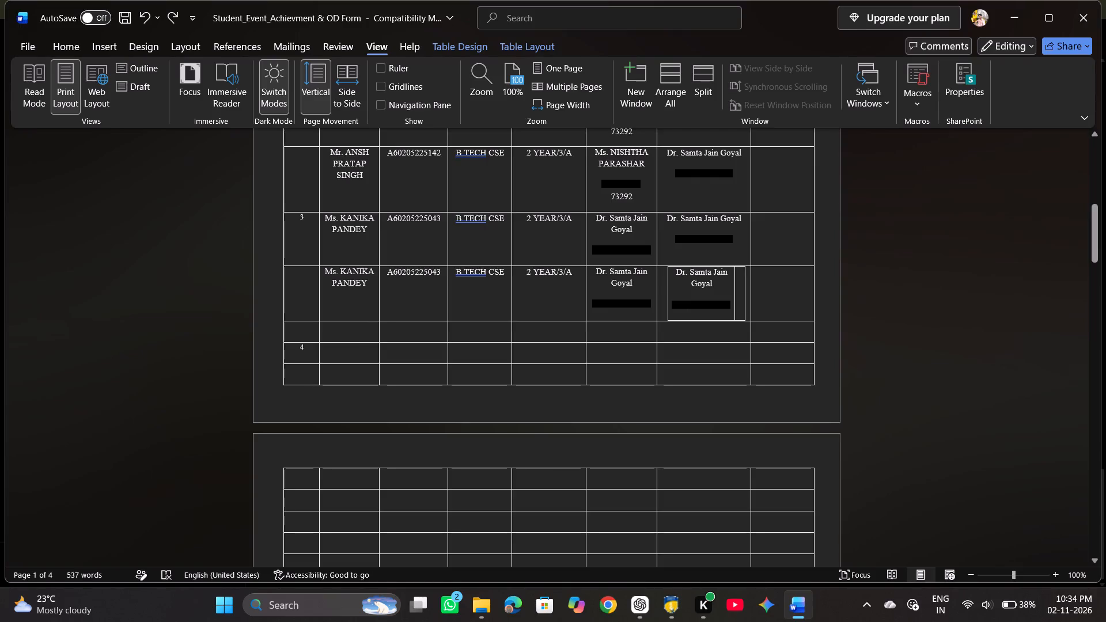
left_click(354, 354)
left_click(725, 291)
left_click(738, 291)
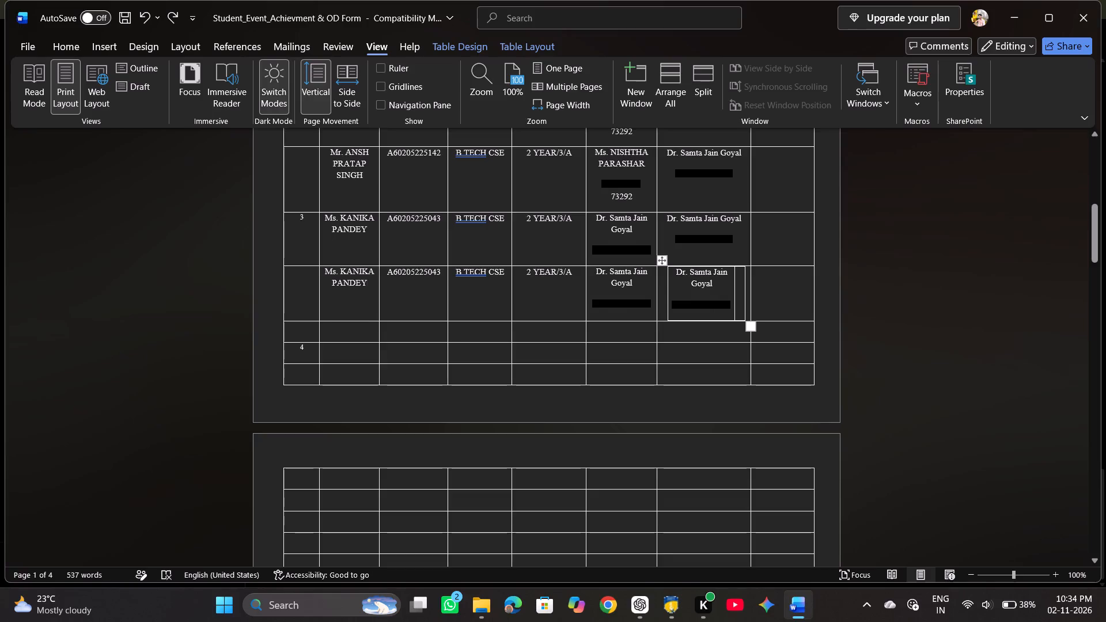
left_click(743, 294)
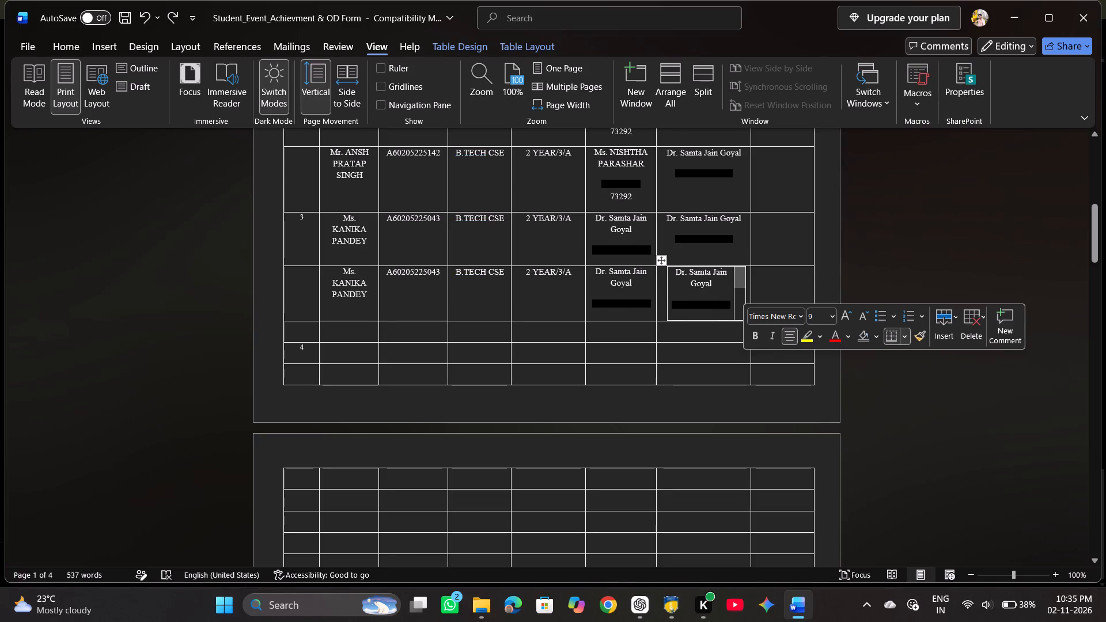
left_click(763, 287)
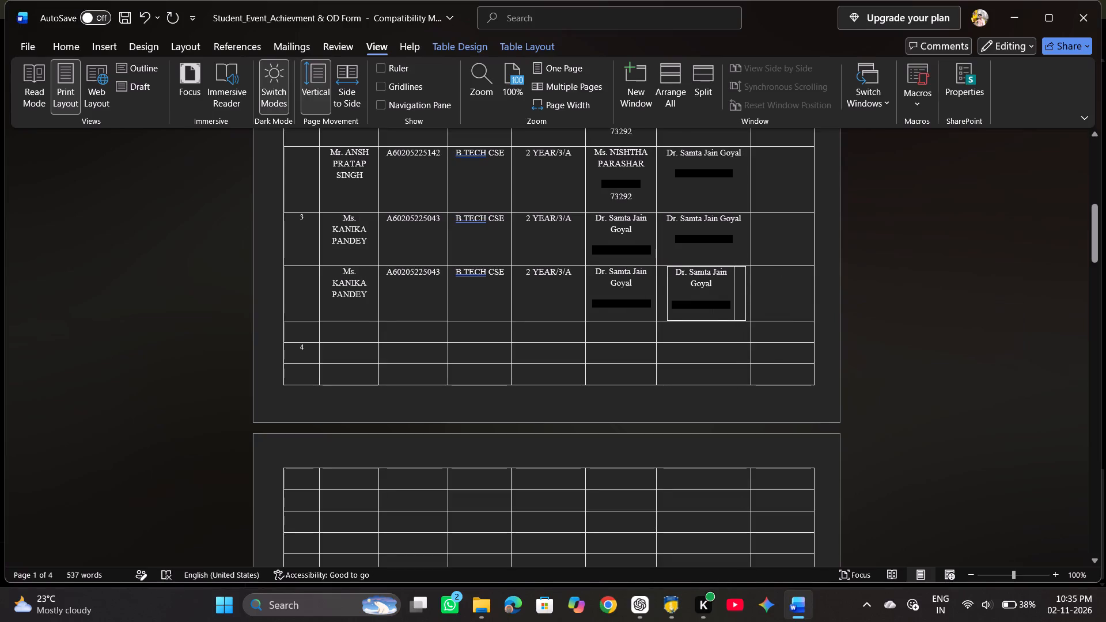
scroll(759, 315, "up", 1)
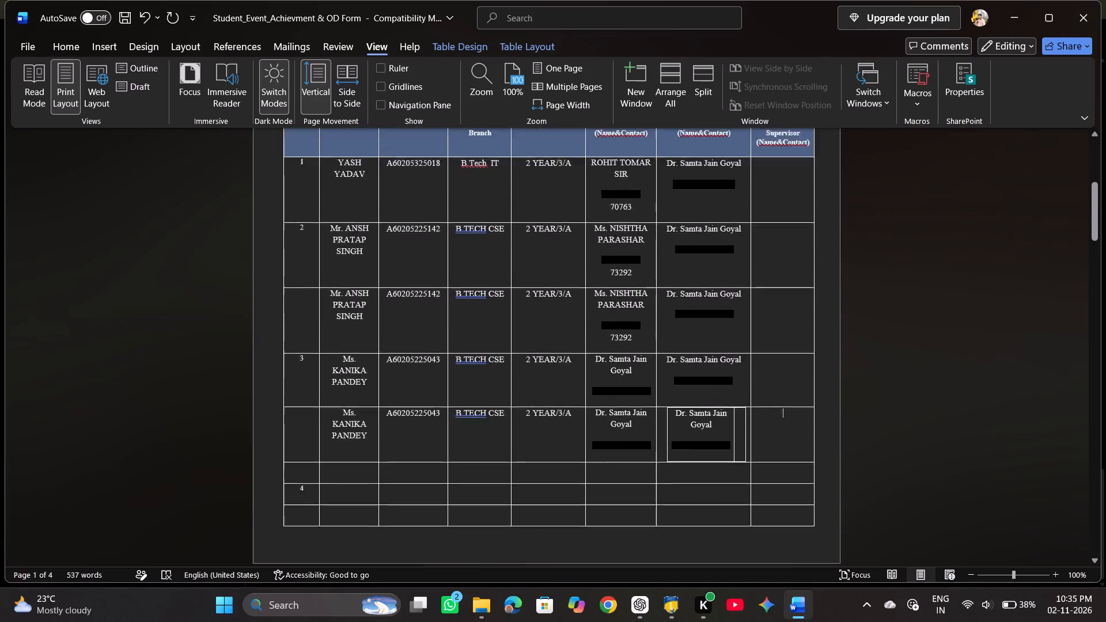
scroll(759, 315, "up", 2)
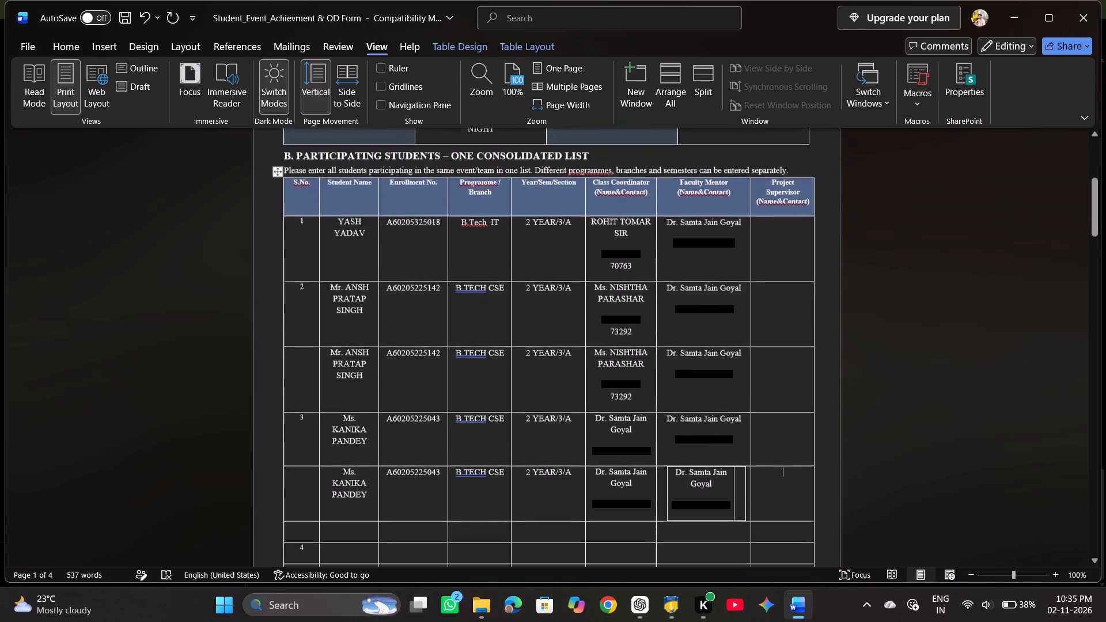
scroll(759, 315, "up", 1)
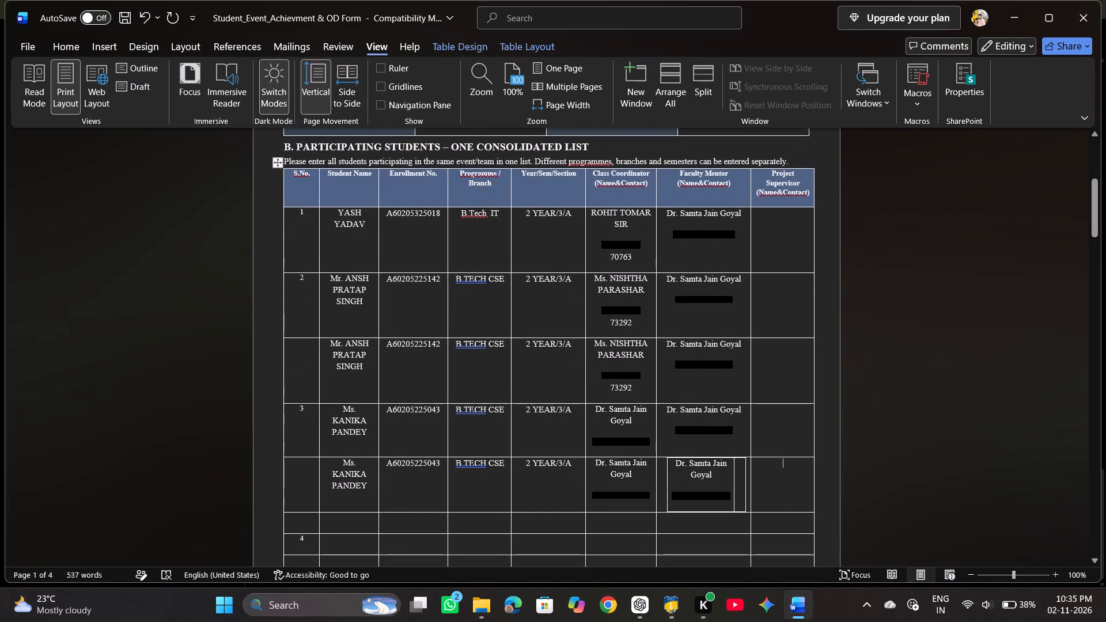
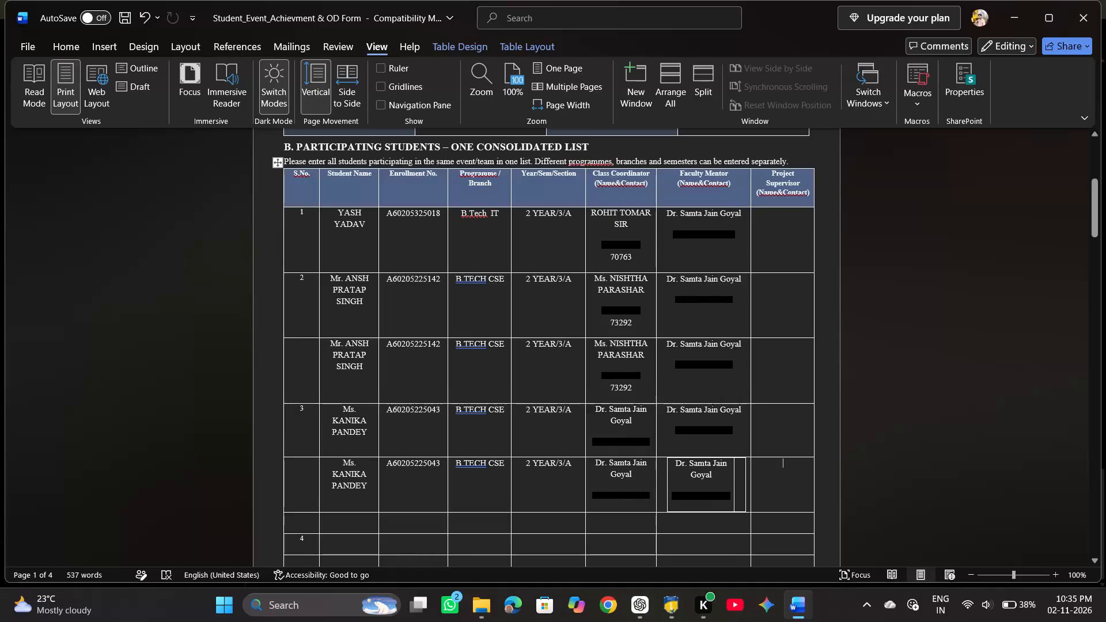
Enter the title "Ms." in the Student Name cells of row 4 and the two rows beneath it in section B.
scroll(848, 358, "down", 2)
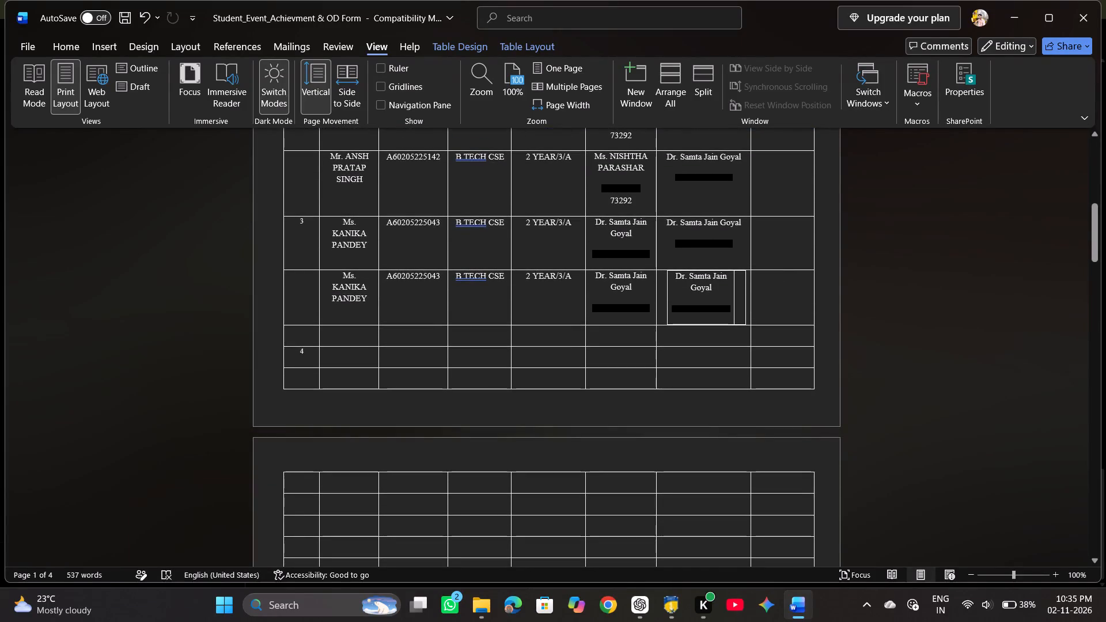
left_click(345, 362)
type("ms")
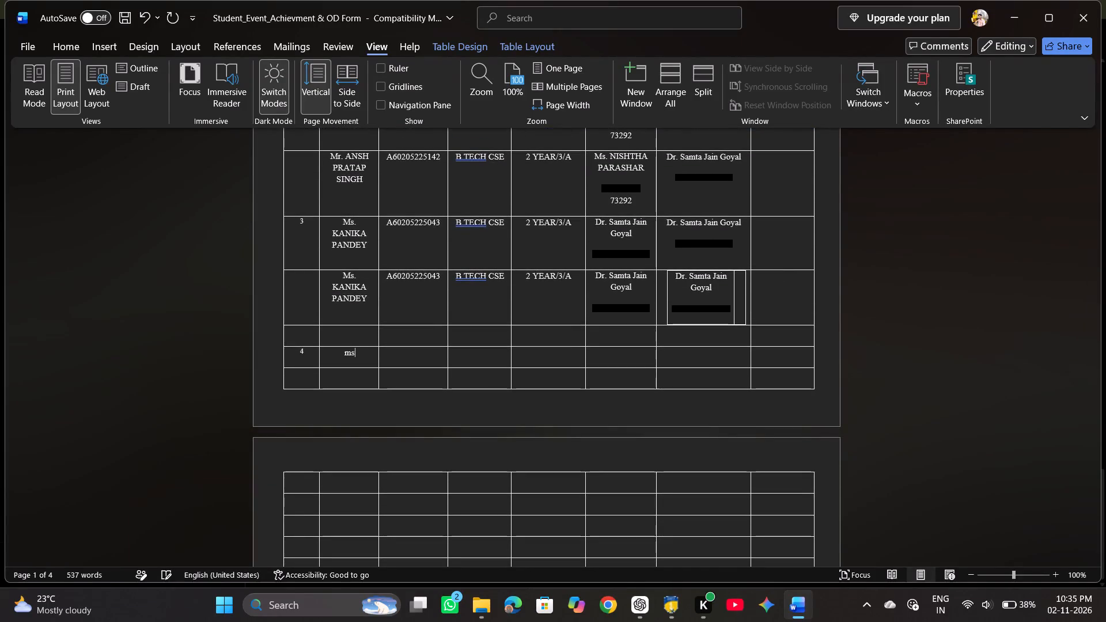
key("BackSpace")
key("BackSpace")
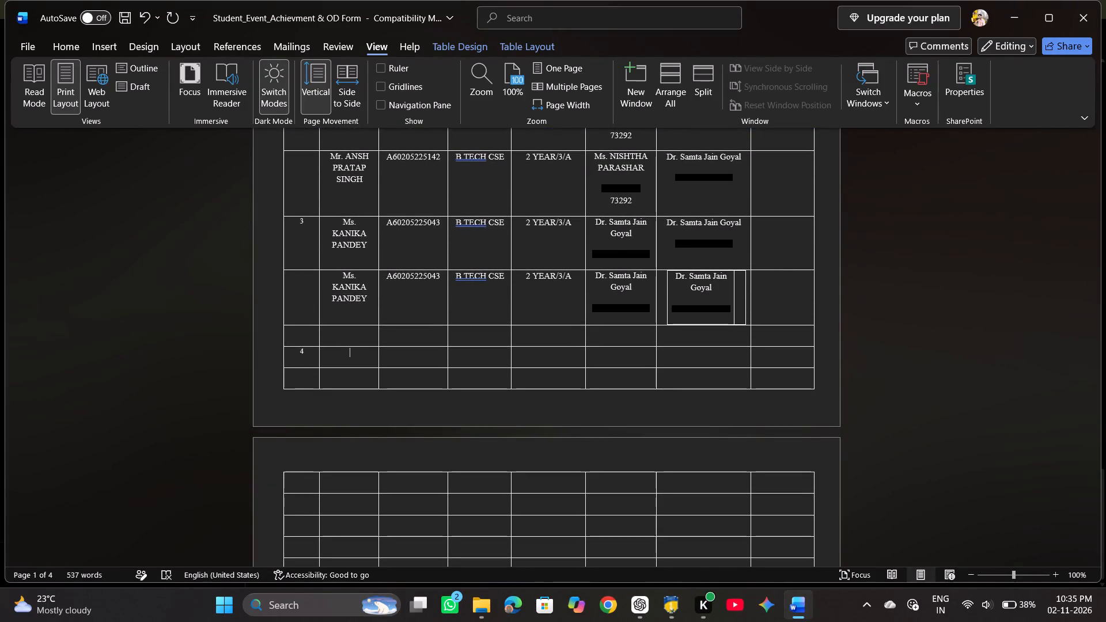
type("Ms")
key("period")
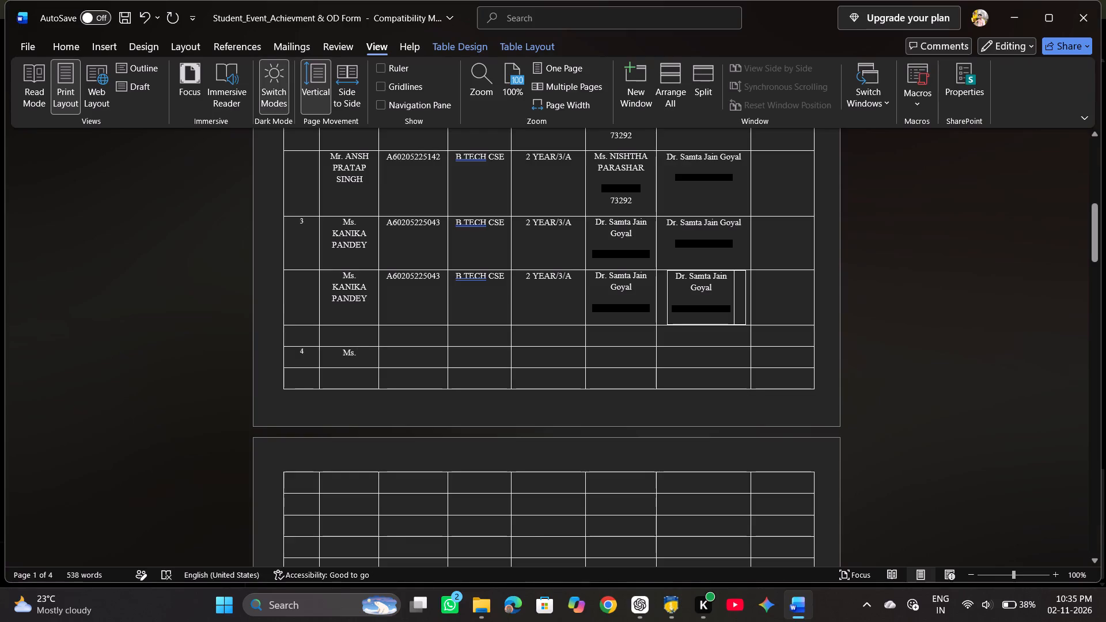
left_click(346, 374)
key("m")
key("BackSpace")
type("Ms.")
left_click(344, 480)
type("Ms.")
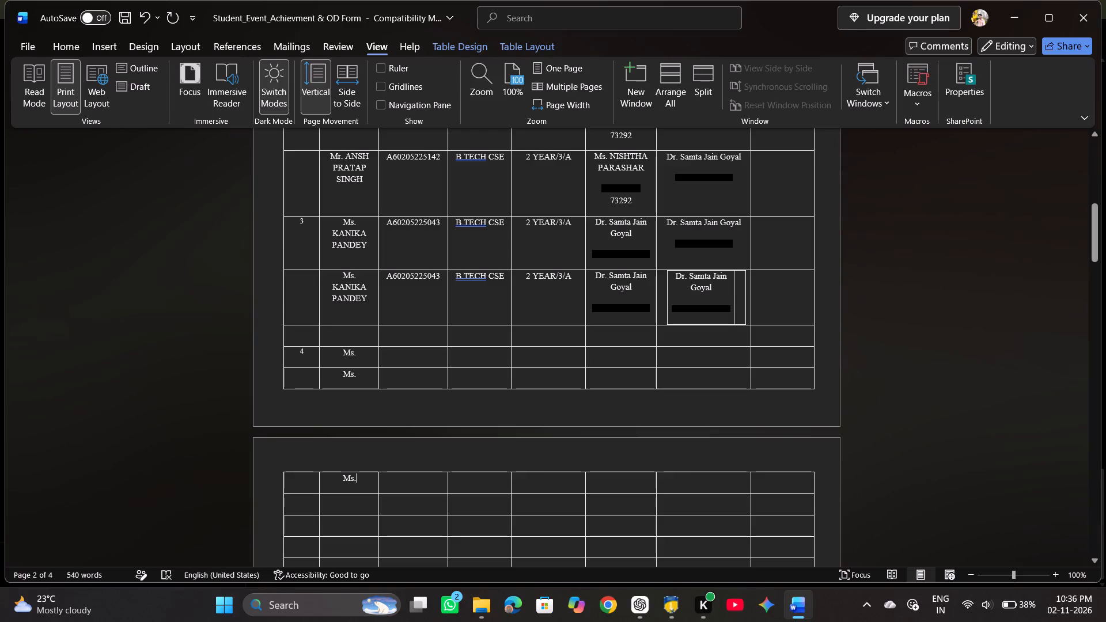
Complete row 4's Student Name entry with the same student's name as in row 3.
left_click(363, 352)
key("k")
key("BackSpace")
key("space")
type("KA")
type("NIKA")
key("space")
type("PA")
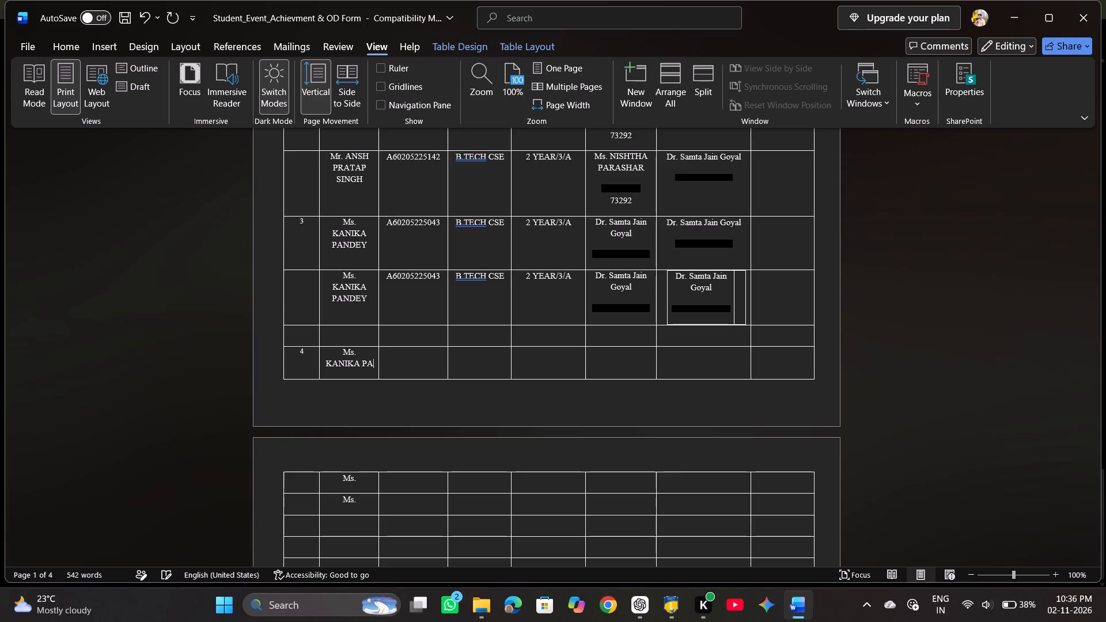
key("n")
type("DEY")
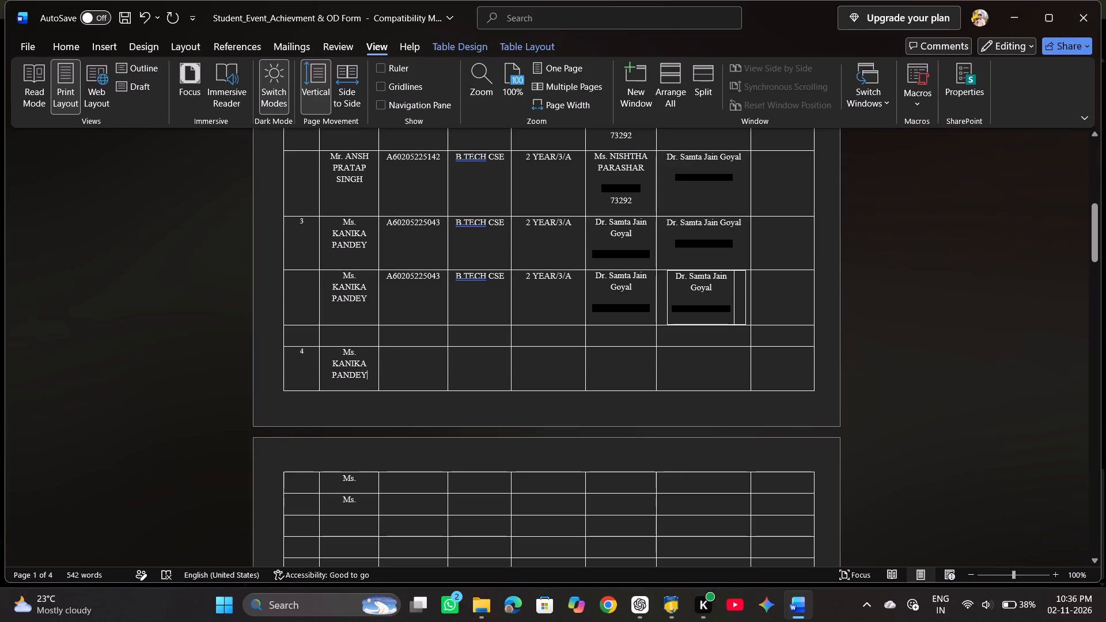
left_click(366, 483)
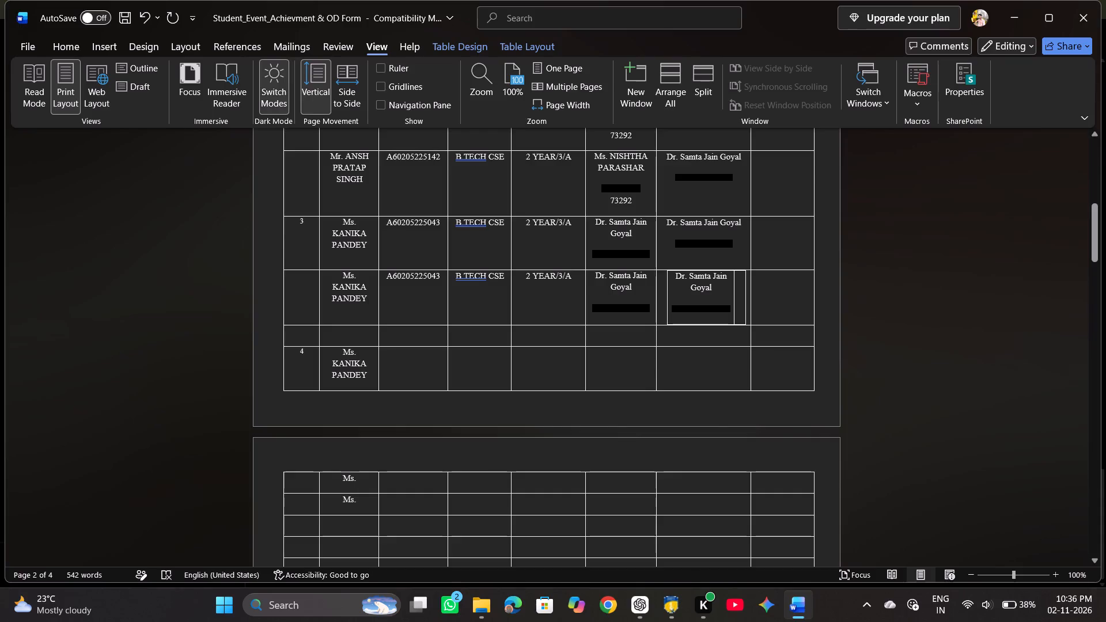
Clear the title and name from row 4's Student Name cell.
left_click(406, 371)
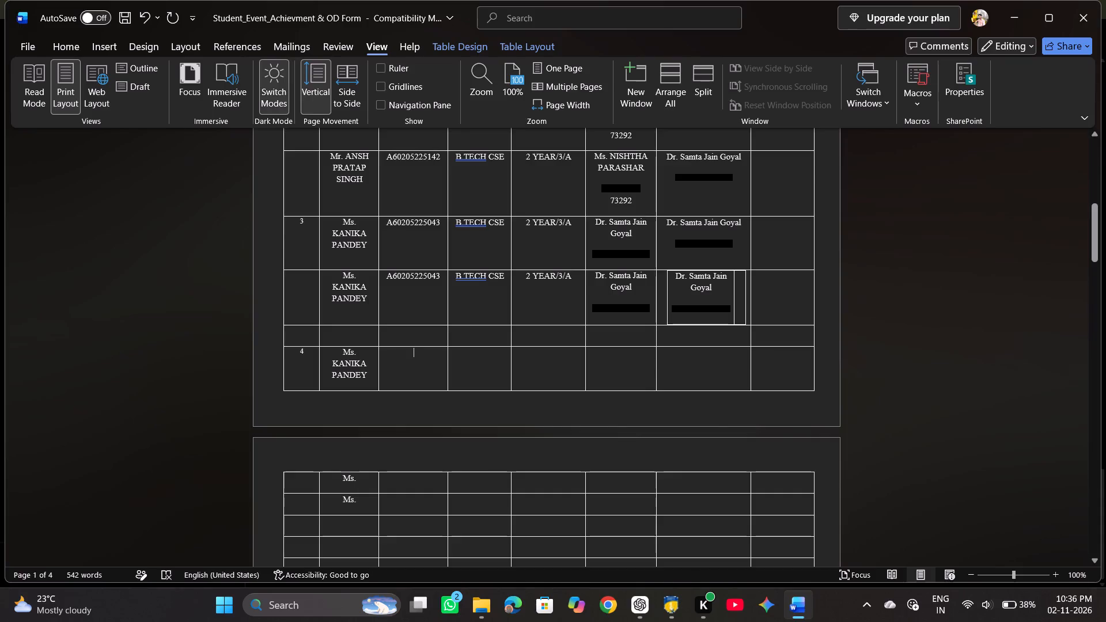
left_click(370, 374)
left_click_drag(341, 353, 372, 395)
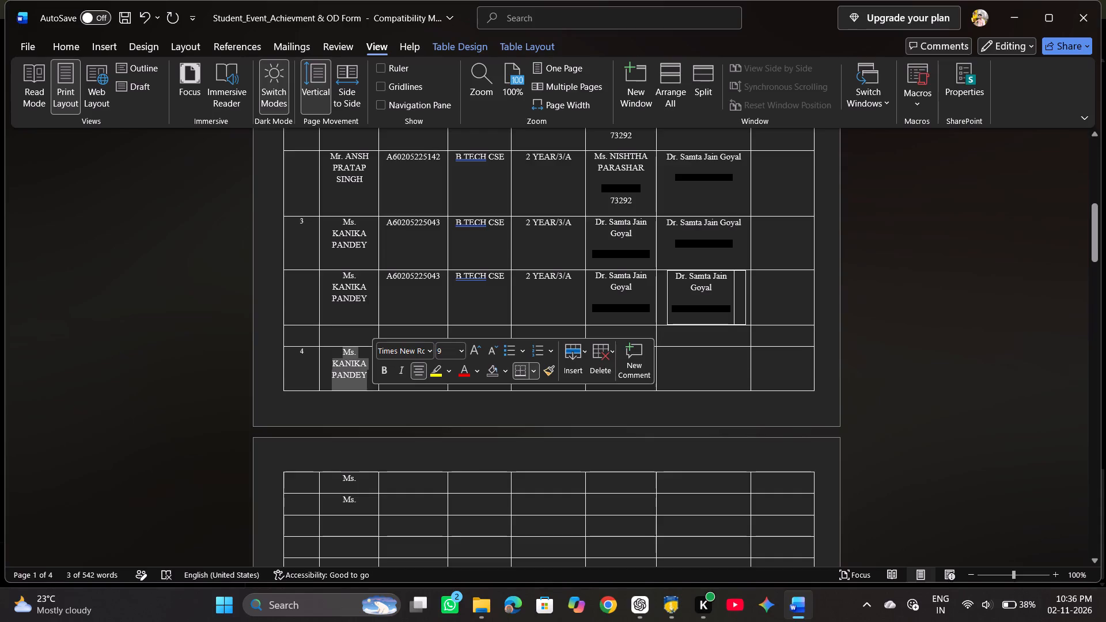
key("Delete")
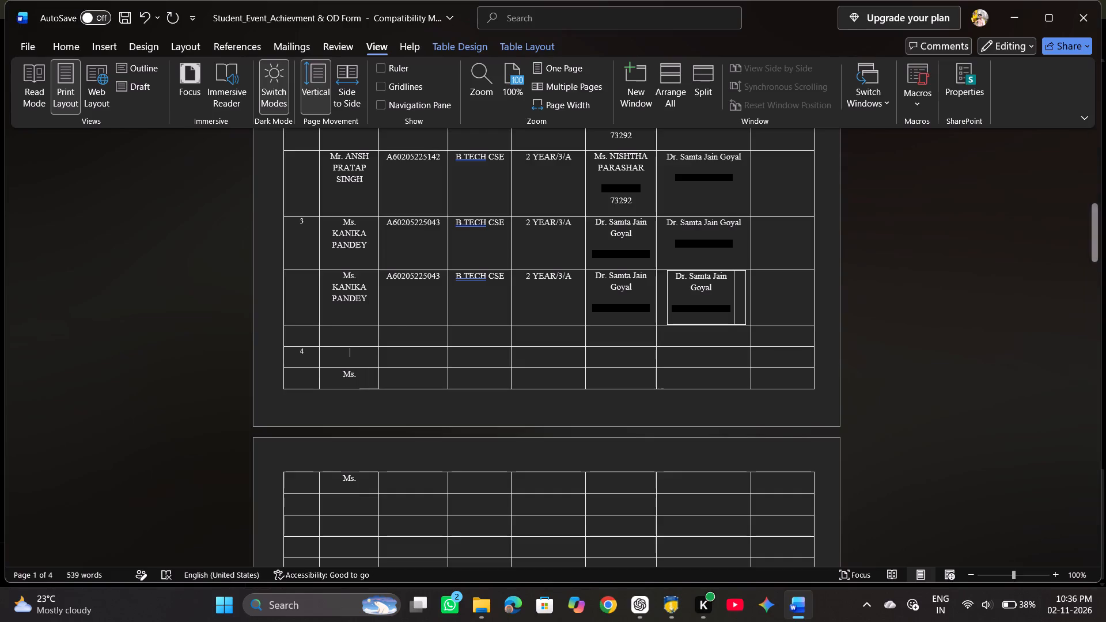
Enter the title "Mr." in row 4's Student Name cell.
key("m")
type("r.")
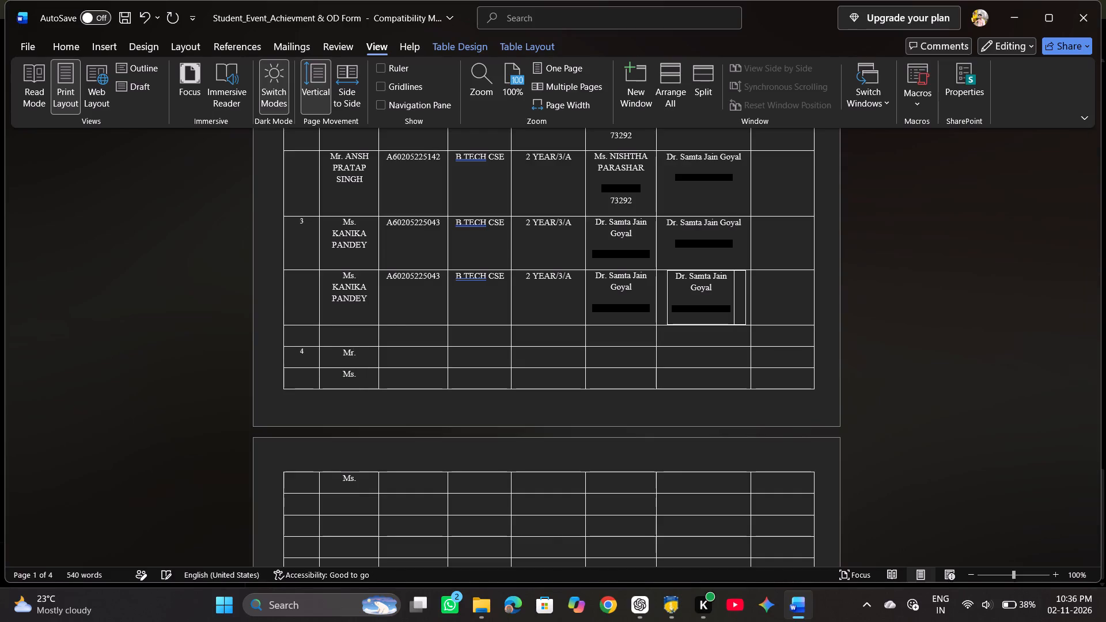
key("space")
Slightly widen the Student Name column of the section B student table by moving its border with Enrollment No.
scroll(372, 395, "up", 1)
left_click(377, 373)
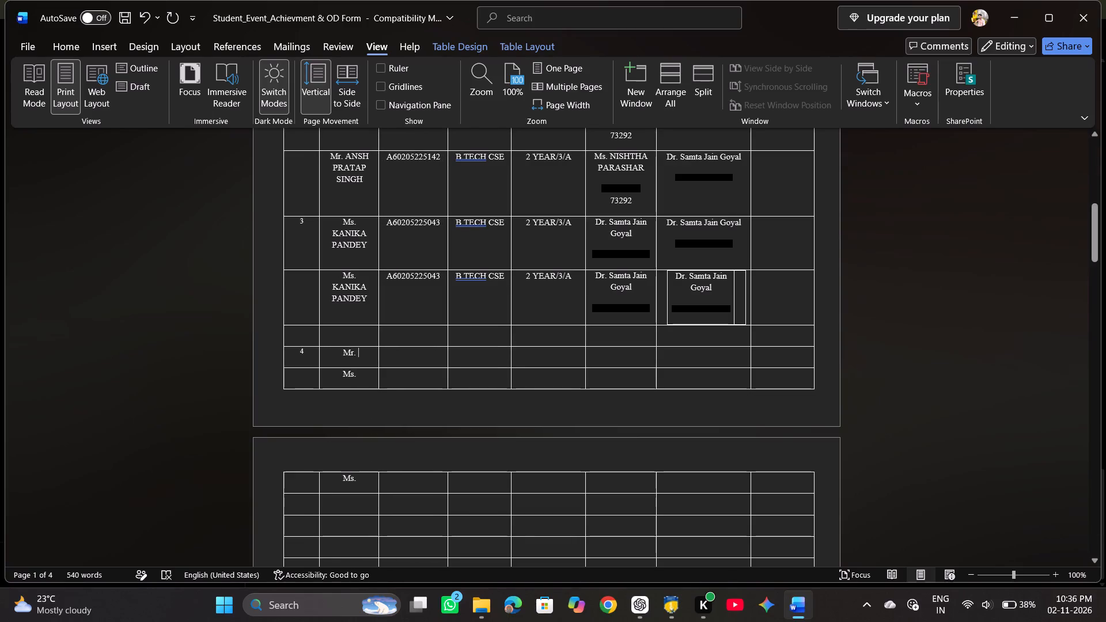
left_click_drag(377, 378, 395, 376)
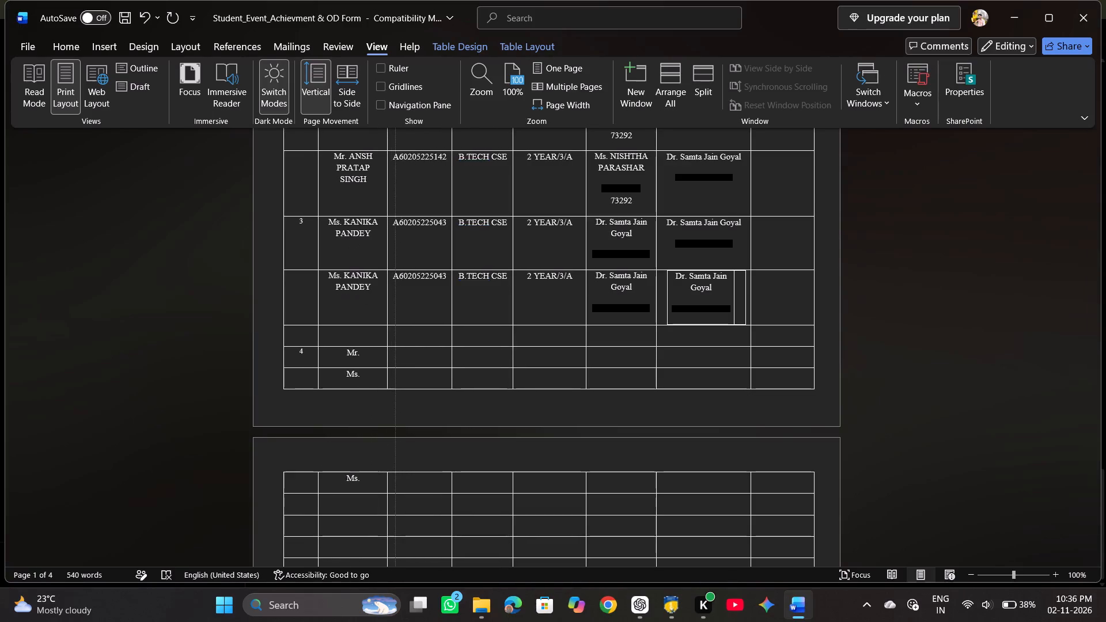
left_click_drag(395, 376, 382, 378)
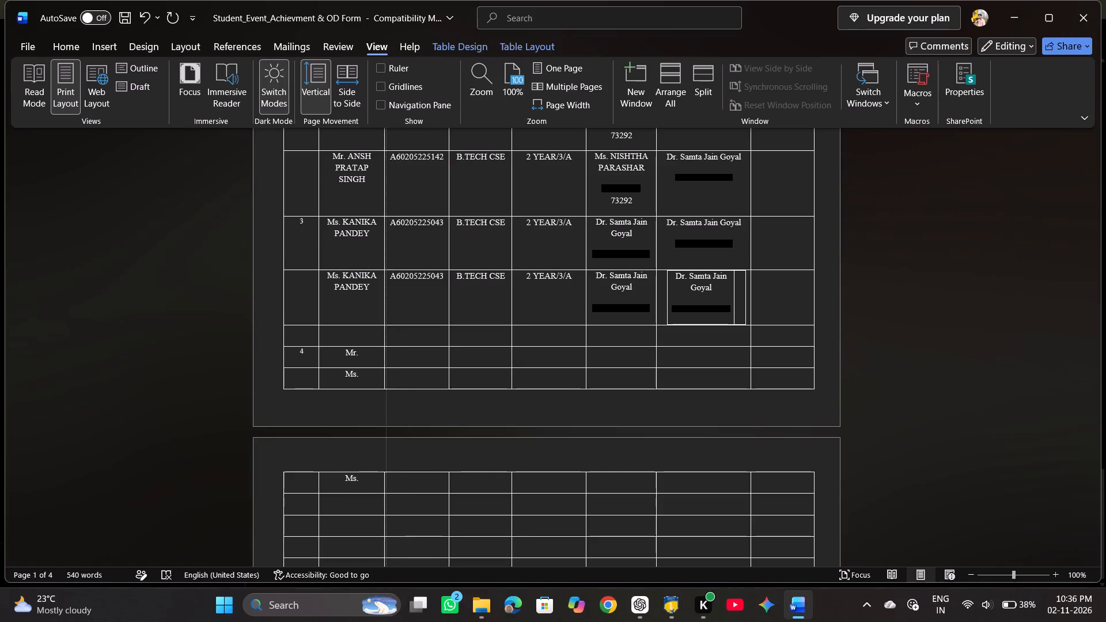
left_click_drag(382, 378, 385, 380)
left_click(402, 405)
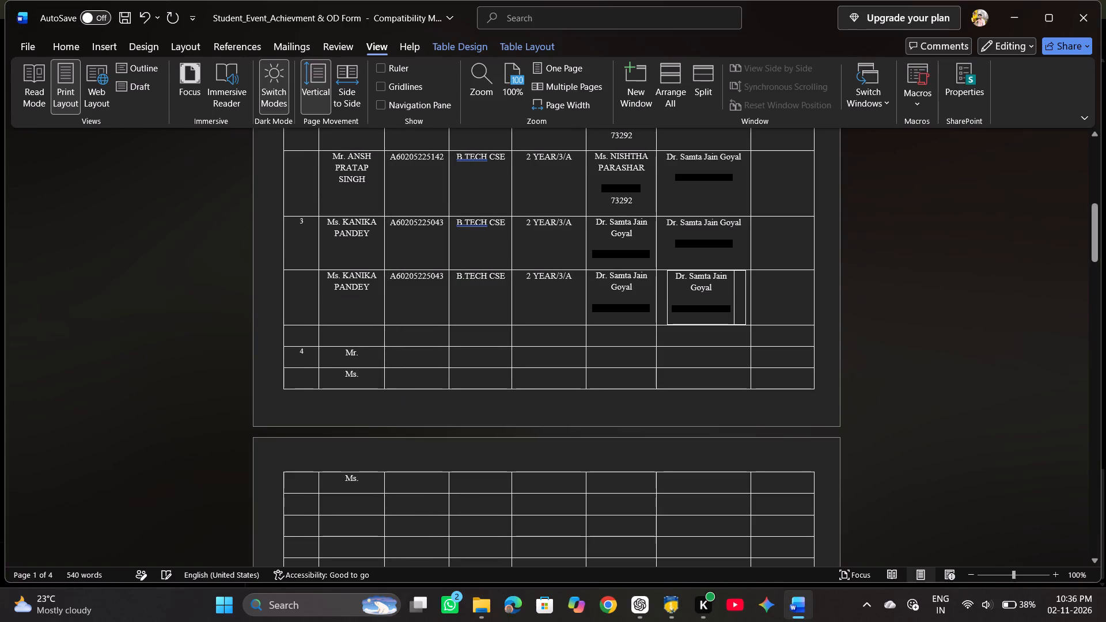
Change the title in the Student Name cell directly beneath row 4 to "Mr.".
left_click(369, 380)
key("BackSpace")
key("BackSpace")
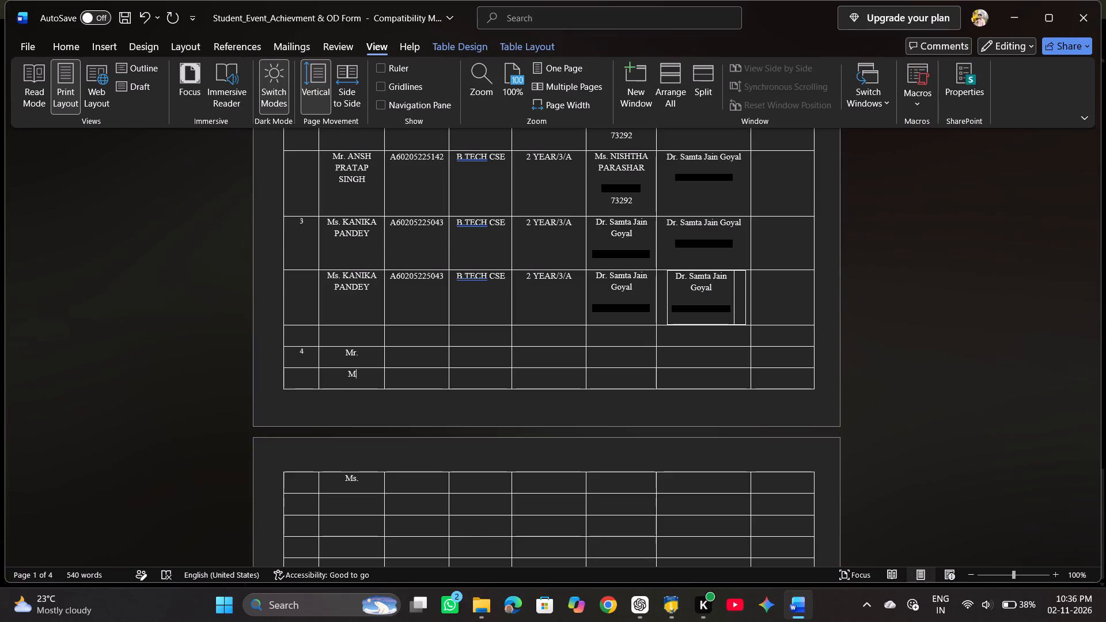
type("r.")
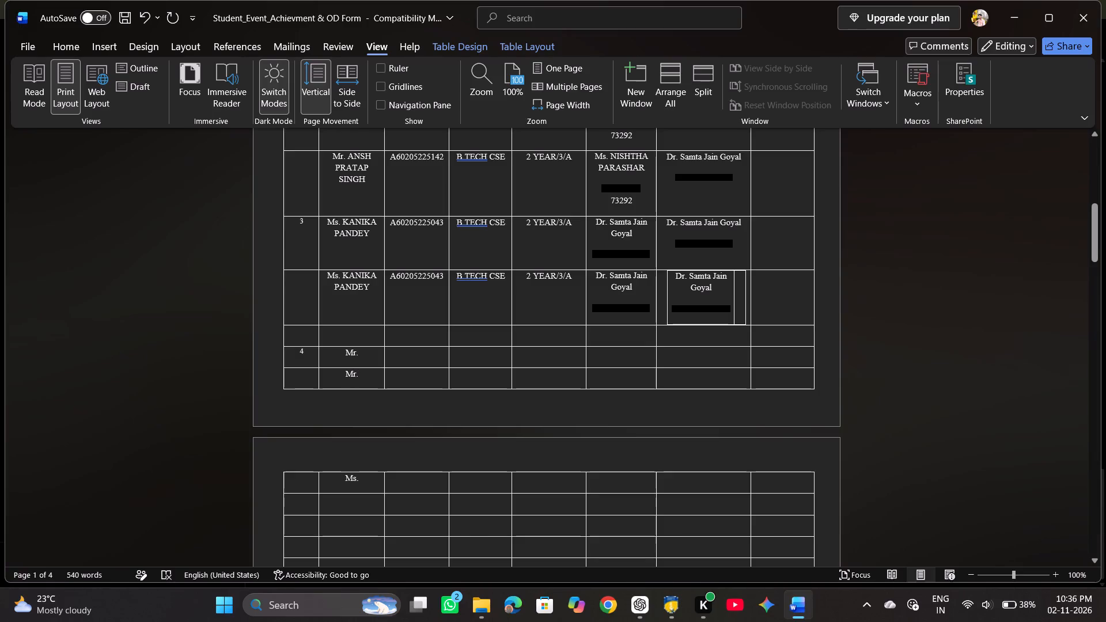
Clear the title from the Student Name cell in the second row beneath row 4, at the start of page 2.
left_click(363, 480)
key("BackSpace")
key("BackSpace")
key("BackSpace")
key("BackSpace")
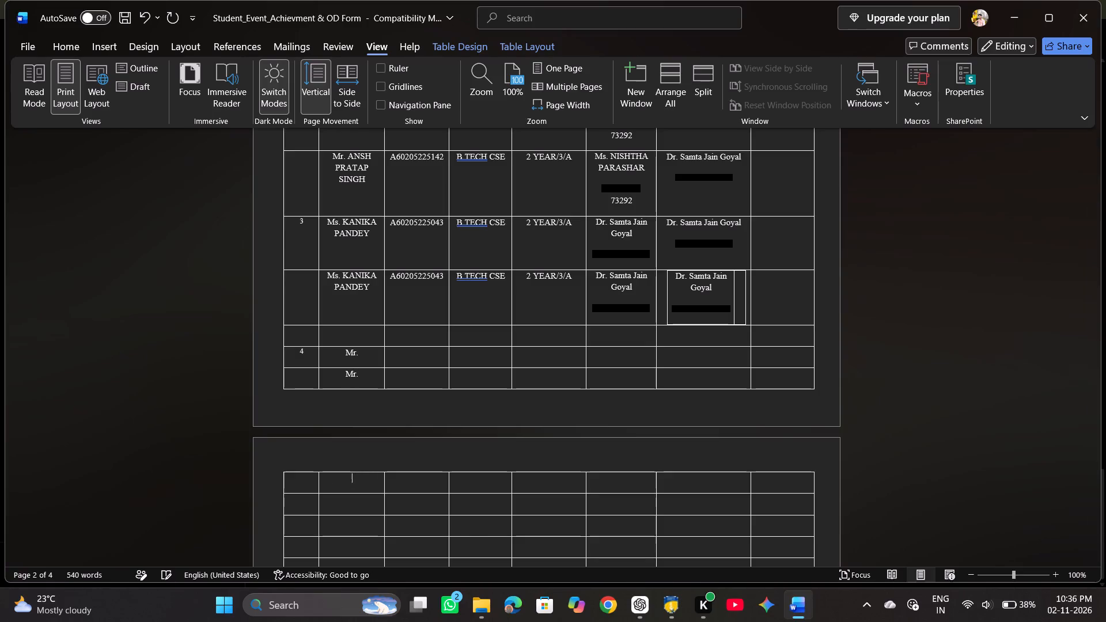
Enter the fourth student's name in capitals after "Mr." in row 4's Student Name cell.
left_click(366, 358)
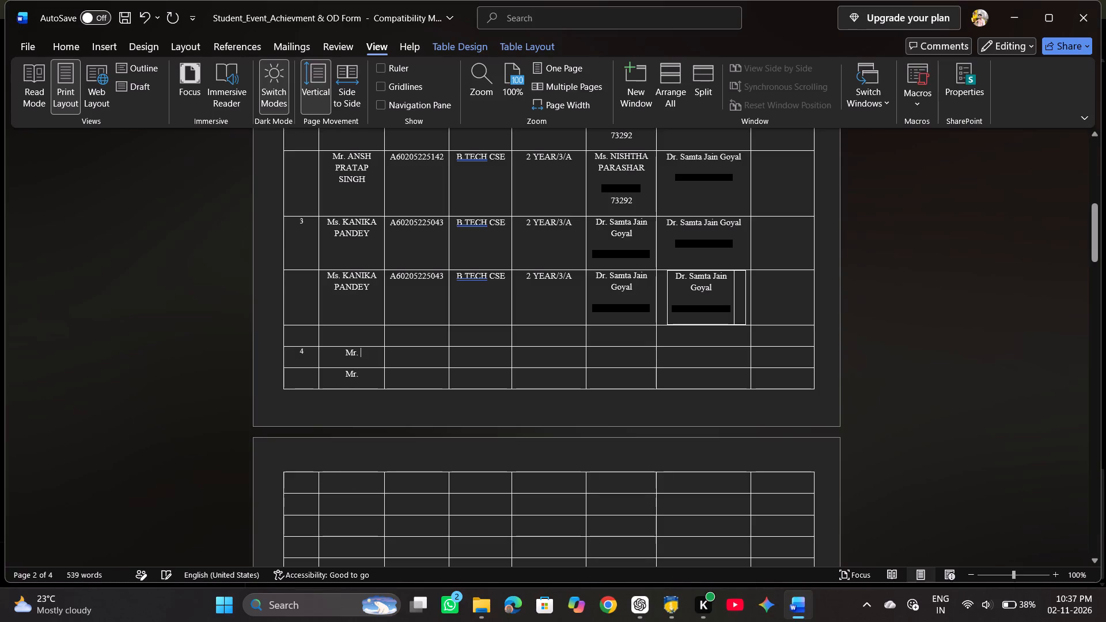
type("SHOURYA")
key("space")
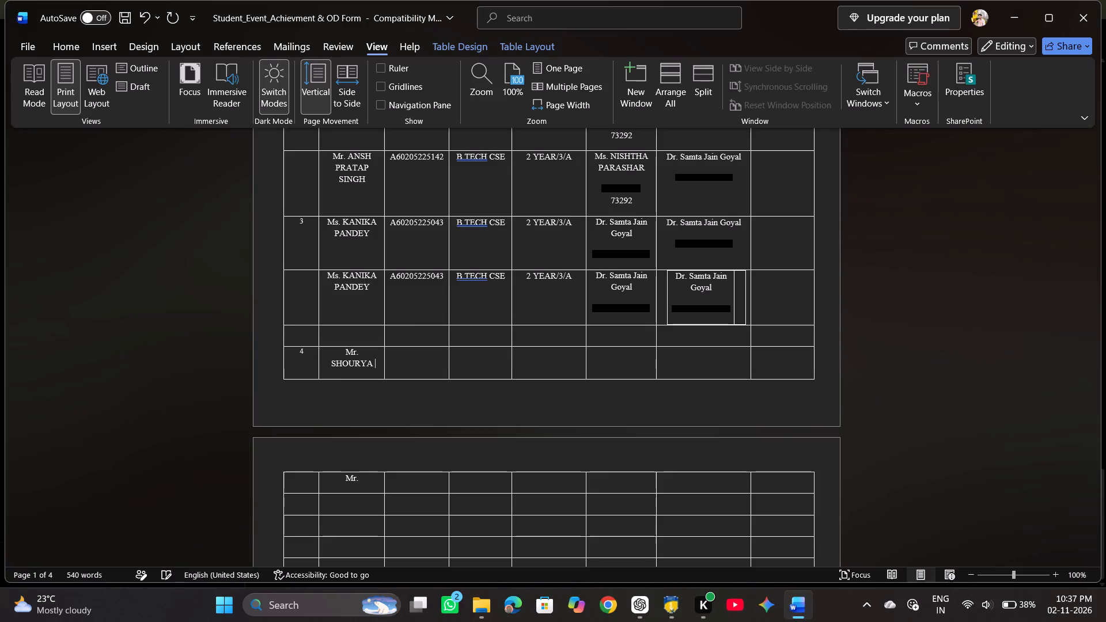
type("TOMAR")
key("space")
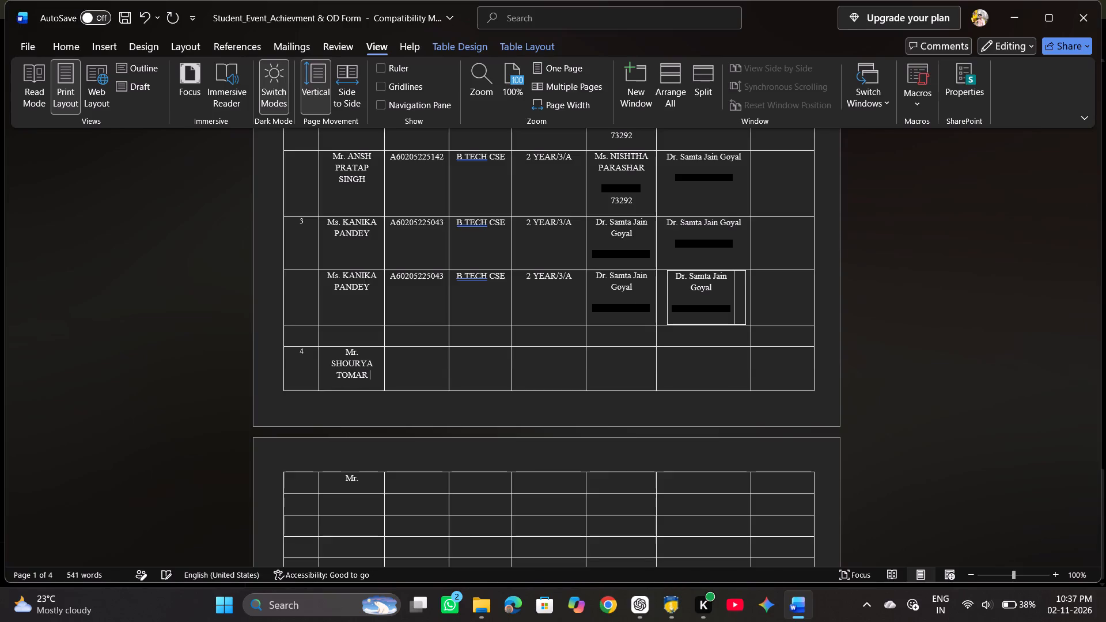
Enter the fourth student's enrollment number in row 4's Enrollment No. cell.
left_click(411, 365)
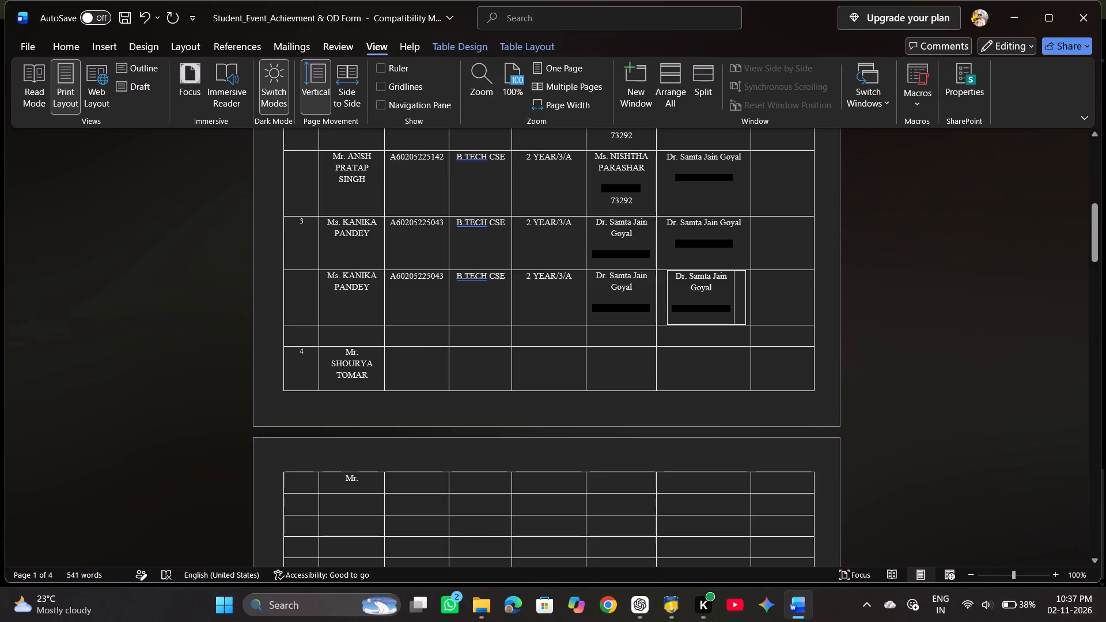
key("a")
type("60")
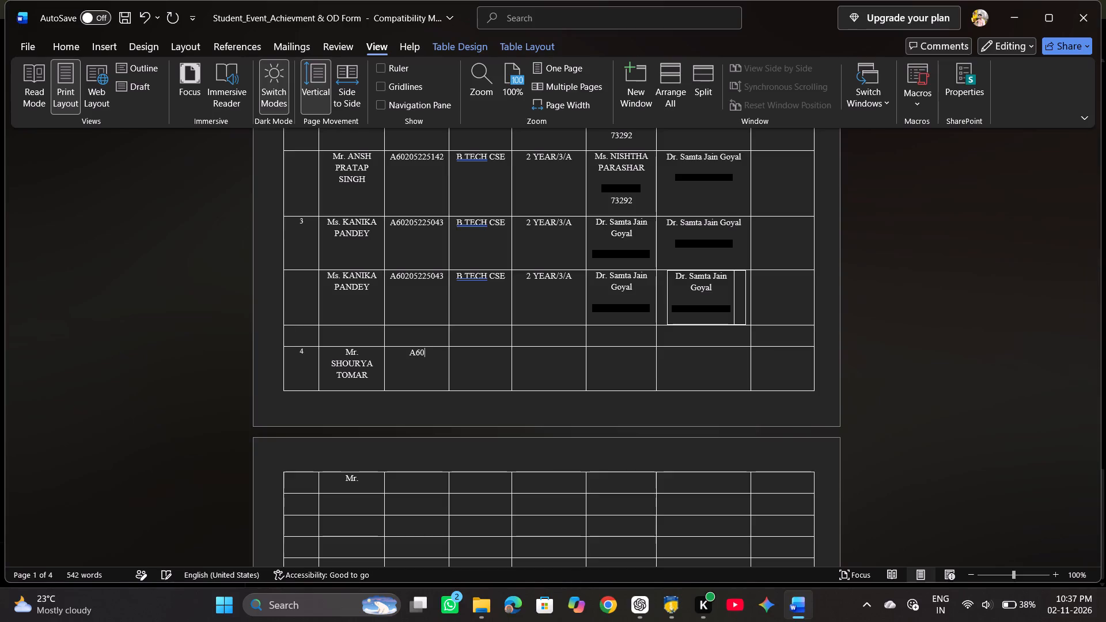
Complete the fourth student's enrollment number in row 4, using that student's entry in the section H attendance table as reference.
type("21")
scroll(658, 398, "down", 7)
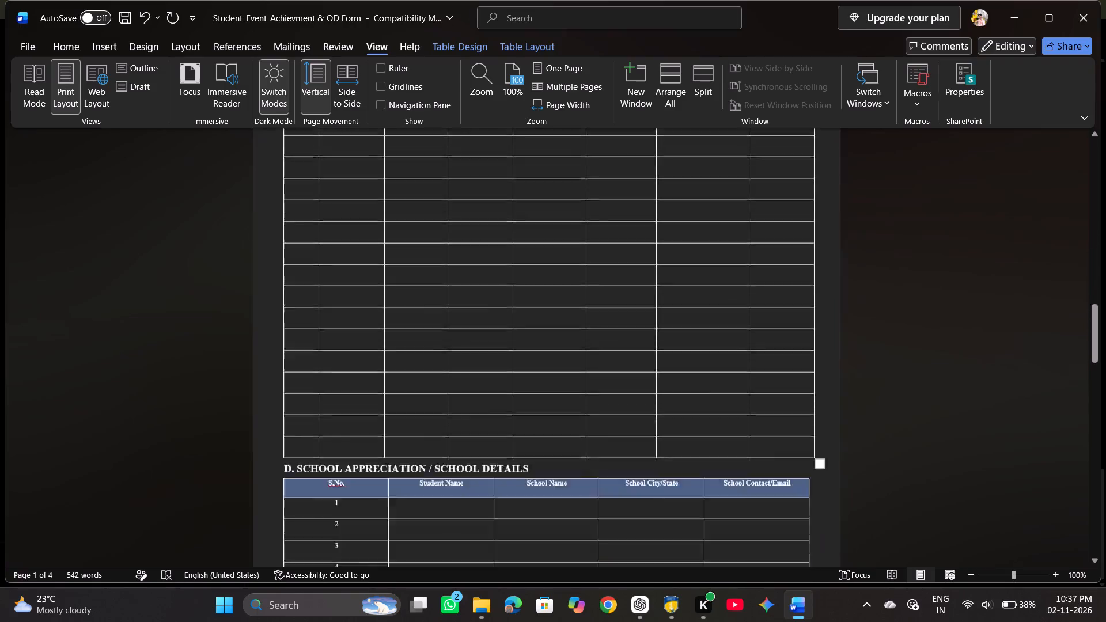
scroll(658, 398, "down", 5)
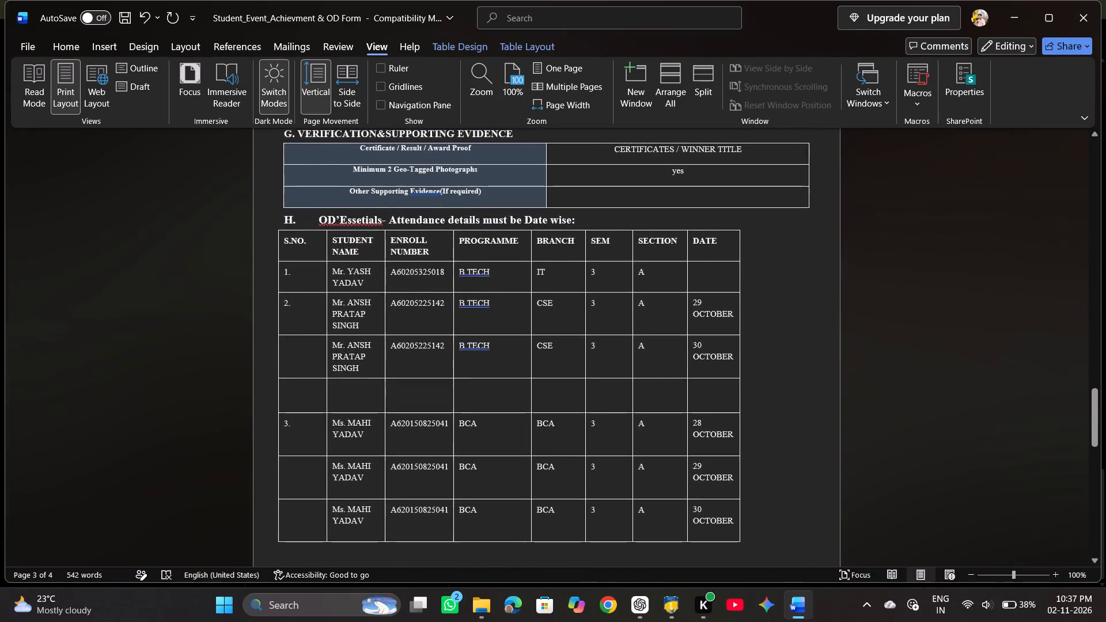
scroll(658, 398, "down", 4)
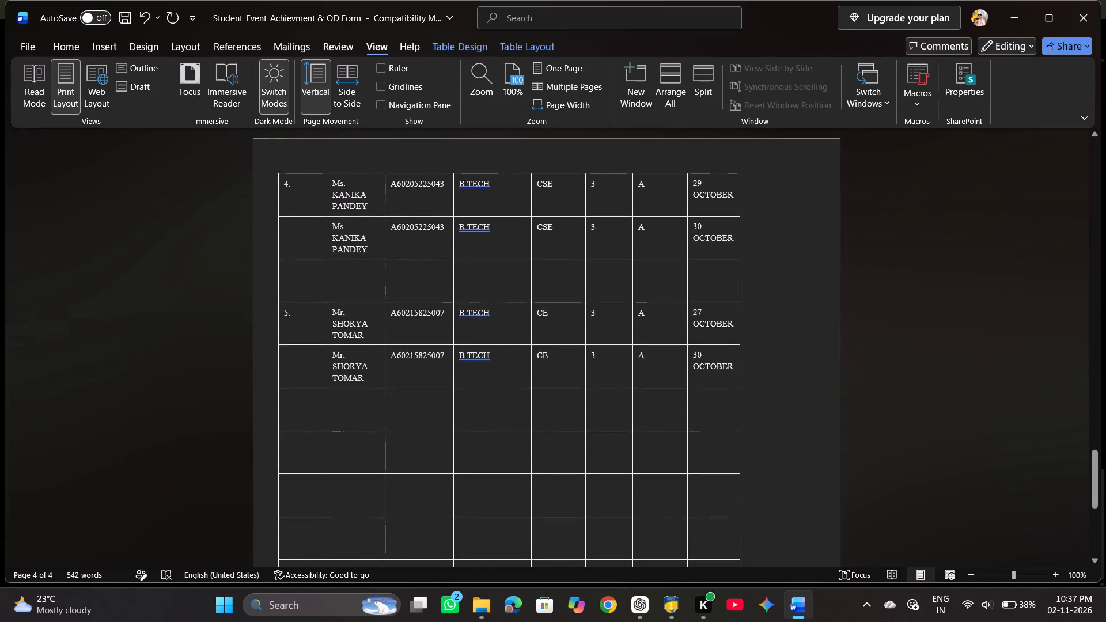
scroll(658, 398, "up", 5)
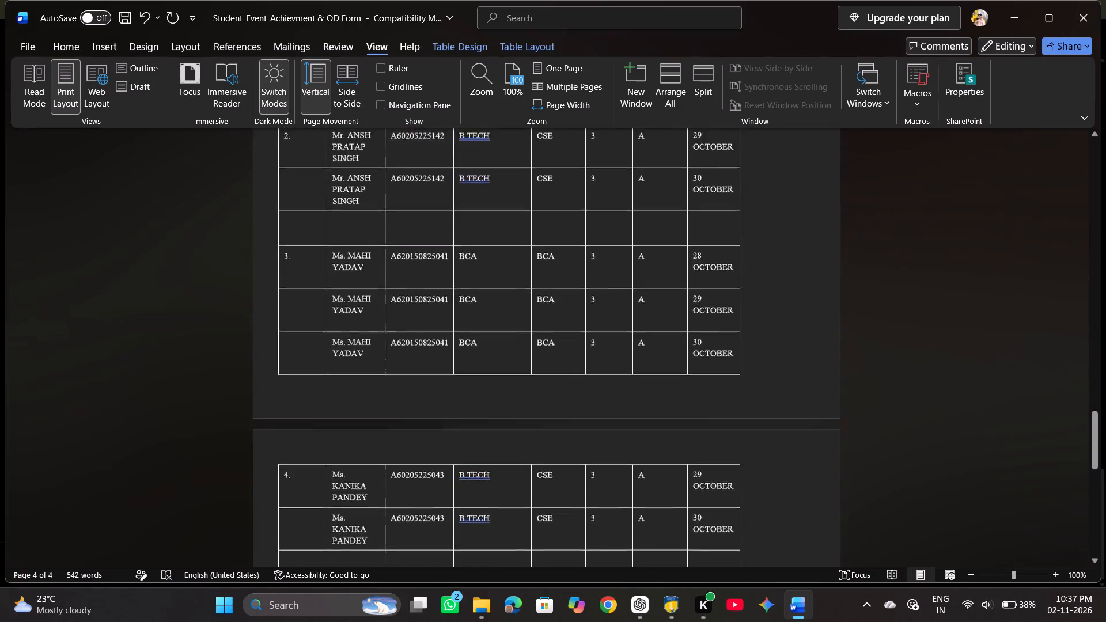
scroll(658, 398, "up", 9)
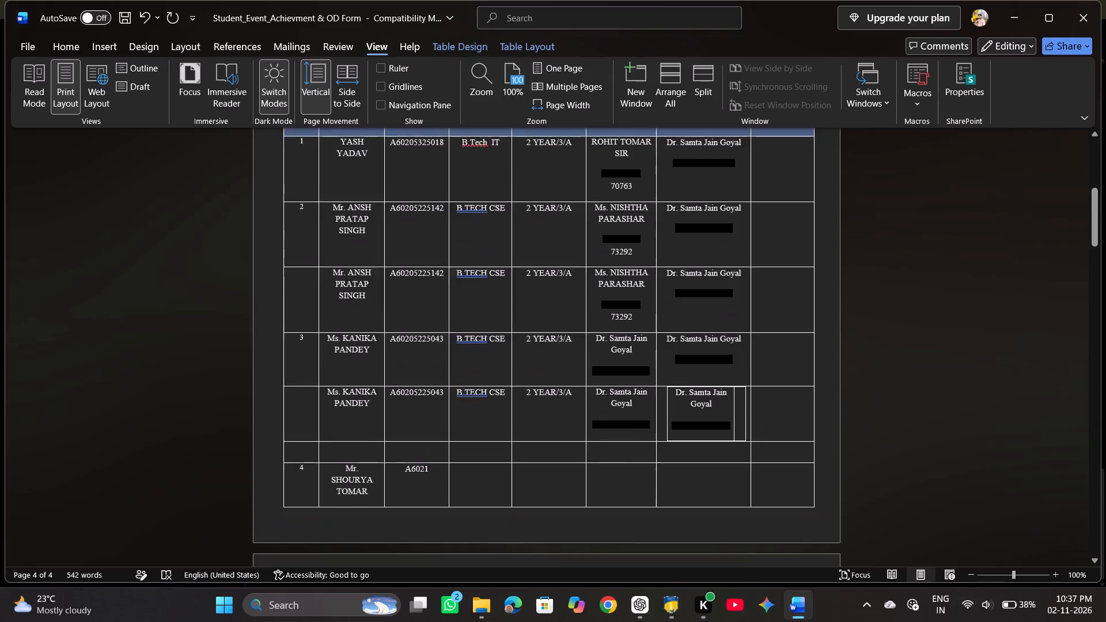
scroll(571, 461, "down", 1)
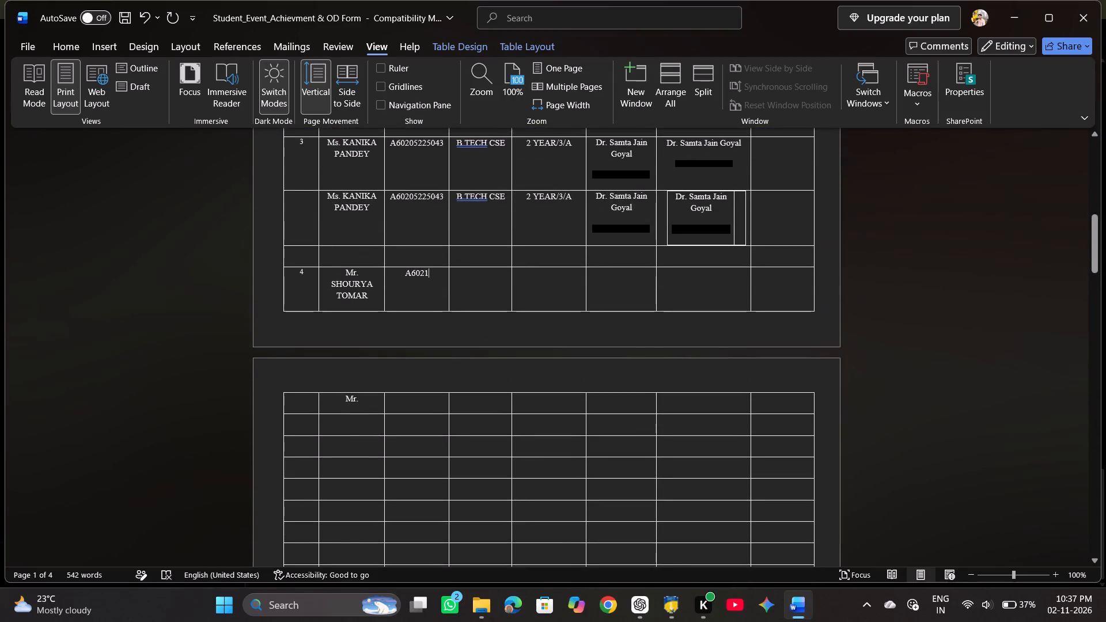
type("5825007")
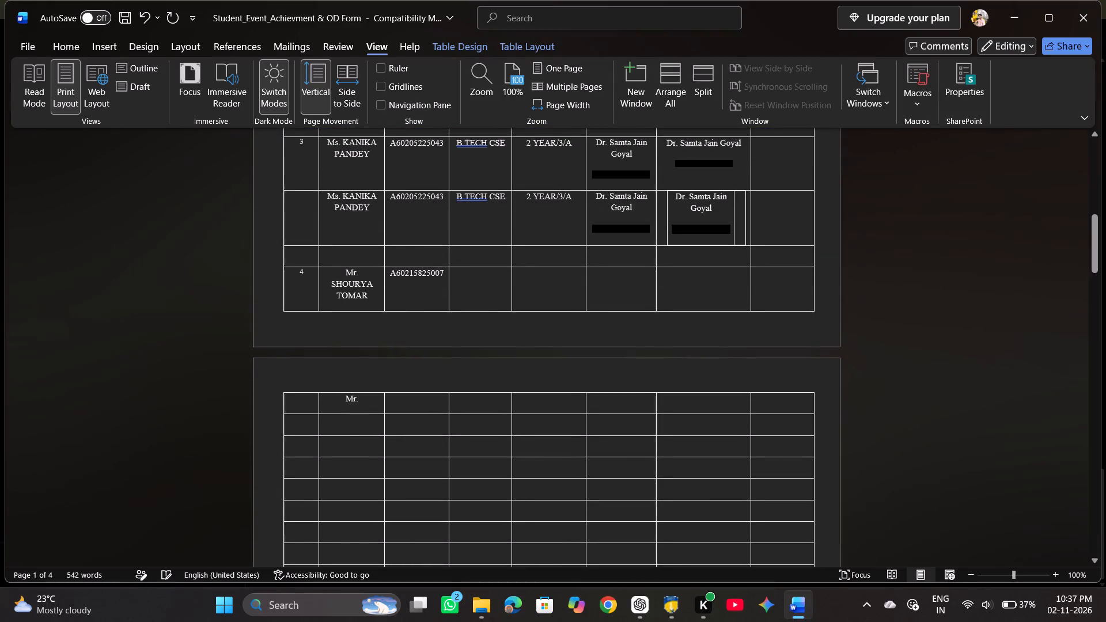
Enter "B.TECH CE" as the programme and branch in row 4, directly after the enrollment number.
left_click(497, 290)
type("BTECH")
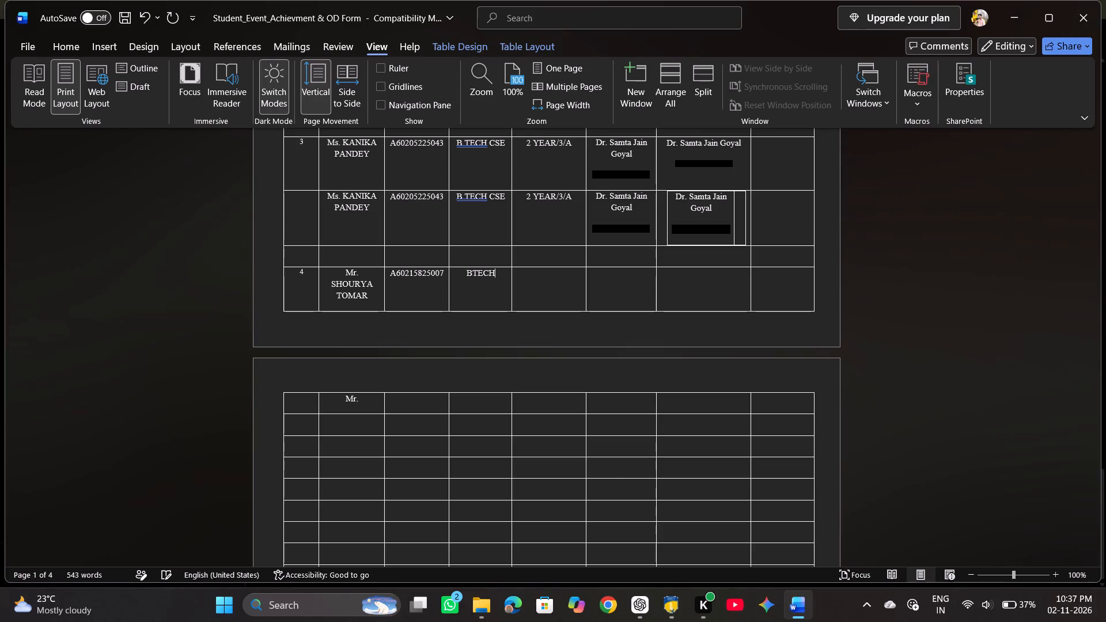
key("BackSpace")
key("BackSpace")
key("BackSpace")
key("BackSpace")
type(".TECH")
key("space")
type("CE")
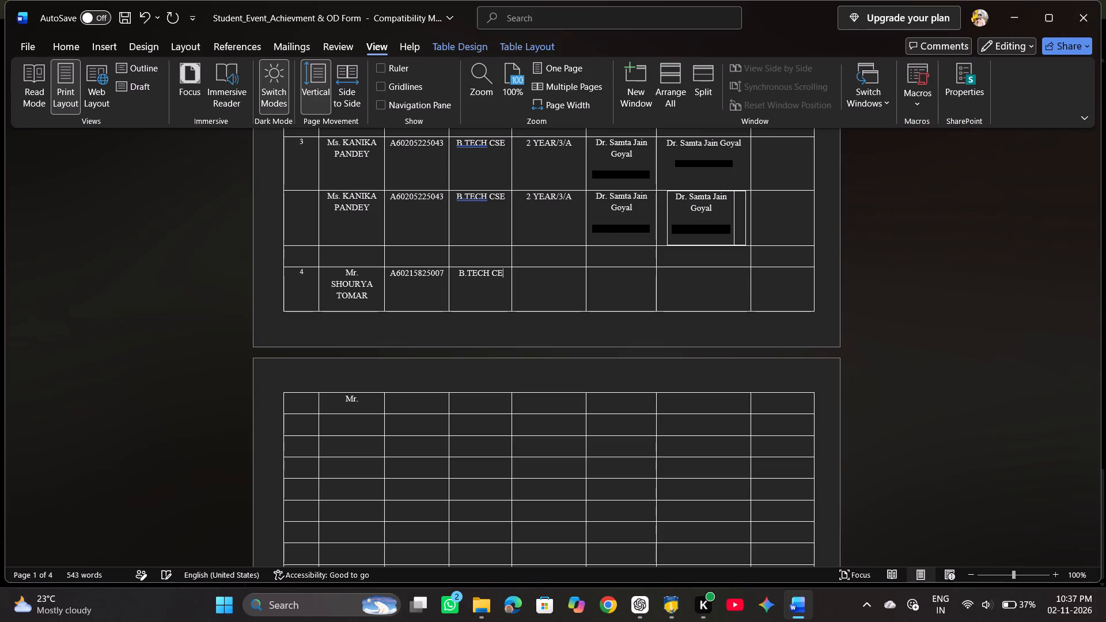
Enter "2 YEAR/3/A" as the year, semester and section in row 4.
left_click(526, 289)
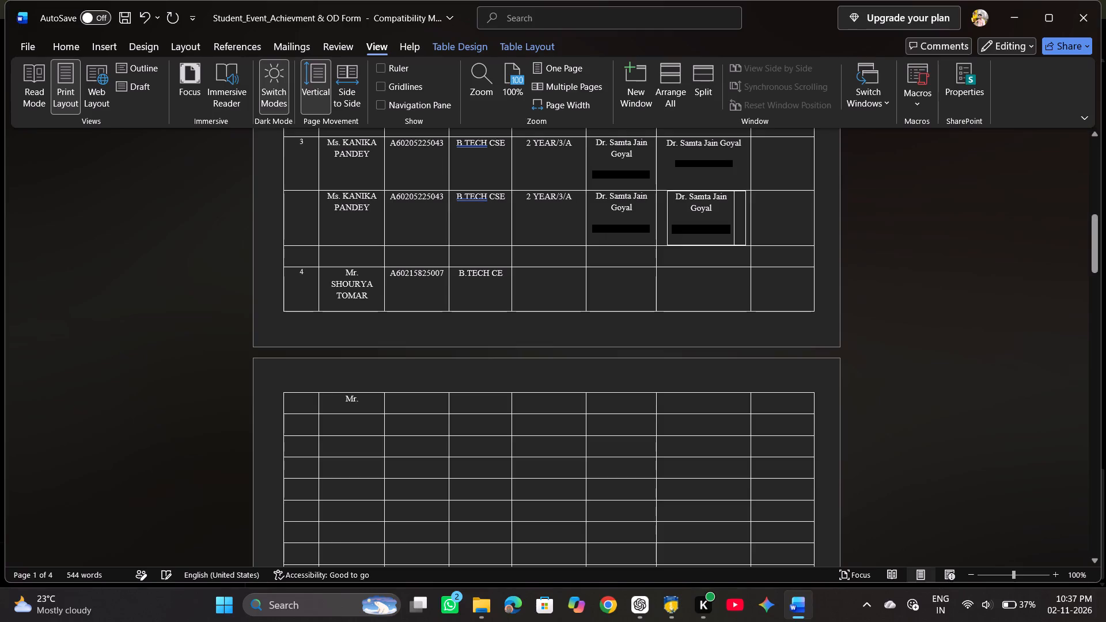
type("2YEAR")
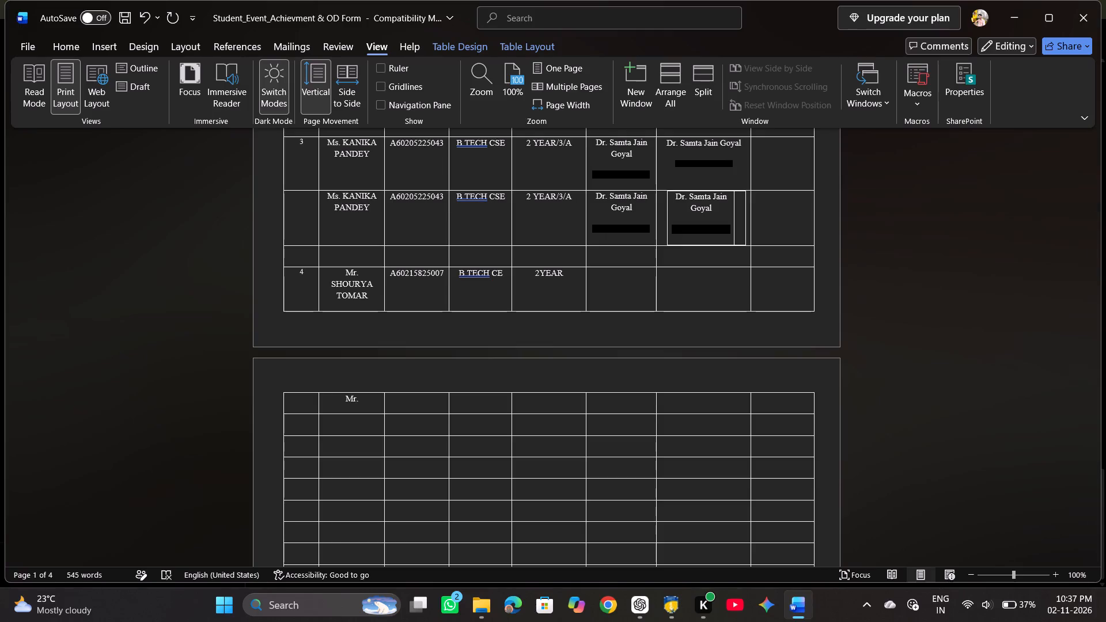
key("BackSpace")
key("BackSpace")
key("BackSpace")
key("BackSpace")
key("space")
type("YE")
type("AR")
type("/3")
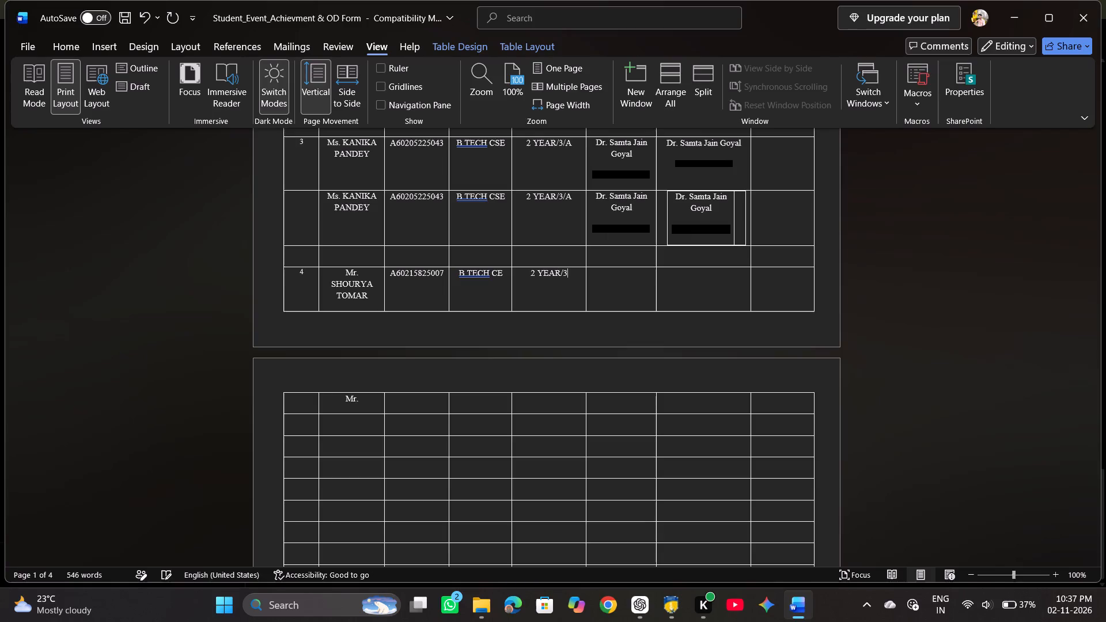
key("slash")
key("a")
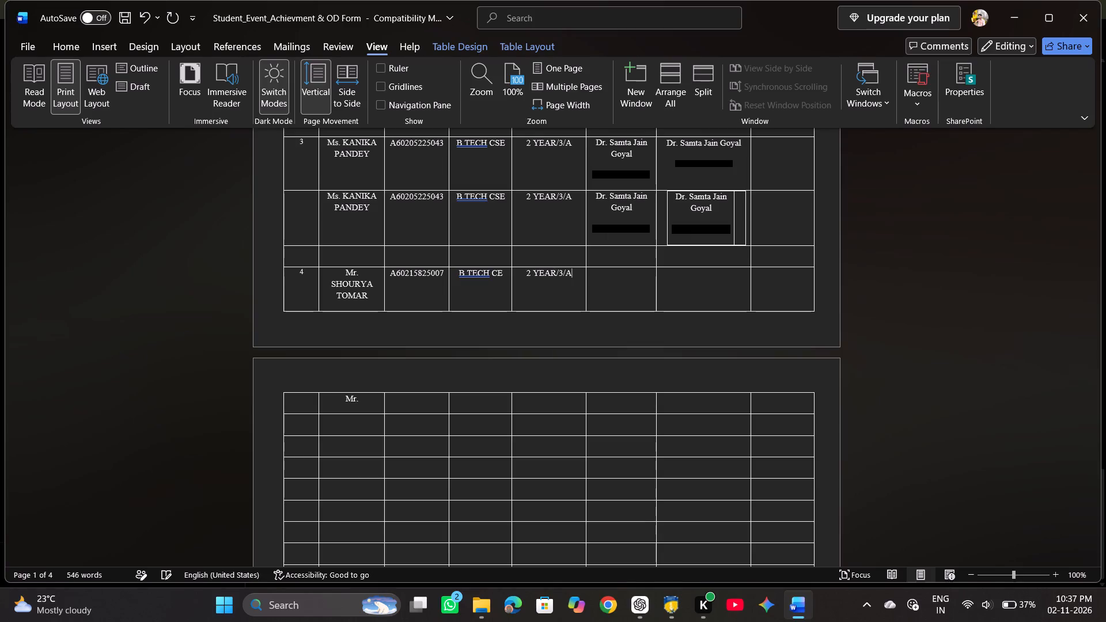
Start the faculty name and contact entry in row 4's empty cell beside the year, semester and section.
left_click(601, 286)
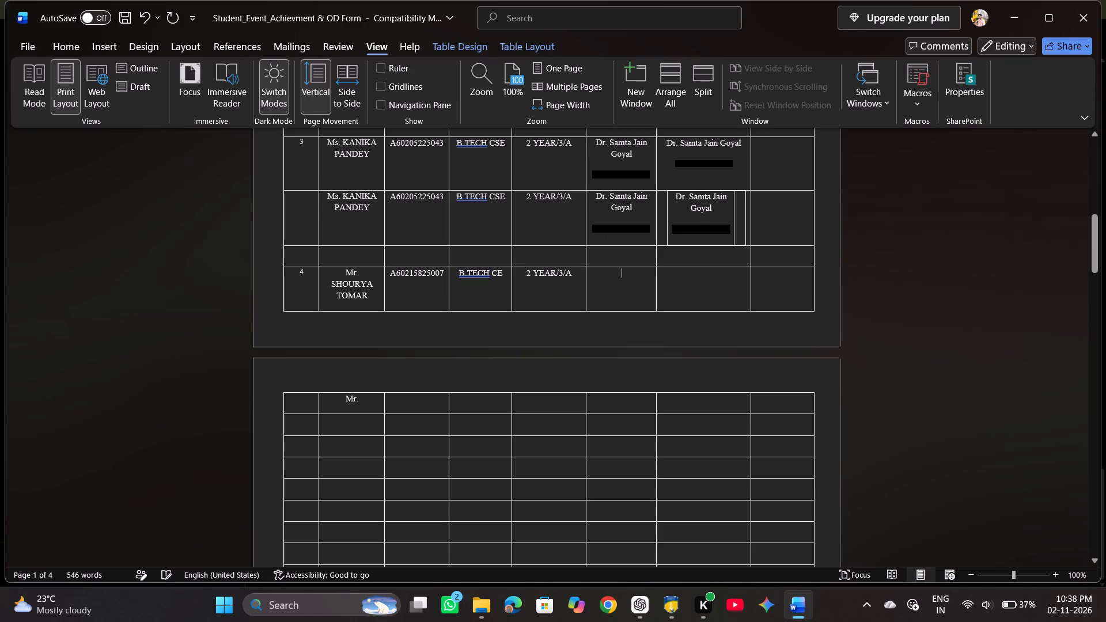
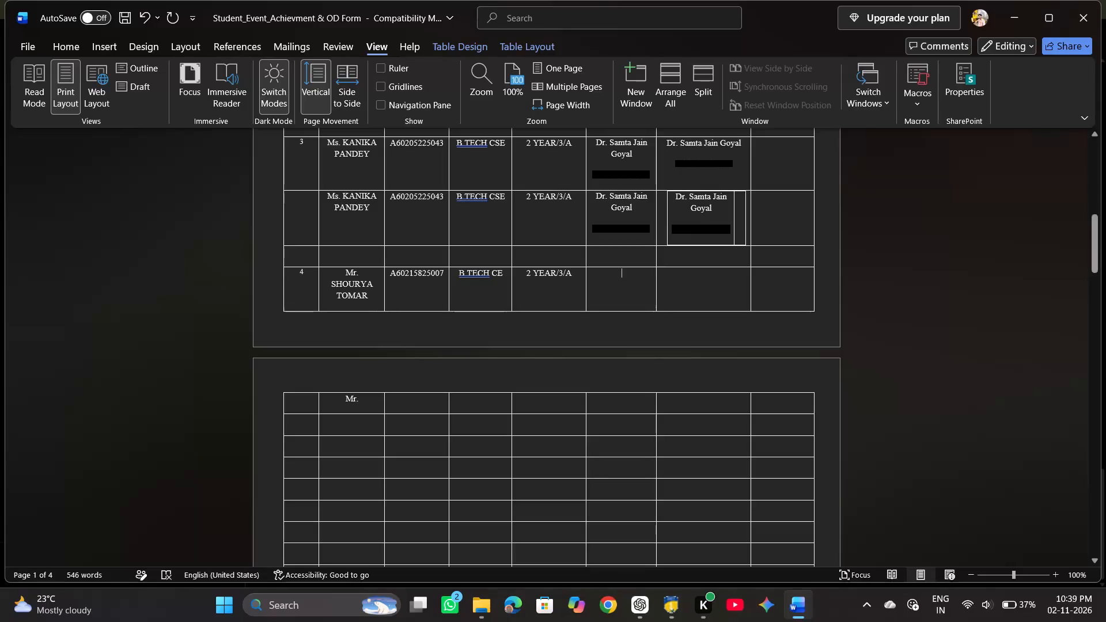
Enter the title "Dr." in row 4's empty cell right after "2 YEAR/3/A", matching the capitalization used in row 3.
left_click(601, 284)
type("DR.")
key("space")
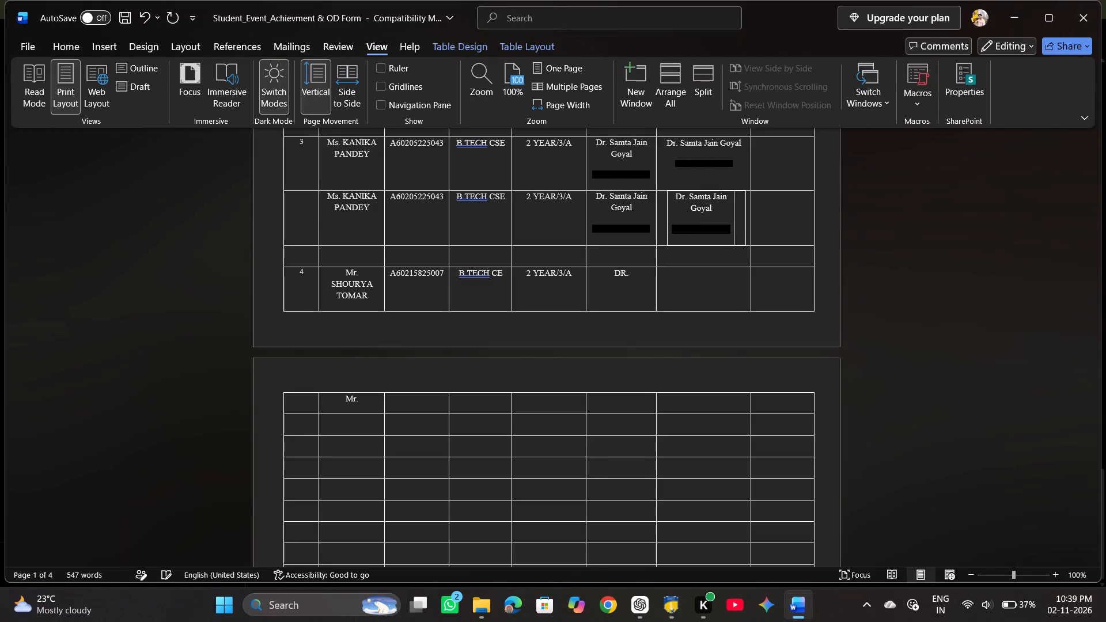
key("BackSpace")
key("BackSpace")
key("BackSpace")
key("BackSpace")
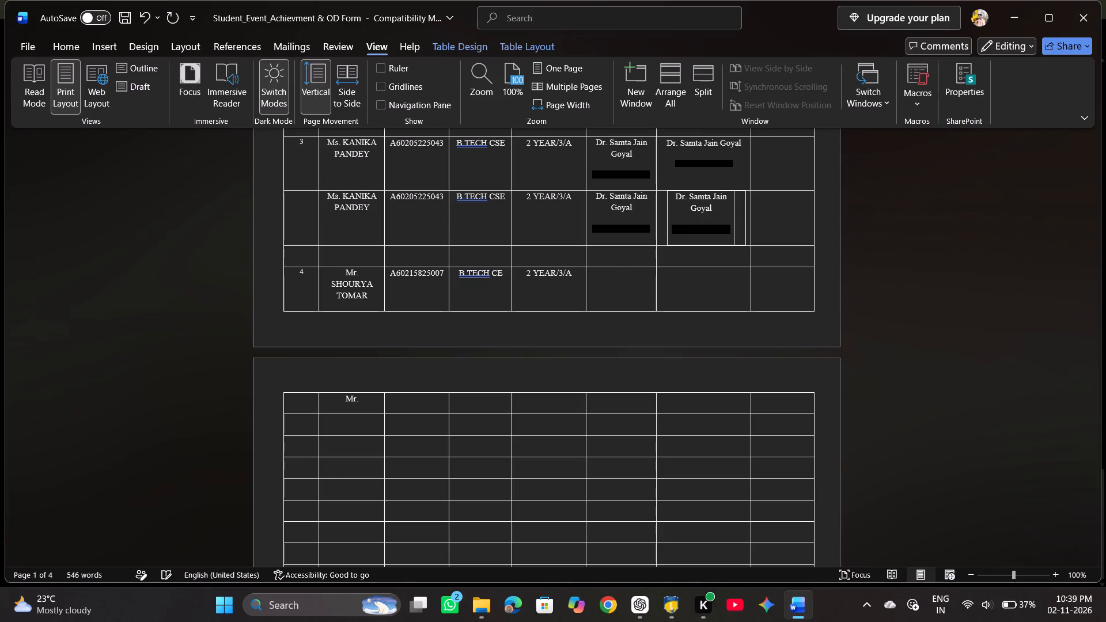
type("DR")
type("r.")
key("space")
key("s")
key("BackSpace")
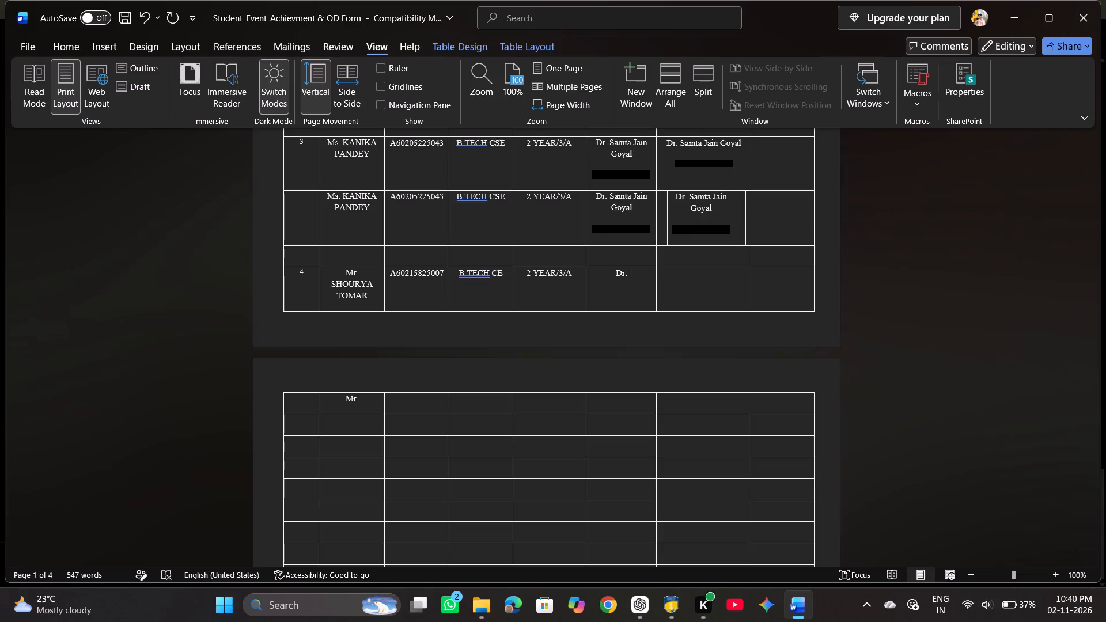
Enter the class coordinator's name in capitals after "Dr." in row 4's Class Coordinator cell.
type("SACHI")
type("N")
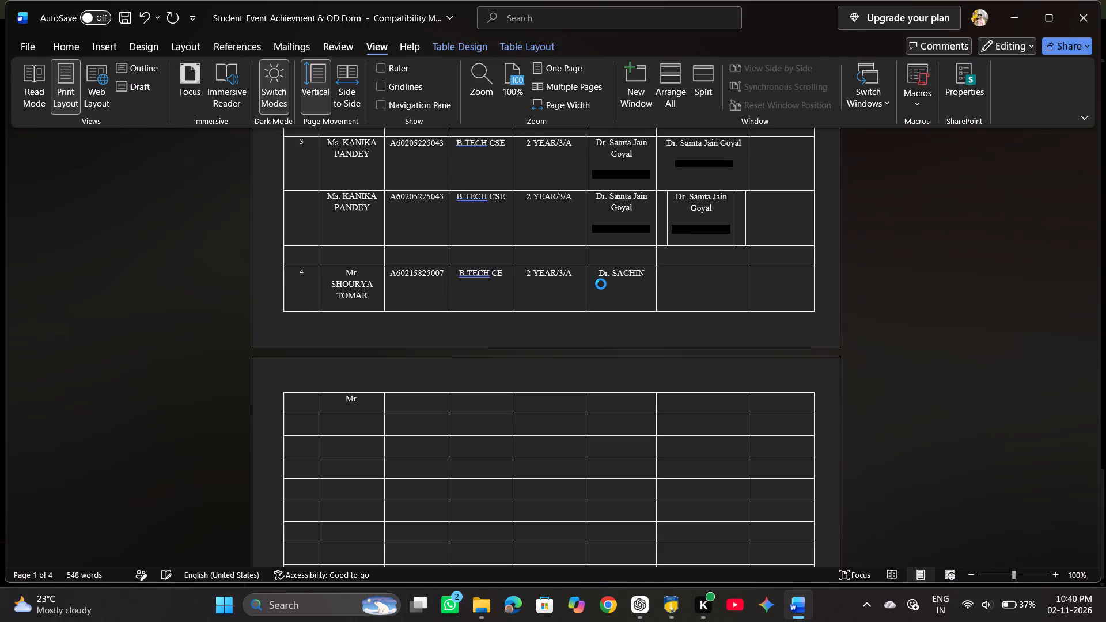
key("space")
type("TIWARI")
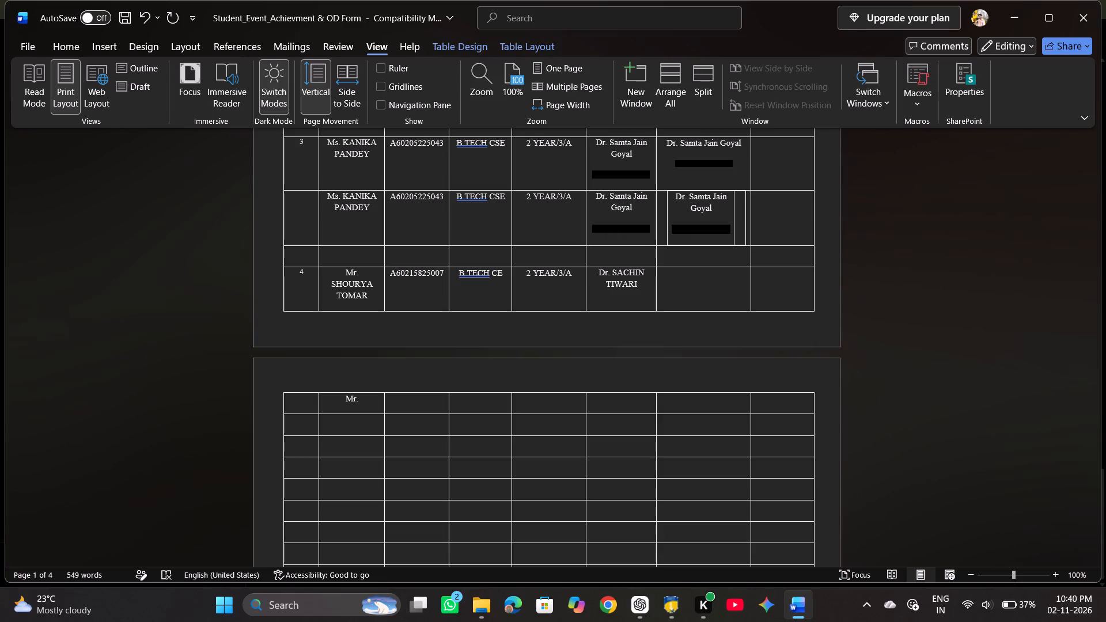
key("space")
Copy row 4's class coordinator name, including the title, into the same row's Faculty Mentor cell.
left_click_drag(600, 275, 606, 279)
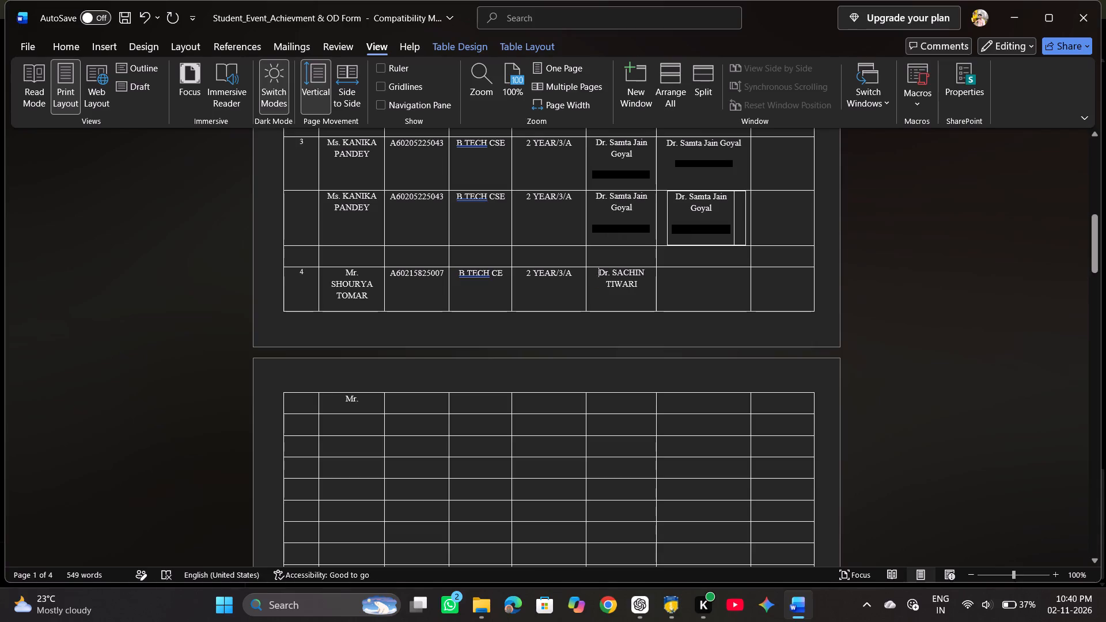
left_click_drag(606, 279, 639, 291)
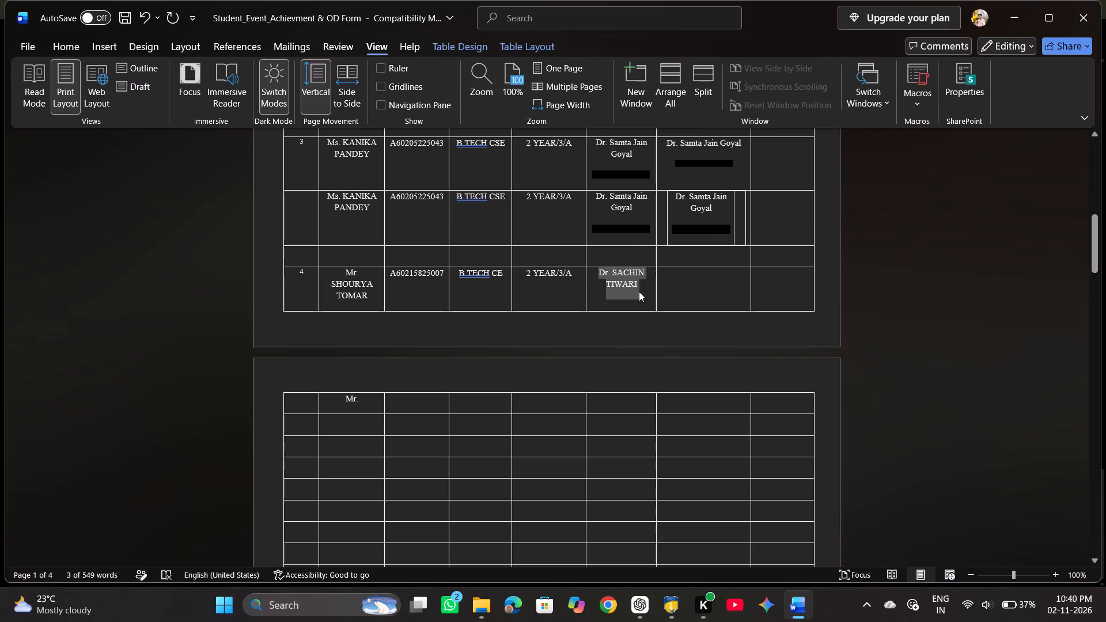
key("ctrl+c")
left_click(683, 275)
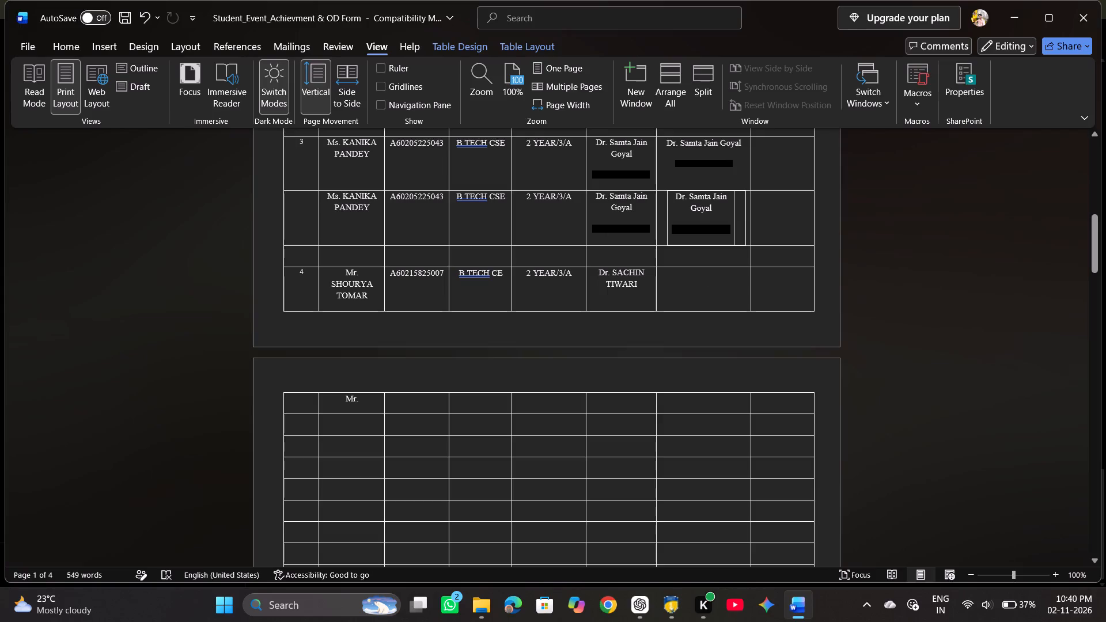
key("ctrl+v")
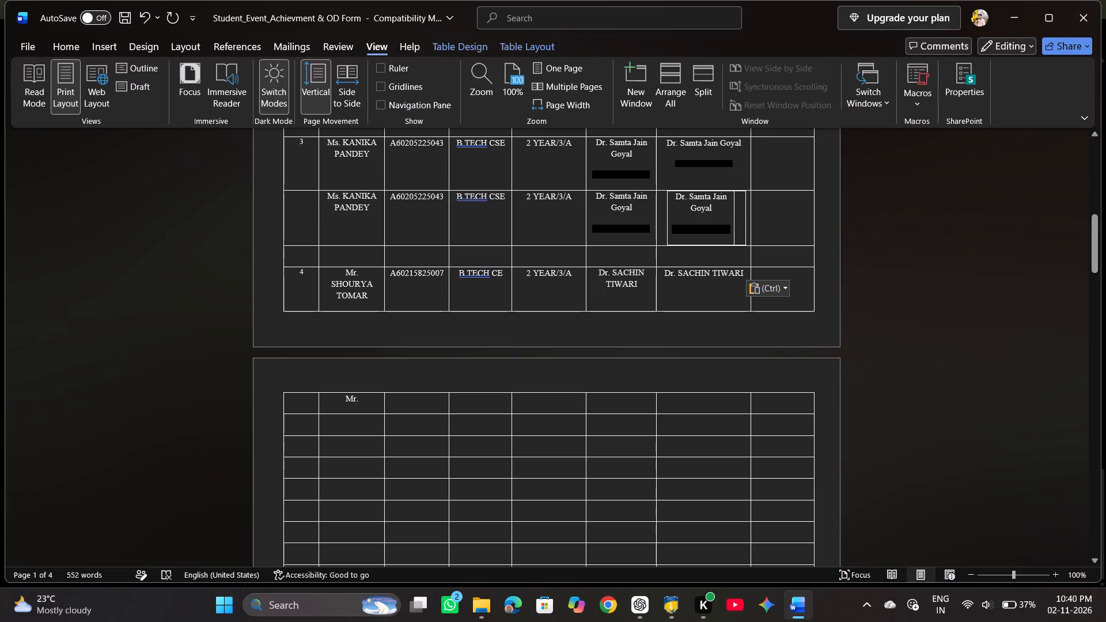
left_click(521, 371)
Clear the leftover "Mr." from the Student Name cell directly beneath row 4, at the start of page 2.
left_click(360, 401)
key("BackSpace")
key("BackSpace")
key("BackSpace")
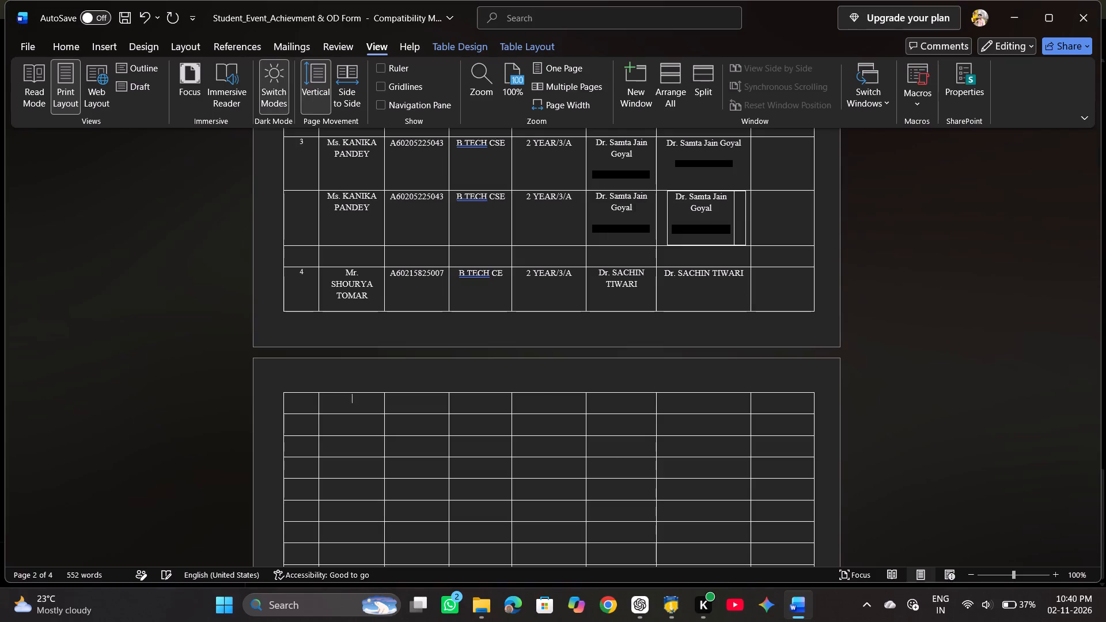
Duplicate row 4's entries from Student Name through Faculty Mentor into the row directly beneath it, at the start of page 2.
left_click_drag(342, 274, 407, 305)
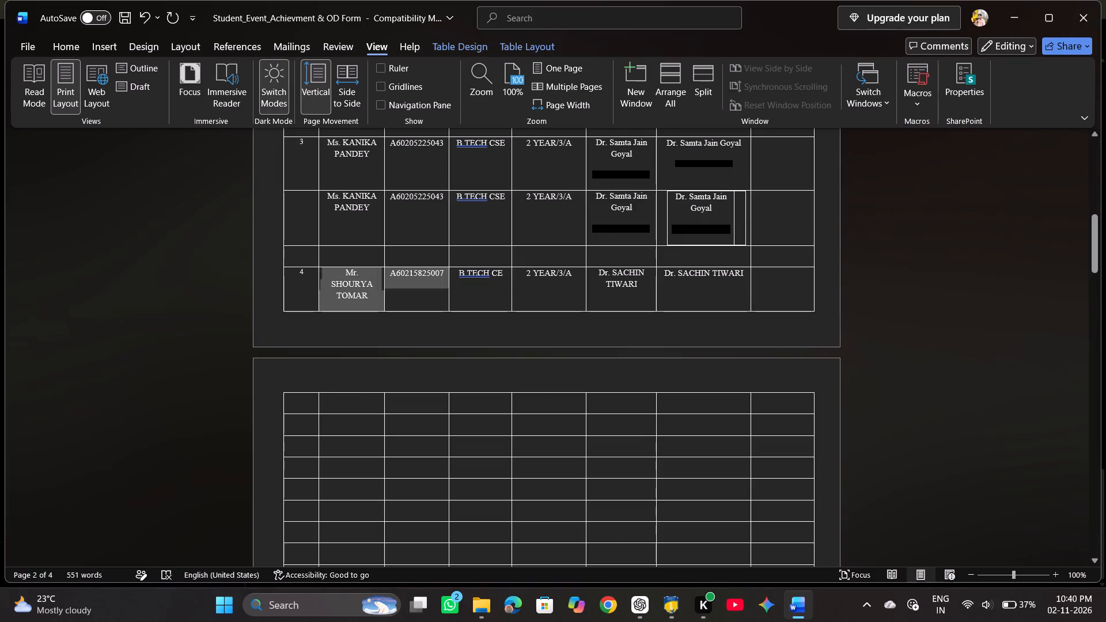
left_click_drag(407, 305, 704, 318)
key("ctrl+c")
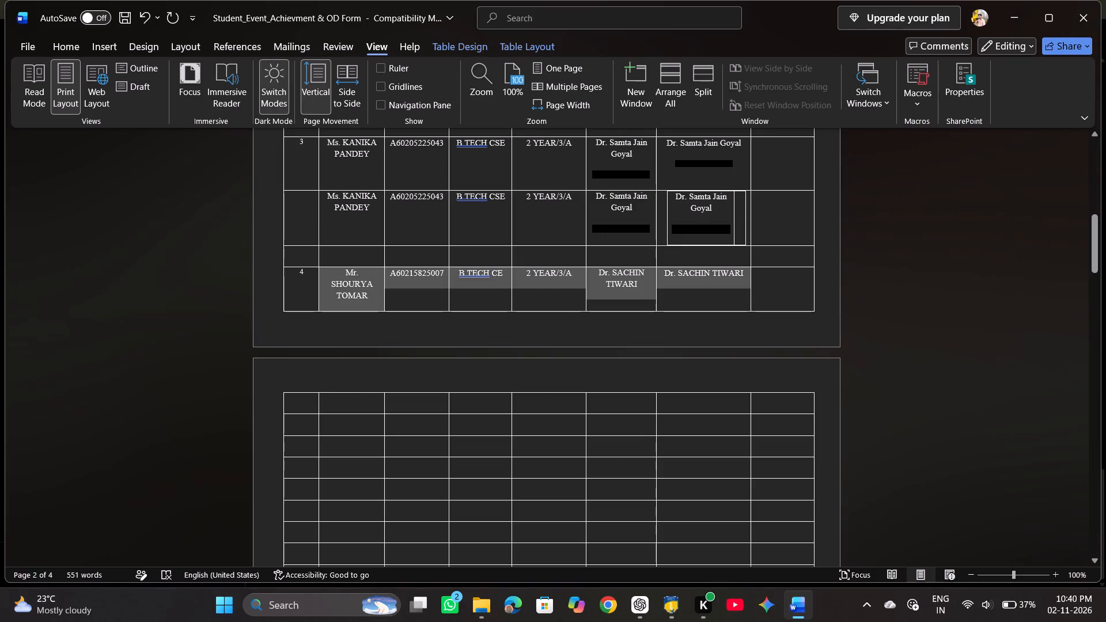
left_click(352, 405)
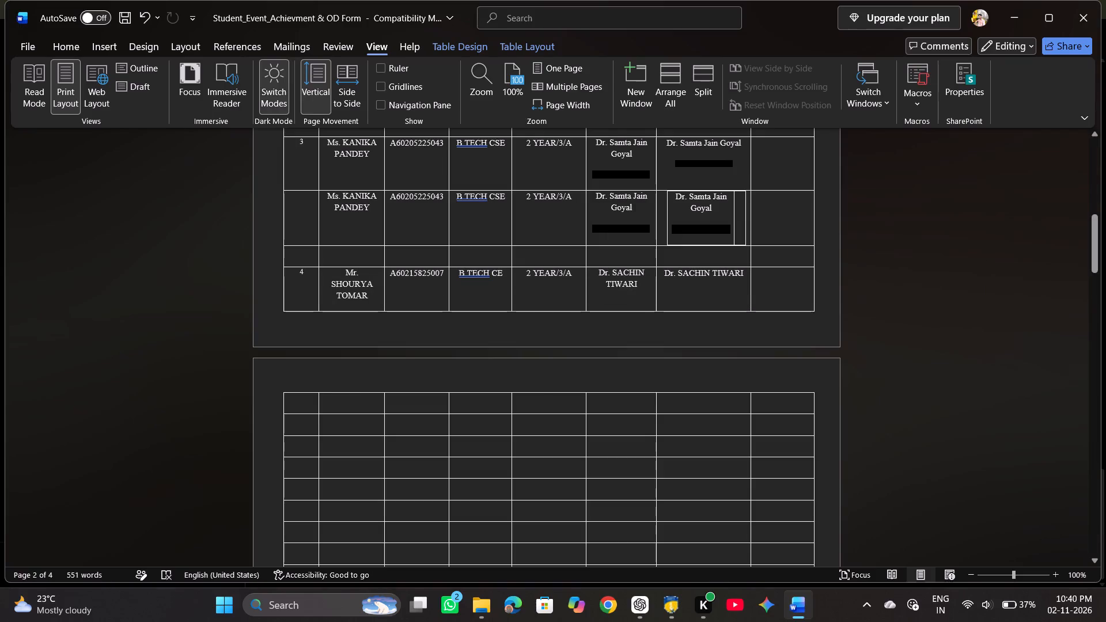
key("ctrl+v")
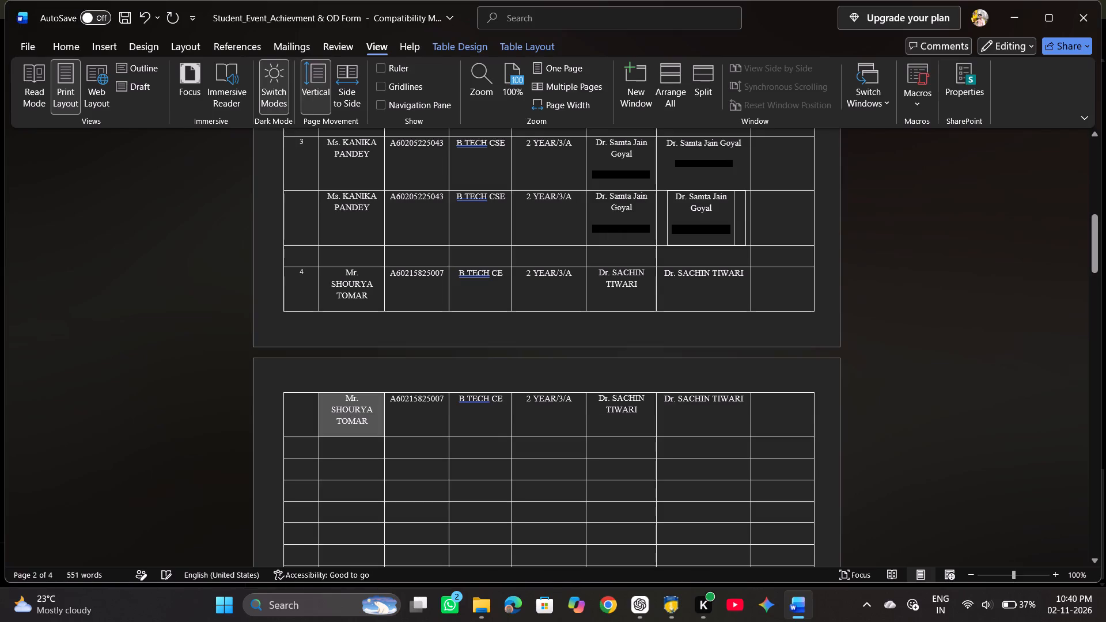
left_click(828, 383)
Review the filled rows of section B's participating students list, checking the entries and duplicated rows for students 1 to 4.
scroll(828, 383, "up", 3)
scroll(828, 383, "right", 1)
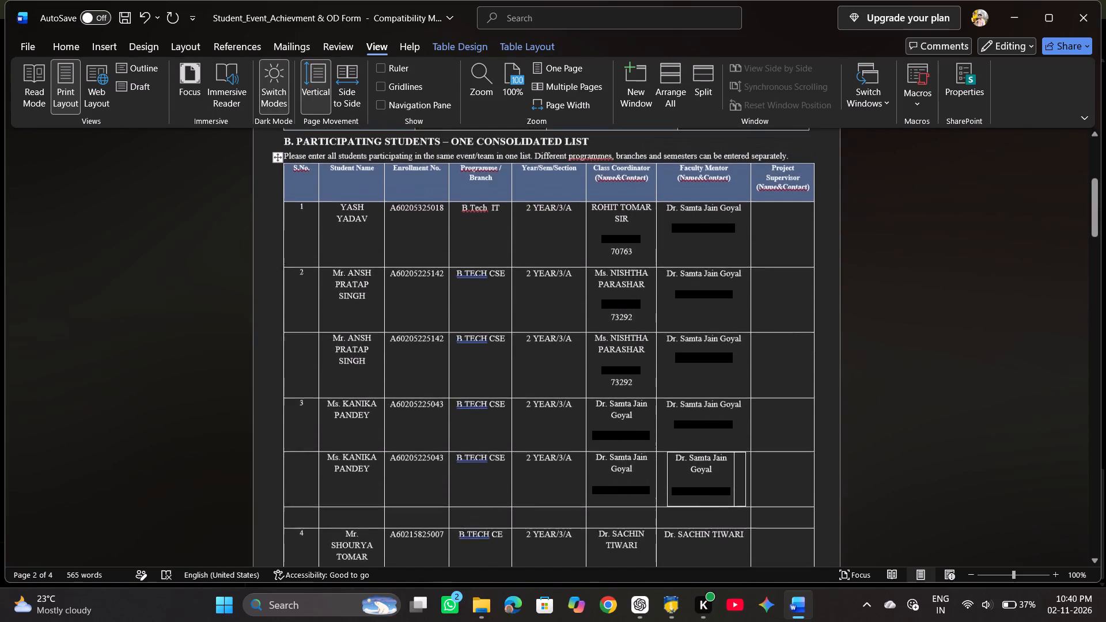
scroll(828, 383, "right", 3)
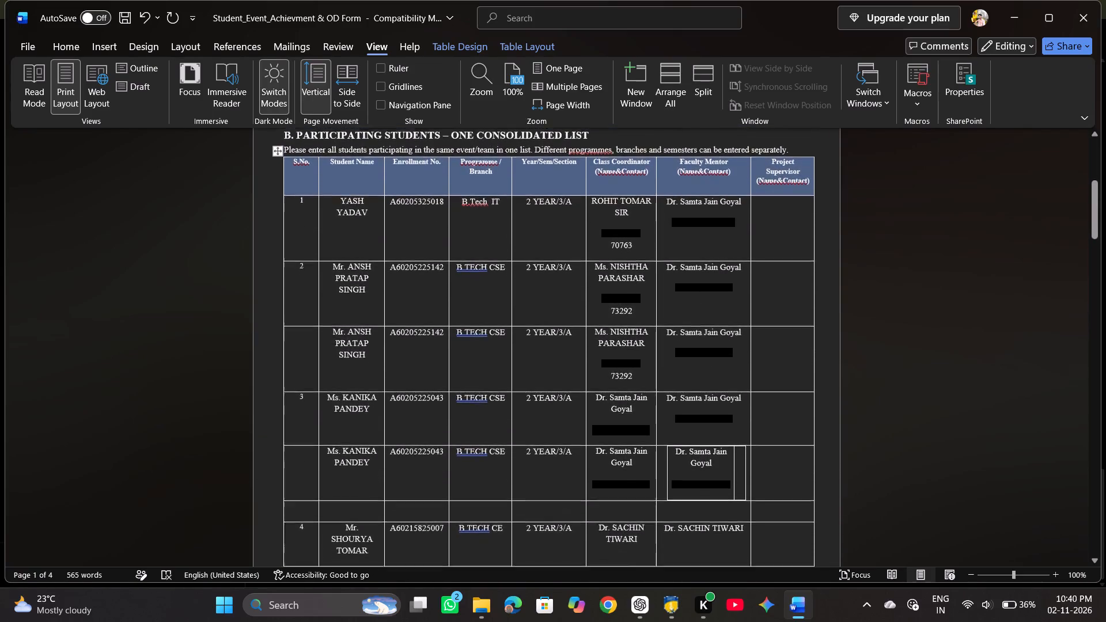
scroll(828, 383, "right", 1)
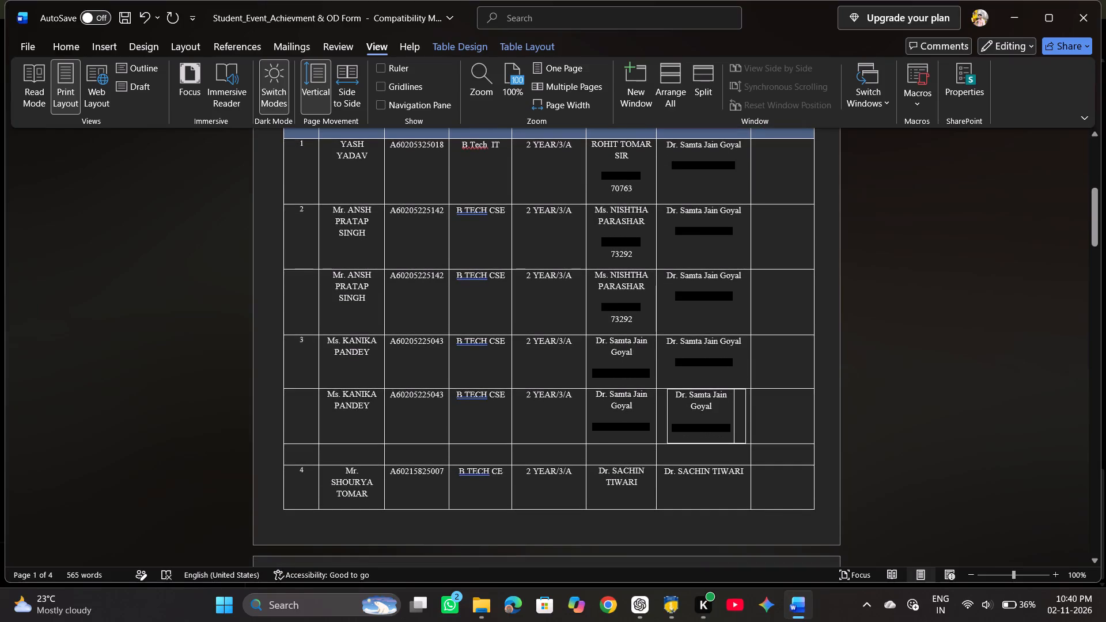
scroll(828, 383, "down", 1)
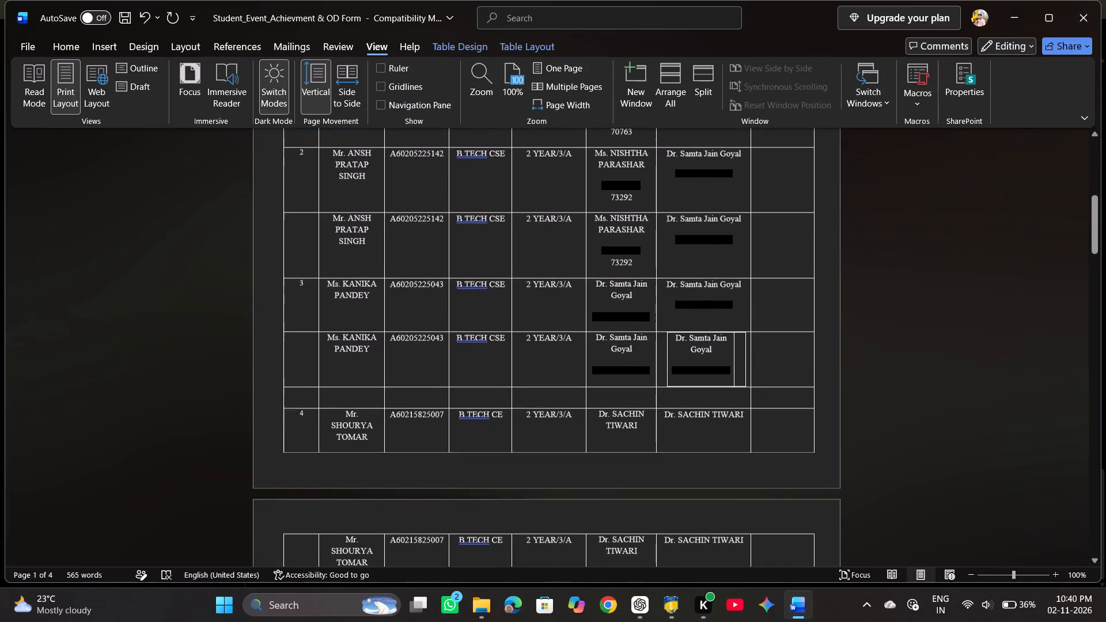
scroll(828, 383, "down", 2)
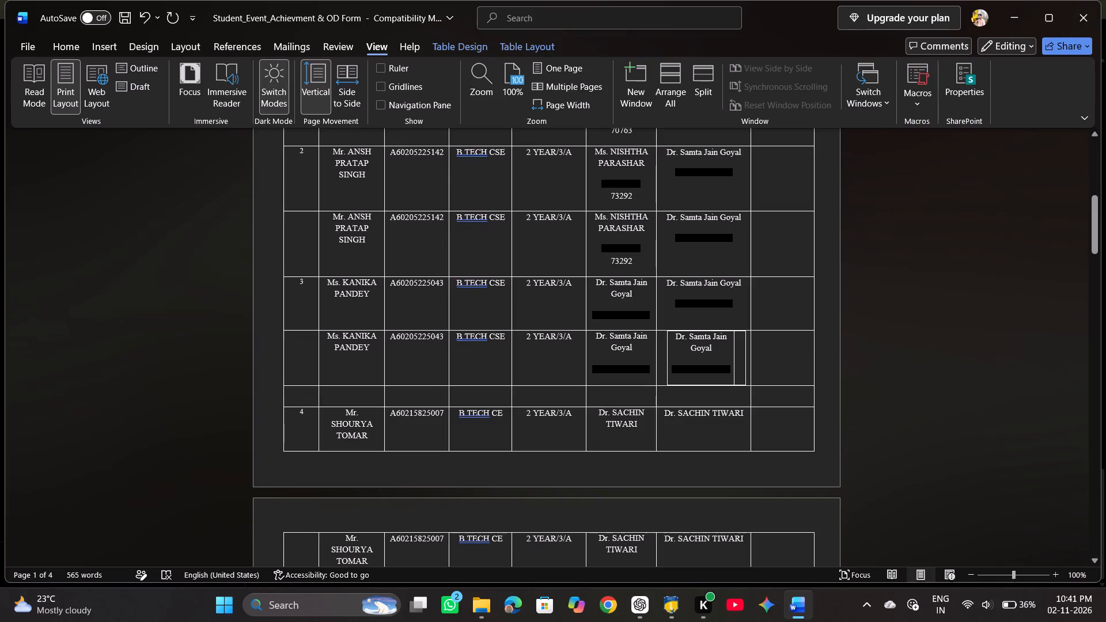
scroll(828, 383, "up", 1)
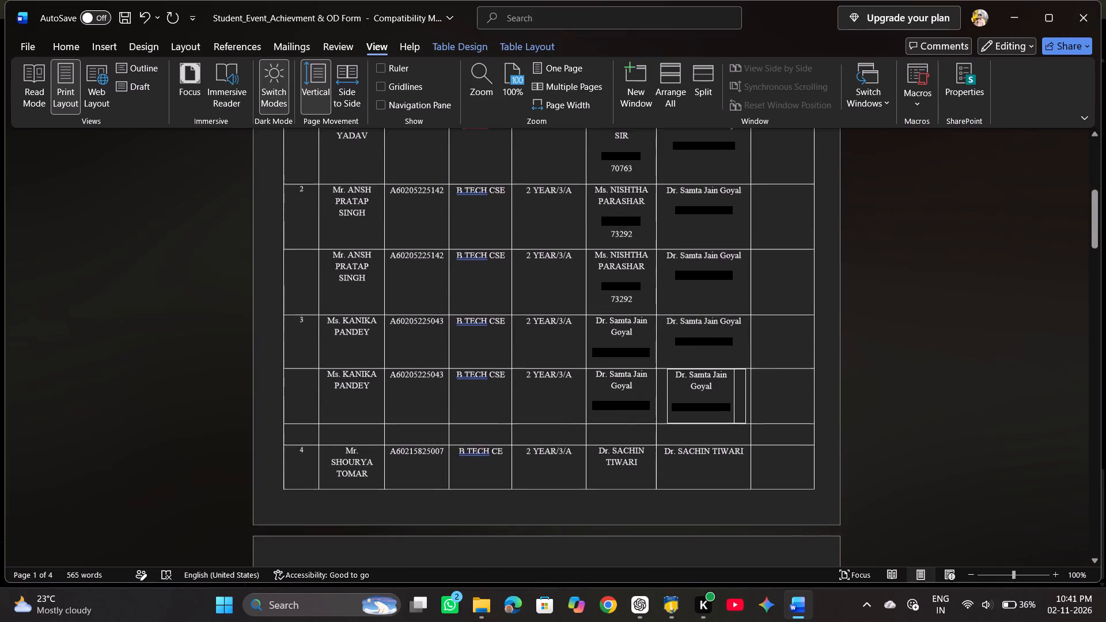
scroll(828, 383, "up", 1)
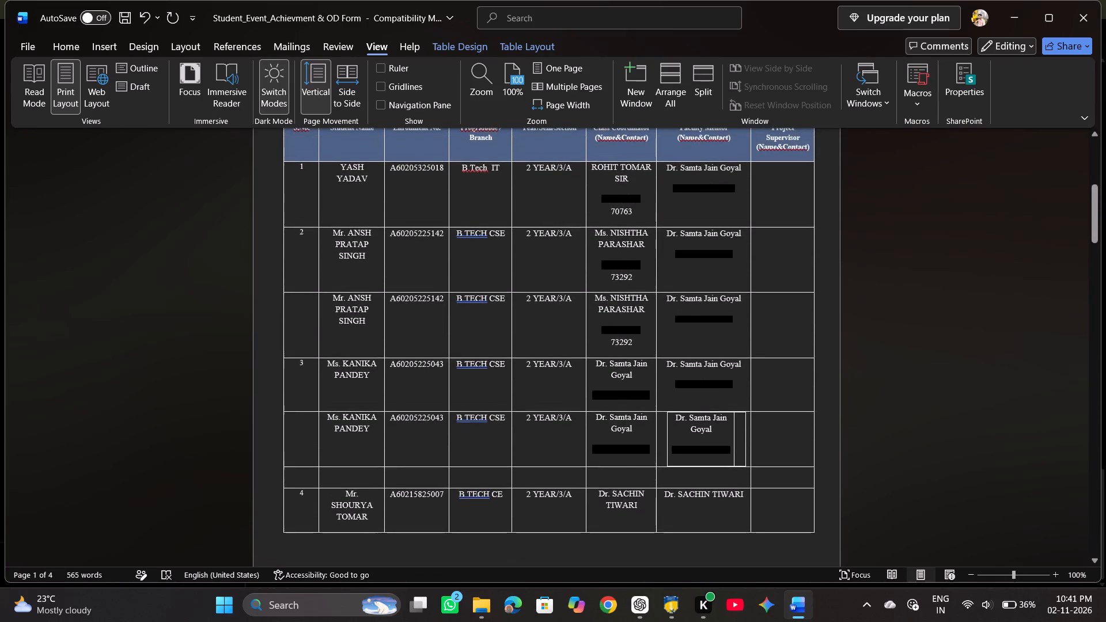
scroll(828, 383, "up", 2)
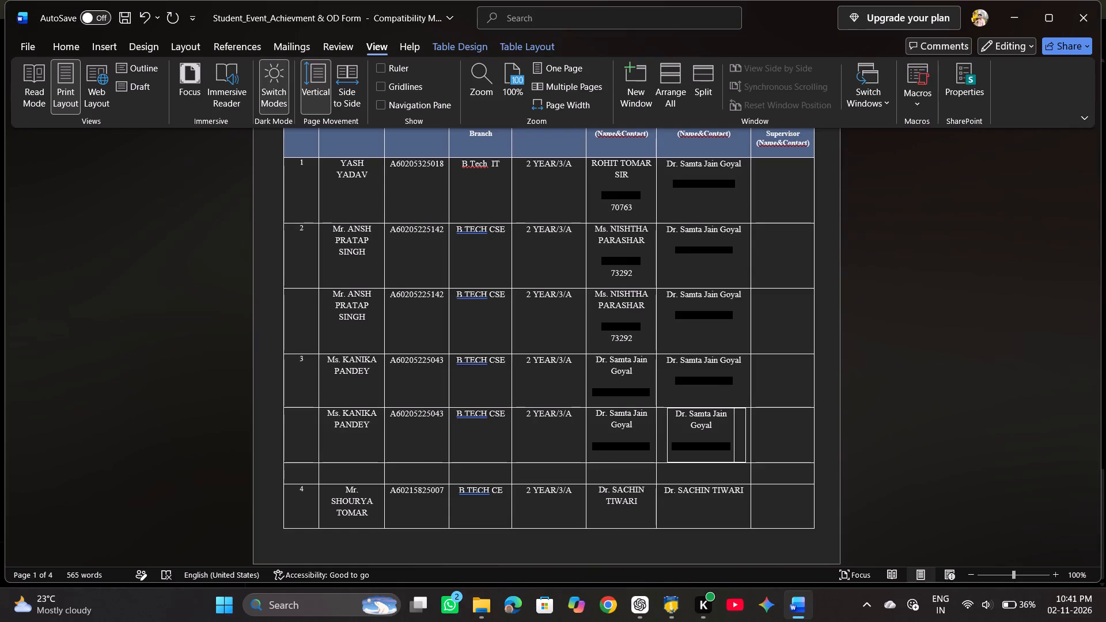
Enter serial number 5 in the S.No. column on page 2, leaving one blank row after the duplicated fourth student's row.
scroll(828, 383, "down", 4)
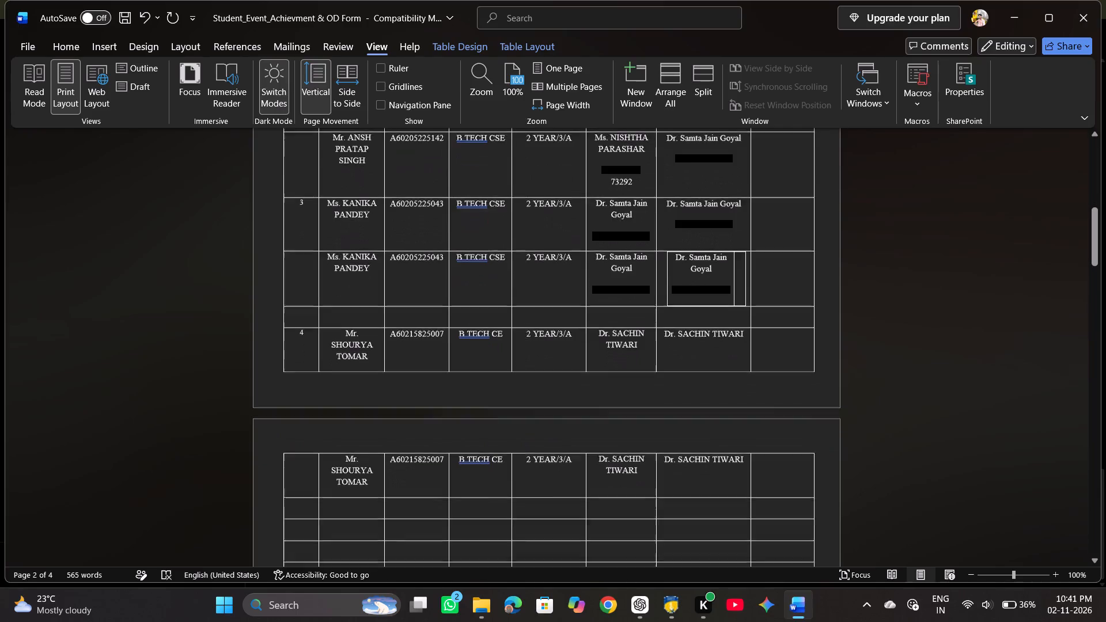
scroll(828, 383, "down", 2)
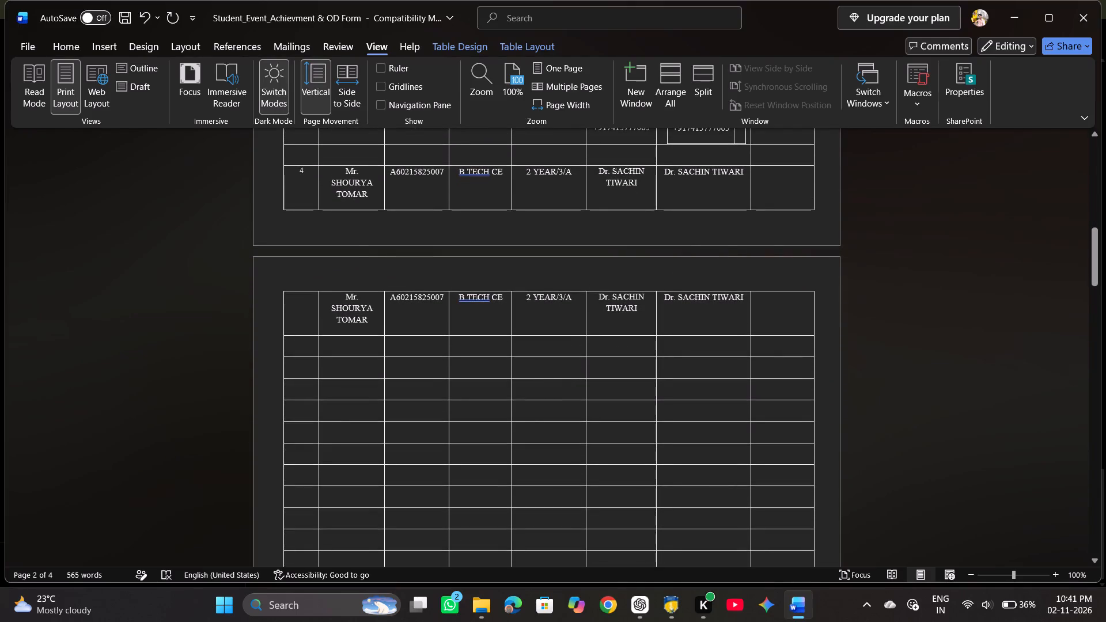
left_click(308, 370)
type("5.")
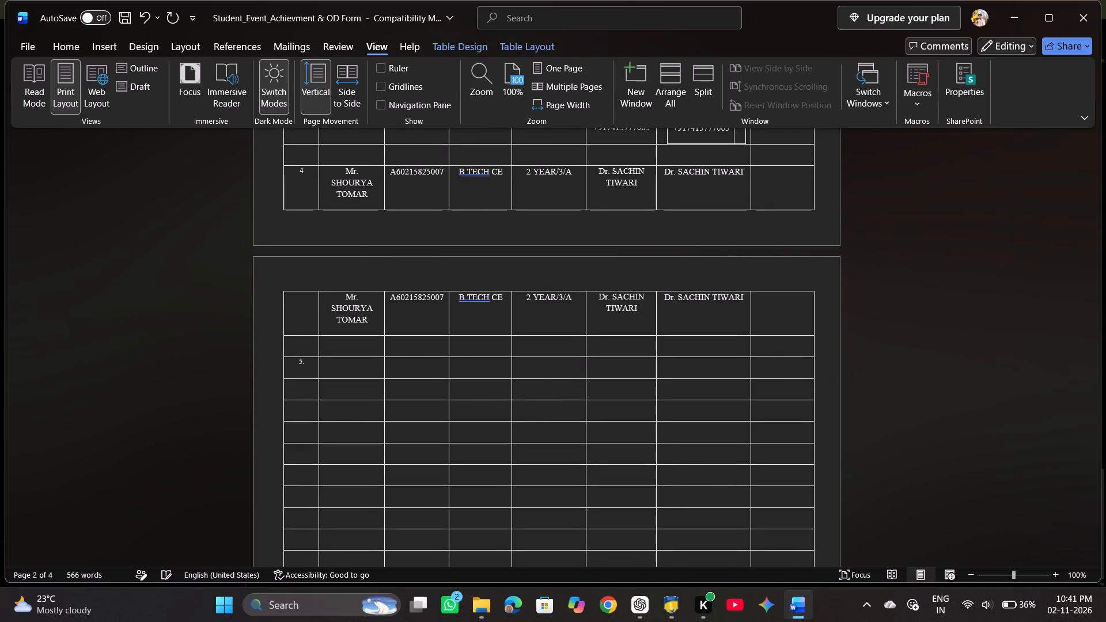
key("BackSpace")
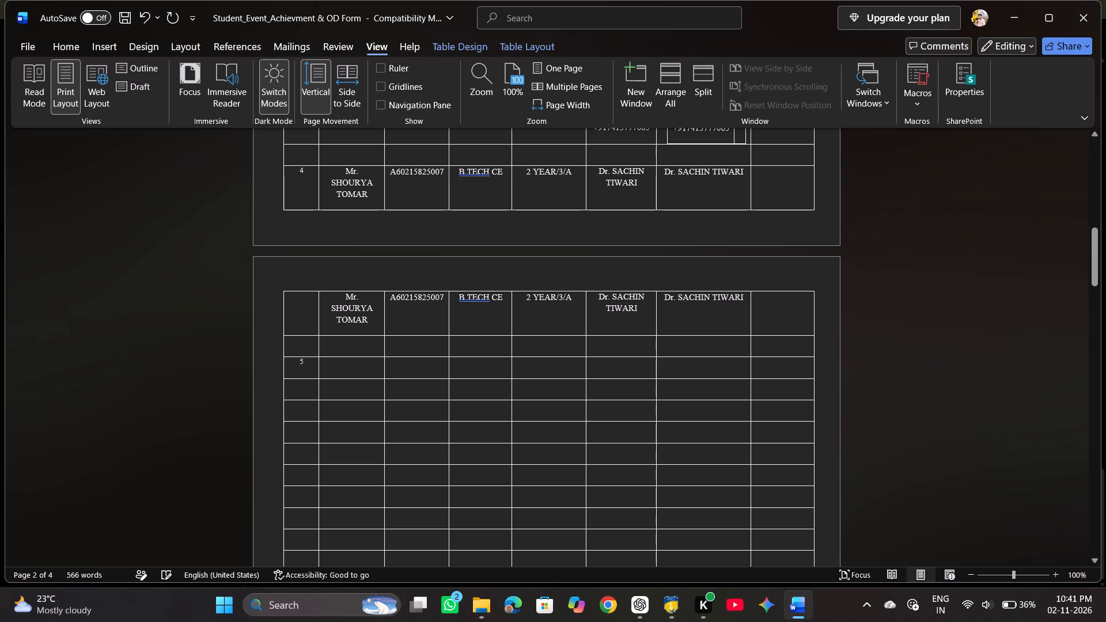
Enter the fifth student's name in capitals with the title "Ms." in row 5's Student Name cell.
left_click(334, 373)
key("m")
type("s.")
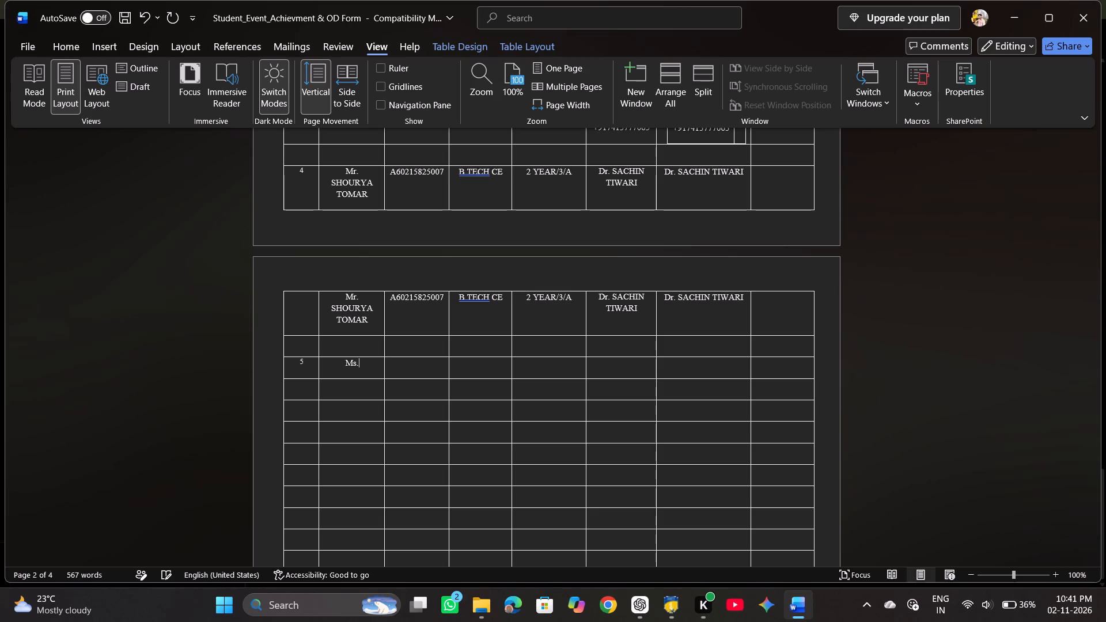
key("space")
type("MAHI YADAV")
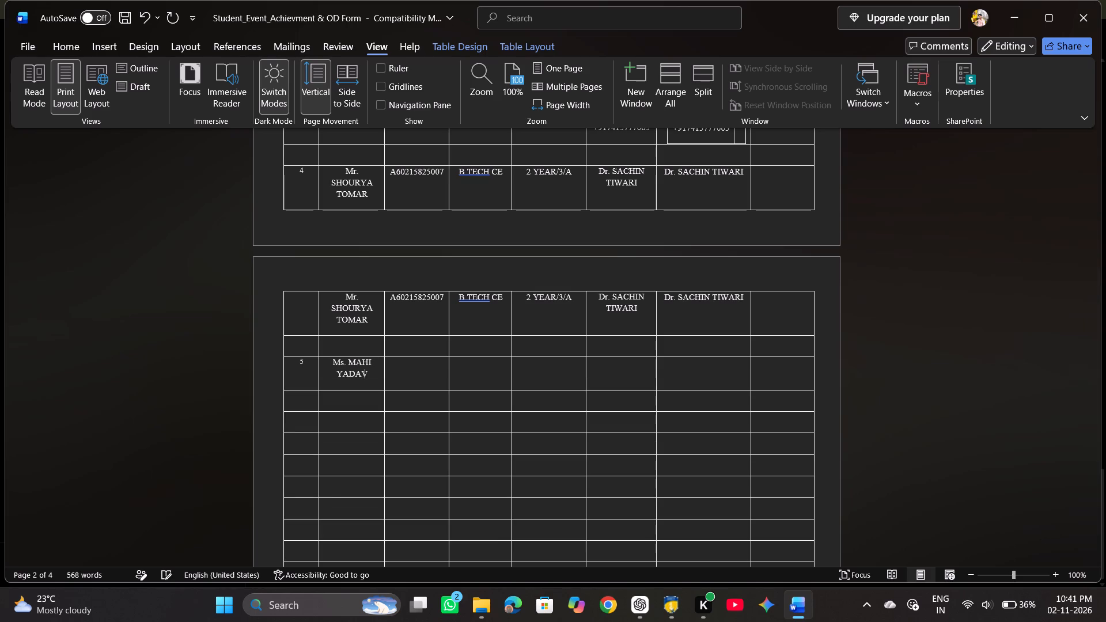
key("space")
Copy the enrolment number from row 1 of section H's attendance table into row 5's Enrollment No. cell in section B.
left_click(402, 371)
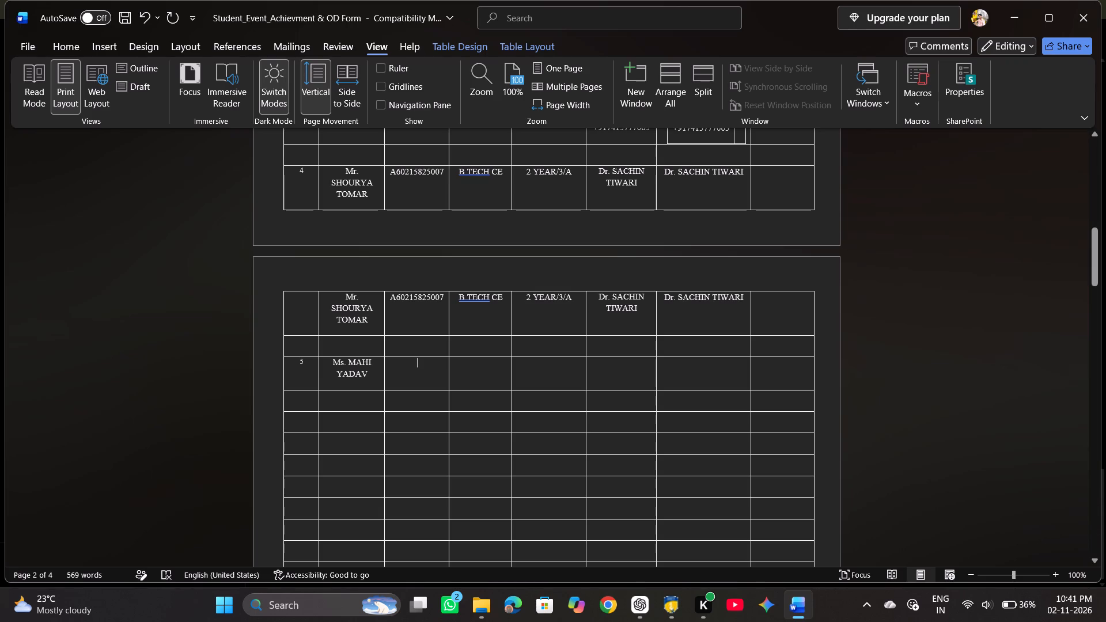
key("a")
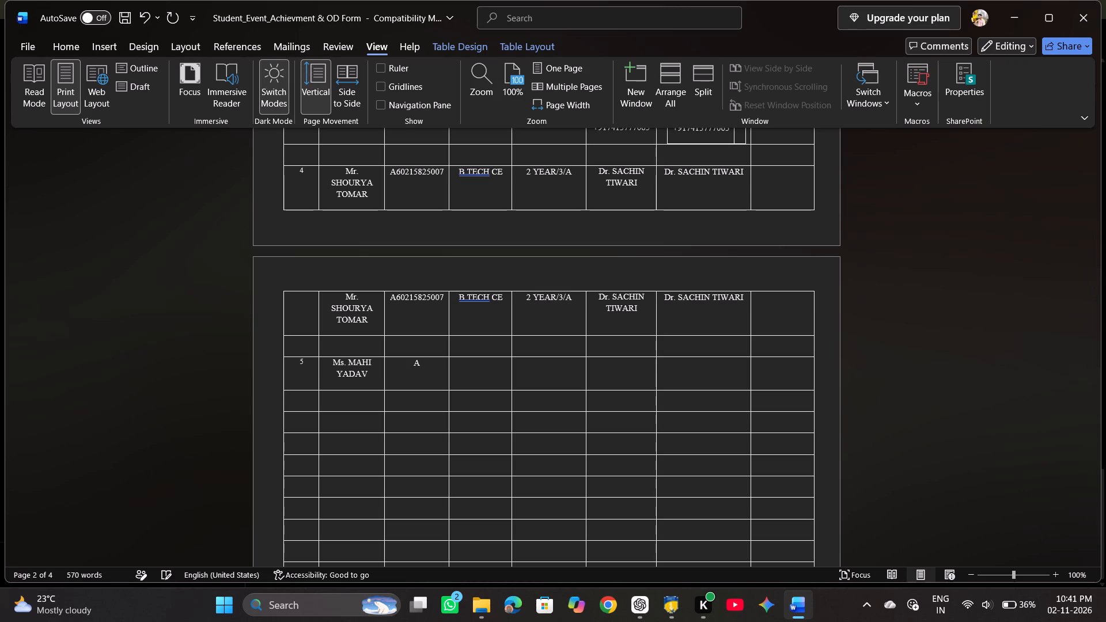
left_click(851, 390)
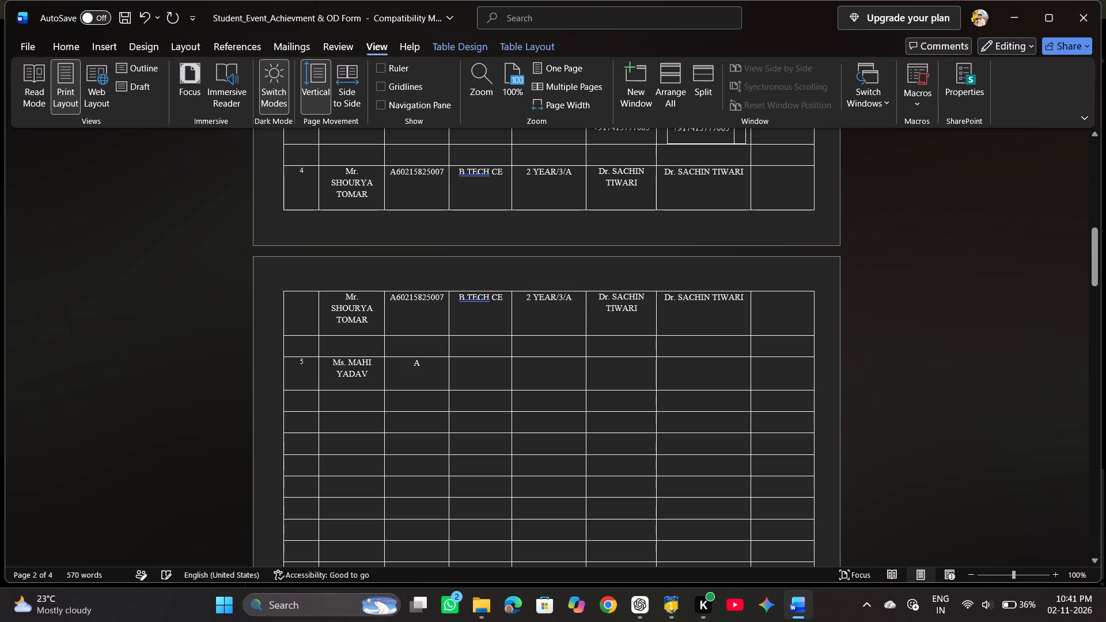
scroll(851, 390, "down", 10)
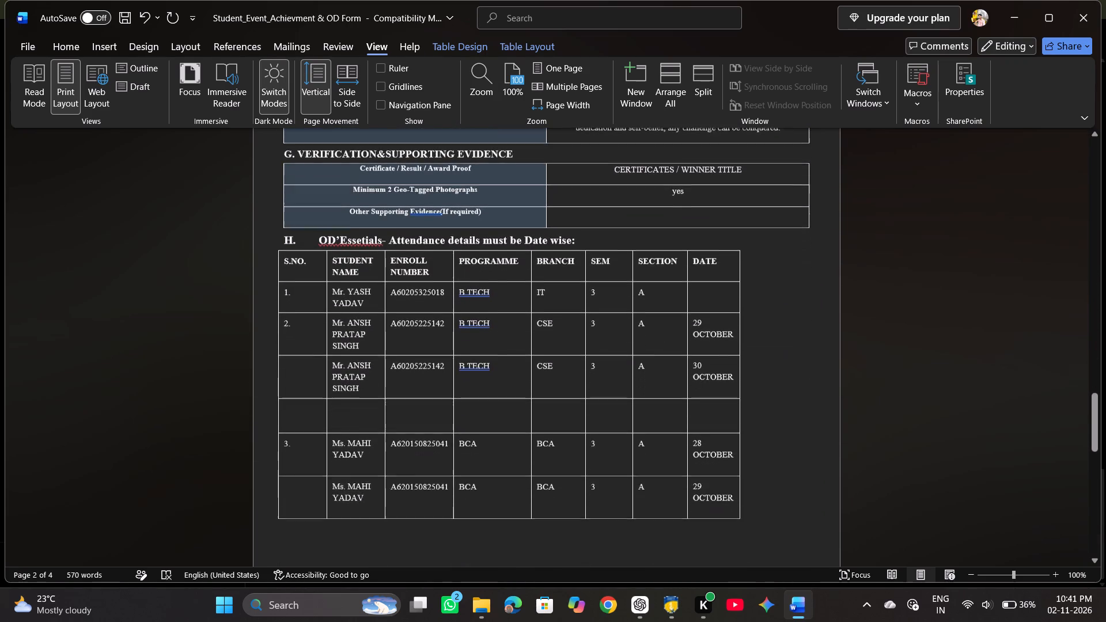
scroll(851, 390, "down", 1)
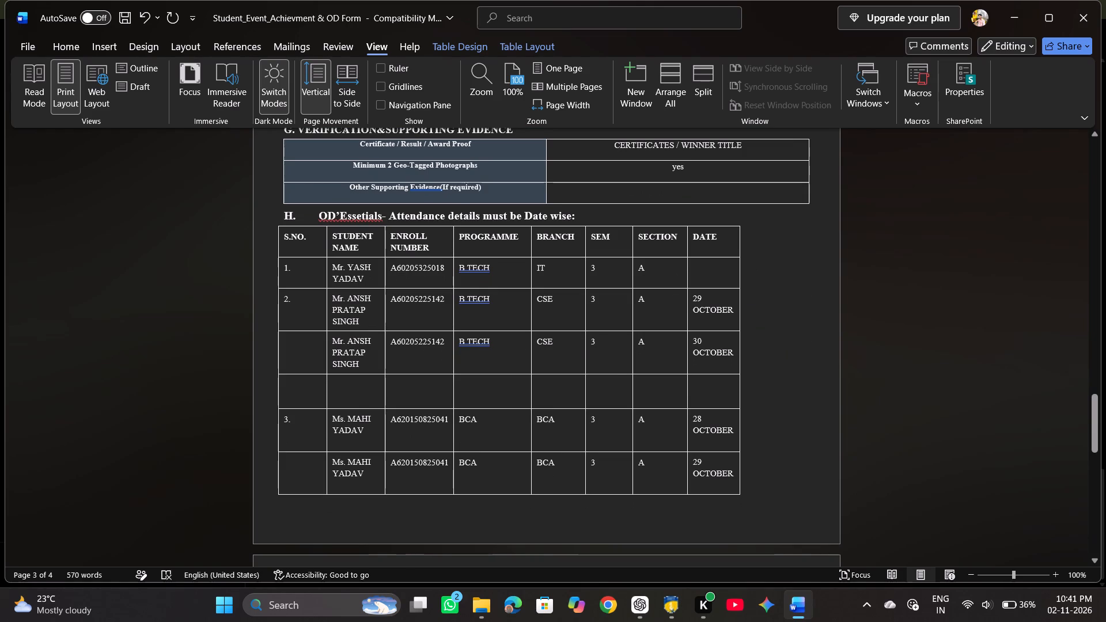
left_click_drag(391, 266, 450, 271)
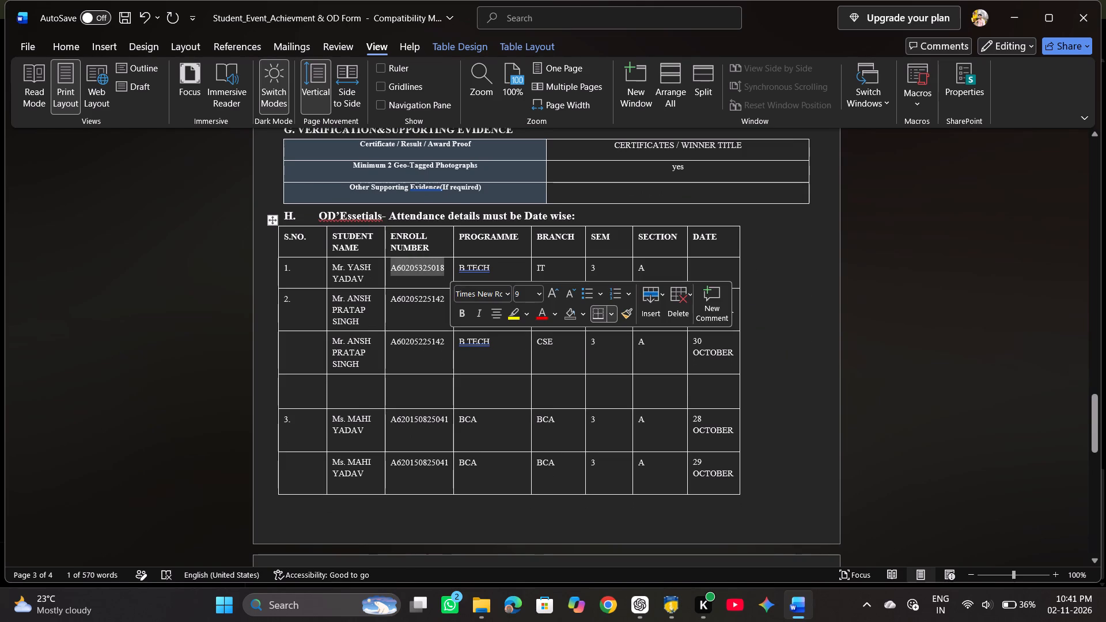
key("ctrl+c")
left_click(893, 233)
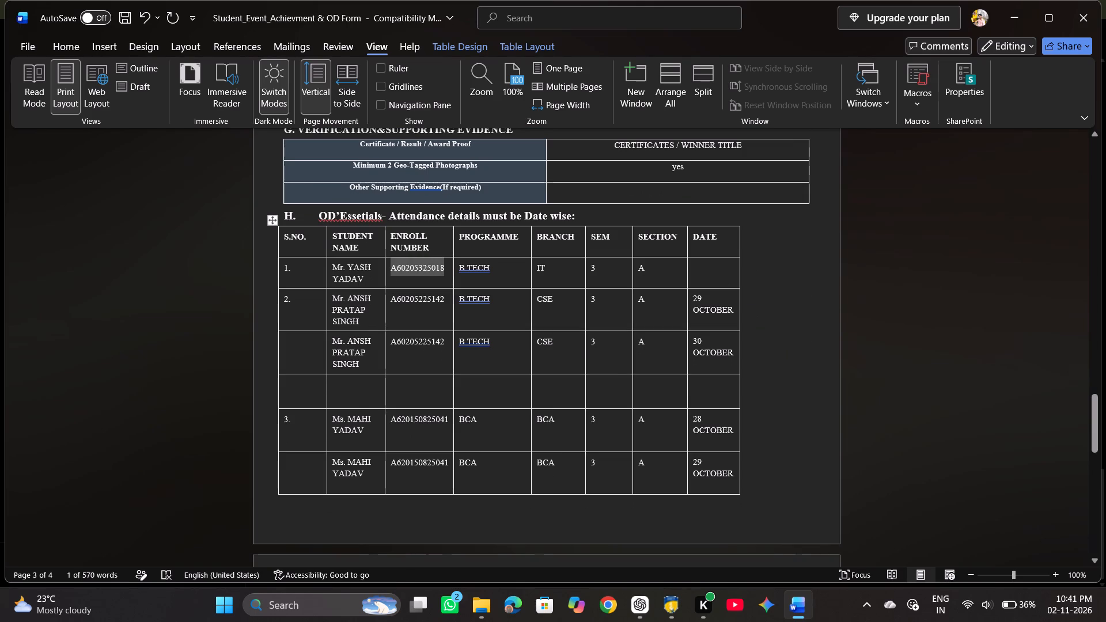
scroll(893, 233, "up", 7)
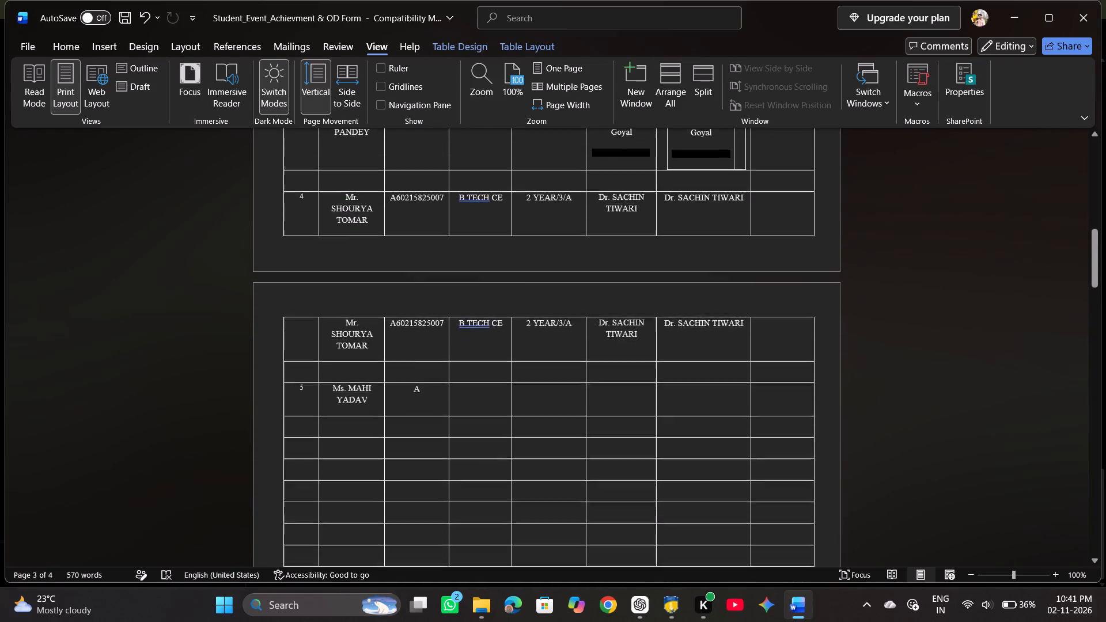
scroll(893, 233, "up", 1)
left_click(433, 350)
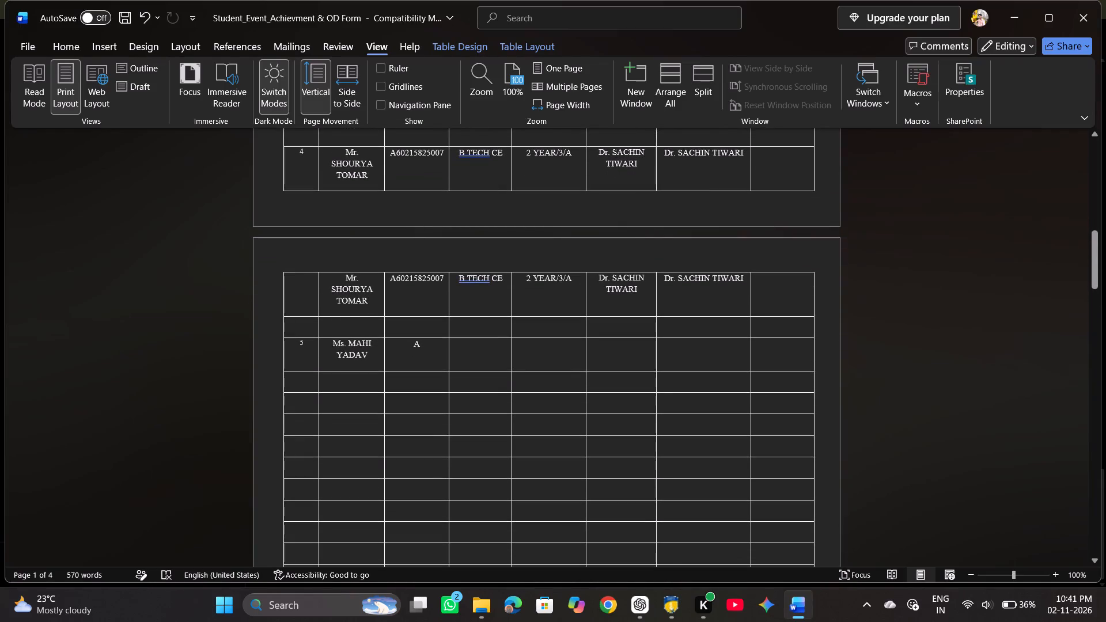
key("BackSpace")
key("ctrl+v")
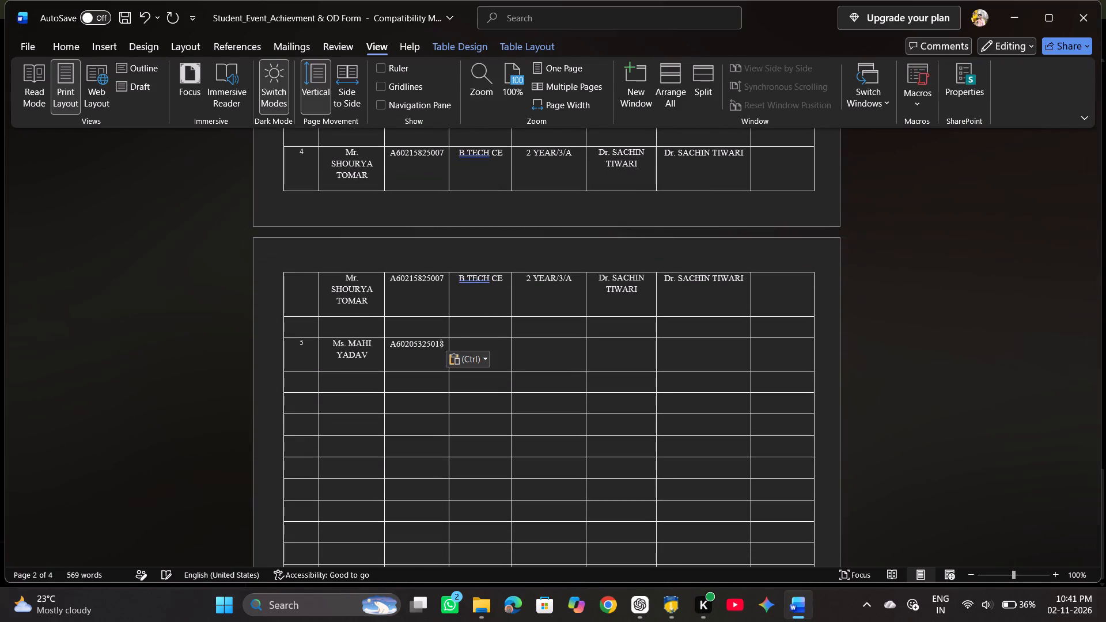
Enter BCA as the programme in row 5's Programme / Branch cell.
left_click(498, 347)
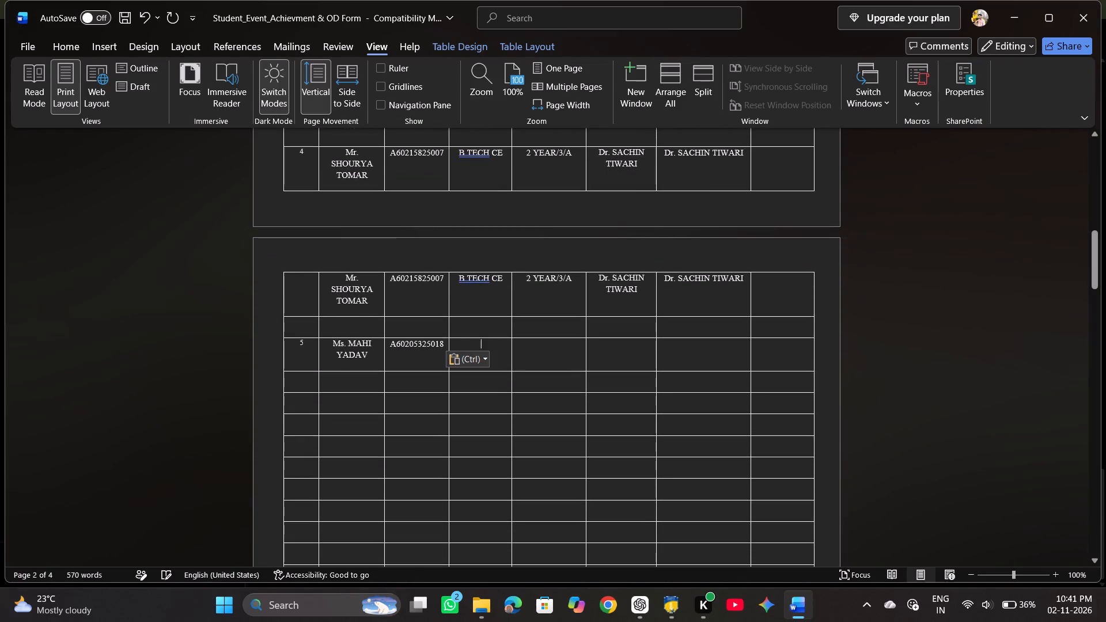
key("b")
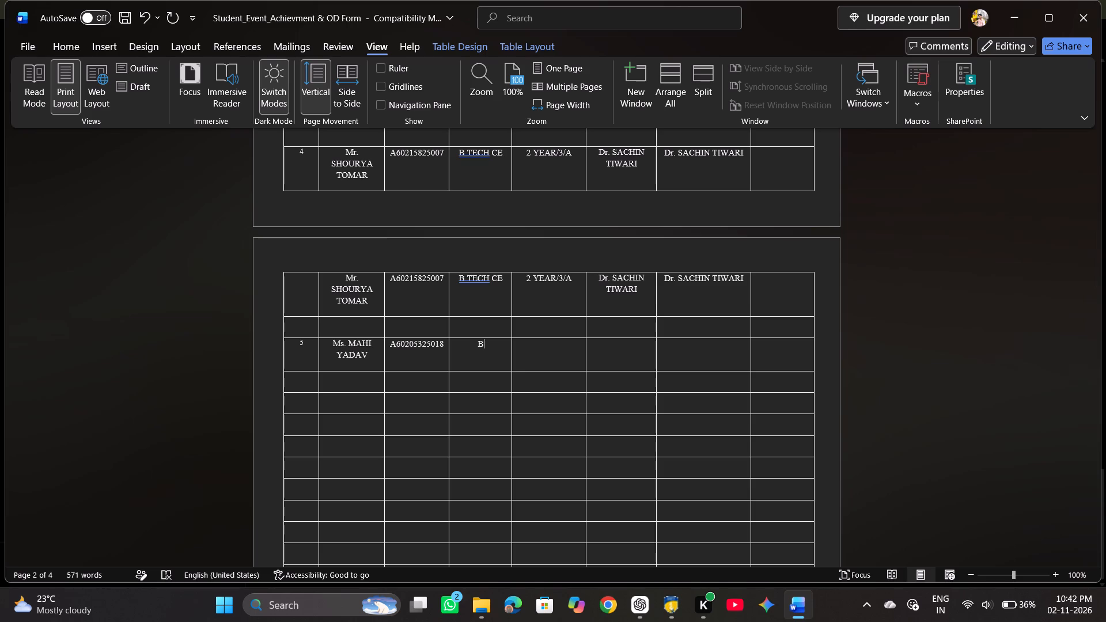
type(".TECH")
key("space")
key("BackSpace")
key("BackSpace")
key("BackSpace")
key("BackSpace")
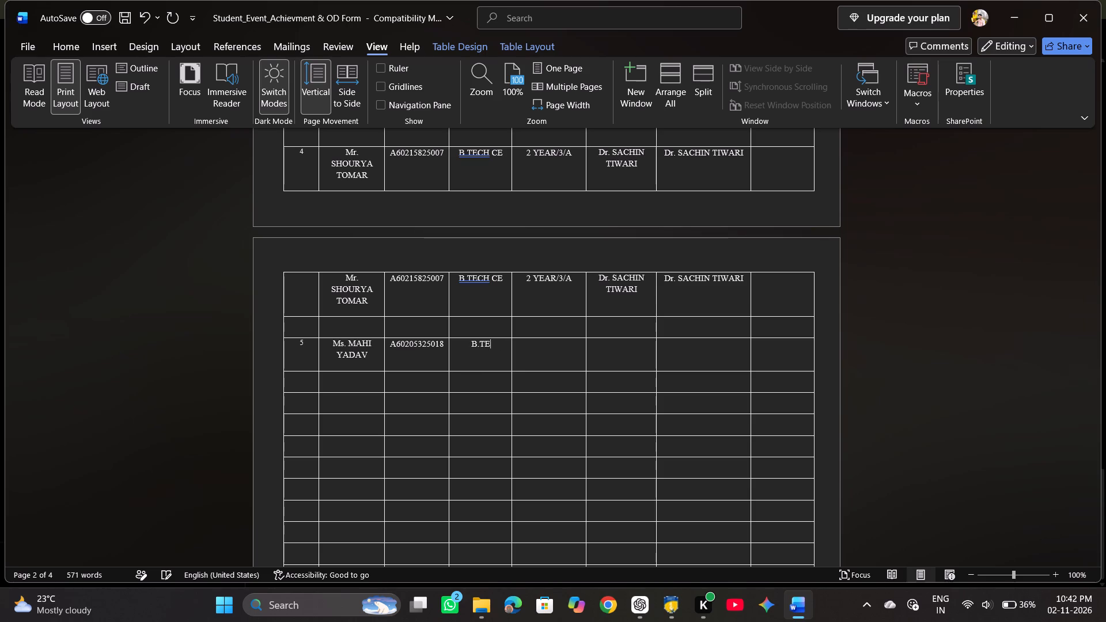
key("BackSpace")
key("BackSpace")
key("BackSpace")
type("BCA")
Copy the year, semester and section entry "2 YEAR/3/A" from the duplicated fourth student's row into row 5's Year/Sem/Section cell.
left_click(530, 350)
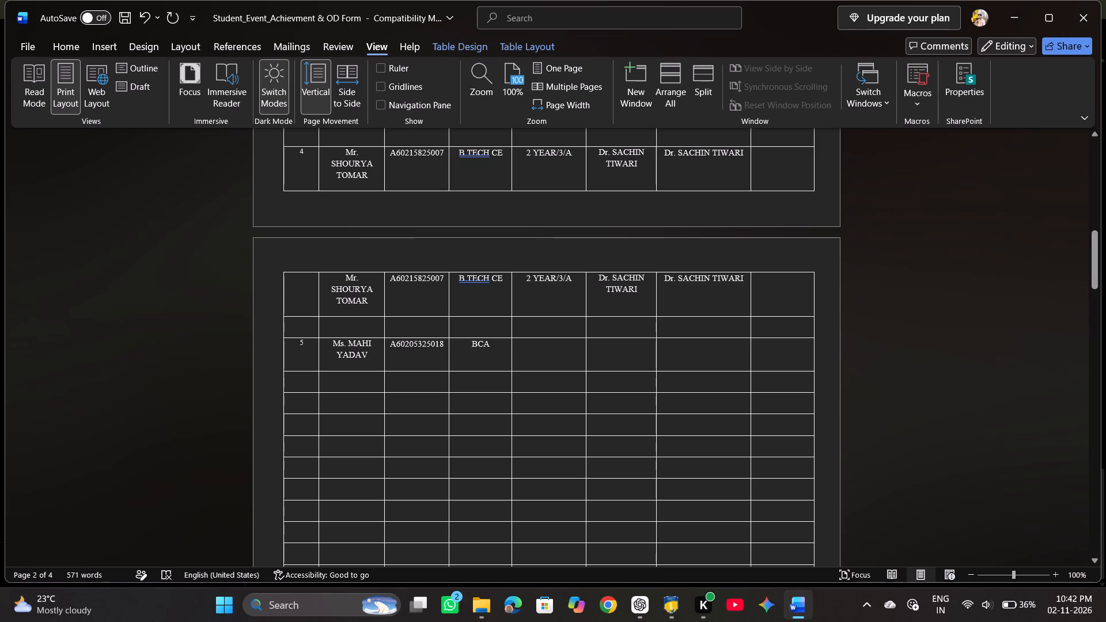
left_click_drag(526, 278, 582, 287)
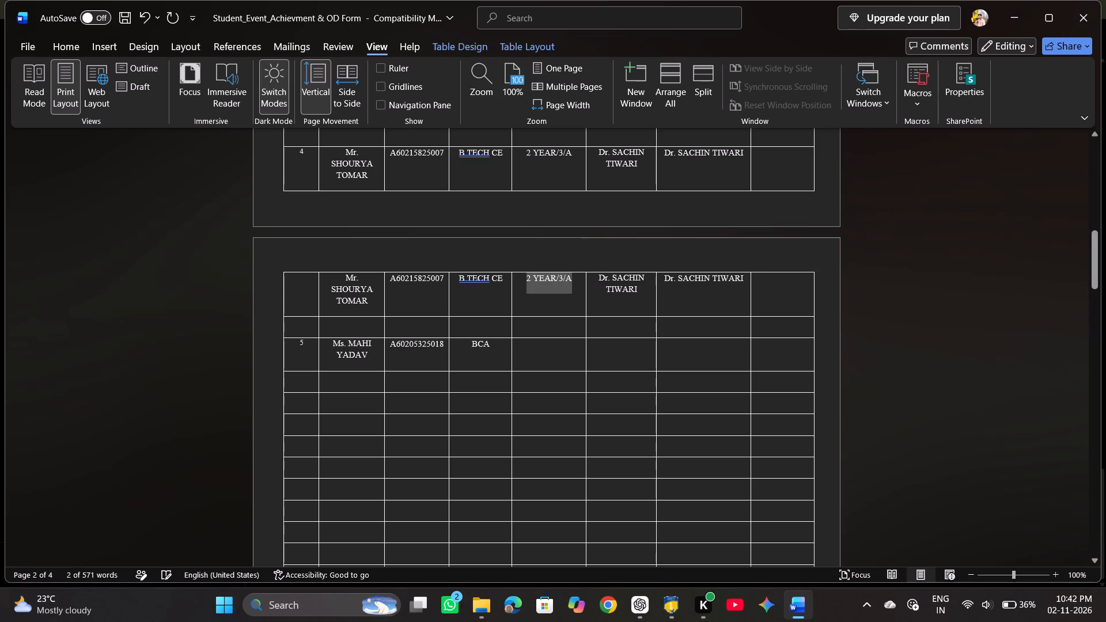
key("ctrl+c")
left_click(560, 348)
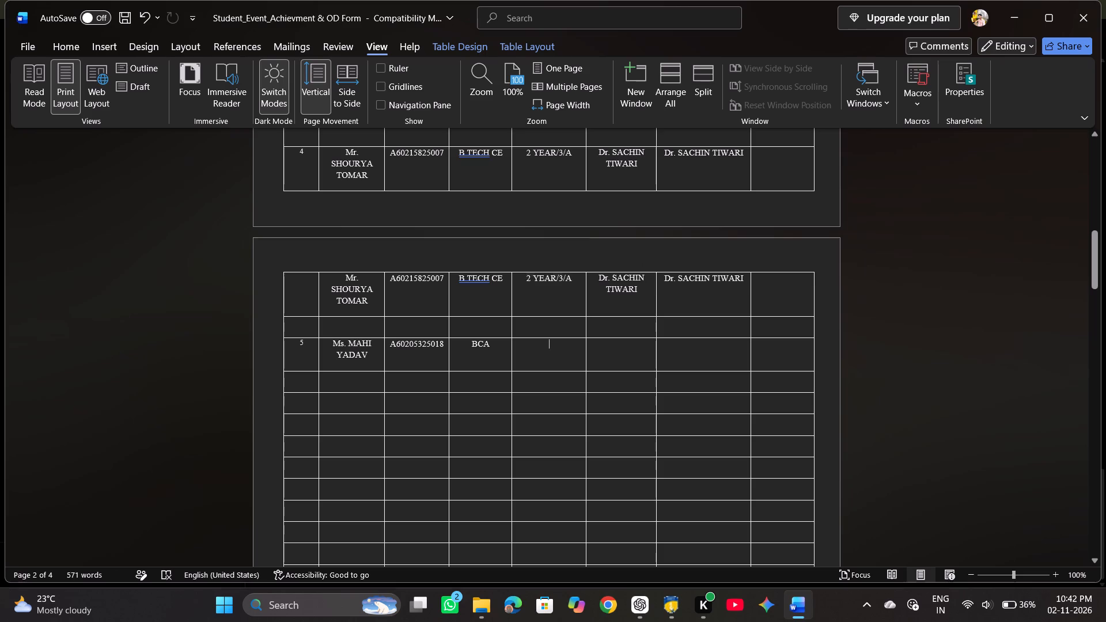
key("ctrl+v")
Enter the class coordinator's name in capitals with the title "Dr." in row 5's Class Coordinator cell.
left_click(616, 343)
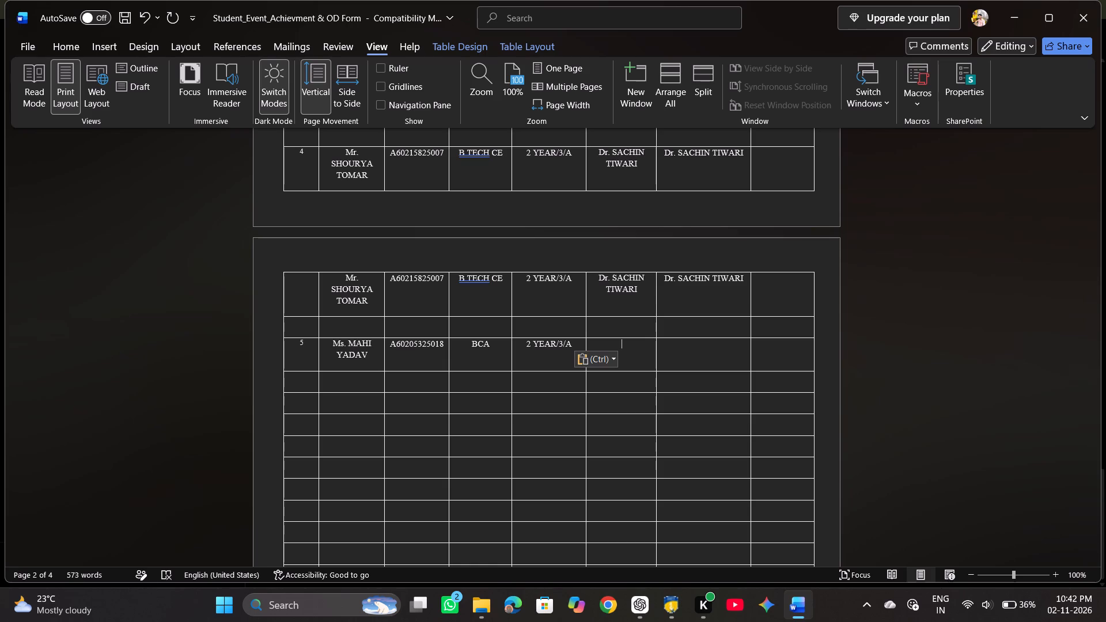
Fill row 5's Class Coordinator cell with the coordinator's name in capitals, preceded by the title "Dr.".
left_click(650, 359)
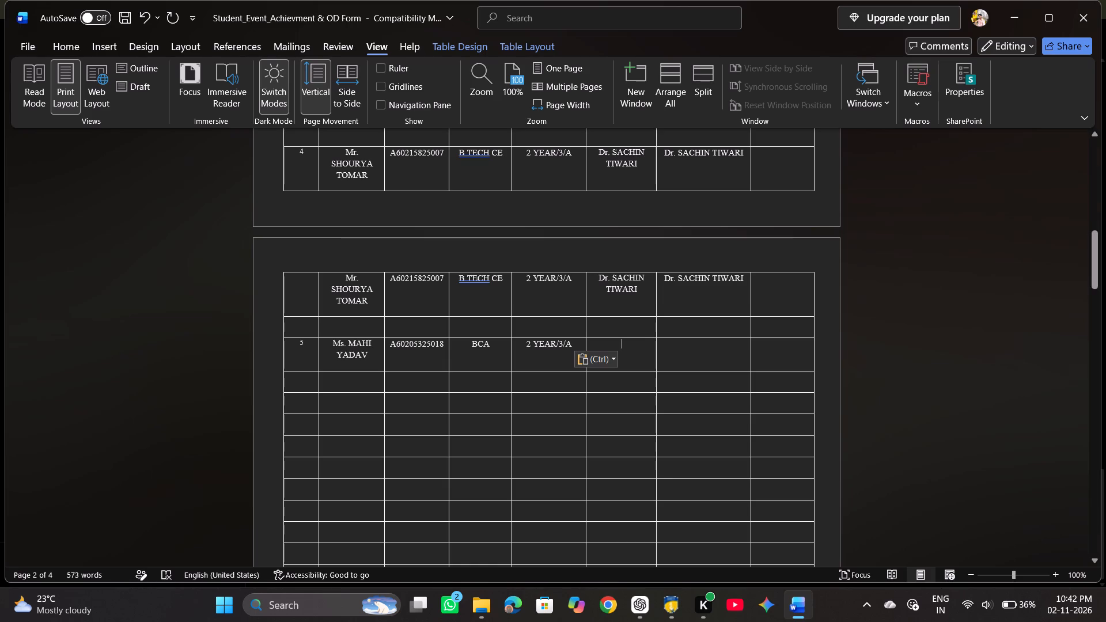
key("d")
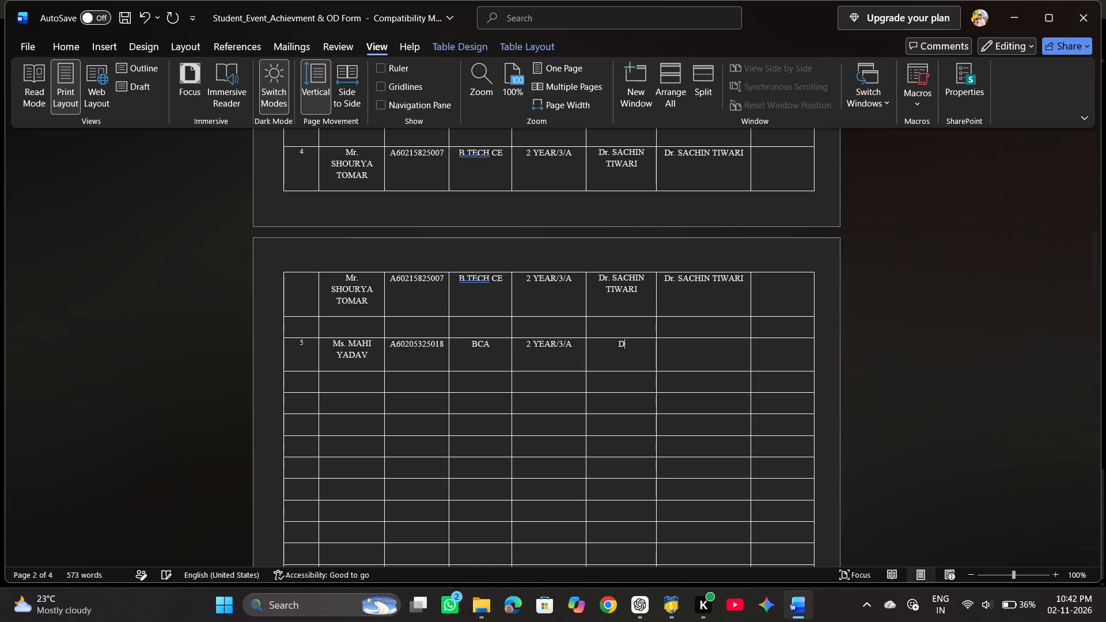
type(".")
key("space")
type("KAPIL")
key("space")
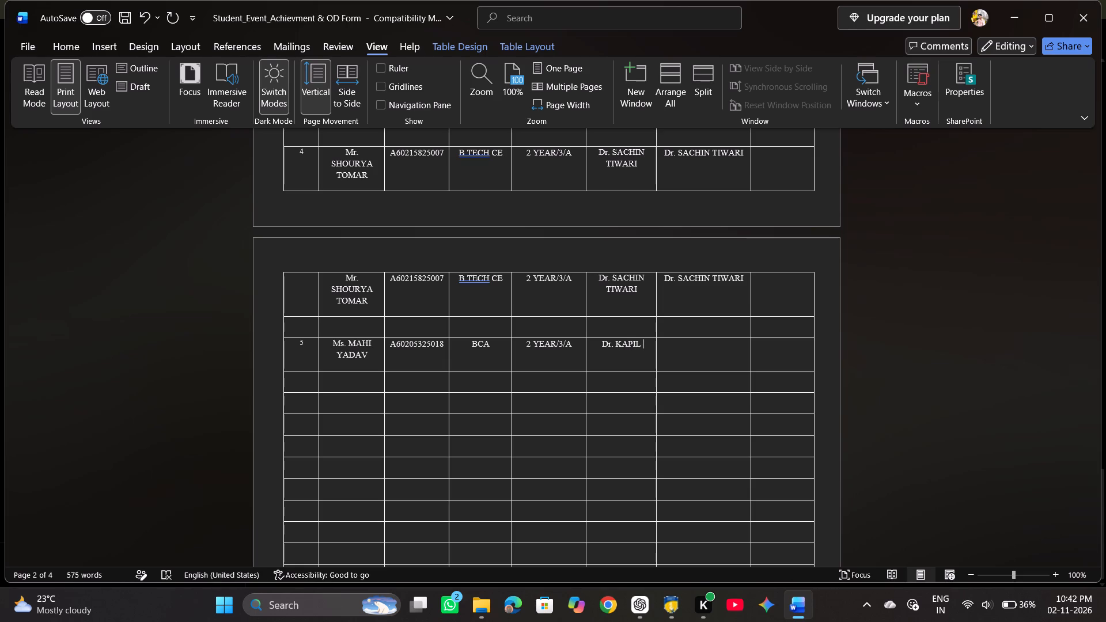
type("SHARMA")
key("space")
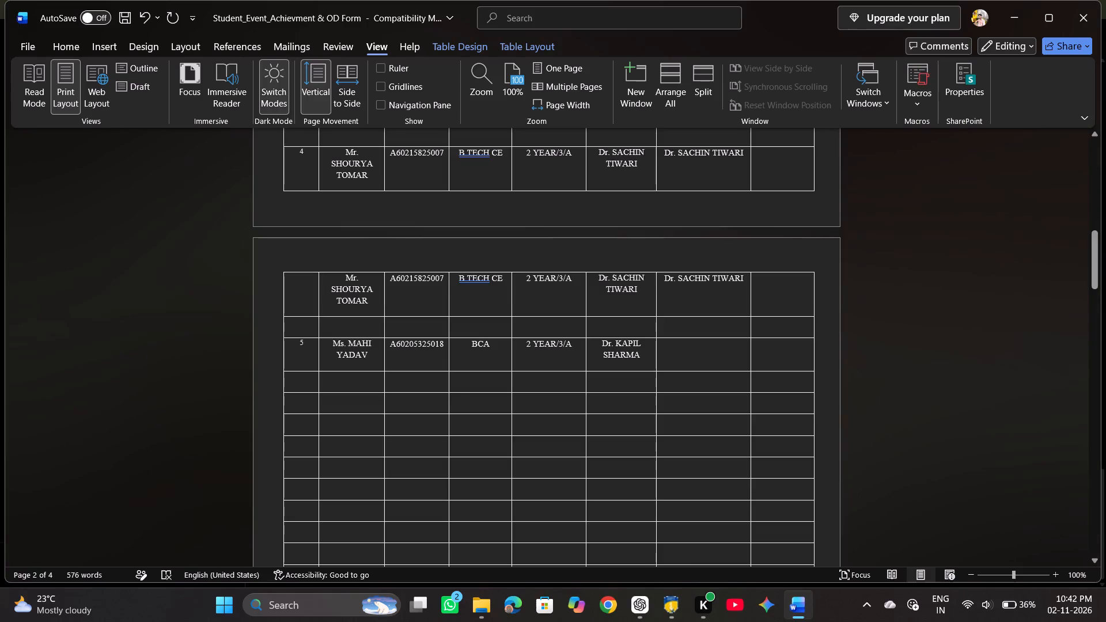
Add the class coordinator's contact number on a new line beneath the name in row 4's Class Coordinator cell.
scroll(682, 335, "up", 1)
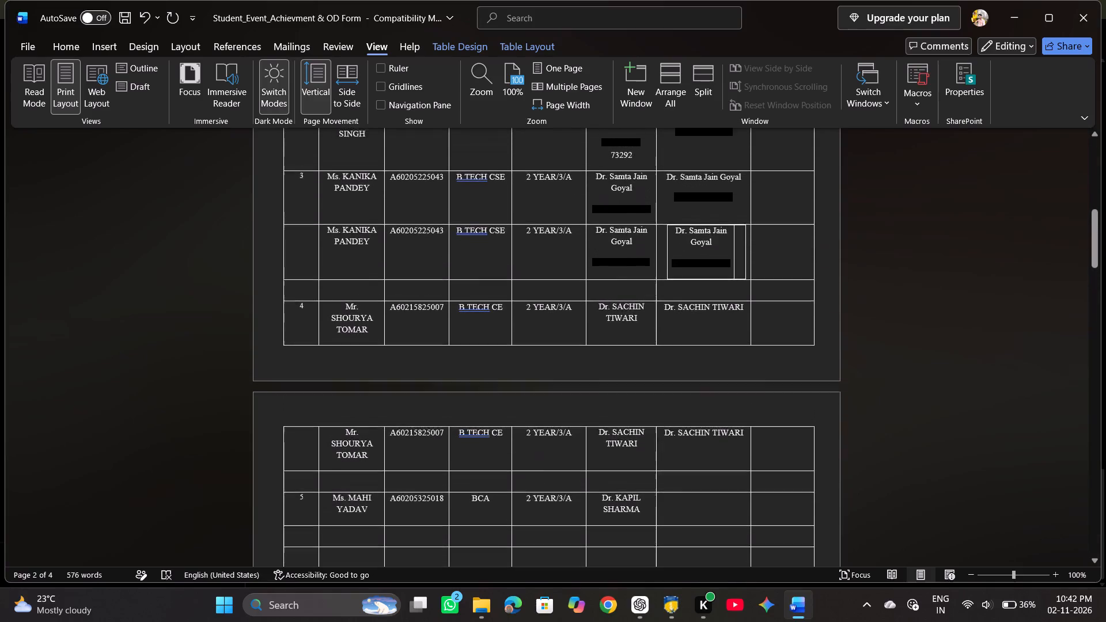
scroll(682, 335, "up", 1)
left_click(632, 336)
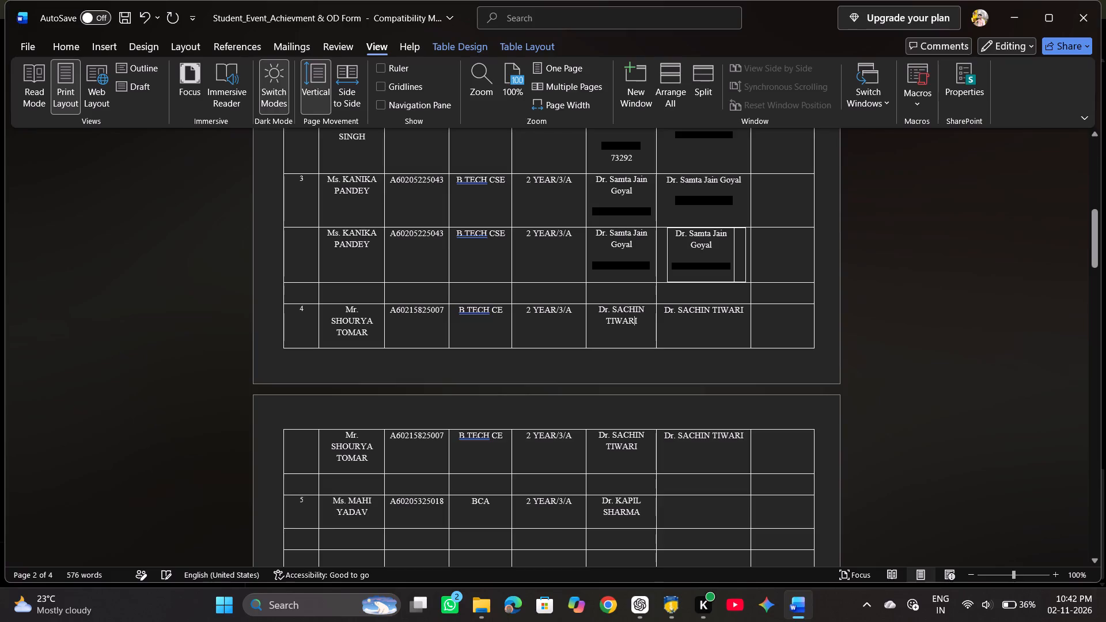
left_click(649, 322)
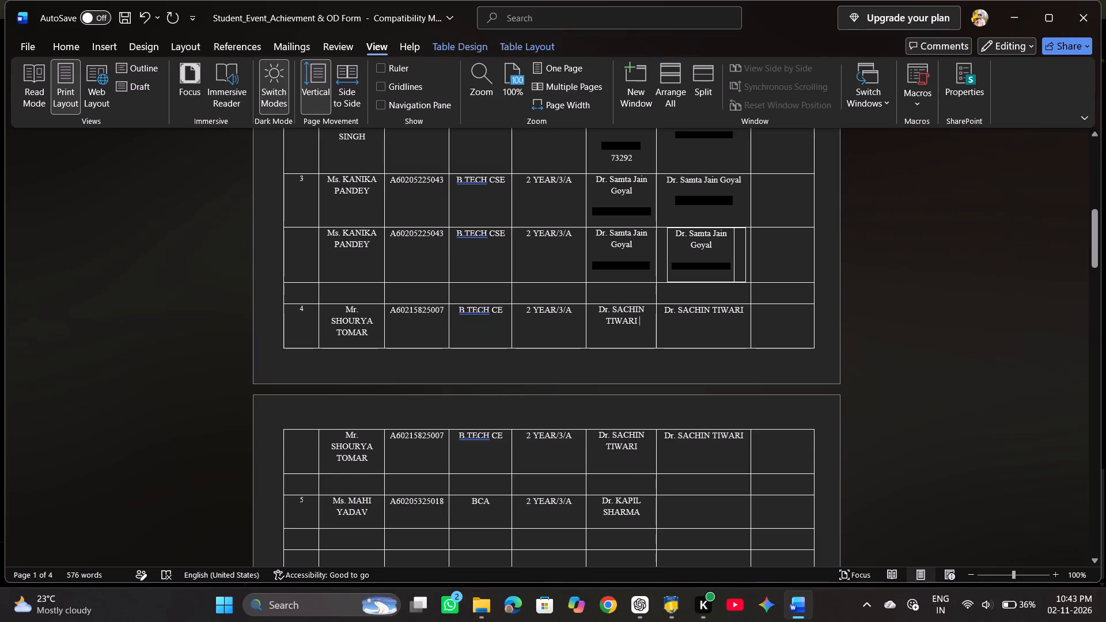
key("Return")
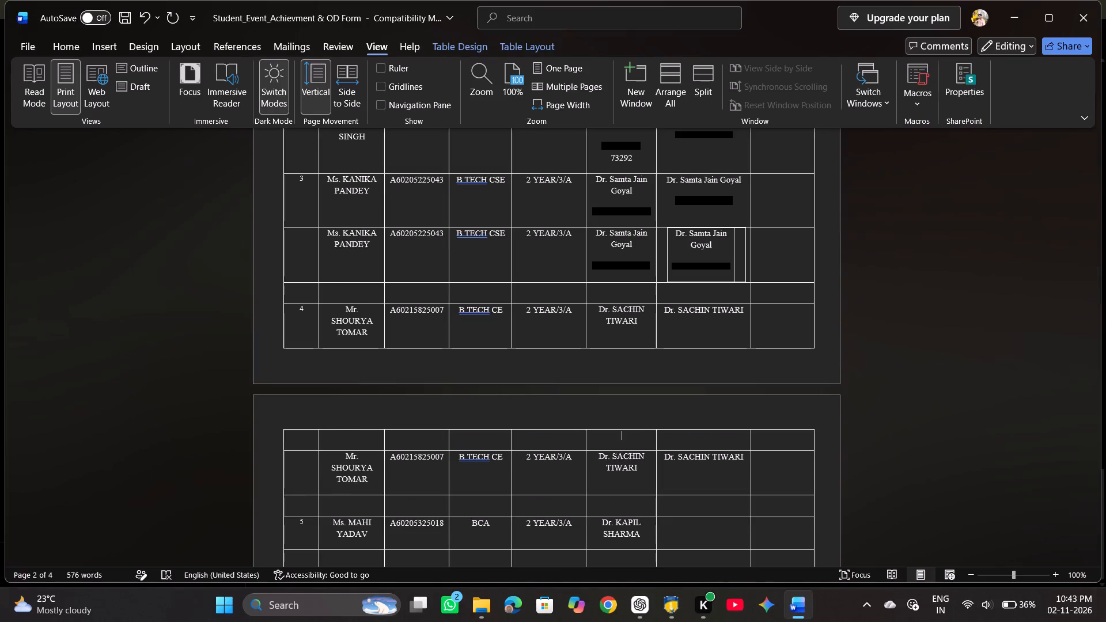
key("BackSpace")
key("BackSpace")
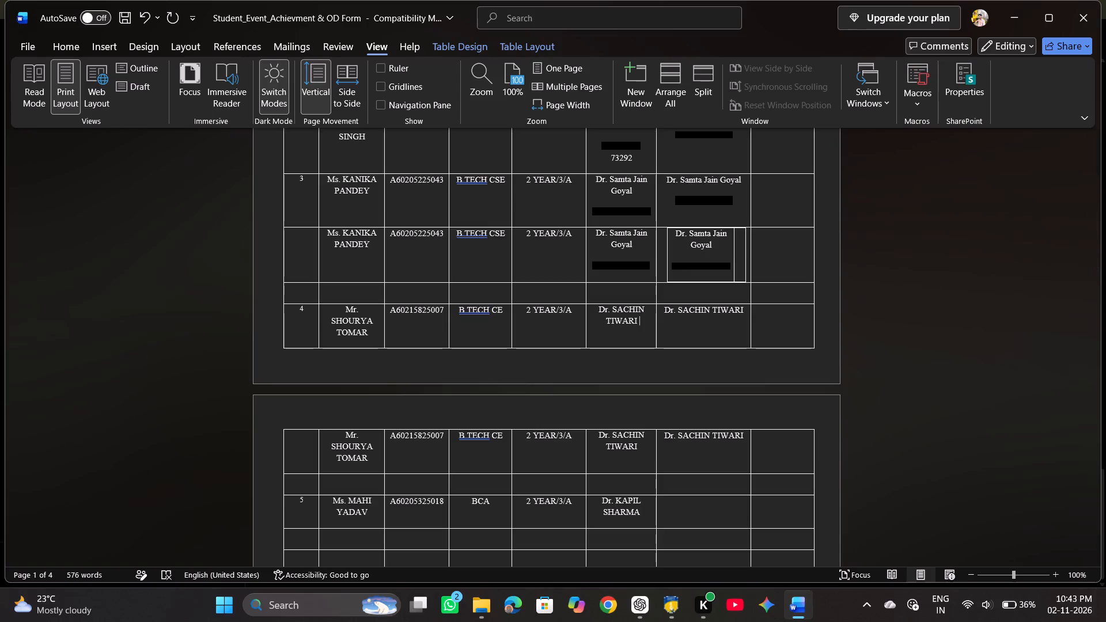
key("shift+Return")
Add the coordinator's contact number with country code +91 beneath the name in row 4's Class Coordinator cell.
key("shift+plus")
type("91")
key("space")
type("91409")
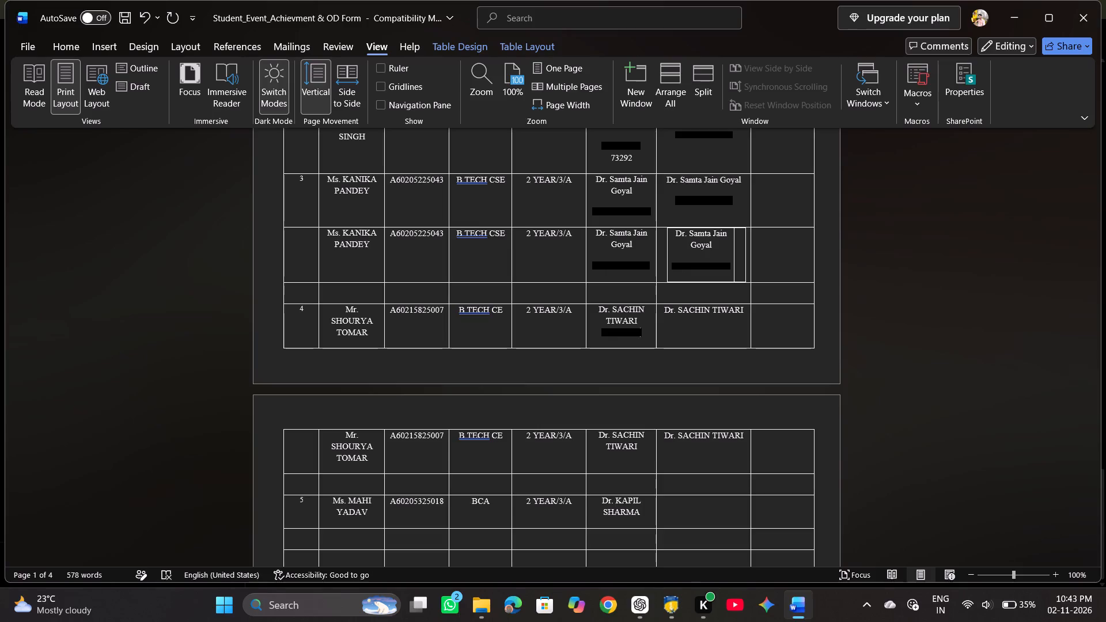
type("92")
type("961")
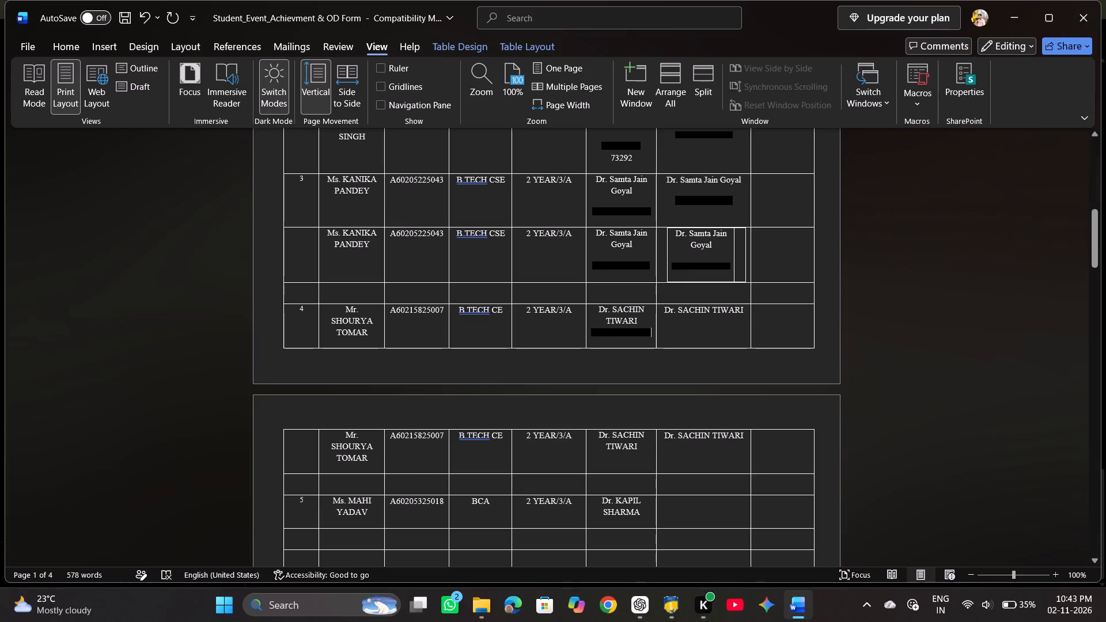
Copy the coordinator's name and contact number from row 4 into the Class Coordinator cell of the duplicated fourth student's row.
left_click(647, 458)
left_click_drag(600, 312, 627, 351)
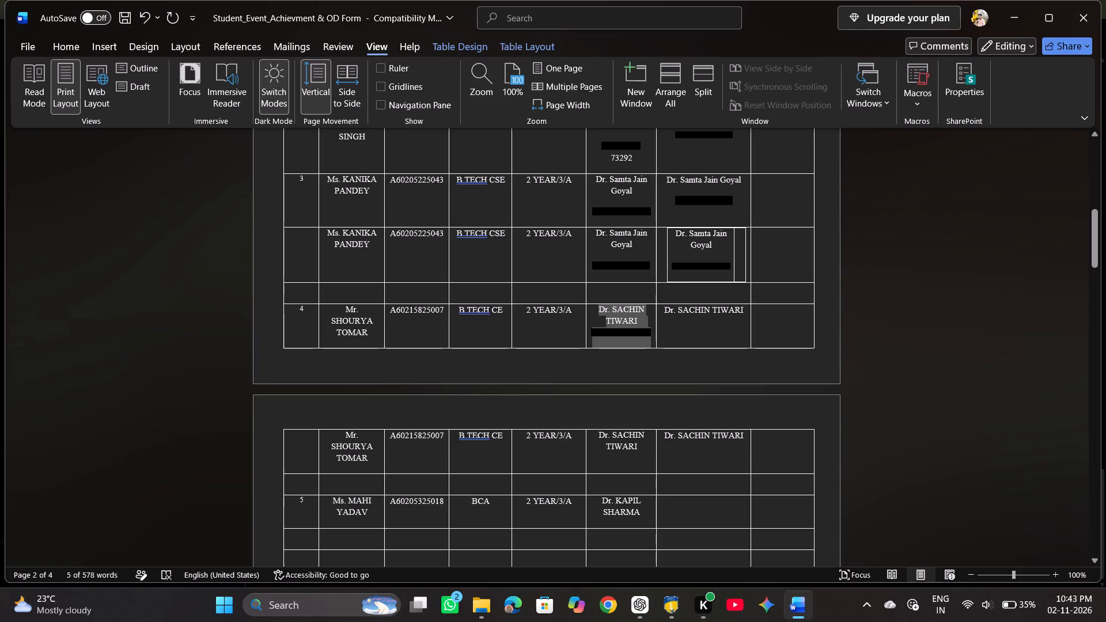
key("ctrl+c")
left_click_drag(599, 435, 646, 465)
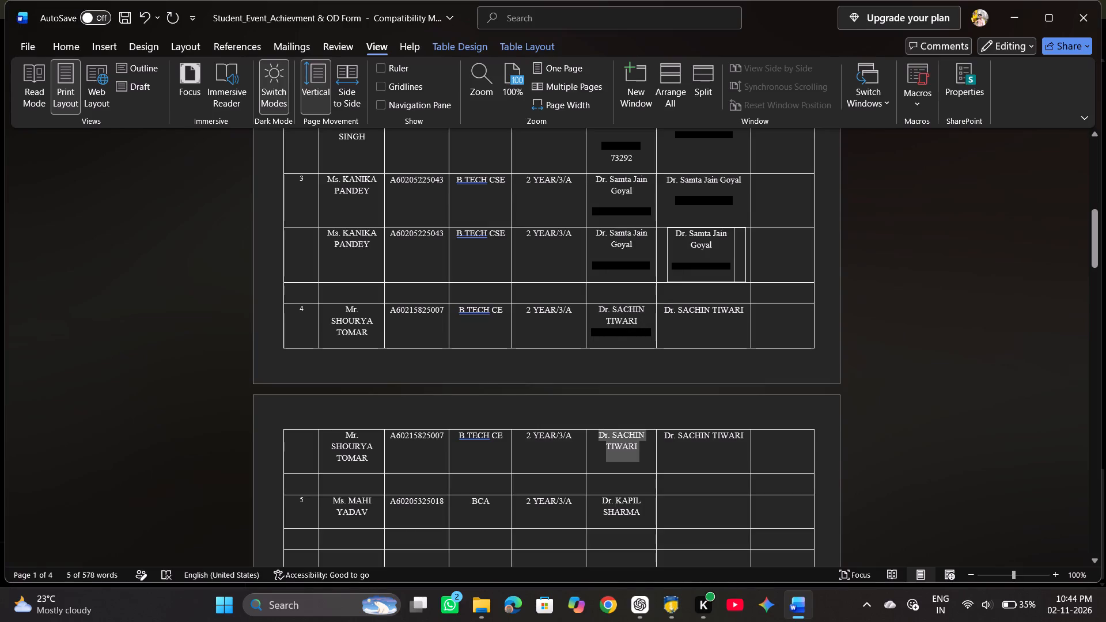
left_click_drag(646, 465, 646, 466)
key("ctrl+v")
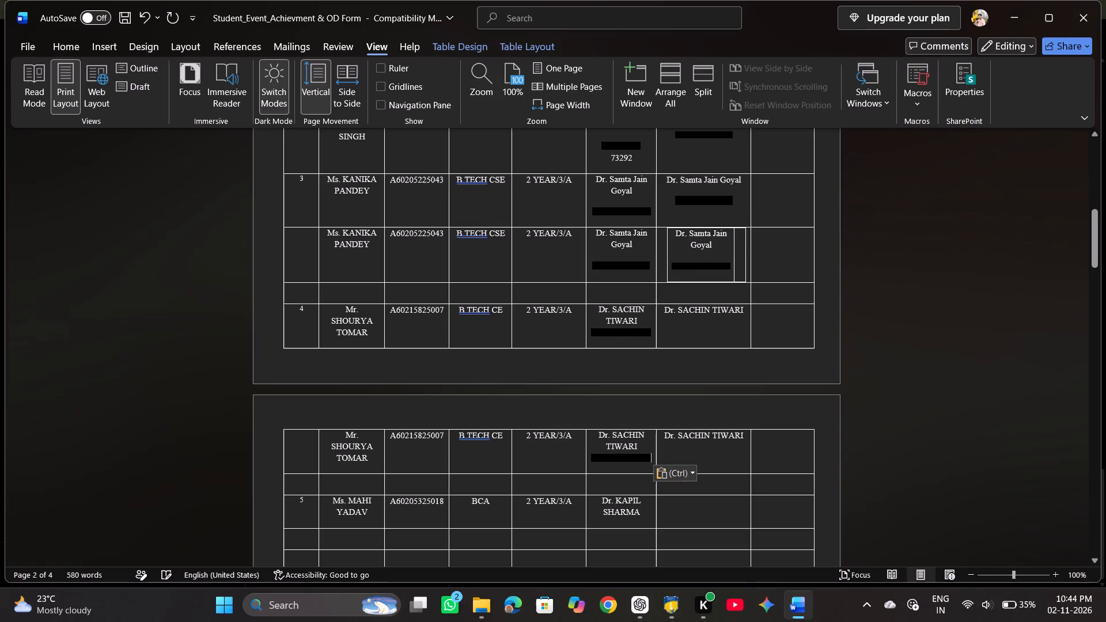
Replace the name-only entries in the column after Class Coordinator with the copied name and contact number, for both of the fourth student's rows.
left_click(707, 452)
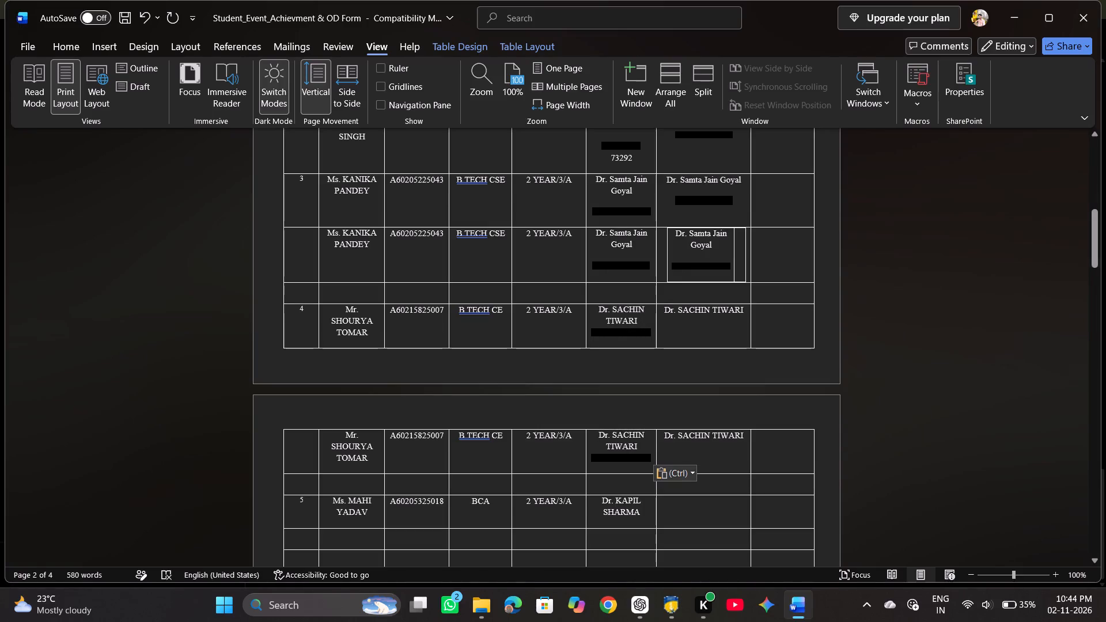
left_click_drag(664, 310, 743, 326)
key("ctrl+v")
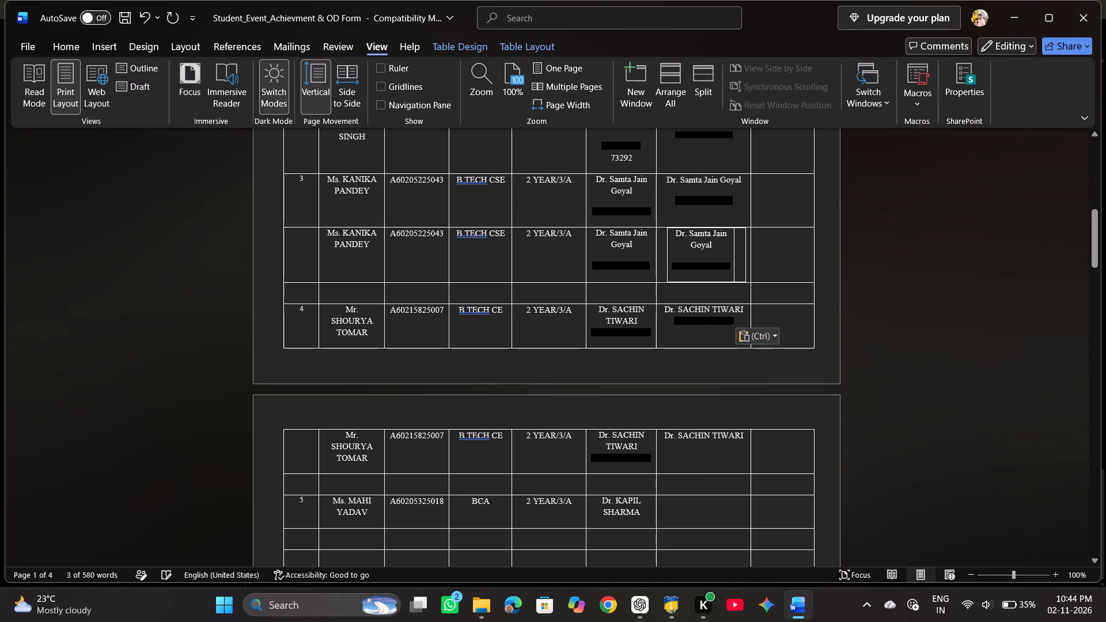
left_click_drag(667, 436, 749, 449)
key("ctrl+v")
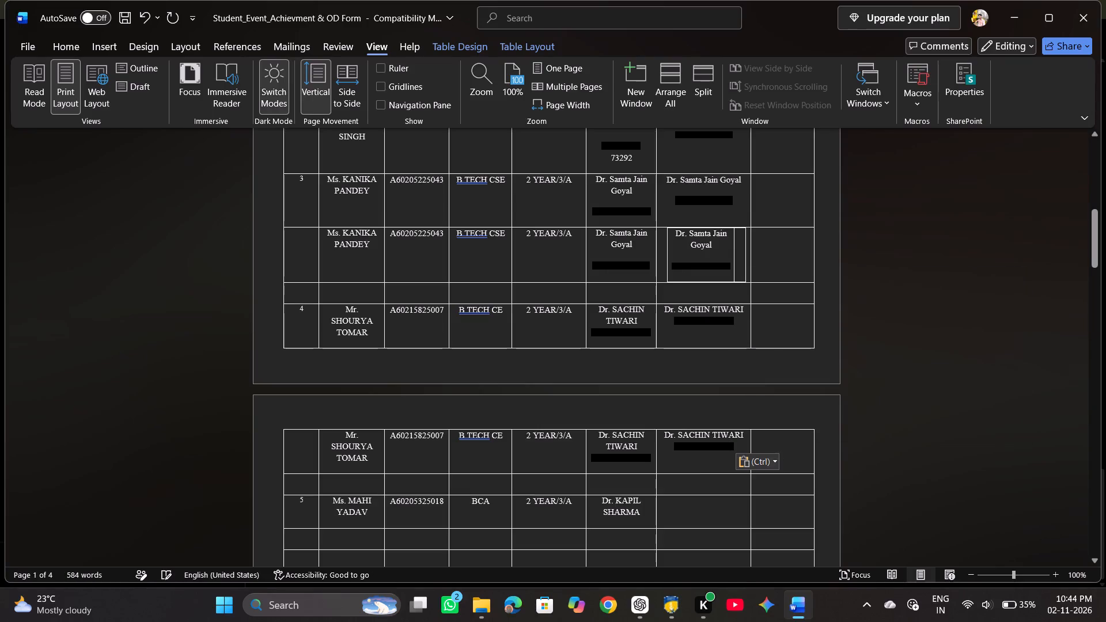
left_click(870, 459)
left_click(832, 427)
Add the coordinator's contact number with country code +91 beneath the name in row 5's Class Coordinator cell.
scroll(832, 427, "down", 1)
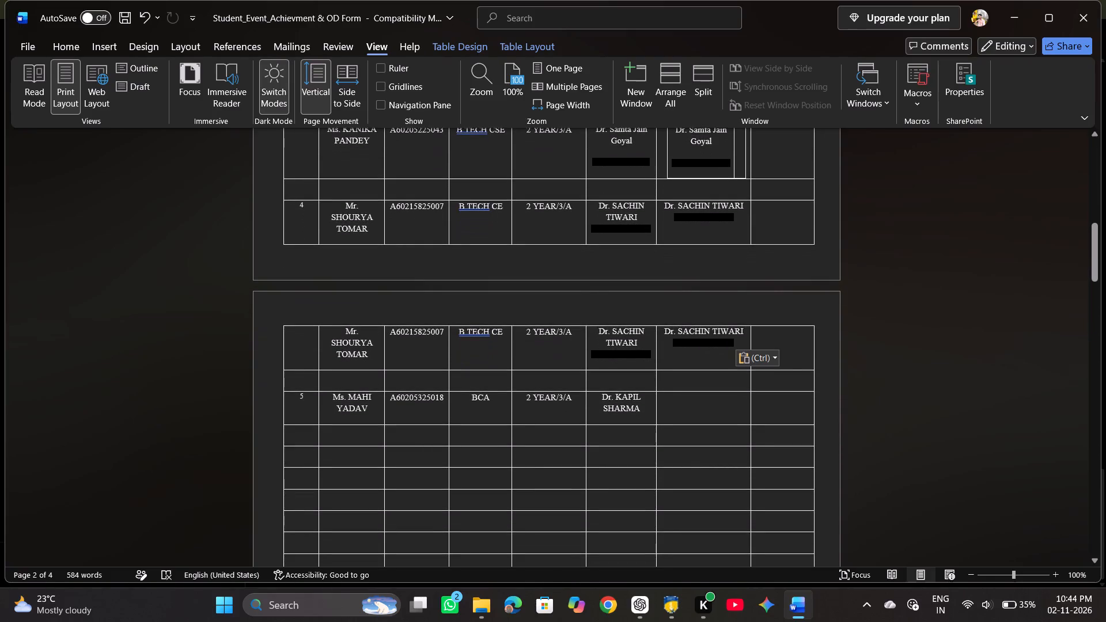
left_click(645, 409)
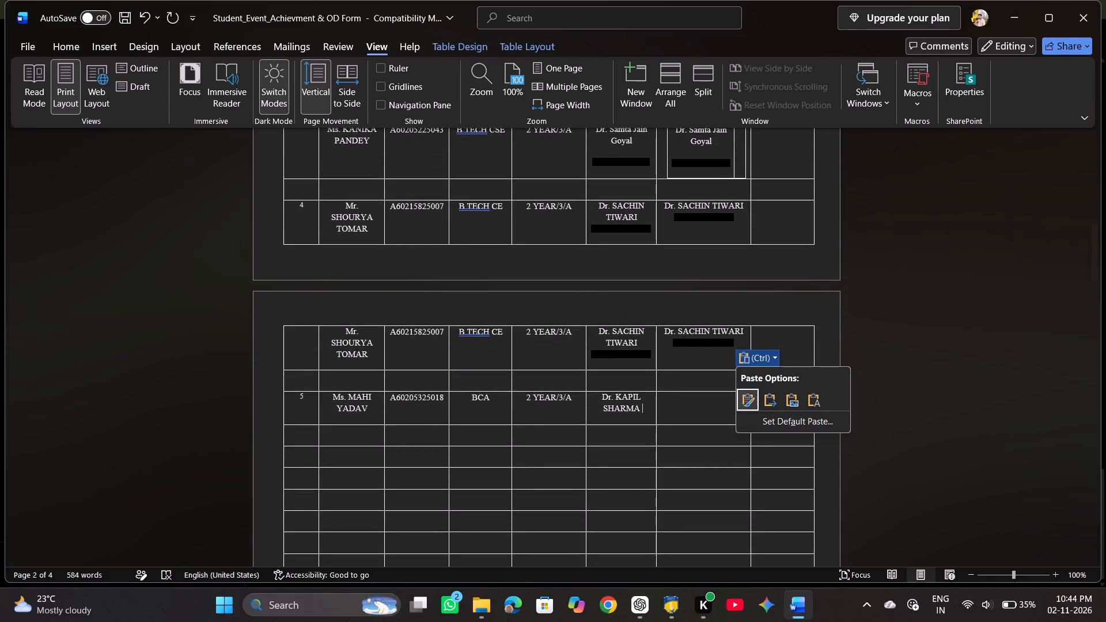
key("shift+Return")
key("shift+Return")
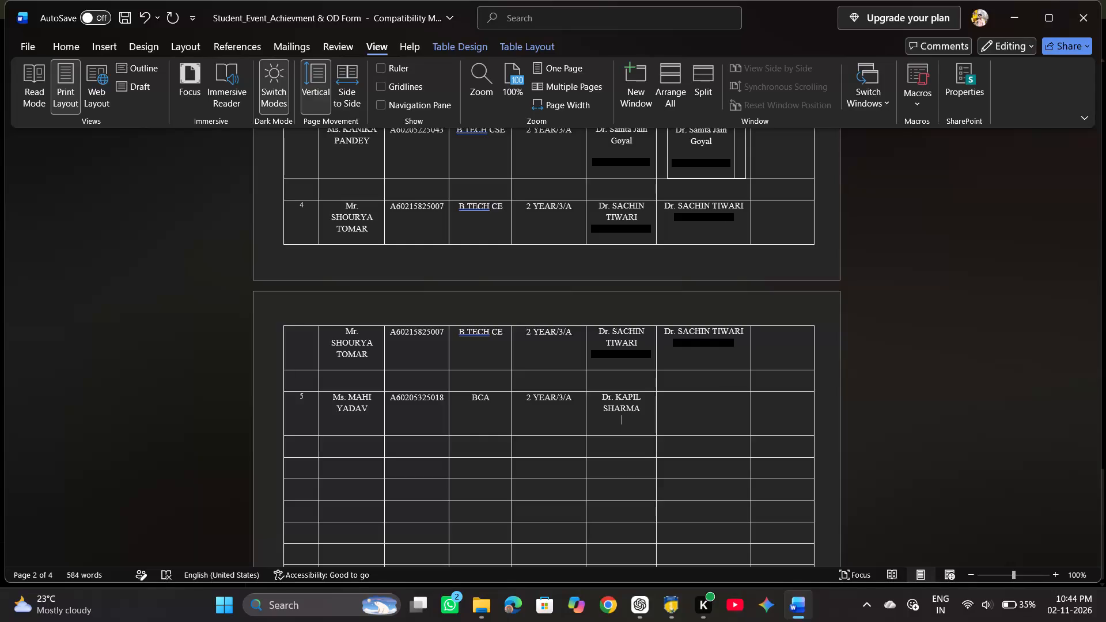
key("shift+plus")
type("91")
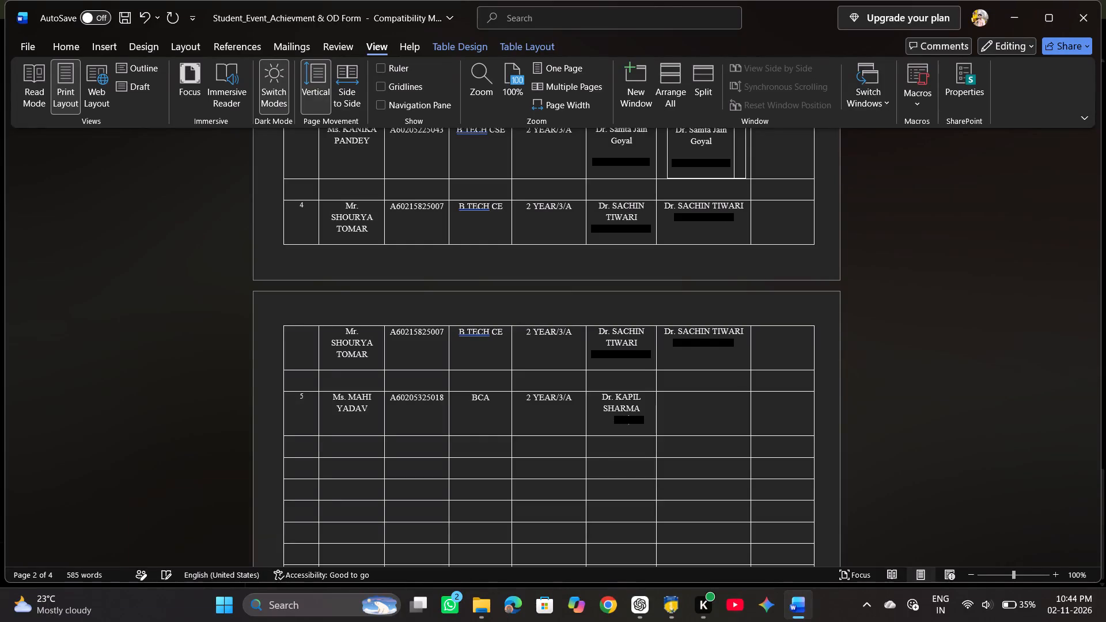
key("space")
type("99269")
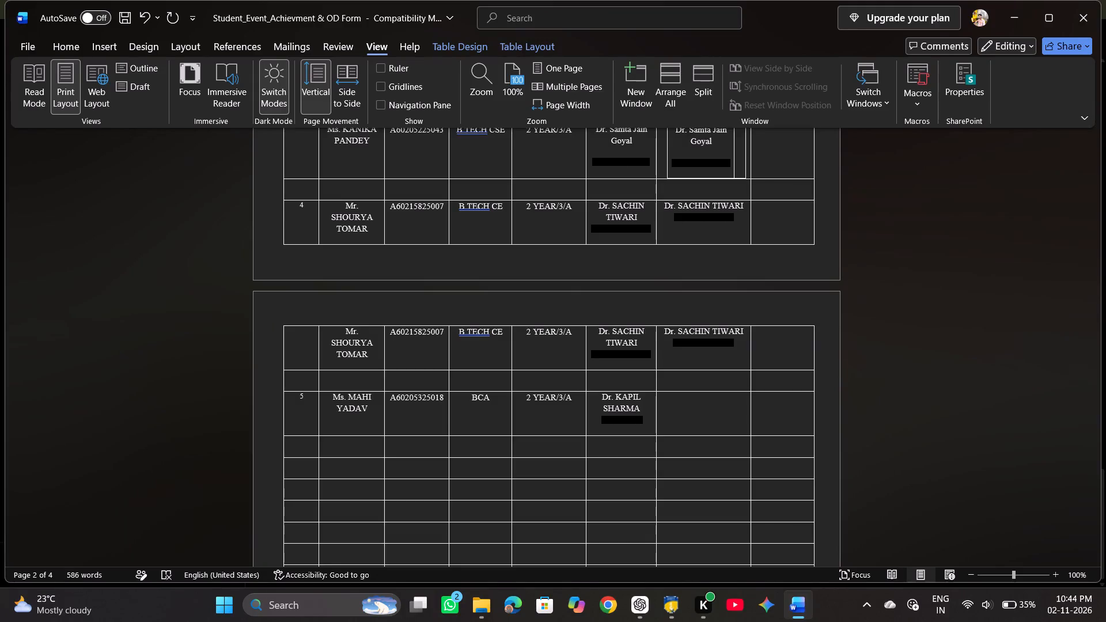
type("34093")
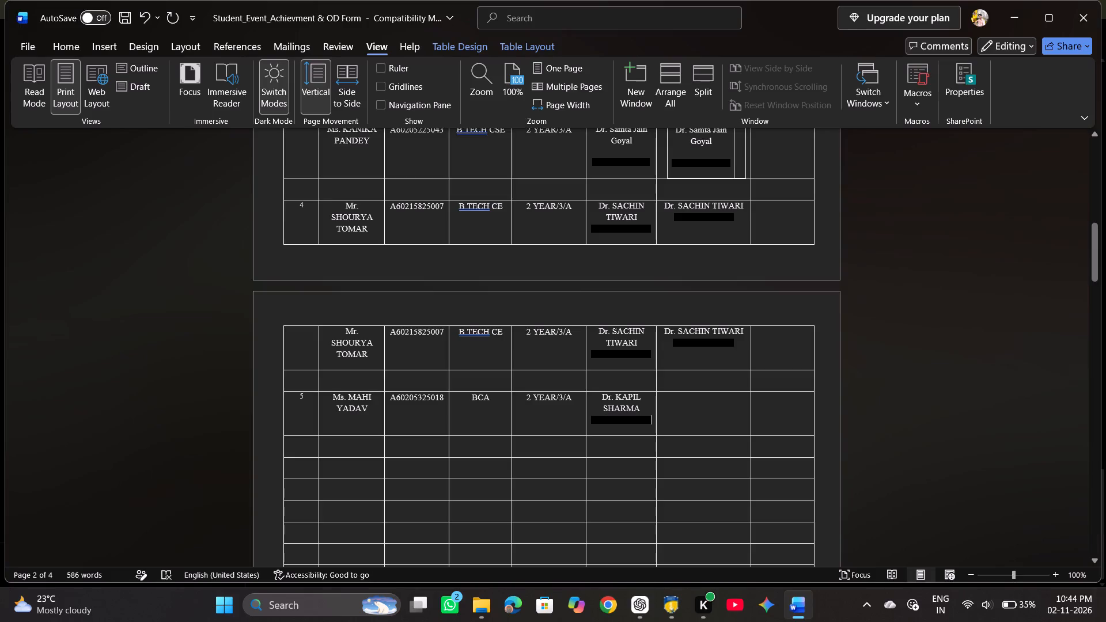
Copy the name and contact number from row 5's Class Coordinator cell into the adjacent empty cell of the same row.
left_click(681, 405)
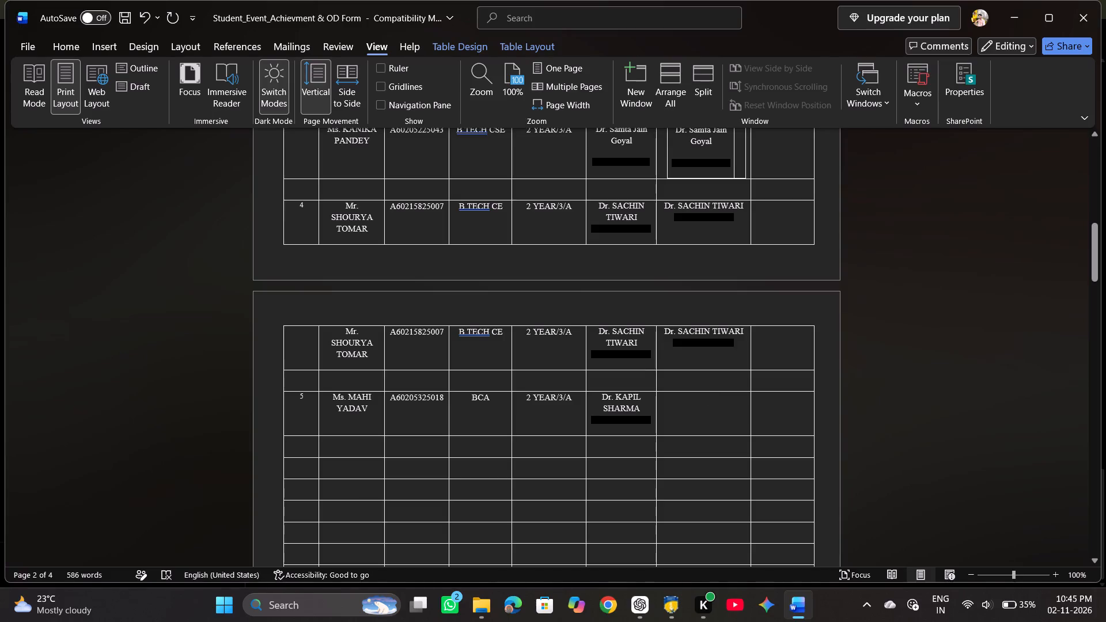
left_click_drag(600, 400, 631, 430)
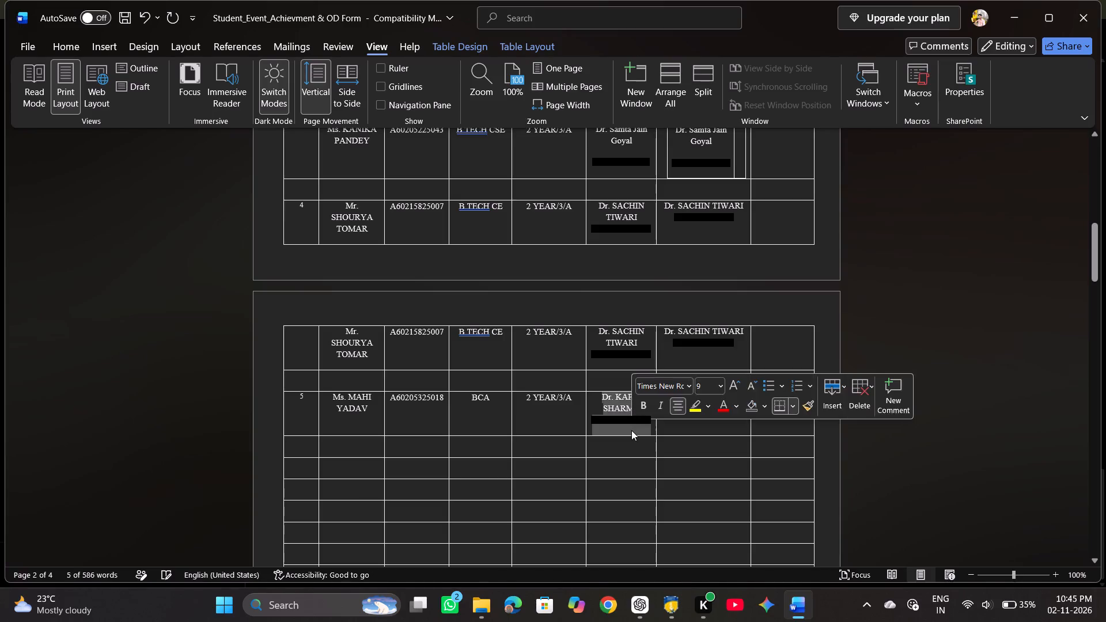
key("ctrl+c")
left_click(679, 414)
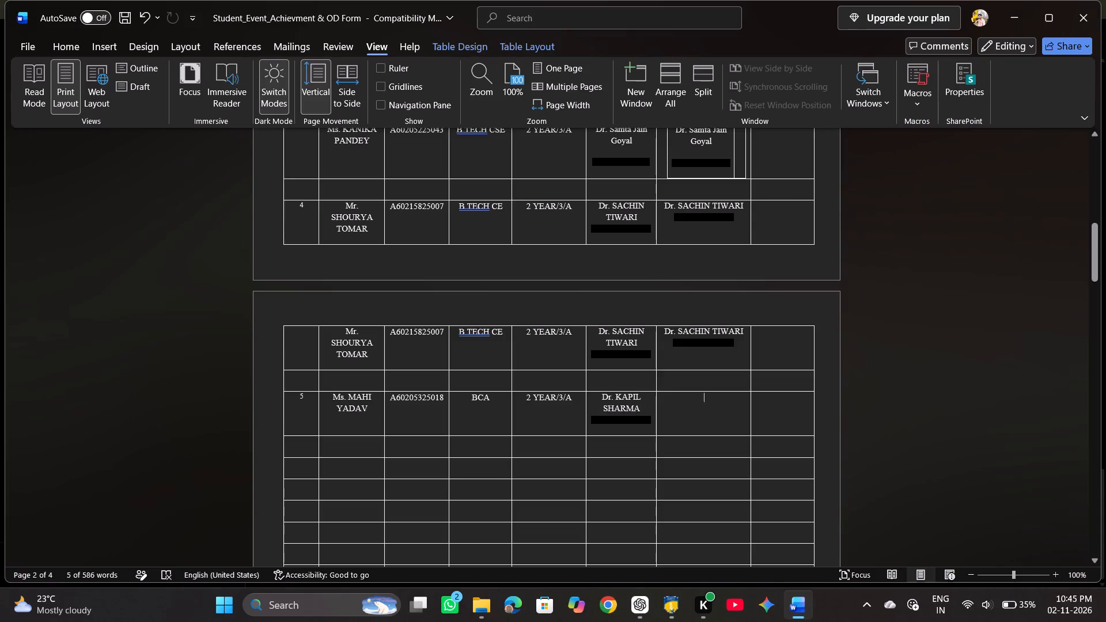
key("ctrl+v")
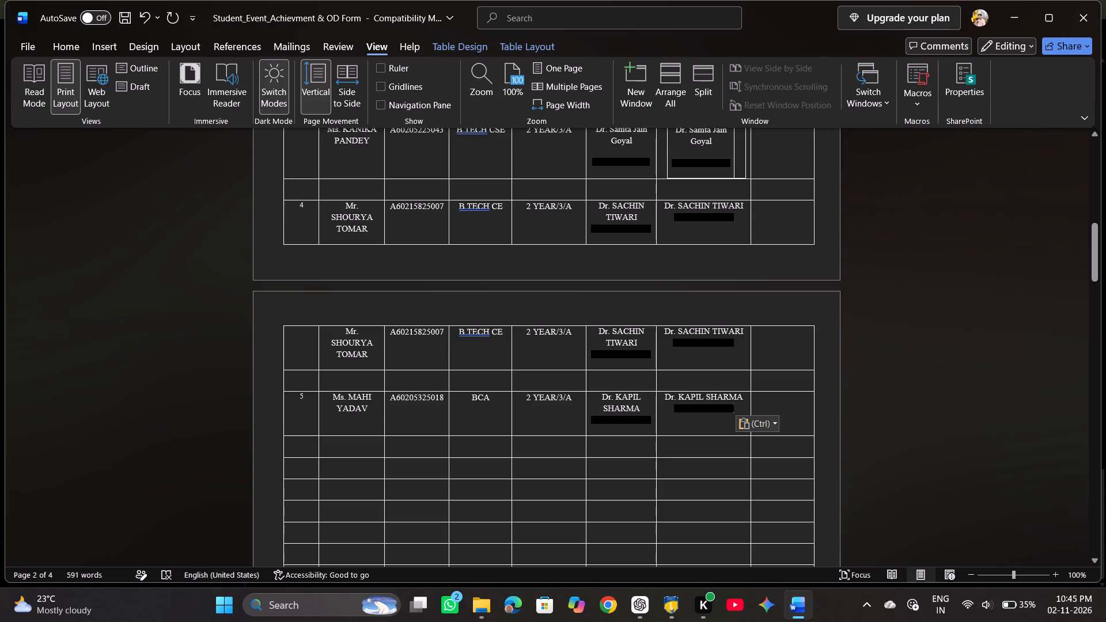
Duplicate row 5's entries, from the student name through the column after Class Coordinator, into the two empty rows below.
left_click_drag(333, 398, 575, 417)
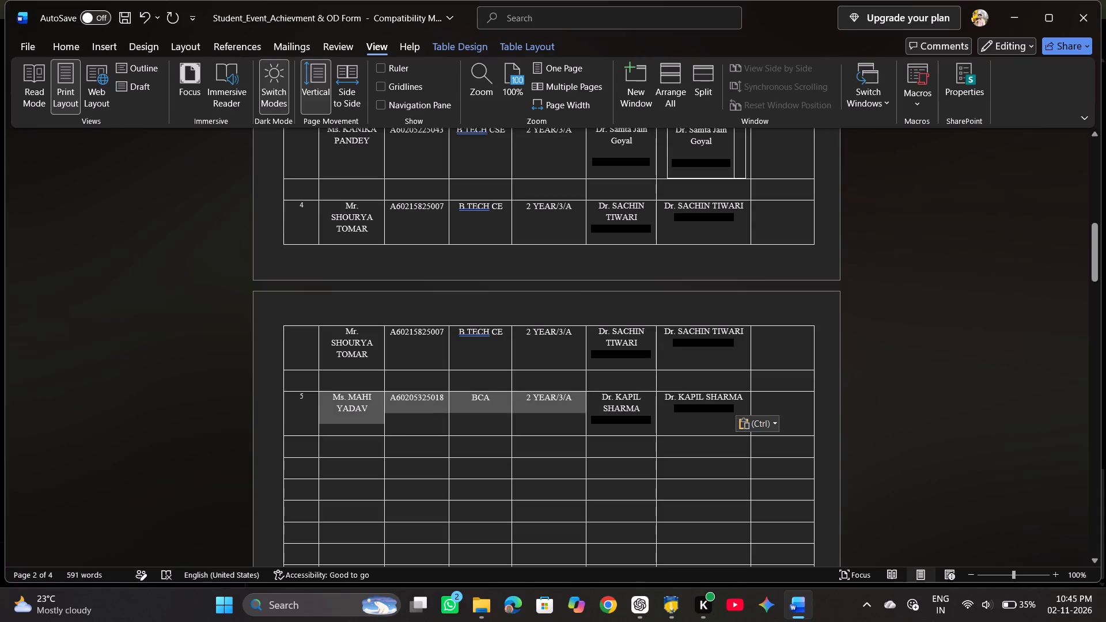
left_click_drag(575, 417, 690, 431)
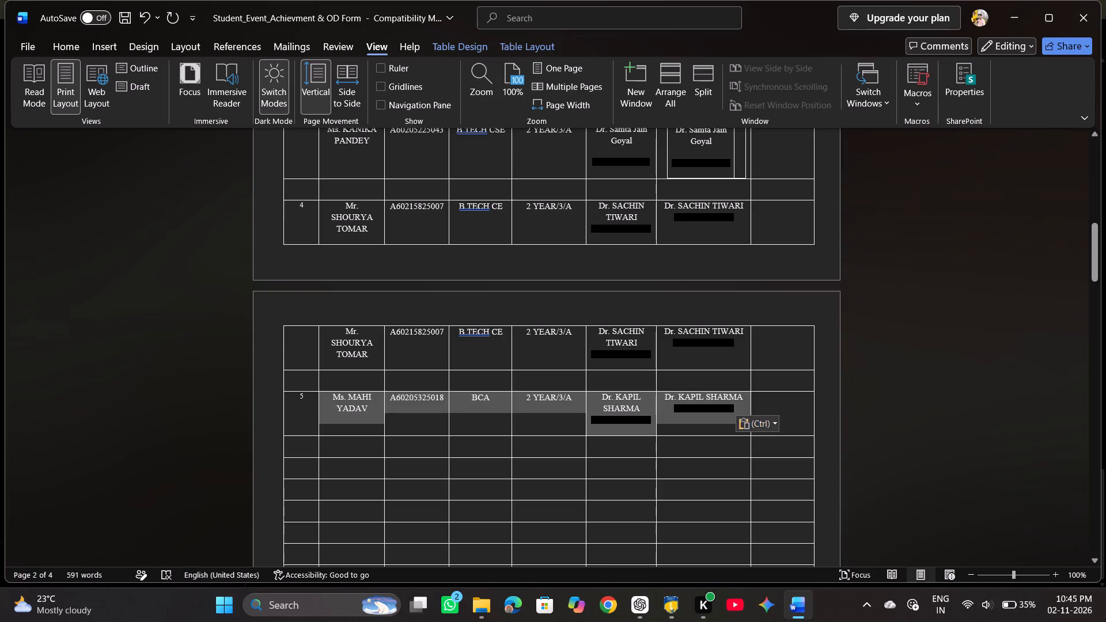
key("ctrl+c")
left_click(369, 449)
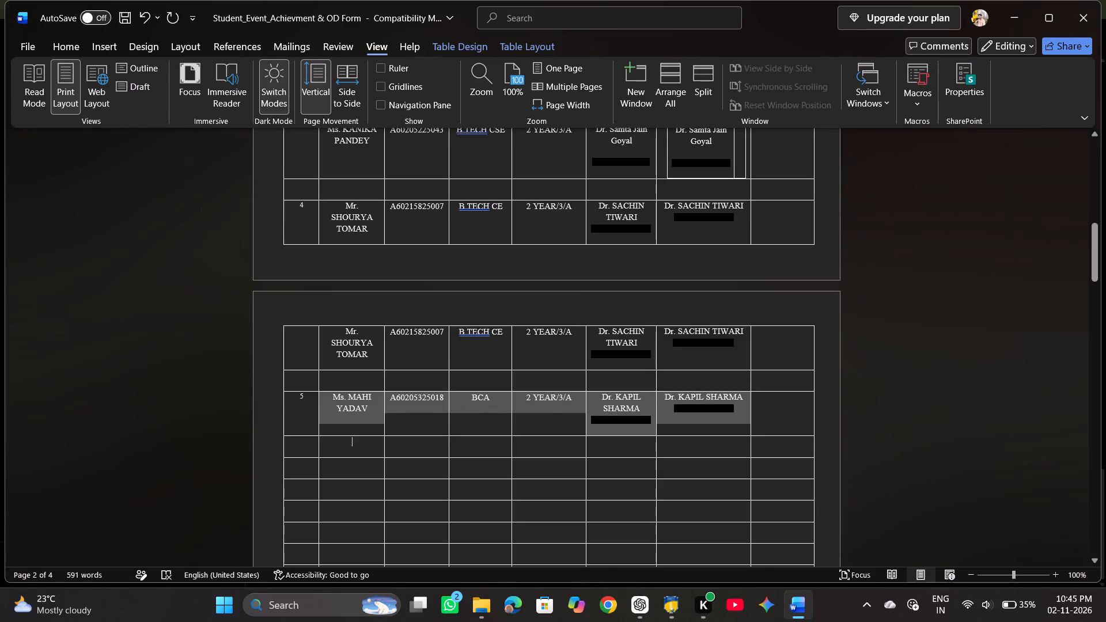
key("ctrl+v")
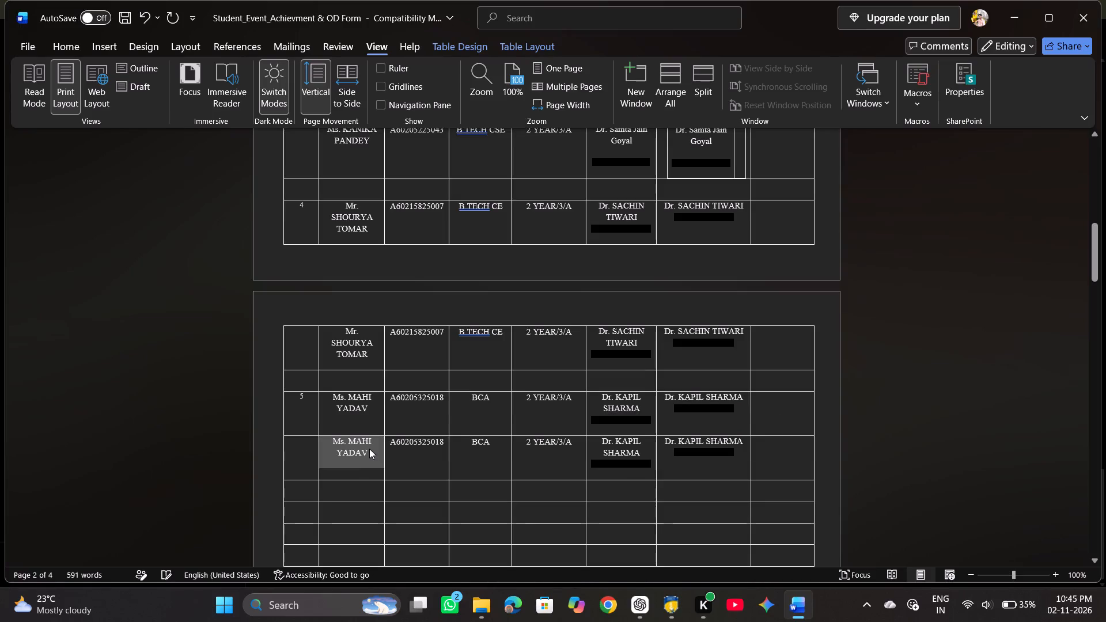
left_click(350, 487)
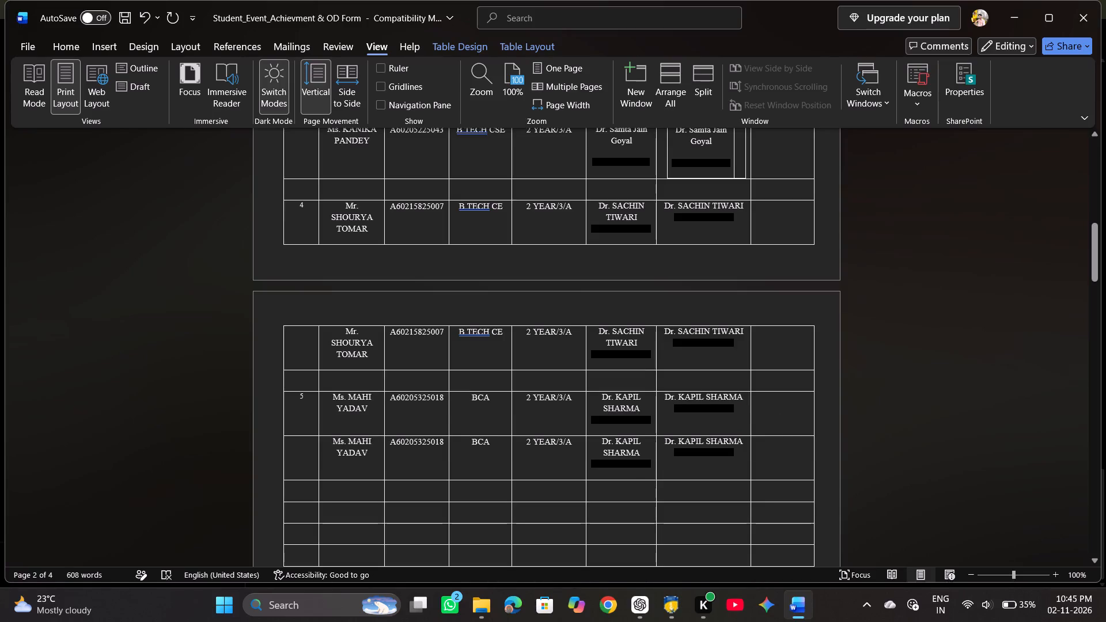
key("ctrl+v")
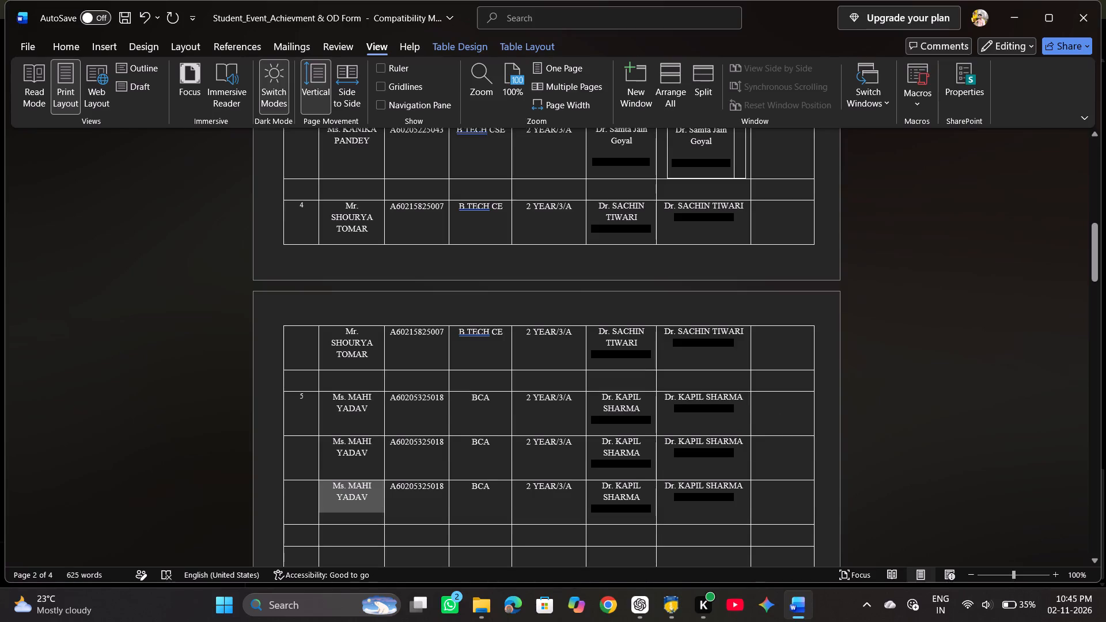
left_click(908, 504)
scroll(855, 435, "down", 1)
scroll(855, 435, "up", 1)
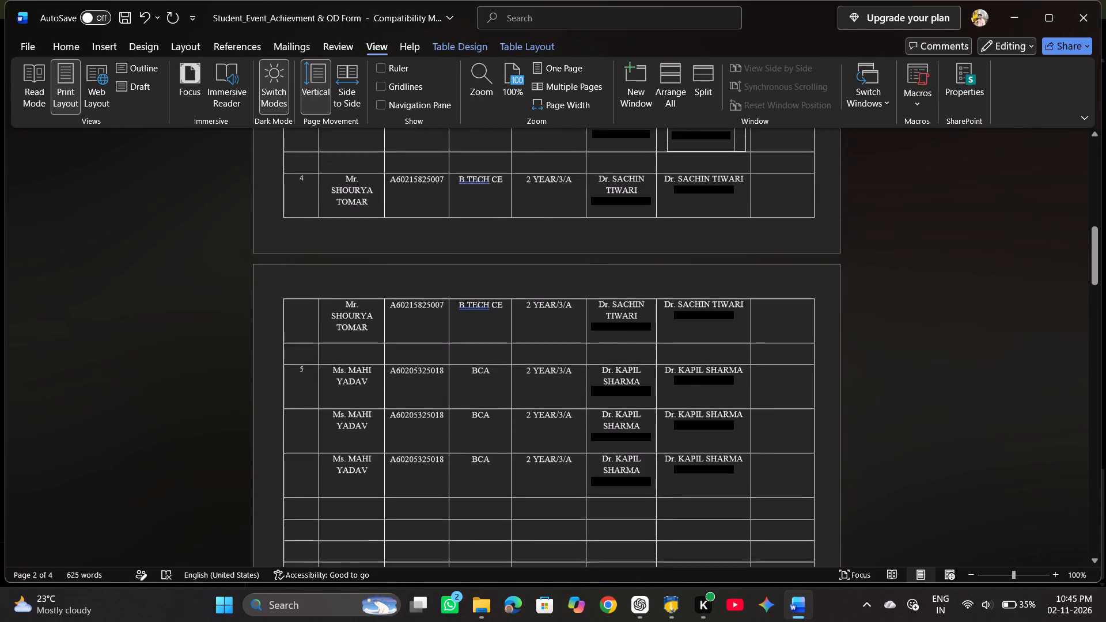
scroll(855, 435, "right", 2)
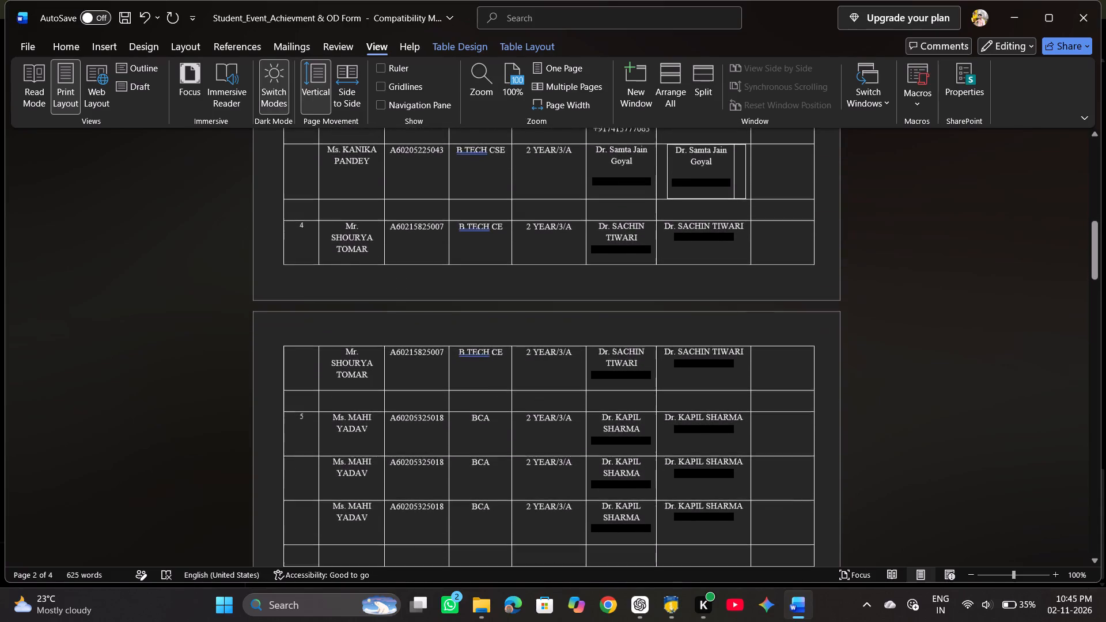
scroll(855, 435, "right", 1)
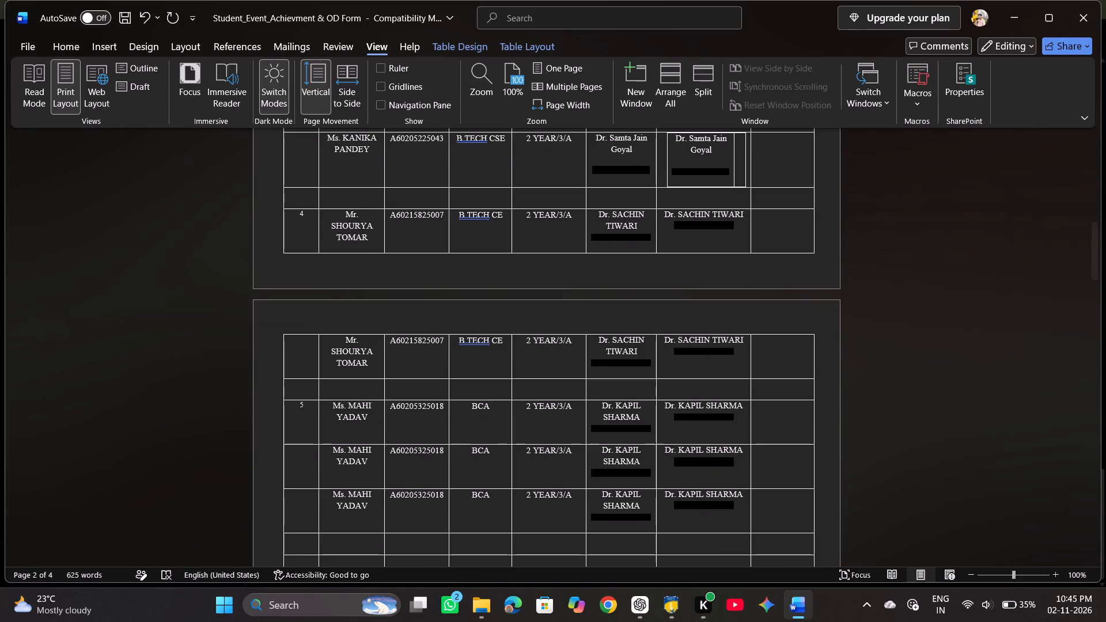
Shrink section B's participating students table slightly by resizing it from its bottom corner, below the empty rows, and check the layout.
scroll(863, 420, "down", 2)
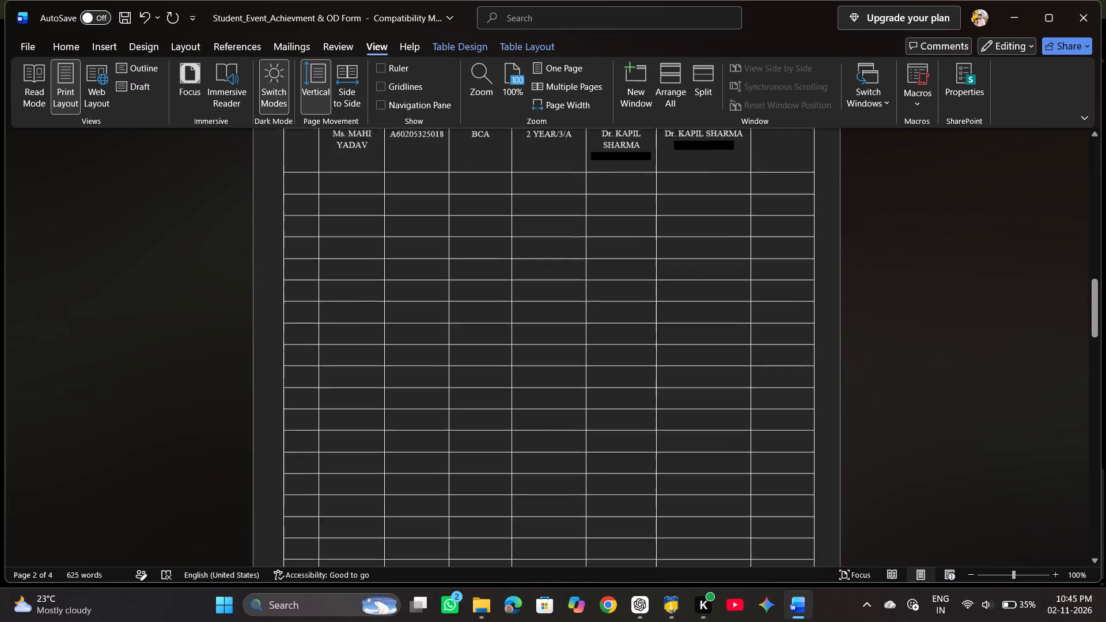
scroll(863, 420, "down", 1)
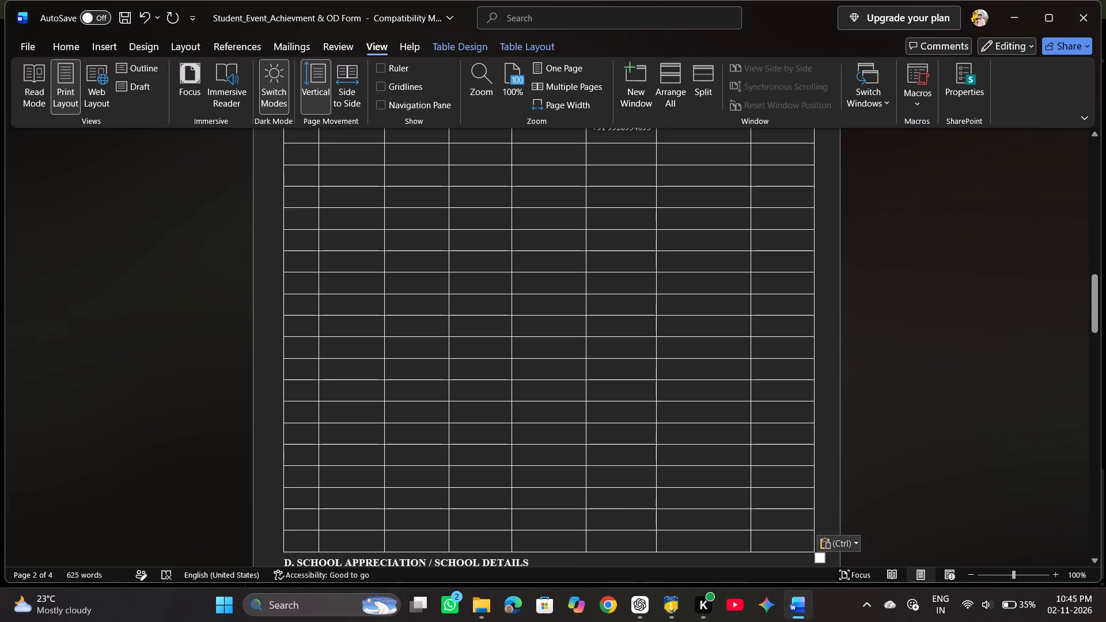
left_click_drag(812, 551, 791, 216)
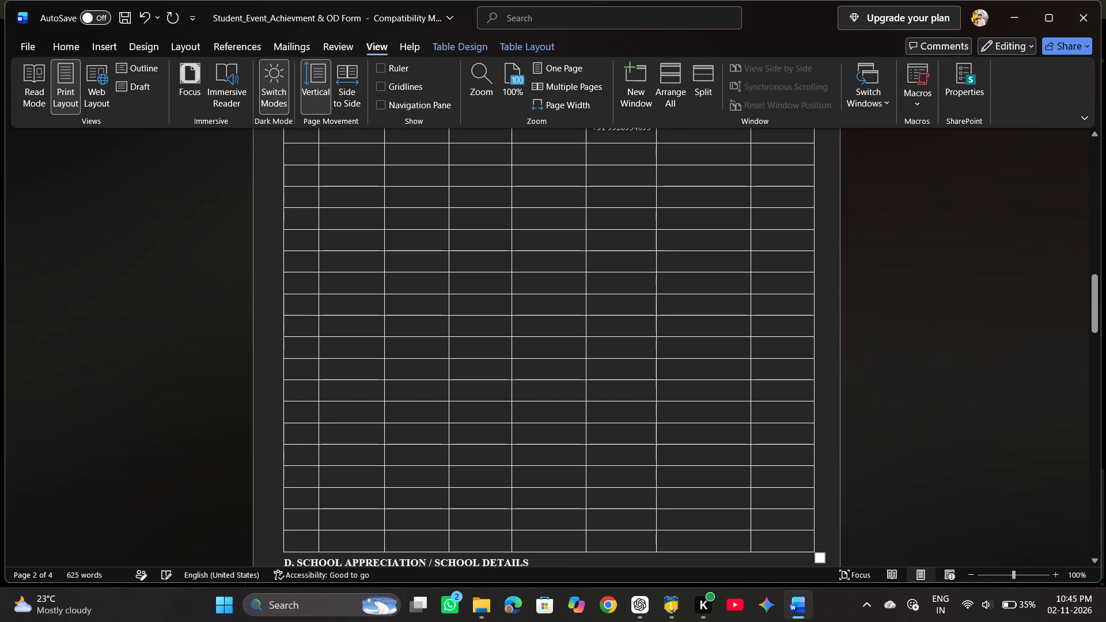
left_click_drag(813, 550, 806, 347)
left_click_drag(806, 347, 812, 327)
left_click_drag(811, 552, 812, 394)
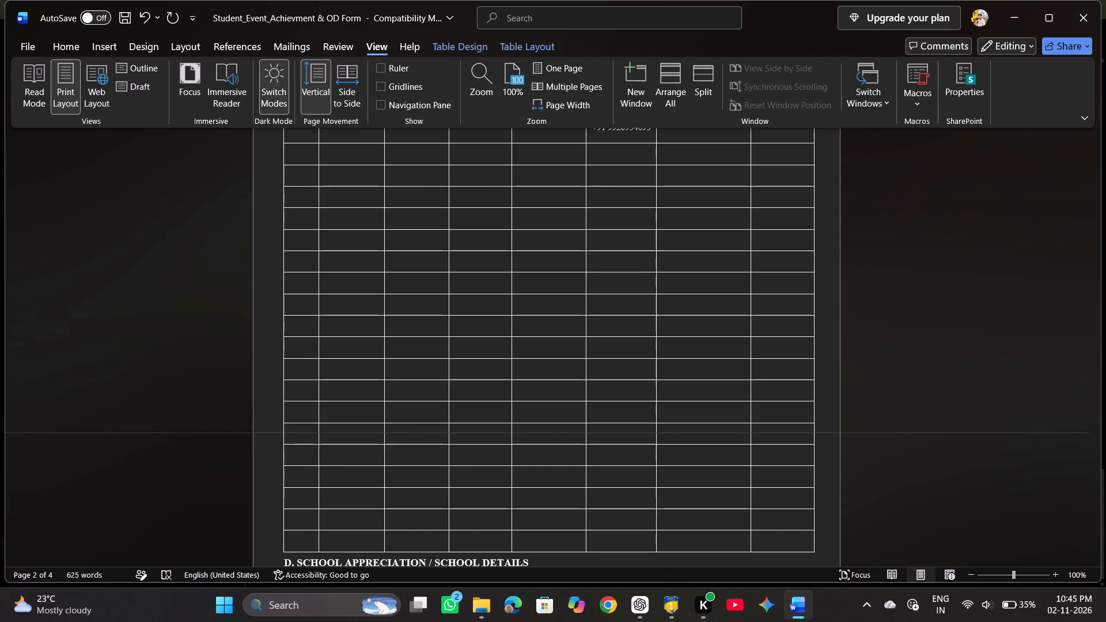
left_click_drag(812, 394, 816, 386)
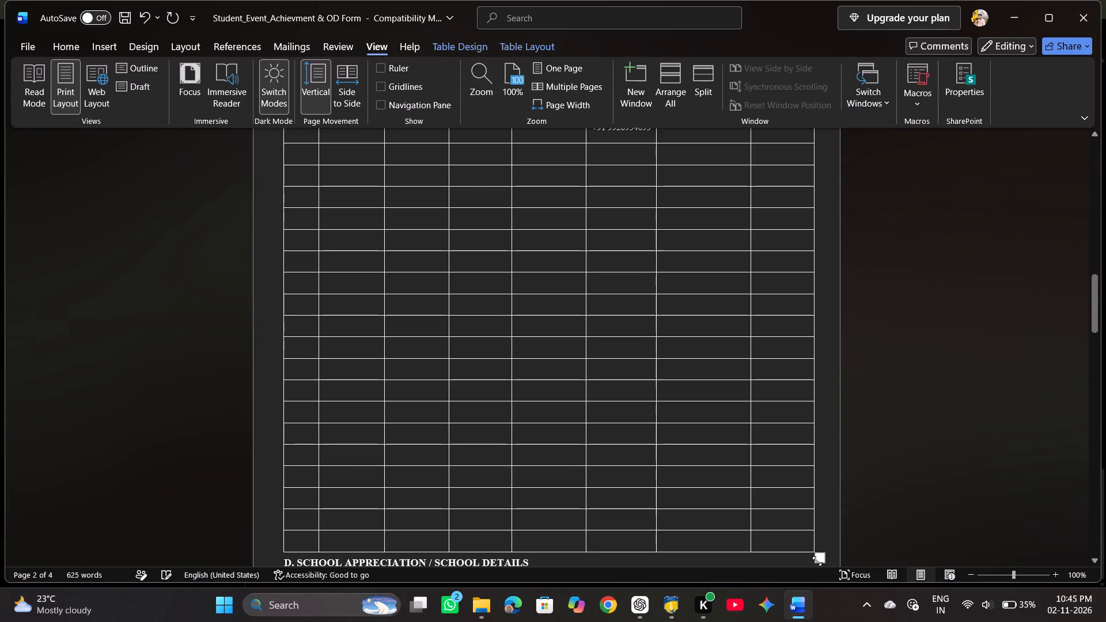
left_click_drag(816, 562, 806, 487)
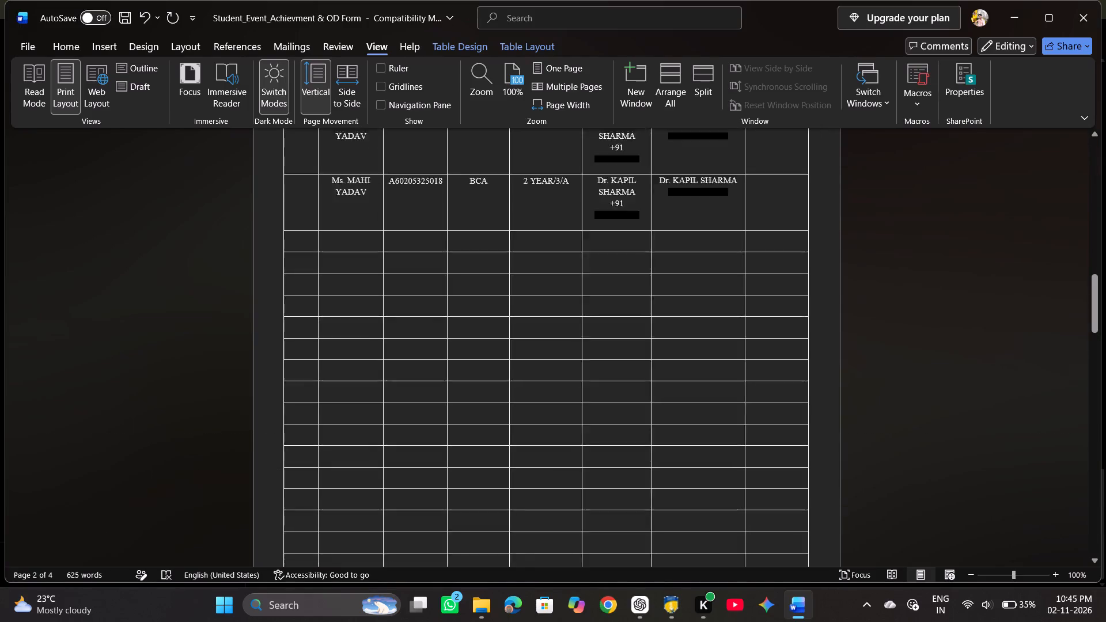
scroll(815, 409, "up", 3)
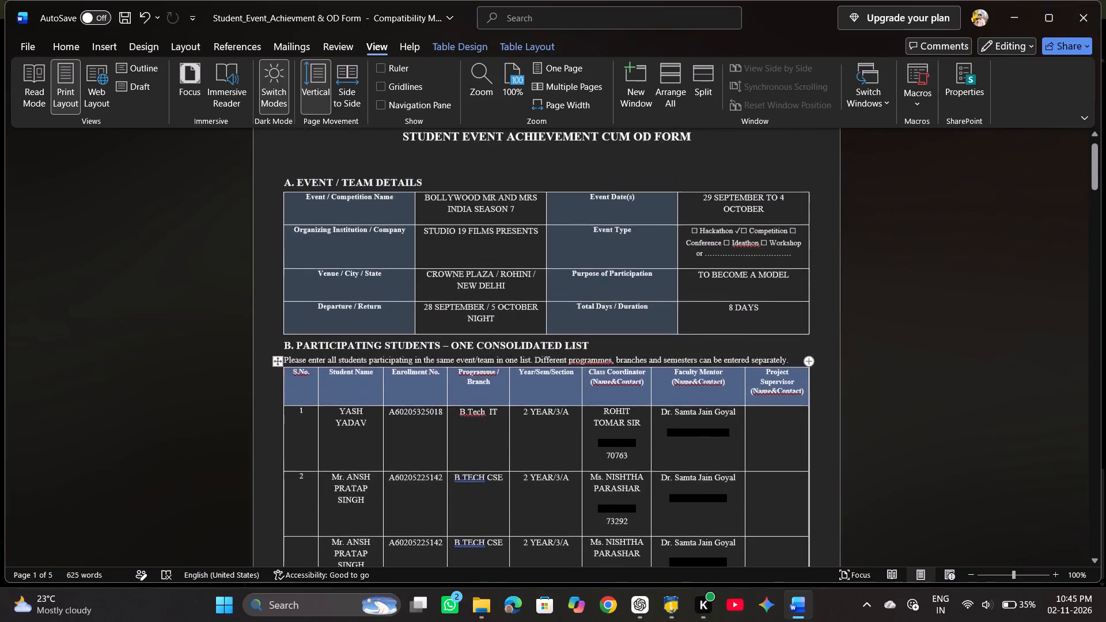
scroll(815, 409, "up", 1)
scroll(815, 409, "down", 10)
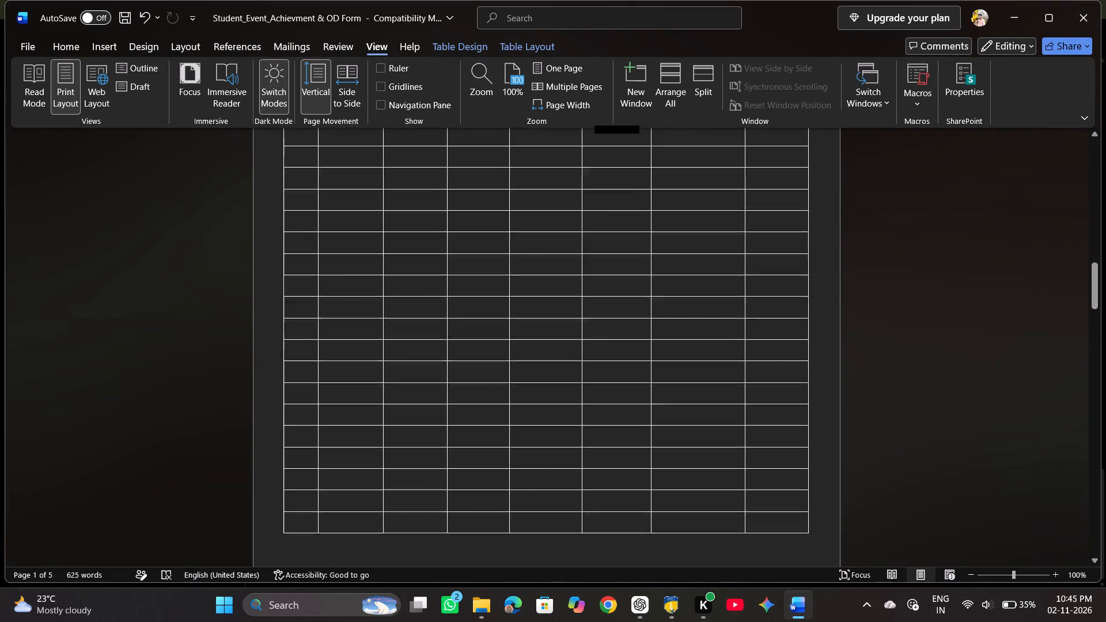
Make section B's participating students table slightly narrower by resizing it from its bottom corner, just above section D.
scroll(815, 409, "up", 1)
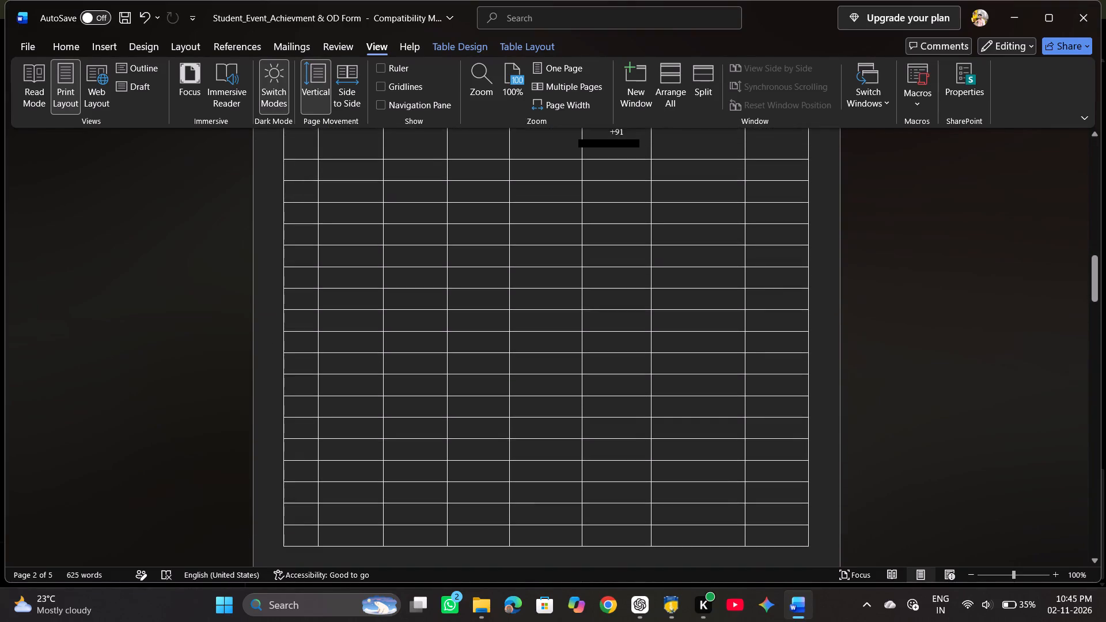
left_click(808, 547)
left_click(825, 536)
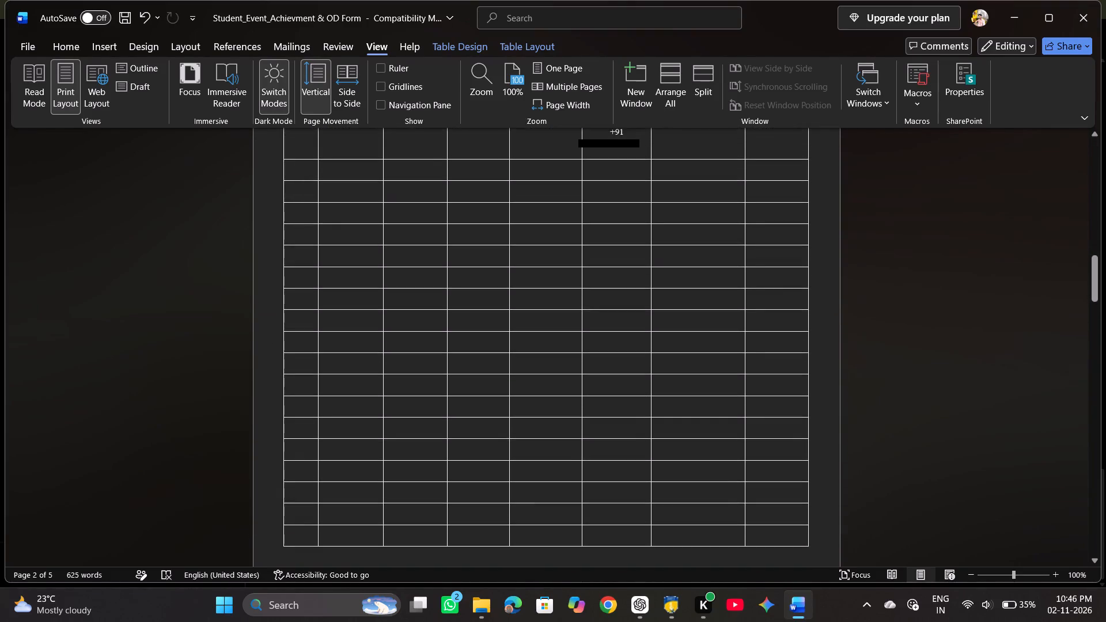
left_click(829, 548)
left_click(869, 548)
scroll(778, 413, "up", 2)
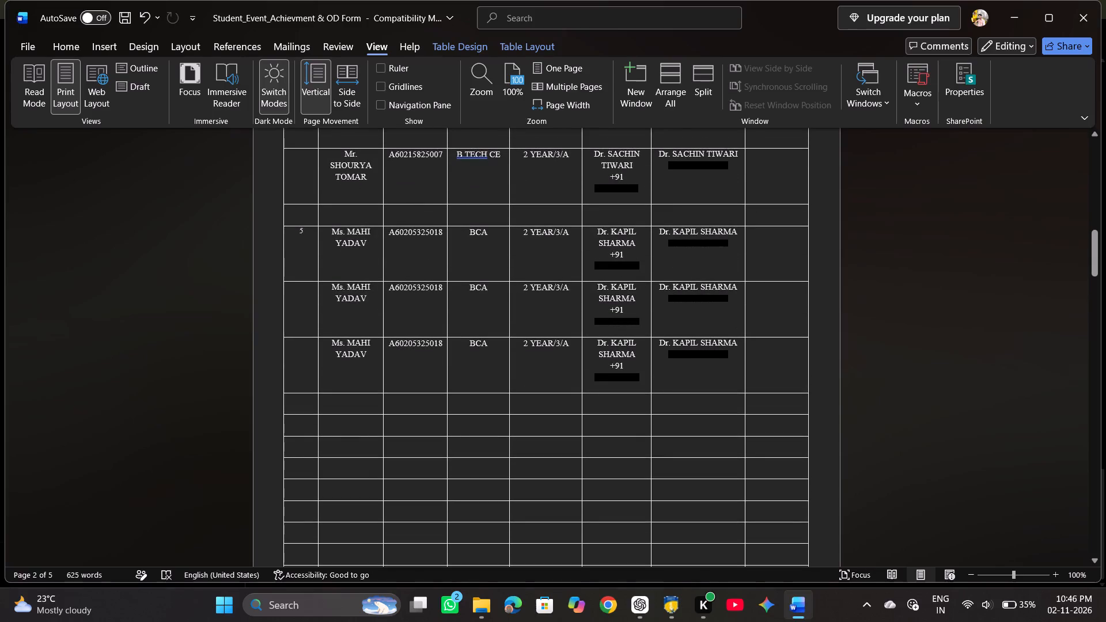
scroll(832, 408, "down", 4)
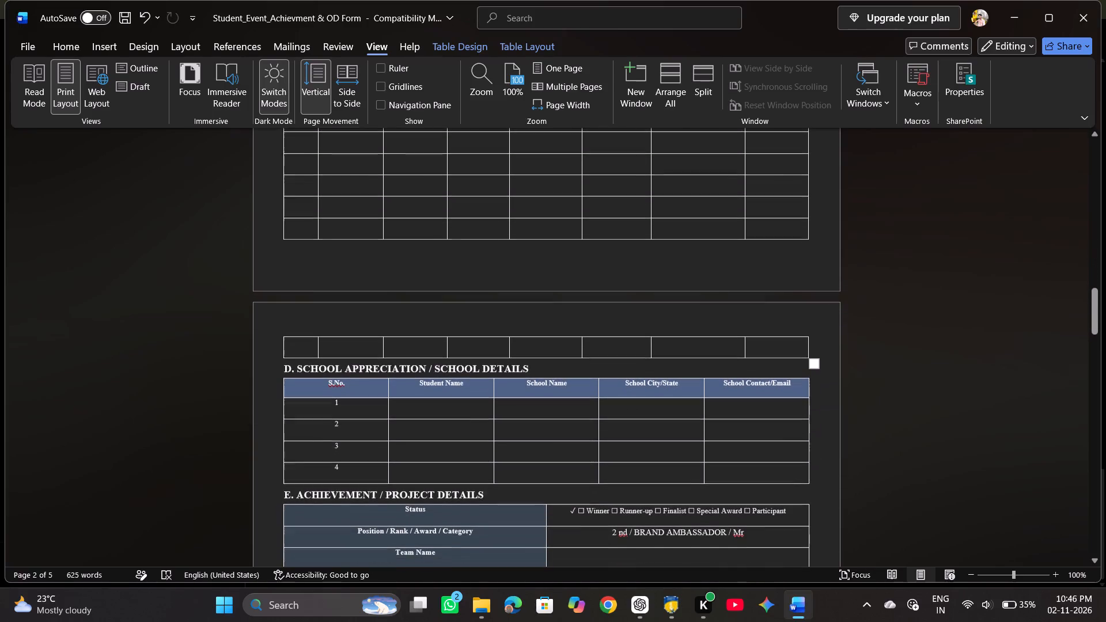
left_click_drag(816, 364, 788, 299)
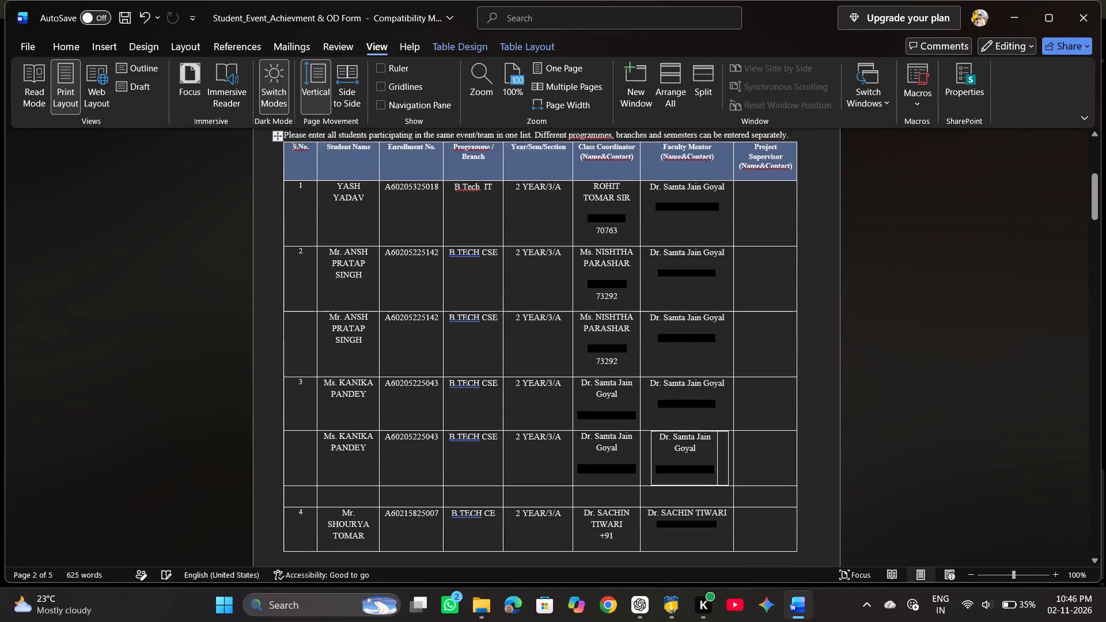
left_click(819, 317)
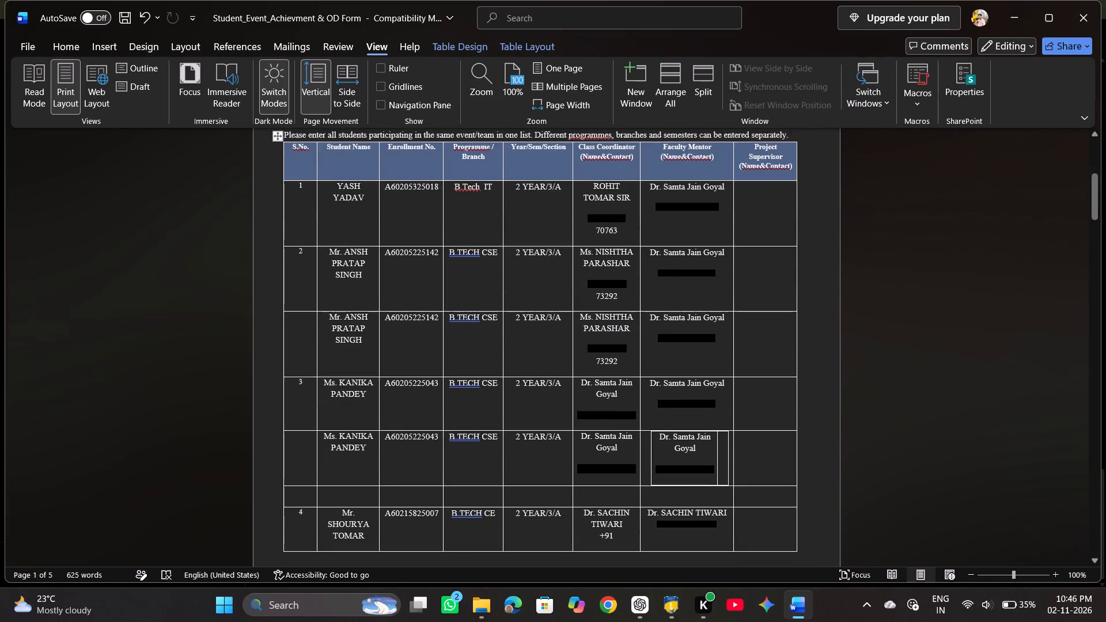
Resize section B's table once more from its bottom corner, narrowing it only marginally.
scroll(829, 254, "down", 8)
scroll(829, 254, "up", 3)
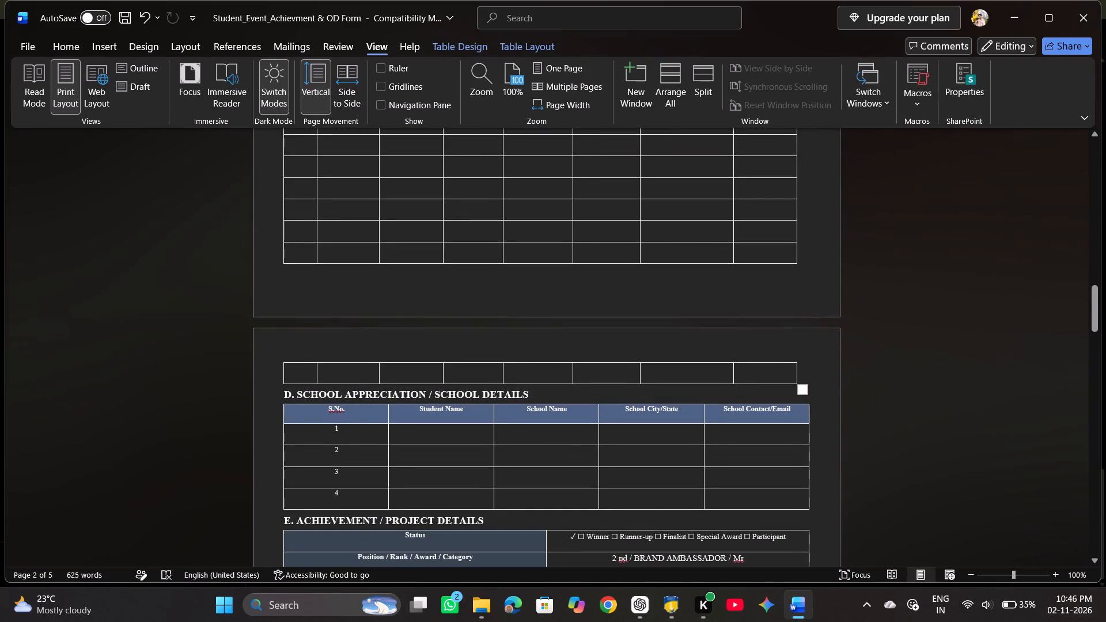
right_click_drag(801, 386, 812, 260)
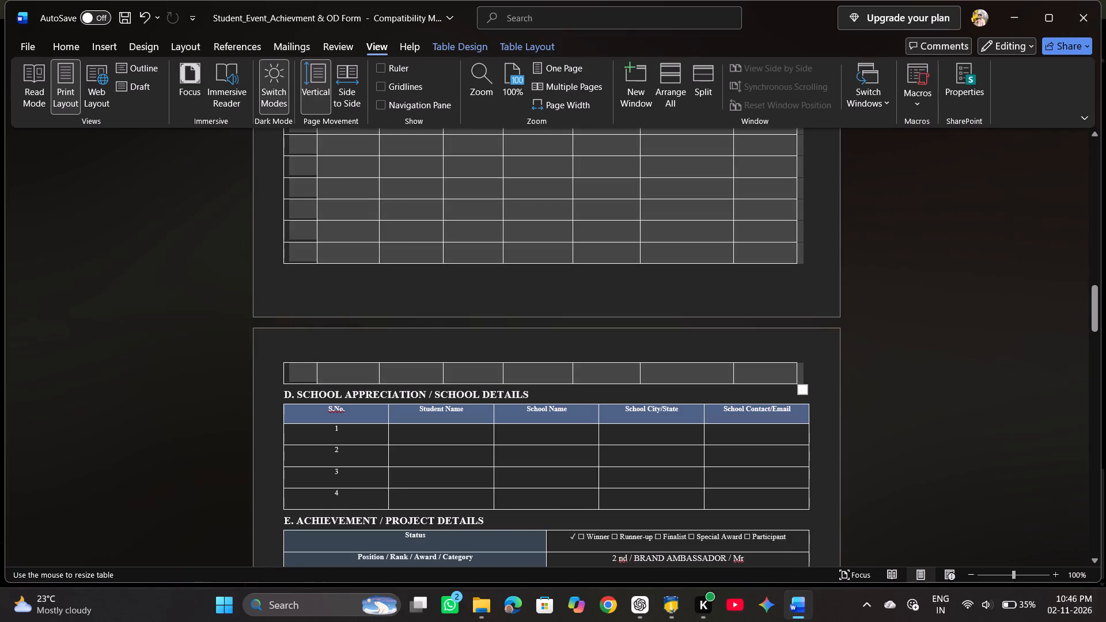
right_click_drag(812, 260, 796, 256)
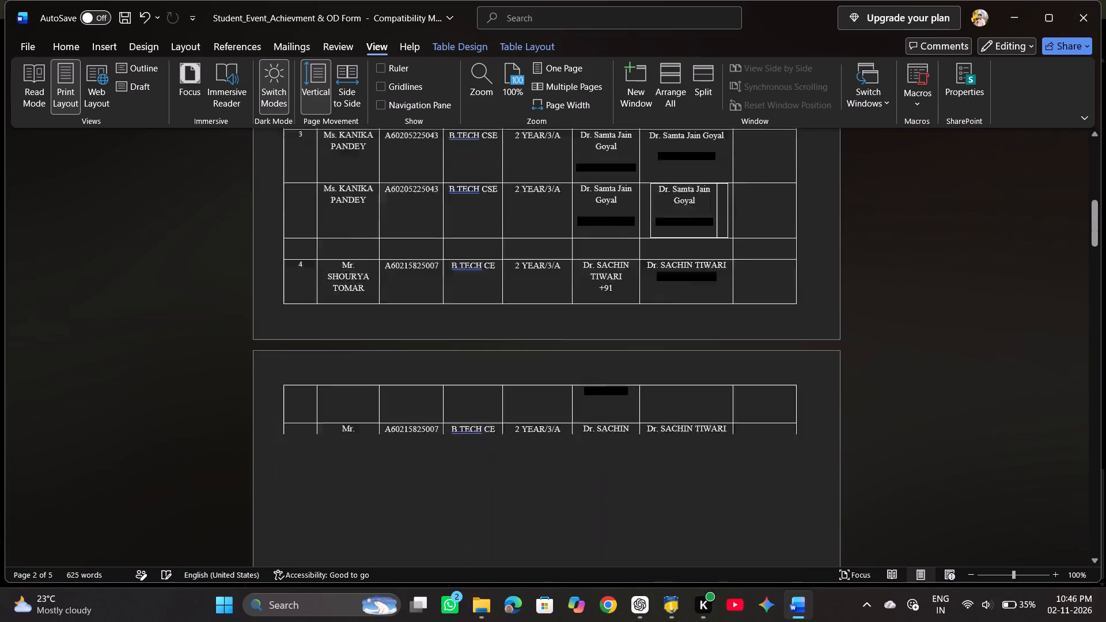
Review the whole form, from section B through section H's attendance table to the closing line, and back up to the title.
scroll(799, 293, "down", 7)
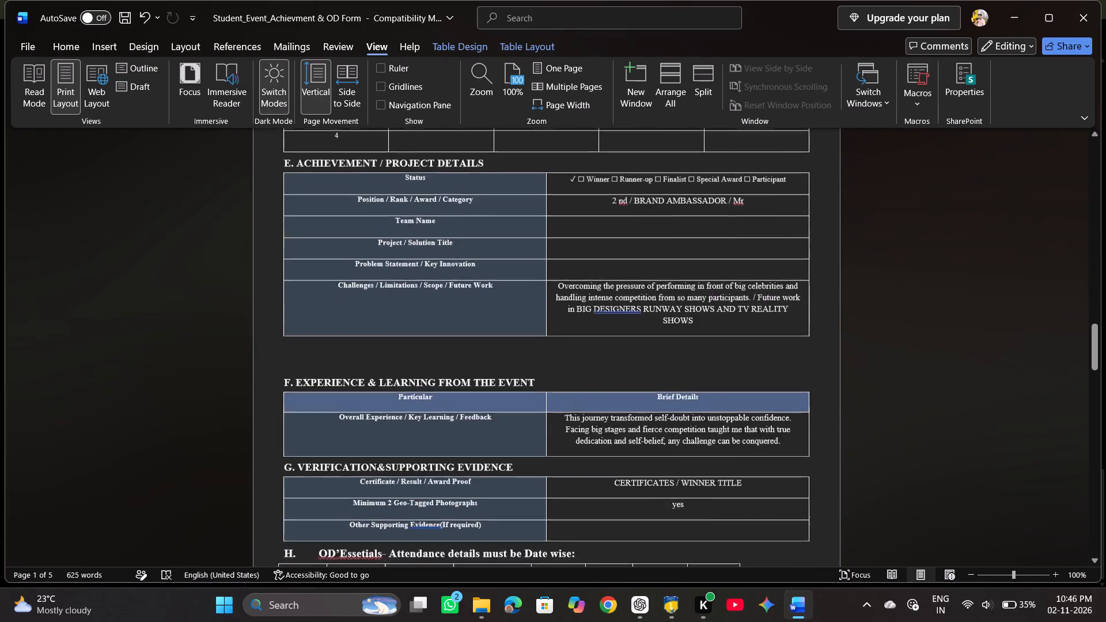
scroll(799, 293, "up", 4)
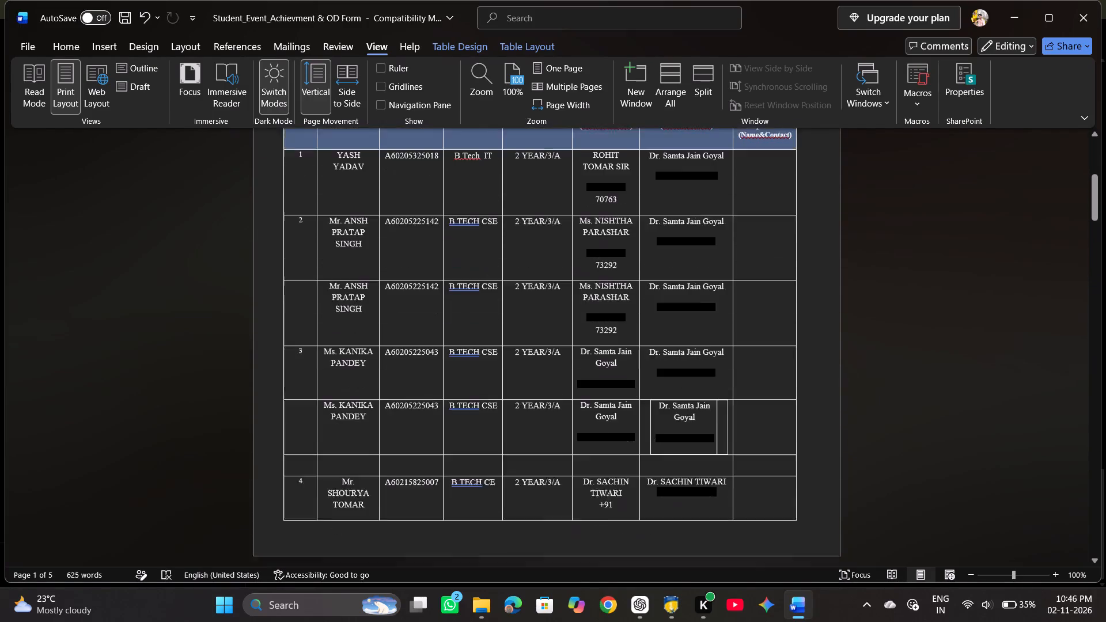
scroll(799, 293, "right", 1)
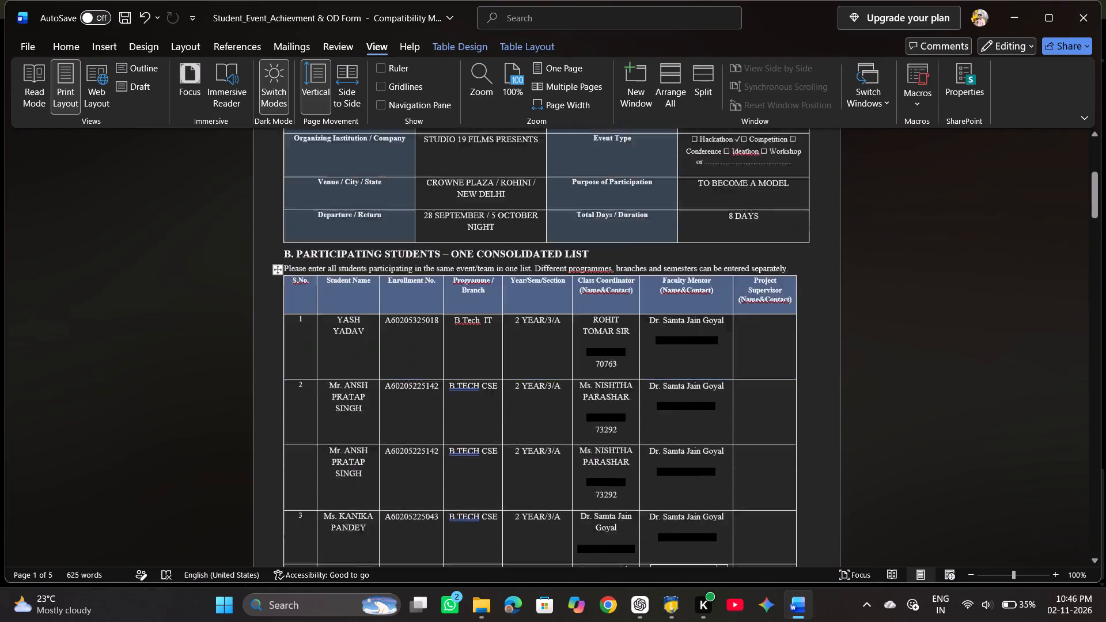
scroll(799, 293, "right", 1)
scroll(799, 293, "down", 2)
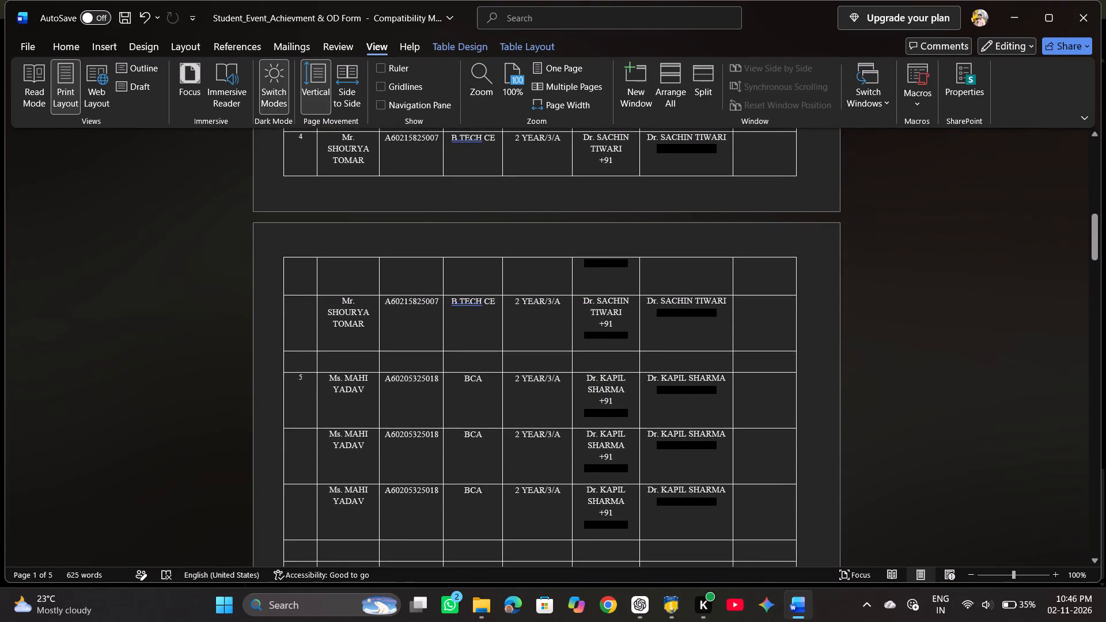
scroll(799, 293, "down", 3)
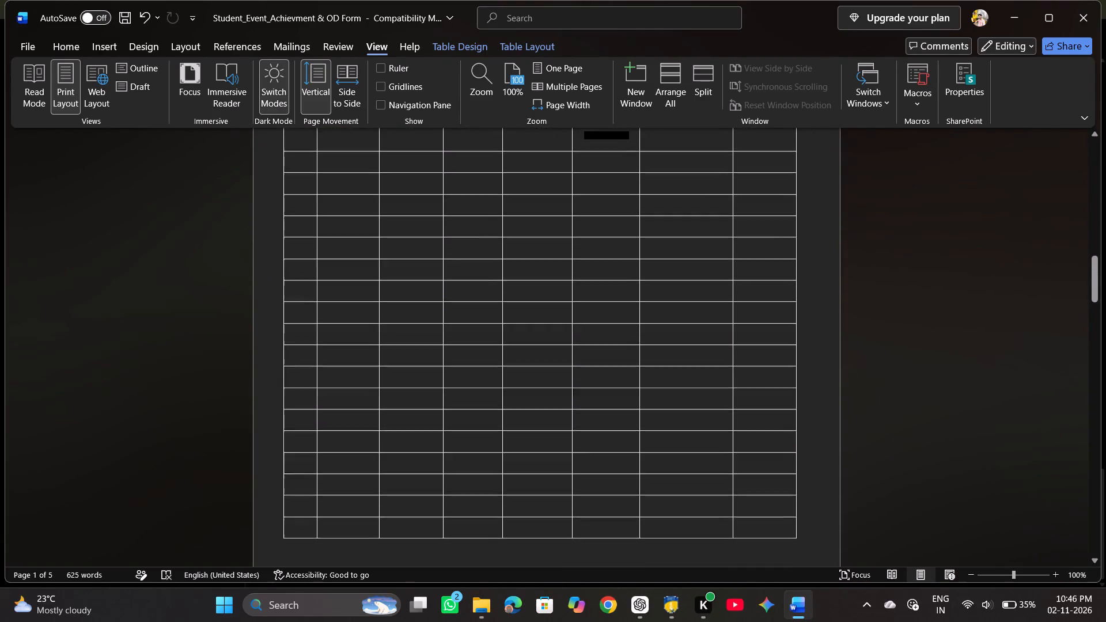
scroll(799, 293, "down", 7)
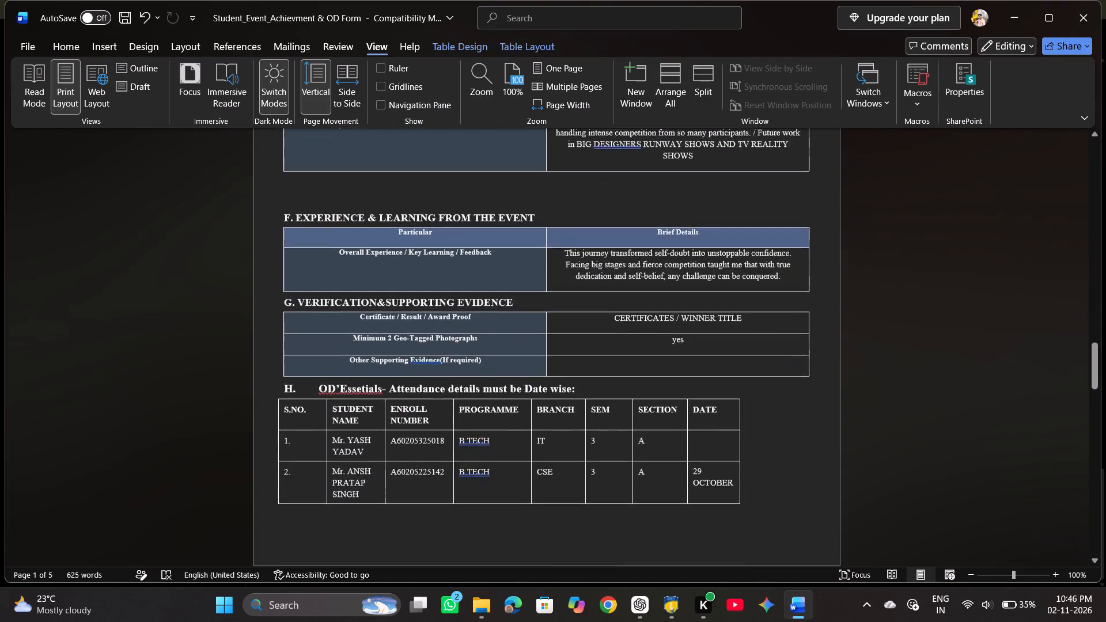
scroll(799, 293, "down", 3)
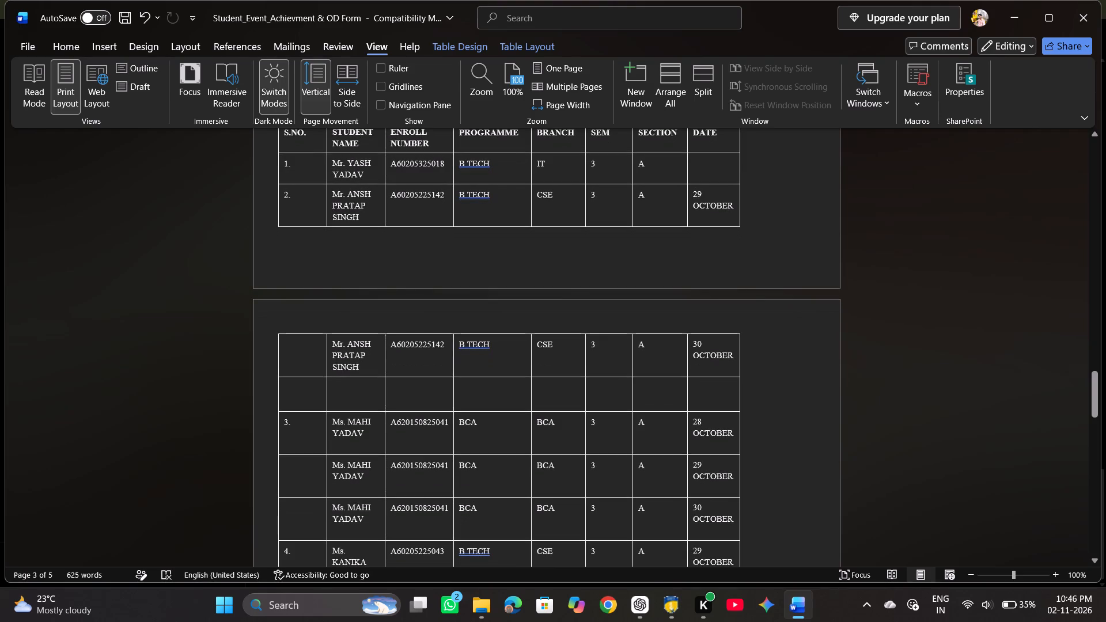
scroll(799, 293, "down", 3)
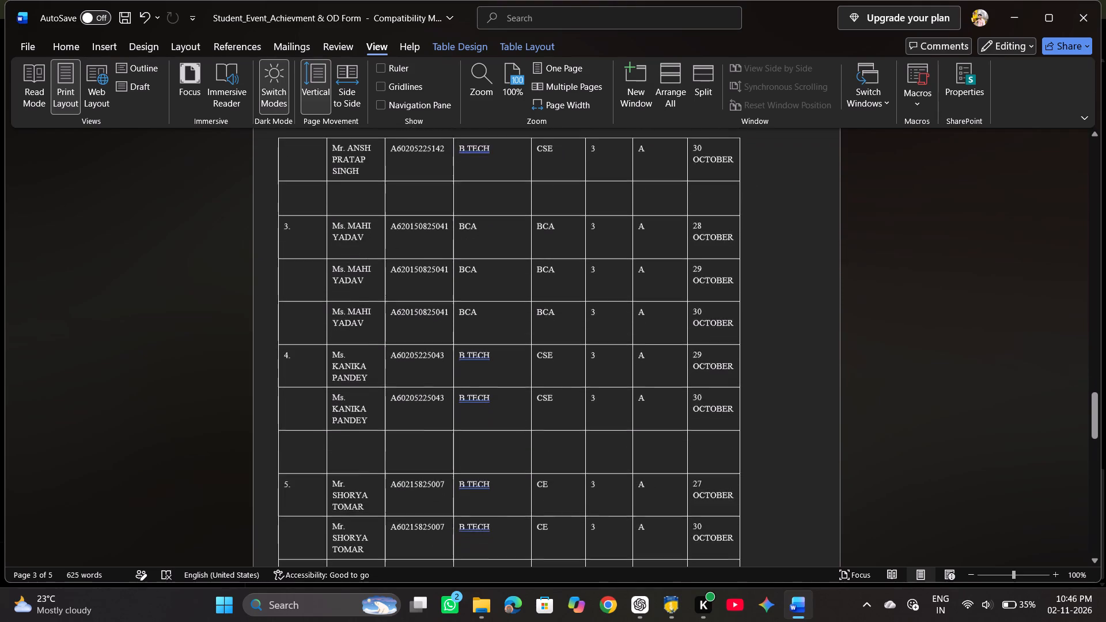
scroll(799, 293, "down", 4)
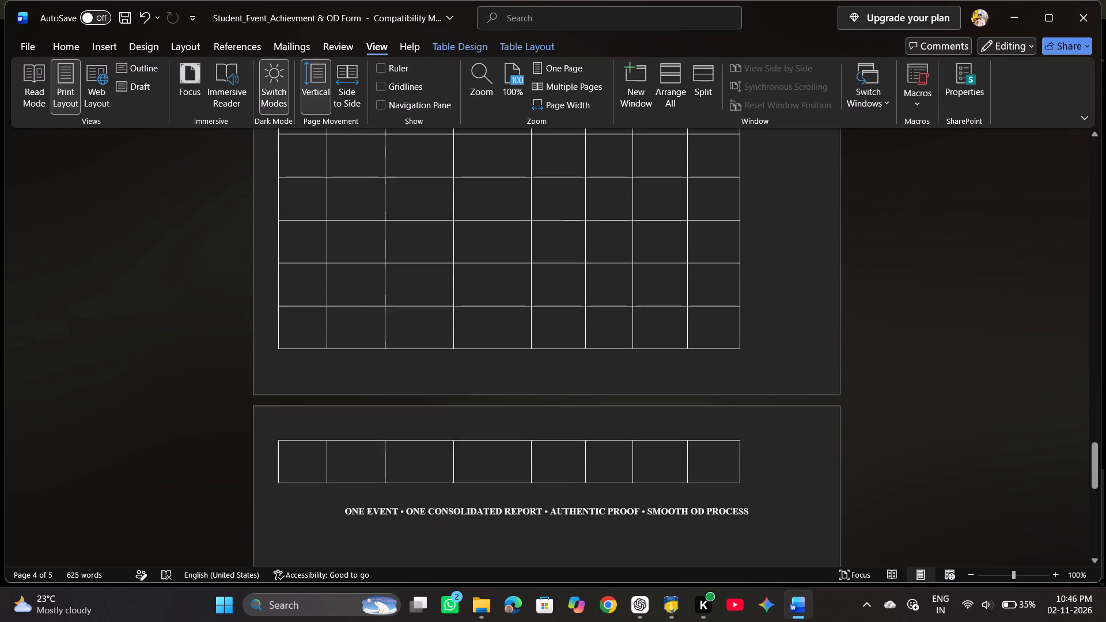
scroll(799, 293, "up", 3)
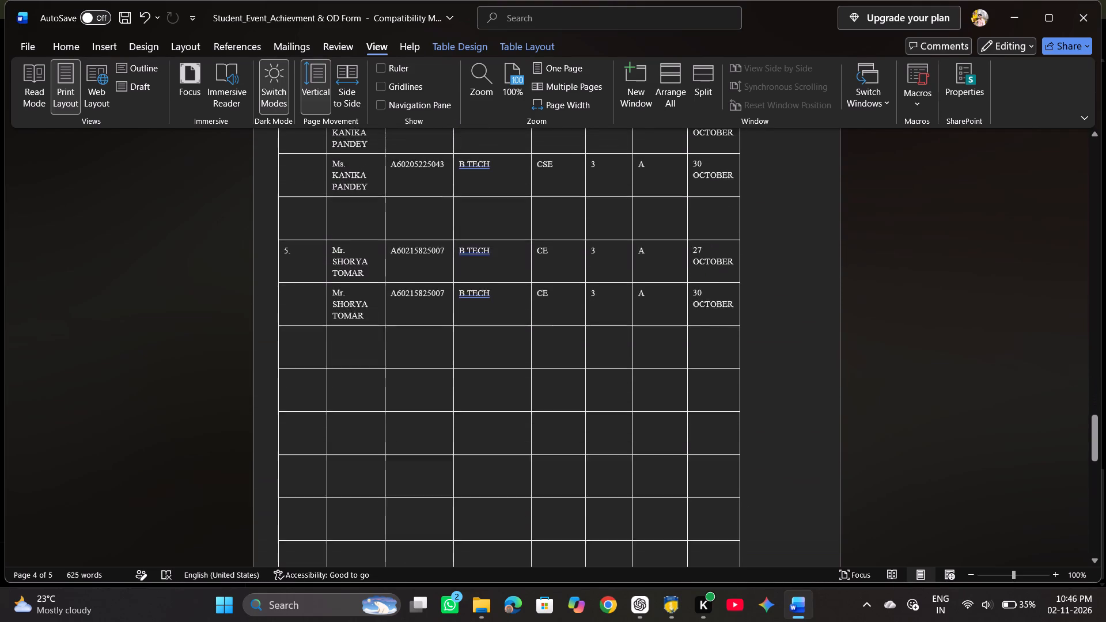
scroll(799, 293, "up", 2)
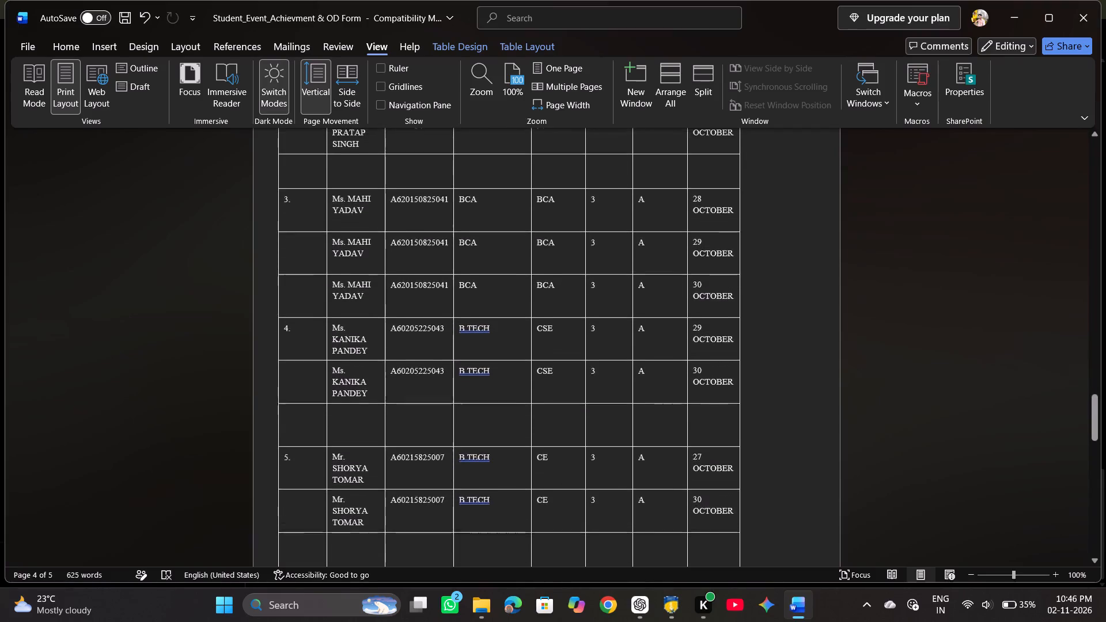
scroll(799, 293, "up", 2)
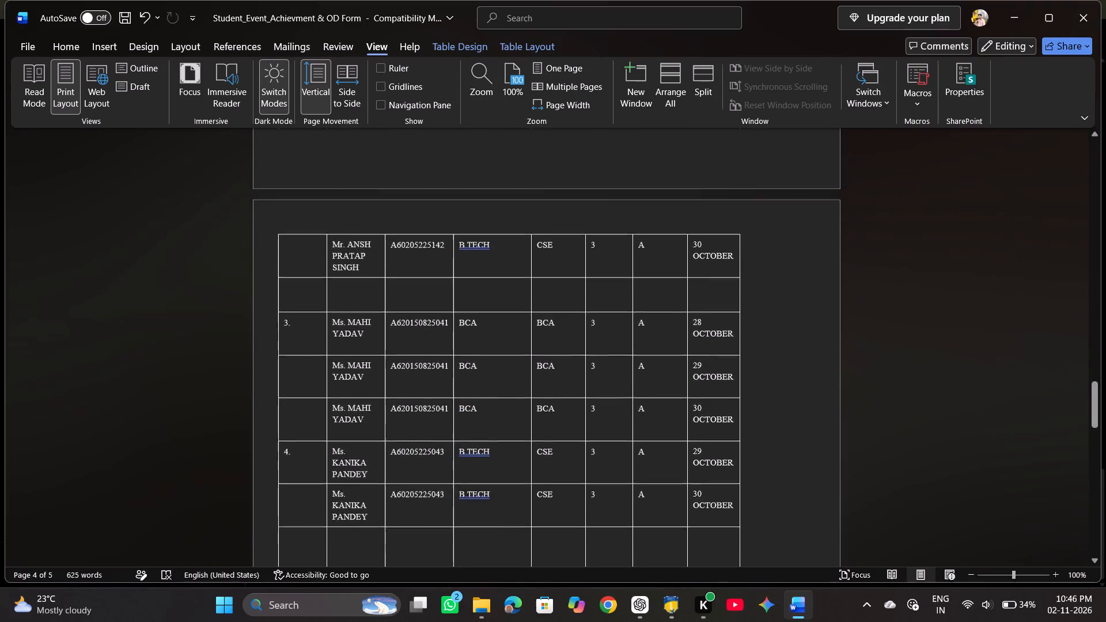
scroll(799, 293, "up", 3)
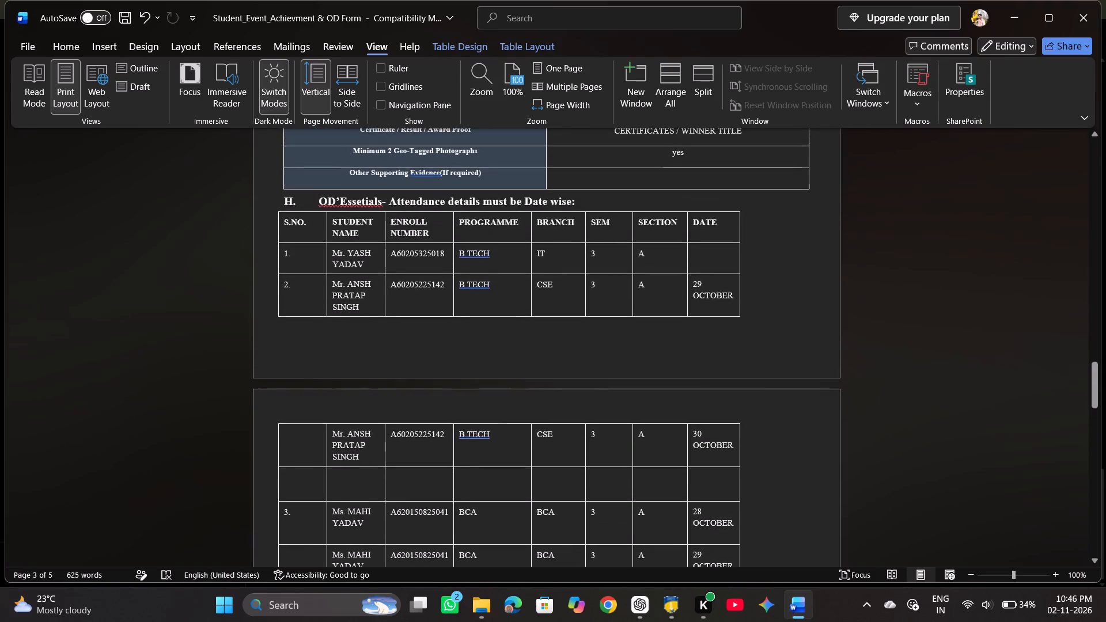
scroll(799, 293, "up", 2)
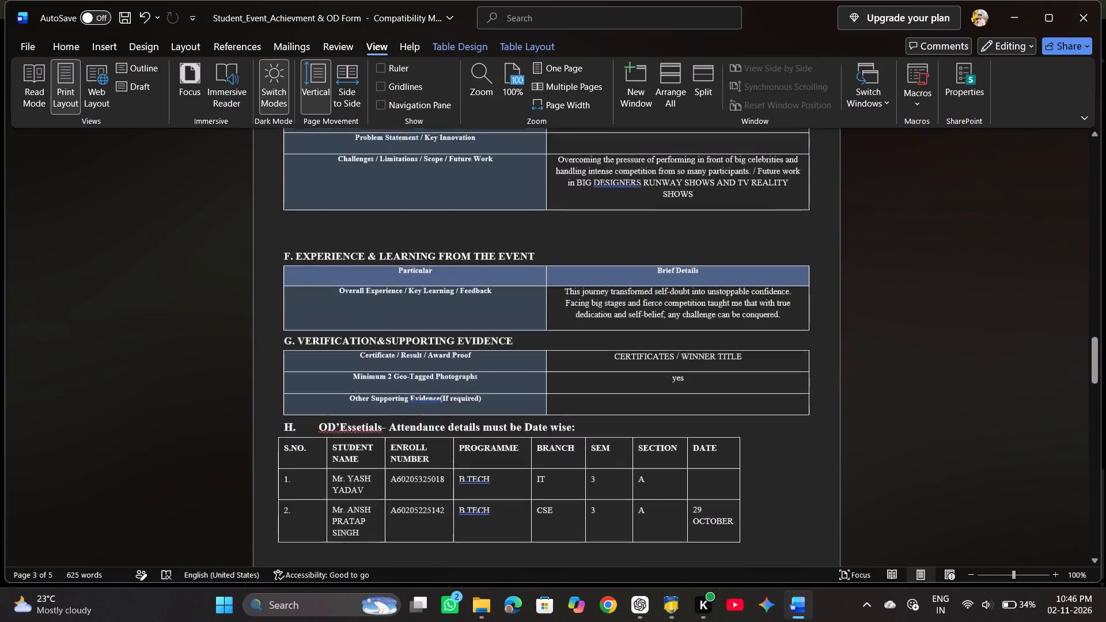
scroll(799, 293, "up", 7)
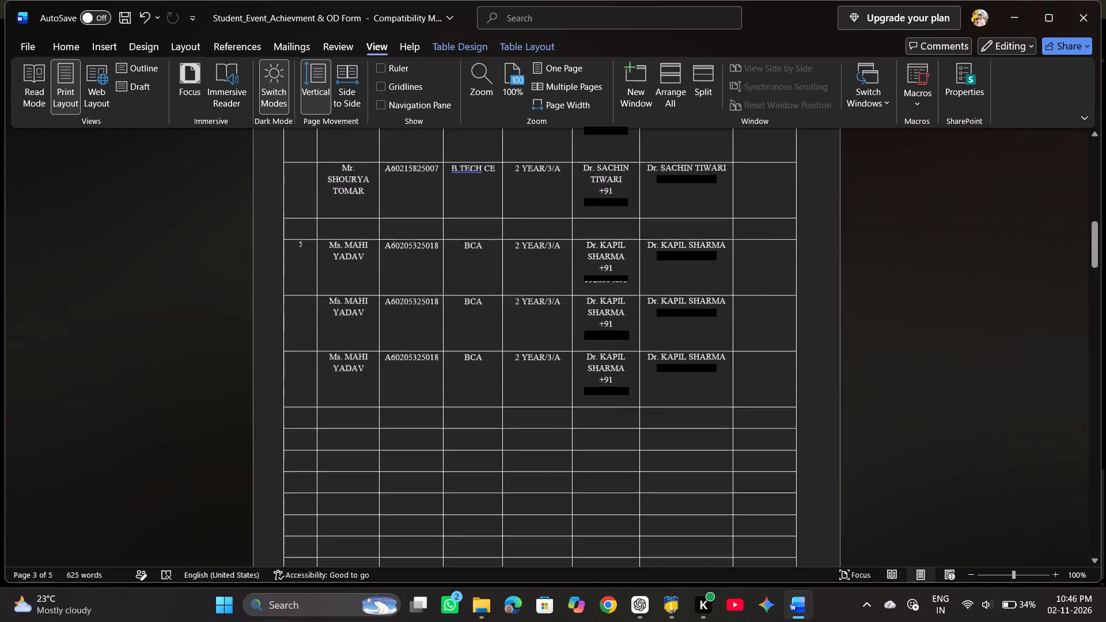
scroll(799, 293, "up", 2)
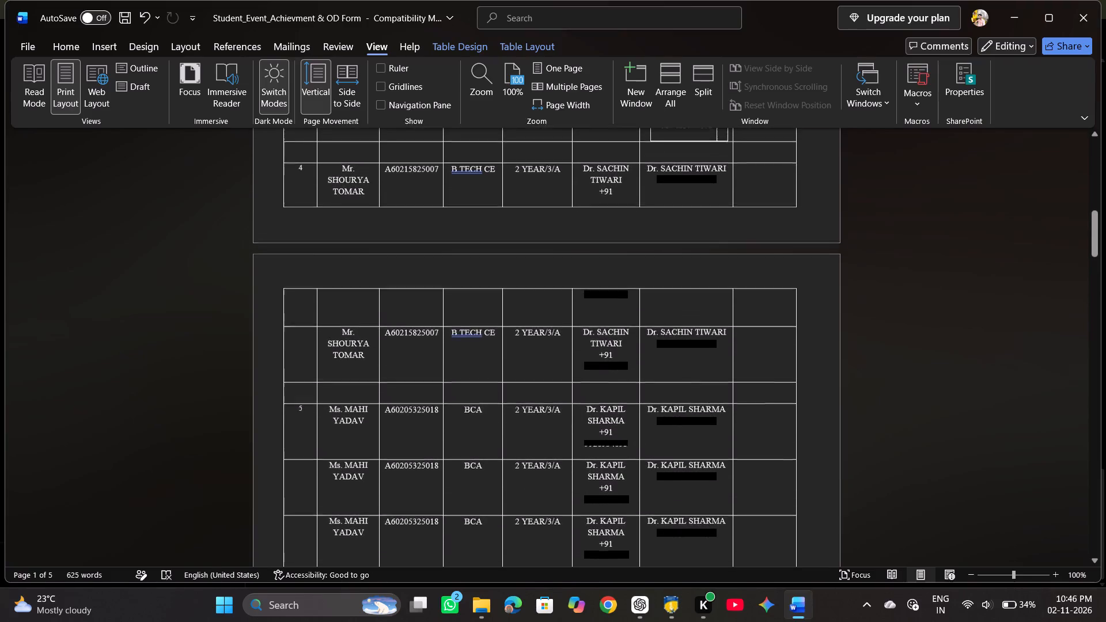
scroll(799, 293, "up", 2)
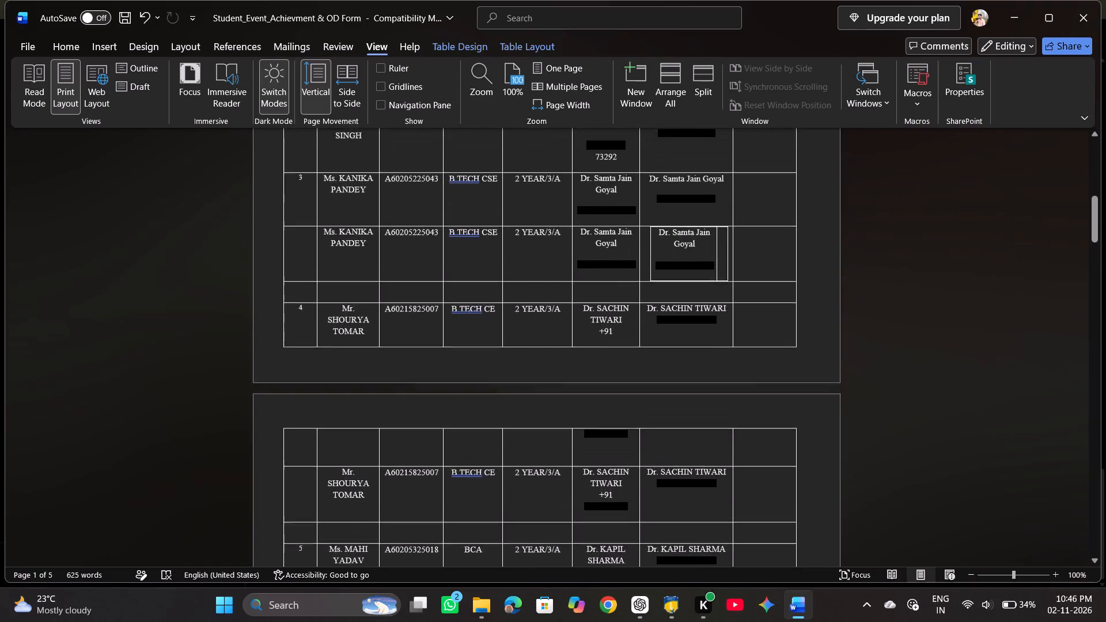
scroll(799, 293, "up", 1)
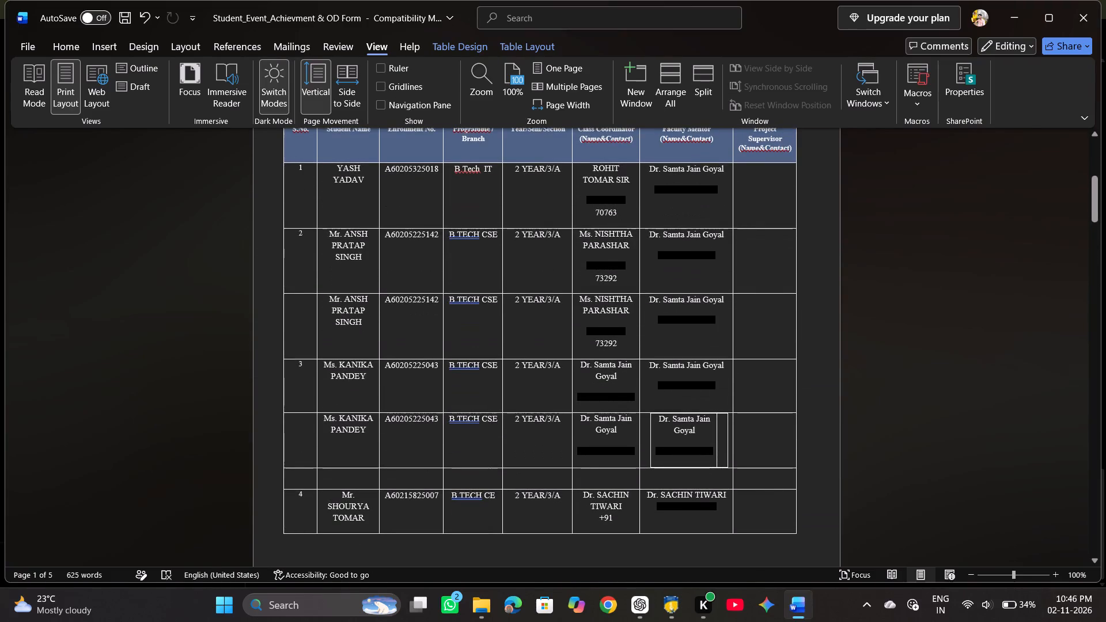
scroll(799, 293, "up", 1)
scroll(813, 379, "up", 1)
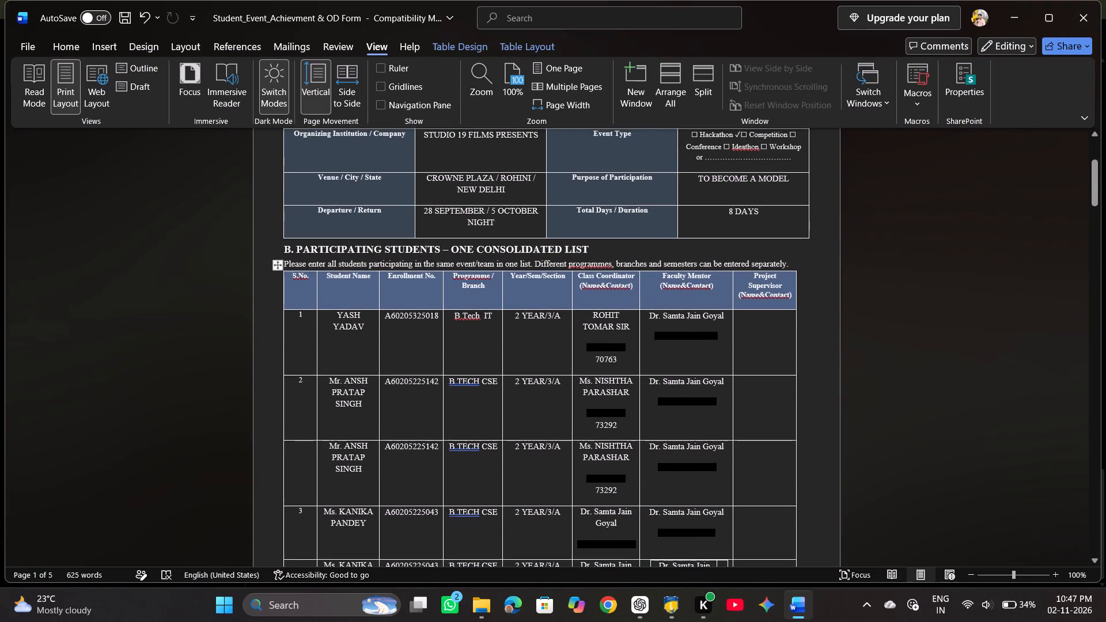
scroll(813, 379, "up", 2)
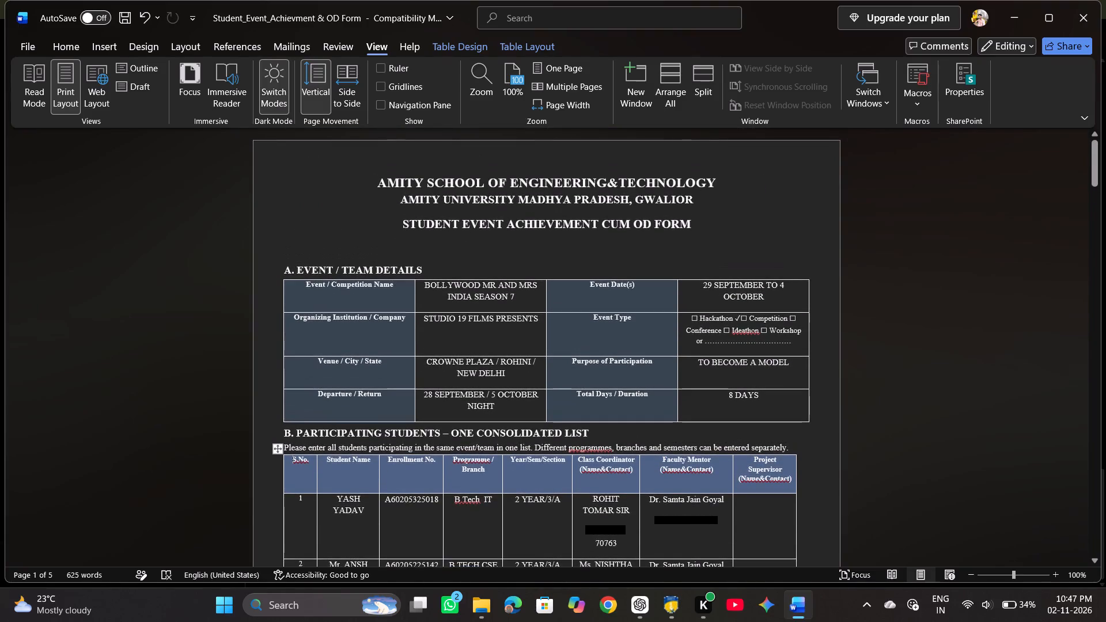
Maximize the document window and return to the form's title.
left_click(1049, 23)
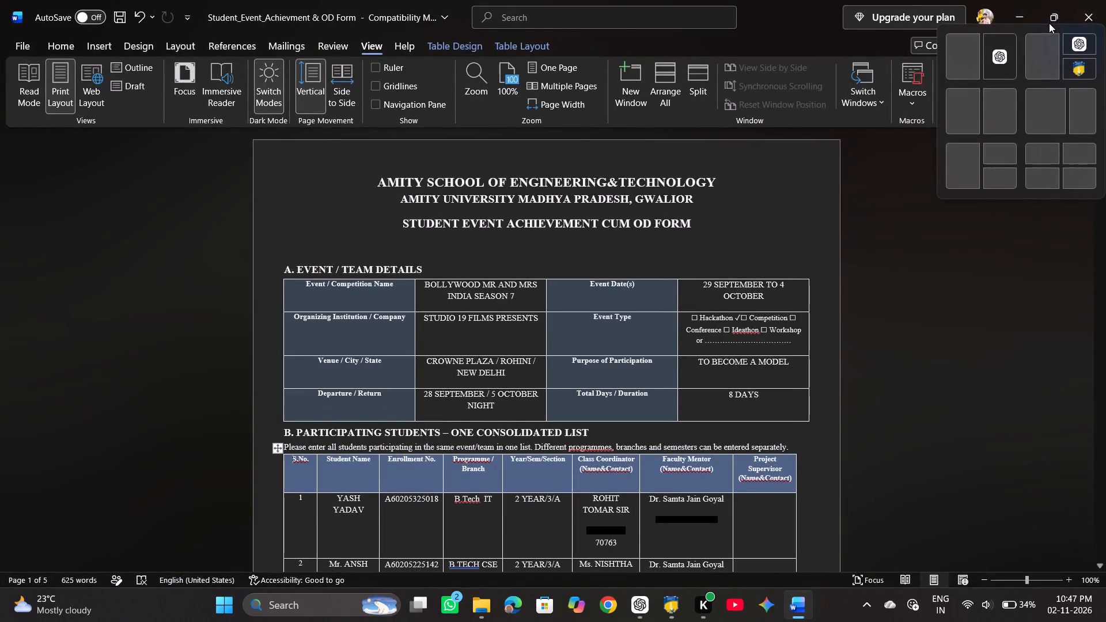
left_click(907, 182)
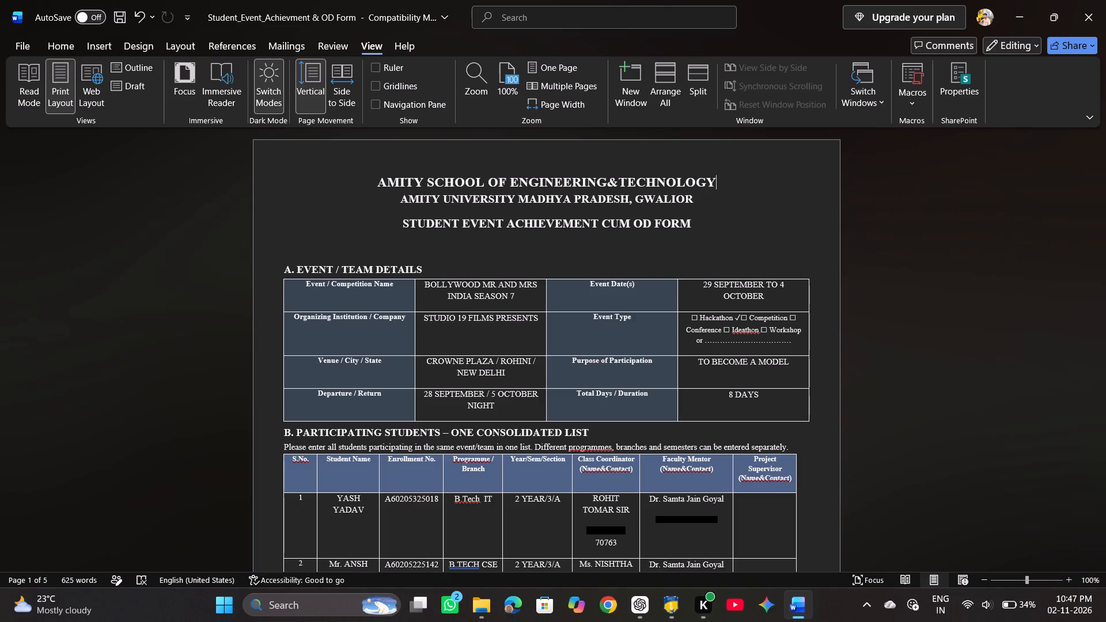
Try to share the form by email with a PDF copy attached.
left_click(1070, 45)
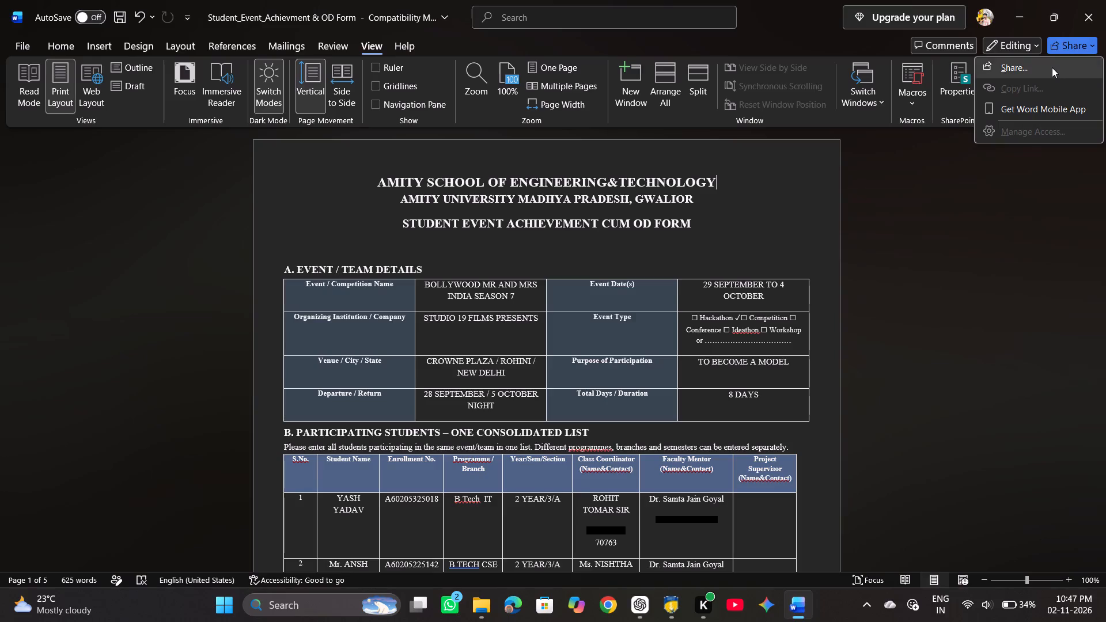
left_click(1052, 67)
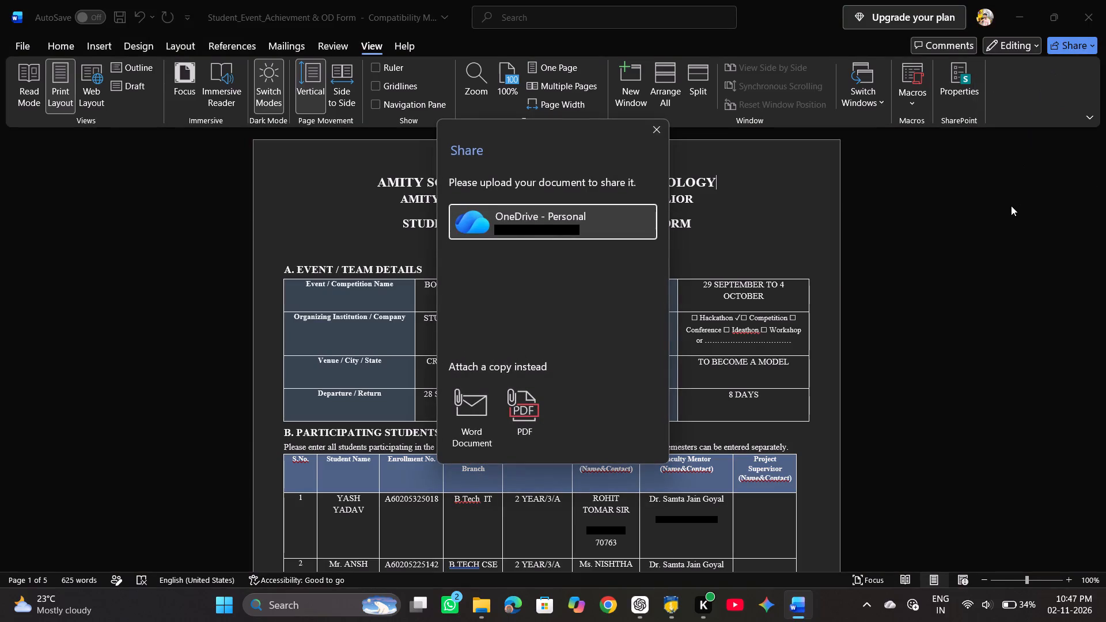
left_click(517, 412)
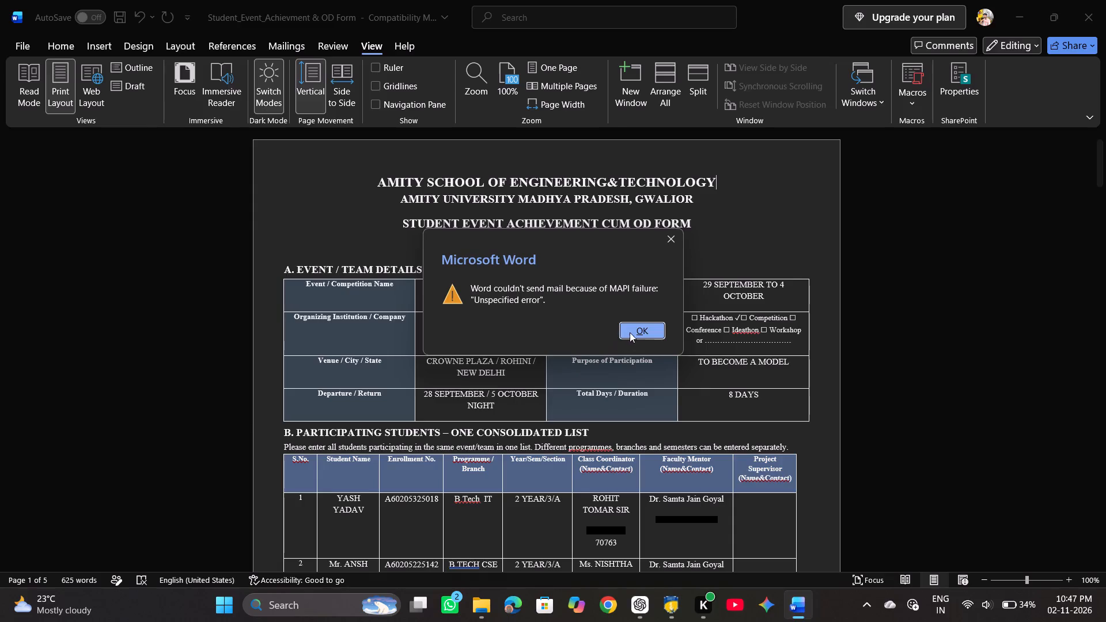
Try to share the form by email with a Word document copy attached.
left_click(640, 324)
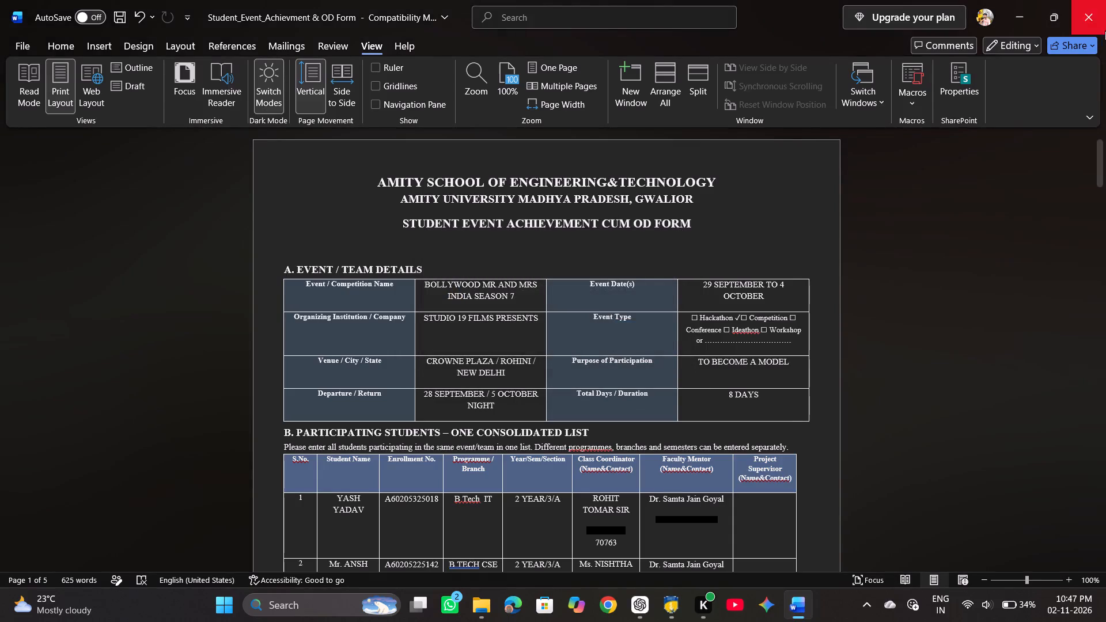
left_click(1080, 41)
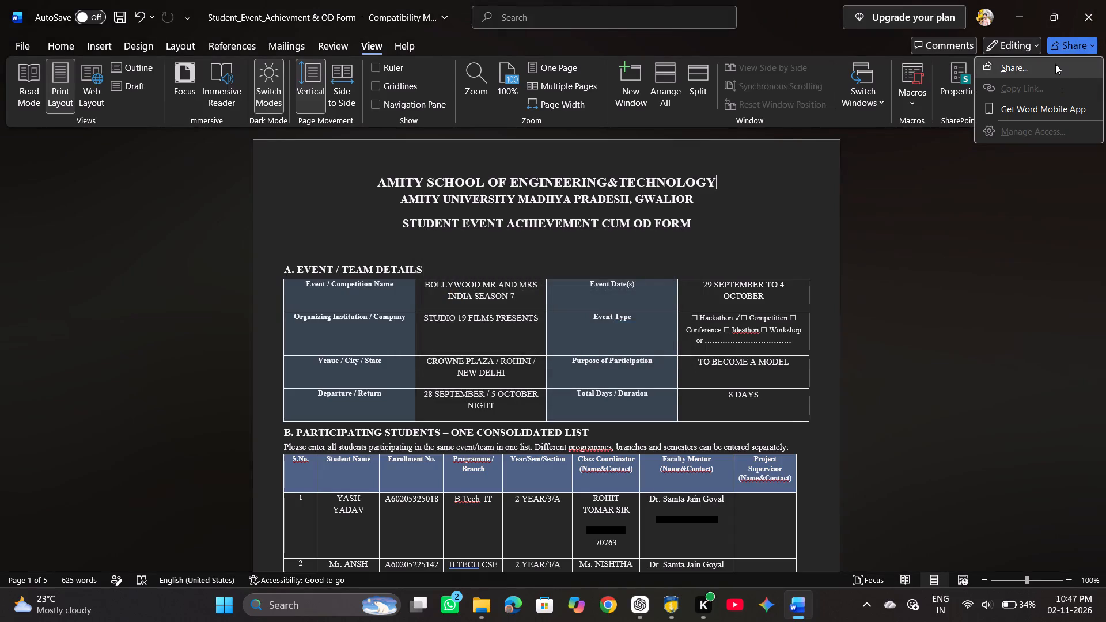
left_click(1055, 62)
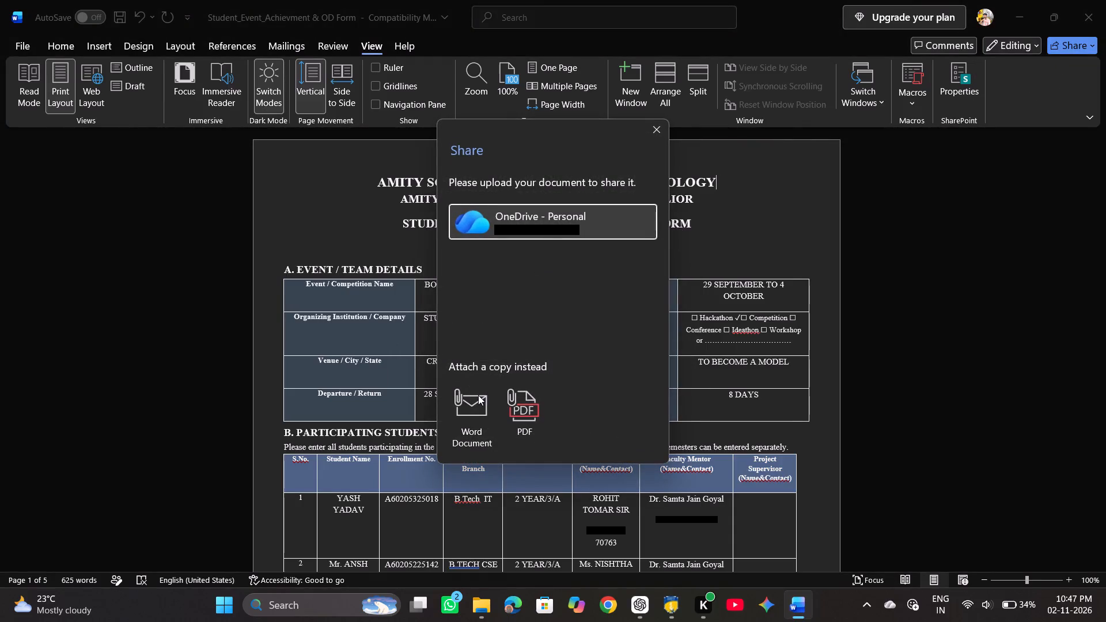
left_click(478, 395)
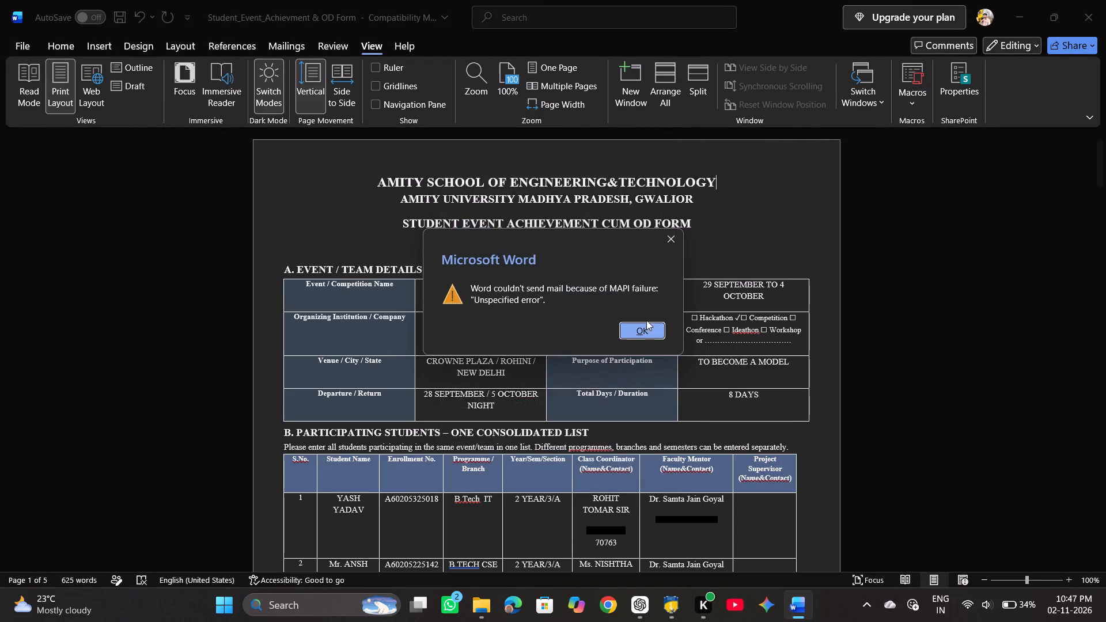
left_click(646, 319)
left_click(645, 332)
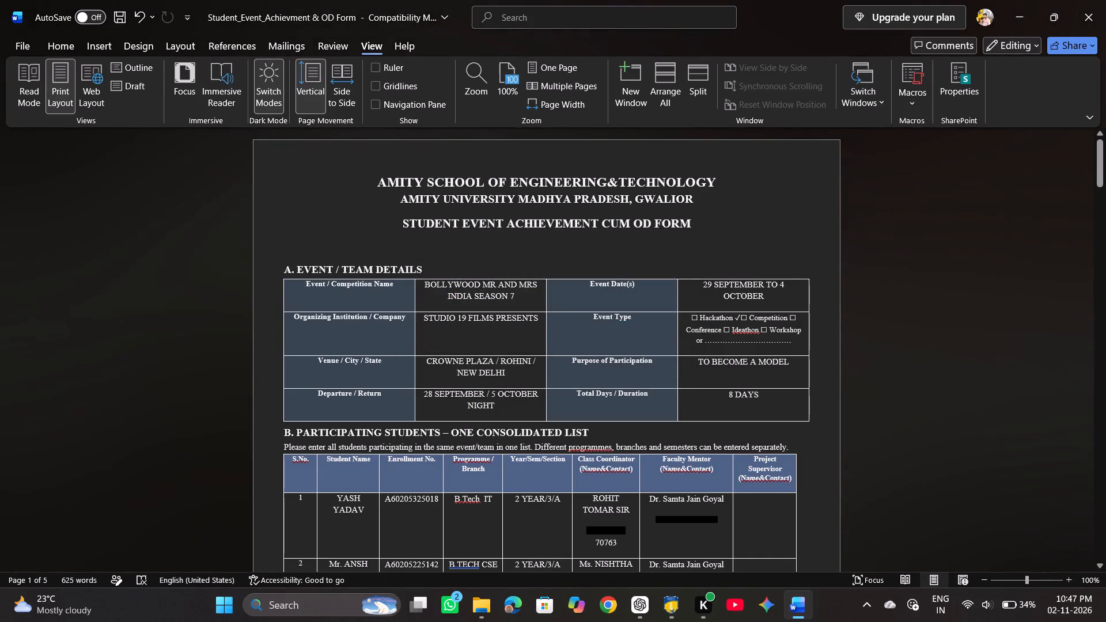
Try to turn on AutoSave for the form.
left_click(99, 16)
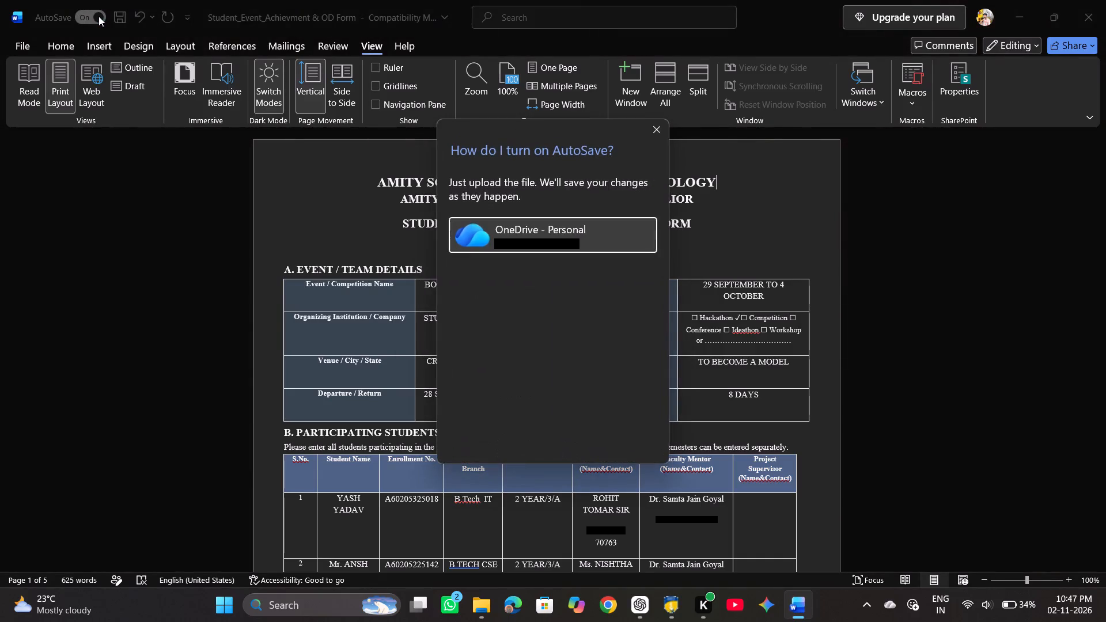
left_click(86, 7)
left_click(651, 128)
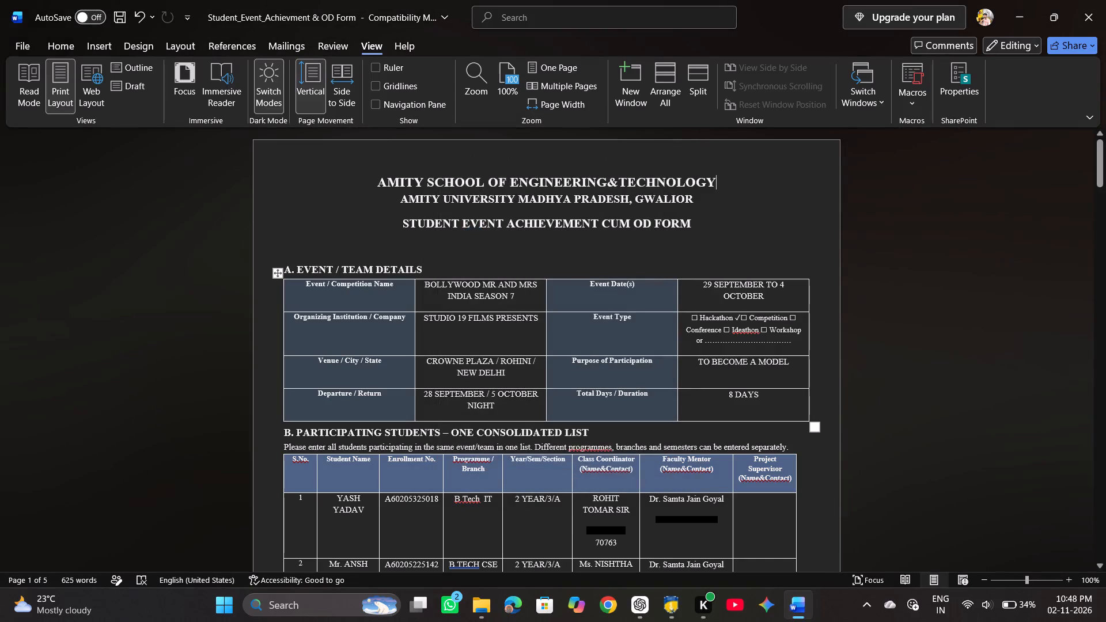
Save the form document, glancing through section B's student rows and returning to the title.
left_click(893, 355)
scroll(893, 355, "down", 5)
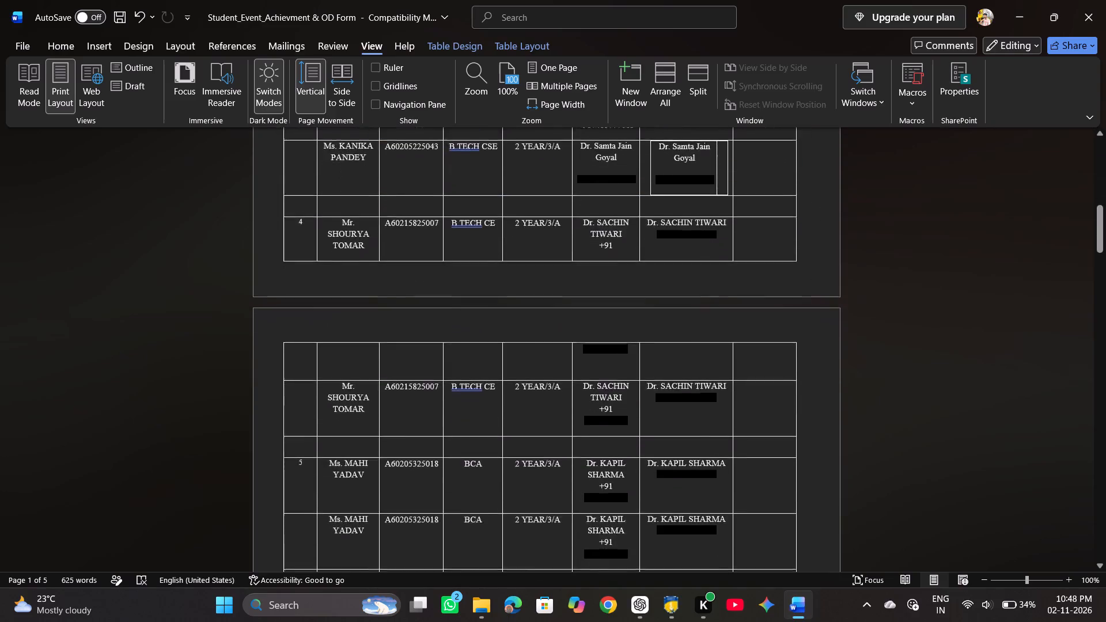
scroll(893, 355, "down", 3)
scroll(893, 355, "up", 10)
key("ctrl+s")
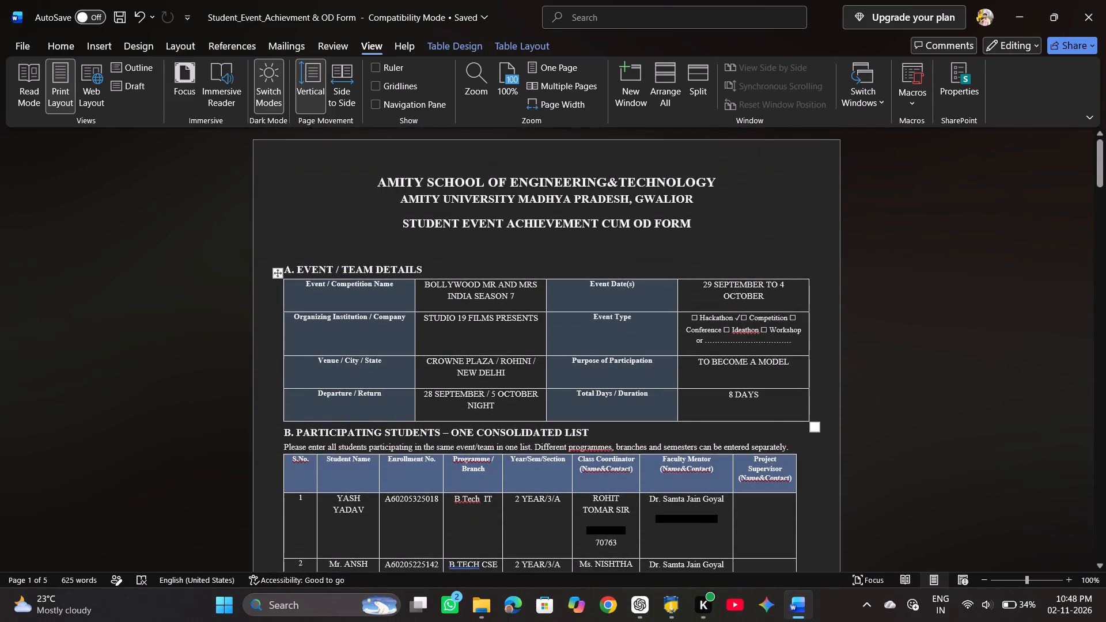
scroll(877, 331, "up", 3)
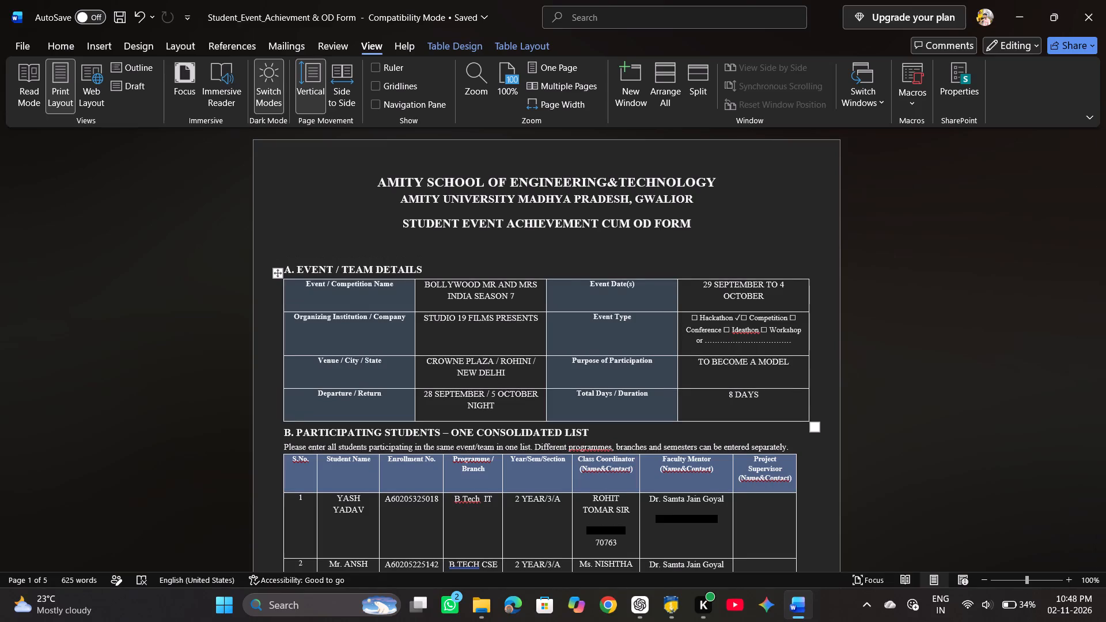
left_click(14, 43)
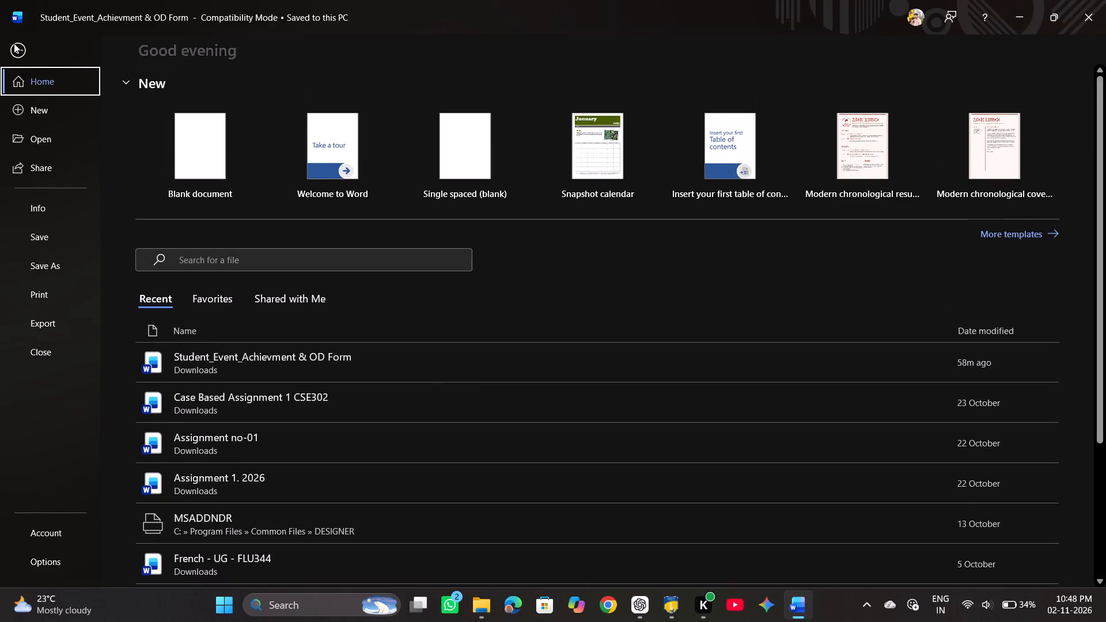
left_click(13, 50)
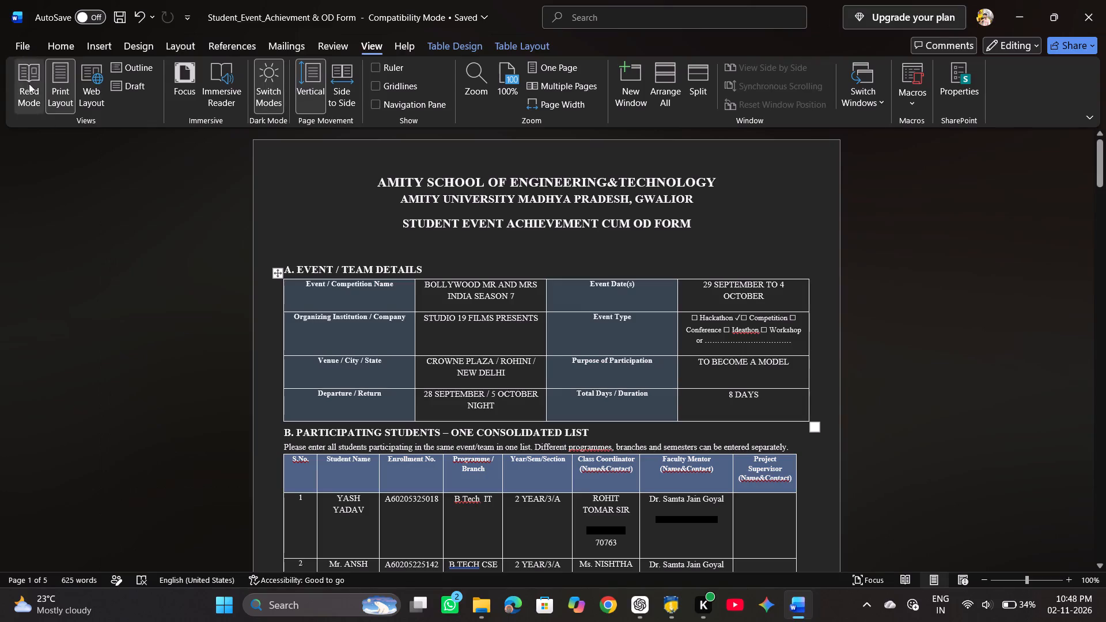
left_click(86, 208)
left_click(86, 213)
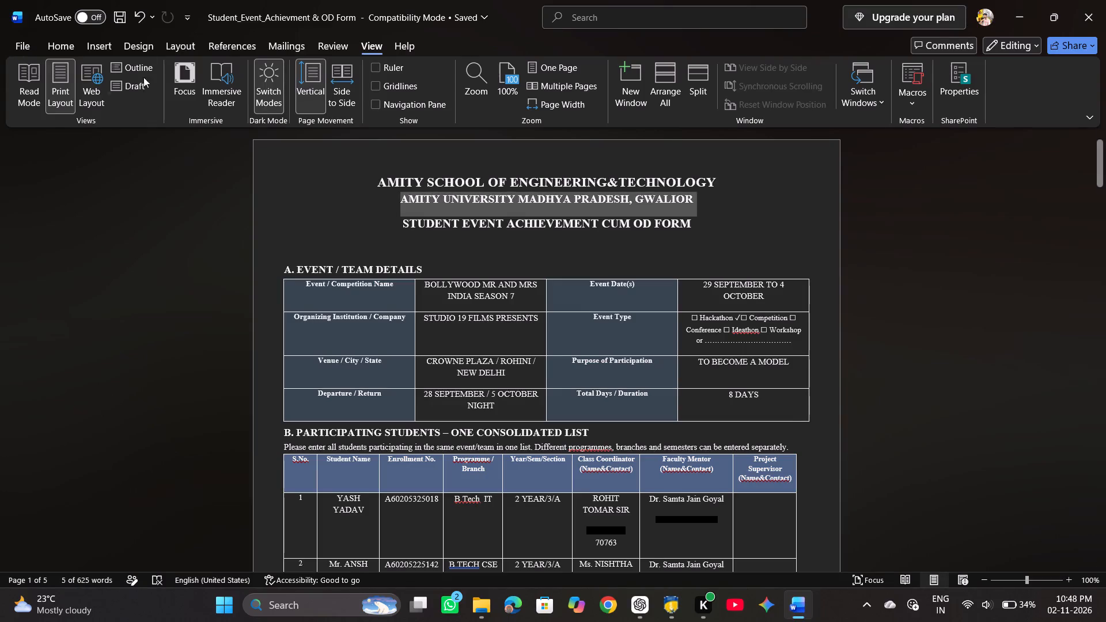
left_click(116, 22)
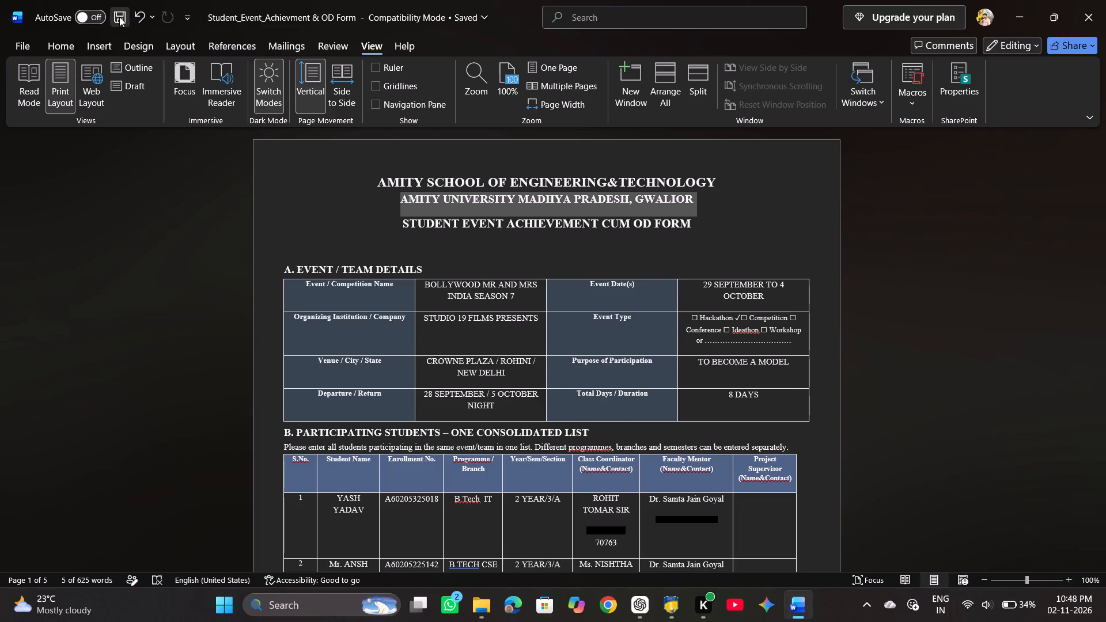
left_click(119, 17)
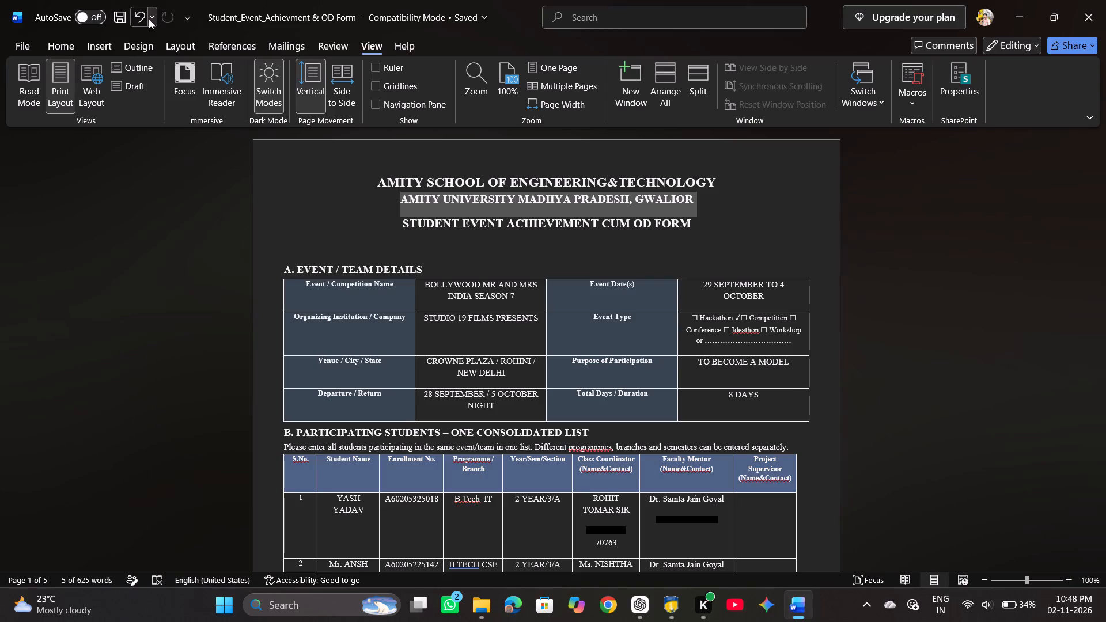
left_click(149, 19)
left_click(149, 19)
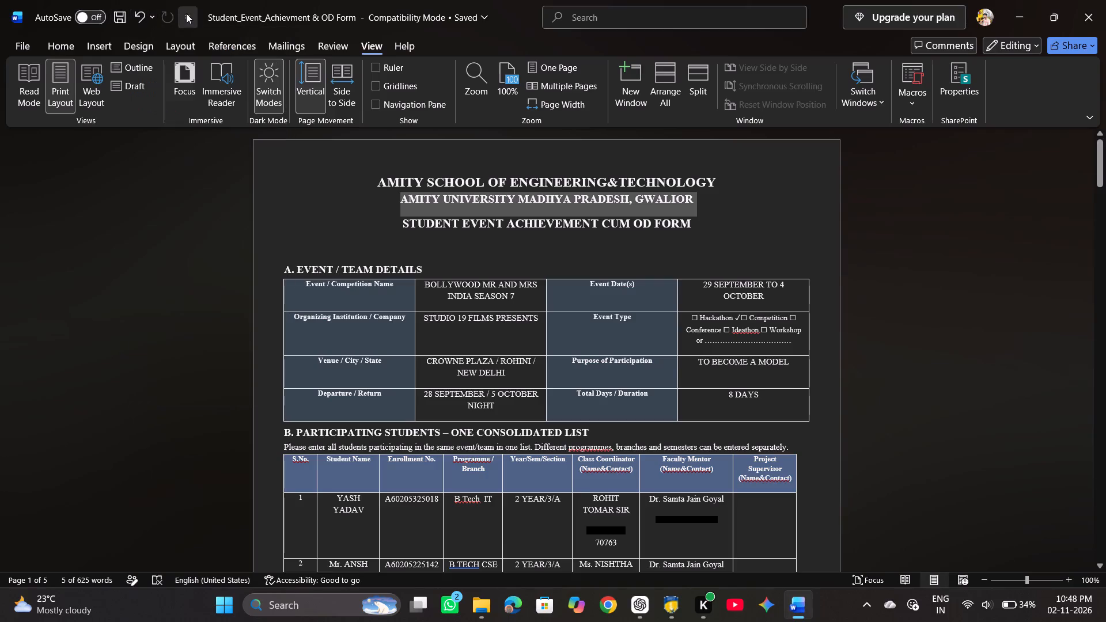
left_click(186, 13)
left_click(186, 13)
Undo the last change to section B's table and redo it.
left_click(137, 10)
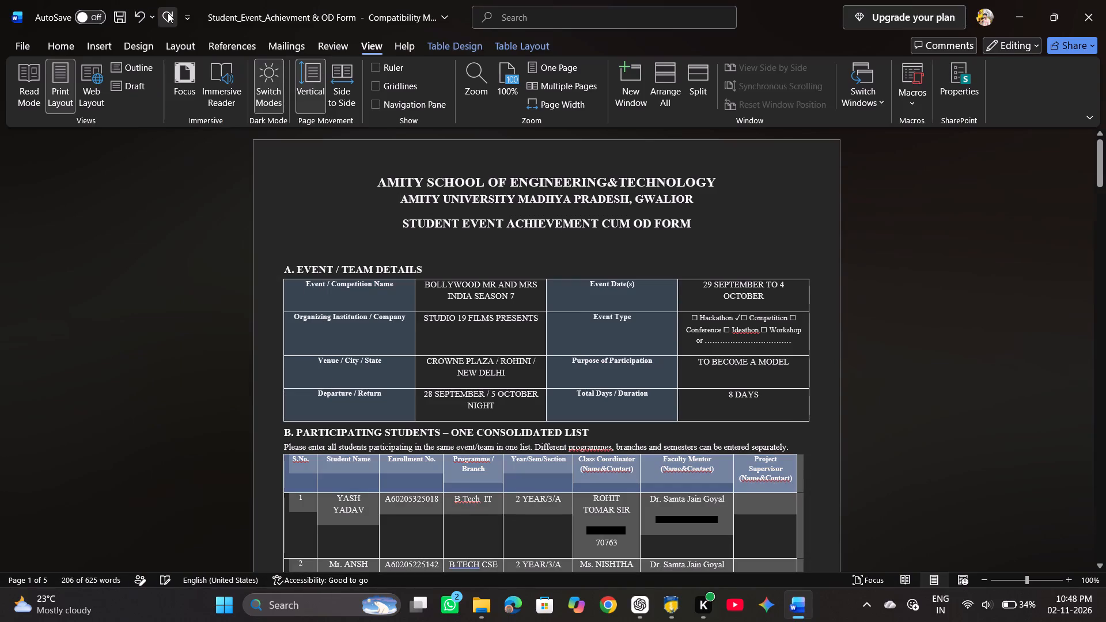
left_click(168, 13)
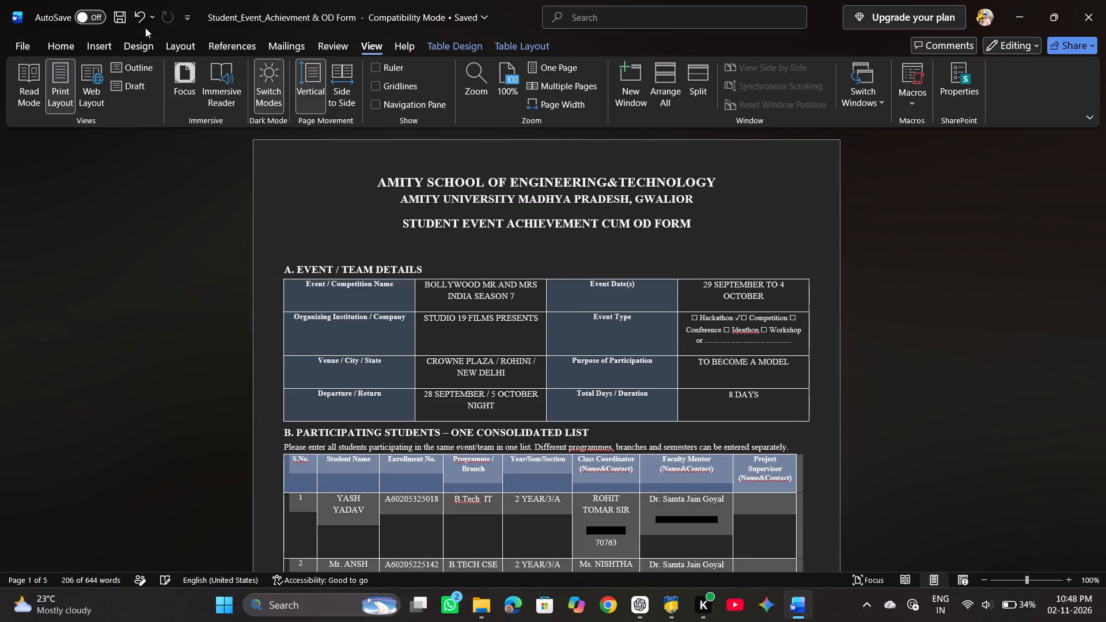
Save the form document again and deselect section B's table.
left_click(125, 16)
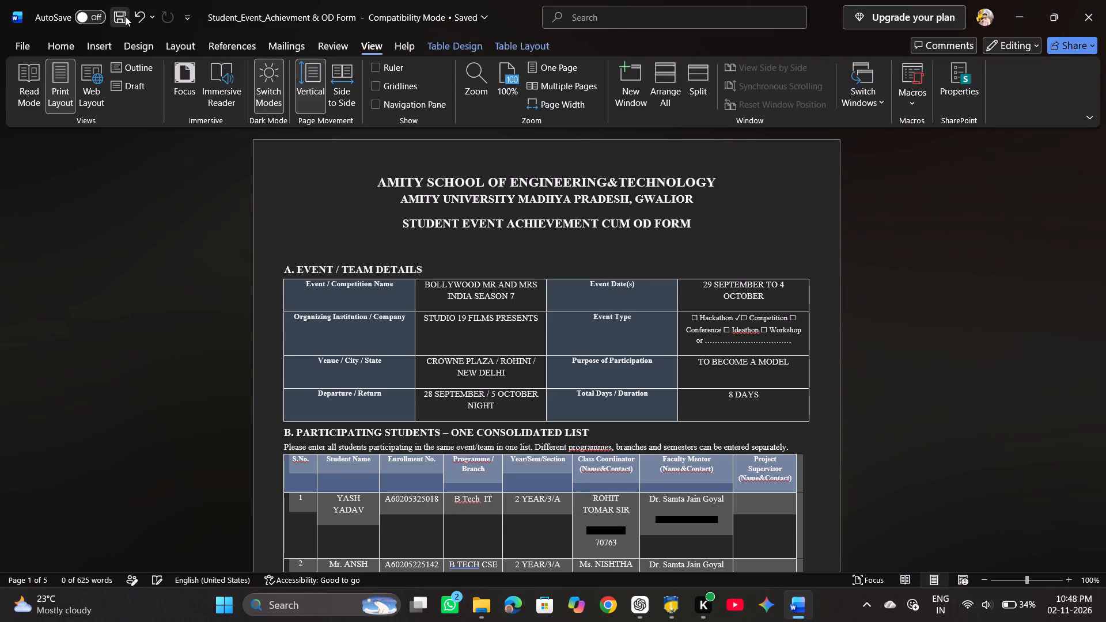
left_click(116, 17)
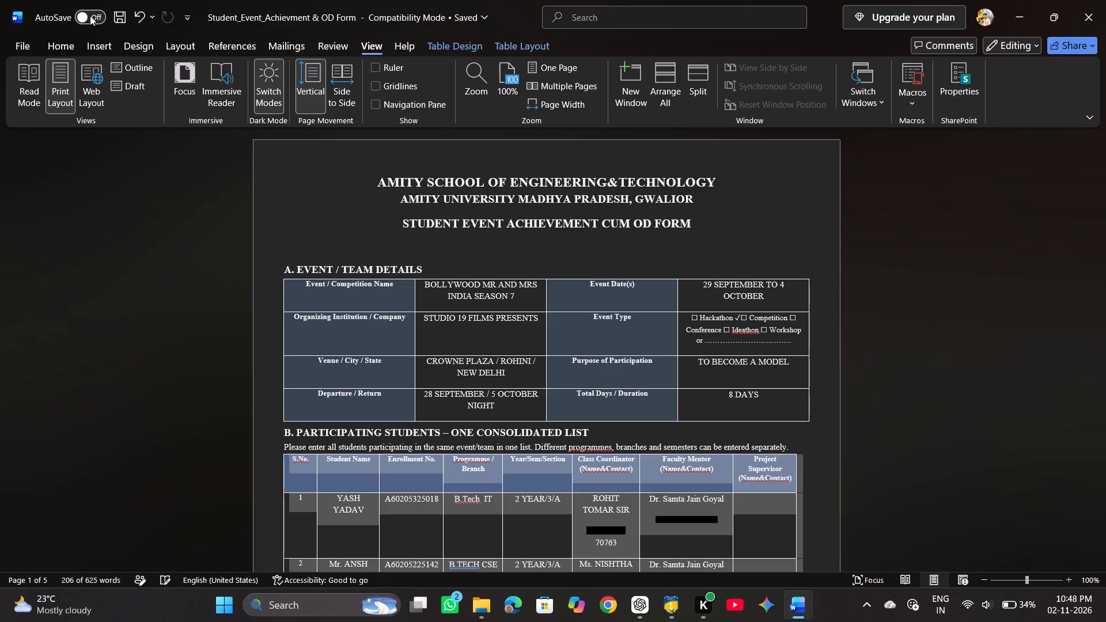
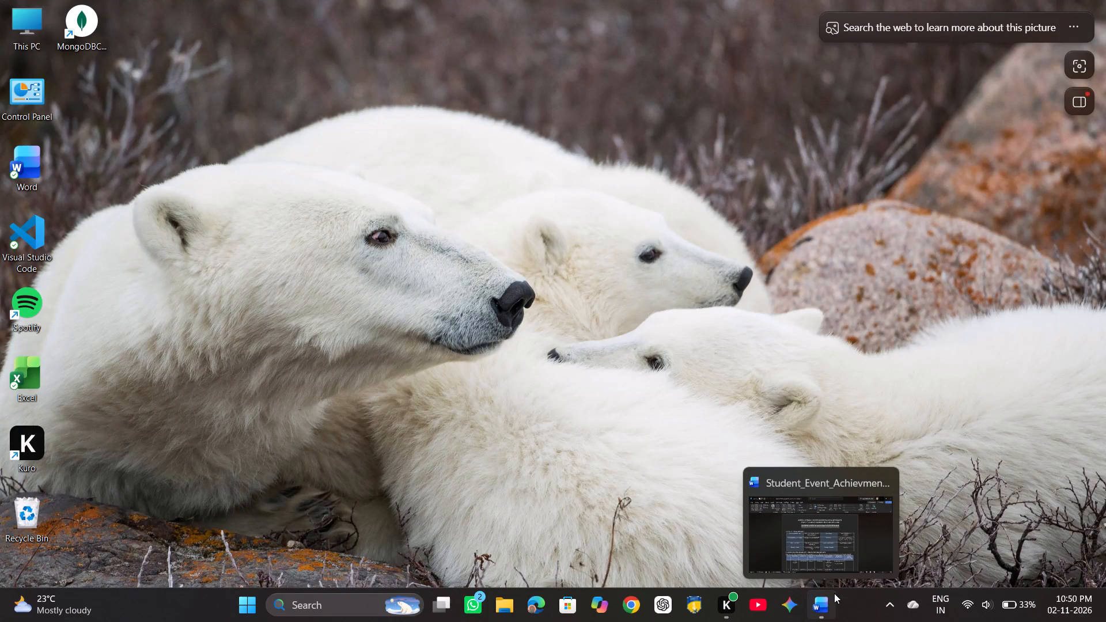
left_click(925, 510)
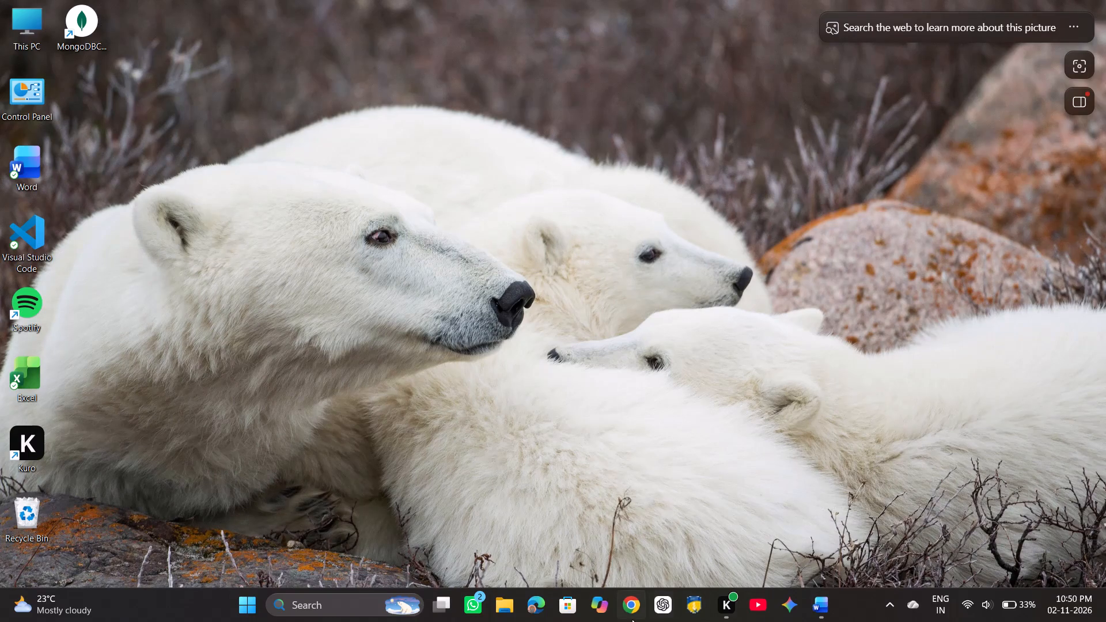
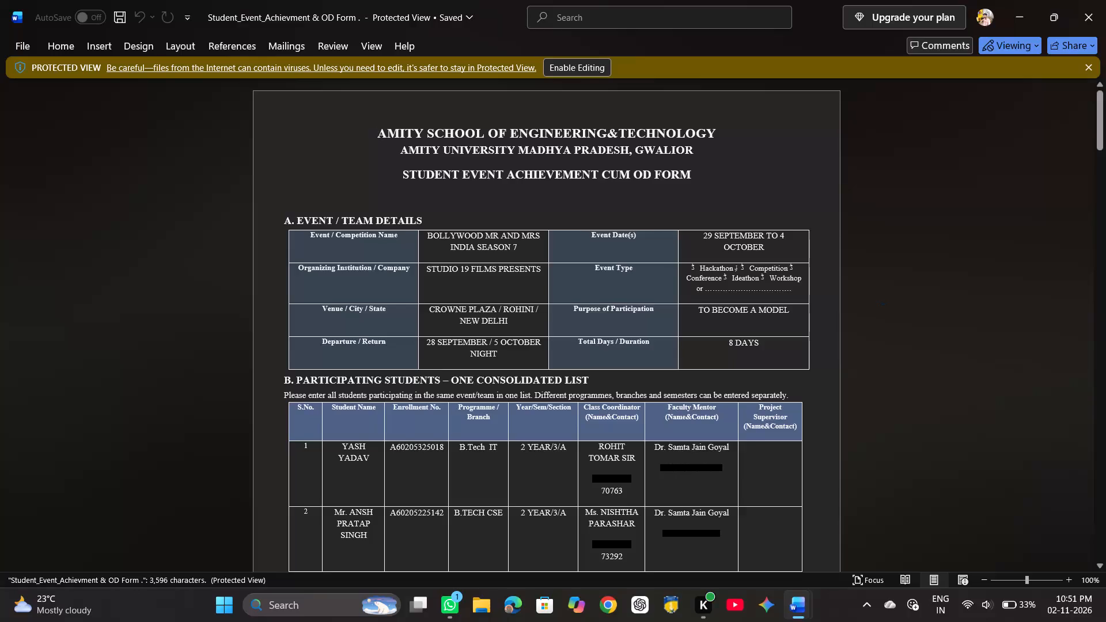
Review the form's event details and the consolidated list of participating students, including their class coordinators and faculty mentors.
scroll(865, 334, "down", 3)
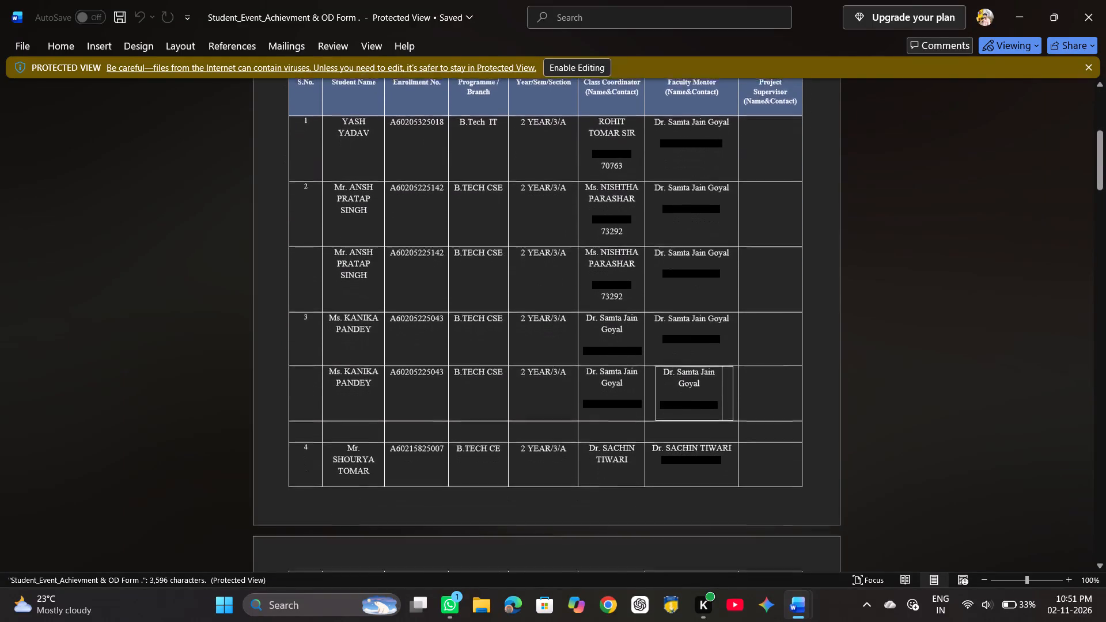
scroll(865, 334, "down", 2)
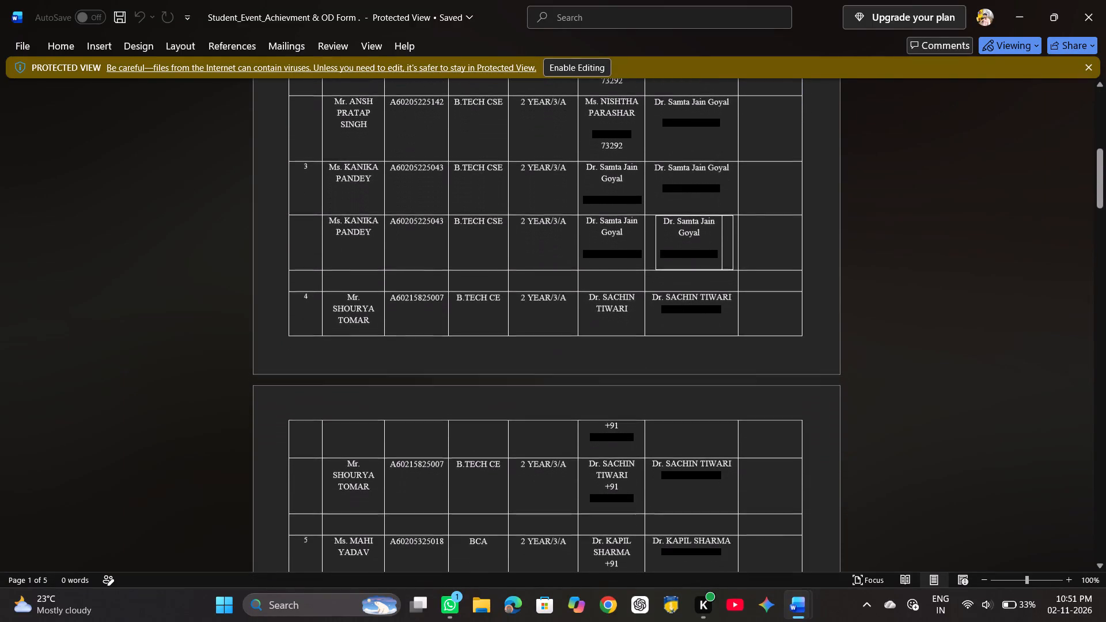
scroll(865, 334, "down", 1)
scroll(865, 334, "right", 1)
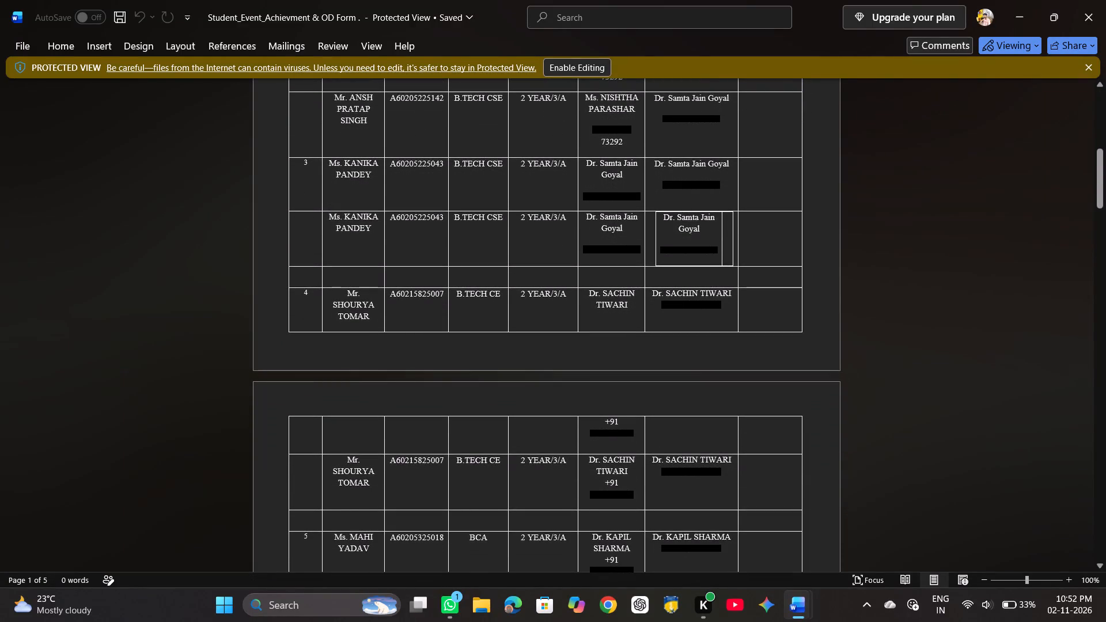
scroll(865, 334, "down", 2)
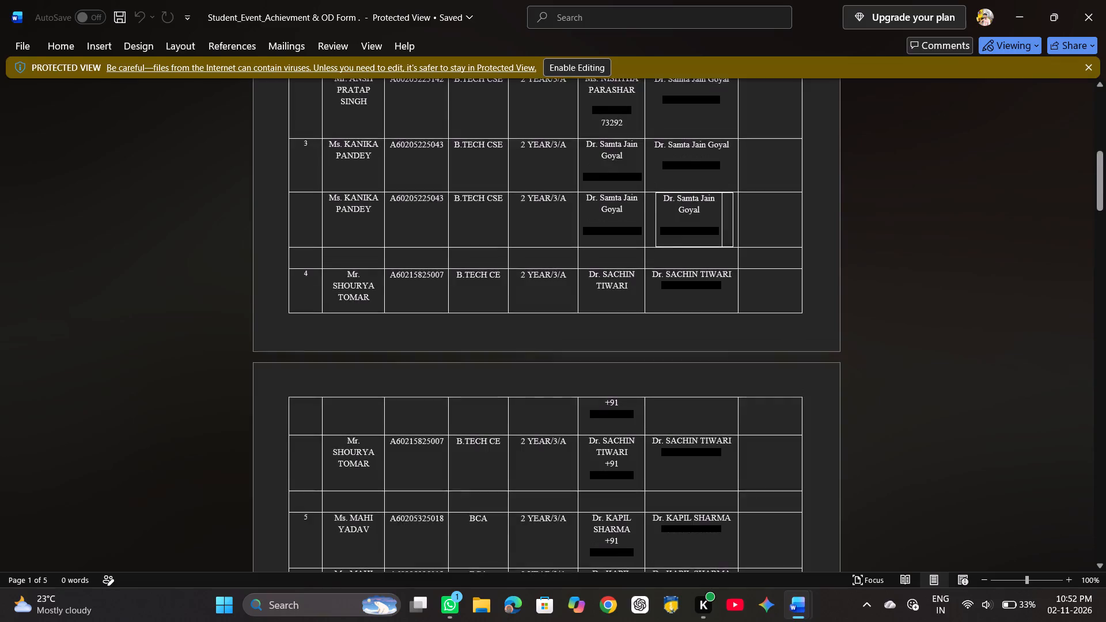
scroll(865, 334, "down", 2)
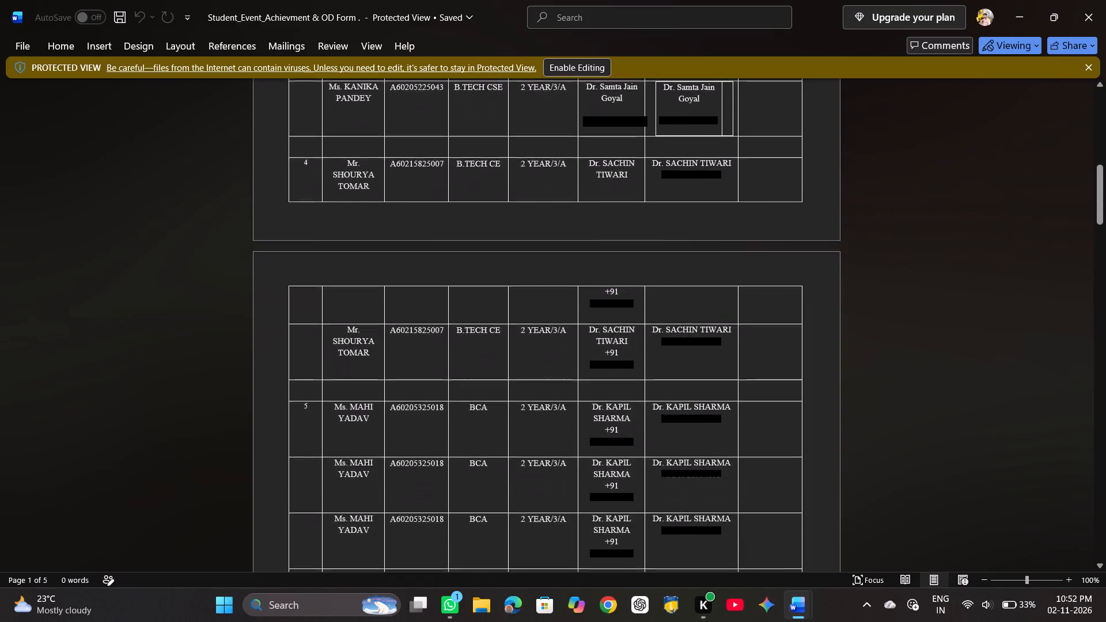
scroll(865, 334, "down", 1)
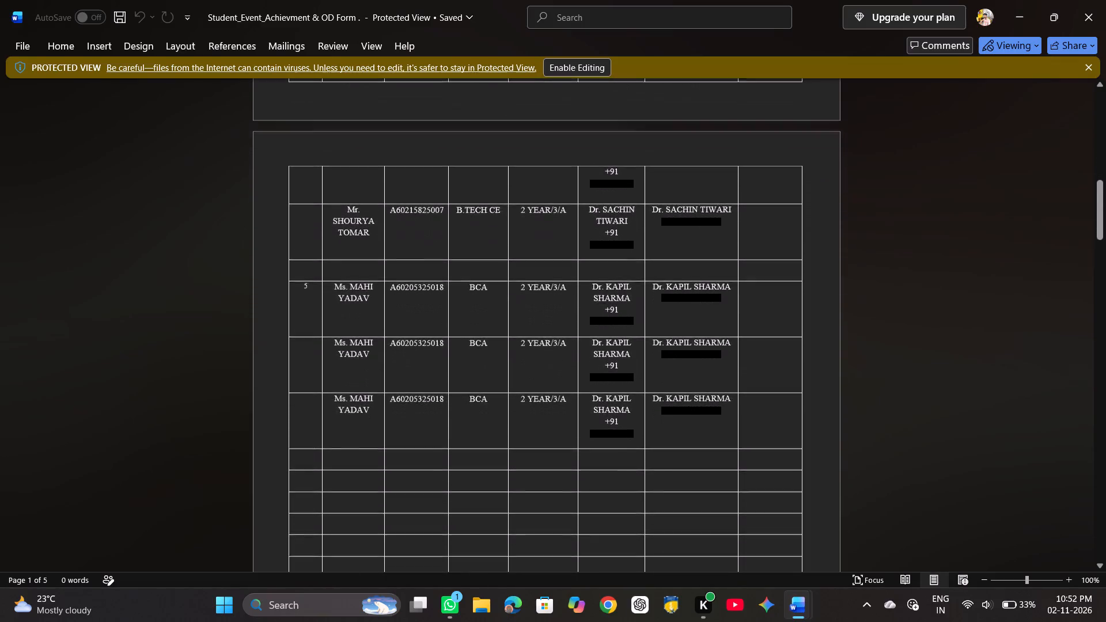
Review the achievement, experience and evidence sections, and check the date-wise OD attendance table's student entries and dates.
scroll(865, 334, "down", 8)
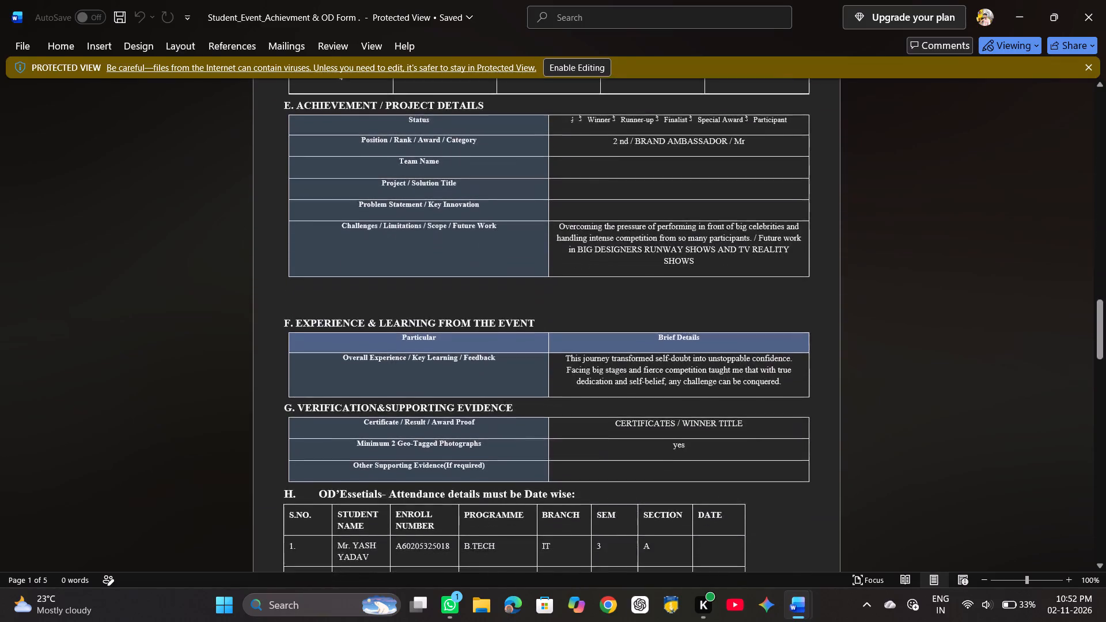
scroll(865, 334, "down", 4)
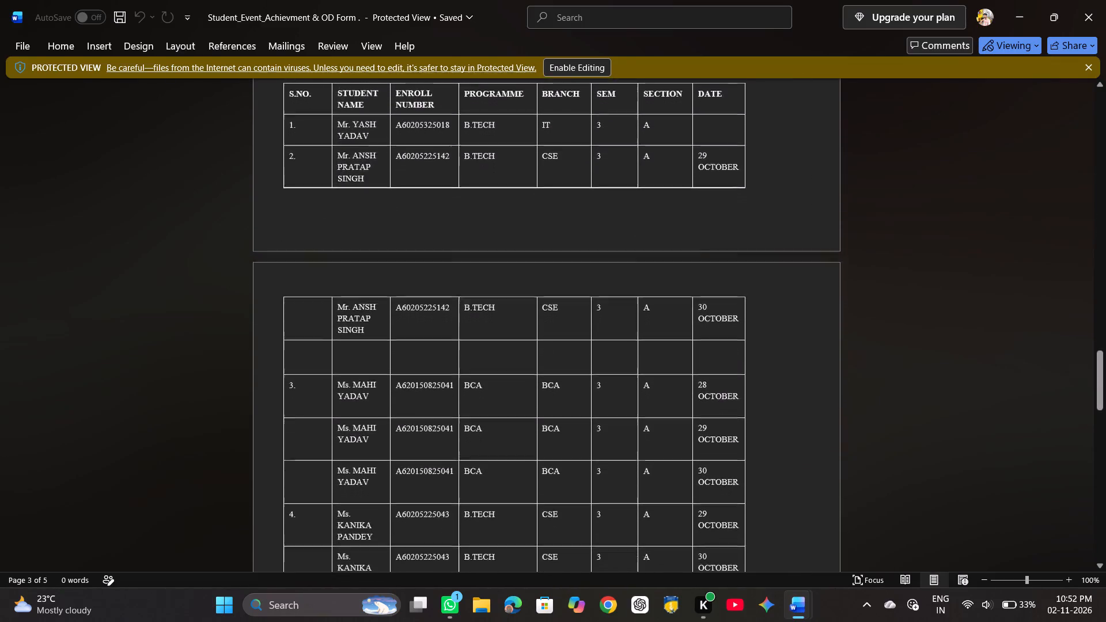
scroll(865, 334, "down", 3)
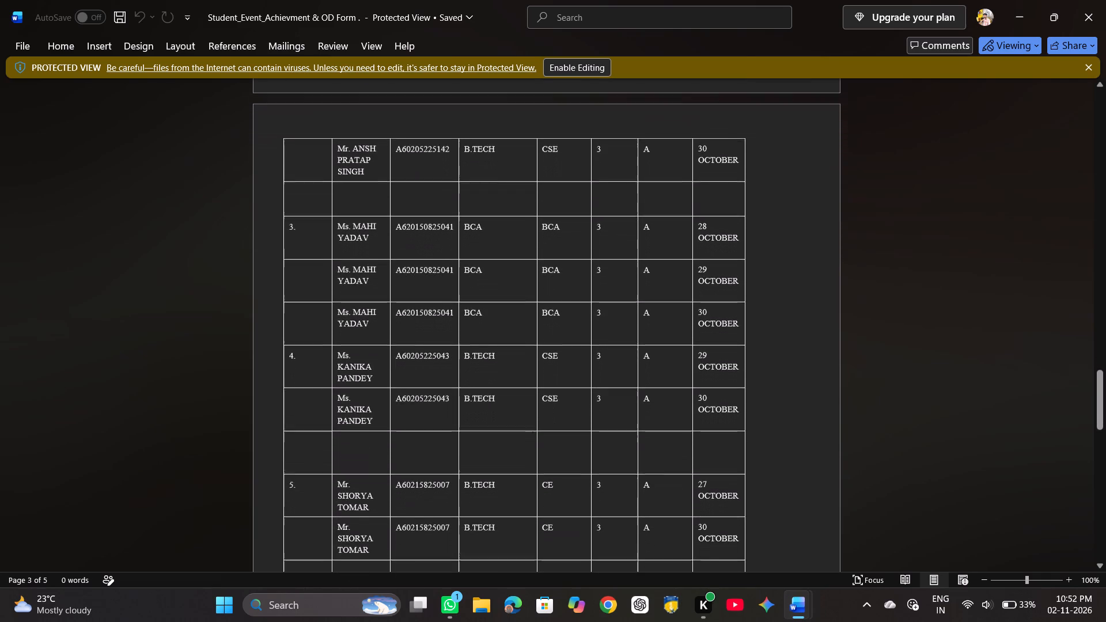
scroll(865, 334, "down", 1)
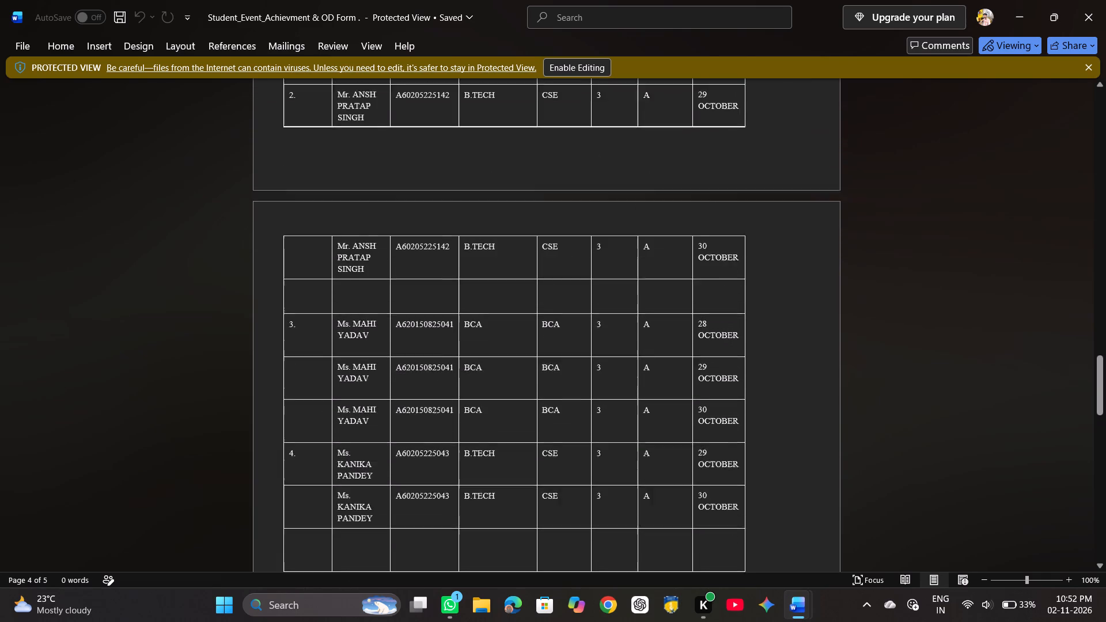
scroll(865, 334, "down", 1)
scroll(865, 334, "right", 1)
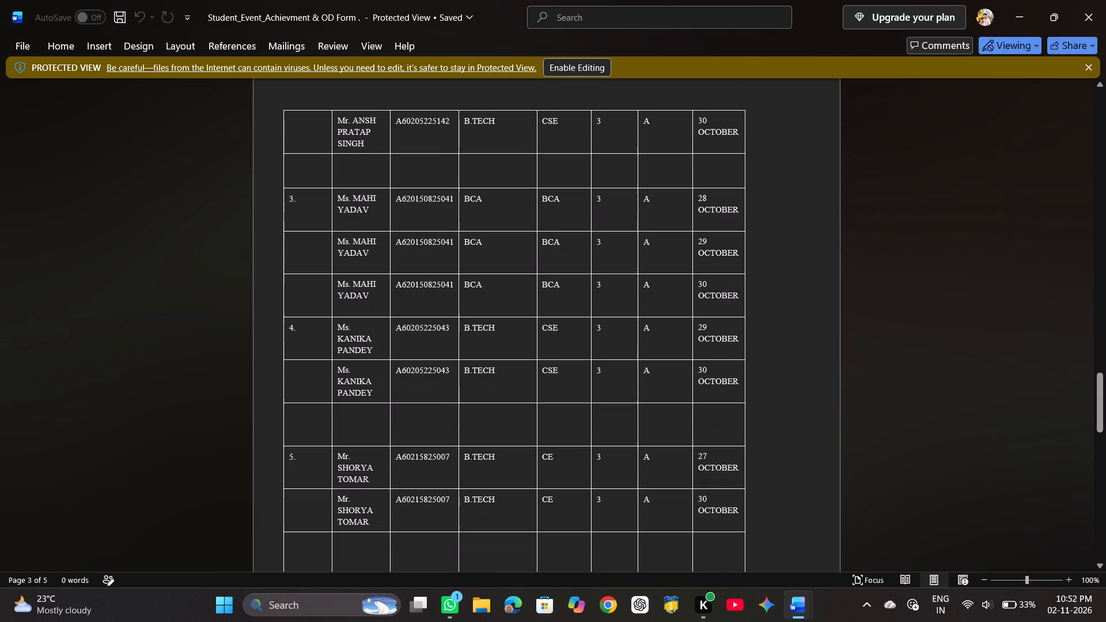
scroll(865, 334, "right", 1)
scroll(830, 431, "down", 1)
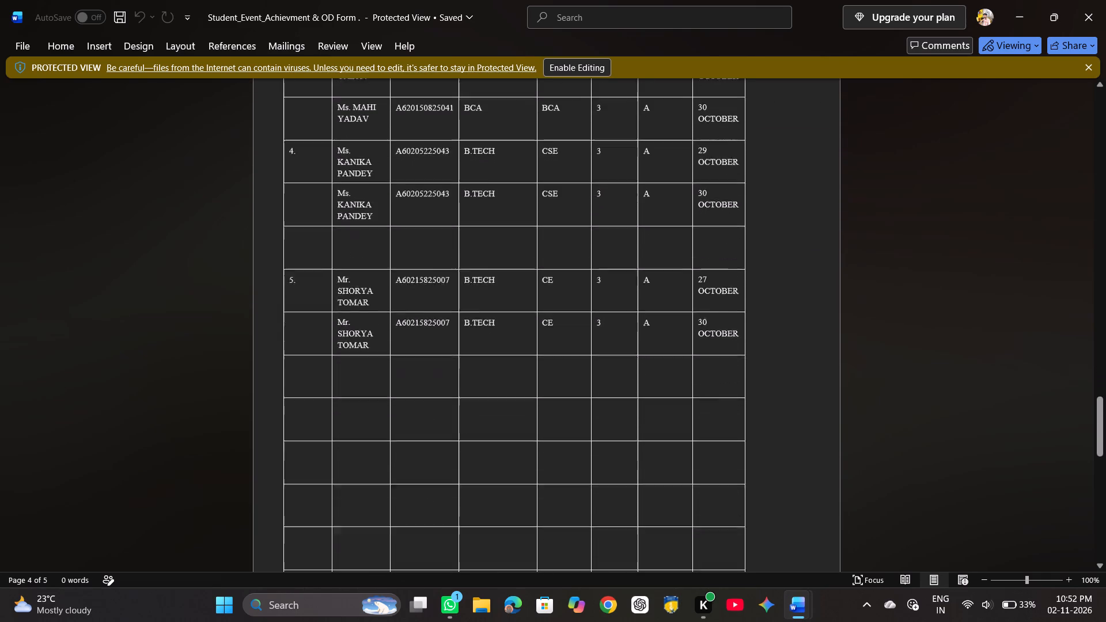
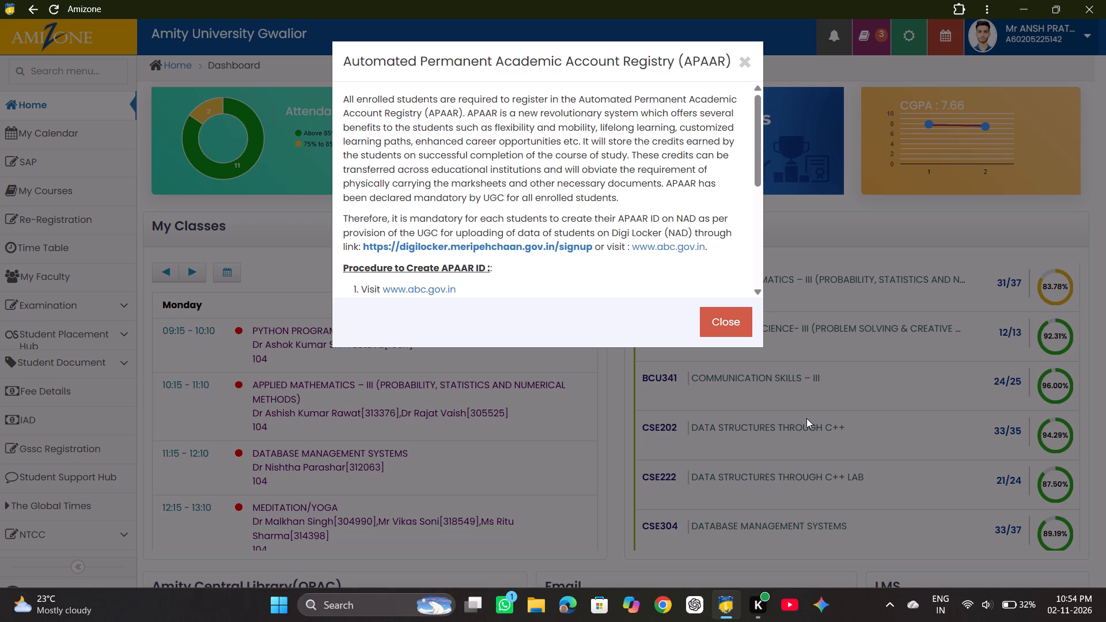
Dismiss the APAAR notice on the Amizone dashboard and show the My Classes schedule for November 21, 2026.
left_click(730, 317)
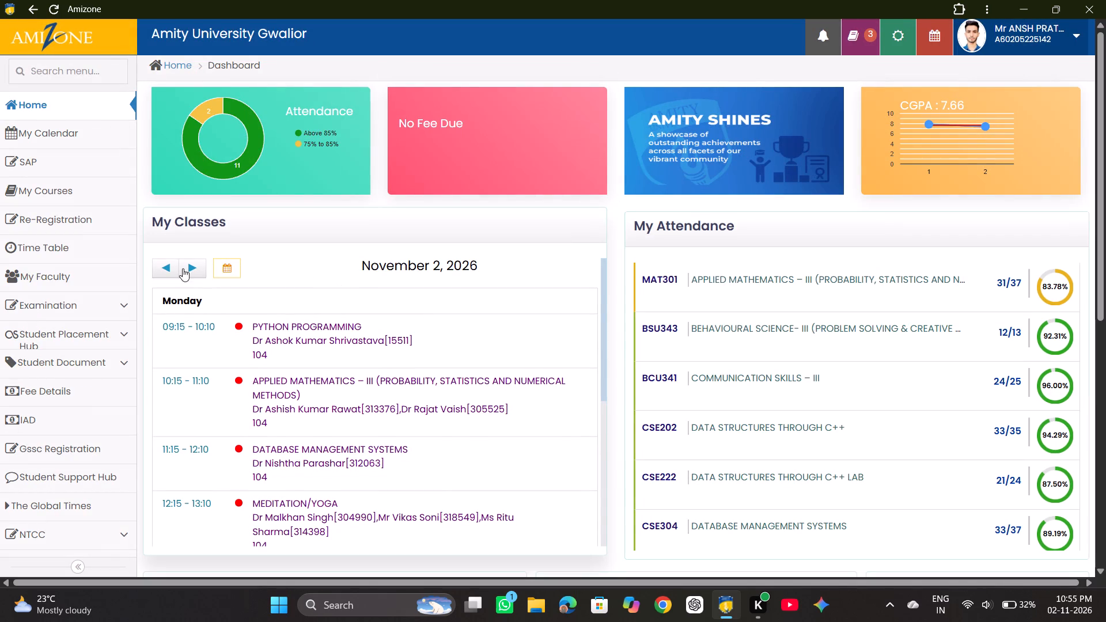
left_click(231, 262)
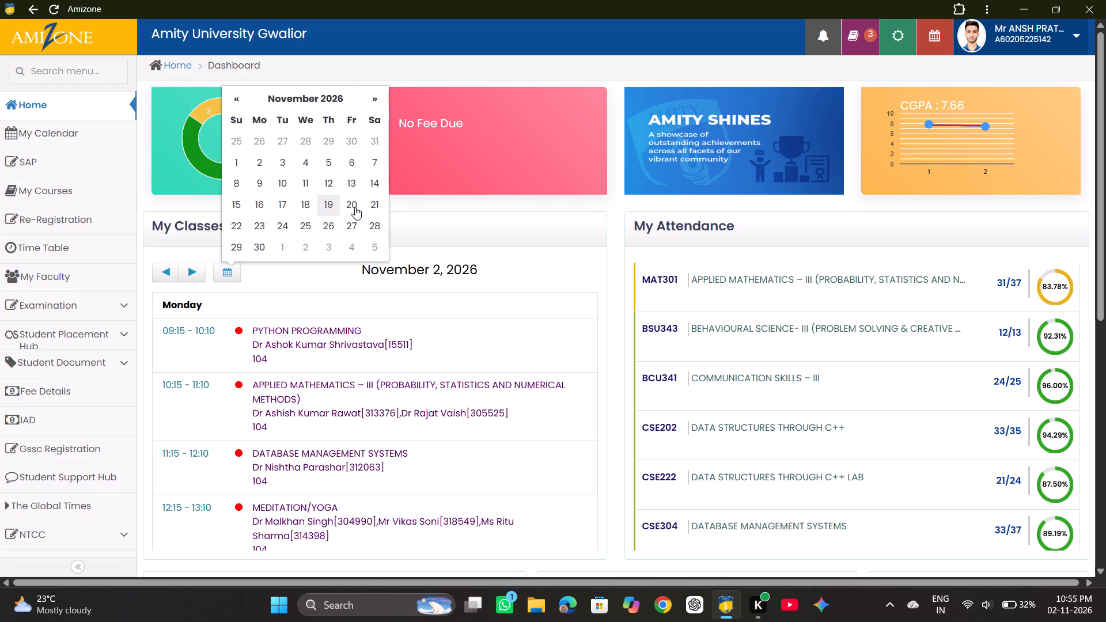
left_click(371, 205)
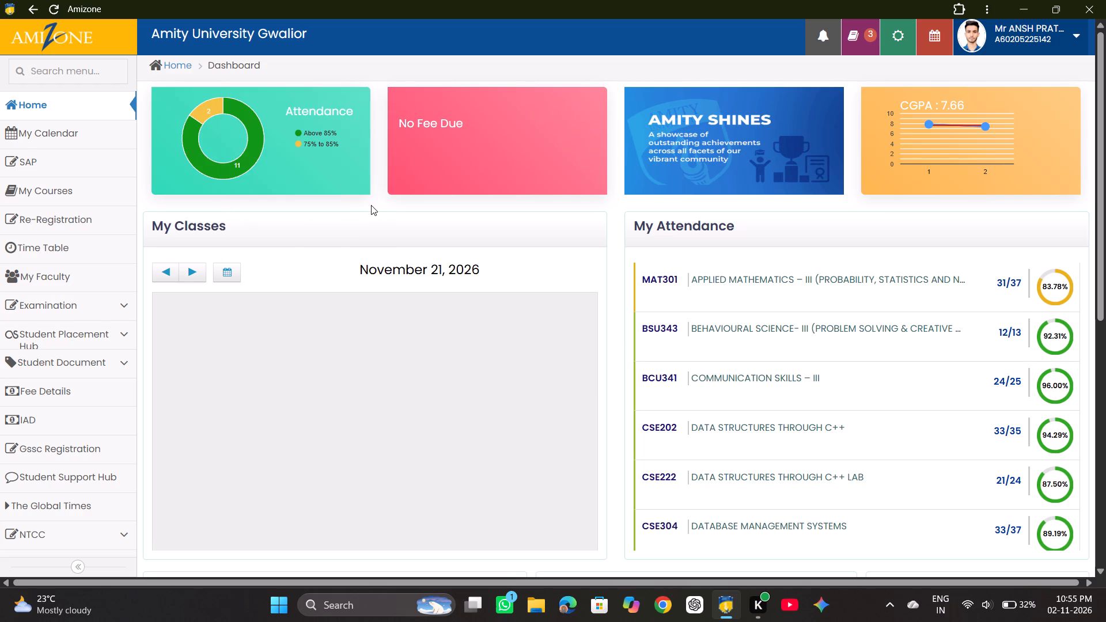
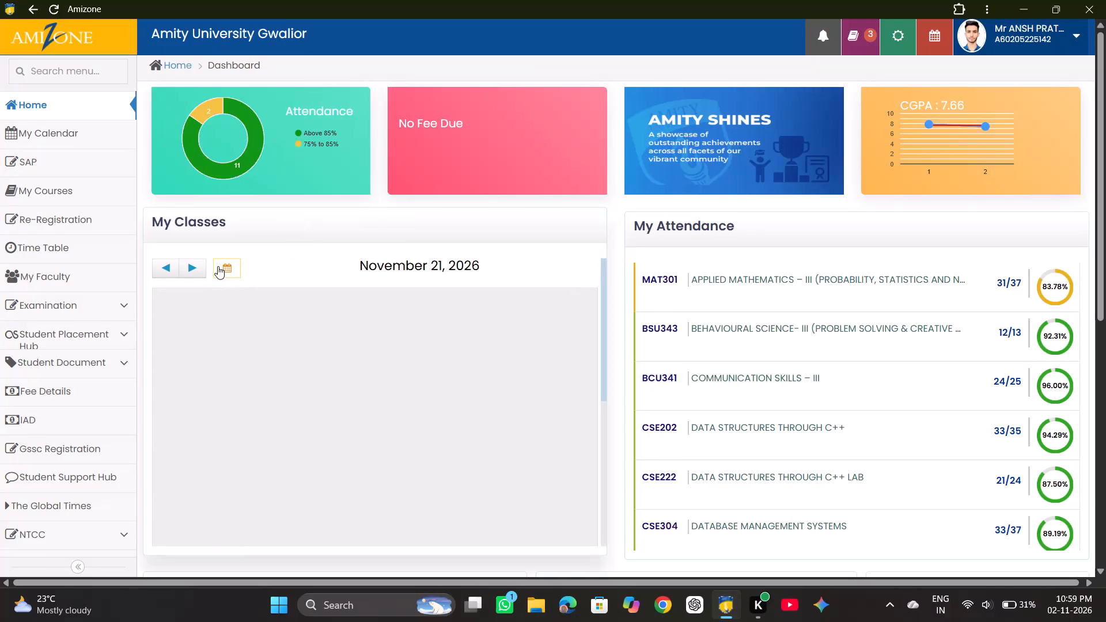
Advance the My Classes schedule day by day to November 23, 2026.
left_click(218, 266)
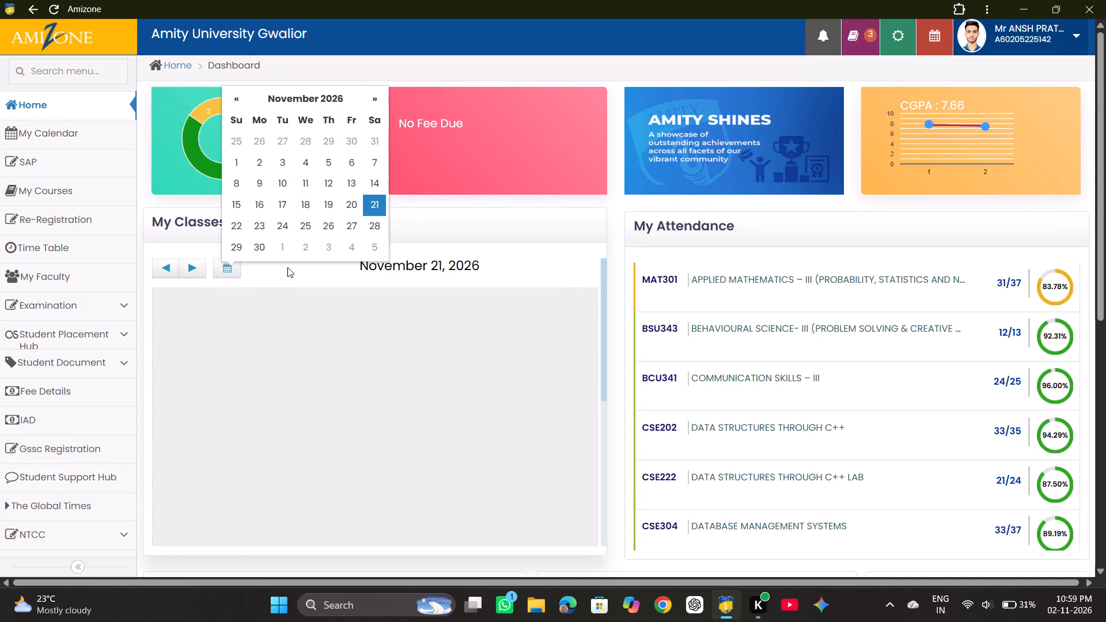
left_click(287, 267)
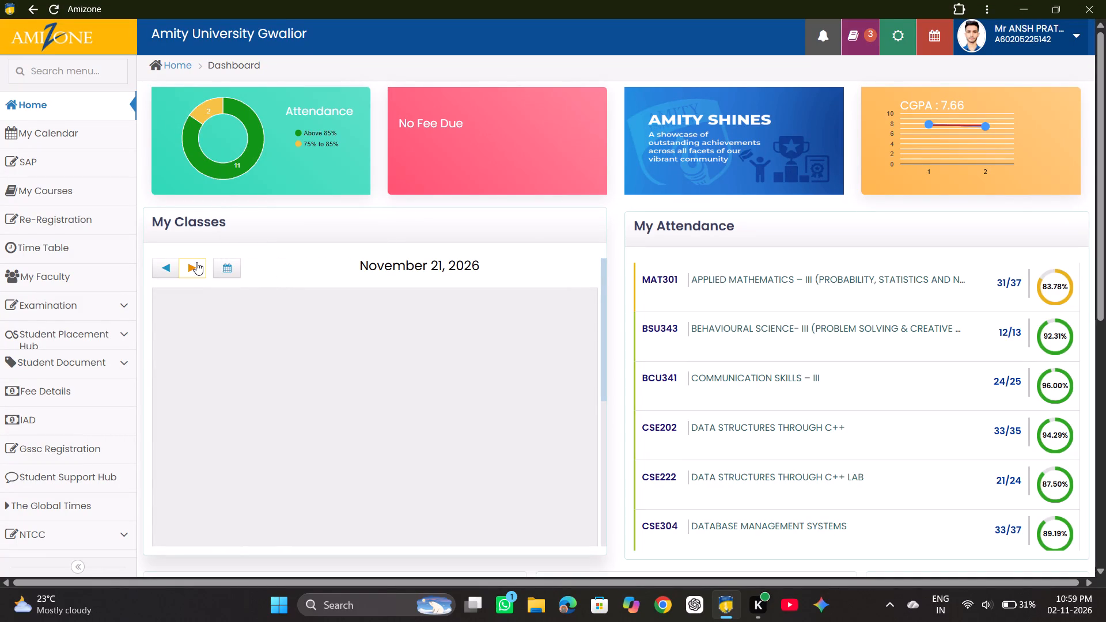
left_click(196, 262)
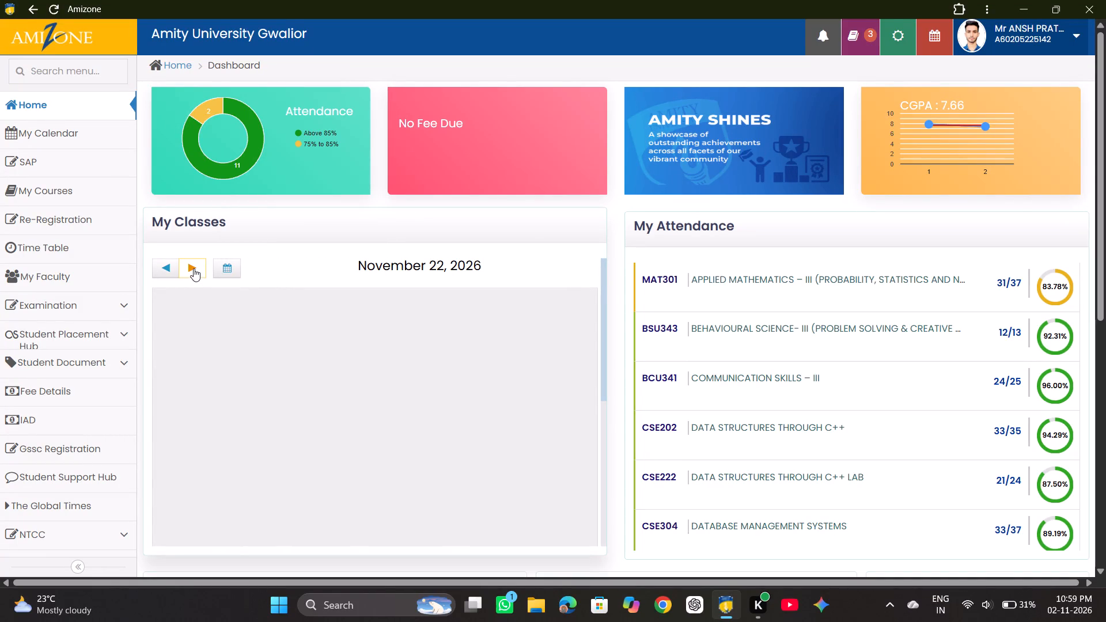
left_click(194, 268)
Switch the My Classes schedule to October 21, 2026.
left_click(231, 268)
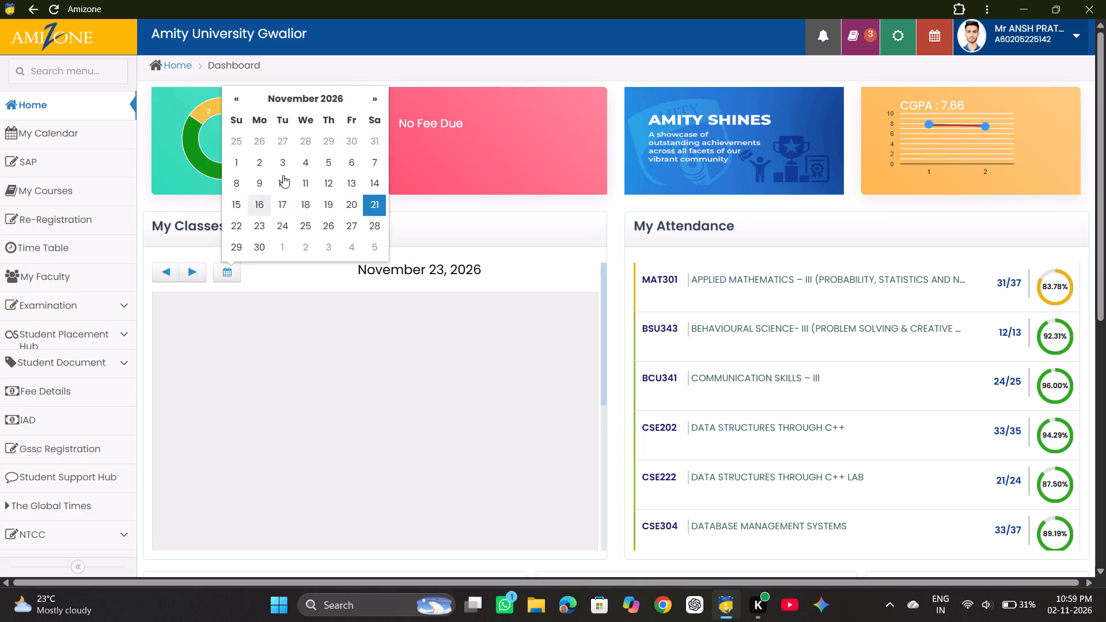
left_click(234, 93)
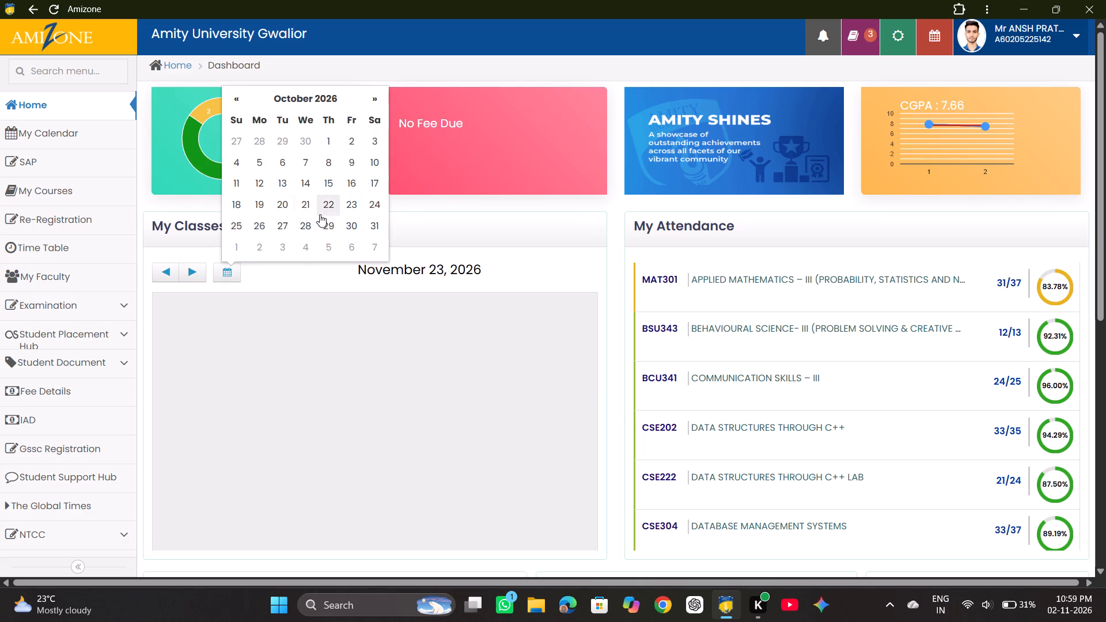
left_click(309, 205)
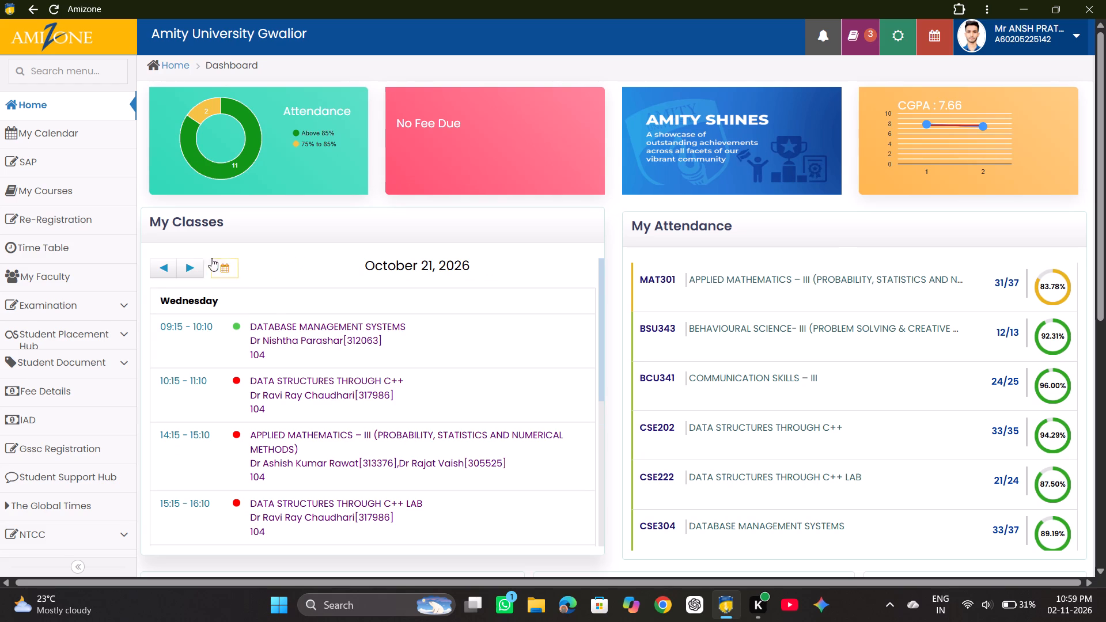
Check the class schedules for October 22 through 25, 2026, and return to October 21.
left_click(187, 261)
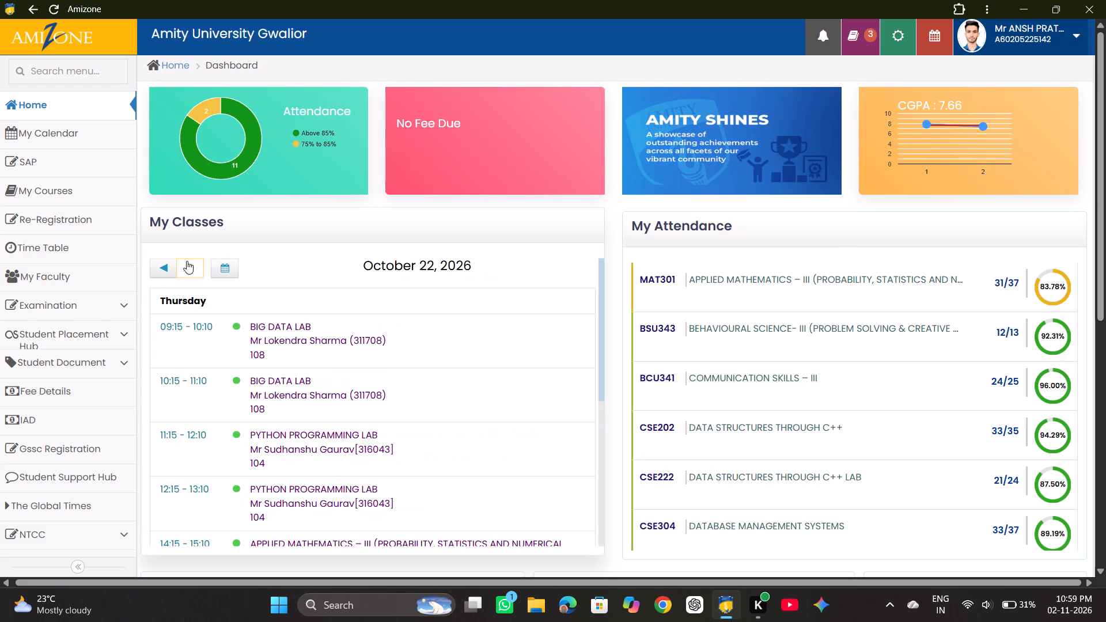
left_click(187, 261)
left_click(187, 261)
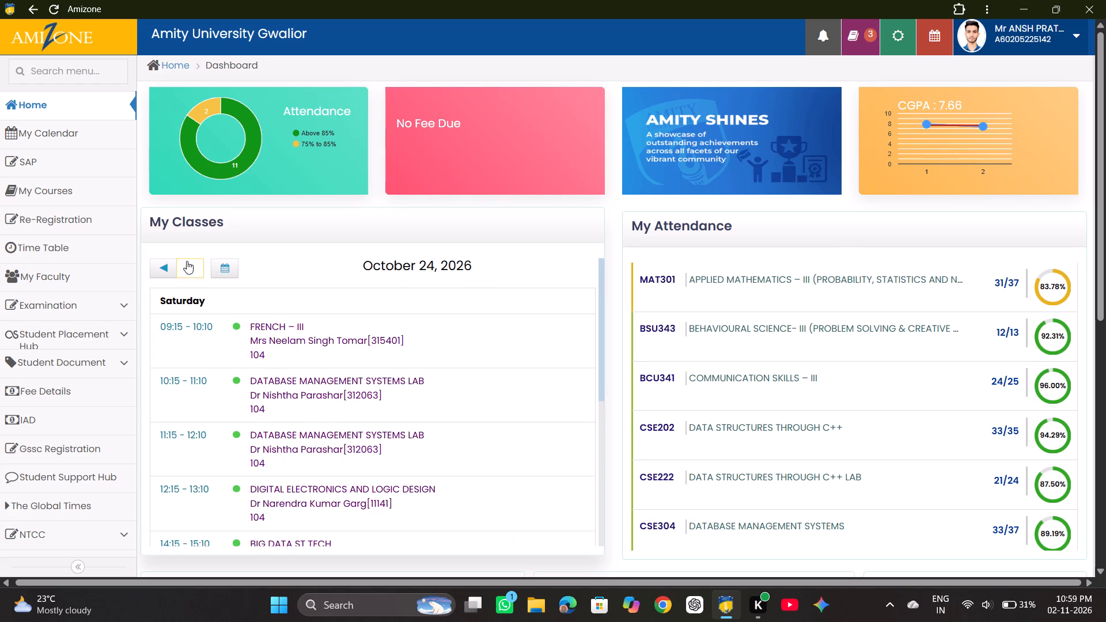
left_click(187, 261)
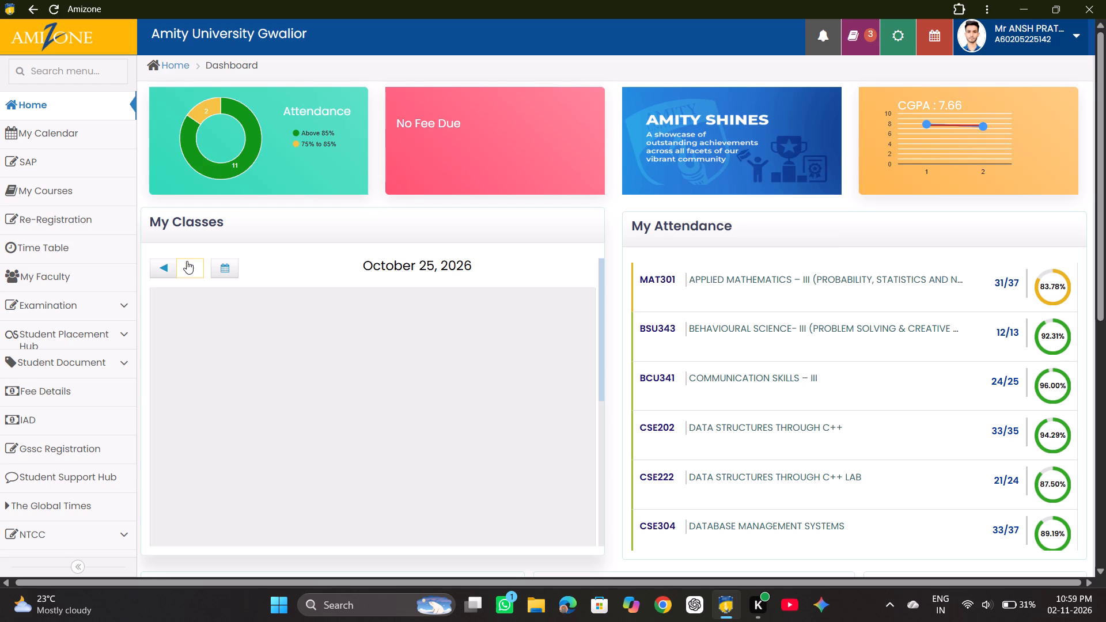
left_click(171, 267)
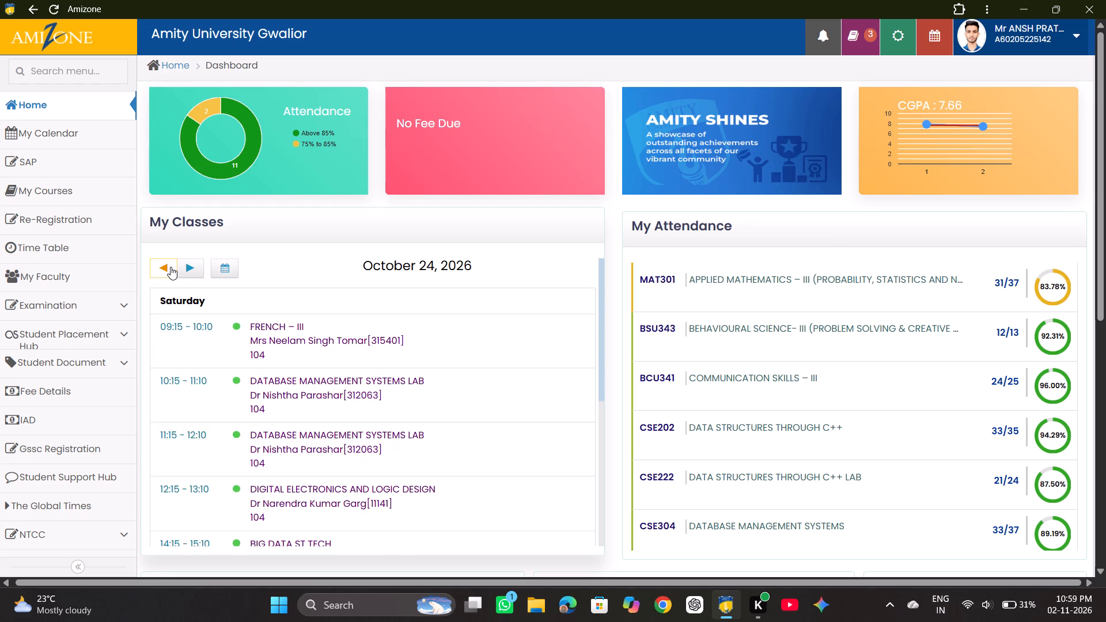
left_click(171, 267)
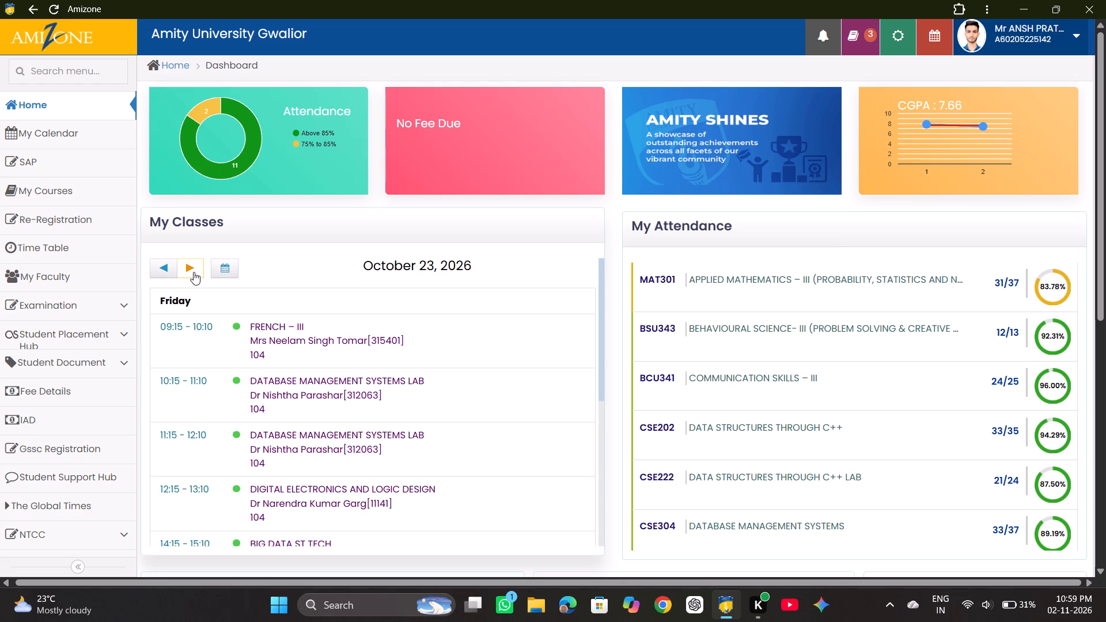
left_click(160, 264)
left_click(160, 264)
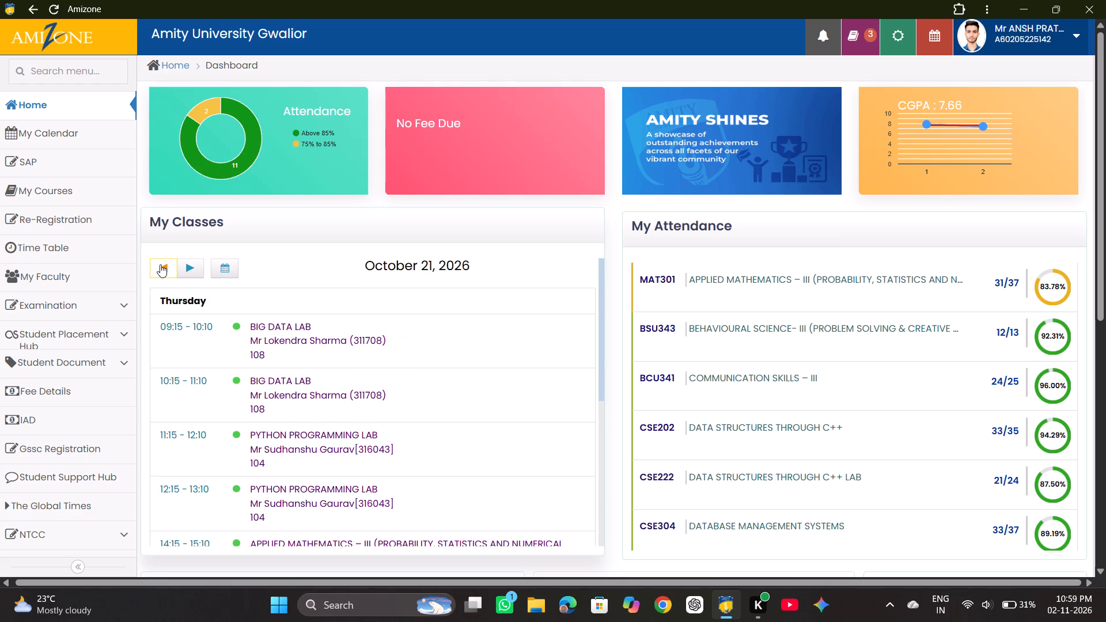
Examine the full list of classes and their attendance marks for October 21, 2026.
left_click(267, 276)
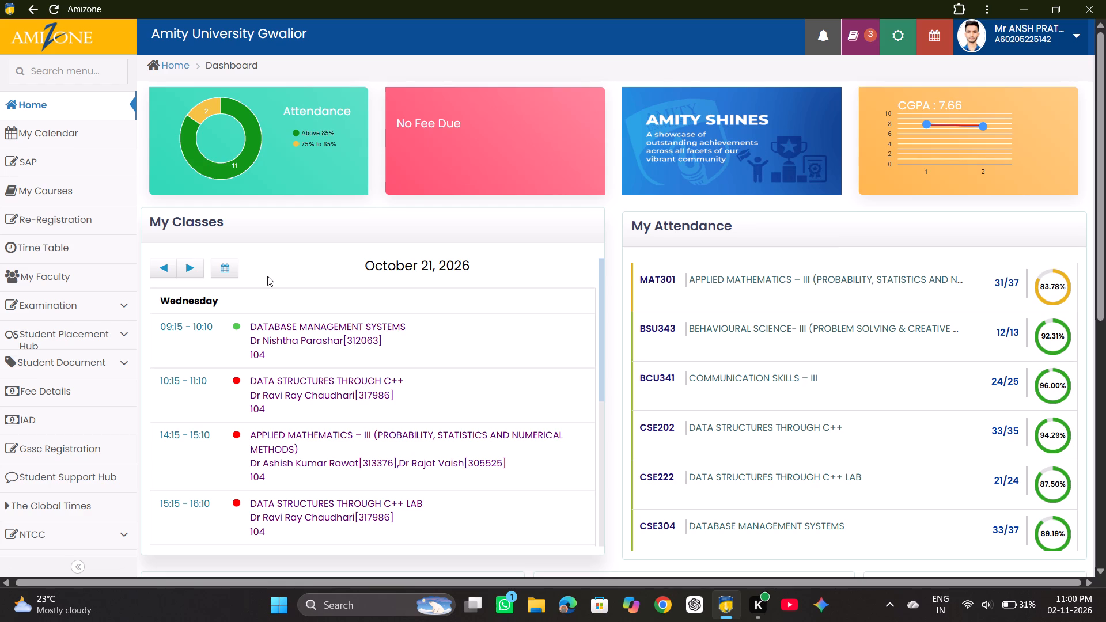
scroll(417, 450, "down", 1)
scroll(417, 450, "up", 1)
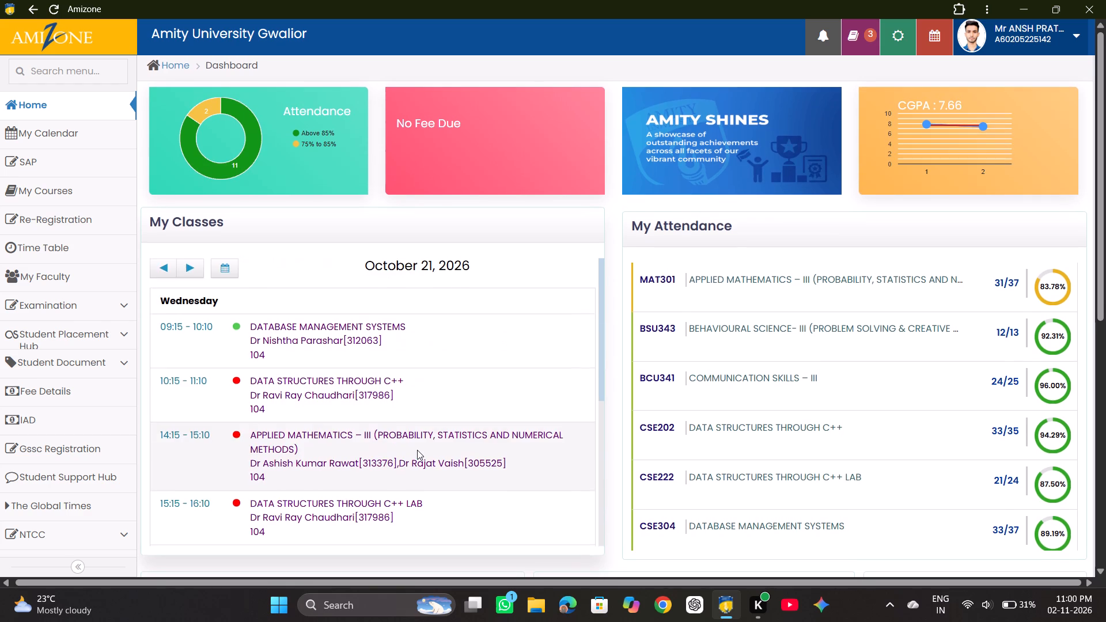
scroll(417, 450, "up", 4)
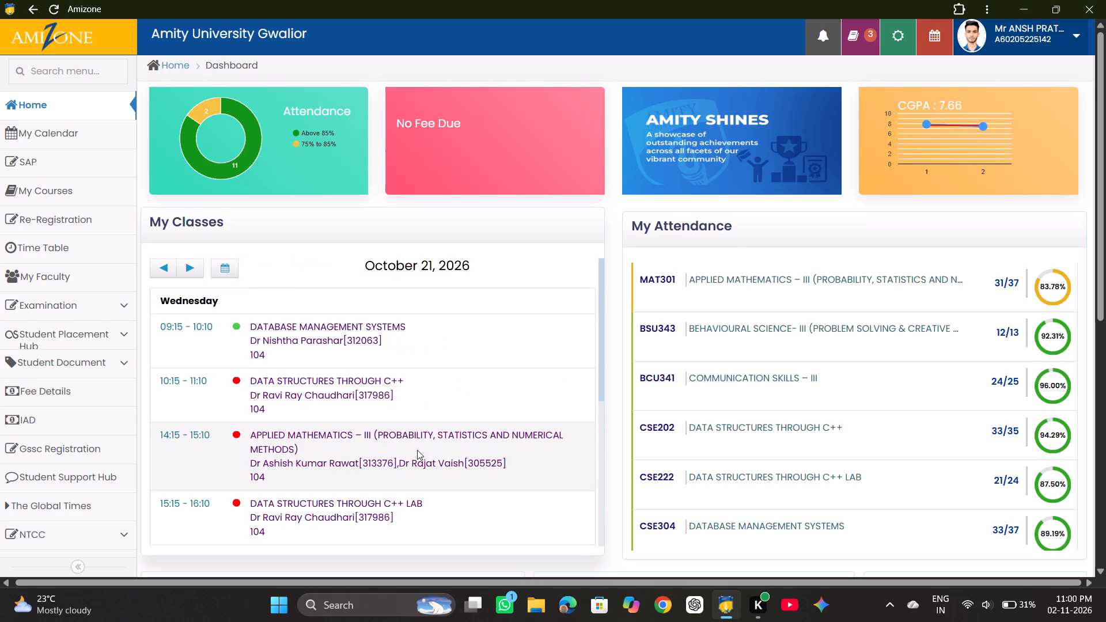
scroll(417, 450, "up", 1)
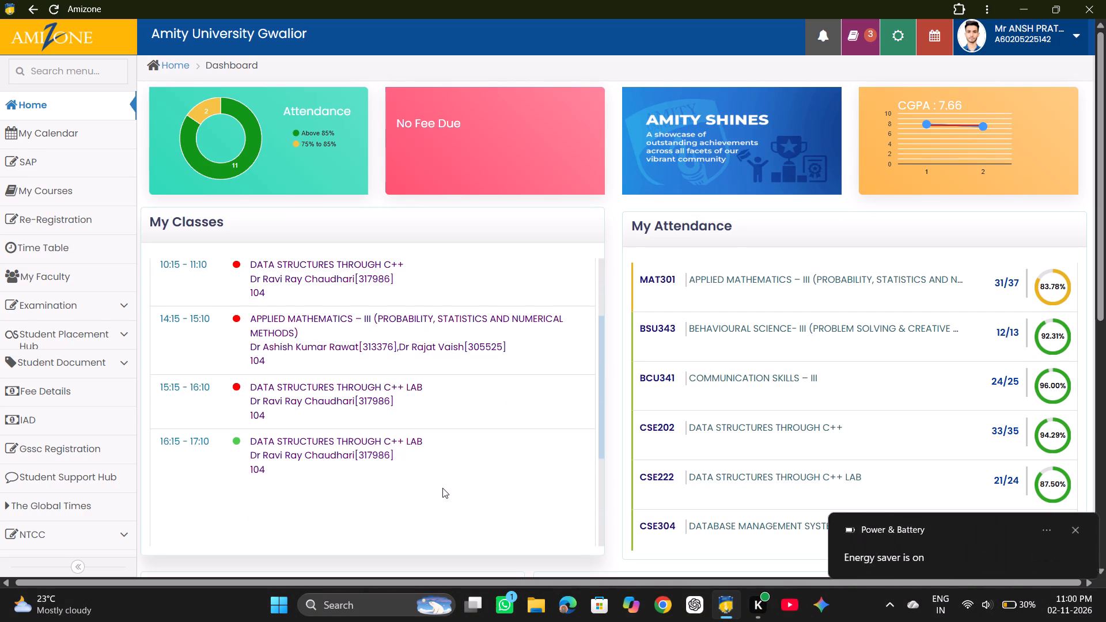
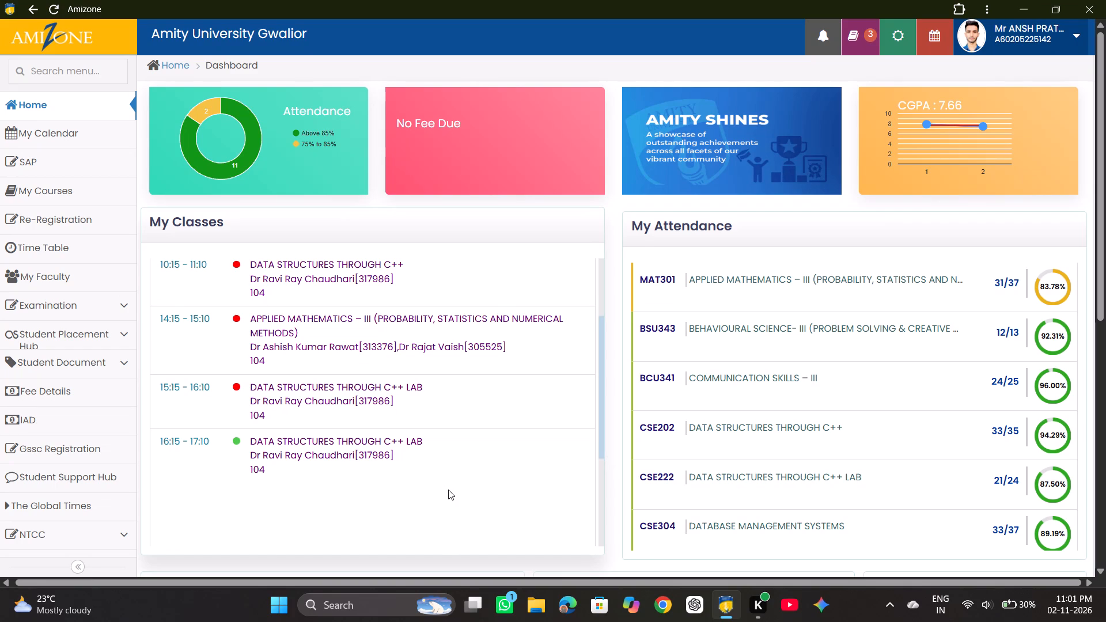
Check the My Classes schedules and attendance marks day by day from October 21 through October 30, 2026.
scroll(448, 490, "up", 1)
scroll(283, 340, "up", 1)
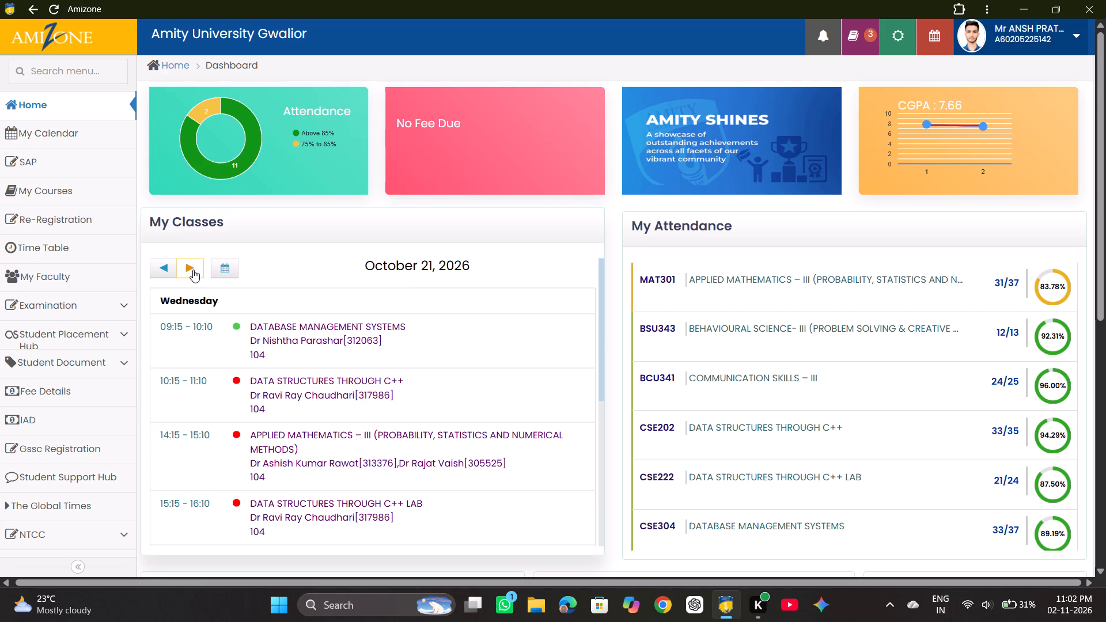
left_click(193, 270)
left_click(193, 270)
left_click(193, 270)
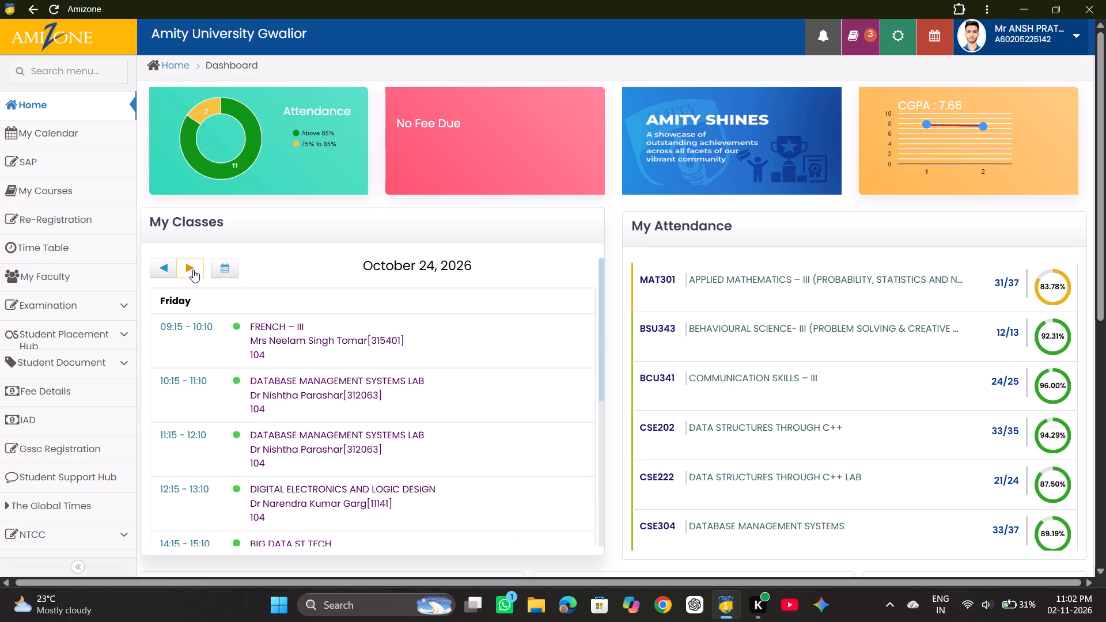
left_click(193, 270)
left_click(193, 270)
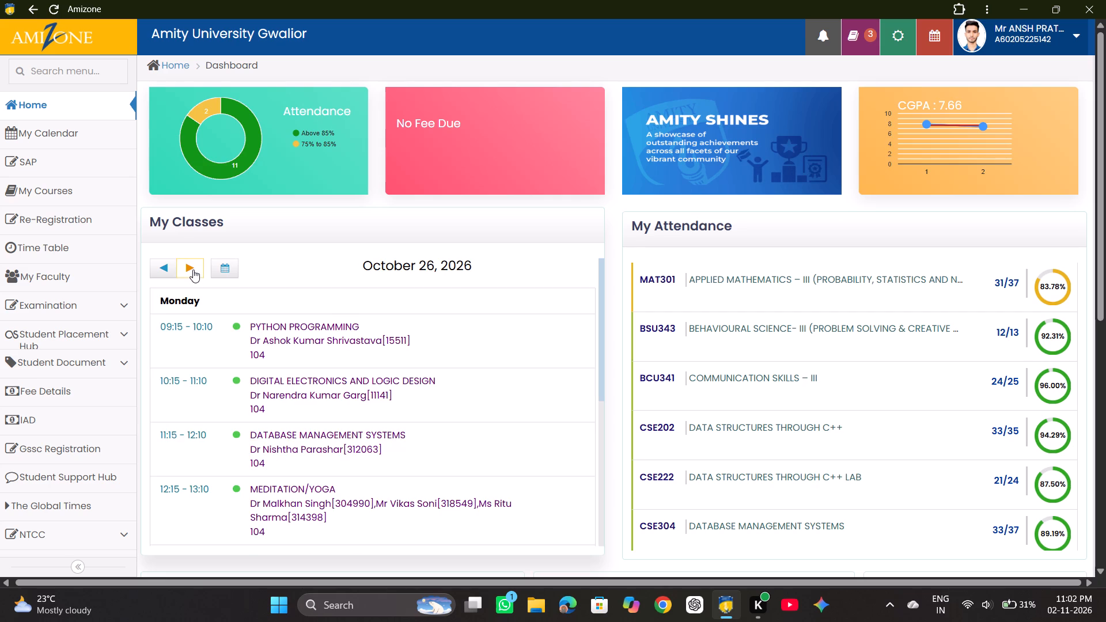
left_click(193, 270)
left_click(193, 270)
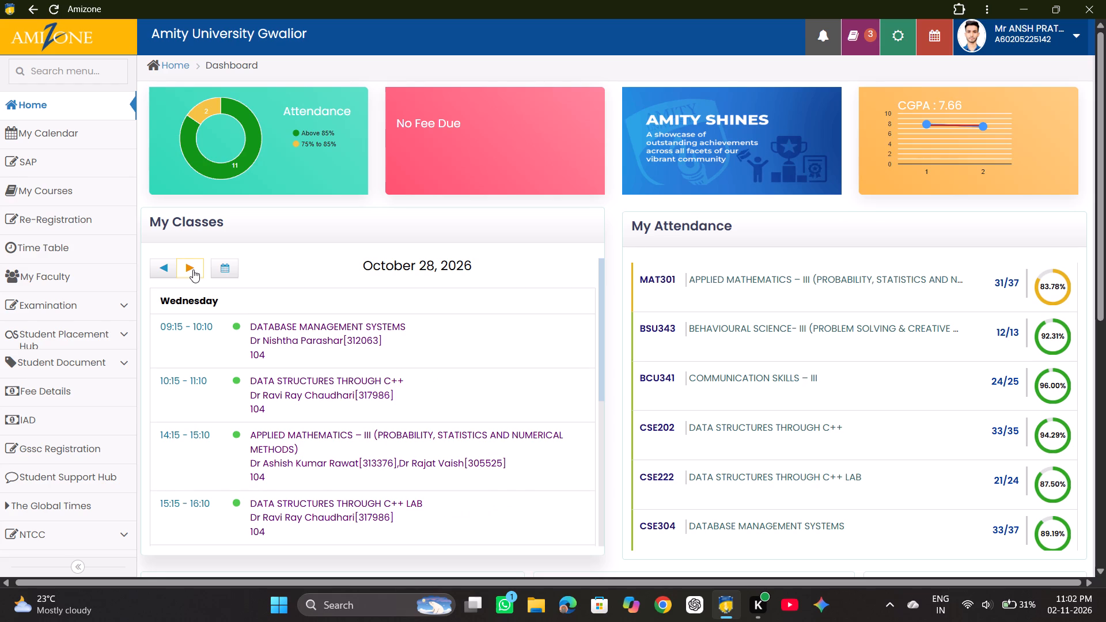
left_click(193, 270)
left_click(193, 270)
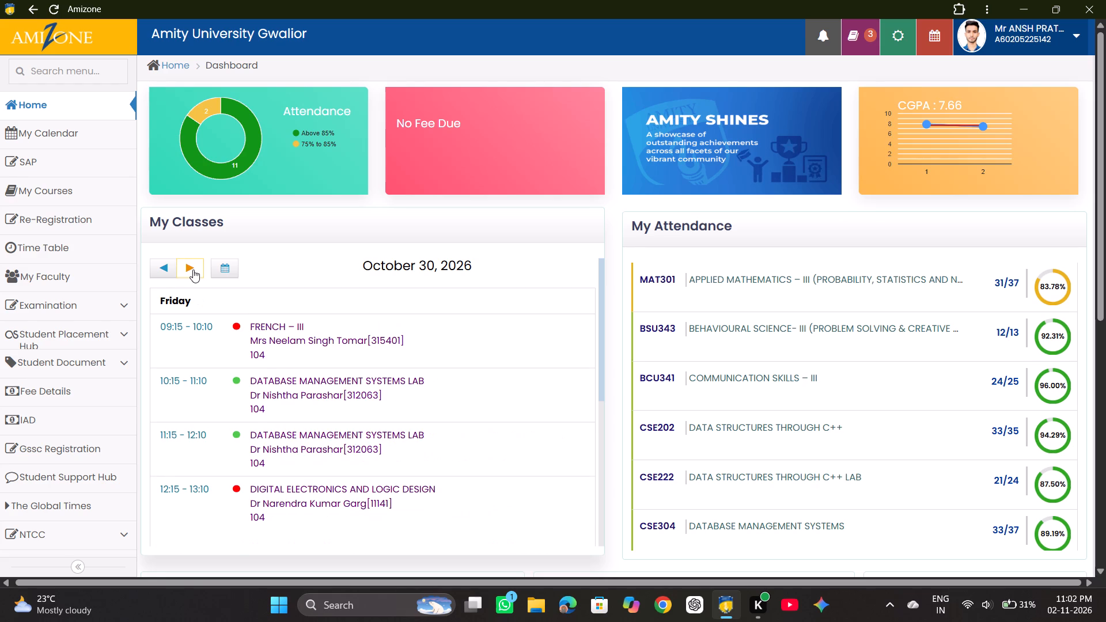
Return the My Classes schedule to October 21, 2026.
triple_click(169, 270)
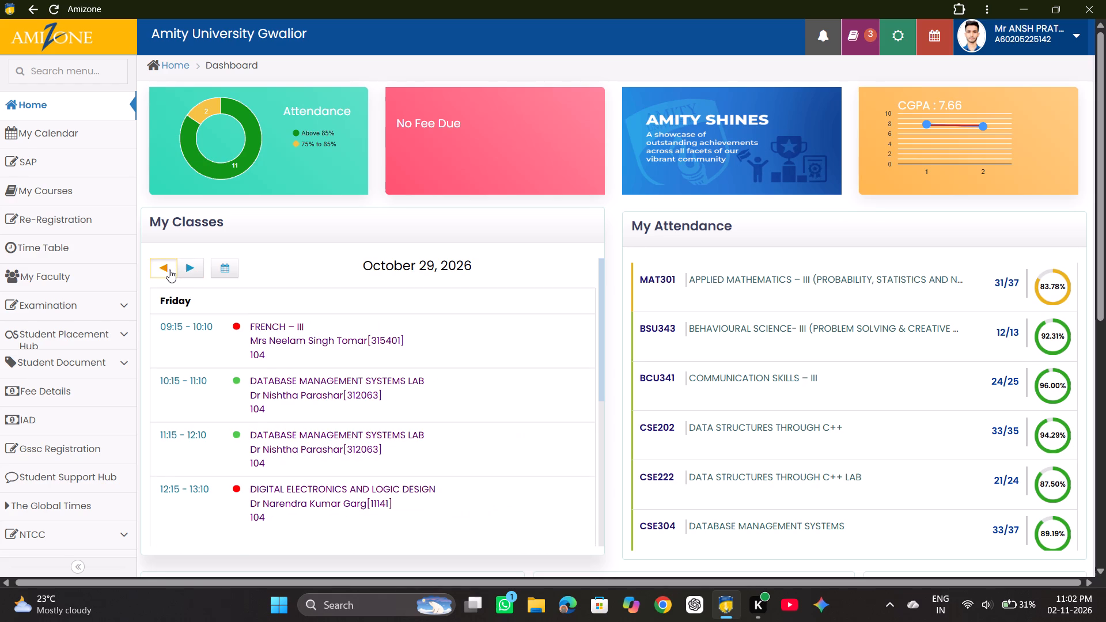
left_click(169, 270)
double_click(169, 270)
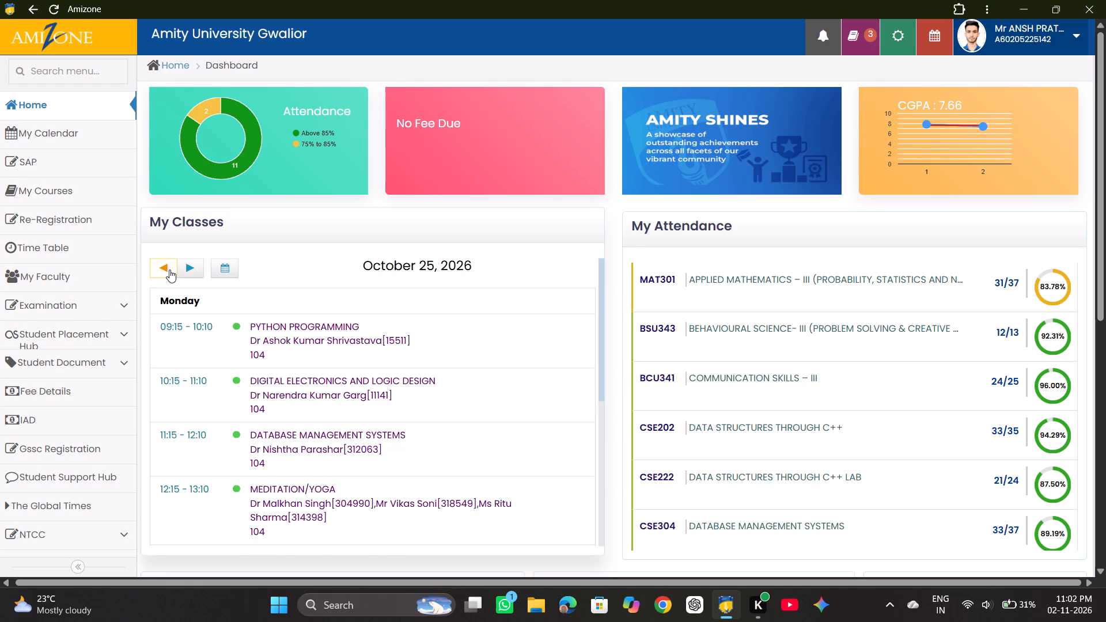
left_click(169, 270)
left_click(169, 270)
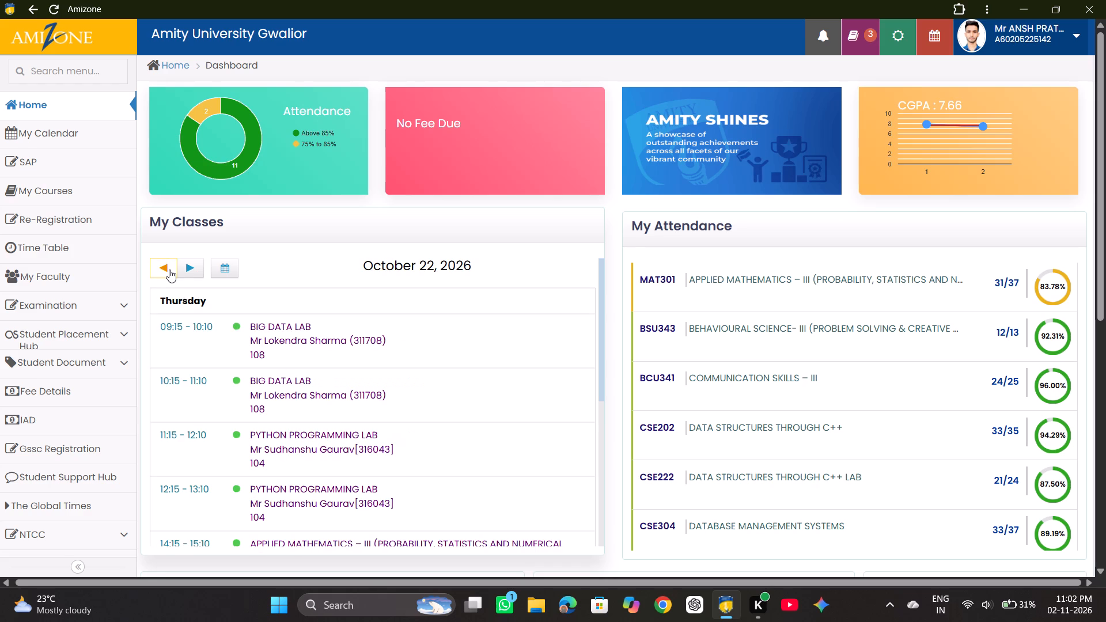
left_click(164, 268)
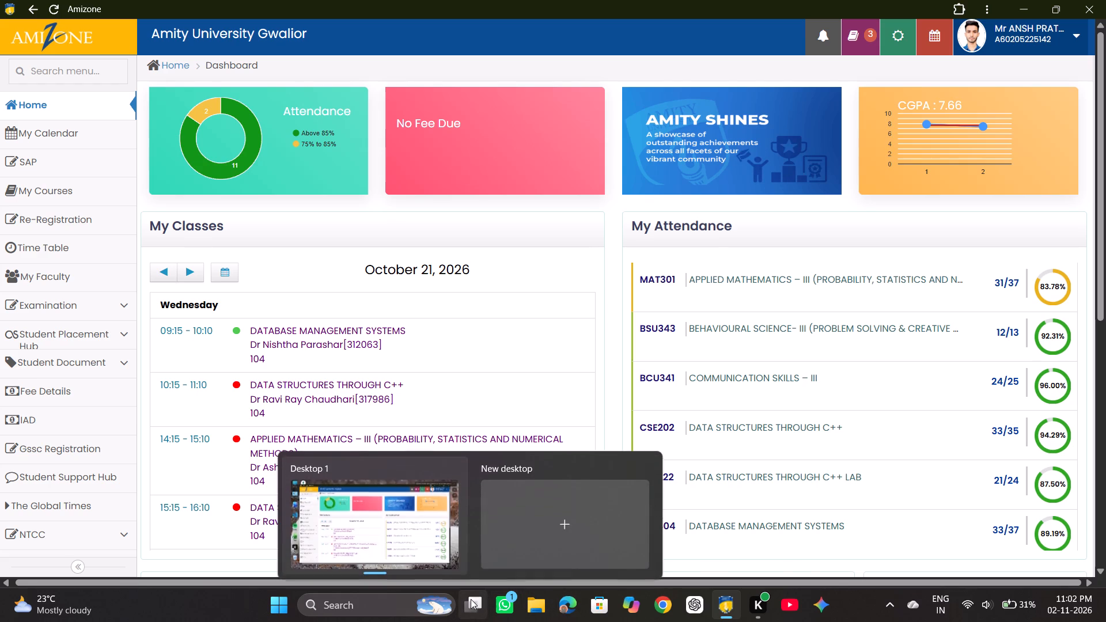
Switch to File Explorer and open the most recent "Student_Event_Achievment & OD Form ." document from Downloads in Word.
left_click(522, 606)
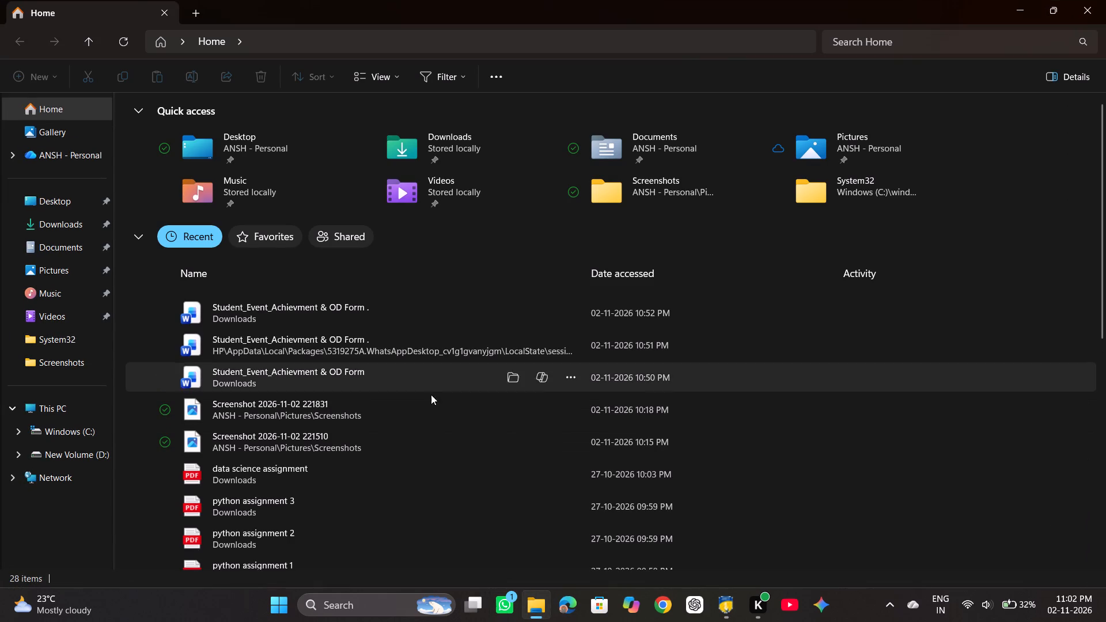
double_click(354, 301)
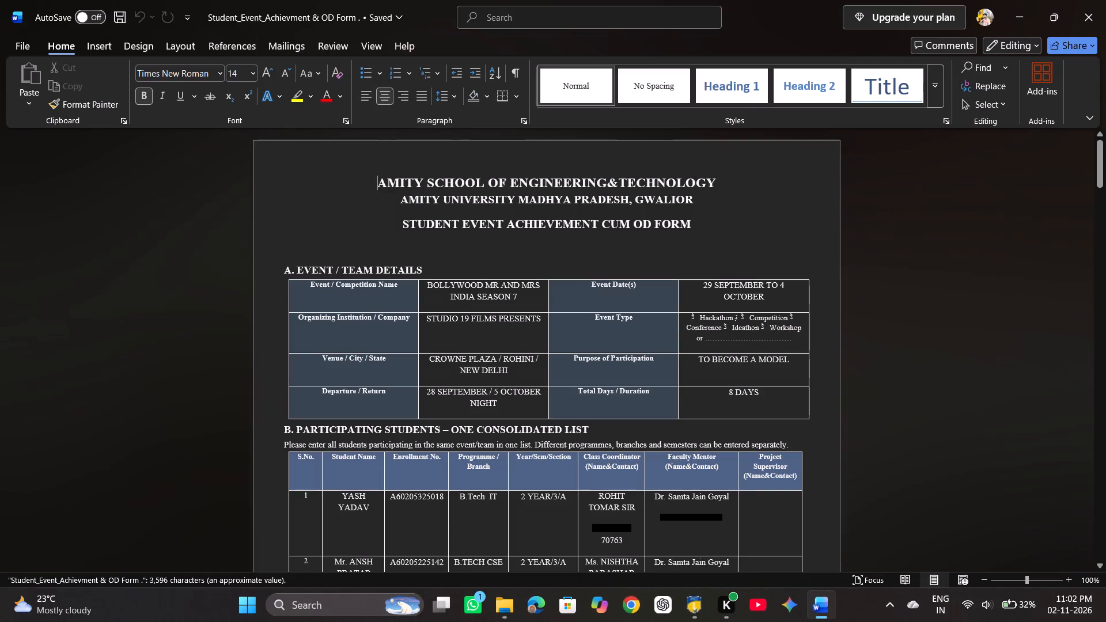
Clear the student name, enrollment number, programme, year, class coordinator and faculty mentor from row 1 of the Participating Students table.
scroll(861, 177, "down", 3)
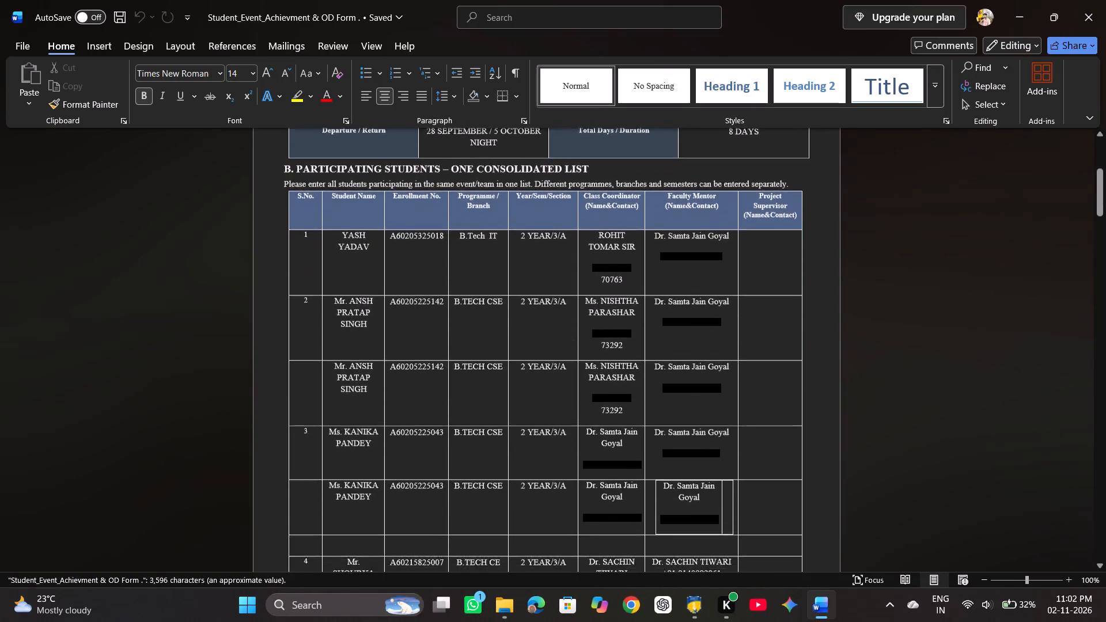
scroll(861, 177, "down", 1)
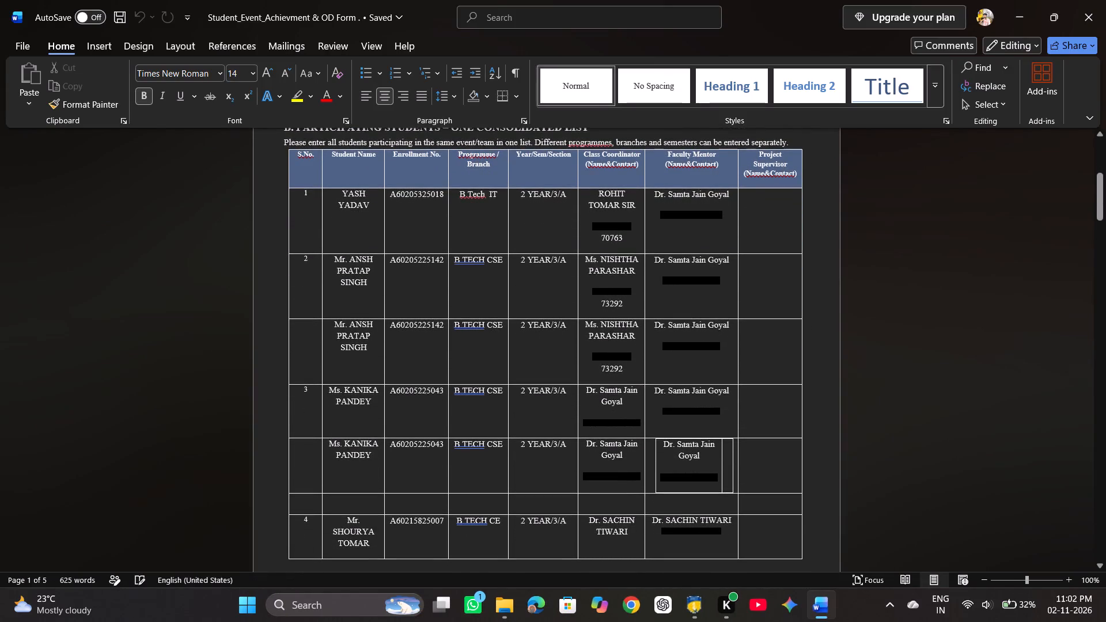
left_click(332, 195)
left_click_drag(340, 195, 594, 222)
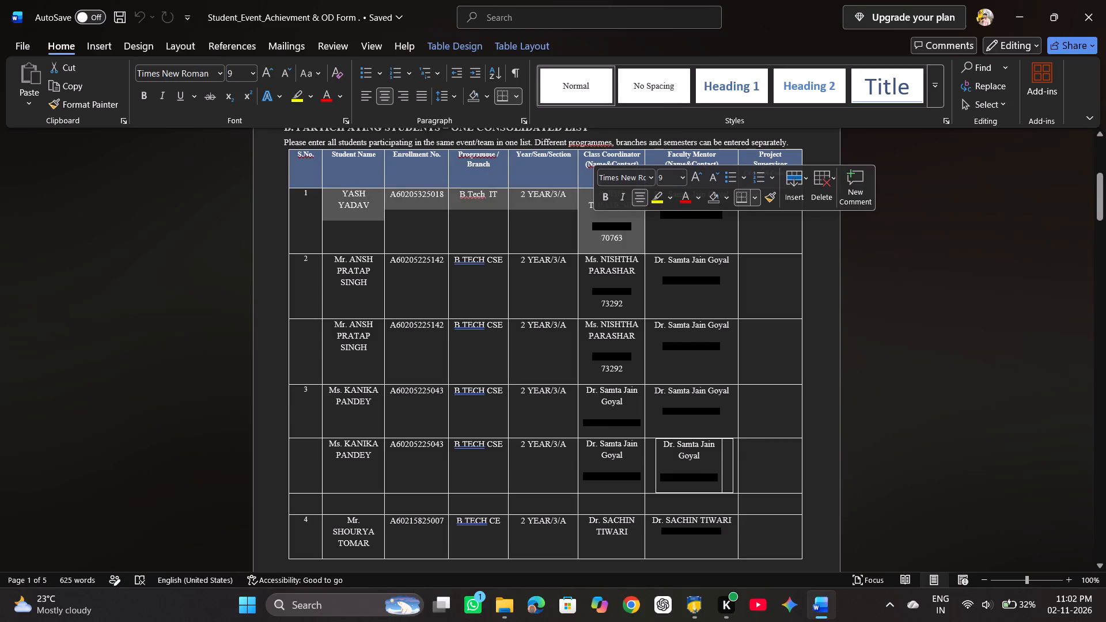
key("Delete")
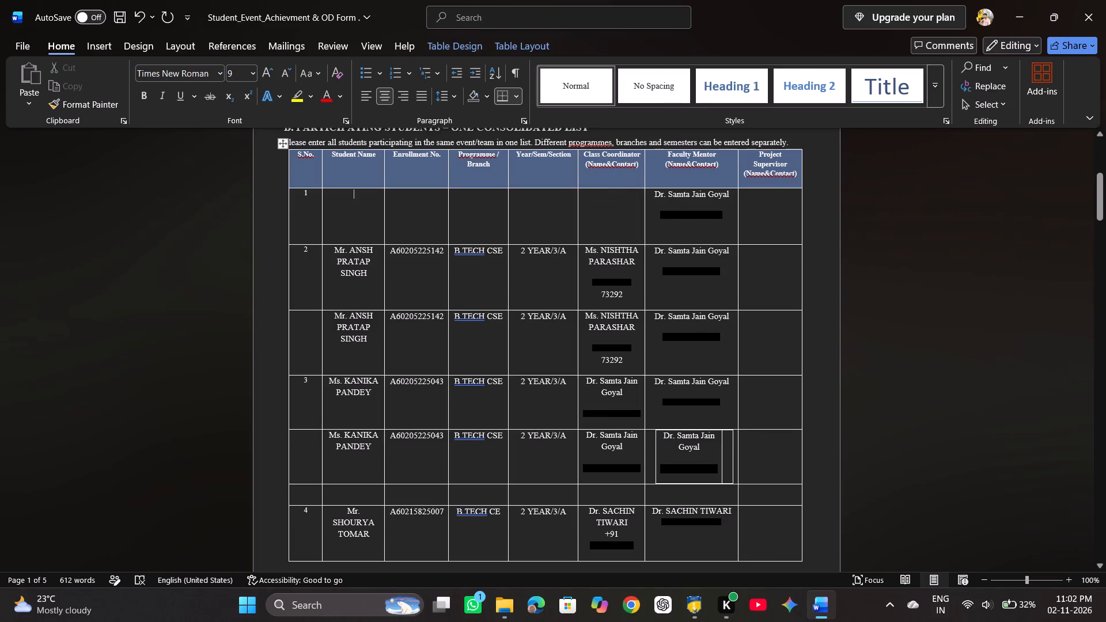
left_click_drag(654, 195, 732, 229)
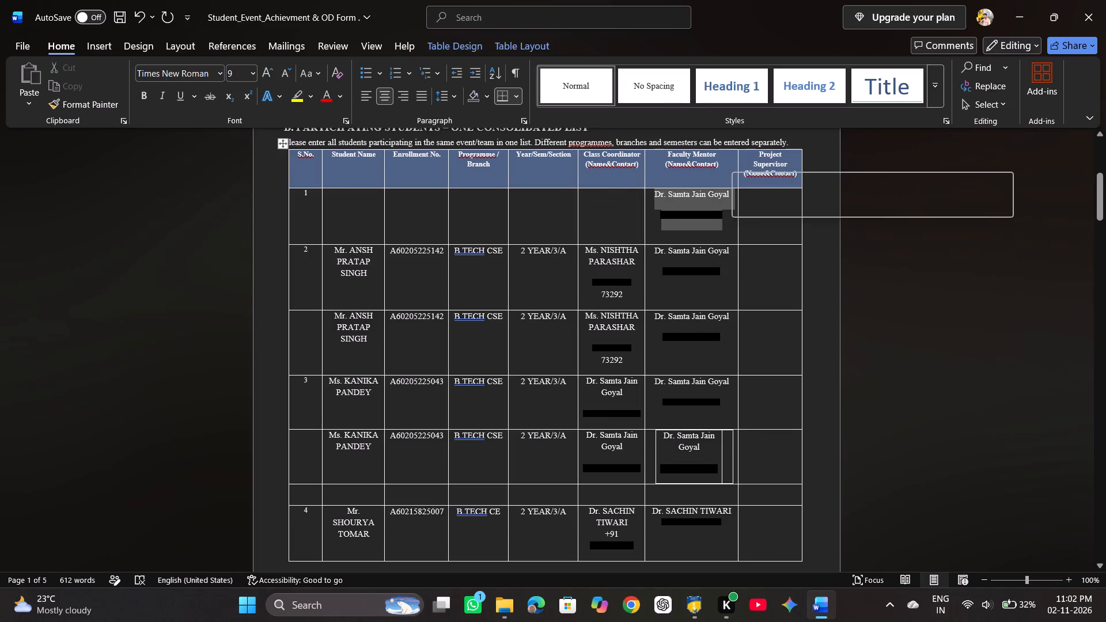
key("Delete")
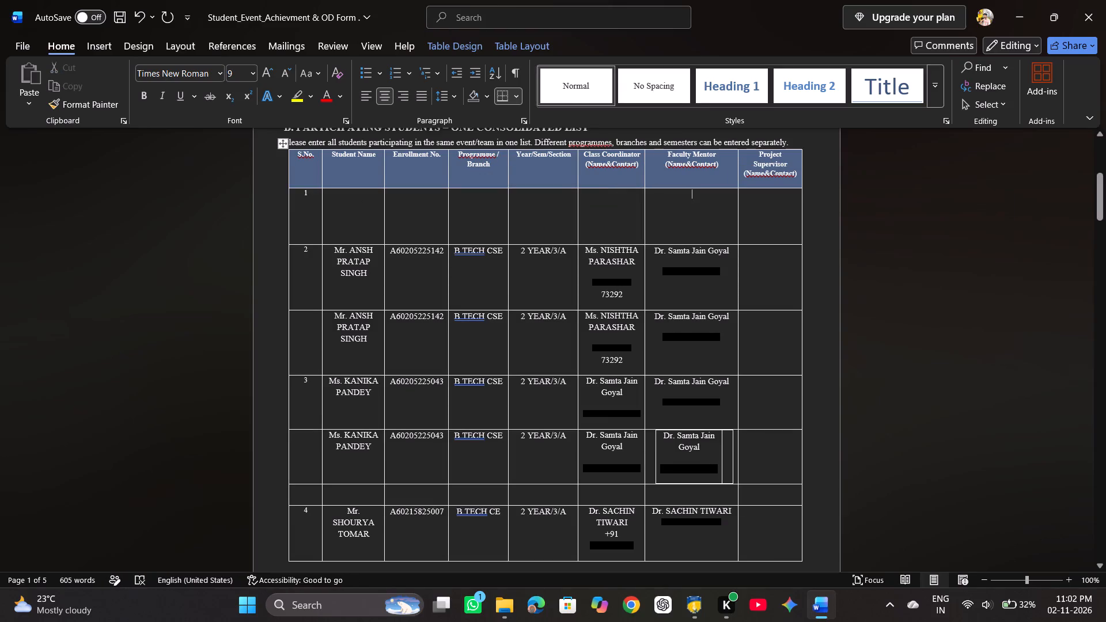
Select the serial number 1 in the emptied first row of the Participating Students table.
left_click(305, 197)
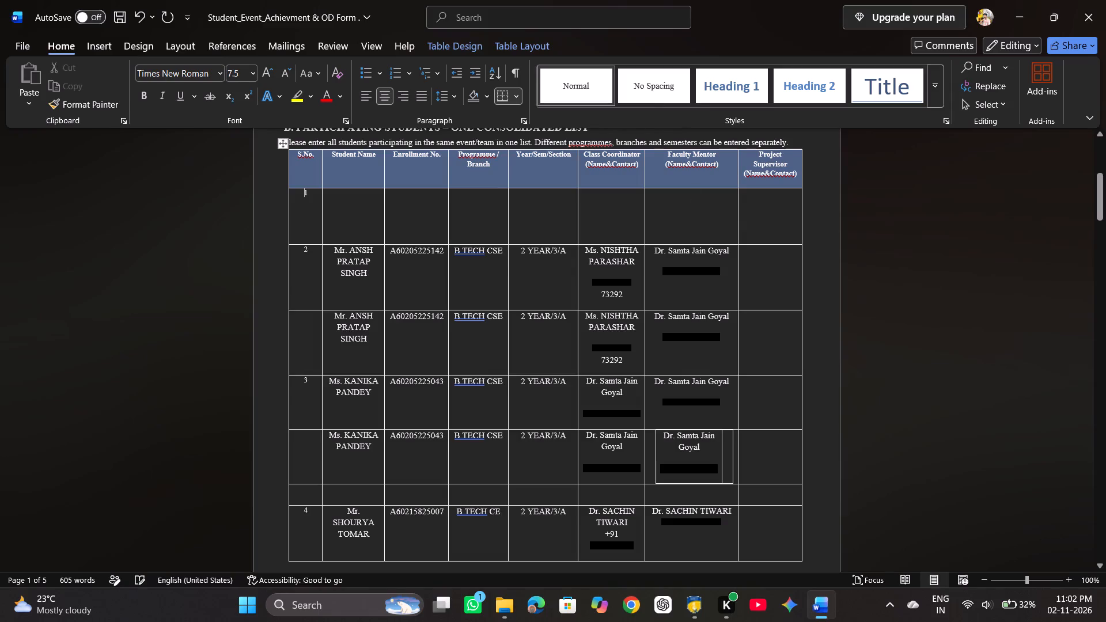
double_click(305, 197)
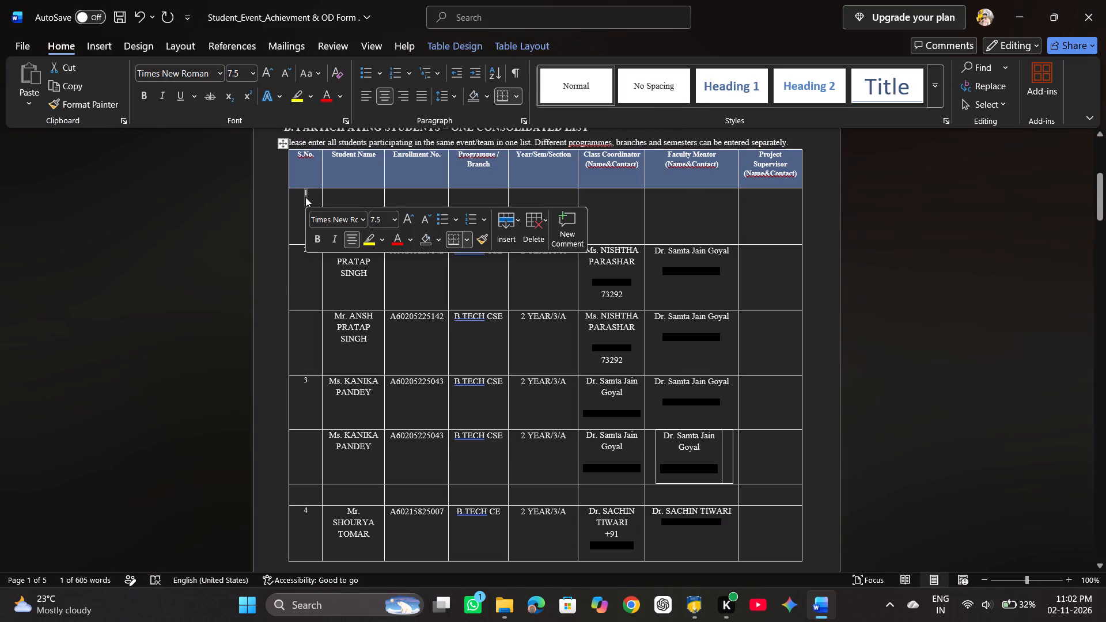
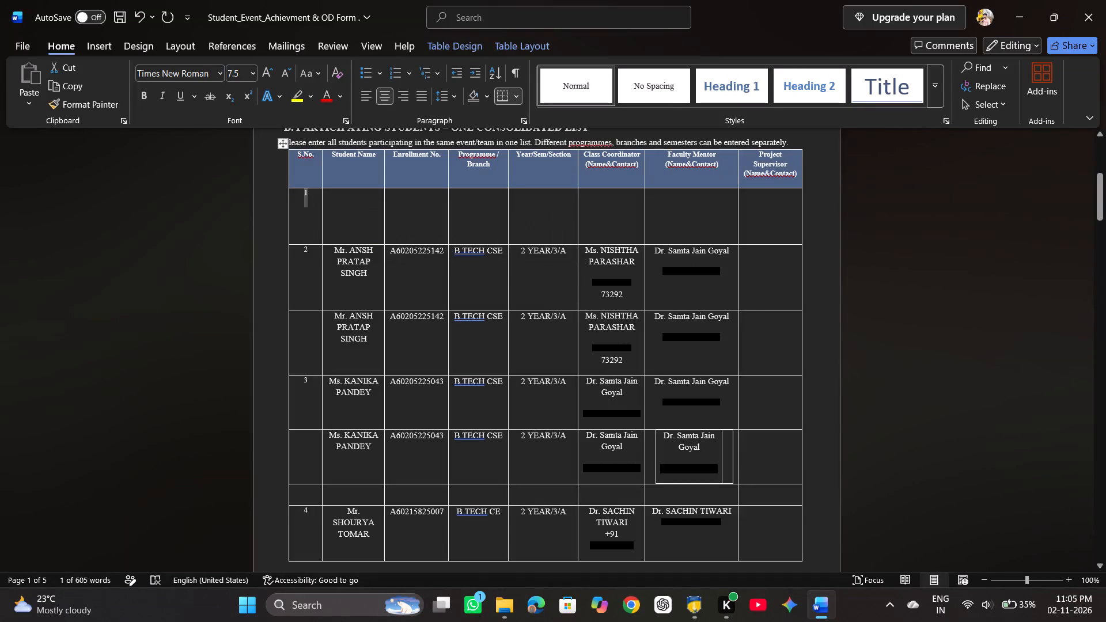
Remove the serial number 2 from the first filled row of the Participating Students table.
left_click(318, 252)
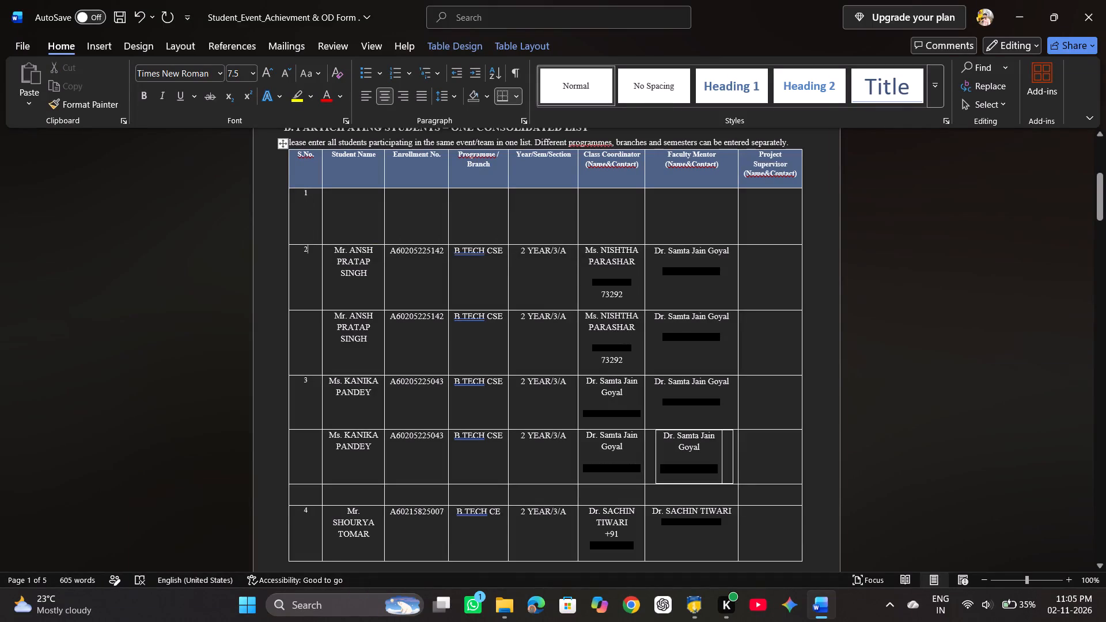
key("Delete")
key("Delete")
key("BackSpace")
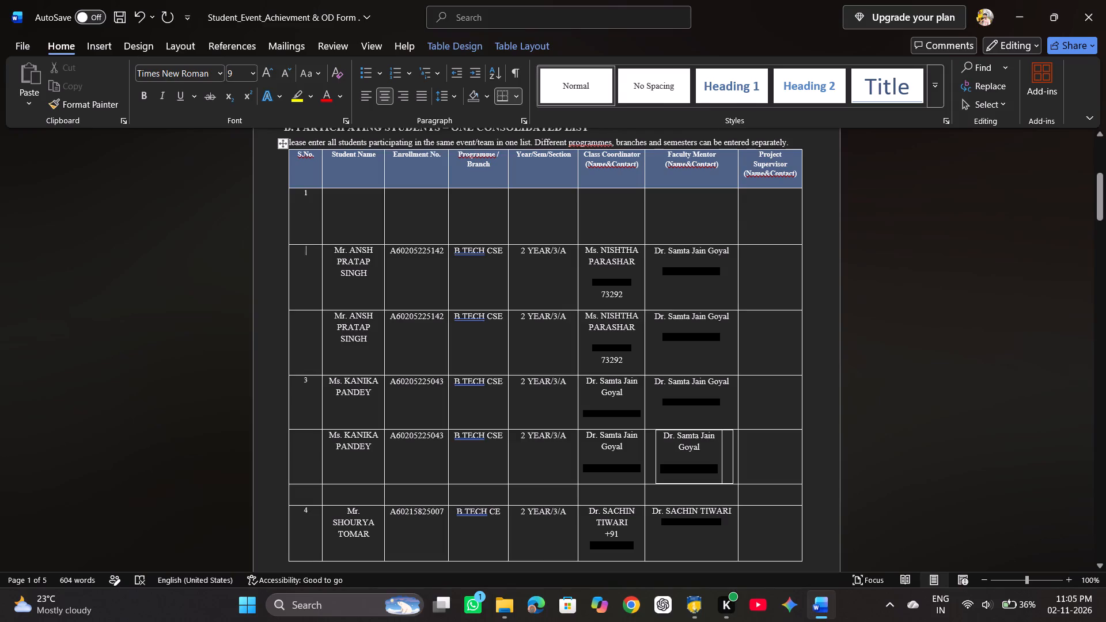
Clear the two duplicate entries in the unnumbered rows directly above and directly below the serial number 3 participant.
left_click_drag(334, 313, 584, 362)
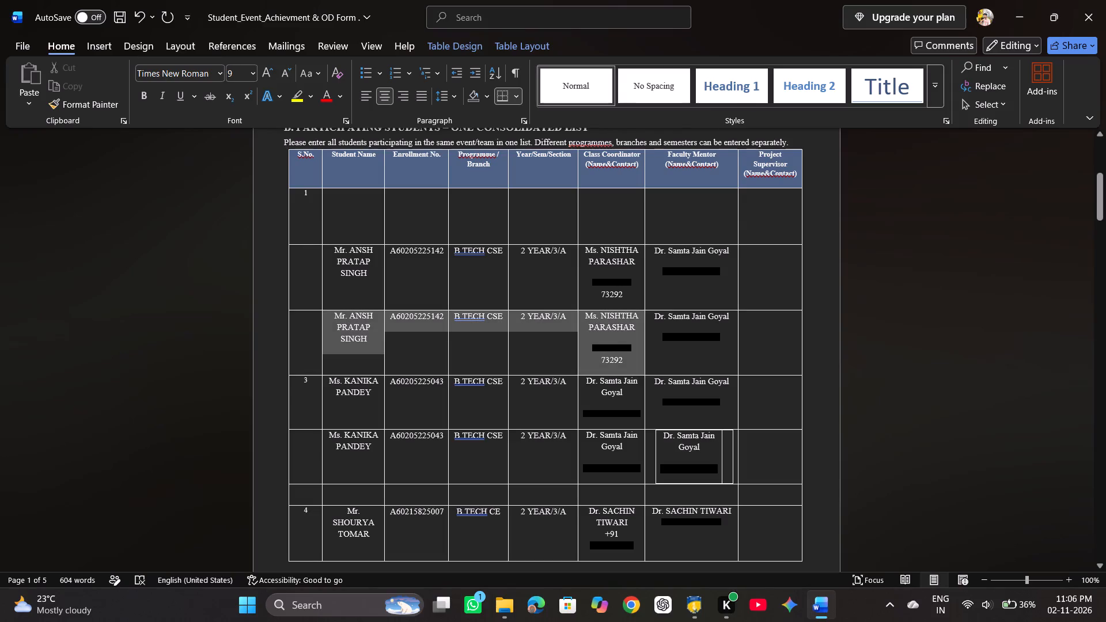
left_click_drag(584, 362, 768, 367)
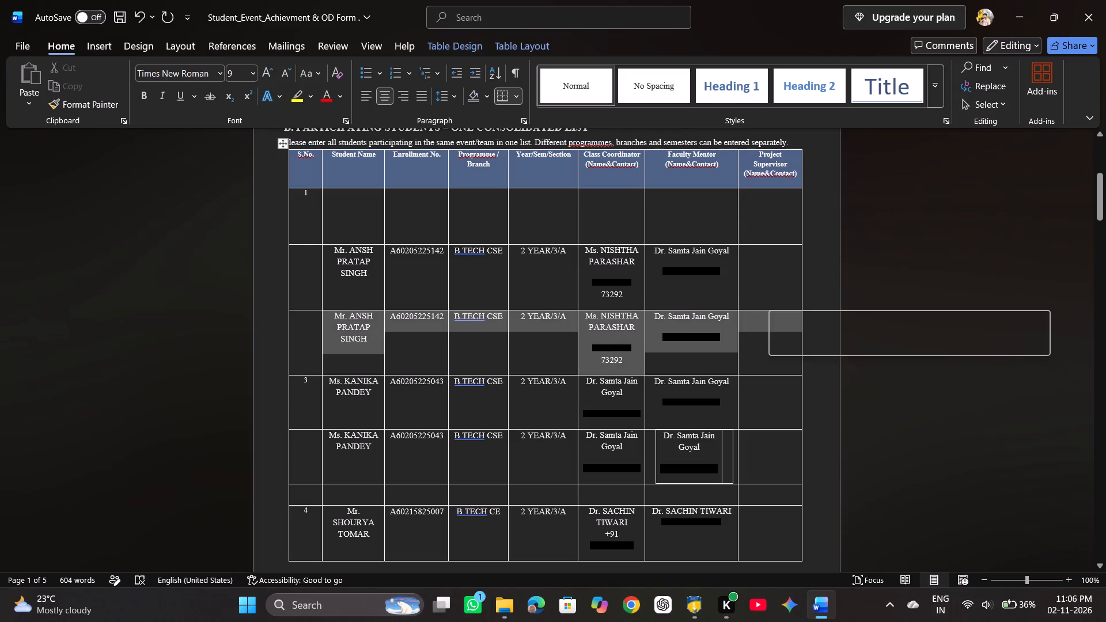
key("Delete")
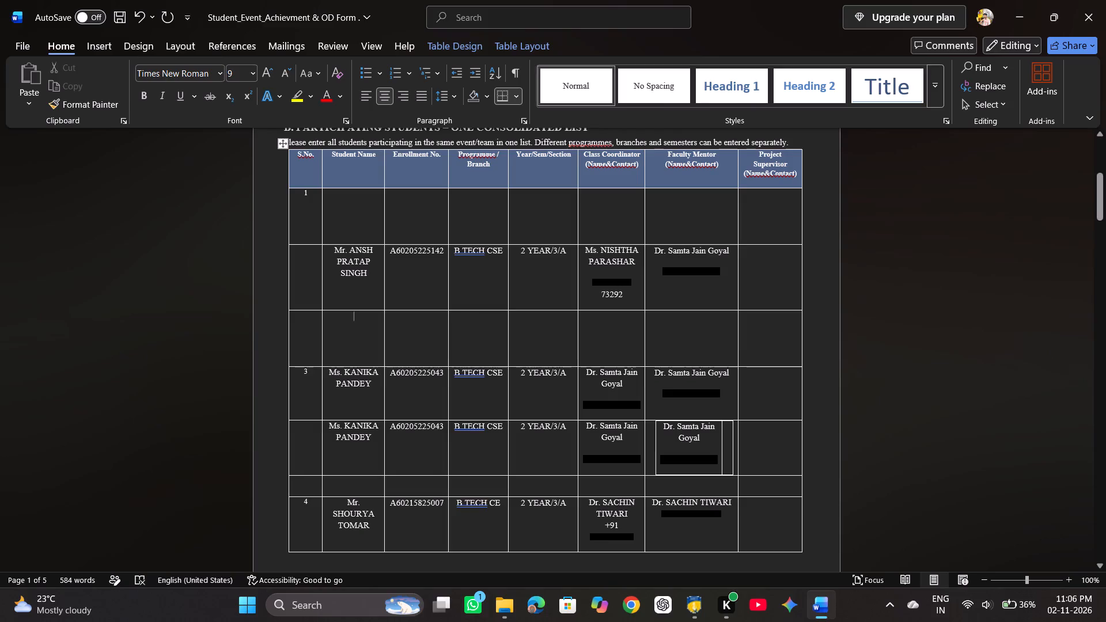
left_click_drag(328, 427, 696, 480)
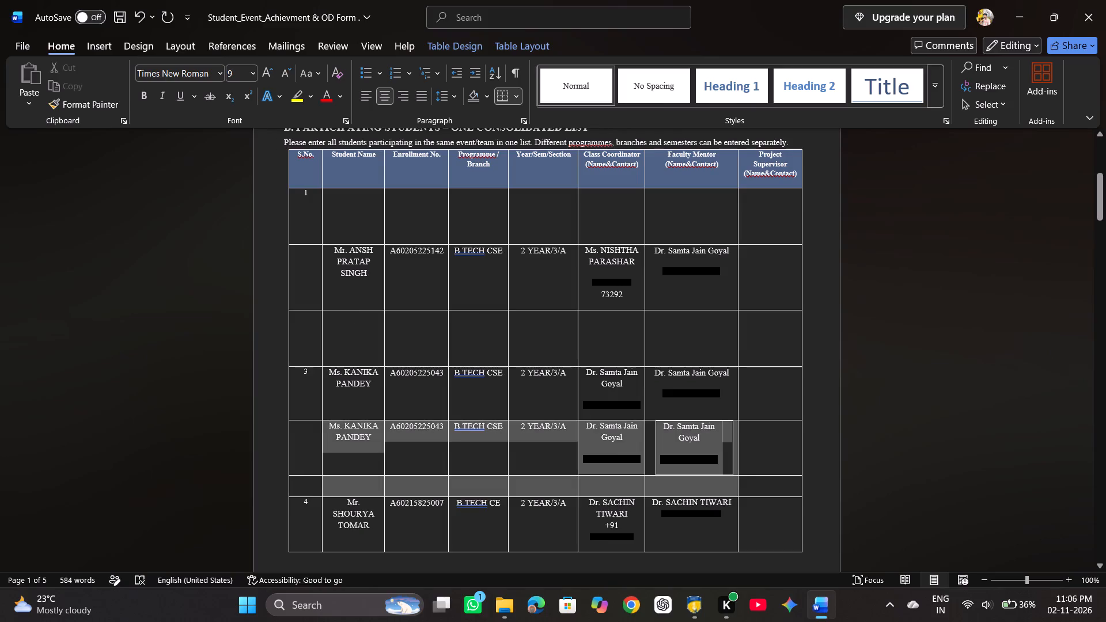
left_click_drag(696, 480, 722, 460)
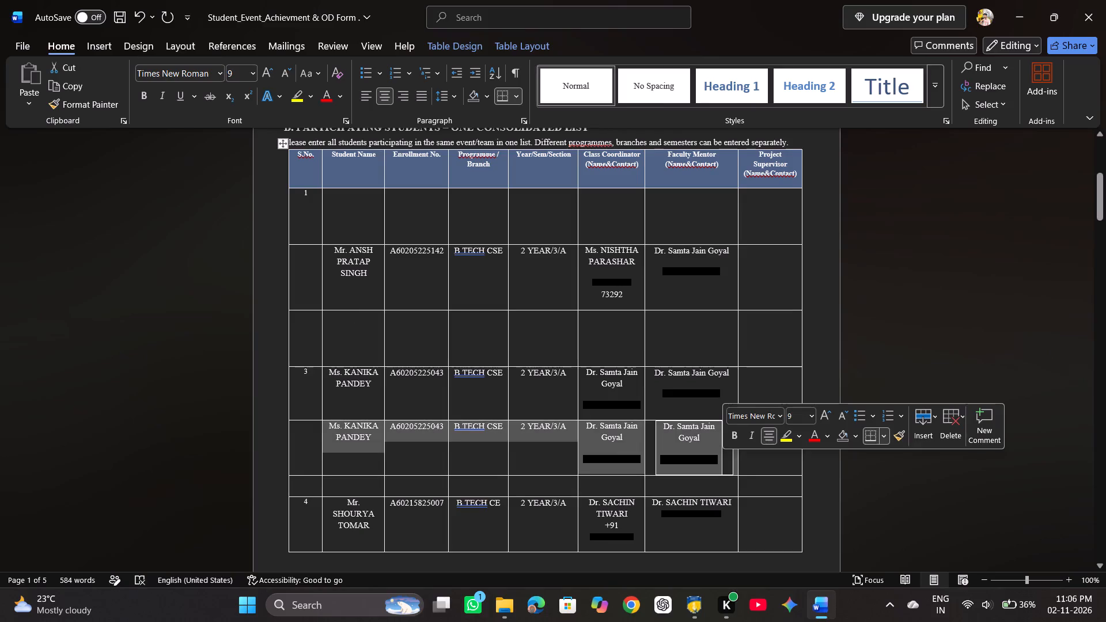
key("Delete")
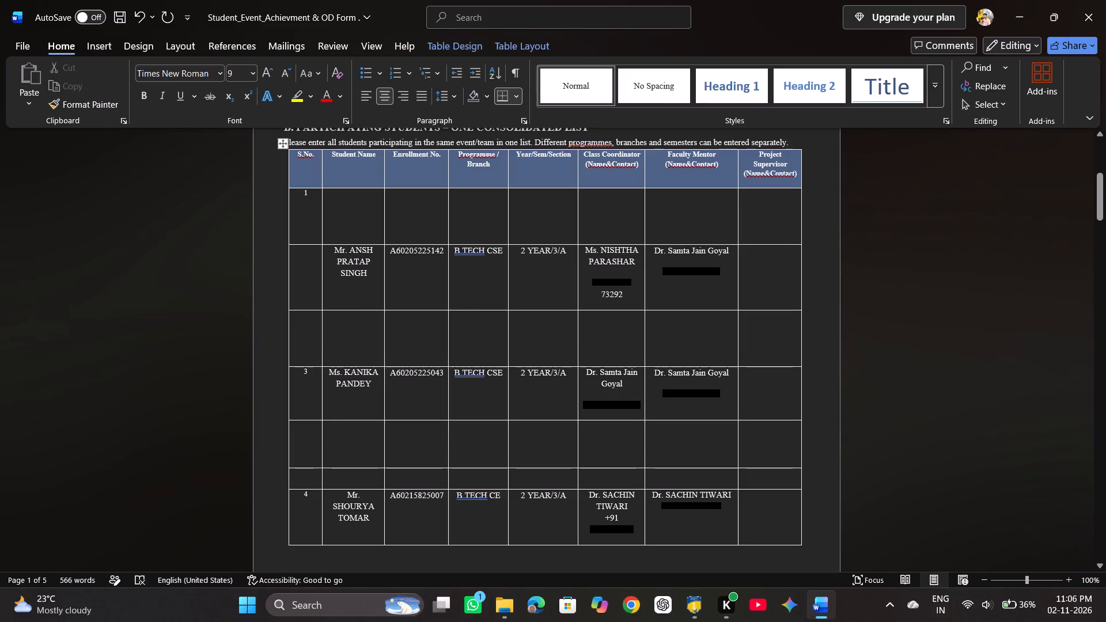
Renumber the three remaining participants on this page as 1., 2. and 3., removing the serial number 1 from the empty first row.
left_click(310, 373)
key("BackSpace")
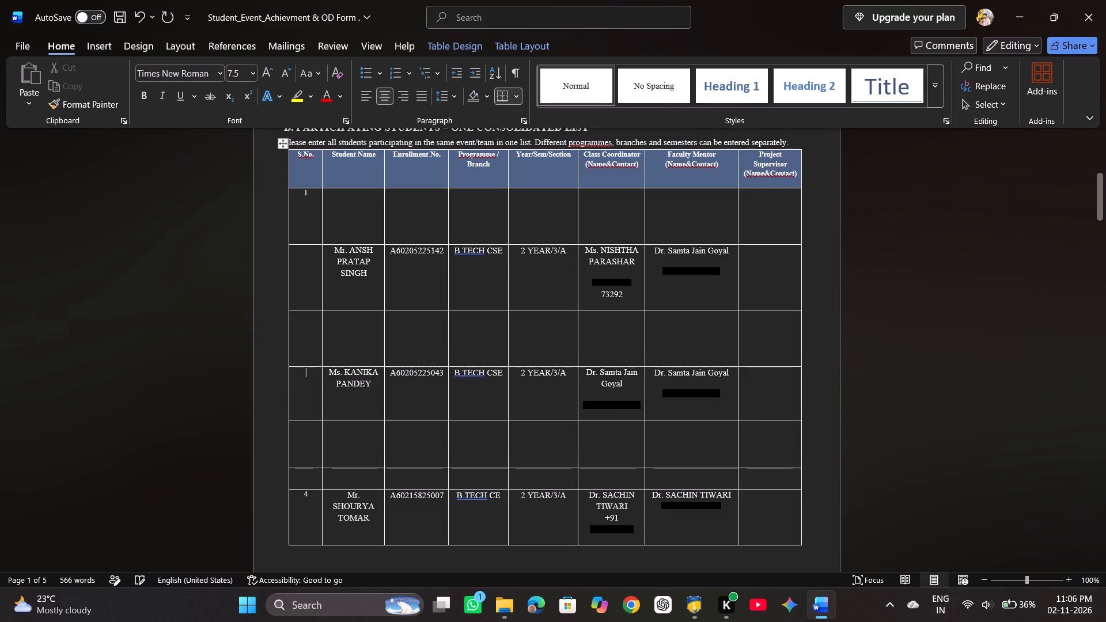
type("2.")
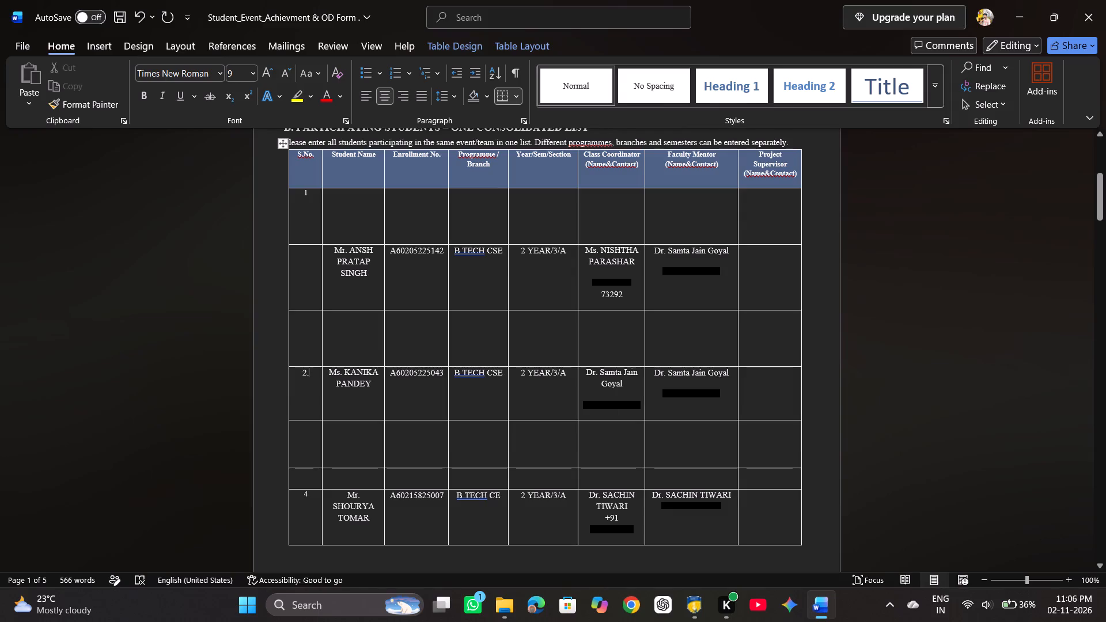
left_click(318, 207)
key("BackSpace")
left_click(304, 266)
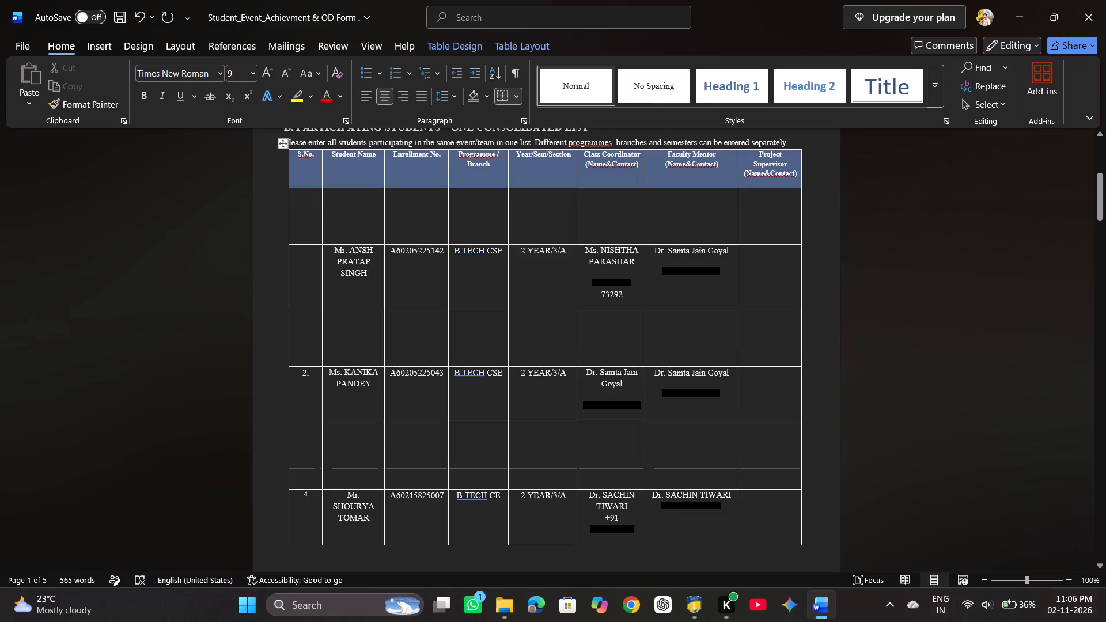
key("1")
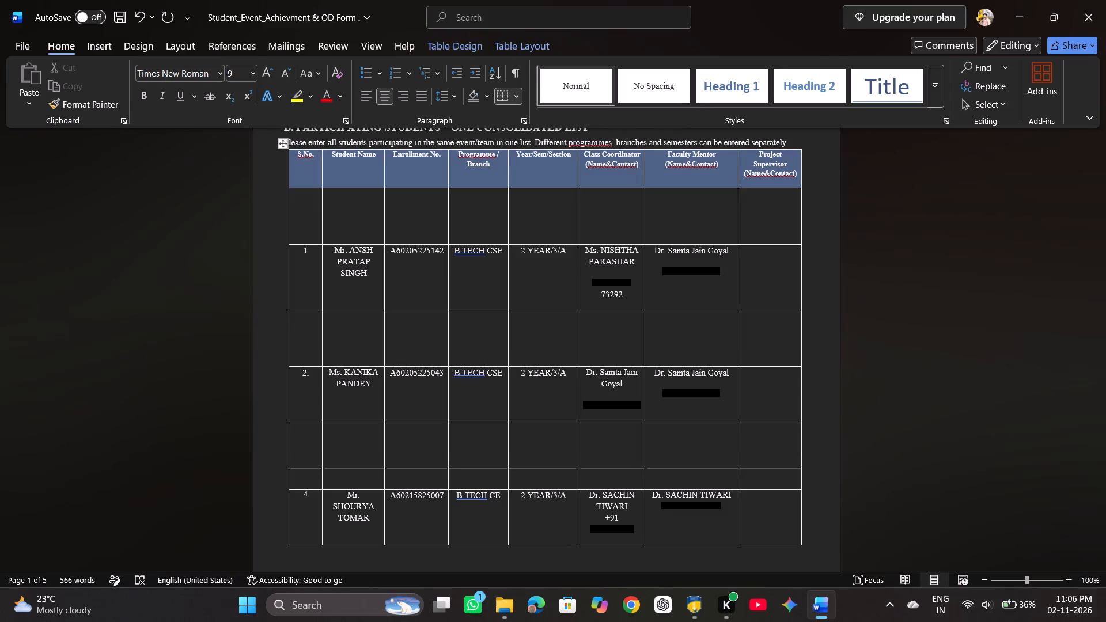
key("period")
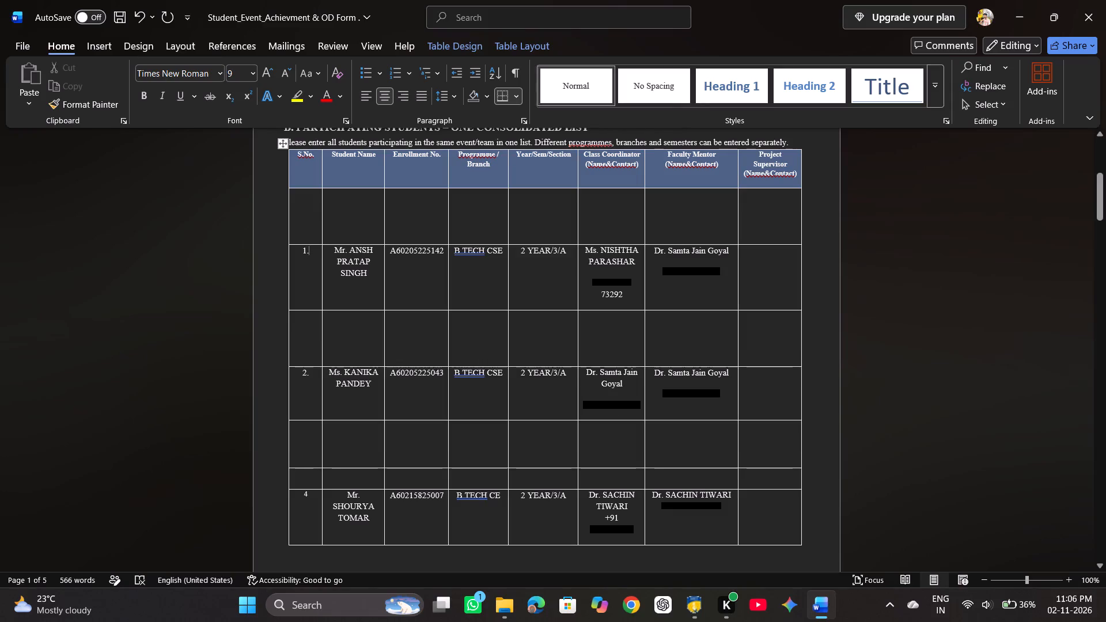
left_click(312, 502)
key("BackSpace")
type("3,")
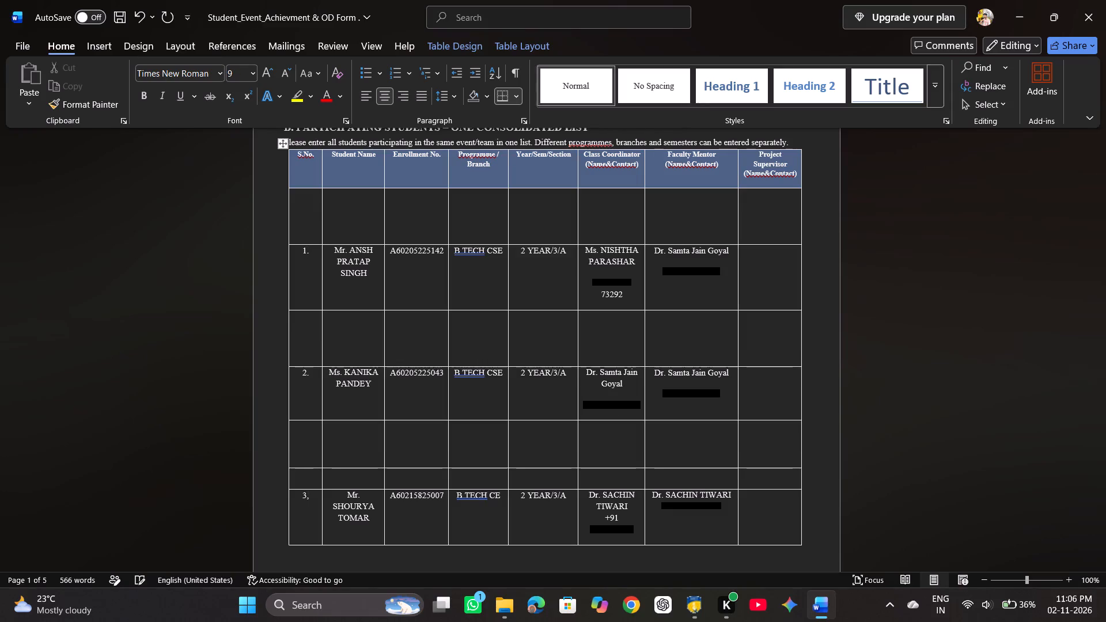
key("BackSpace")
key("period")
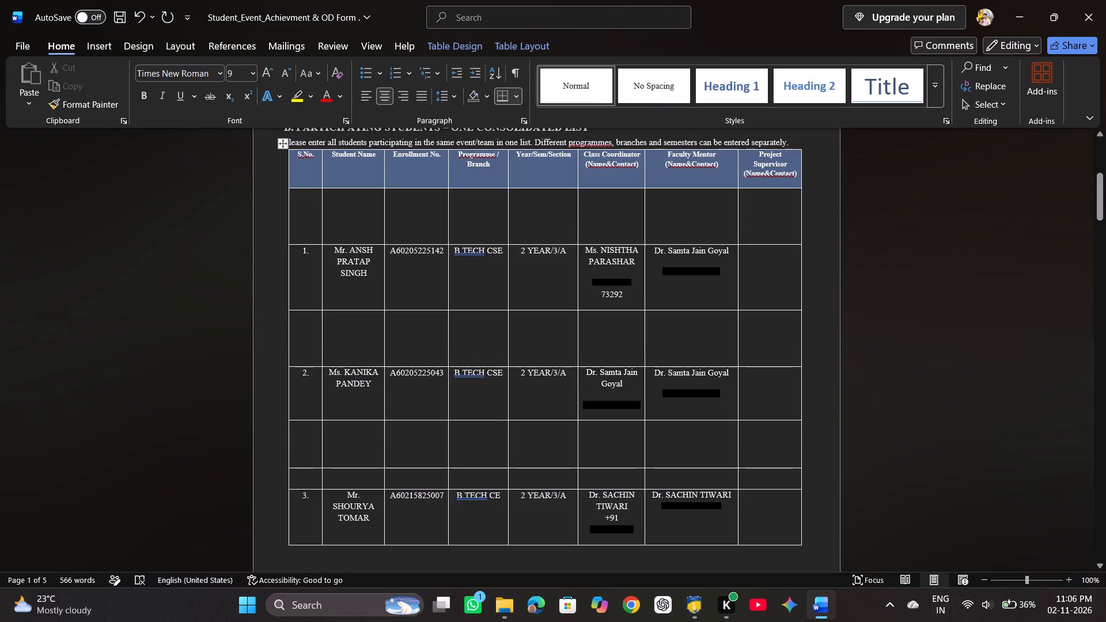
Go to the duplicate participant entries where the table continues on the second page.
scroll(837, 430, "down", 2)
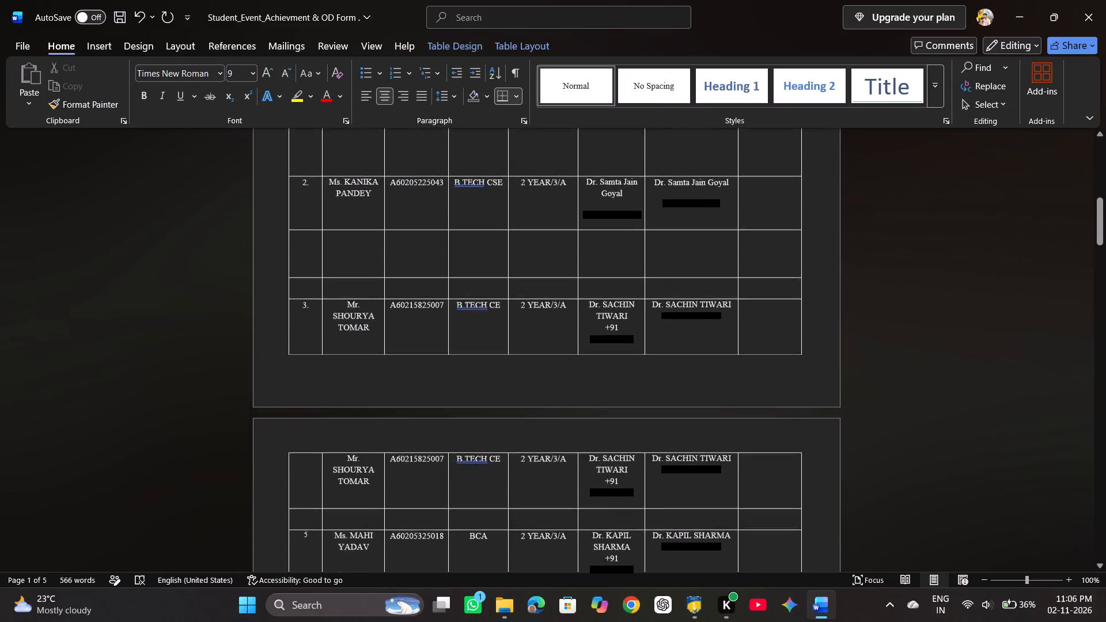
scroll(837, 430, "down", 1)
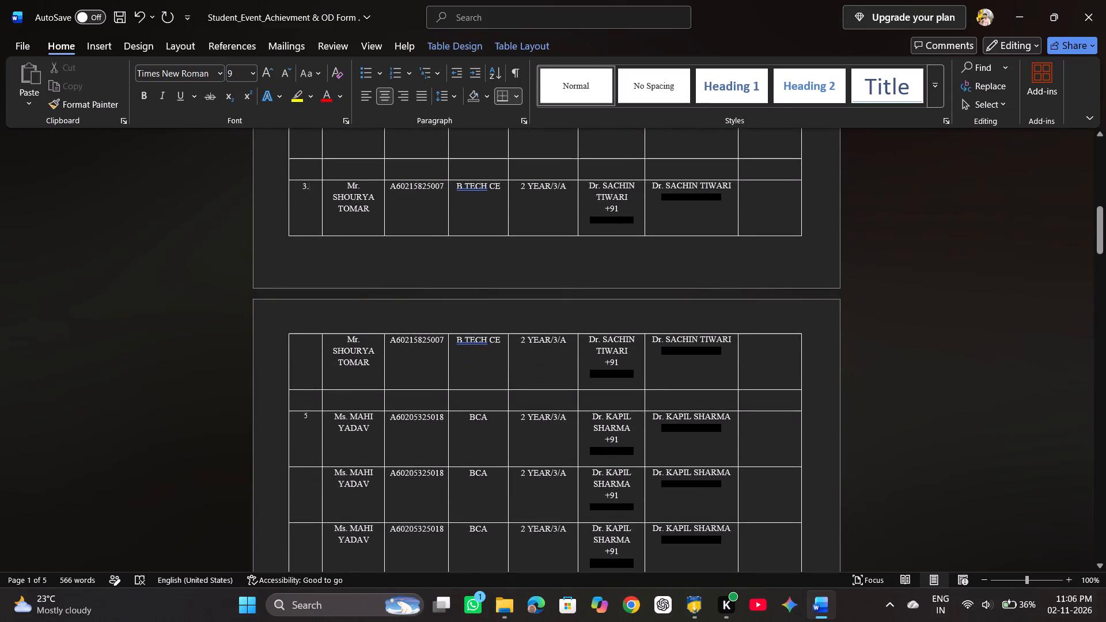
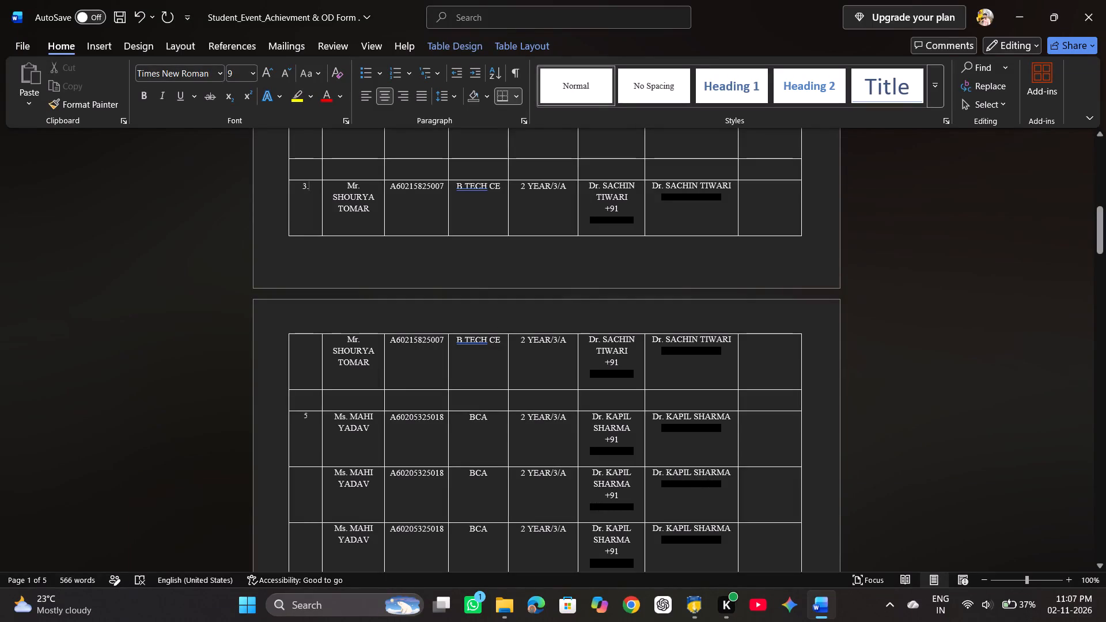
Clear the last filled participant row on the first page, including its serial number 3 and the coordinator details.
key("BackSpace")
key("BackSpace")
key("BackSpace")
left_click_drag(347, 185, 643, 223)
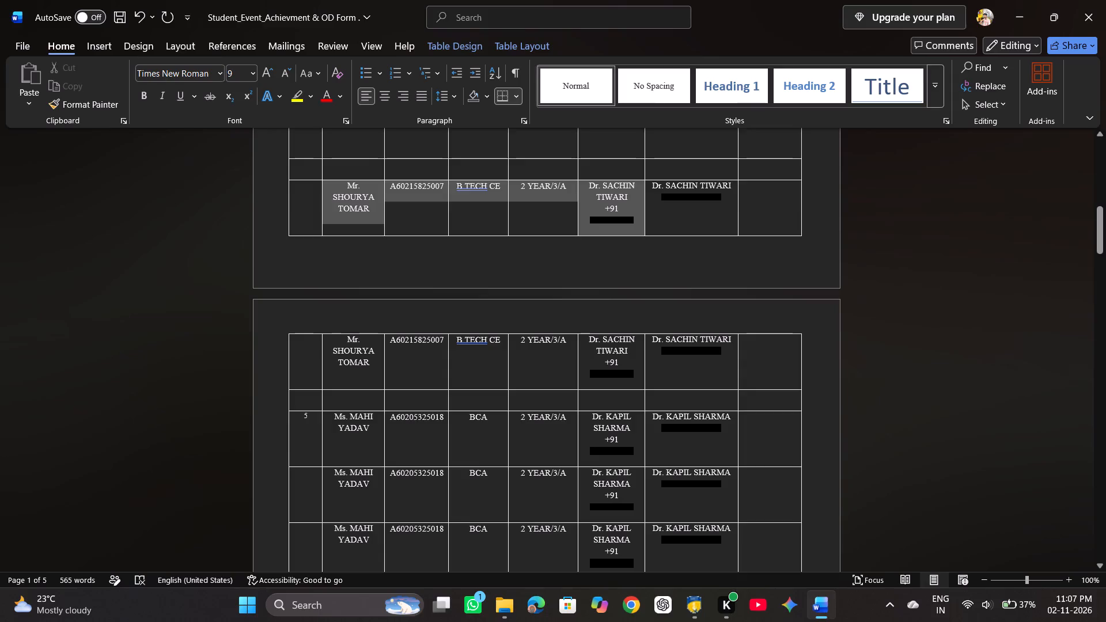
left_click_drag(643, 223, 681, 216)
key("Delete")
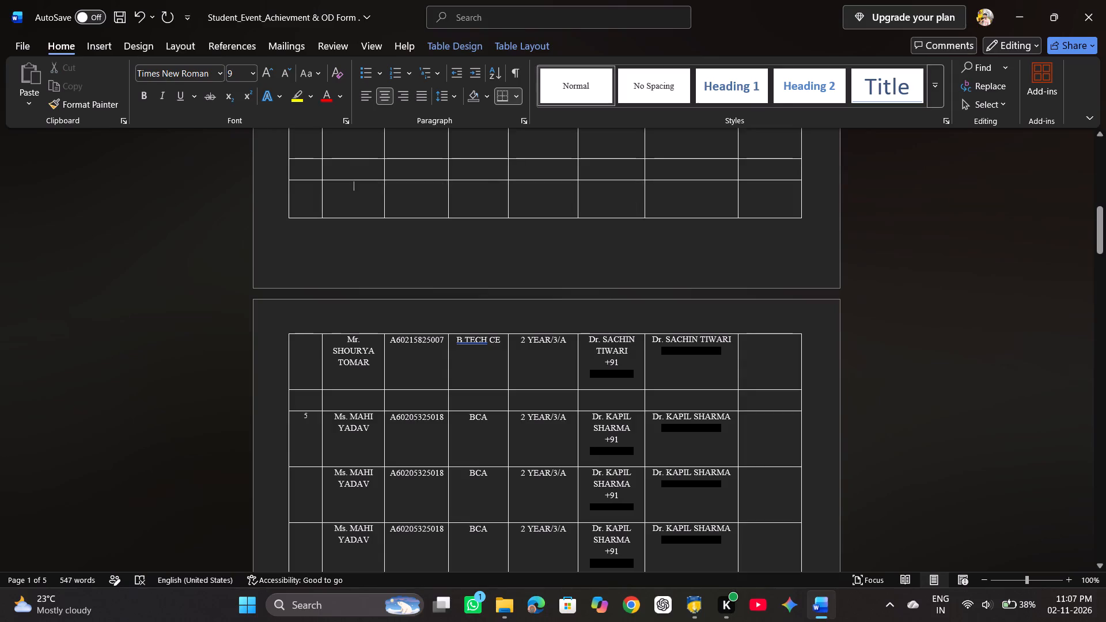
Clear the unnumbered B.TECH CE participant entry from the first table row on the second page.
left_click(358, 354)
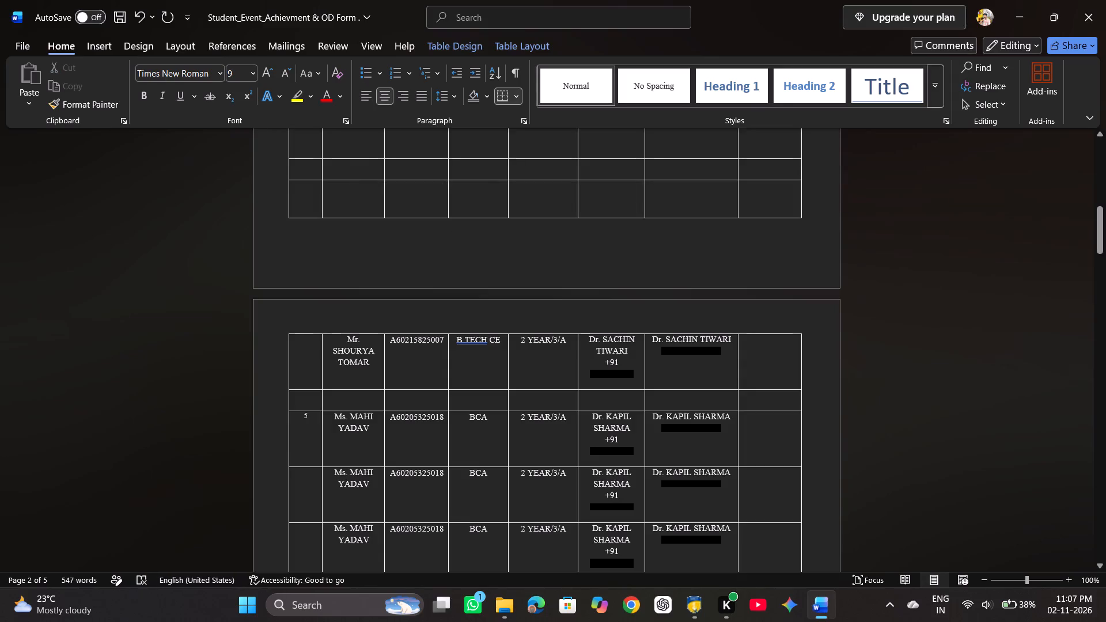
left_click(337, 344)
left_click_drag(337, 344, 677, 351)
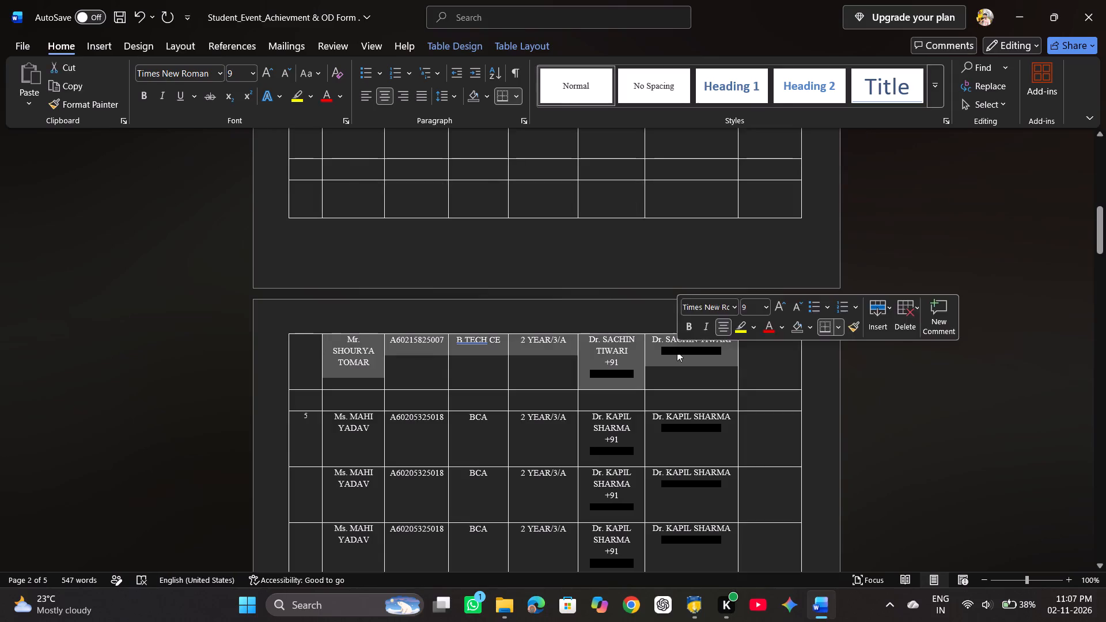
key("Delete")
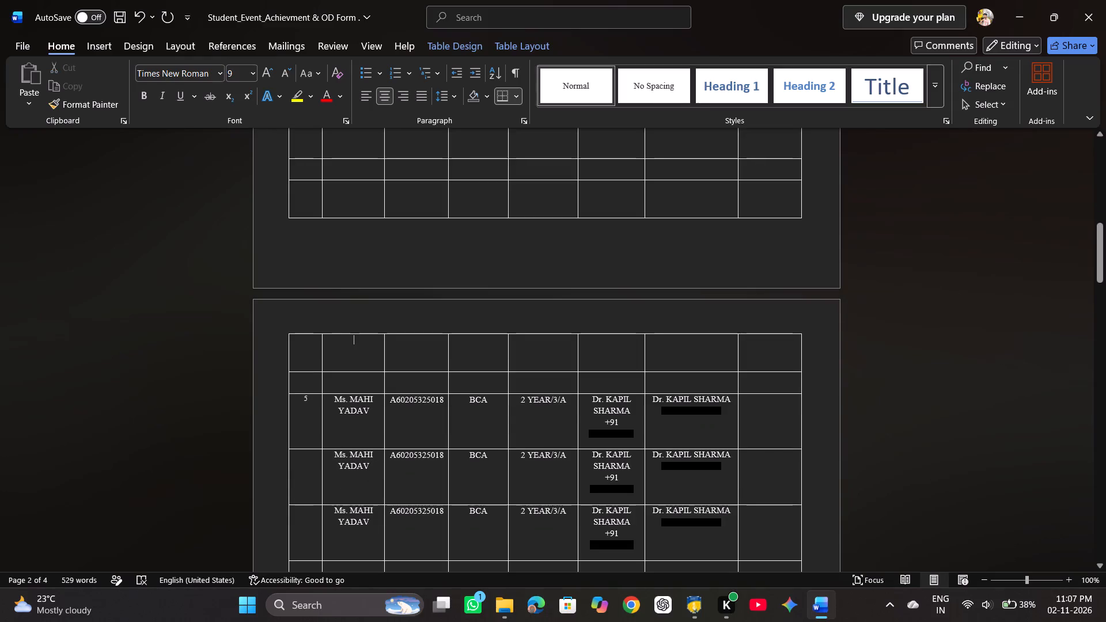
Clear the two duplicate BCA participant entries in the unnumbered rows directly below the serial number 5 participant.
left_click_drag(332, 453, 554, 509)
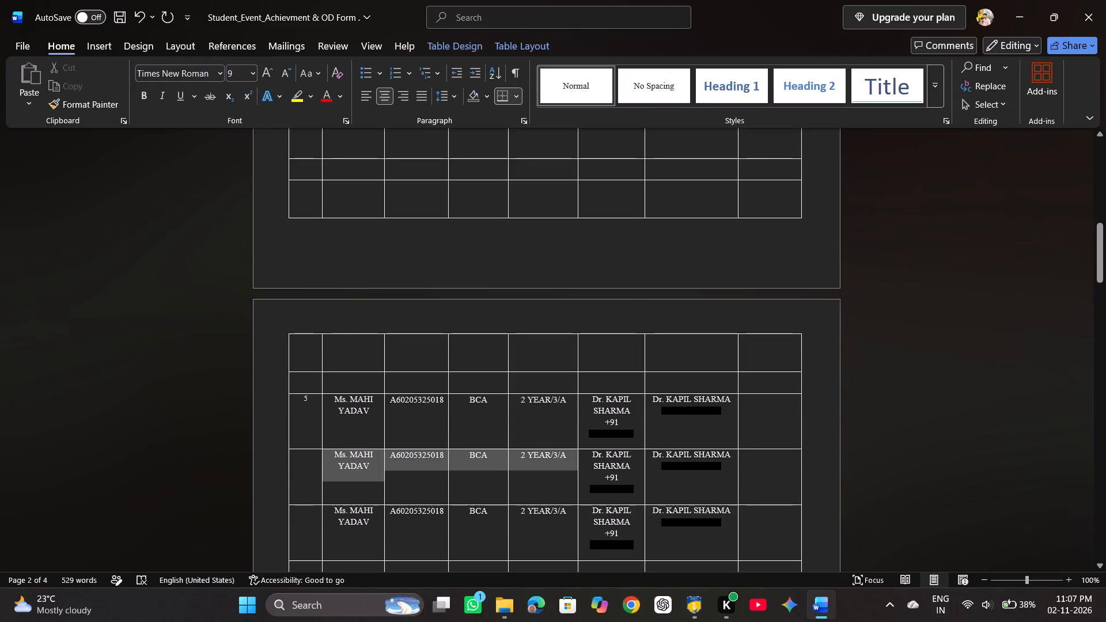
left_click_drag(554, 509, 713, 476)
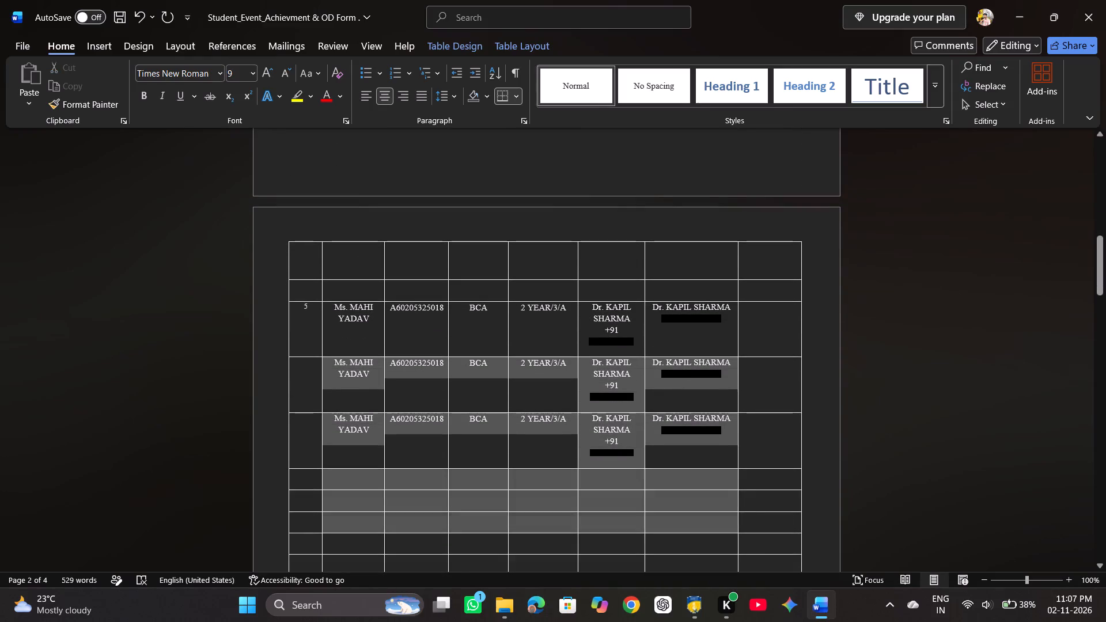
left_click_drag(713, 476, 724, 453)
key("Delete")
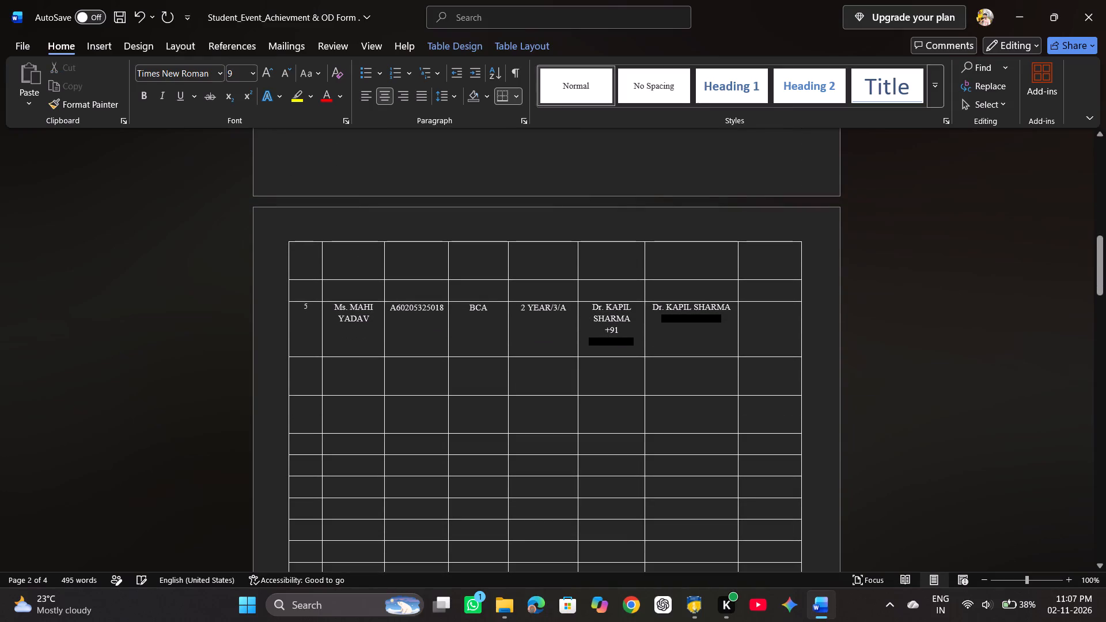
Renumber the remaining BCA participant on the second page as 3.
left_click(320, 308)
key("BackSpace")
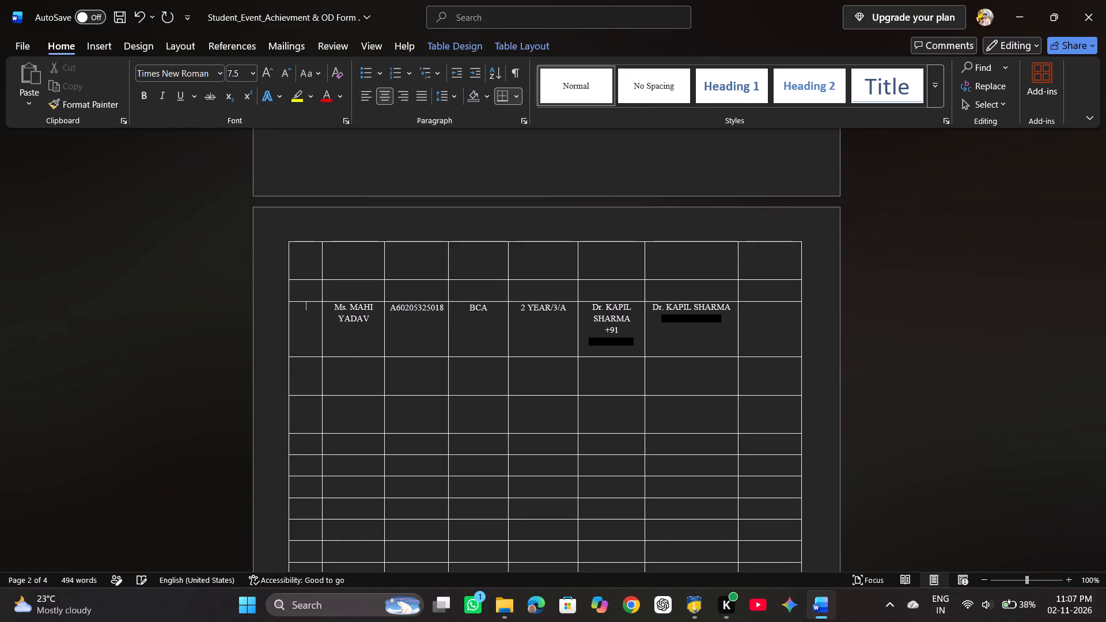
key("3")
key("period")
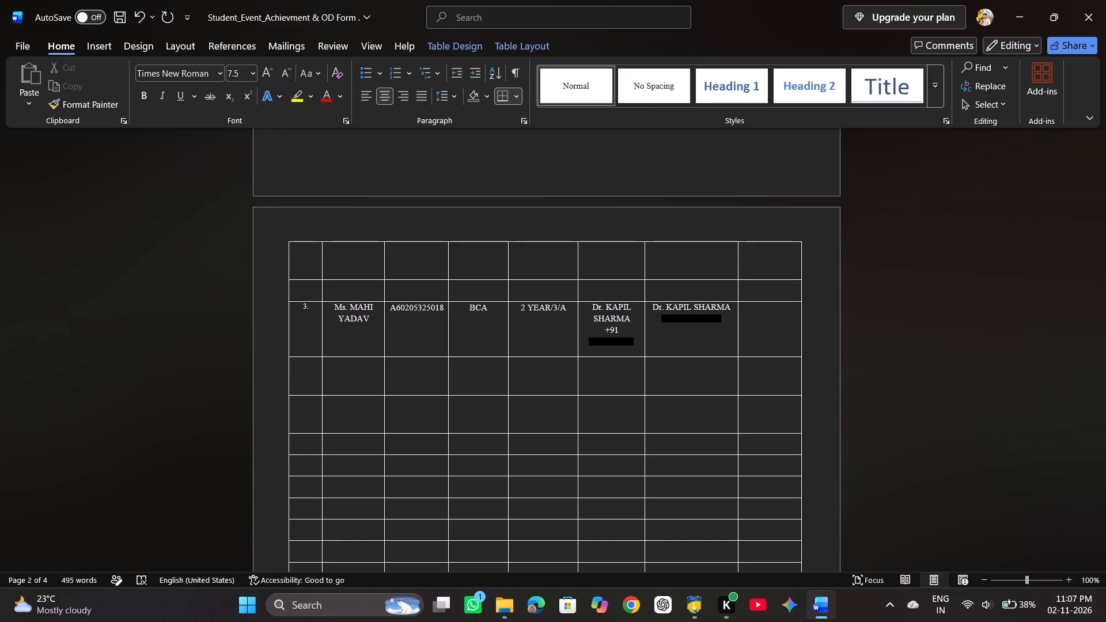
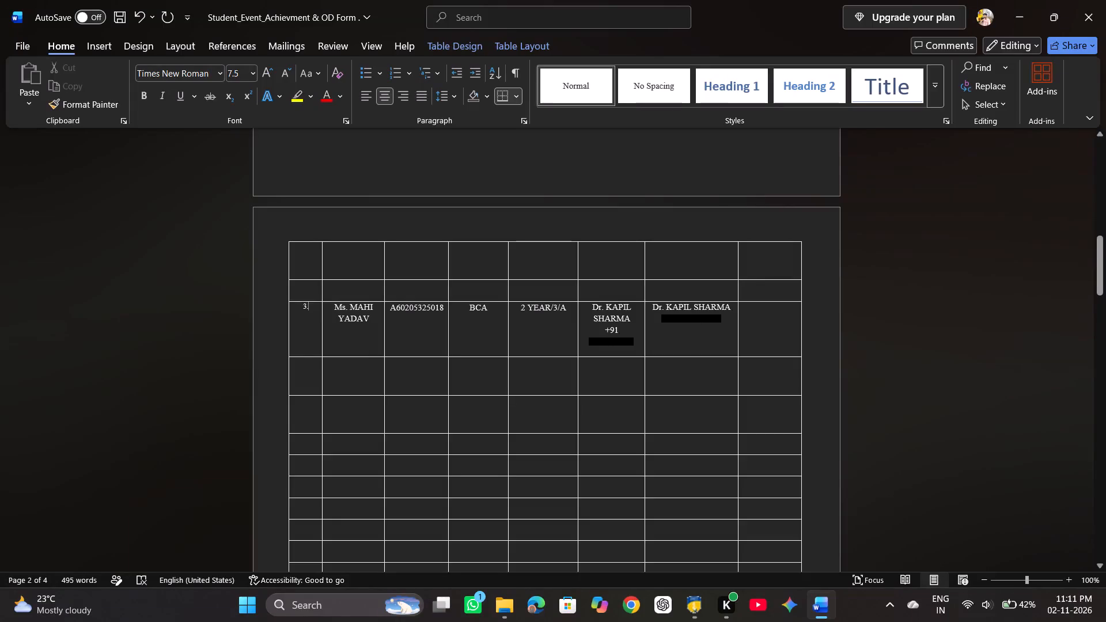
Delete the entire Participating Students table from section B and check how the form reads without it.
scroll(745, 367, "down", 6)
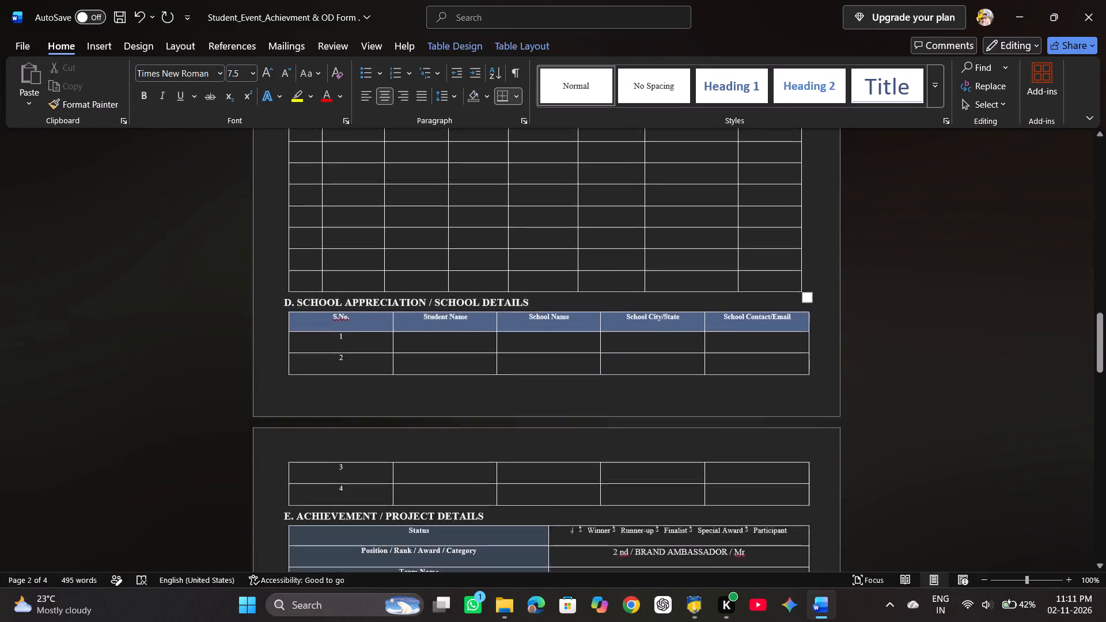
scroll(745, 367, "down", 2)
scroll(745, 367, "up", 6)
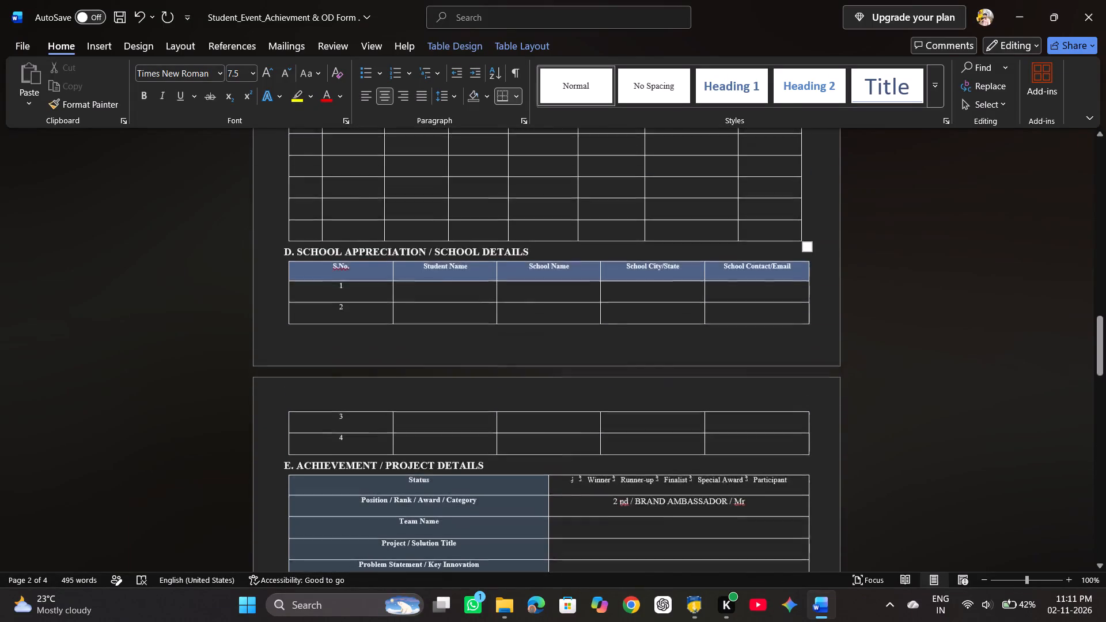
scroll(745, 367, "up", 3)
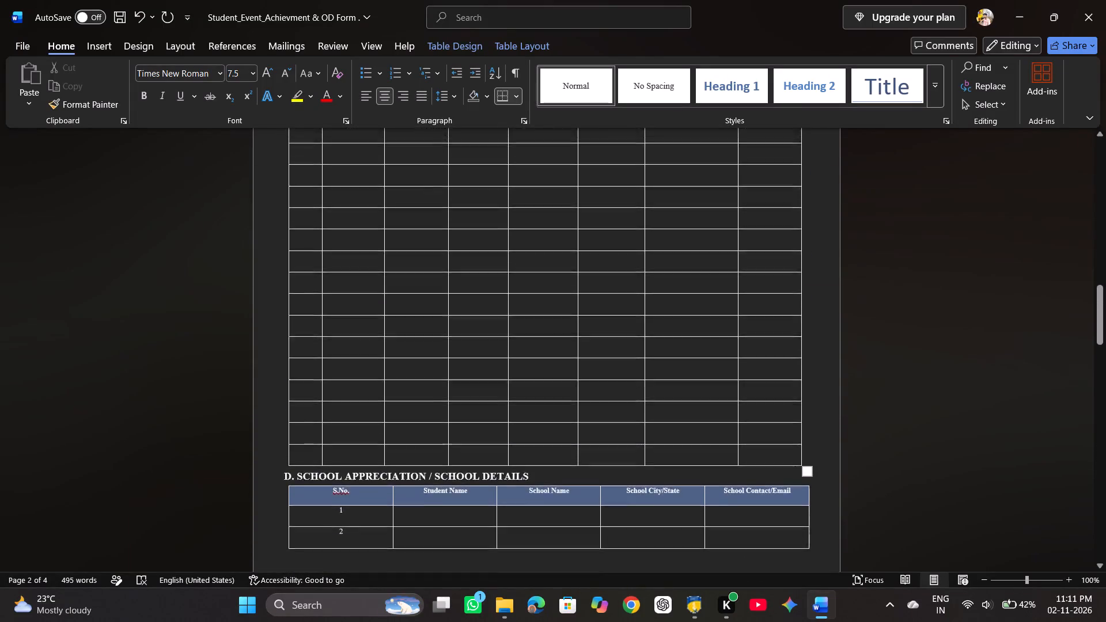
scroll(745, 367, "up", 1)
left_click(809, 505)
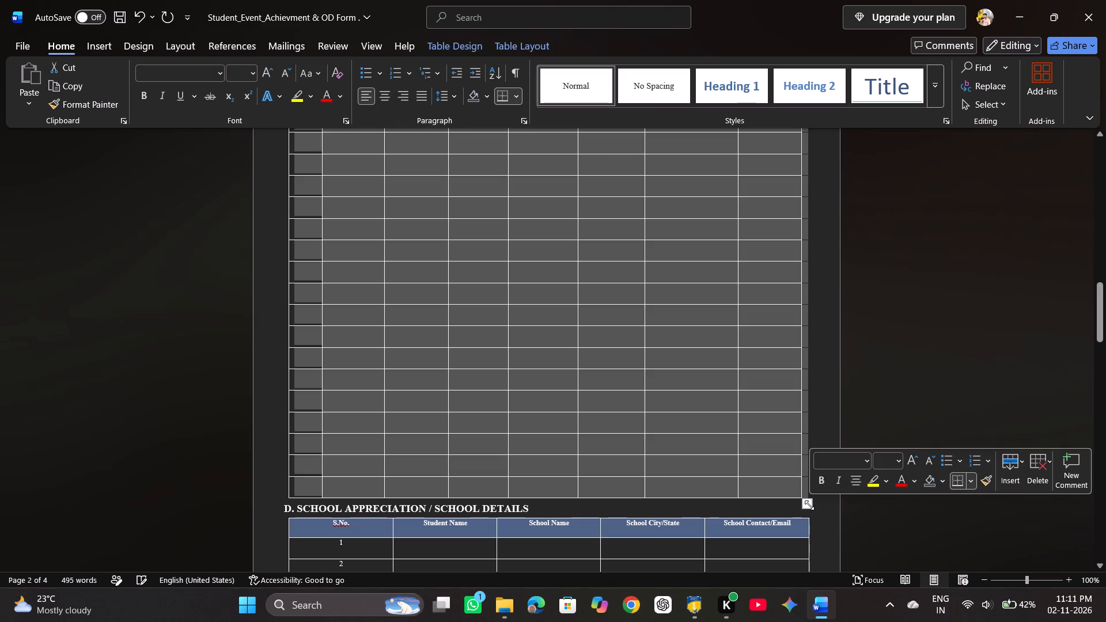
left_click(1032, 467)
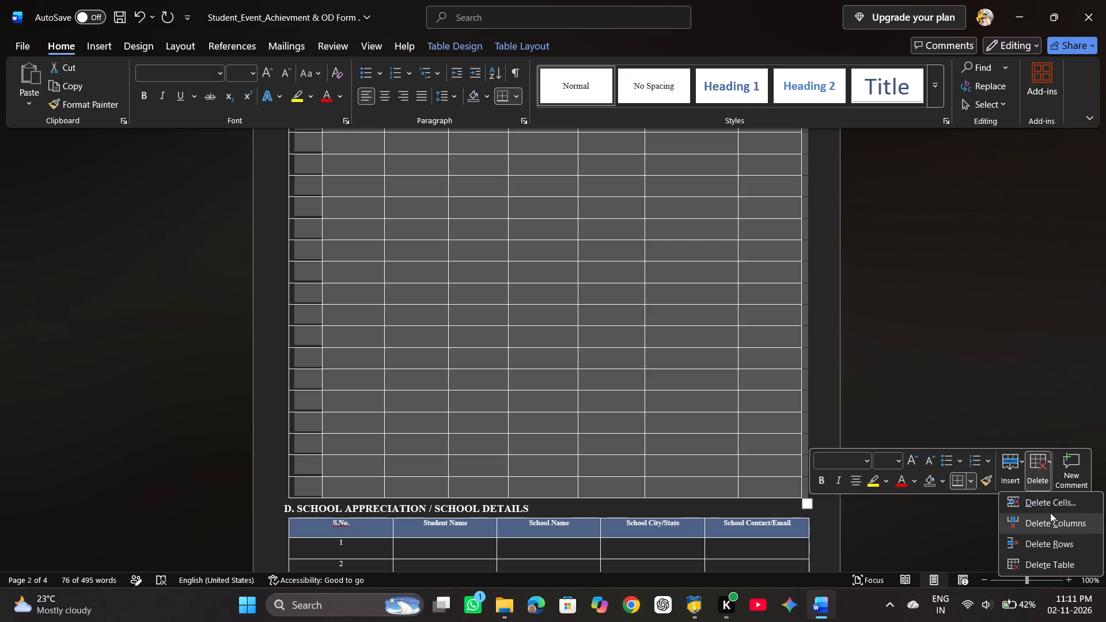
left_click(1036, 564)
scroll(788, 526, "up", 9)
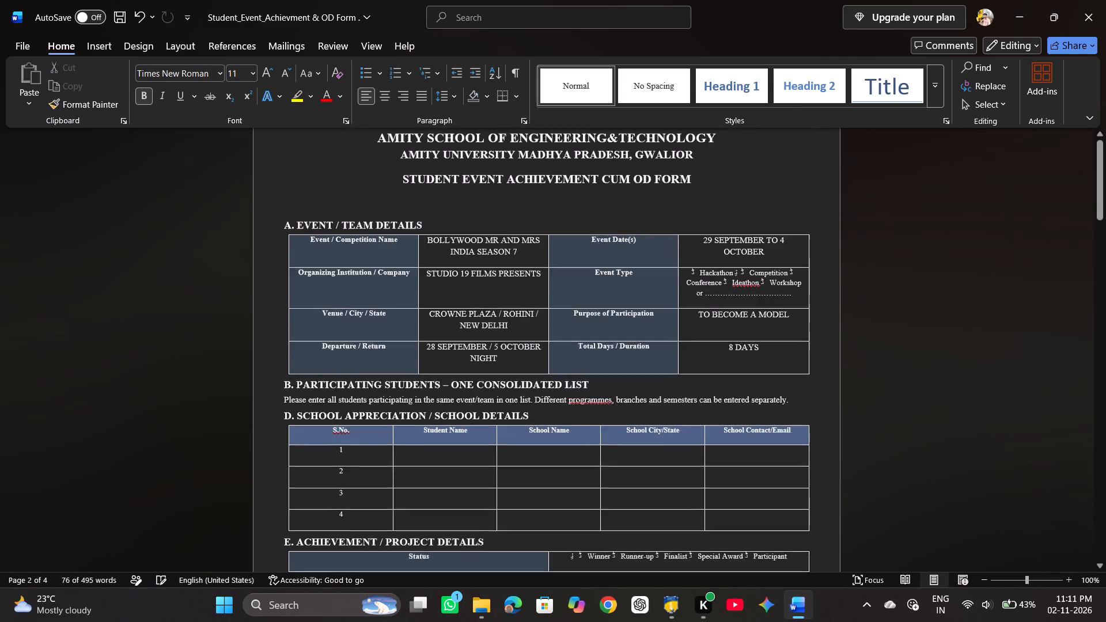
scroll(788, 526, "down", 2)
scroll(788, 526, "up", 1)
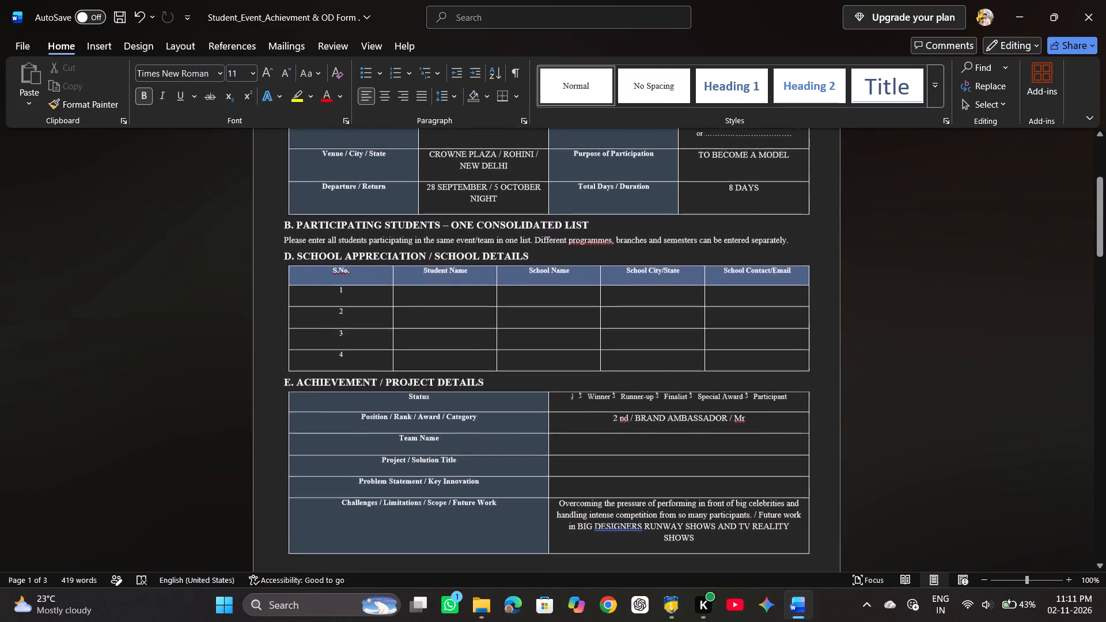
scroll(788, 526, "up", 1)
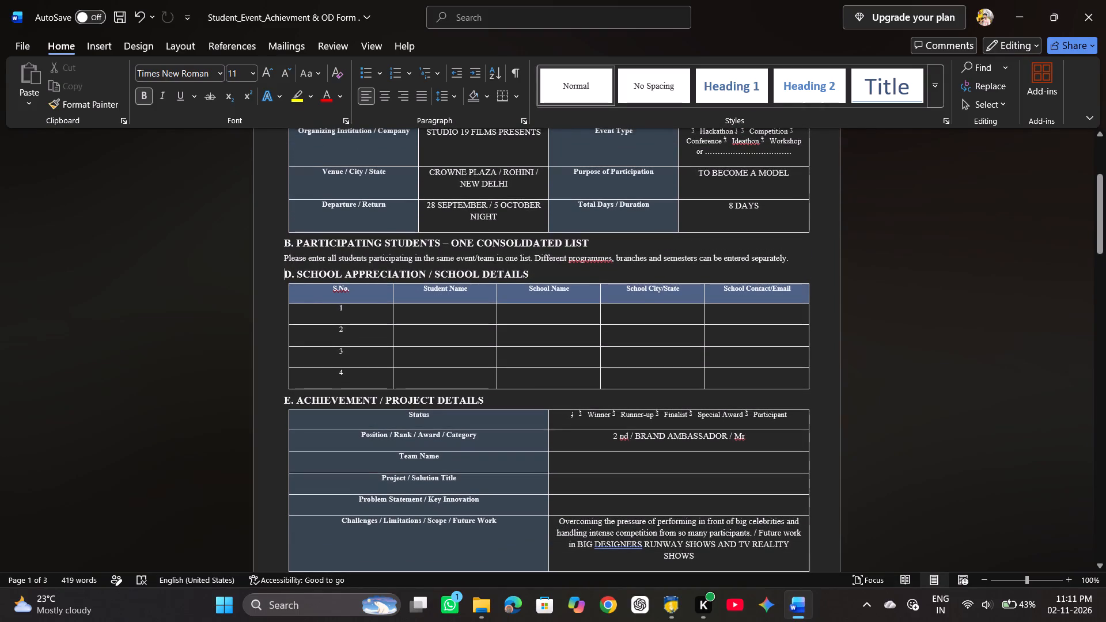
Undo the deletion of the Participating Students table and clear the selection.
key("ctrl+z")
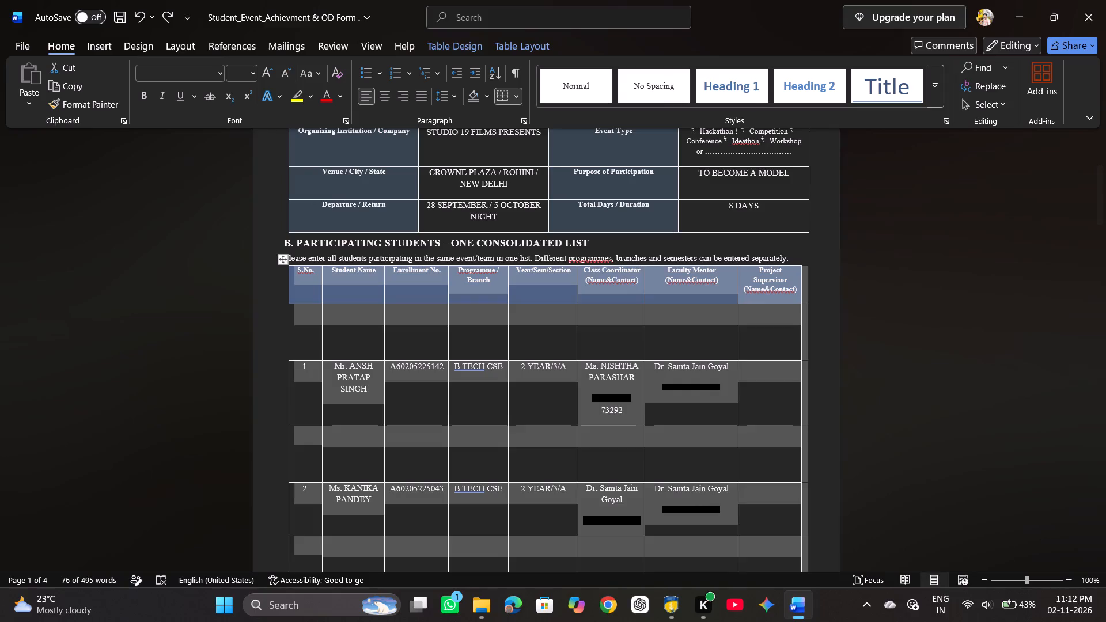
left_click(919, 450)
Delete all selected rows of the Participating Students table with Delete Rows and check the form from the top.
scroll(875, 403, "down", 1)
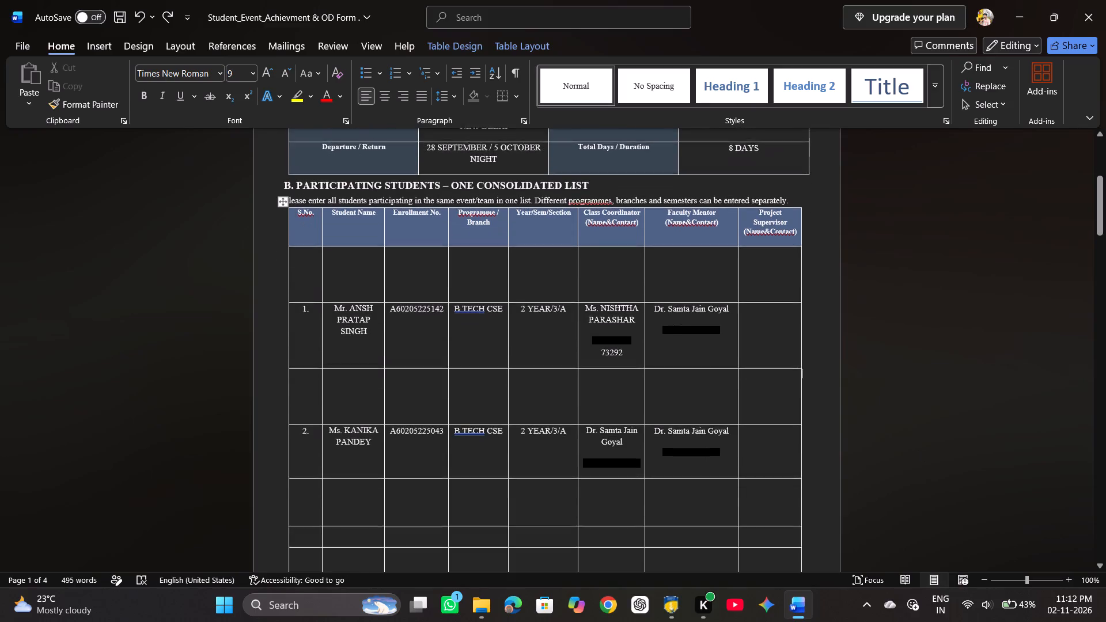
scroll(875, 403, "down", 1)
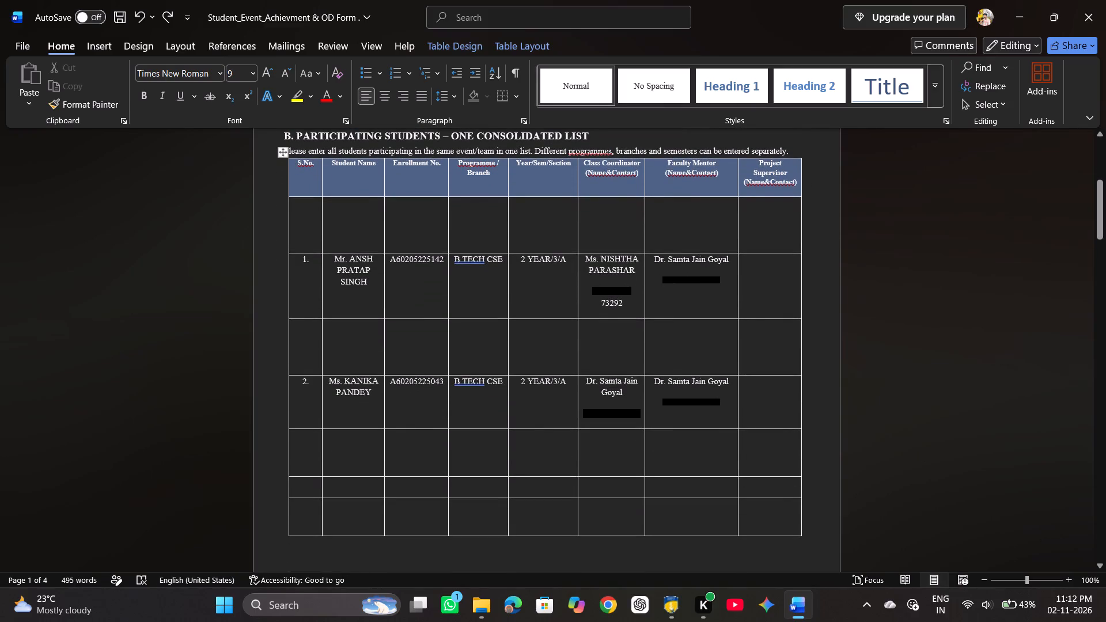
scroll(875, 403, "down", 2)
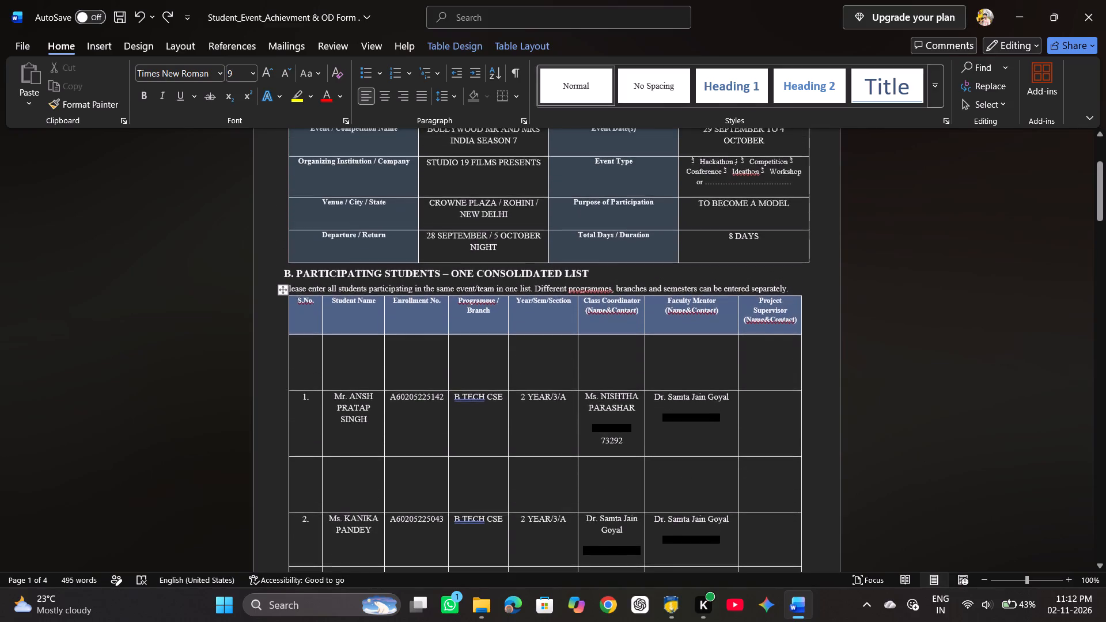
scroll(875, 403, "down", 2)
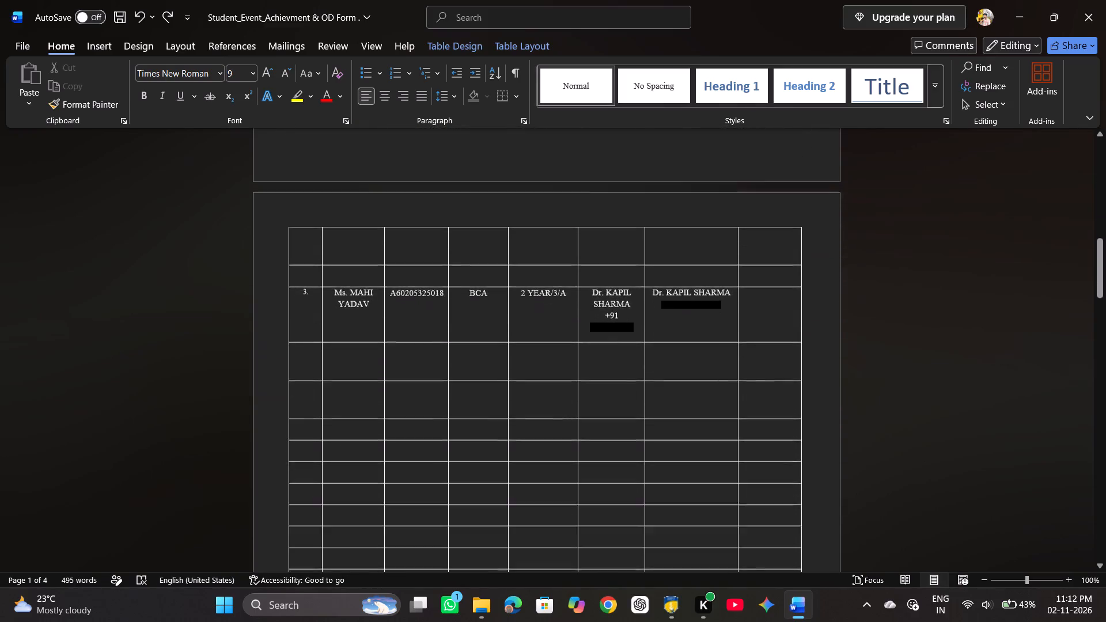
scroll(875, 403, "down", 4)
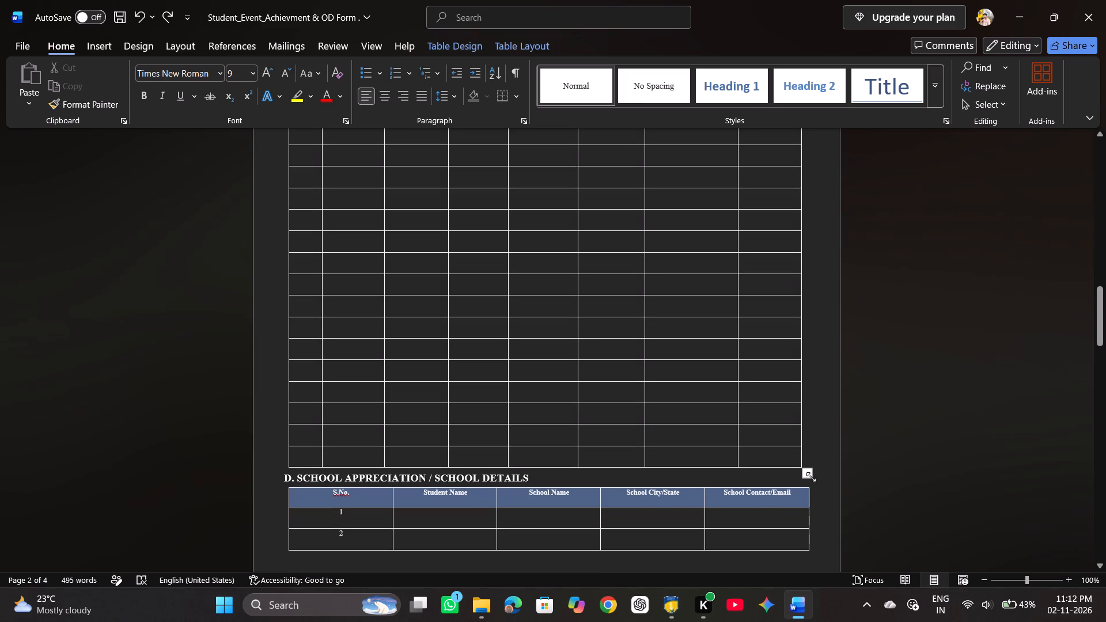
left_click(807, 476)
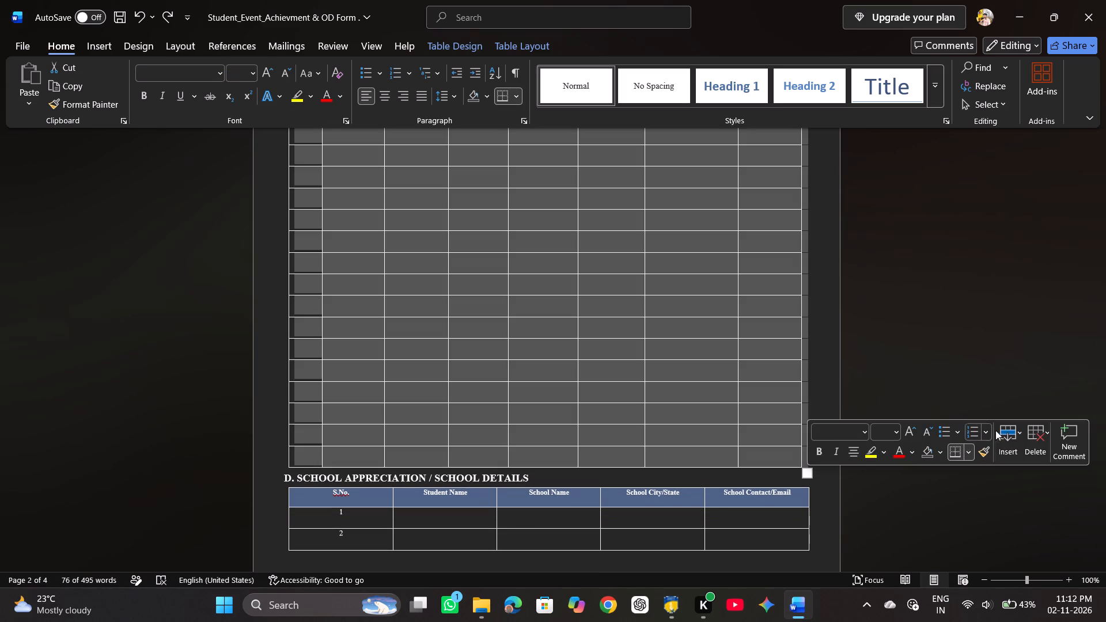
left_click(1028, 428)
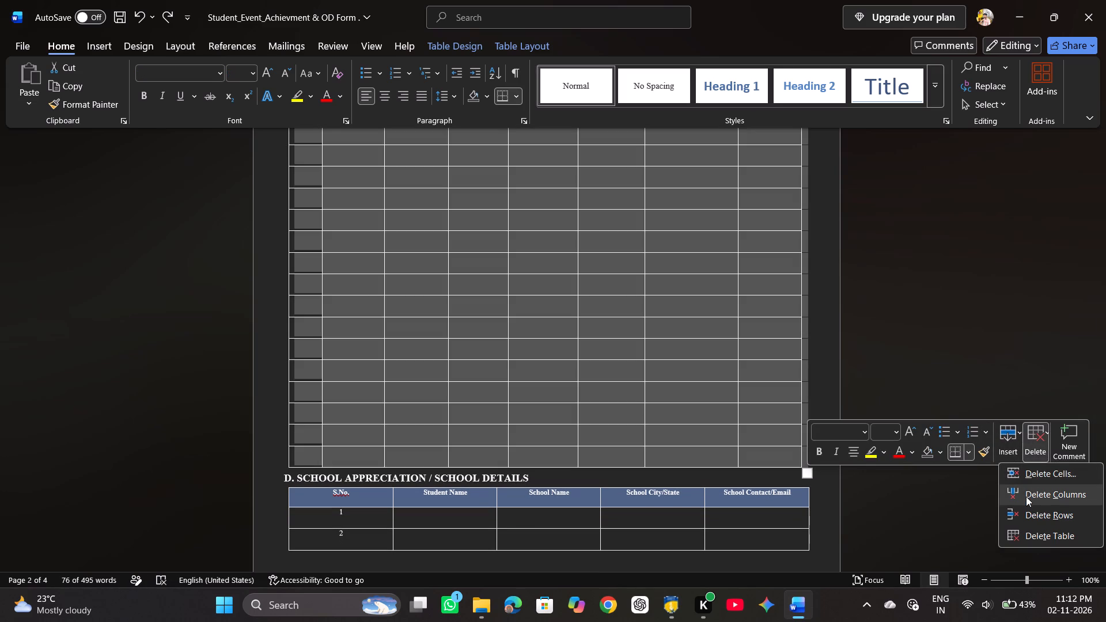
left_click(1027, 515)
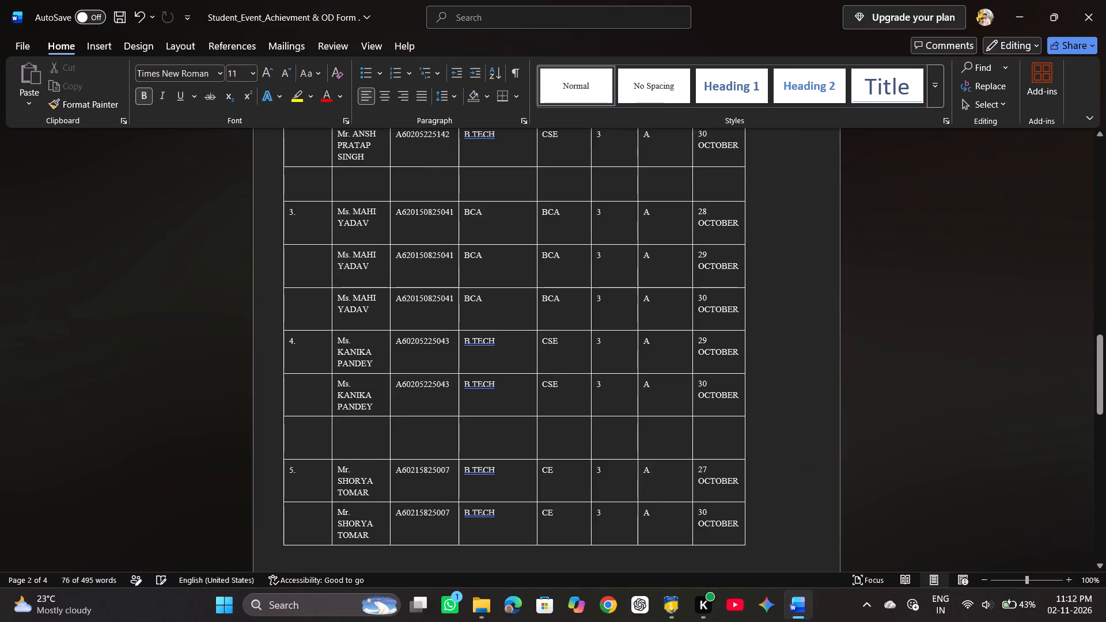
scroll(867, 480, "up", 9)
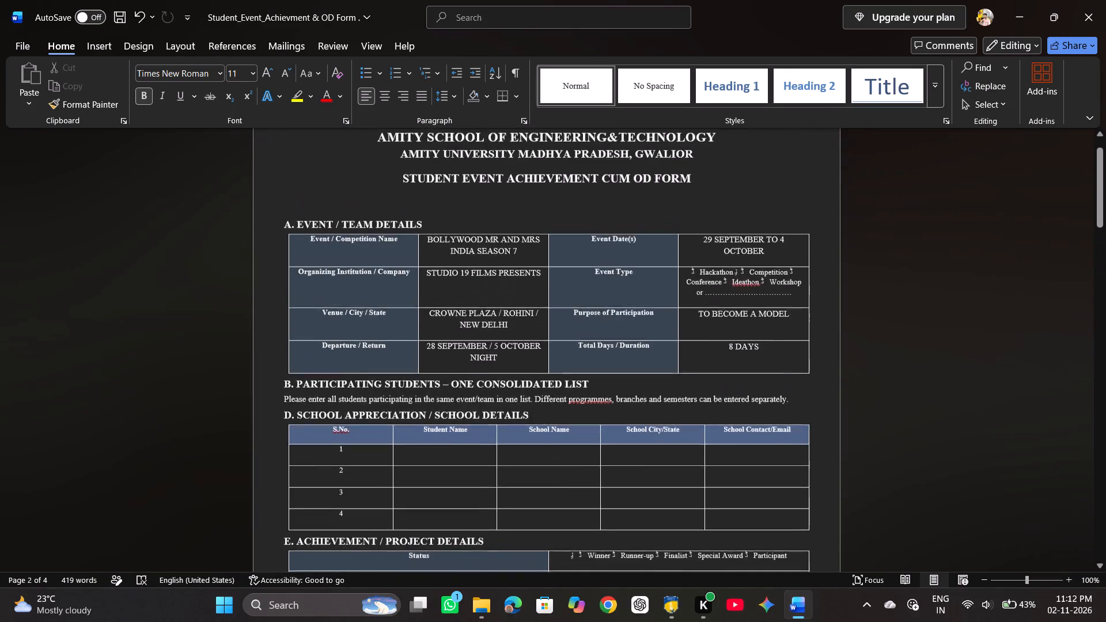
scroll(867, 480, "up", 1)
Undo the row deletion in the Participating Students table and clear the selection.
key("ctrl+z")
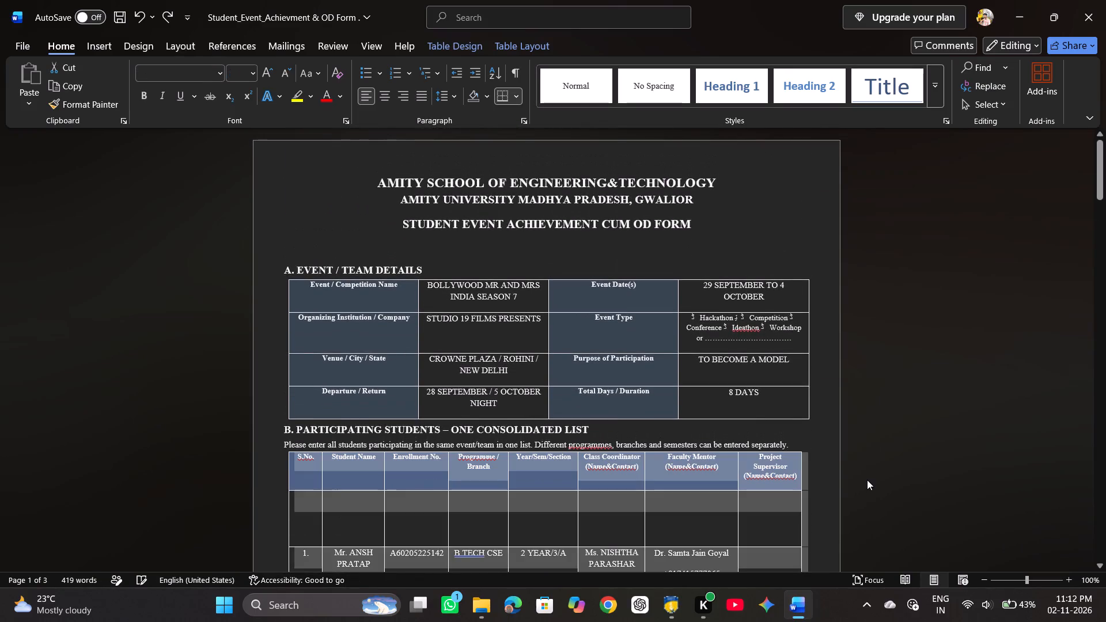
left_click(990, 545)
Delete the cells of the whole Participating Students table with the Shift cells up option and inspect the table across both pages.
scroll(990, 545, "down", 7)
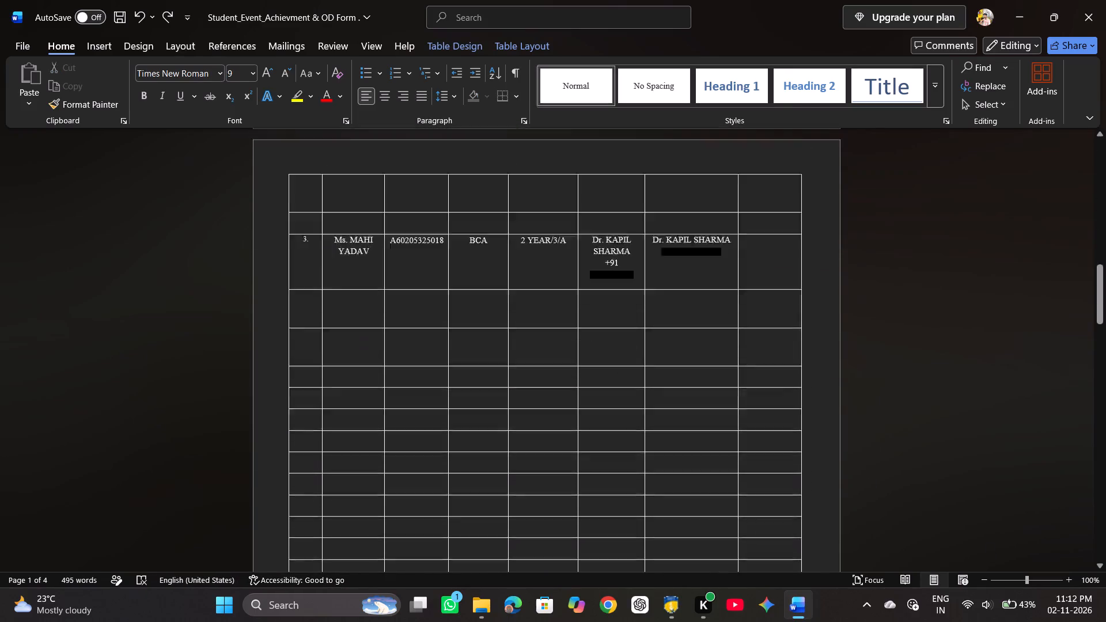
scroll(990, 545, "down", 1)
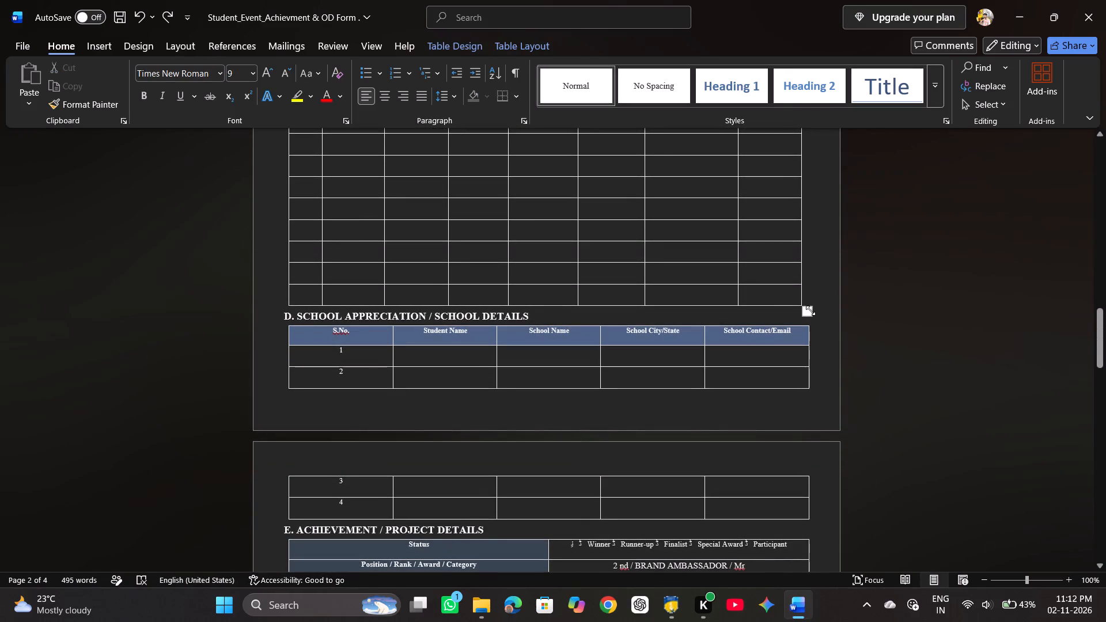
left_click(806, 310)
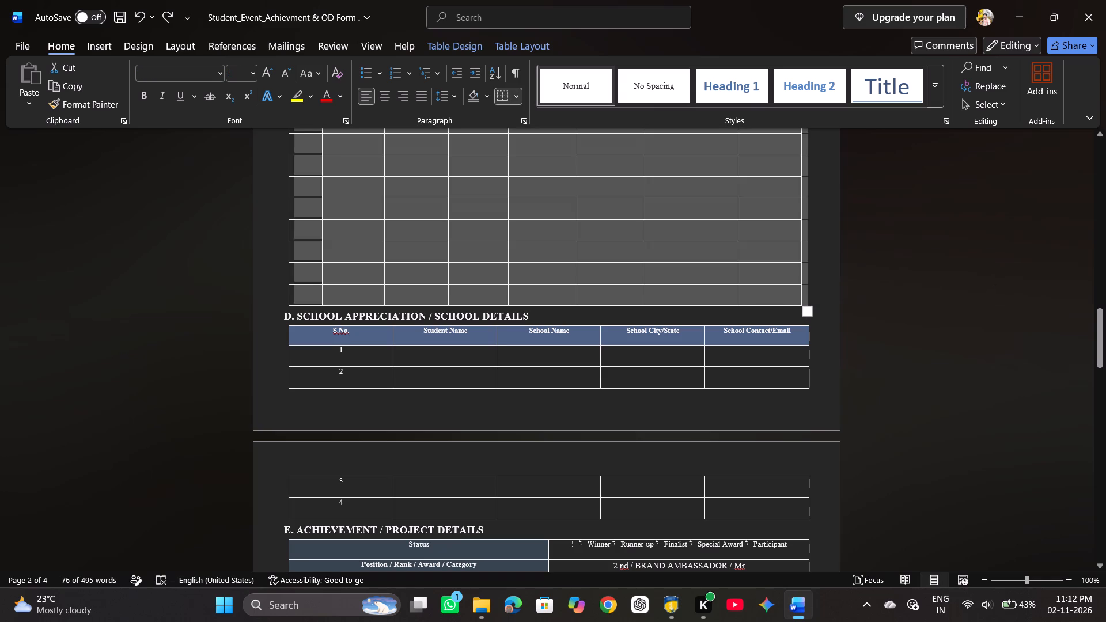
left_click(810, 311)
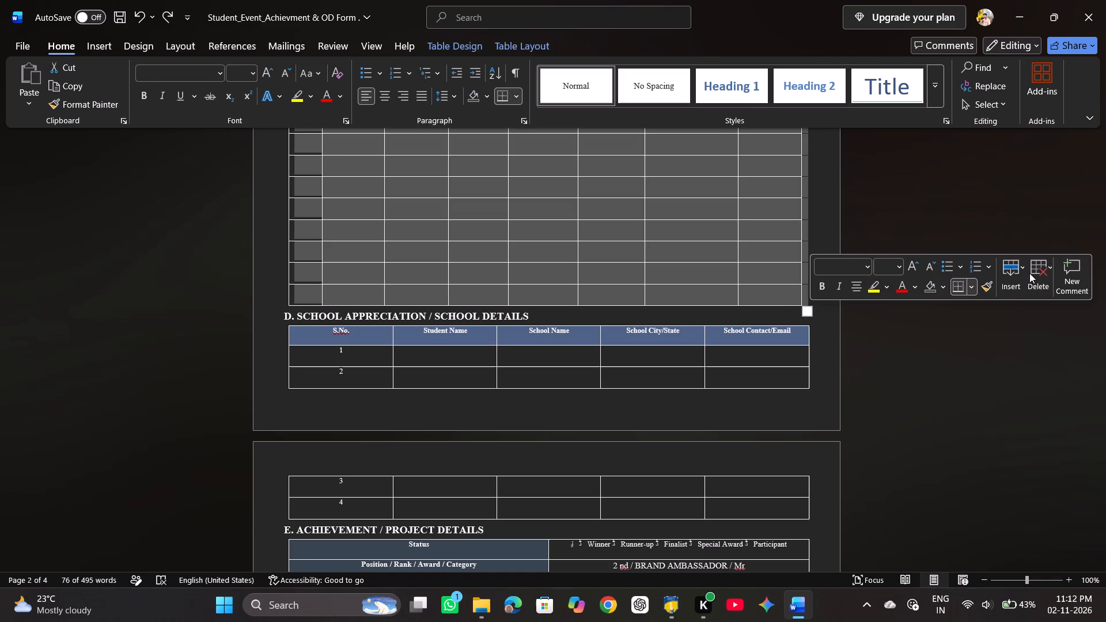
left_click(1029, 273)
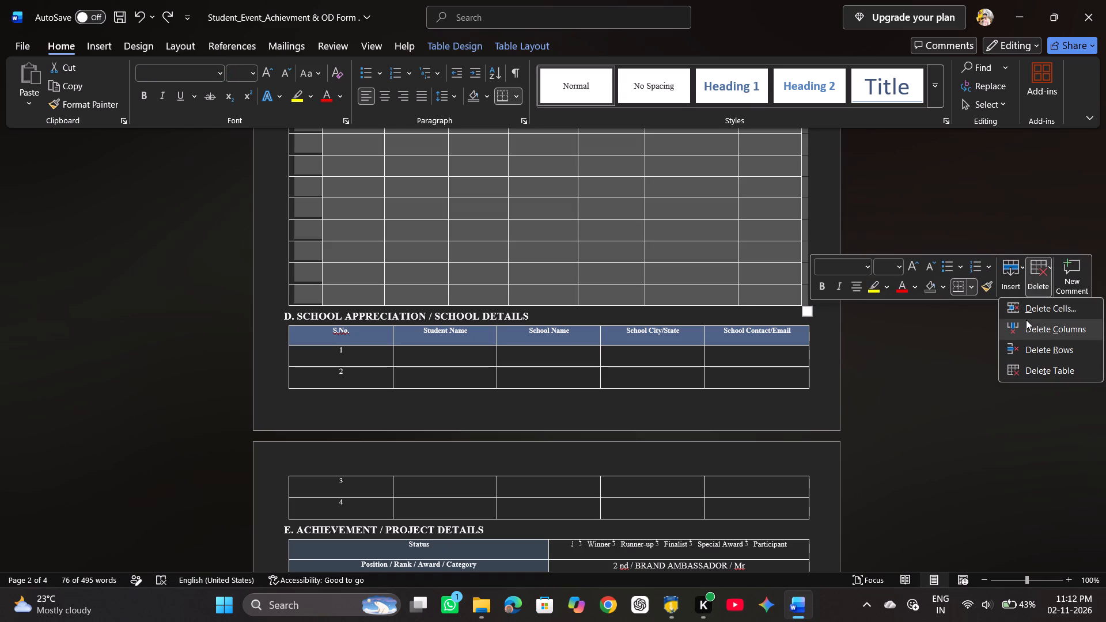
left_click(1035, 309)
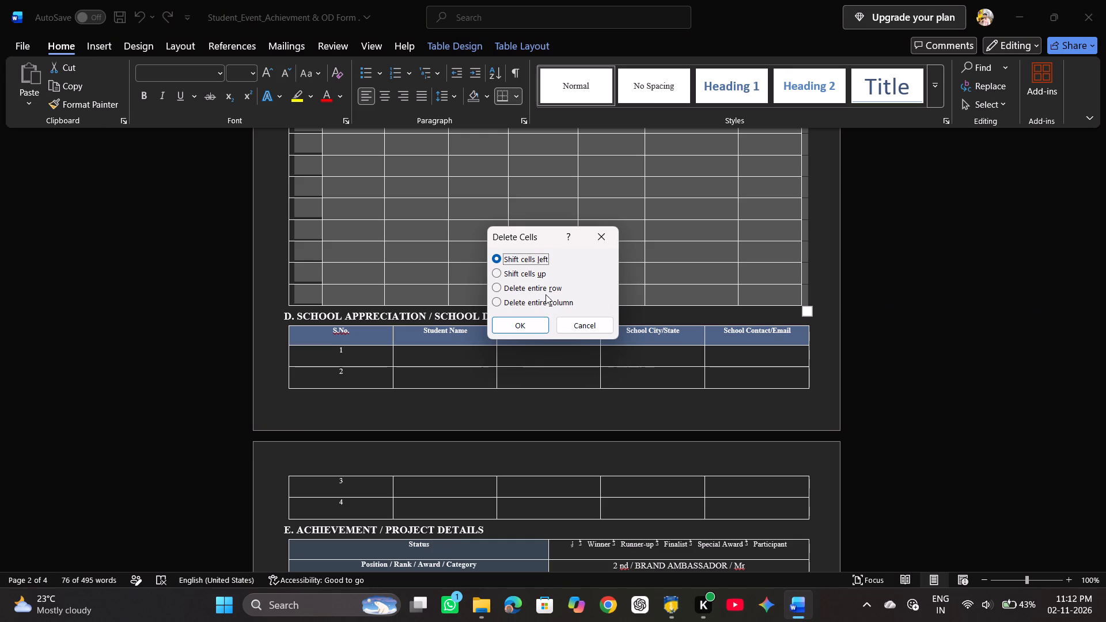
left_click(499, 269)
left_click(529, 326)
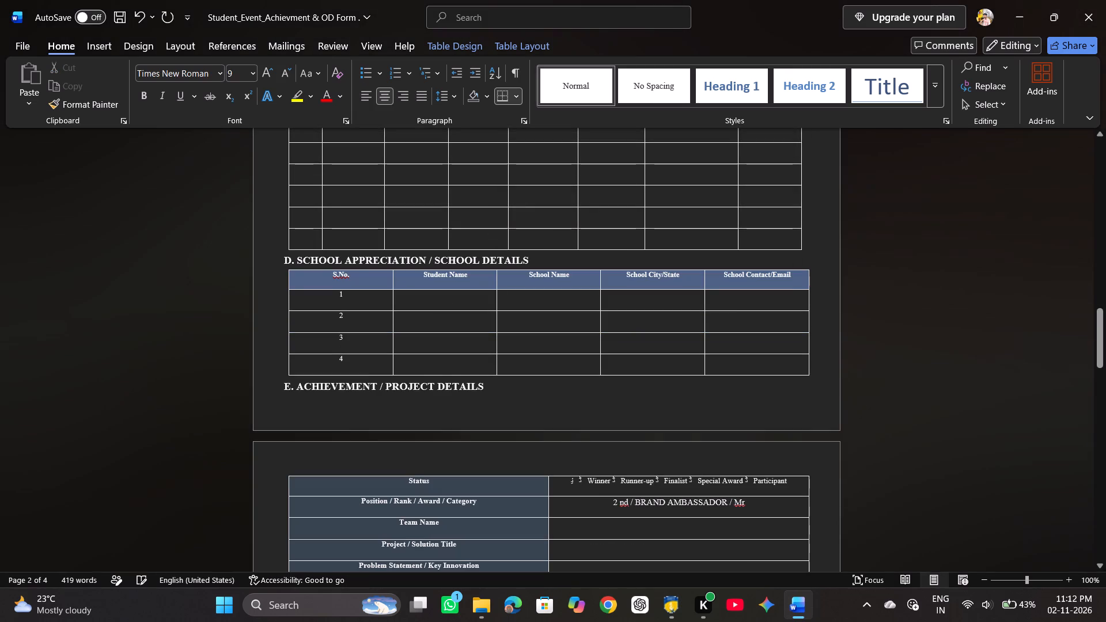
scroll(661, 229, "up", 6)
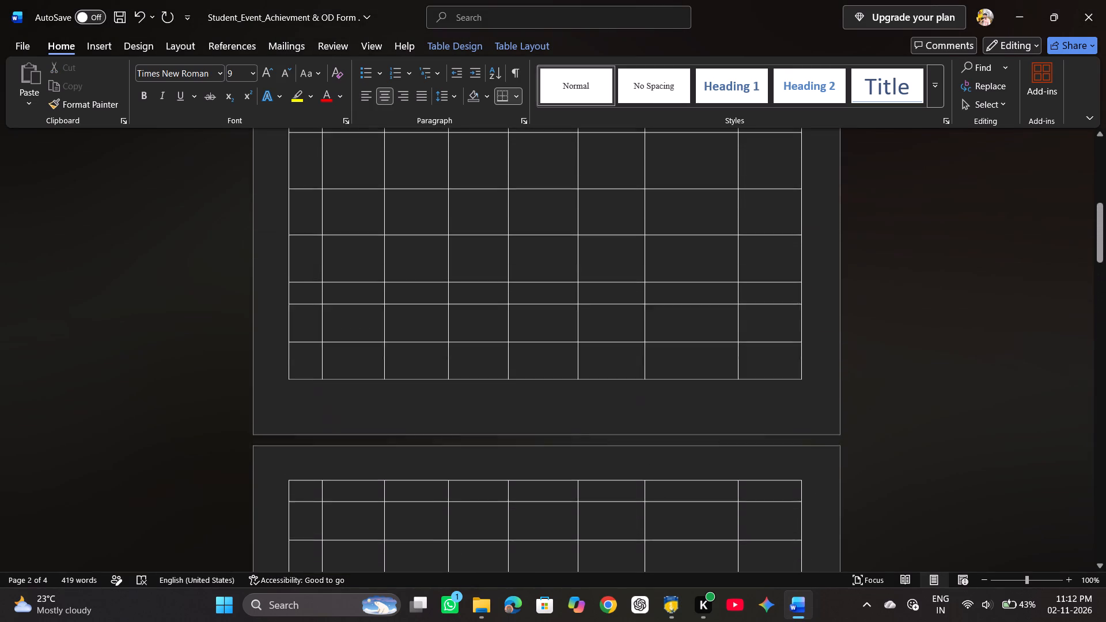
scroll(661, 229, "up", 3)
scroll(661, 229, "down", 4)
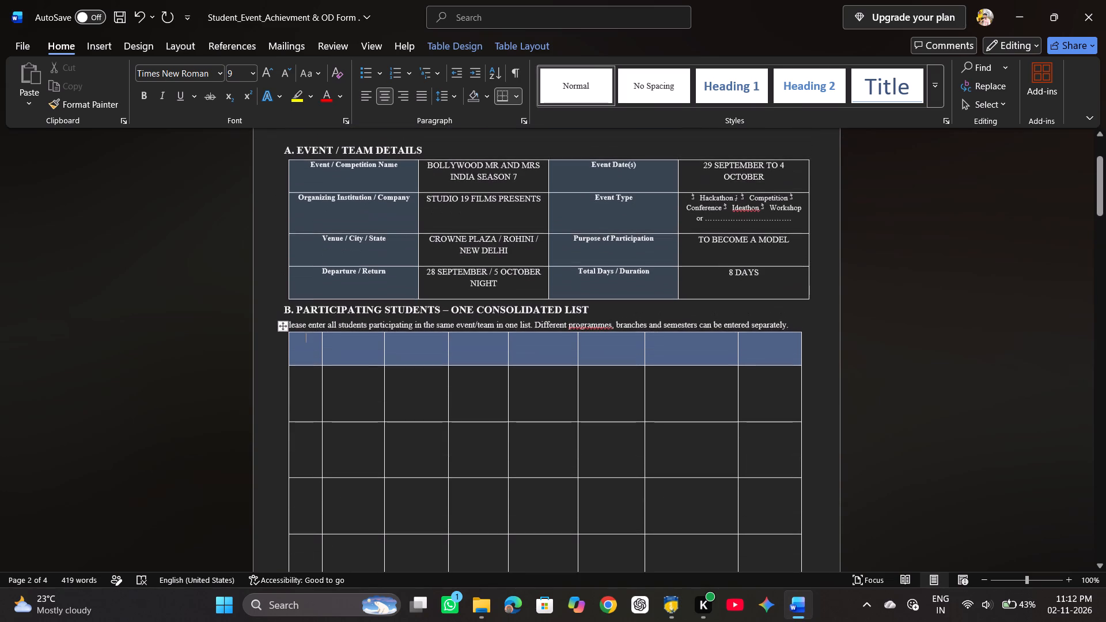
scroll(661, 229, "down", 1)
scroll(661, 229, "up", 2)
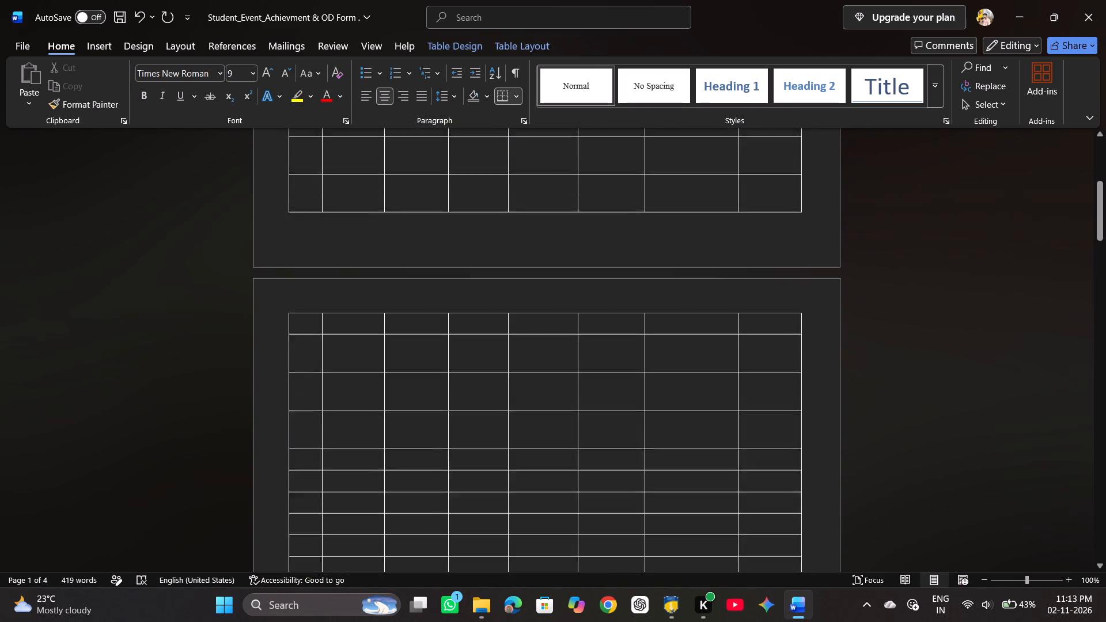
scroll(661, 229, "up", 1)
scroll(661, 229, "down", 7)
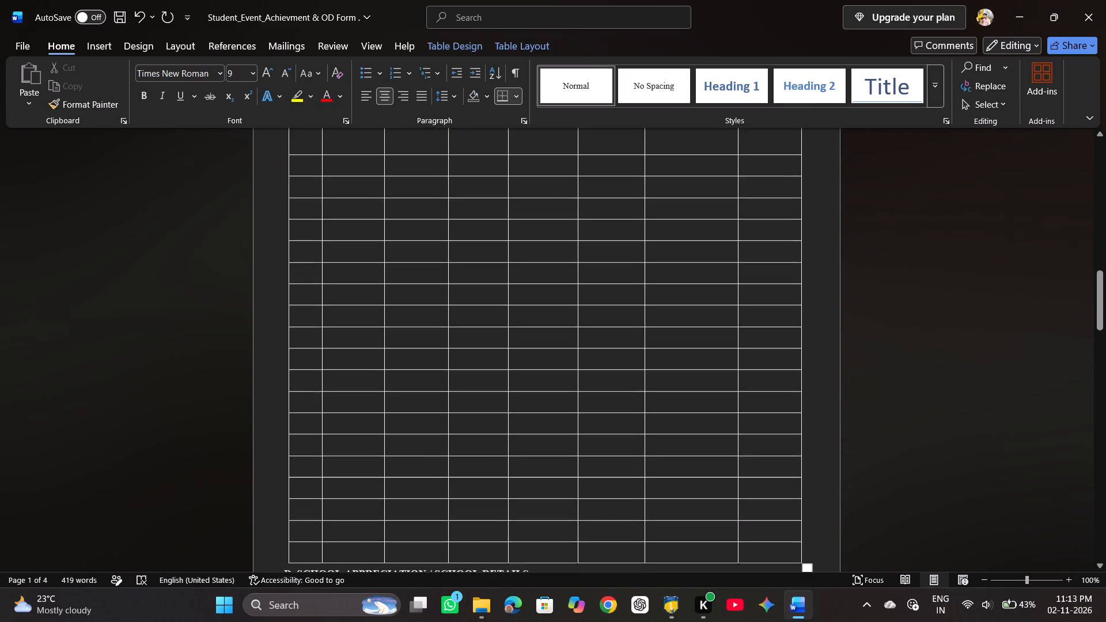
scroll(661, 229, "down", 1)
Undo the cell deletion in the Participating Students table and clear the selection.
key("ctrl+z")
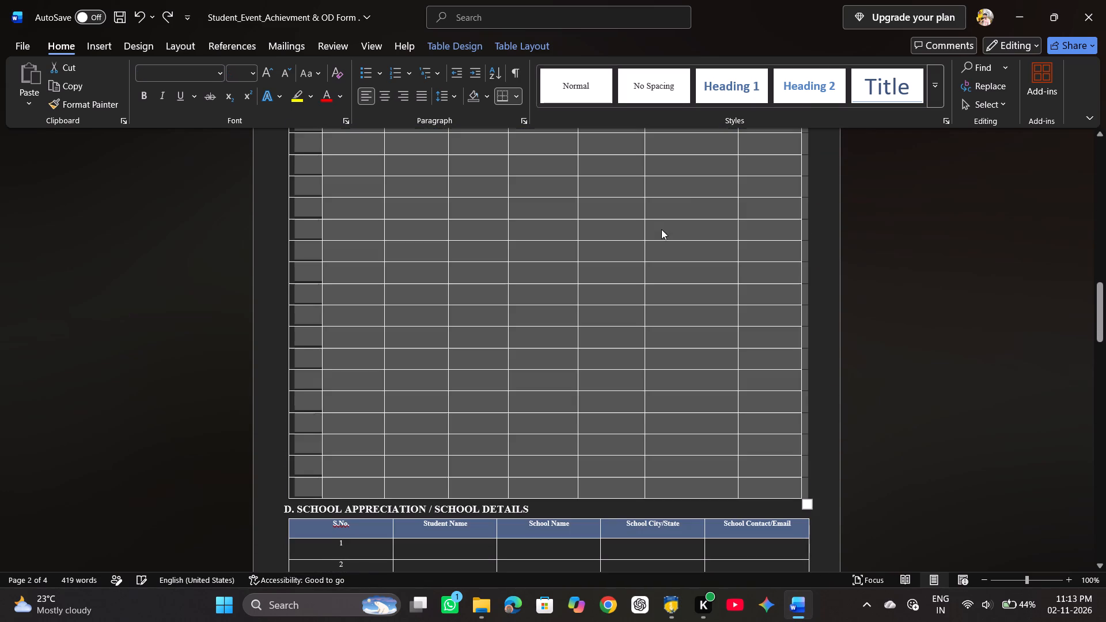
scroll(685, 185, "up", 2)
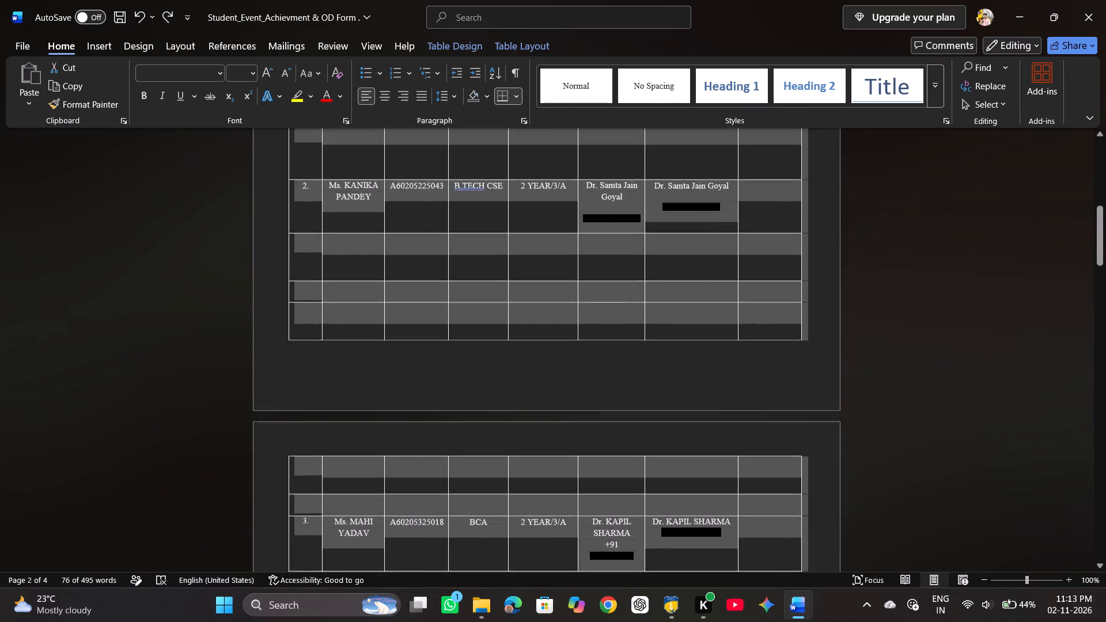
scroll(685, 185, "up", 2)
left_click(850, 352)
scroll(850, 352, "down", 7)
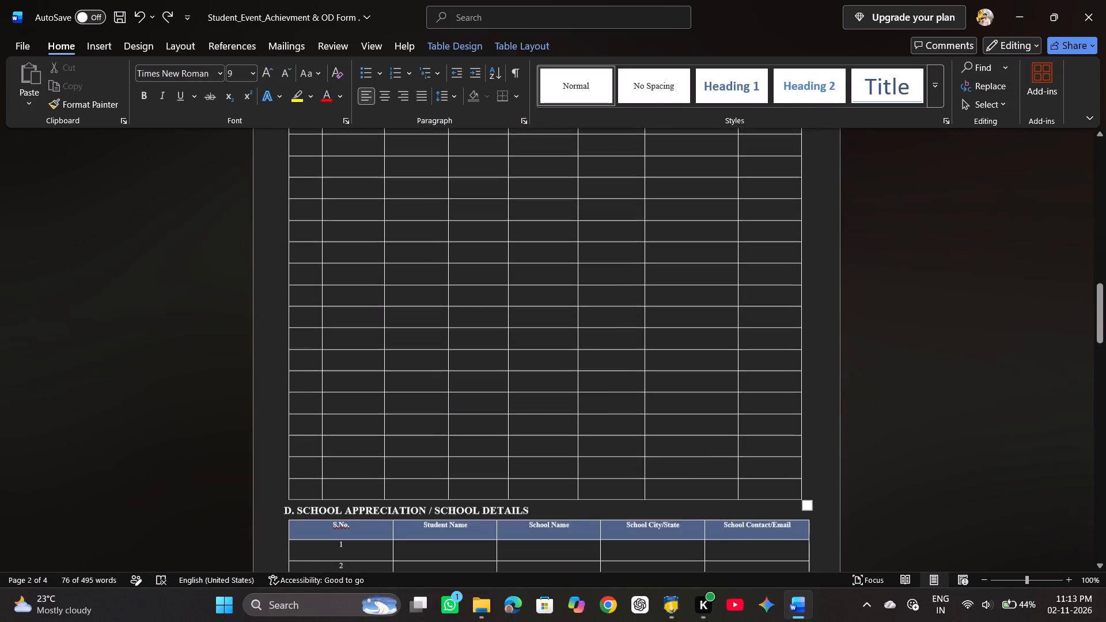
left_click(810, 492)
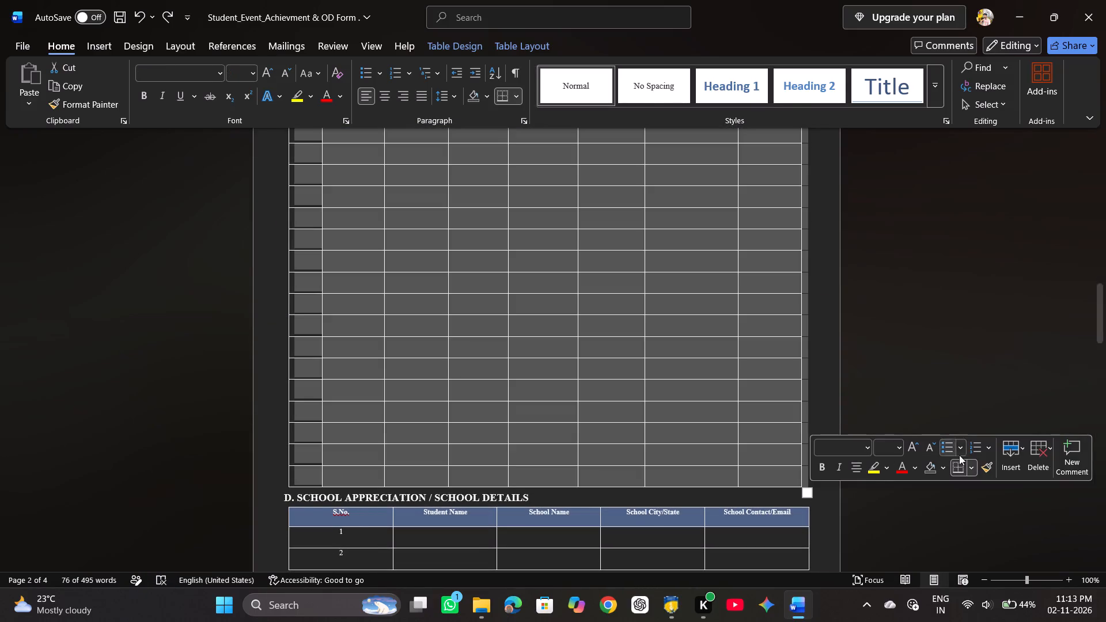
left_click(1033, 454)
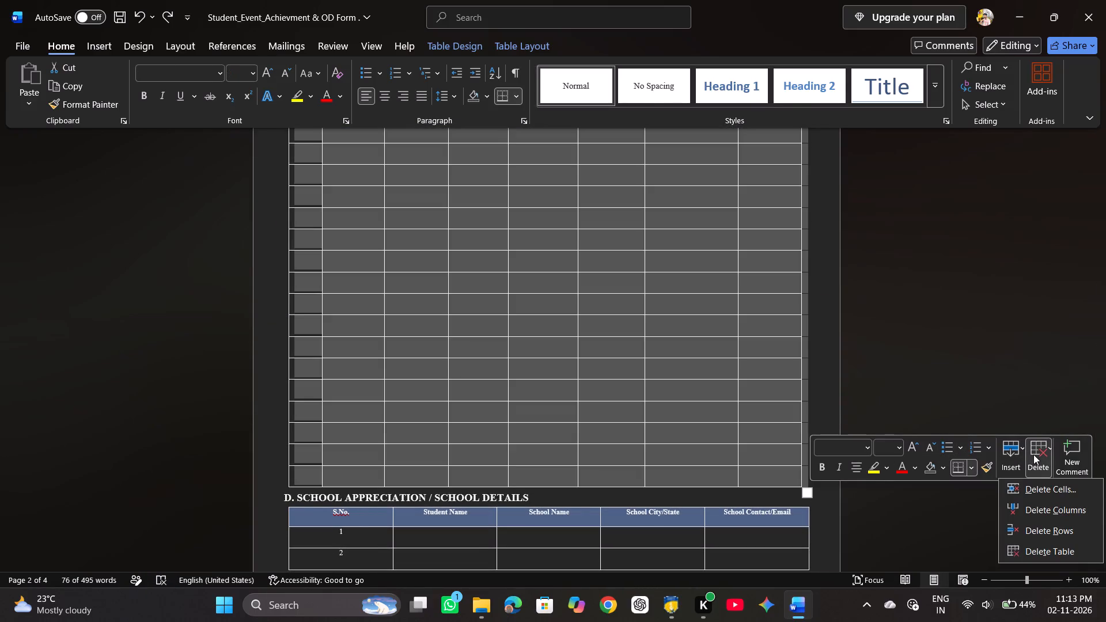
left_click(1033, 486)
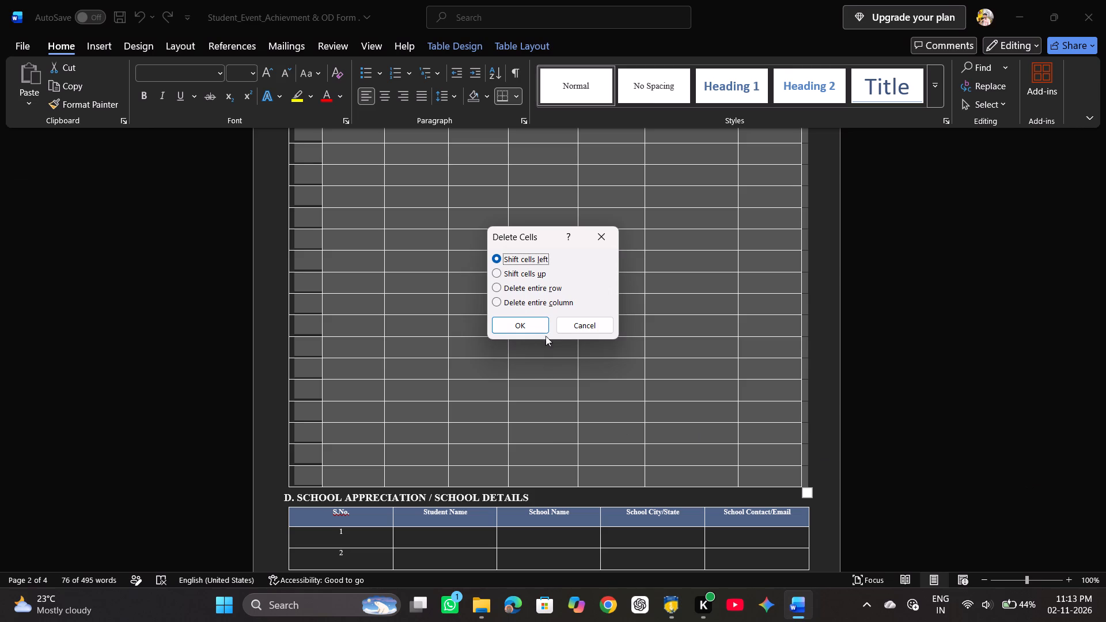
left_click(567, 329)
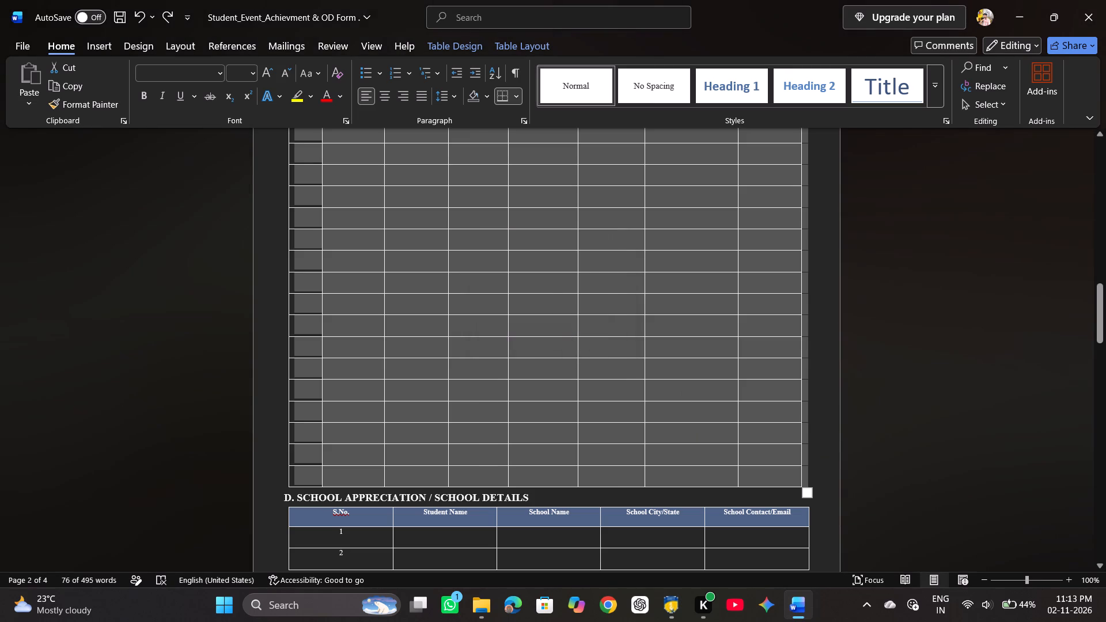
Select the whole Participating Students table again for a deletion command.
left_click(810, 496)
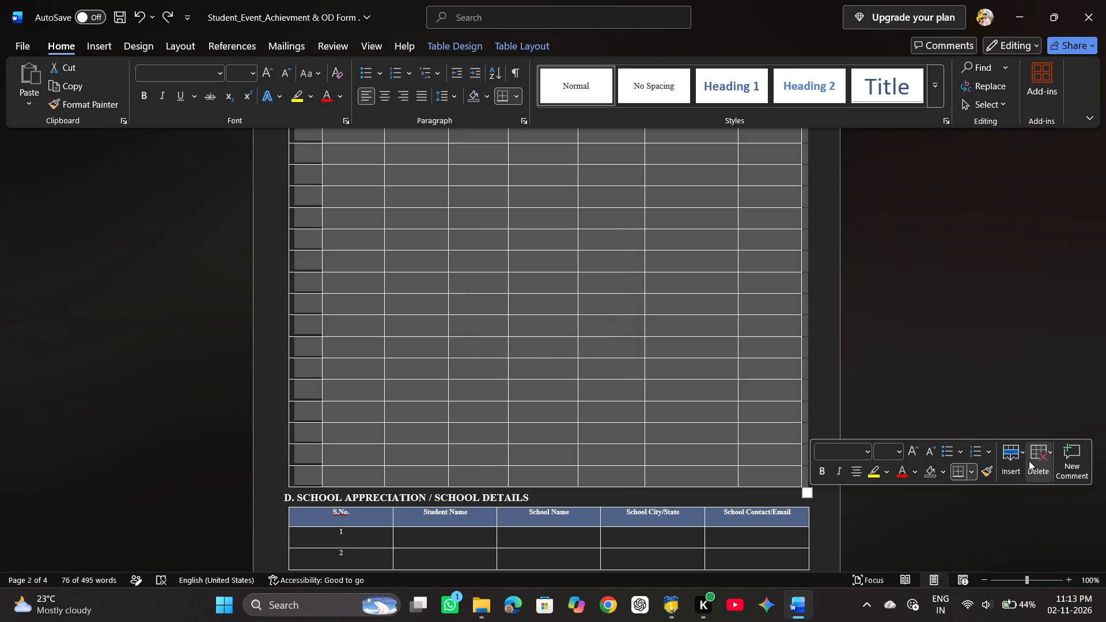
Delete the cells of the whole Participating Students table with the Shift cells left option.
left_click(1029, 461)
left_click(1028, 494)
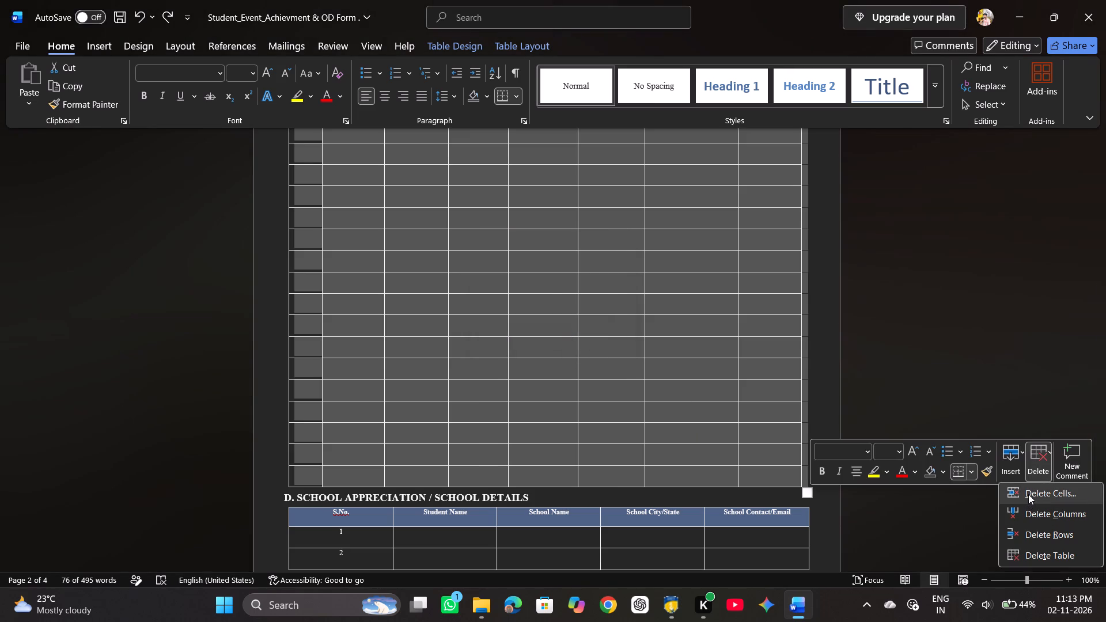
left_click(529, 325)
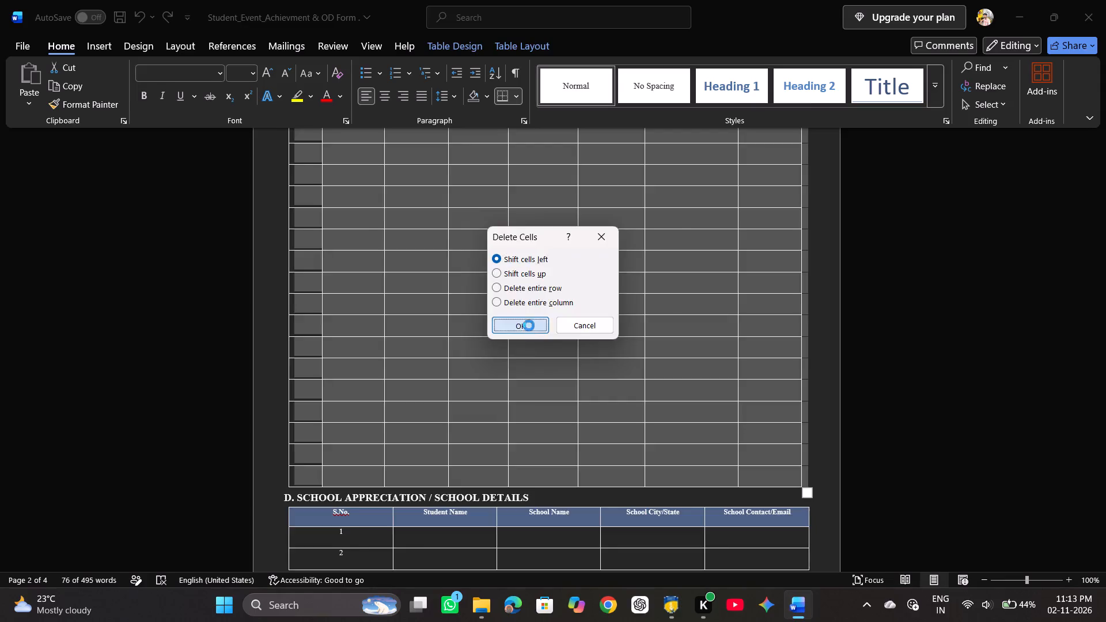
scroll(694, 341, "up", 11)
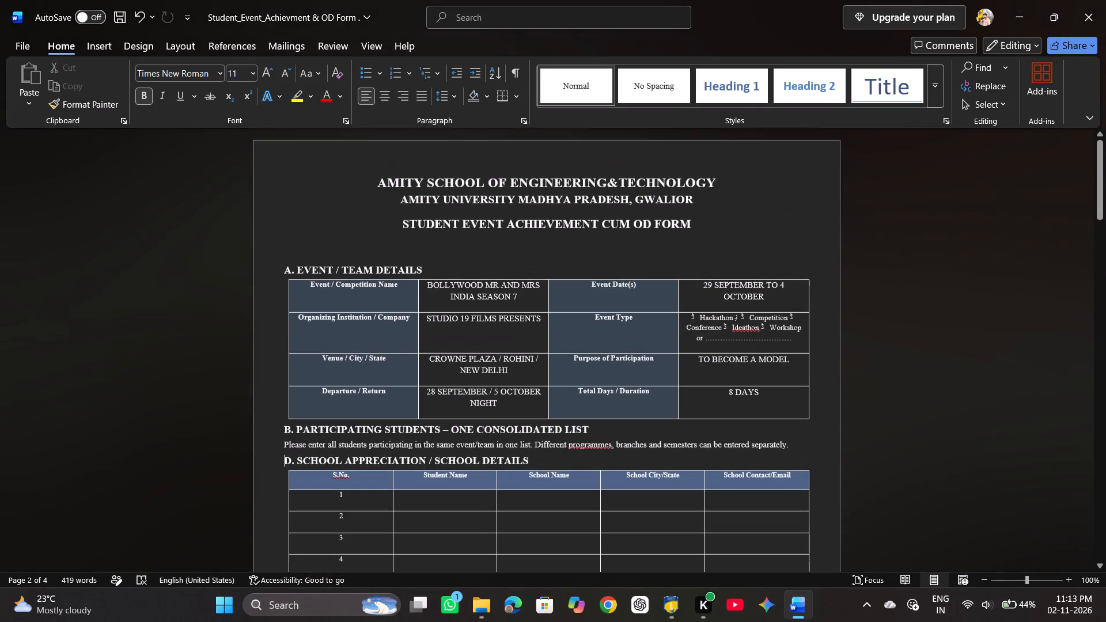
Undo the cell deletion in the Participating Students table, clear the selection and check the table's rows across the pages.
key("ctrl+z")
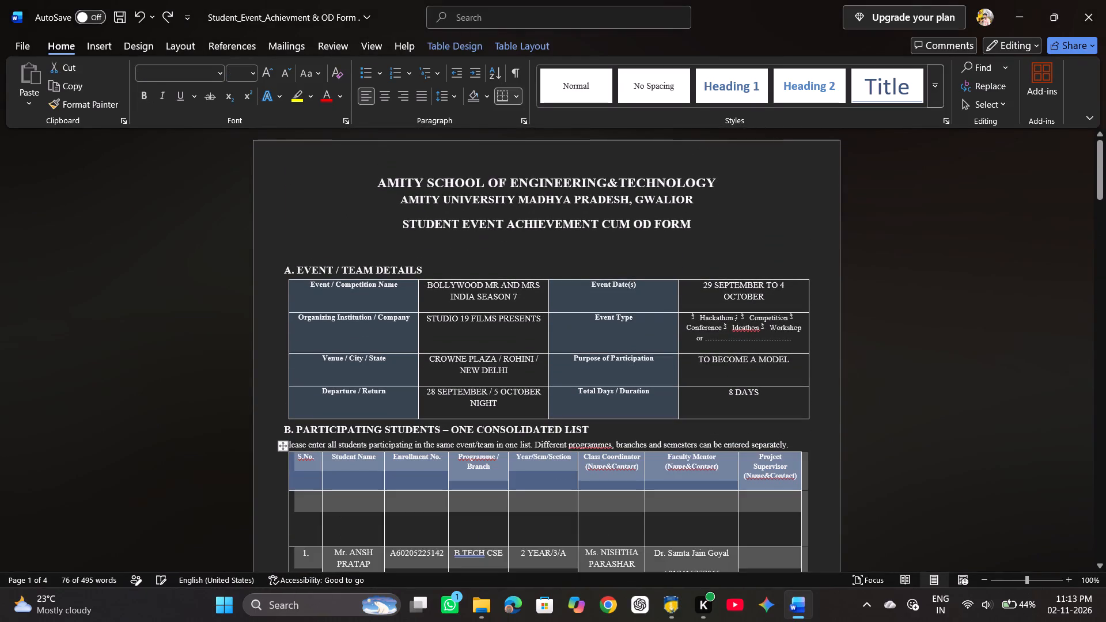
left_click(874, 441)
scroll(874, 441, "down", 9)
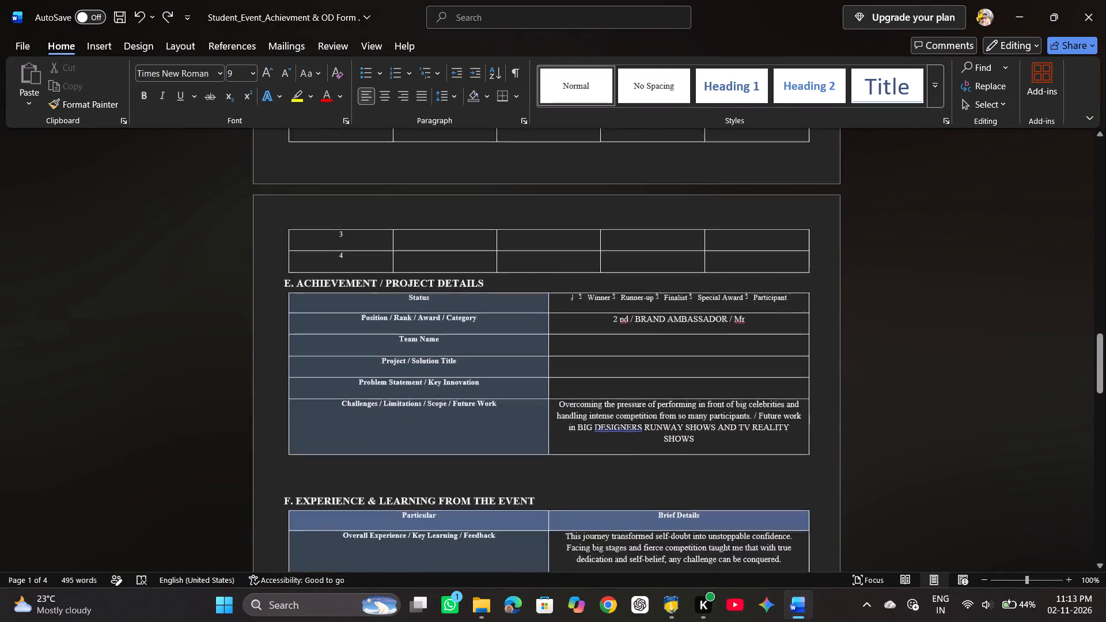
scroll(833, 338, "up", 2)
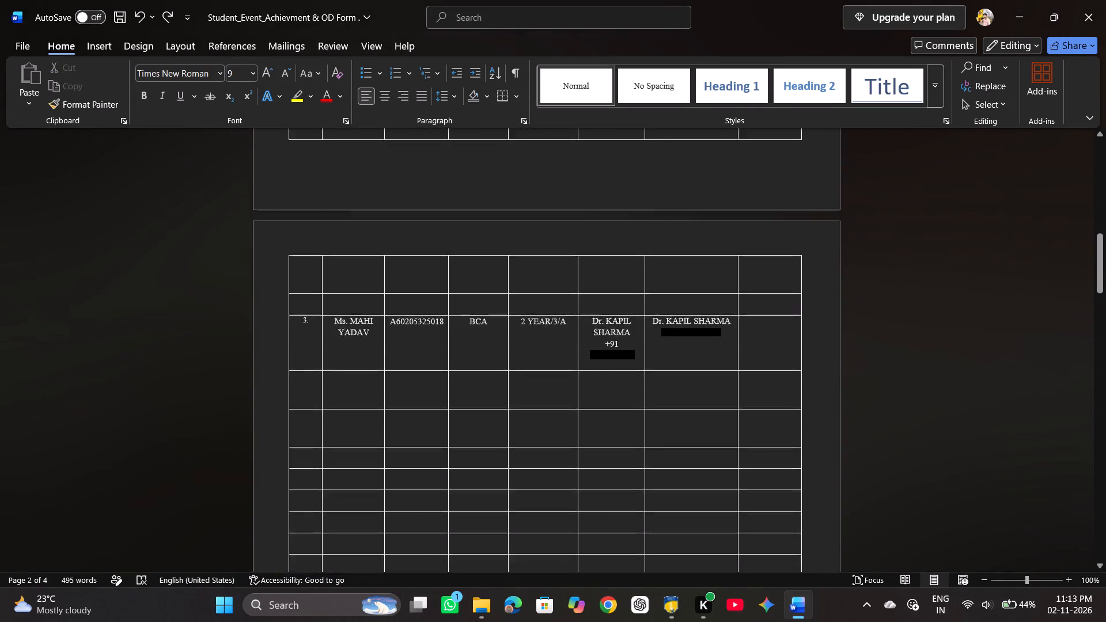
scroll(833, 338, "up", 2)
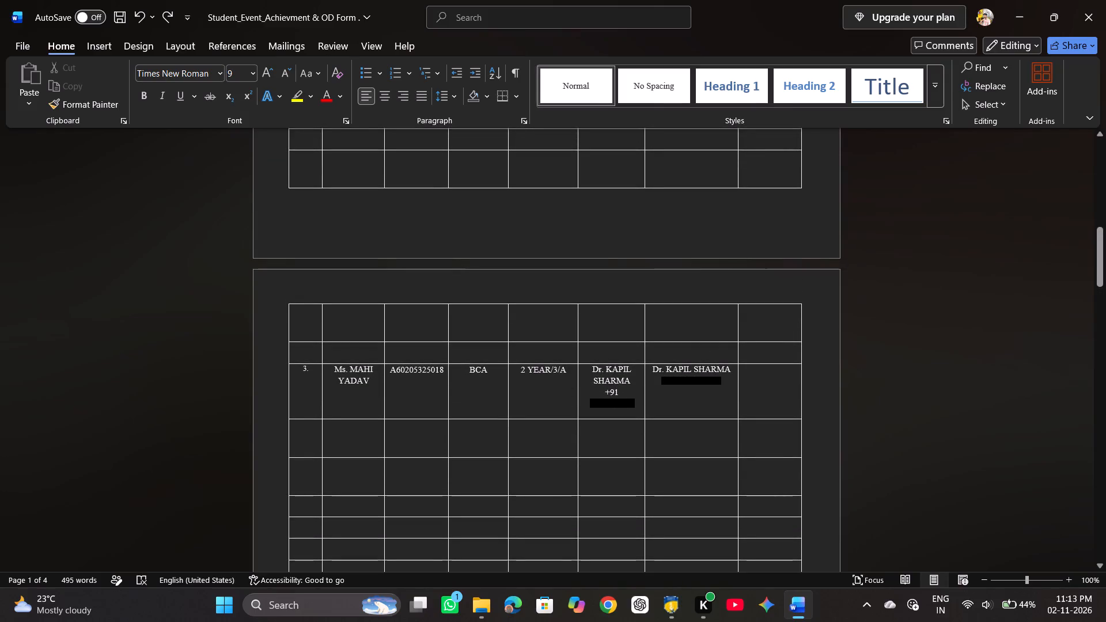
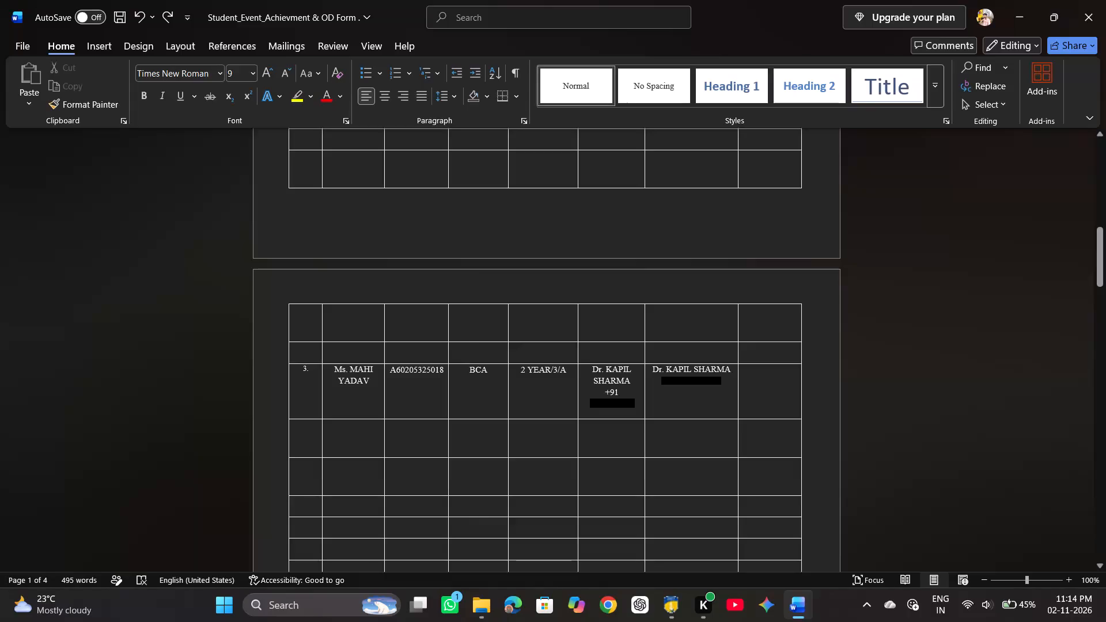
Replace everything after the first four characters of the enrolment number in participant row 3 with the new digits.
left_click(441, 367)
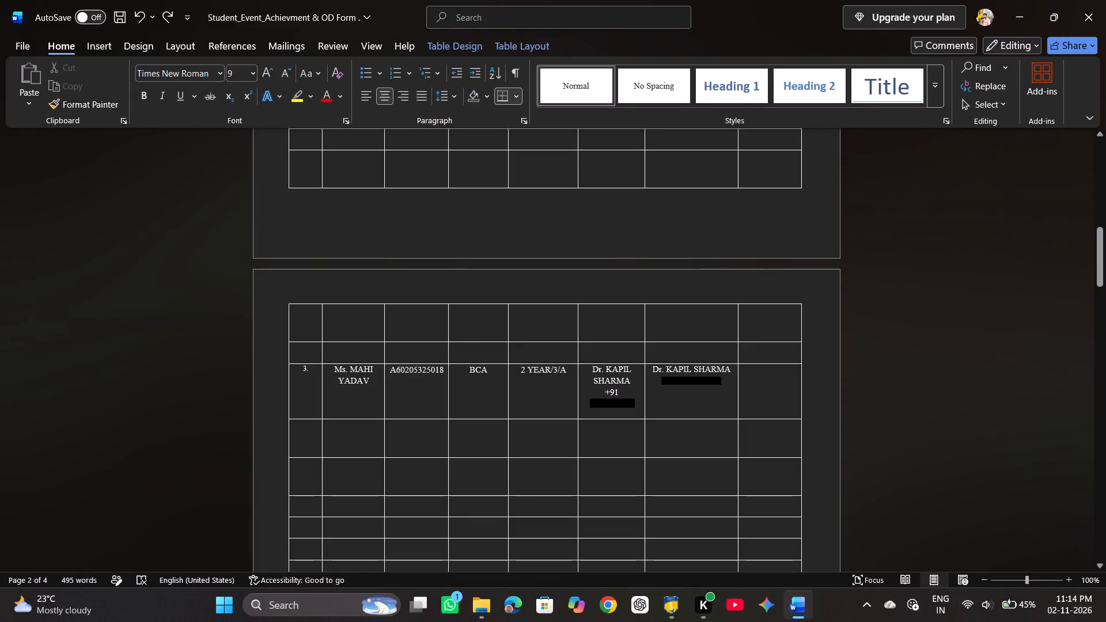
left_click(443, 369)
key("BackSpace")
key("BackSpace")
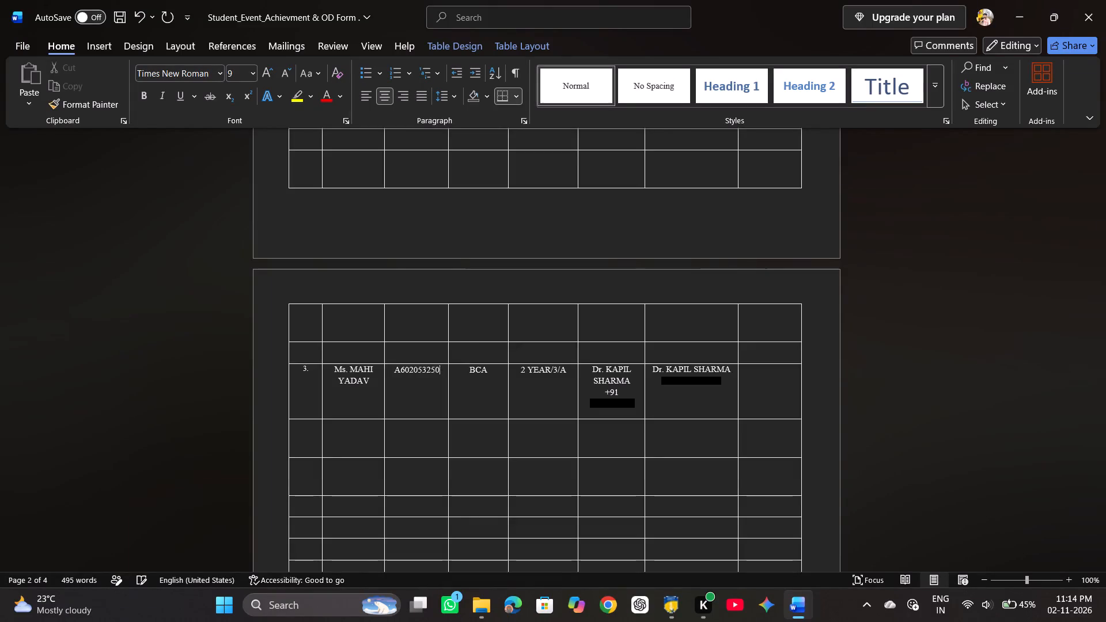
key("BackSpace")
key("BackSpace")
key("BackSpace")
key("BackSpace")
key("BackSpace")
key("BackSpace")
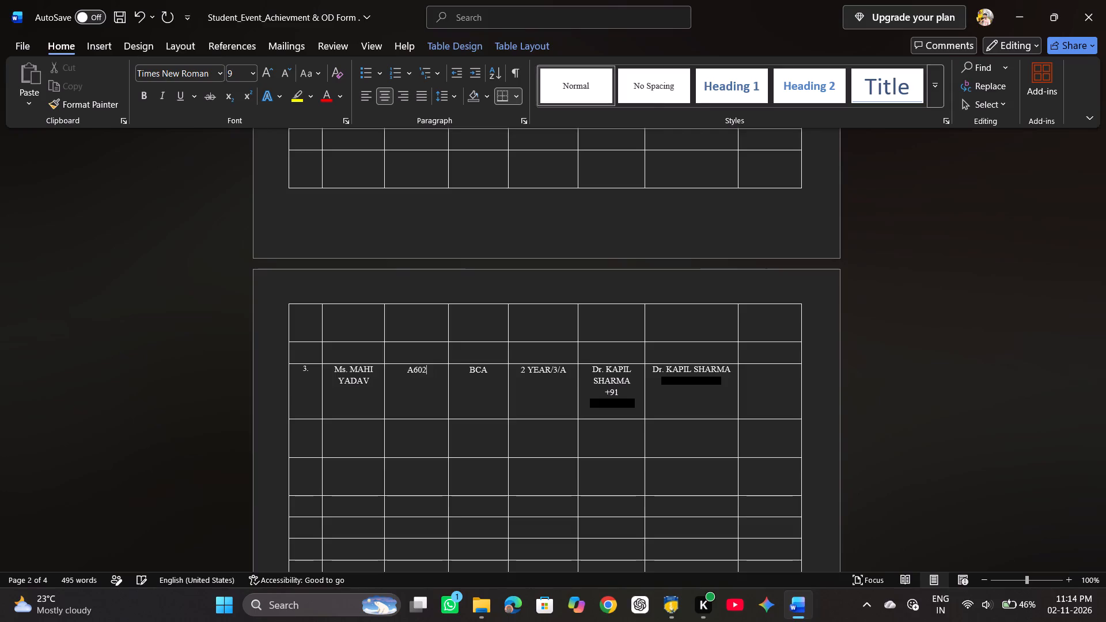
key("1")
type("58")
Continue entering the BCA student's enrolment number in row 3 of the participants table and correct its leading digits.
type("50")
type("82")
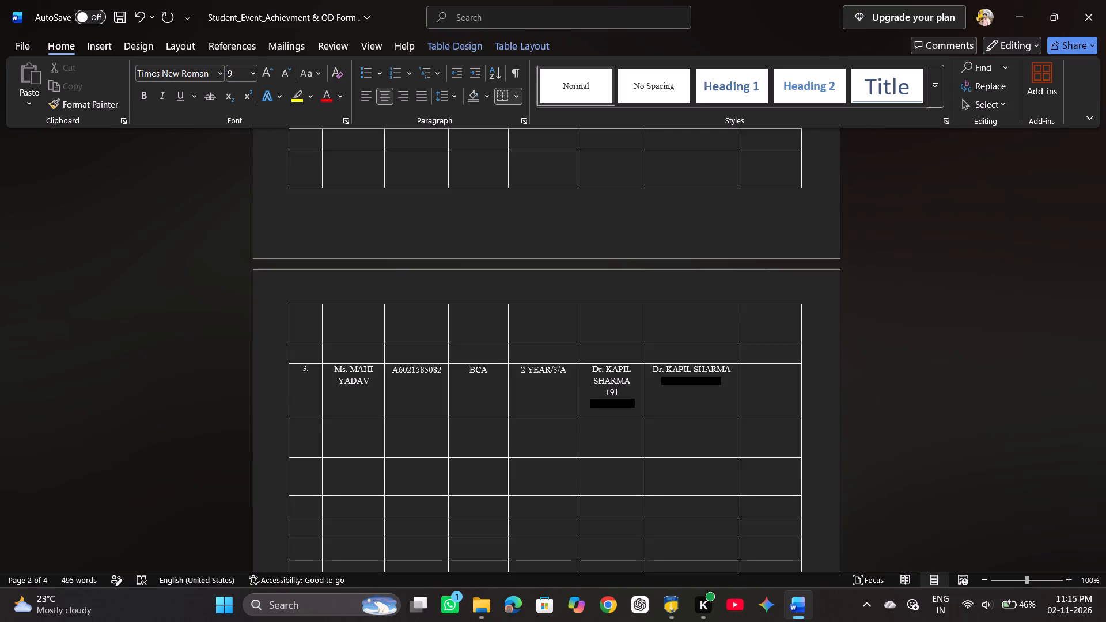
left_click(411, 369)
key("BackSpace")
key("BackSpace")
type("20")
left_click(442, 369)
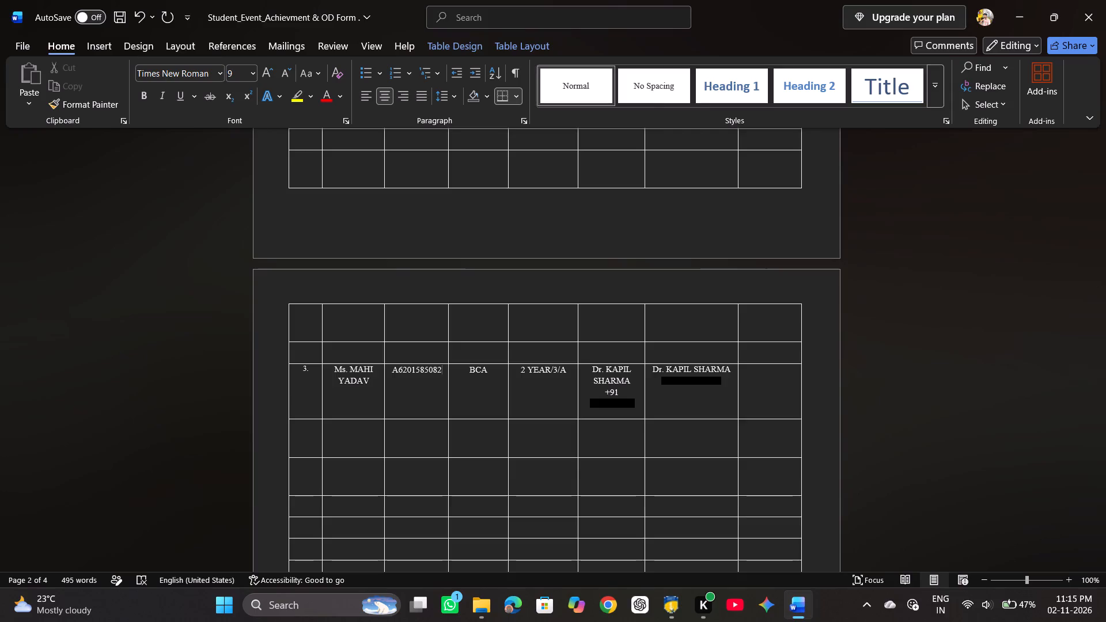
key("BackSpace")
key("BackSpace")
key("BackSpace")
key("BackSpace")
key("BackSpace")
key("BackSpace")
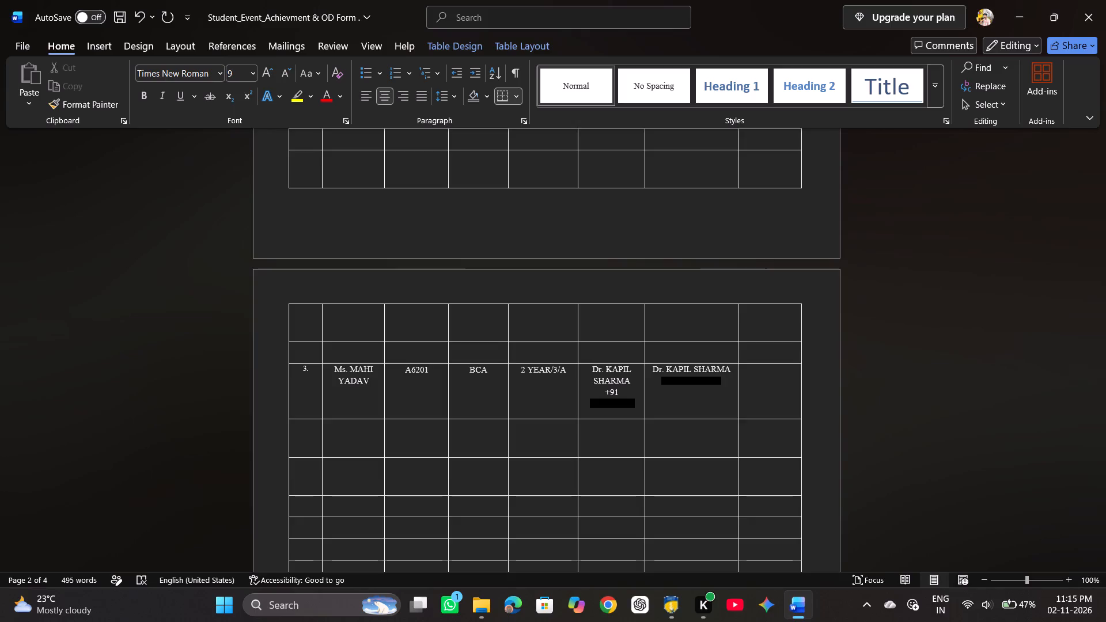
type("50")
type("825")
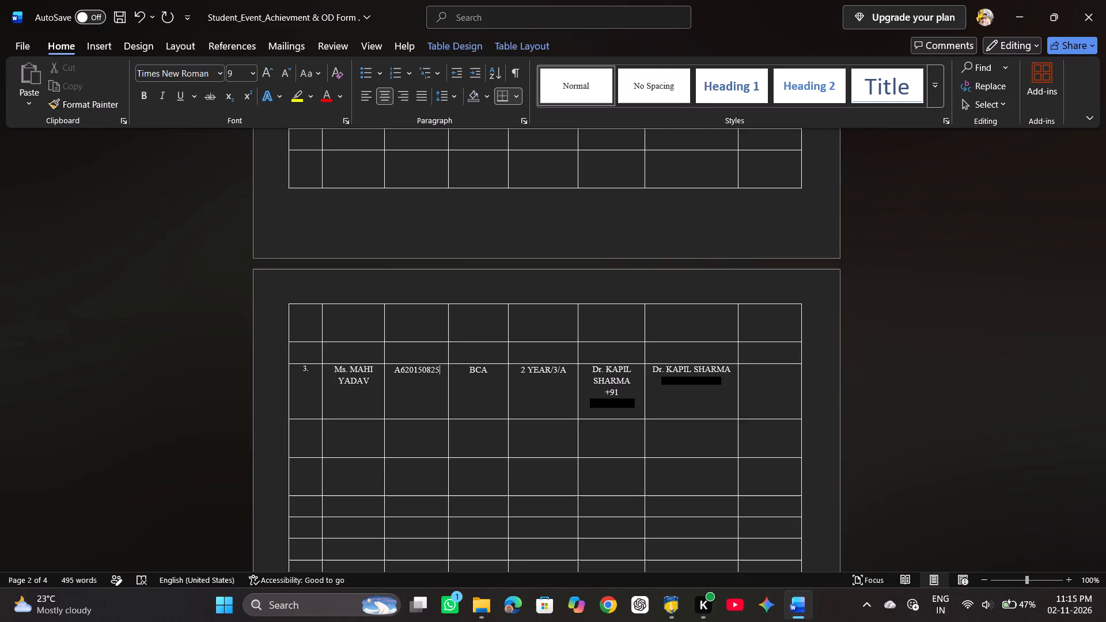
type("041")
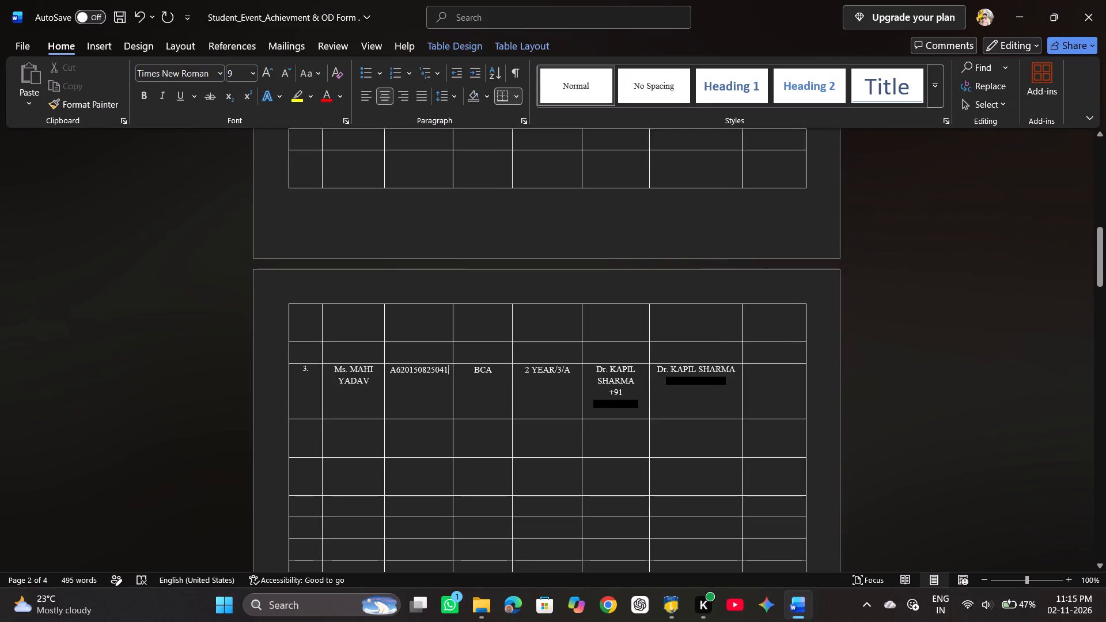
left_click(773, 393)
Clear the contents of the IT student's row, serial number 1, in the section H date-wise attendance table.
scroll(773, 393, "down", 2)
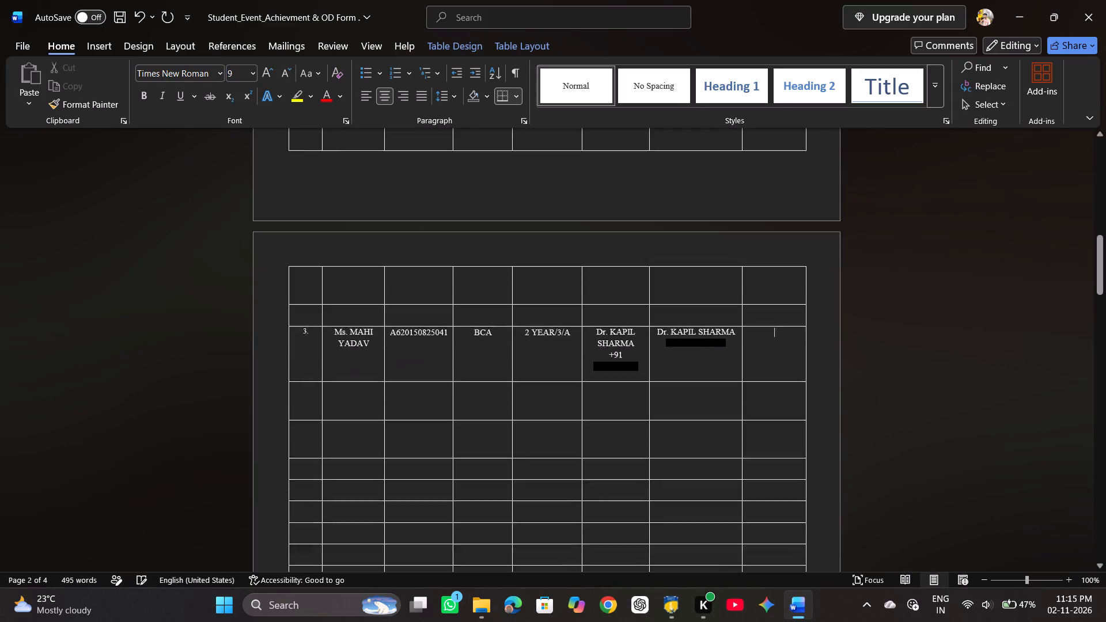
scroll(773, 393, "down", 7)
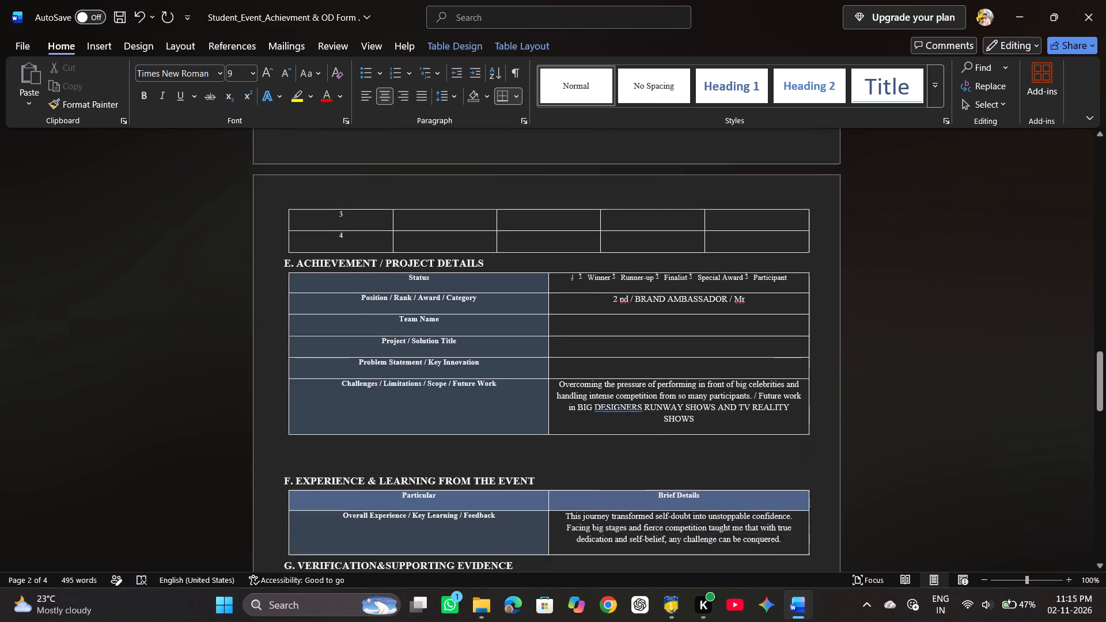
scroll(773, 393, "down", 5)
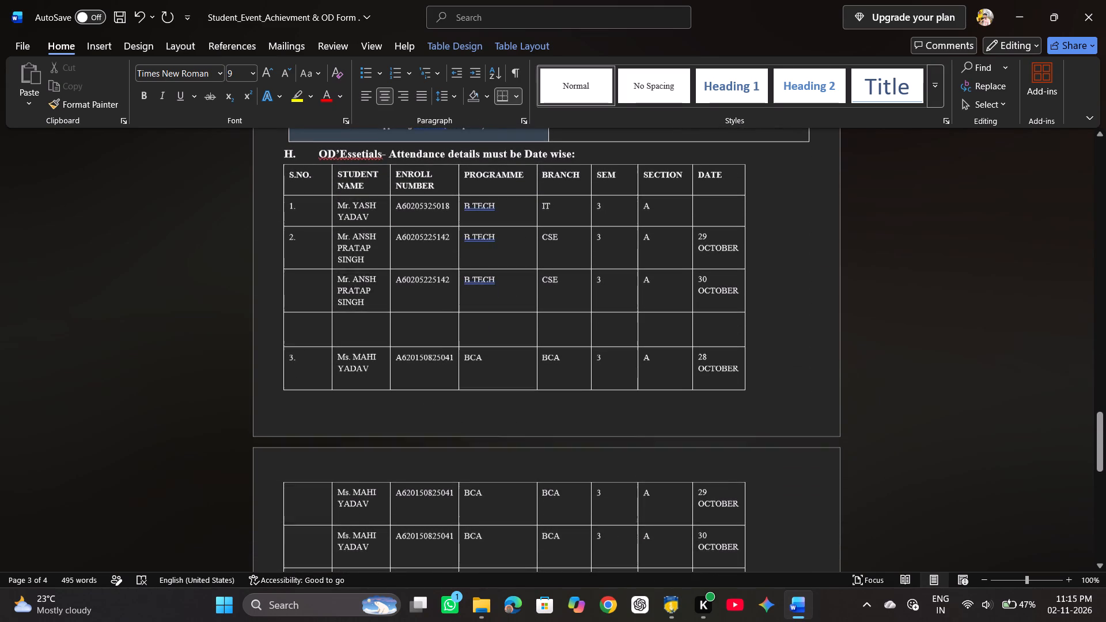
left_click_drag(291, 206, 658, 212)
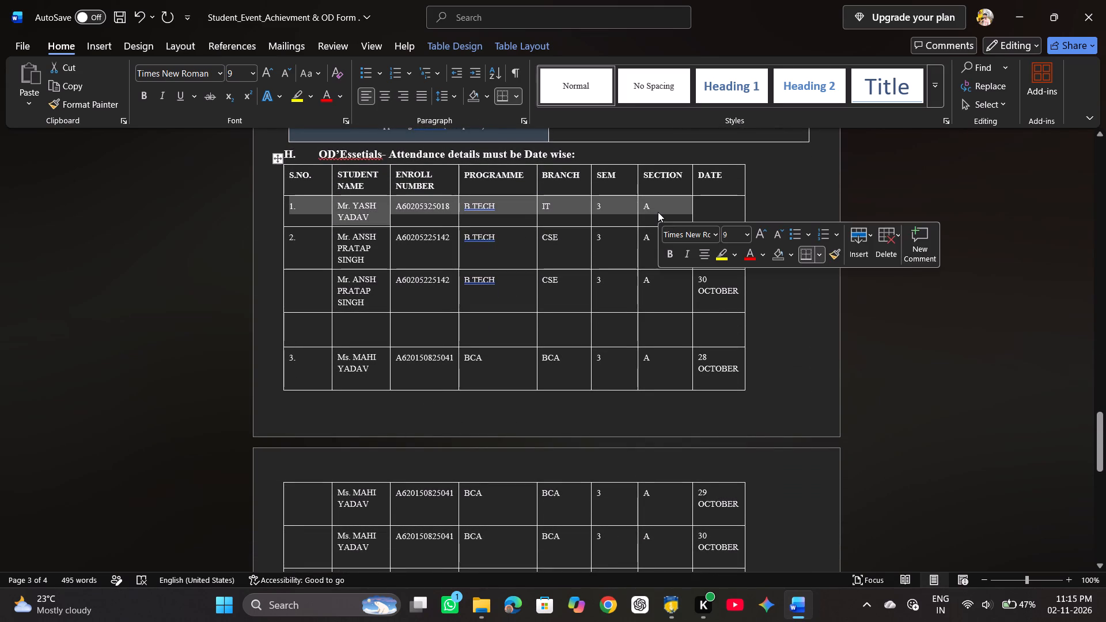
key("Delete")
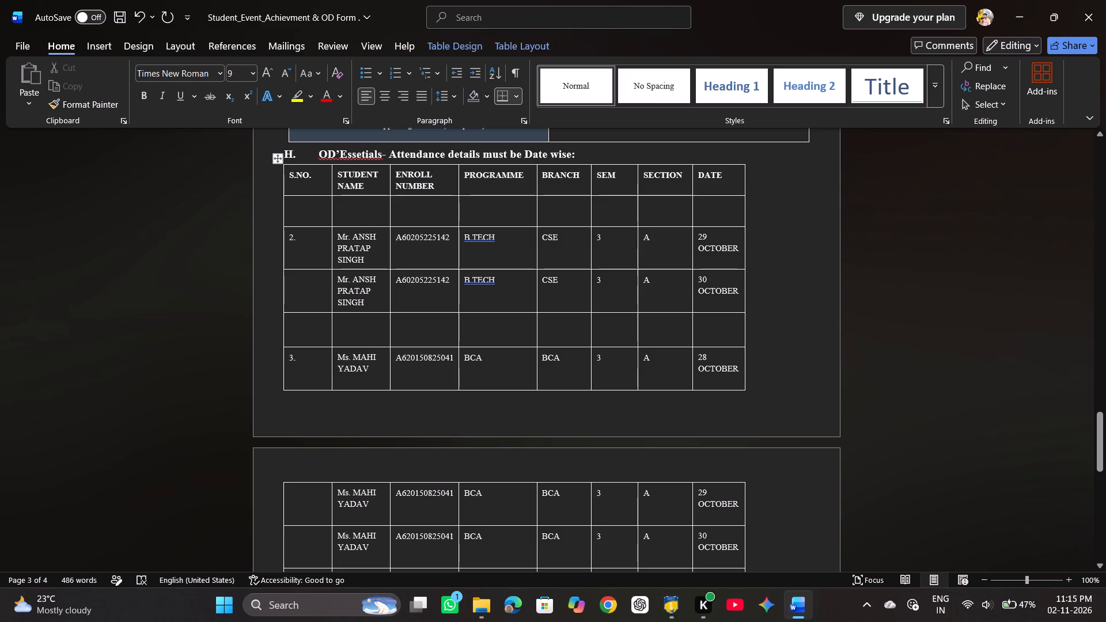
Set the serial number of the B.TECH CSE student's first 29 October entry in the attendance table to "1.".
left_click(303, 238)
key("BackSpace")
key("BackSpace")
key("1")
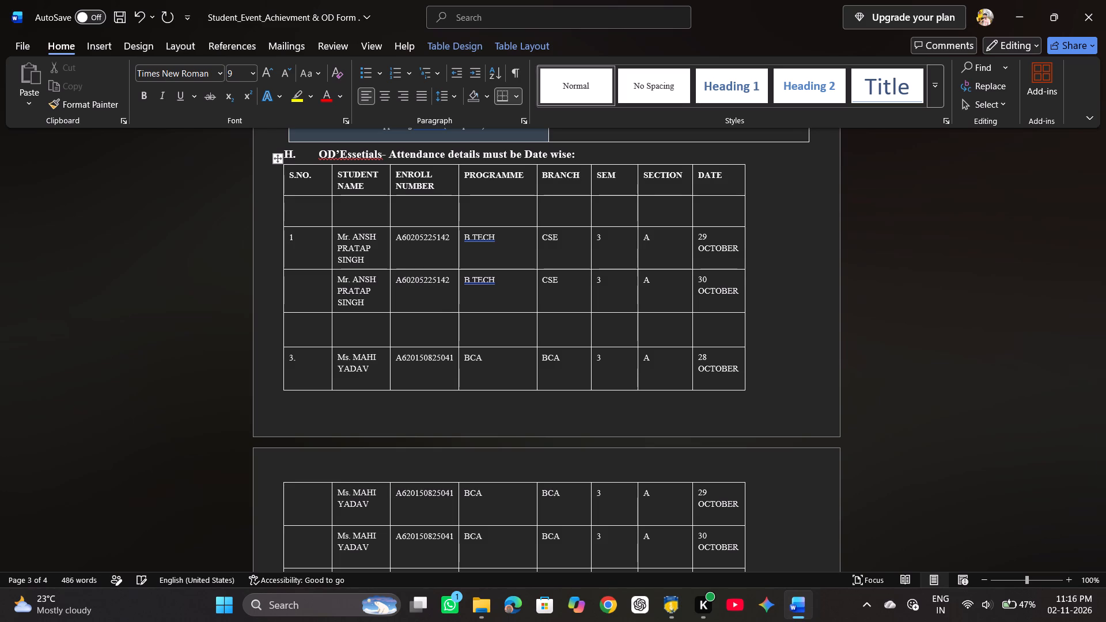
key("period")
Set the serial number of the BCA student's 28 October entry in the attendance table to "2.".
left_click(312, 364)
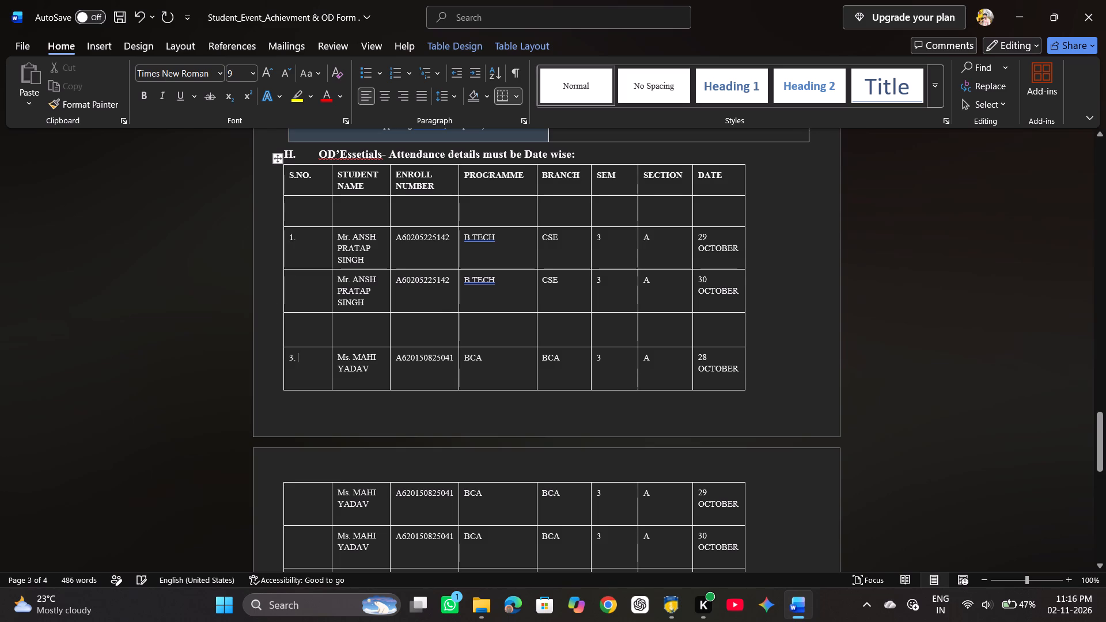
key("BackSpace")
key("BackSpace")
key("BackSpace")
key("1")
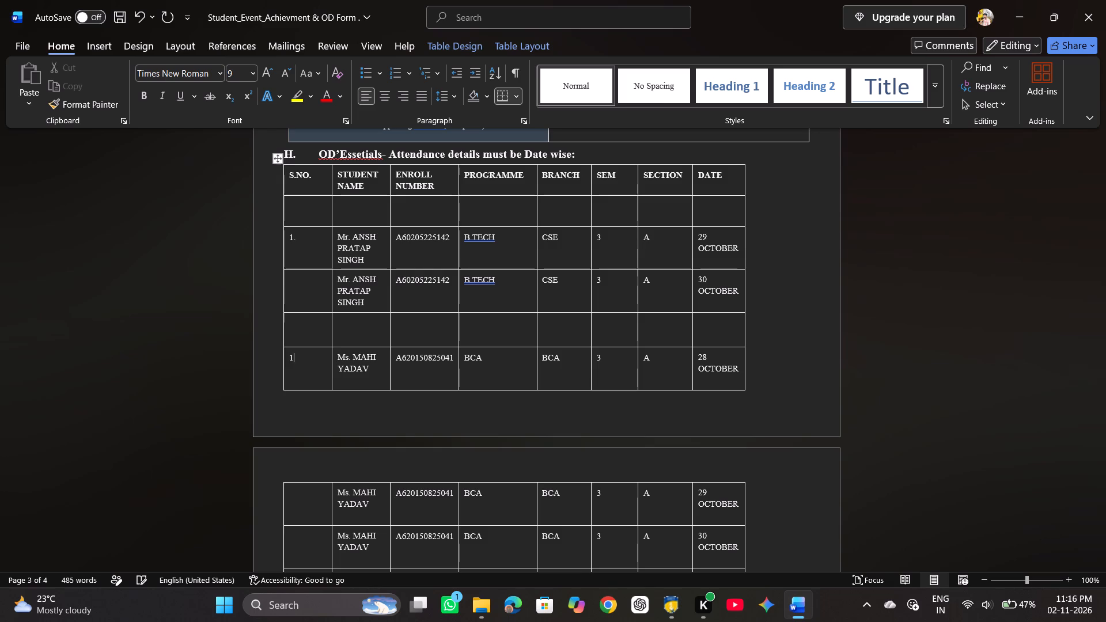
key("BackSpace")
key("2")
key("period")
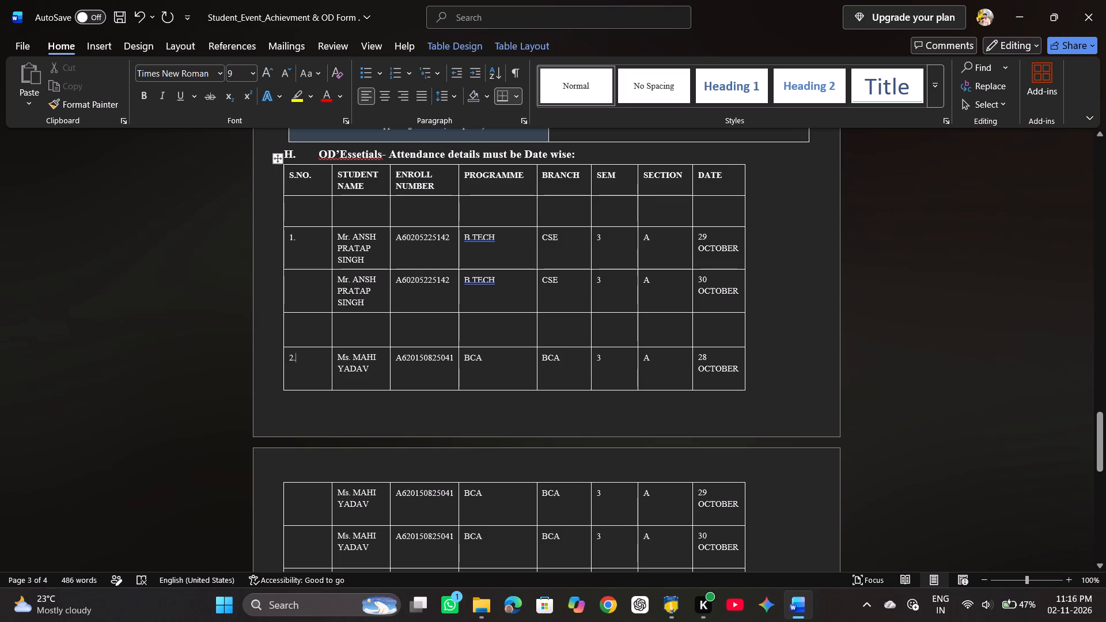
Set the serial number of the CSE student's 29 October entry below the BCA rows to "3.".
scroll(769, 378, "right", 1)
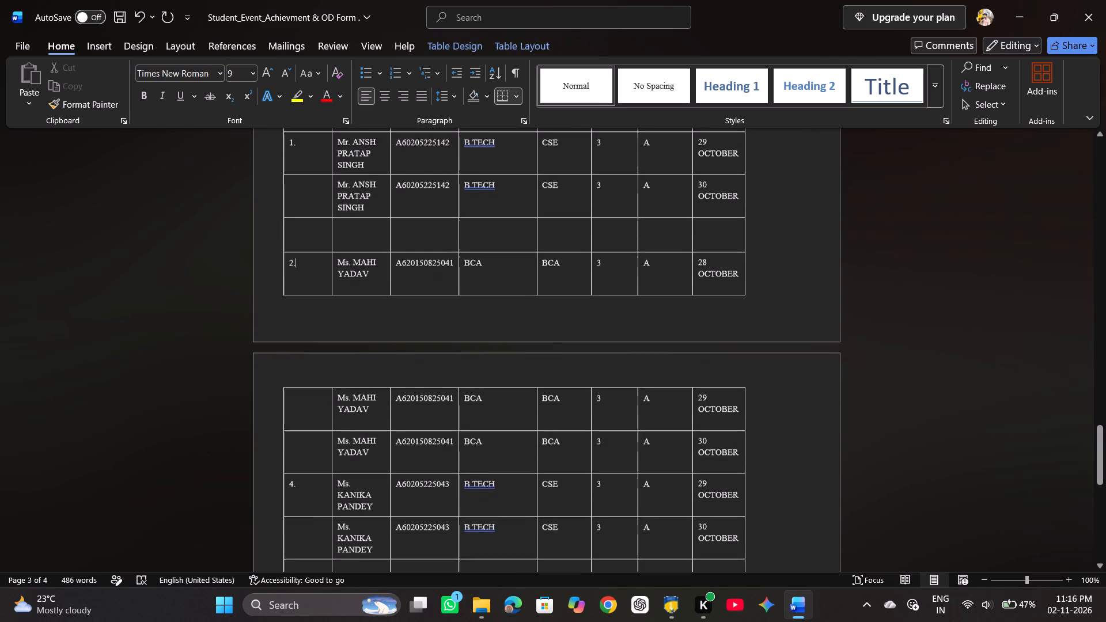
scroll(769, 378, "right", 3)
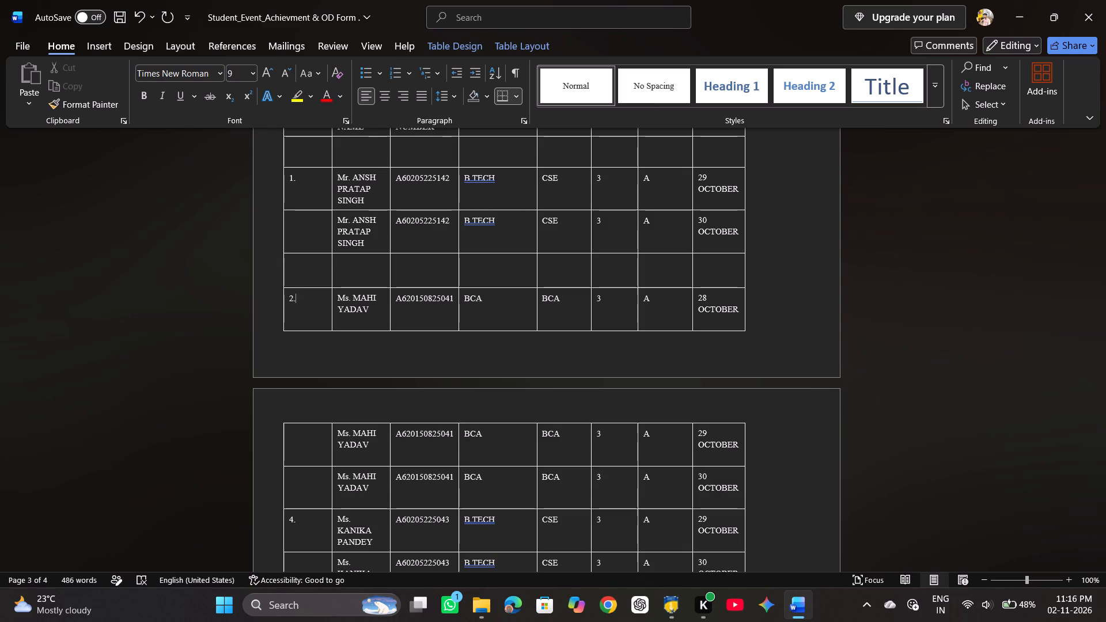
scroll(769, 378, "down", 1)
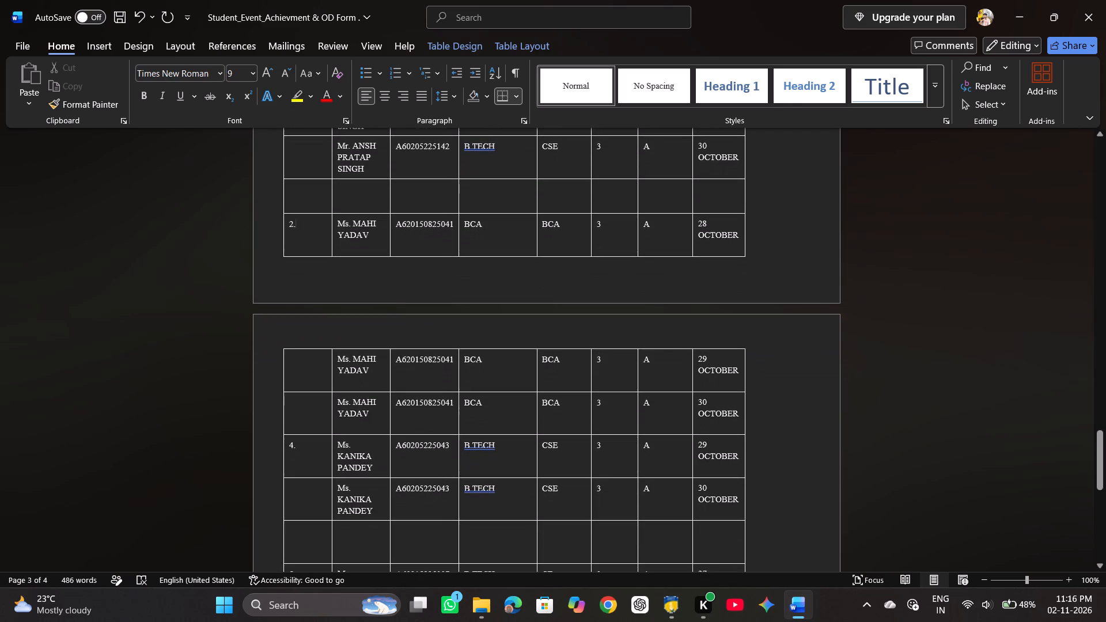
scroll(769, 378, "down", 1)
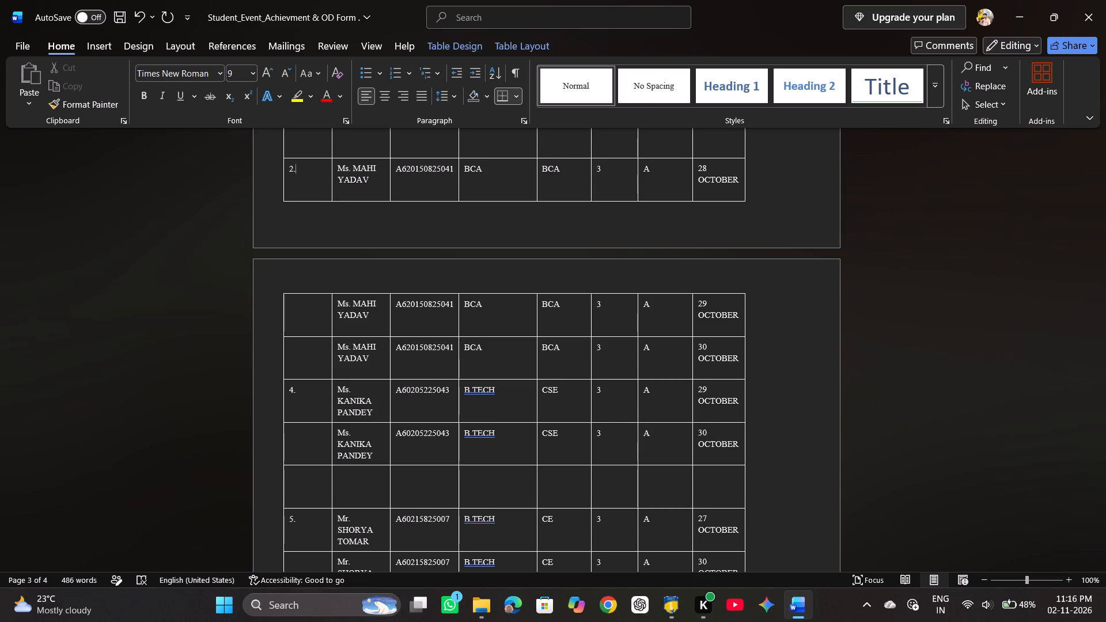
scroll(769, 378, "down", 3)
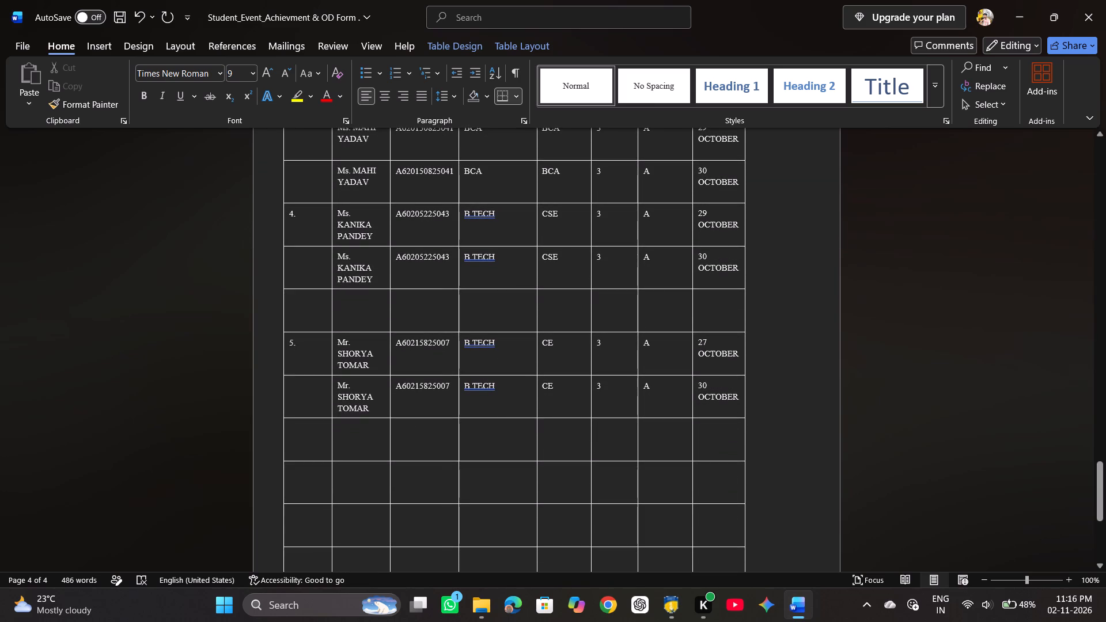
left_click(308, 230)
key("BackSpace")
key("BackSpace")
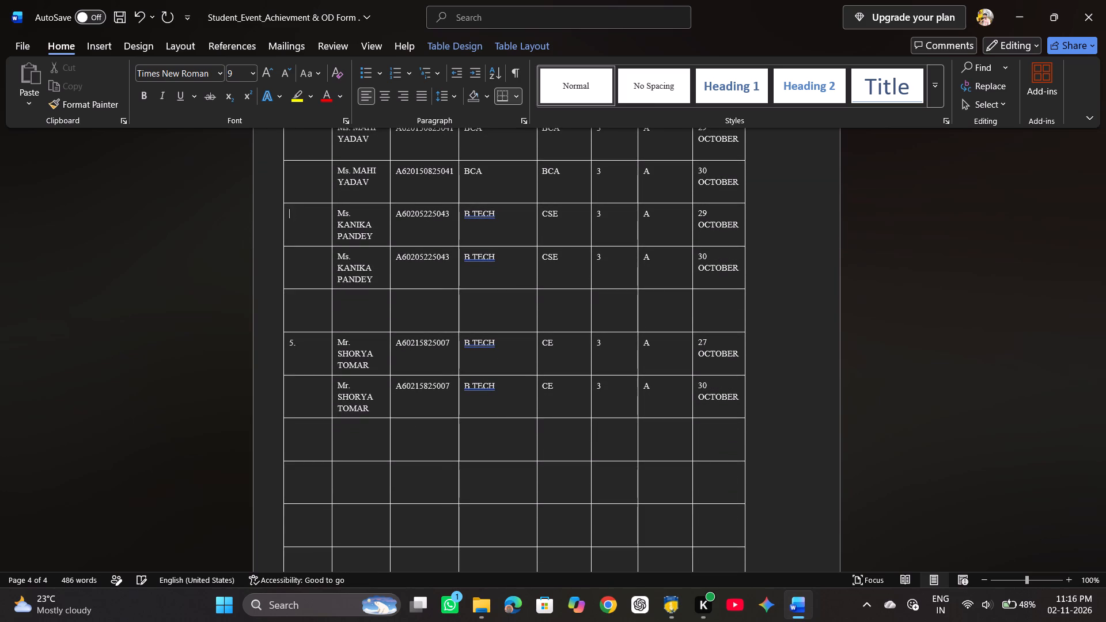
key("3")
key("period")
Set the serial number of the B.TECH CE student's 27 October entry in the attendance table to "4.".
left_click(311, 339)
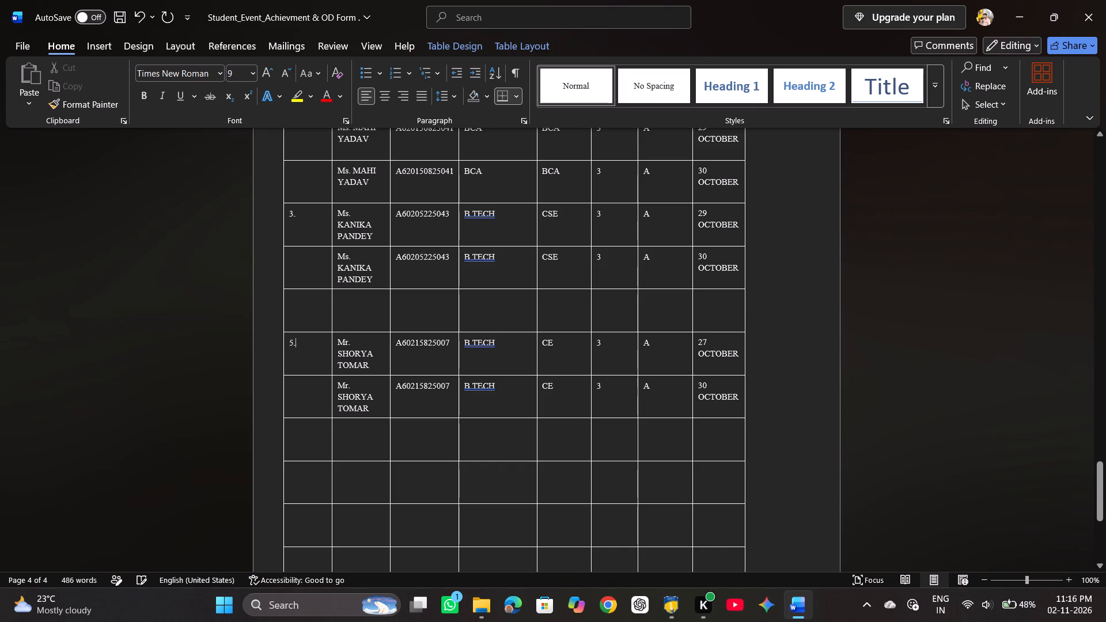
key("BackSpace")
key("BackSpace")
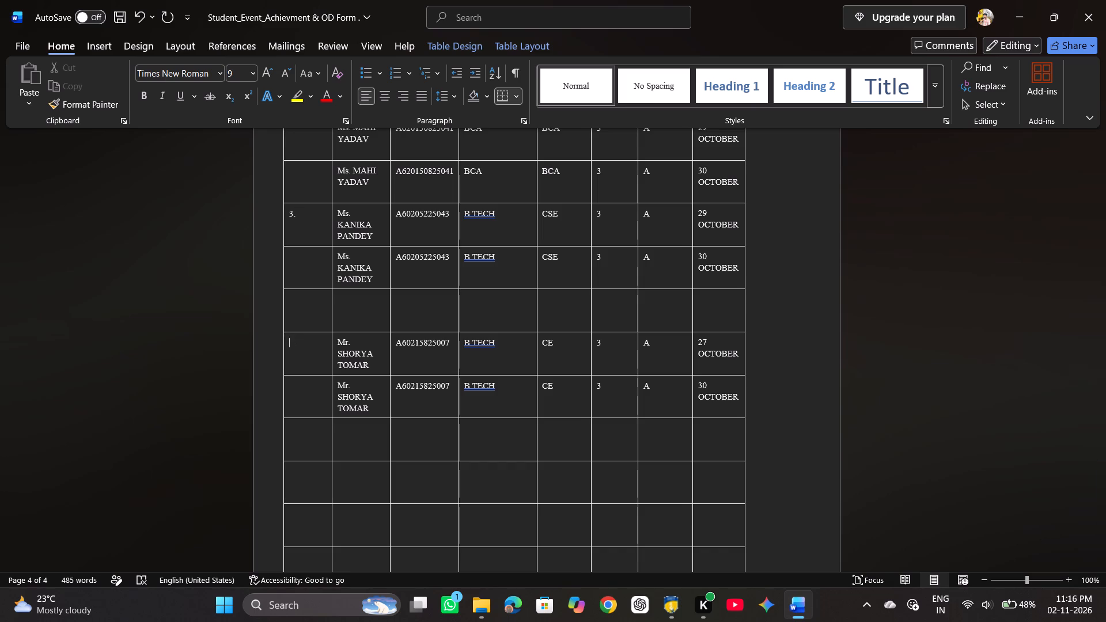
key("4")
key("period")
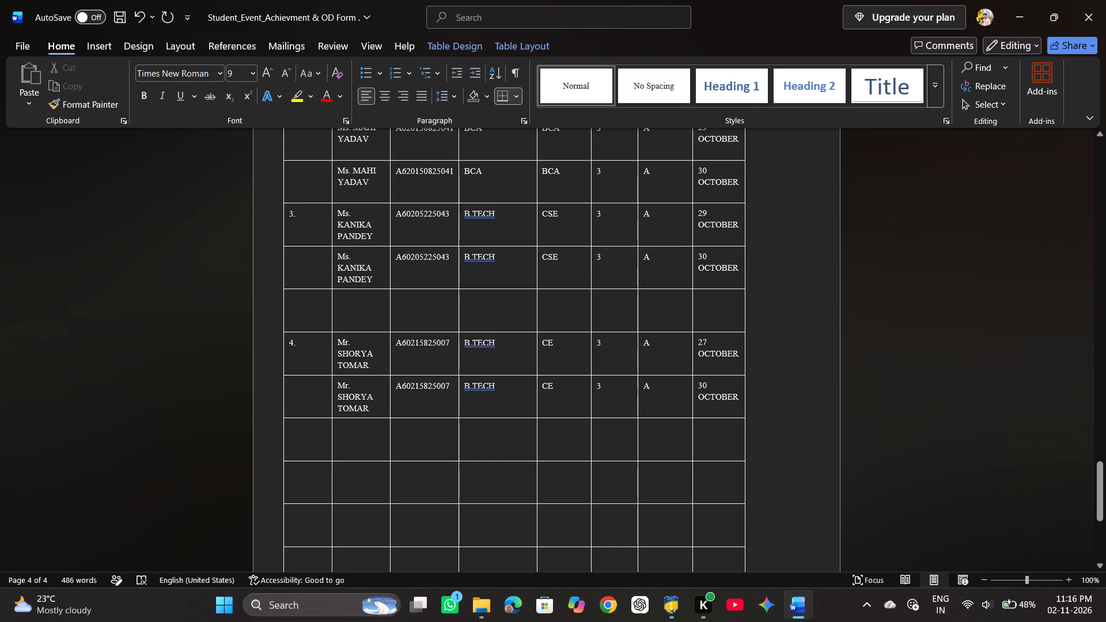
Replace the student's name in entry 4's 27 OCTOBER row with the new student's name in capitals, keeping the title Mr.
left_click(375, 369)
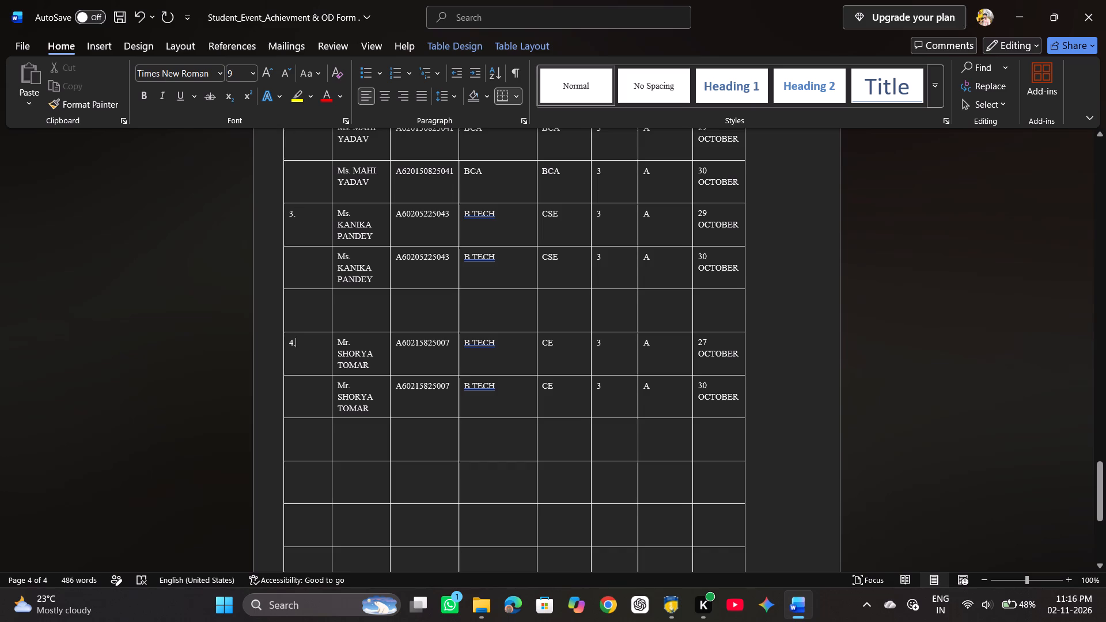
key("BackSpace")
key("BackSpace")
key("BackSpace")
key("BackSpace")
key("BackSpace")
key("BackSpace")
key("BackSpace")
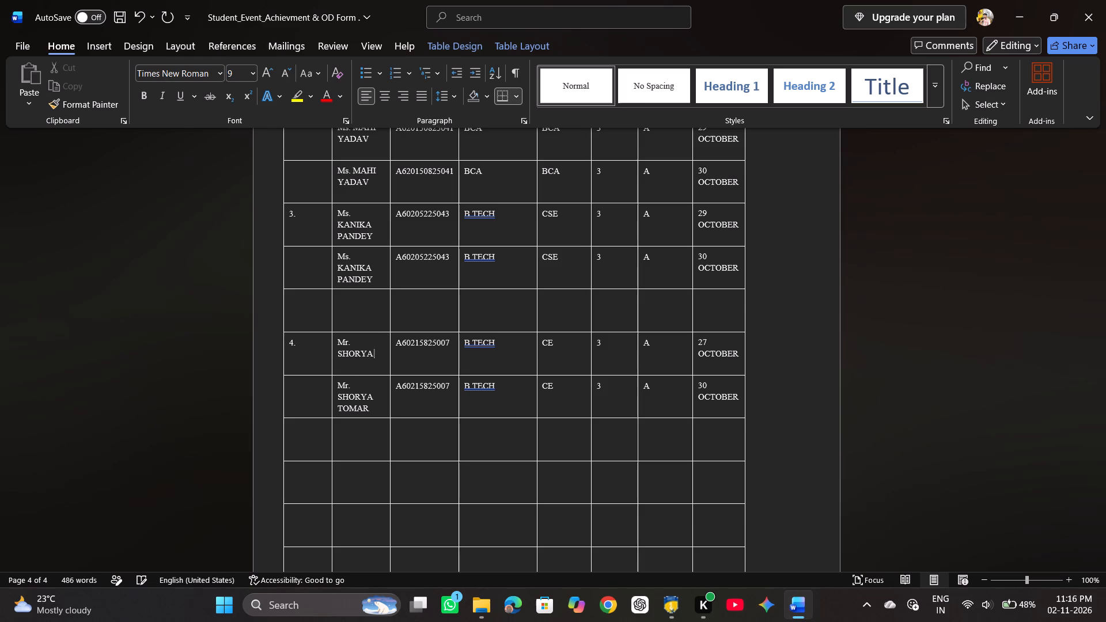
key("BackSpace")
key("BackSpace")
key("BackSpace")
key("BackSpace")
key("BackSpace")
key("BackSpace")
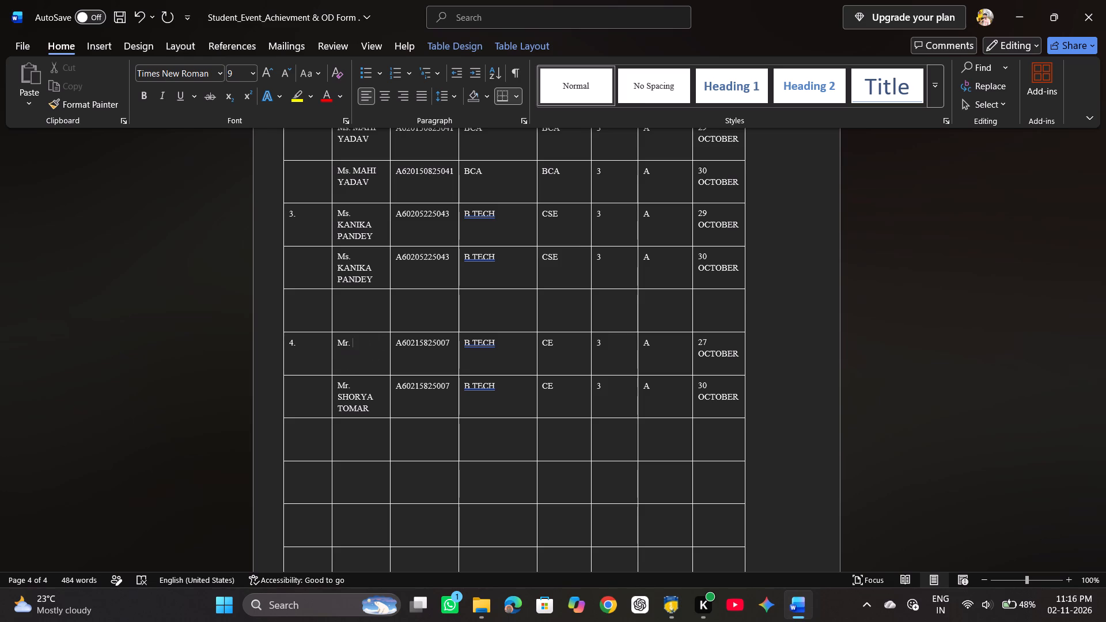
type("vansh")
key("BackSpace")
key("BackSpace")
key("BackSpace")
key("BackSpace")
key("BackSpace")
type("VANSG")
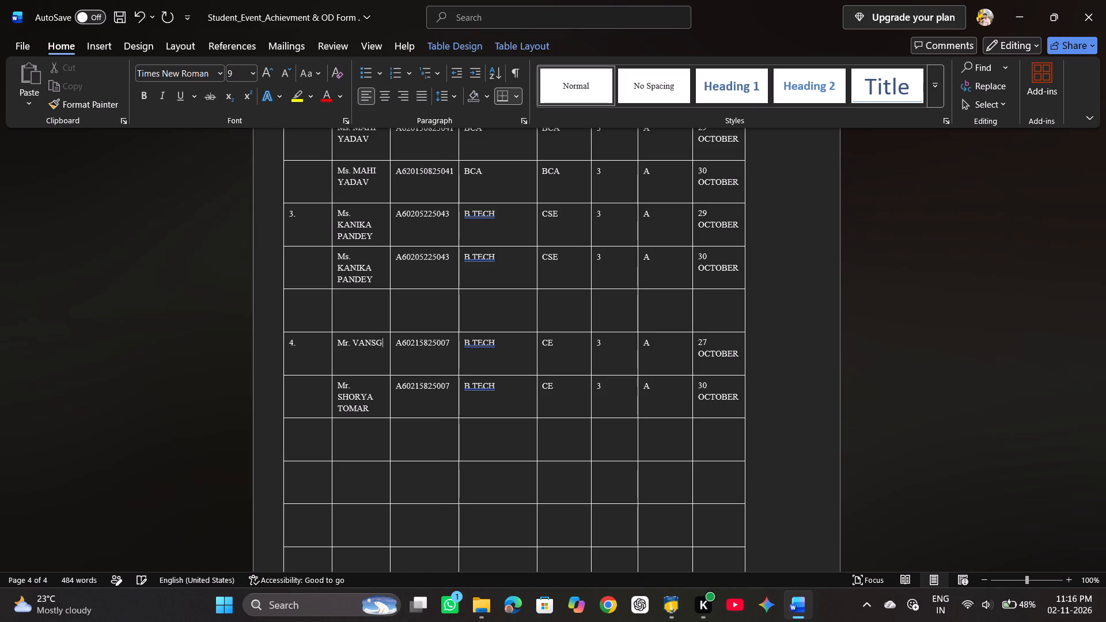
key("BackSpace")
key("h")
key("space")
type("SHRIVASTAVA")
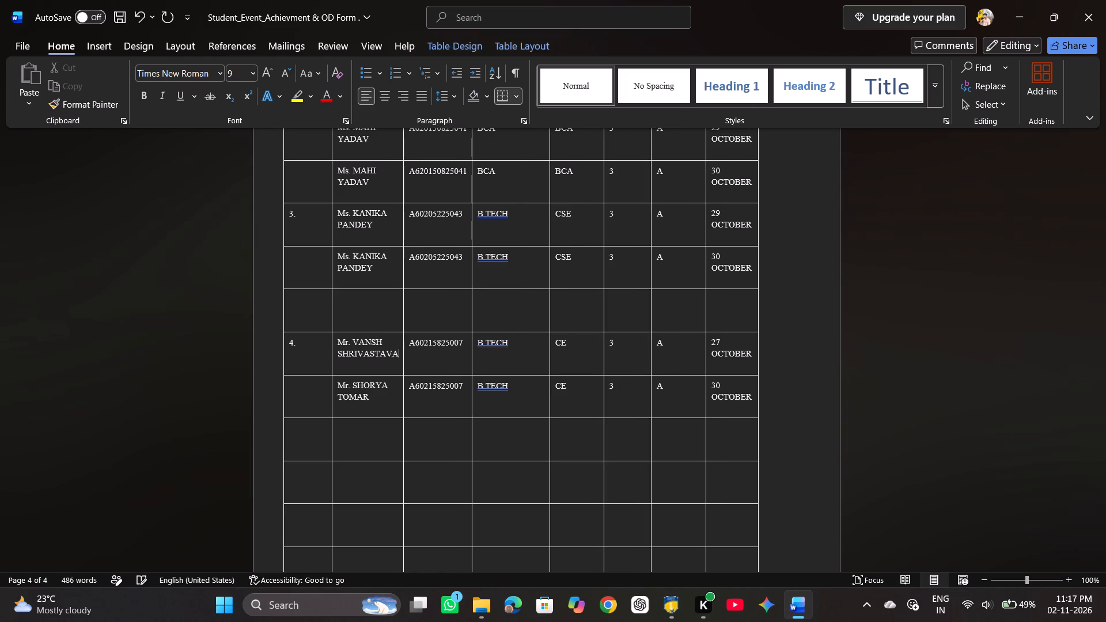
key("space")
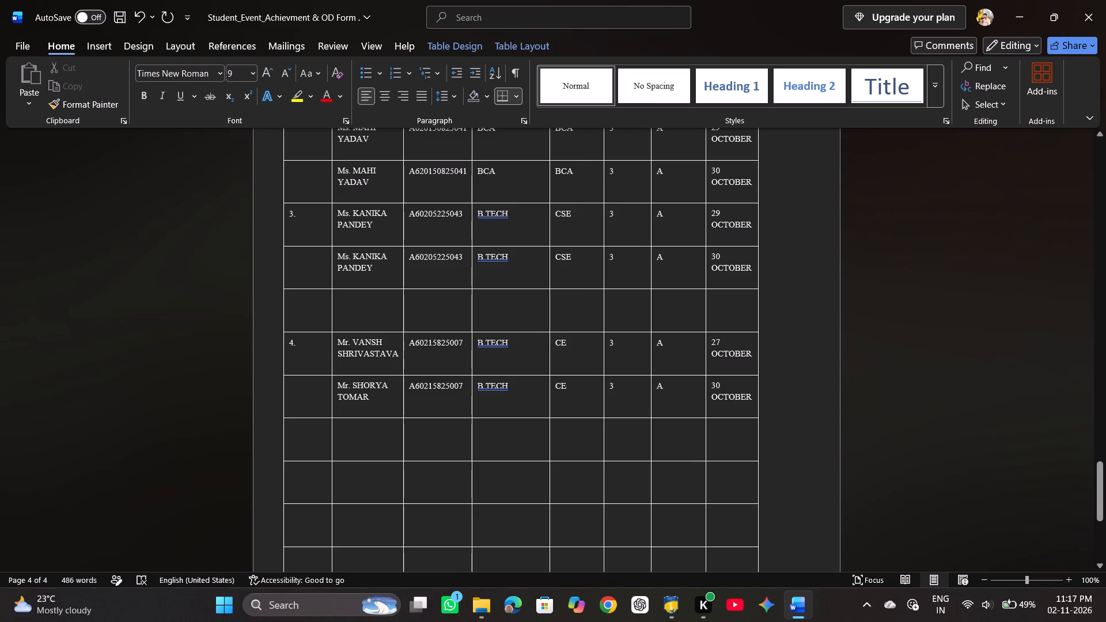
Copy the new student's name with its title over the old name in entry 4's 30 OCTOBER row.
left_click_drag(384, 396, 396, 388)
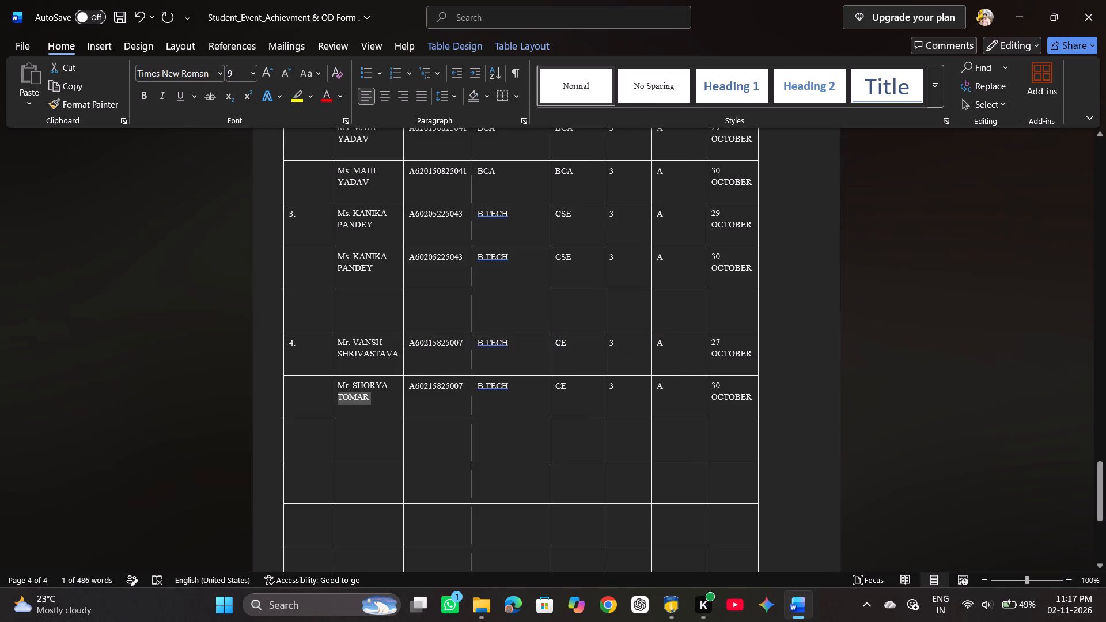
left_click_drag(338, 342, 400, 358)
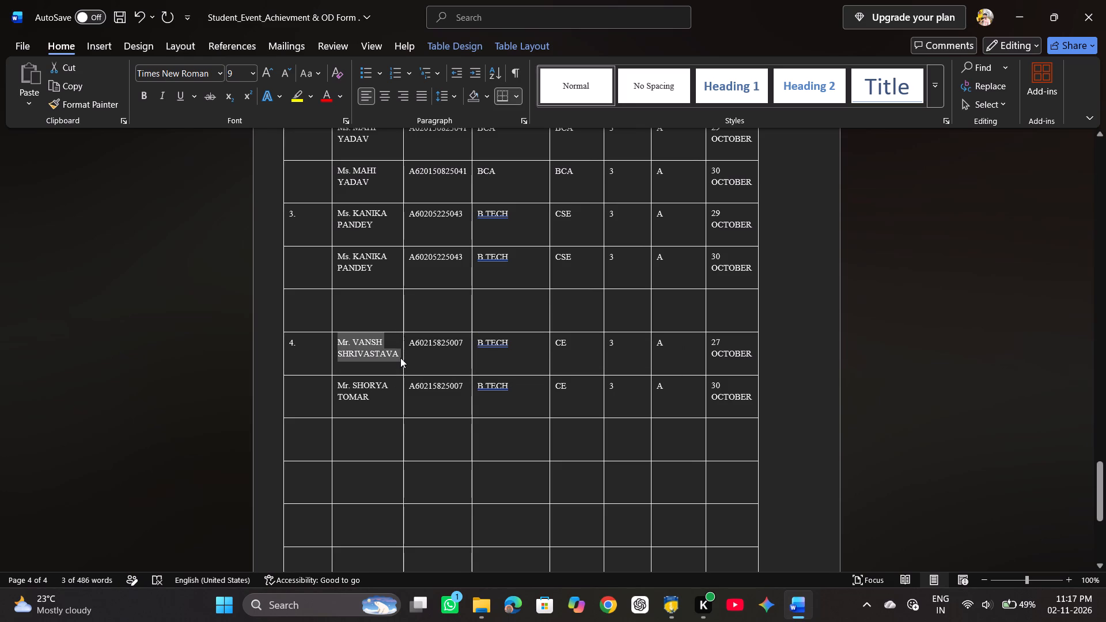
key("ctrl+c")
left_click_drag(338, 384, 382, 407)
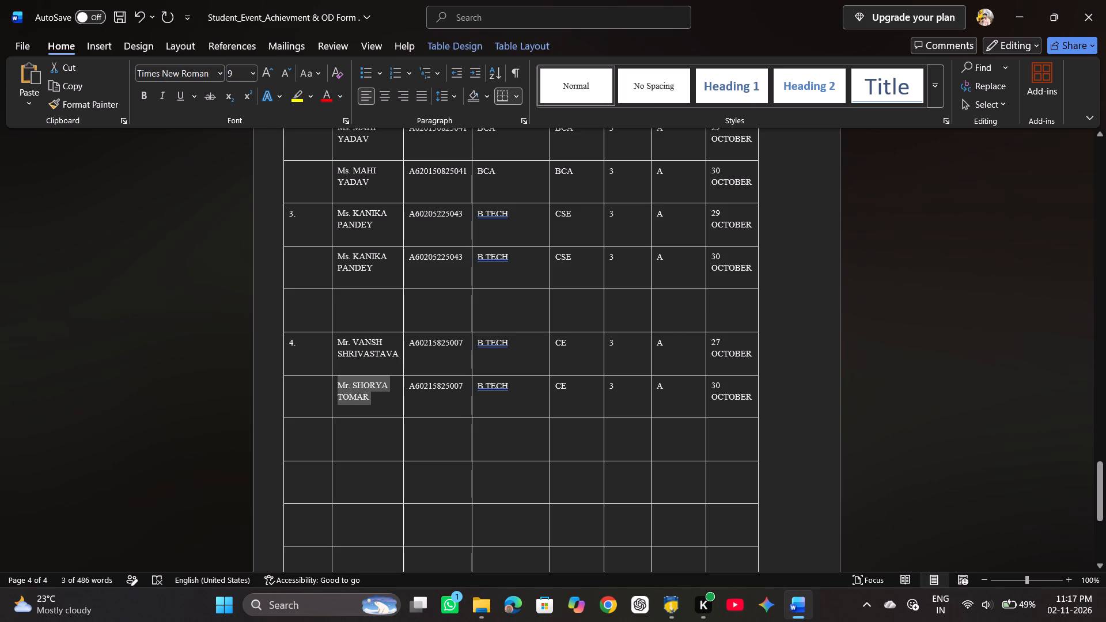
key("ctrl+v")
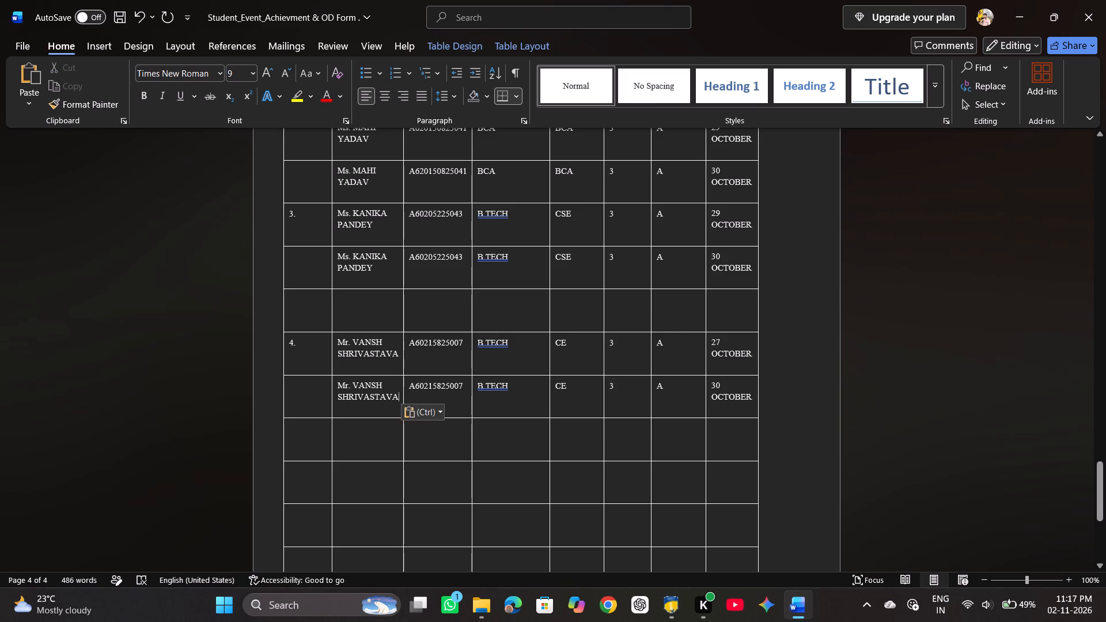
Set the branch in the first row of entry 4 to CSE.
left_click(574, 347)
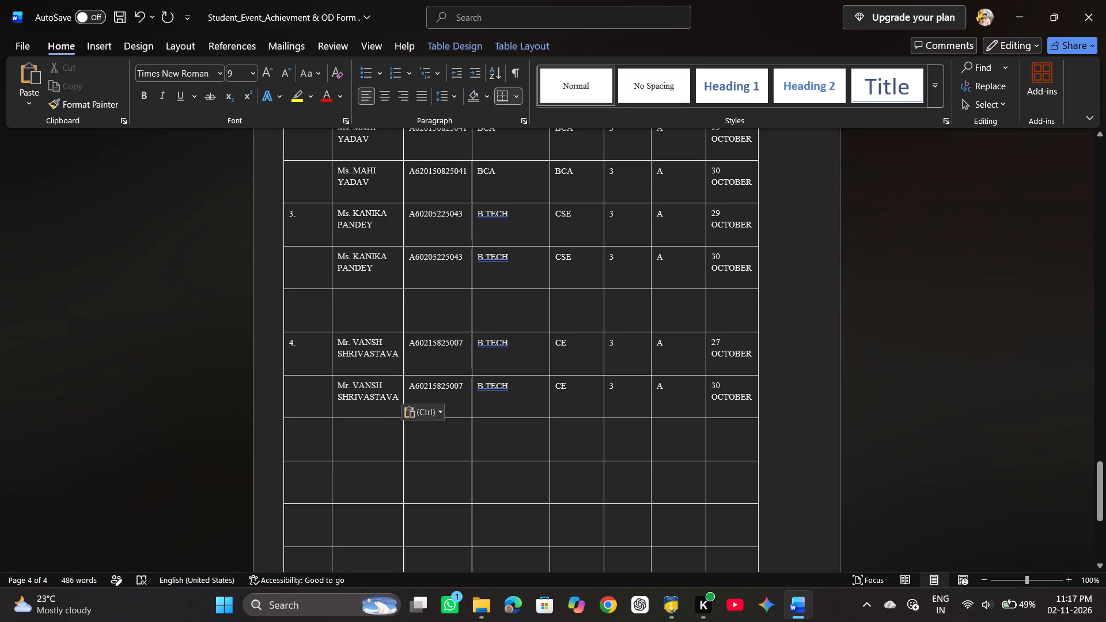
key("BackSpace")
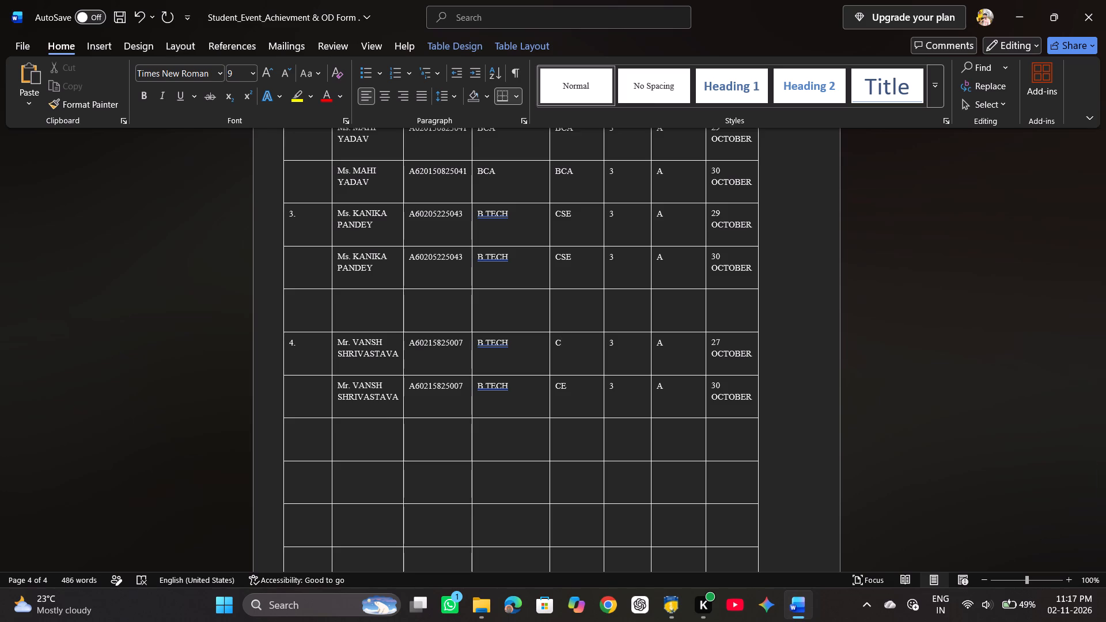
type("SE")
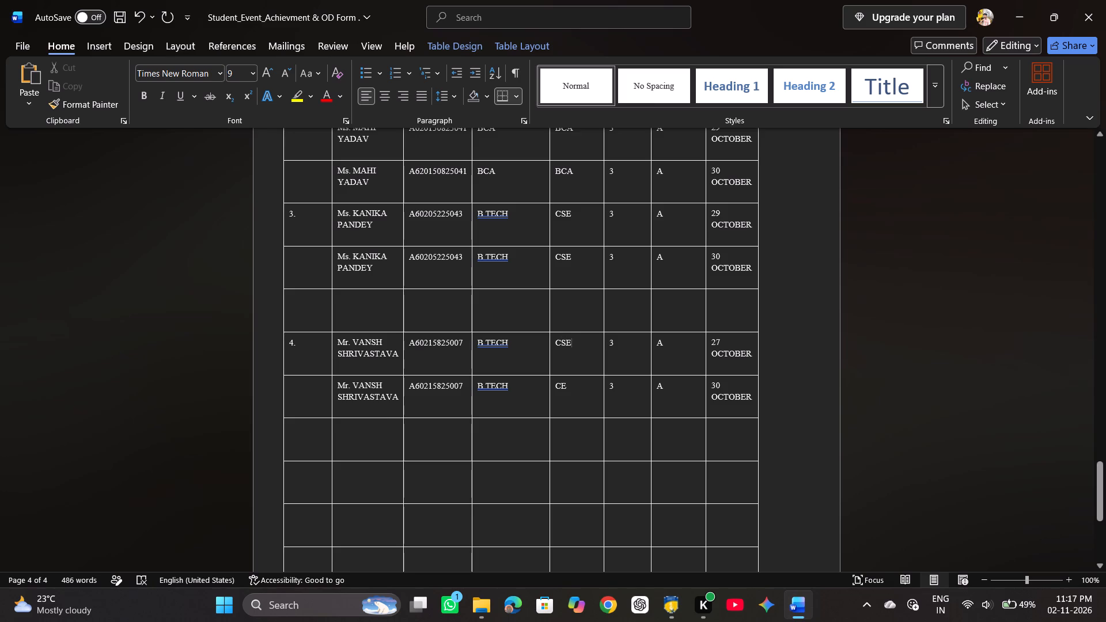
Set the date in the first row of entry 4 to 29 OCTOBER.
left_click(734, 342)
key("BackSpace")
key("BackSpace")
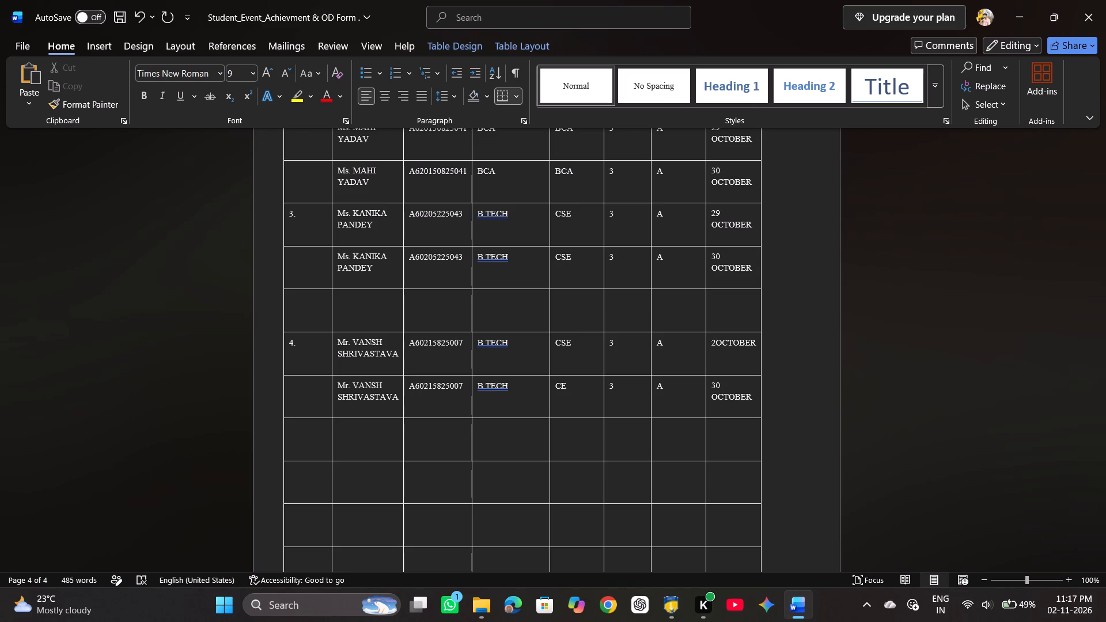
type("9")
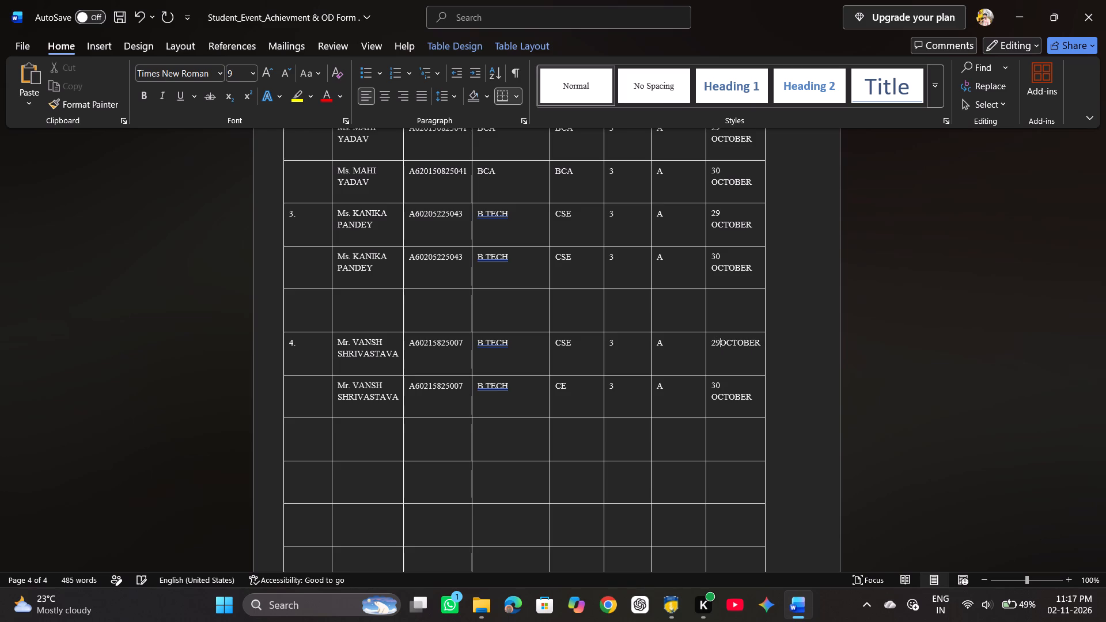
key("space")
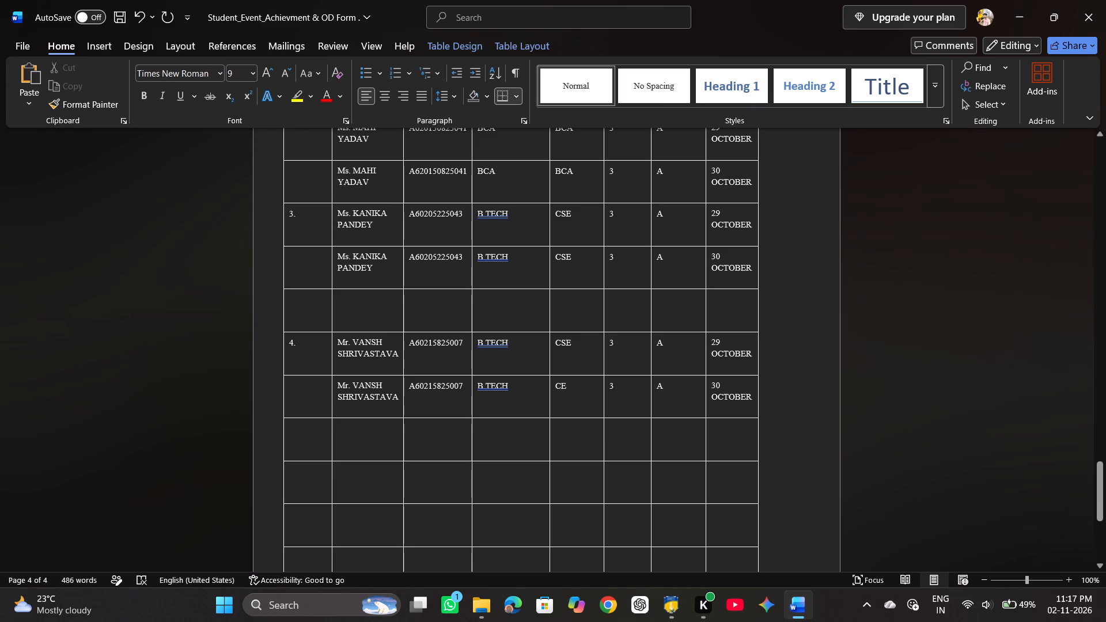
Replace the enrolment number in the first row of entry 4 with the new student's enrolment number.
left_click(463, 340)
key("BackSpace")
key("BackSpace")
key("BackSpace")
key("BackSpace")
key("BackSpace")
key("BackSpace")
key("BackSpace")
key("BackSpace")
key("BackSpace")
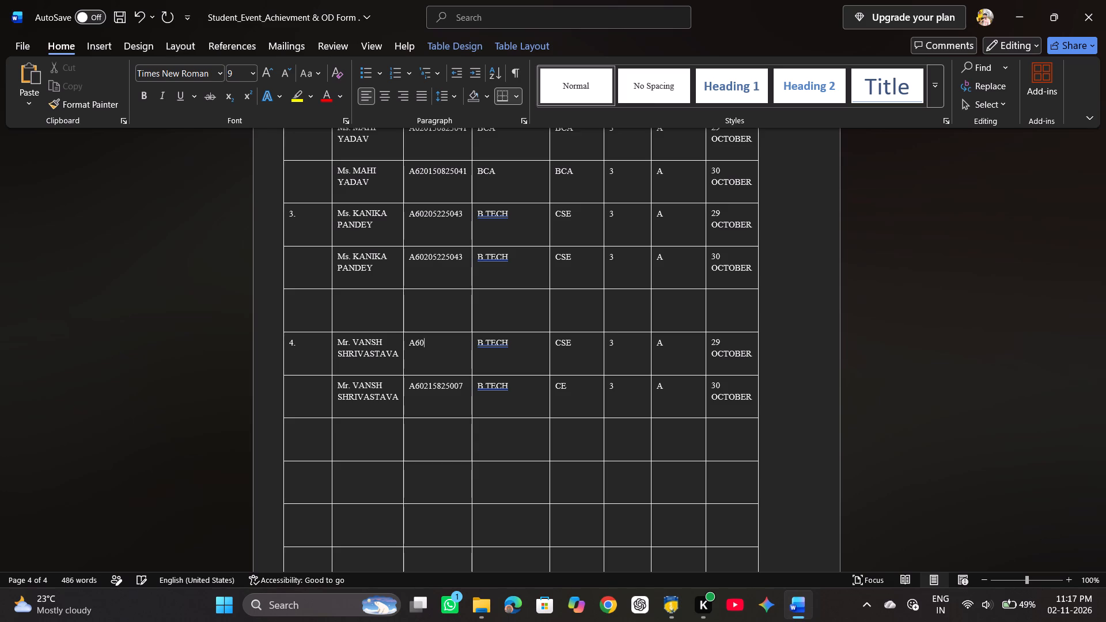
key("BackSpace")
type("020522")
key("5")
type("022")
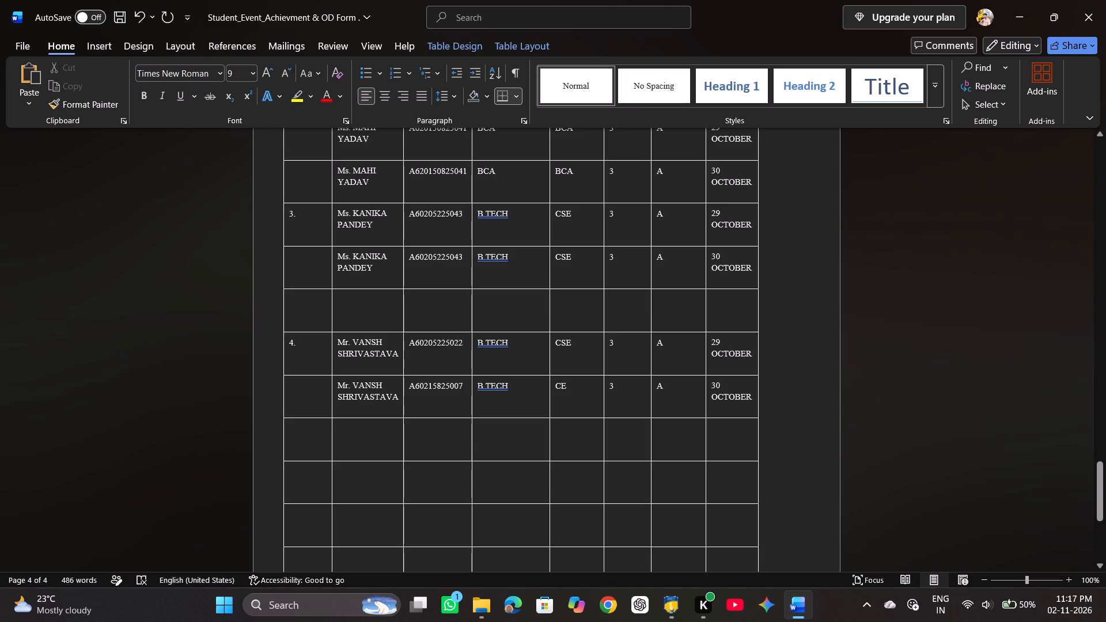
Copy the first row of entry 4, from name through date, over the matching cells of its second row.
left_click_drag(339, 340, 408, 351)
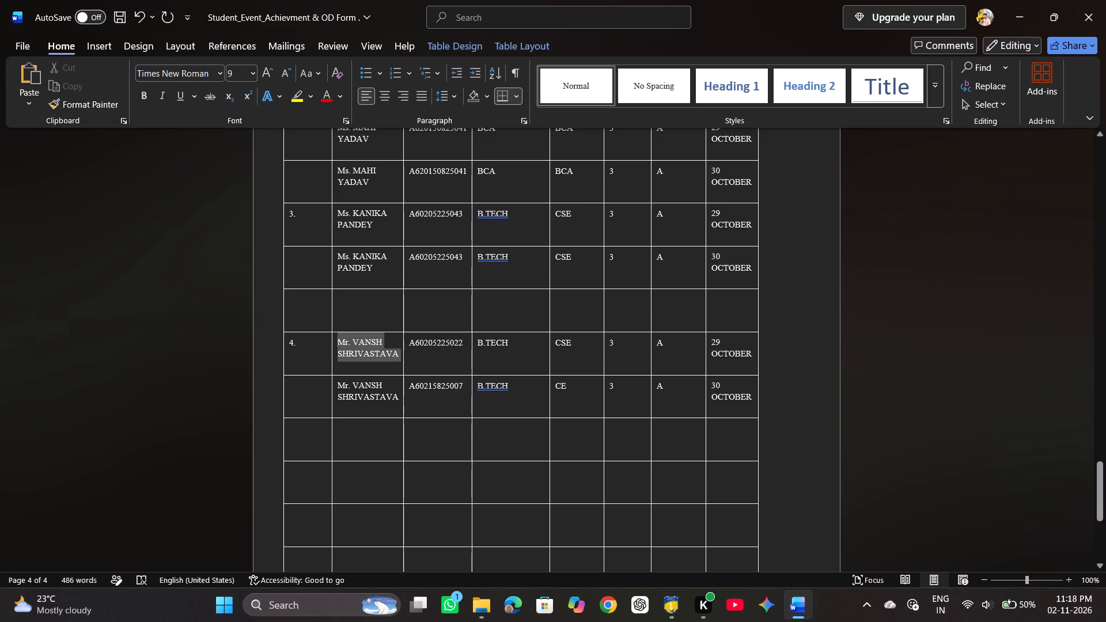
left_click_drag(408, 351, 725, 356)
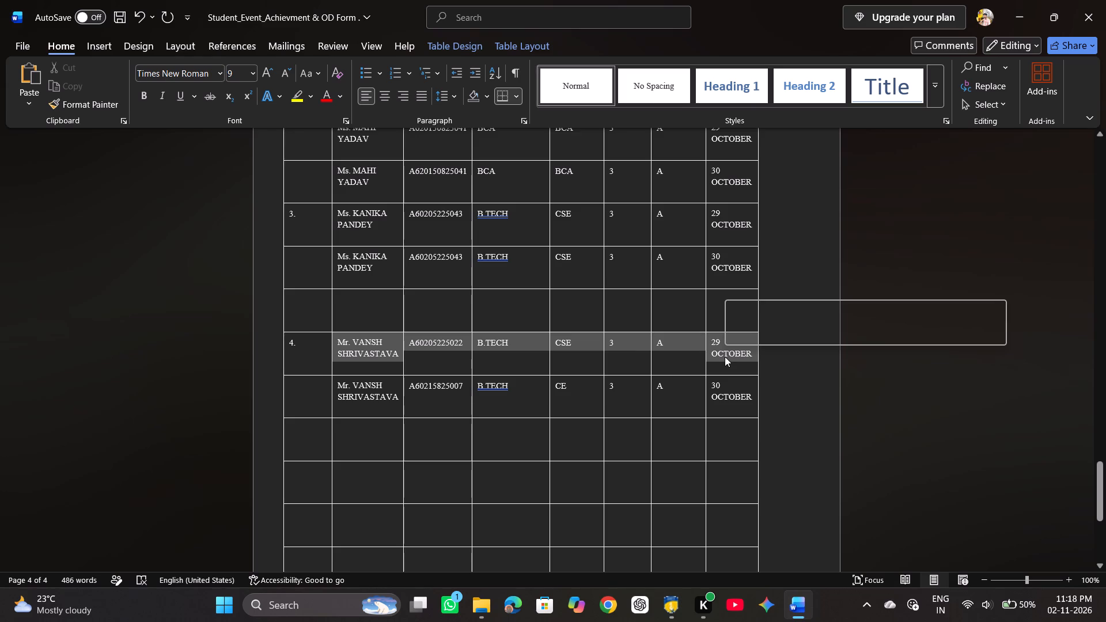
key("ctrl+c")
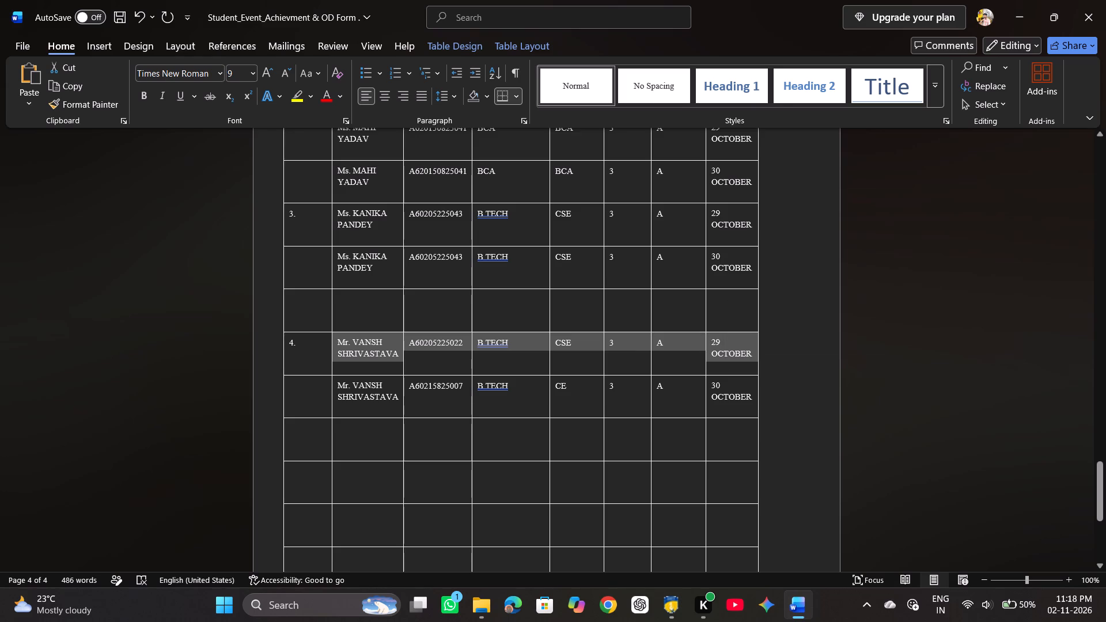
left_click_drag(339, 385, 728, 404)
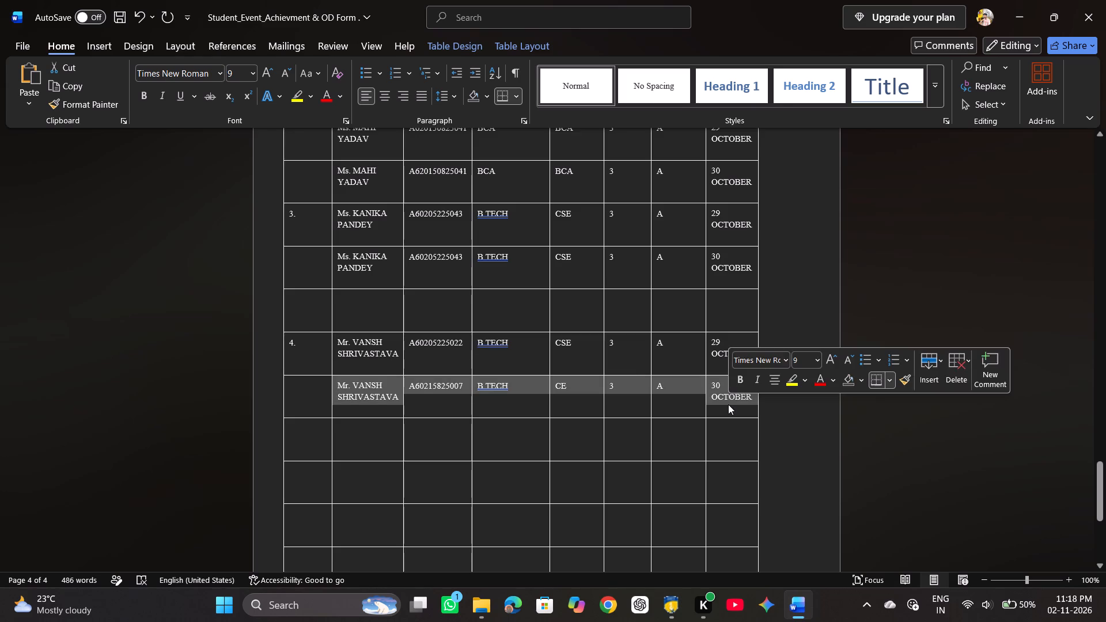
key("ctrl+v")
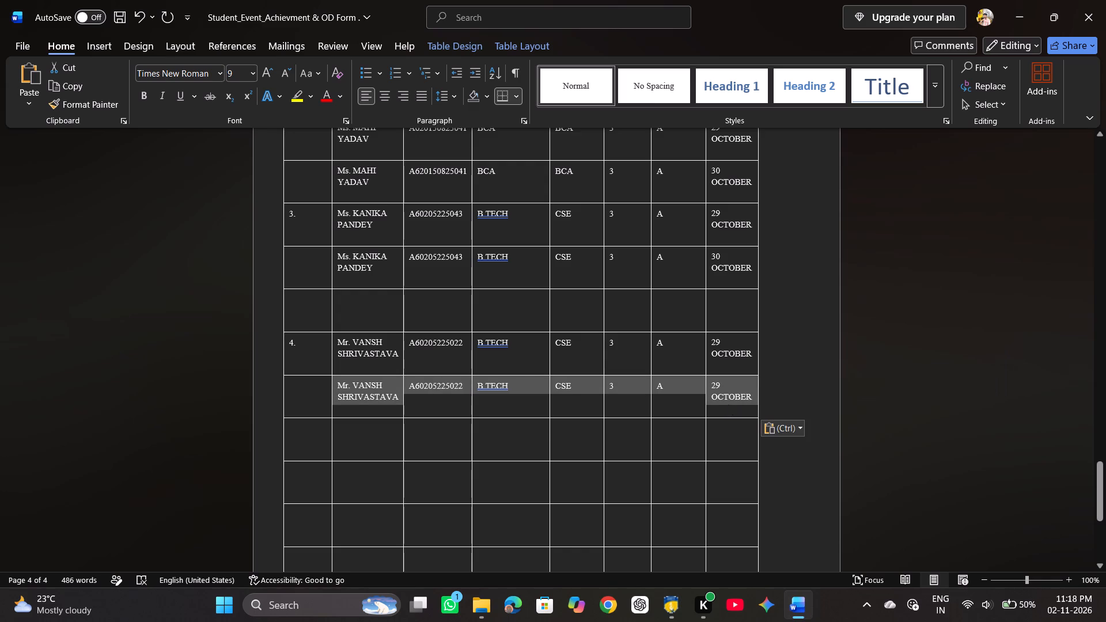
left_click(798, 396)
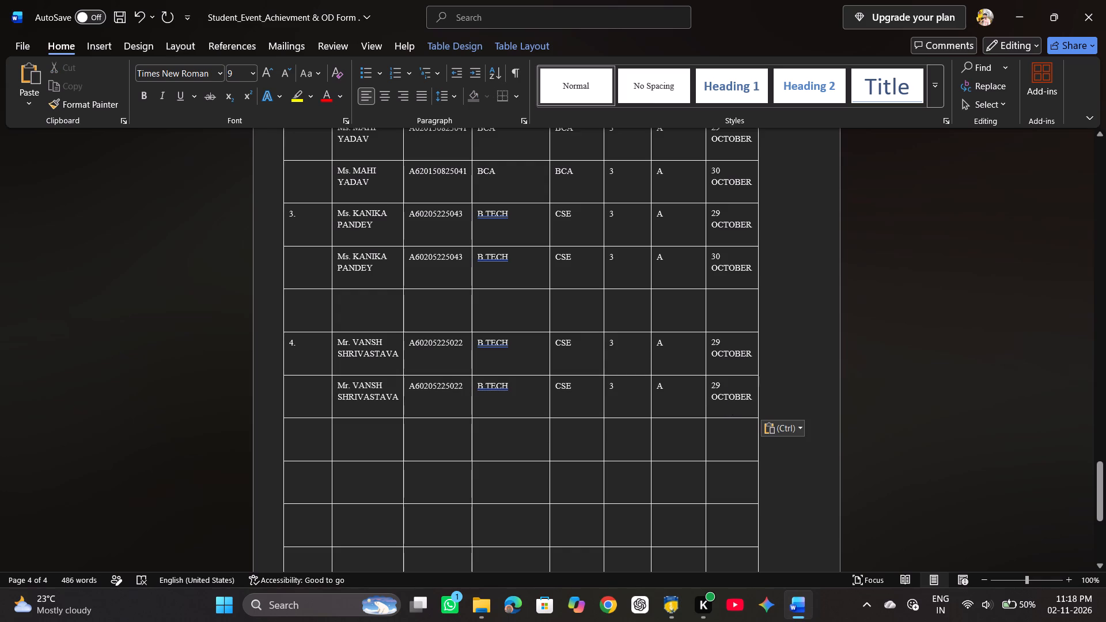
Set the date in the second row of entry 4 to 30 OCTOBER.
left_click(739, 383)
key("BackSpace")
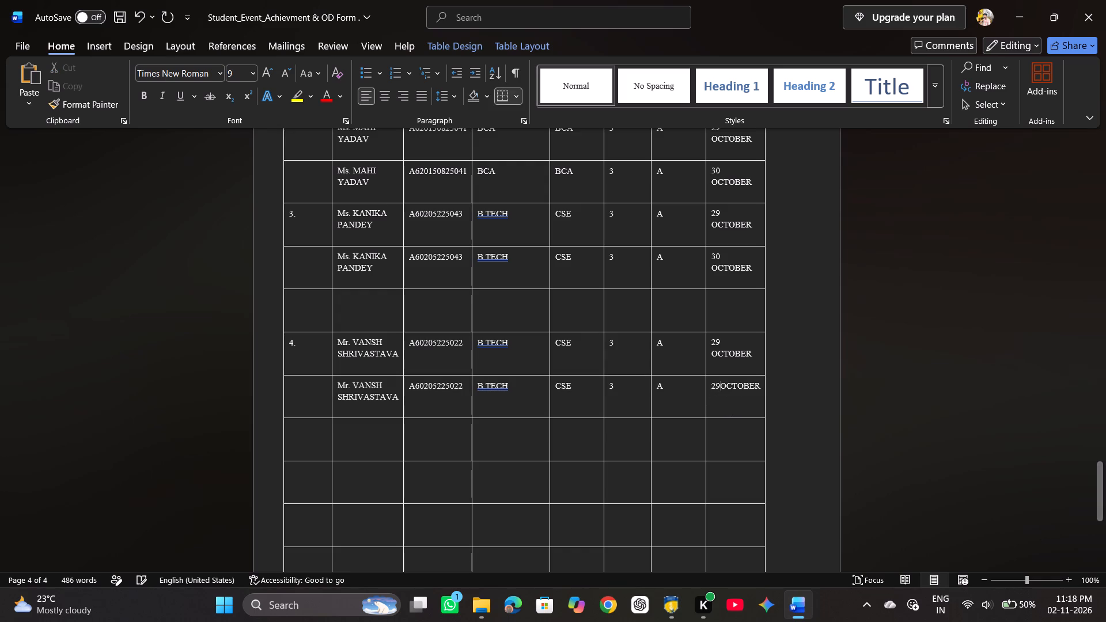
key("BackSpace")
key("BackSpace")
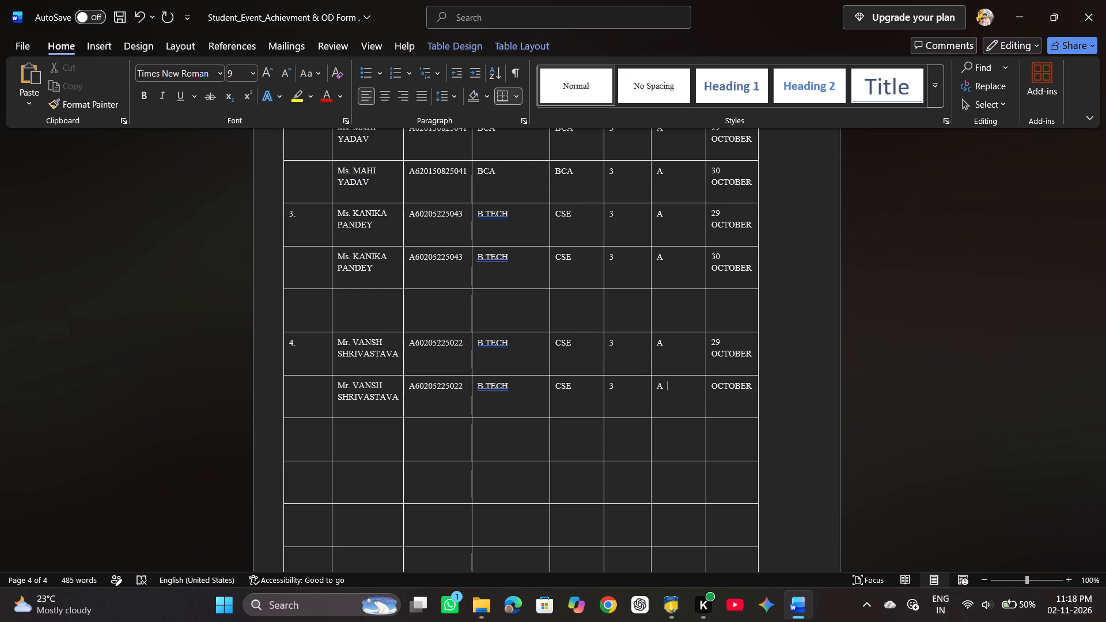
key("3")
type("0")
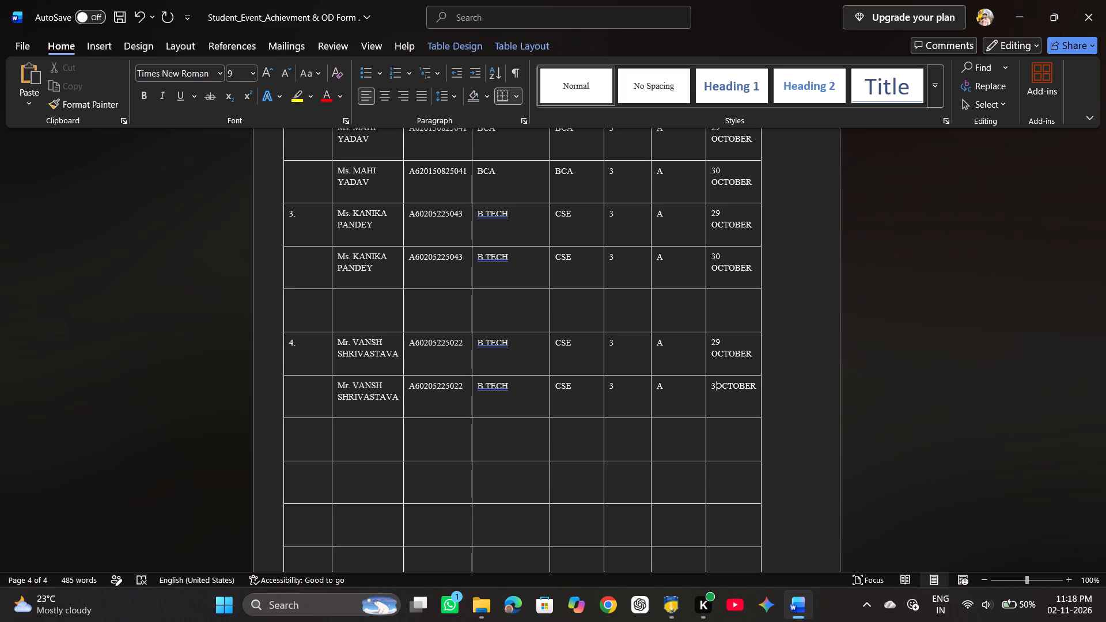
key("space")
left_click(802, 369)
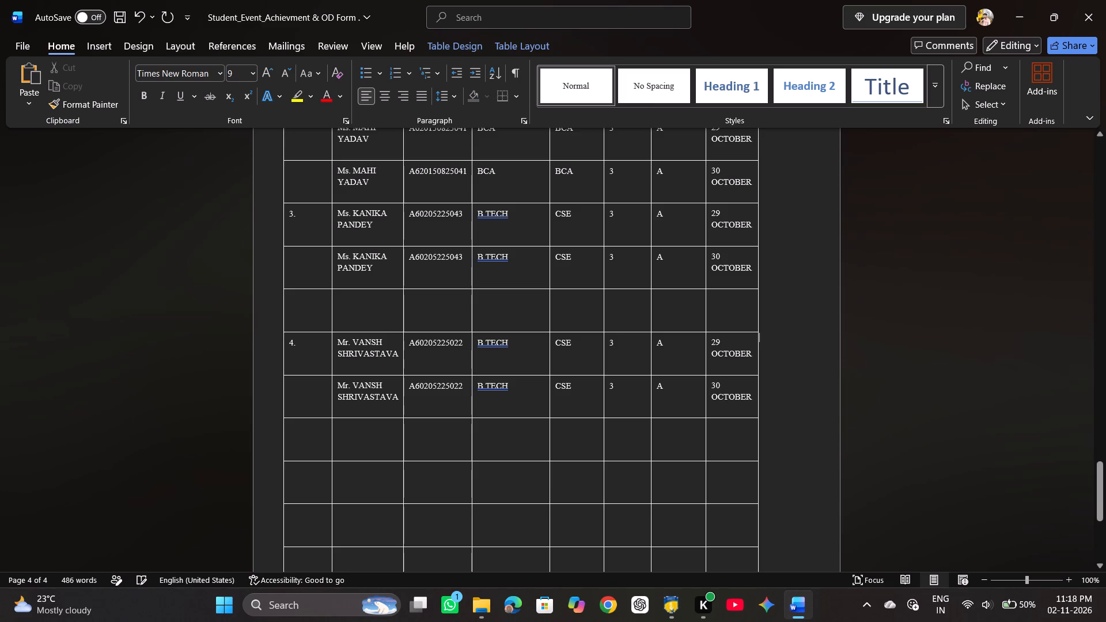
Number the empty last row of the participants table on page 1 as 3.
scroll(802, 369, "up", 2)
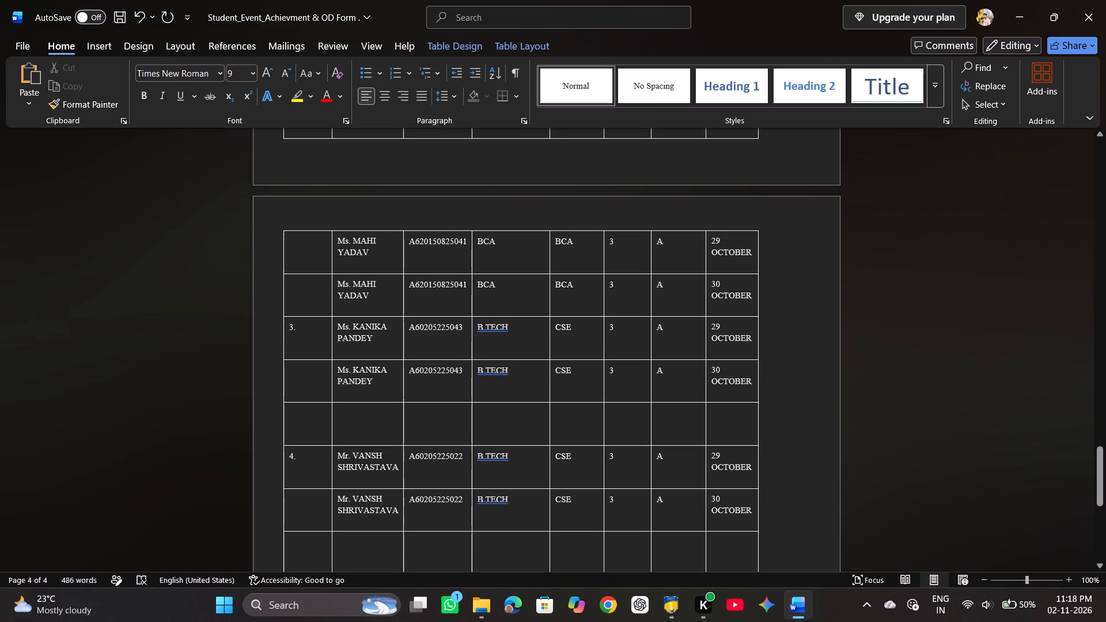
scroll(802, 369, "up", 2)
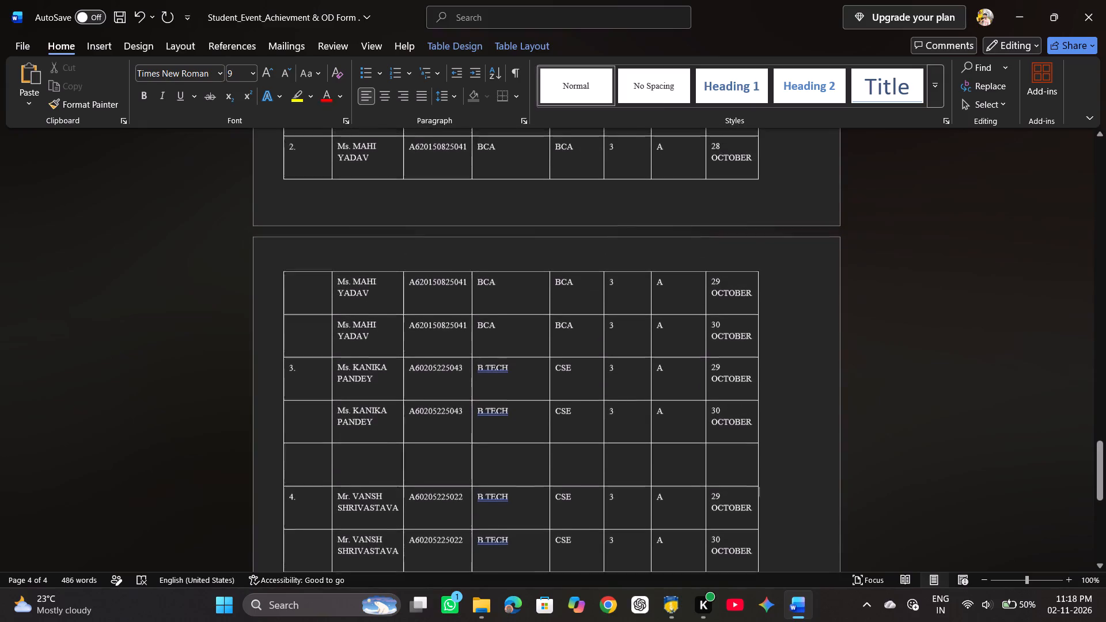
scroll(802, 369, "up", 2)
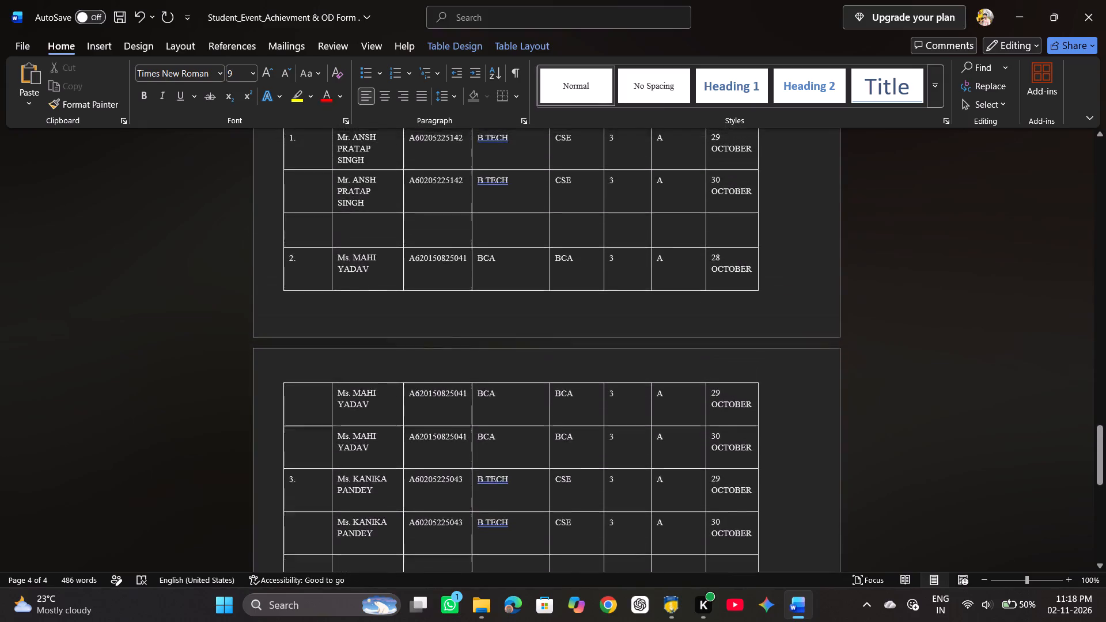
scroll(802, 369, "up", 4)
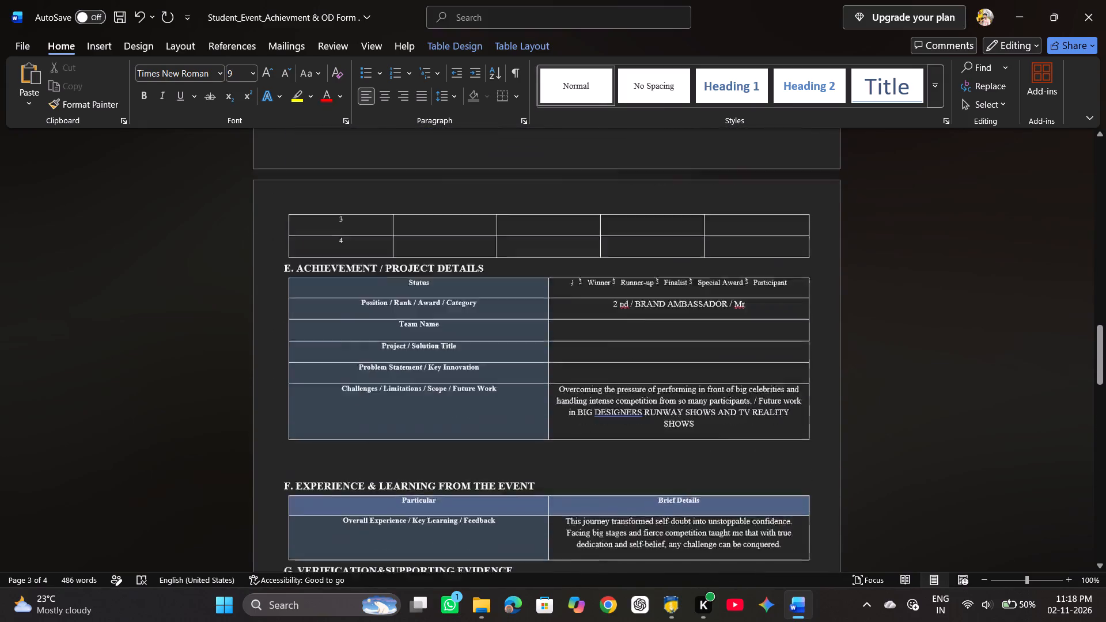
scroll(802, 369, "up", 3)
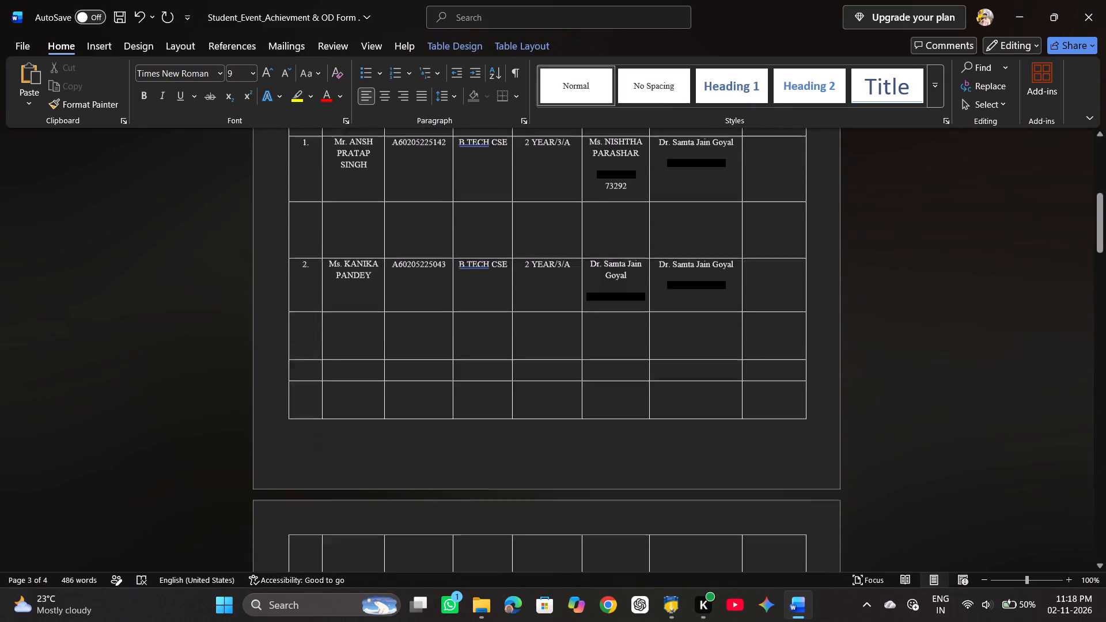
scroll(802, 369, "up", 1)
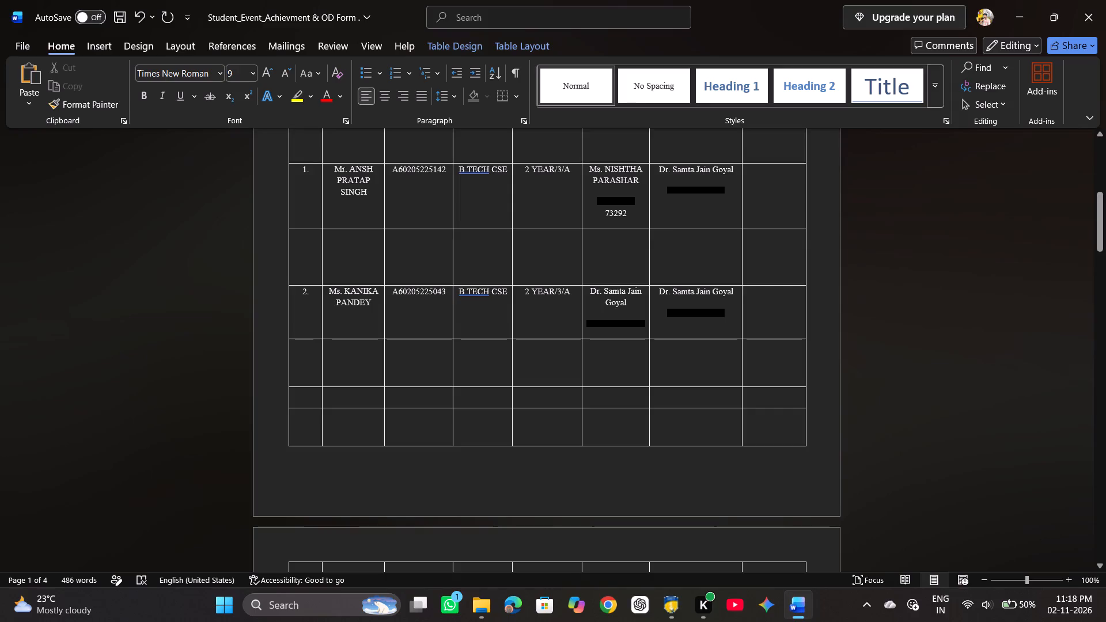
left_click(317, 426)
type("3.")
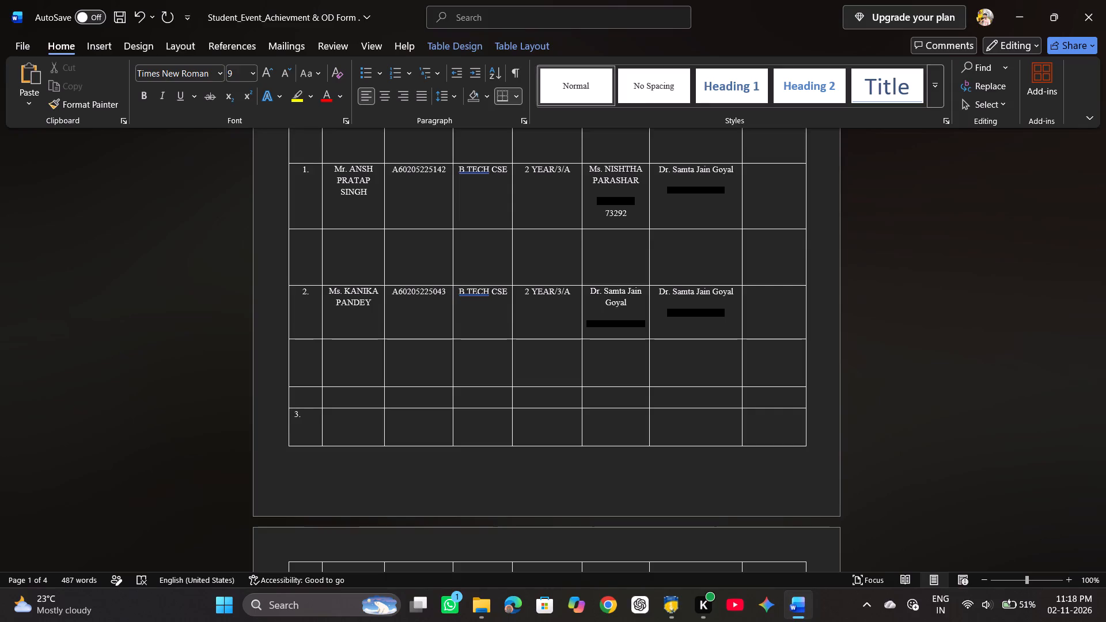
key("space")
Enter the titled student name and enrollment number for entry 3 in the participants table on page 1.
left_click(338, 426)
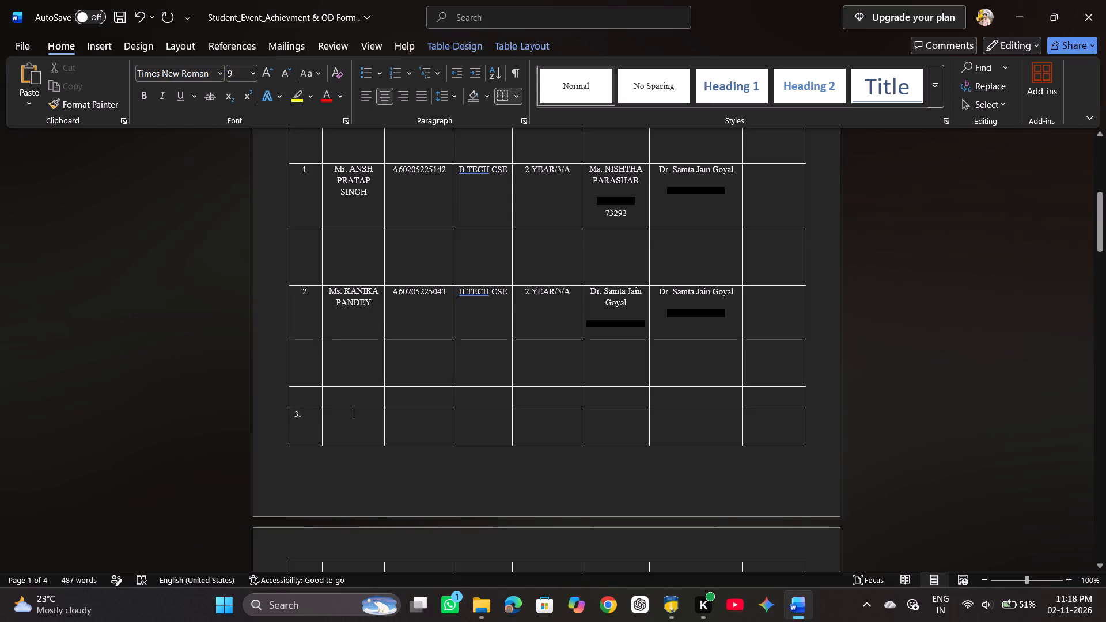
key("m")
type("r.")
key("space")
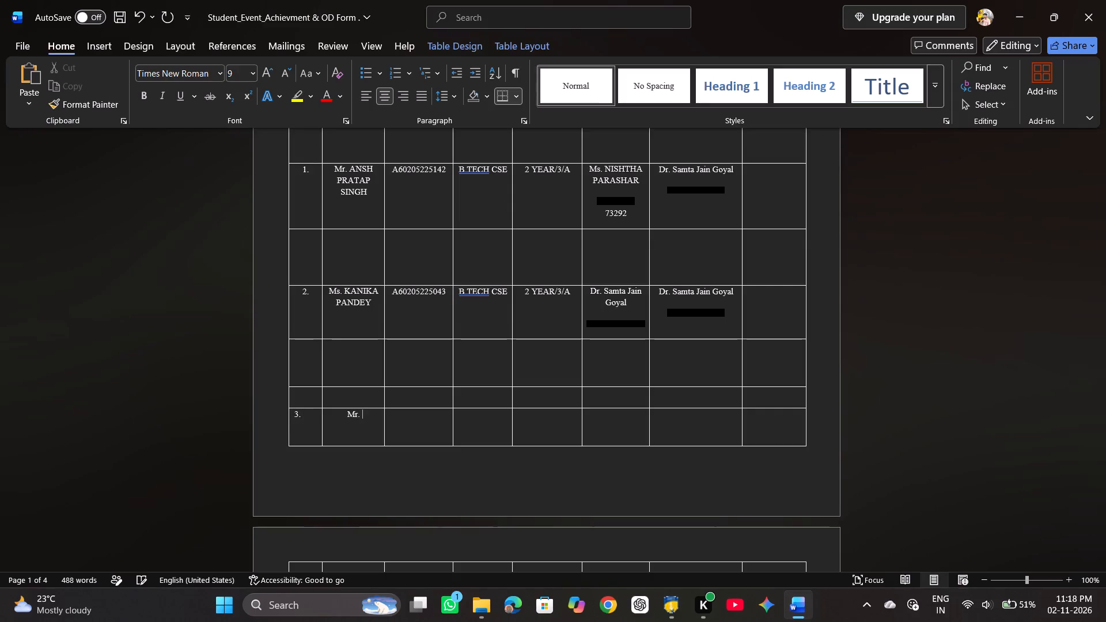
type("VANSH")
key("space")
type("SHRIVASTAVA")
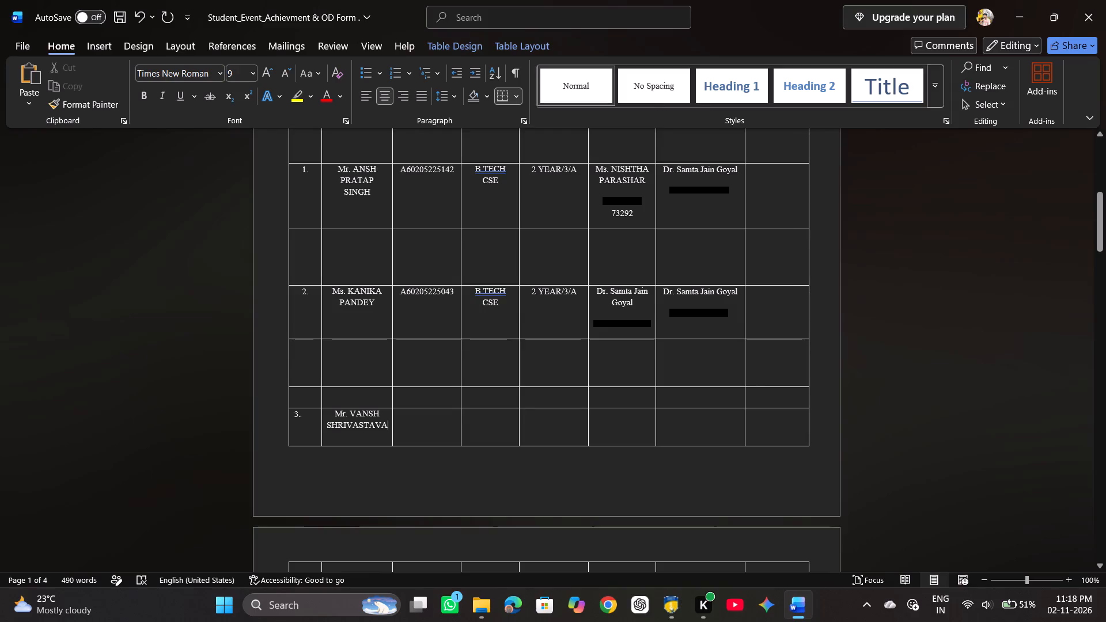
left_click(424, 426)
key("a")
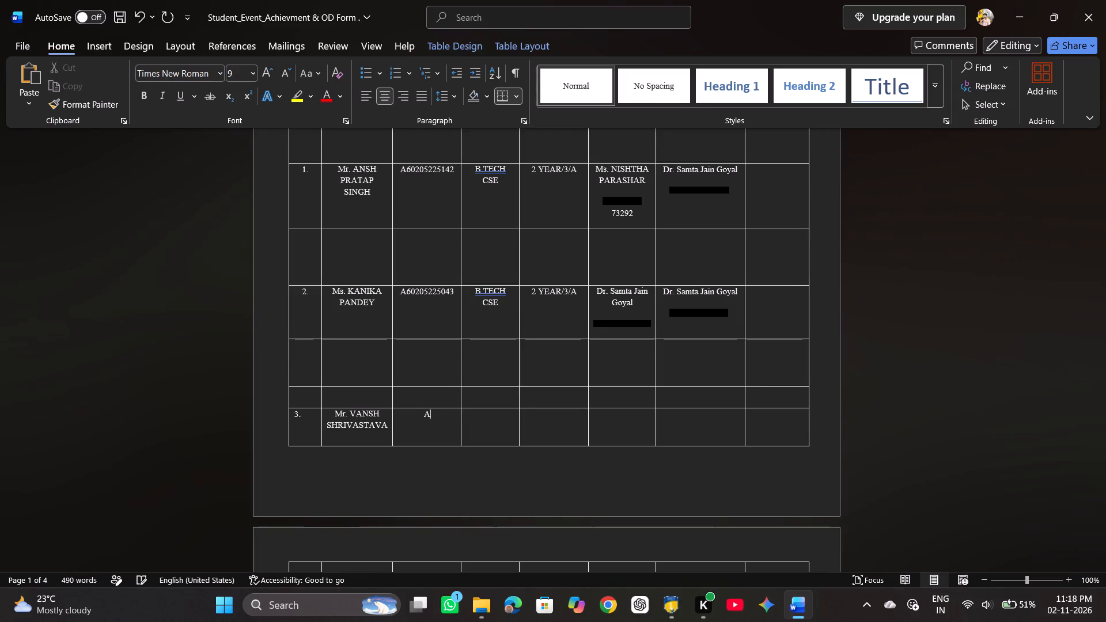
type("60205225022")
Fill in entry 3's programme as B.TECH CSE and its year, semester and section as 2 YEAR/3/A.
left_click(479, 418)
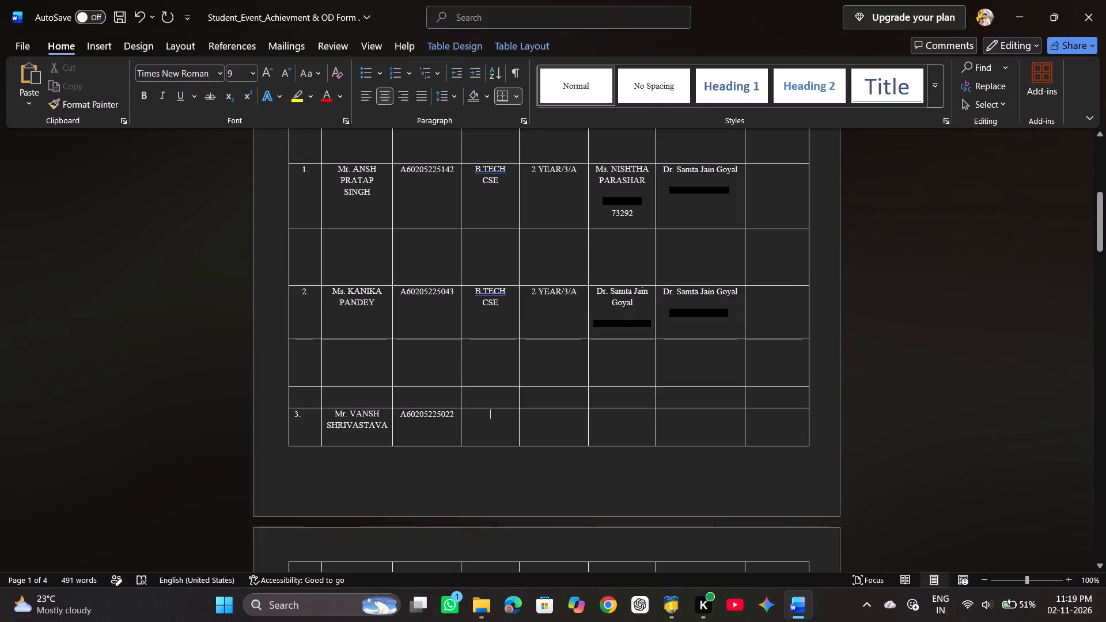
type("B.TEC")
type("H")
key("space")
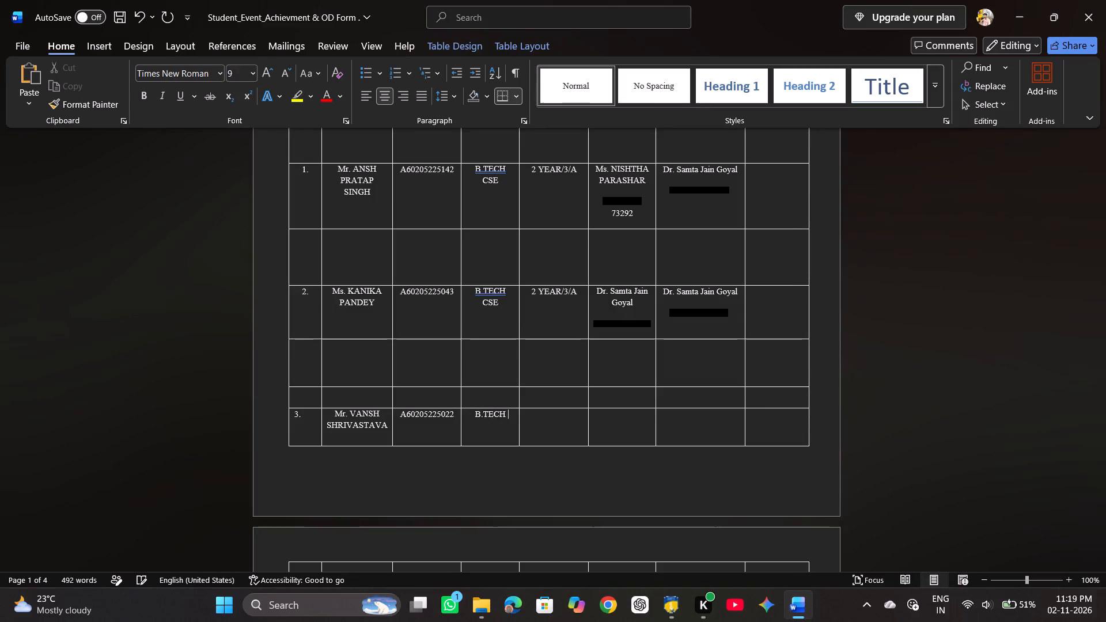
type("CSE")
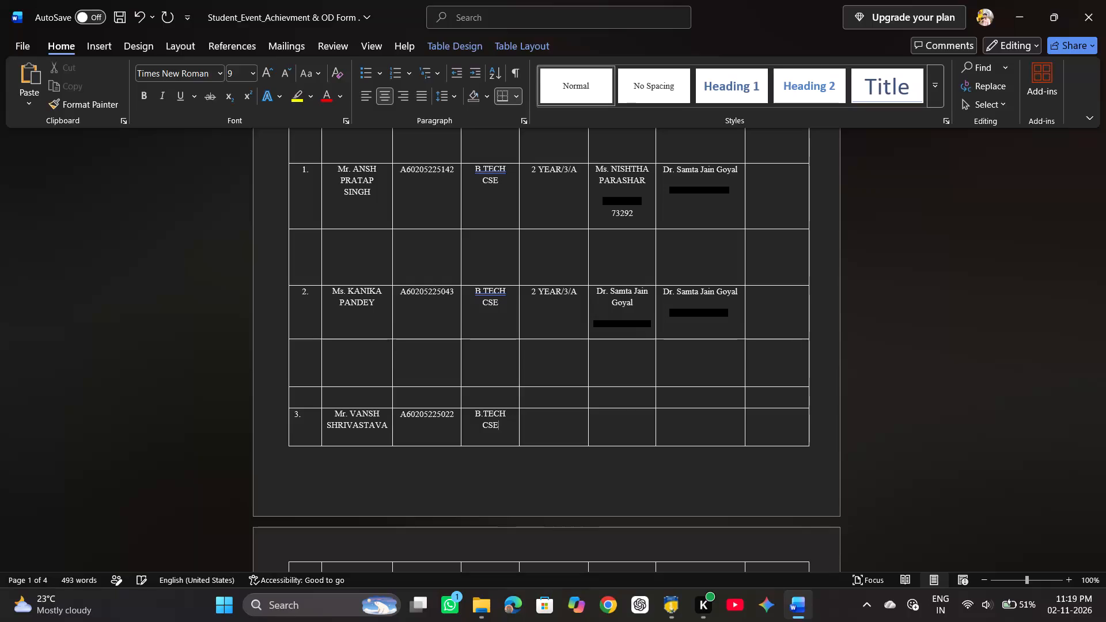
left_click(525, 424)
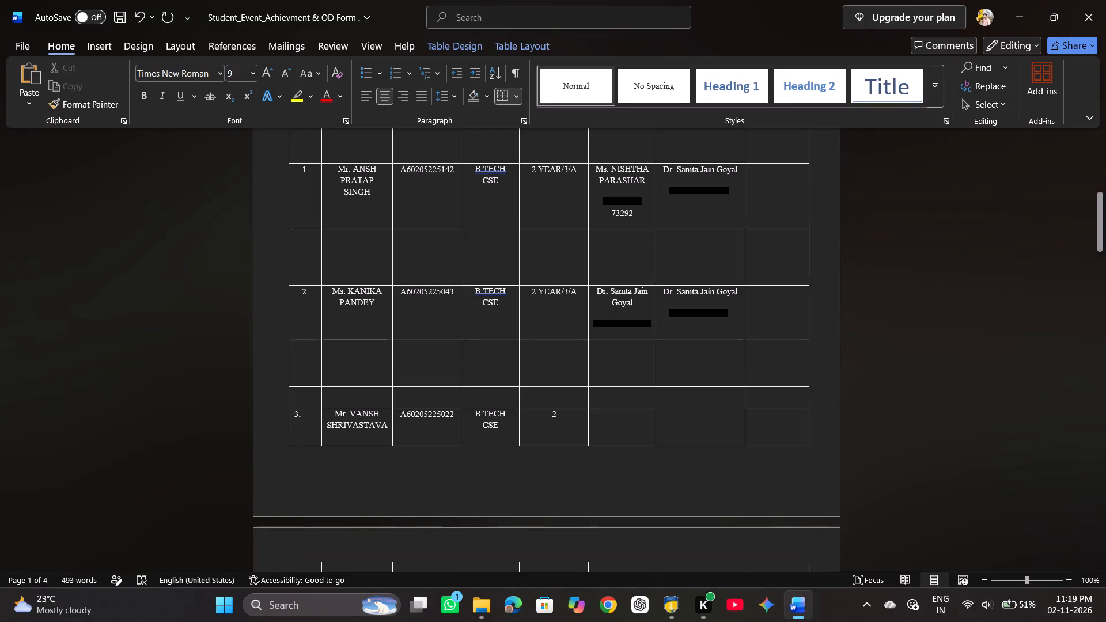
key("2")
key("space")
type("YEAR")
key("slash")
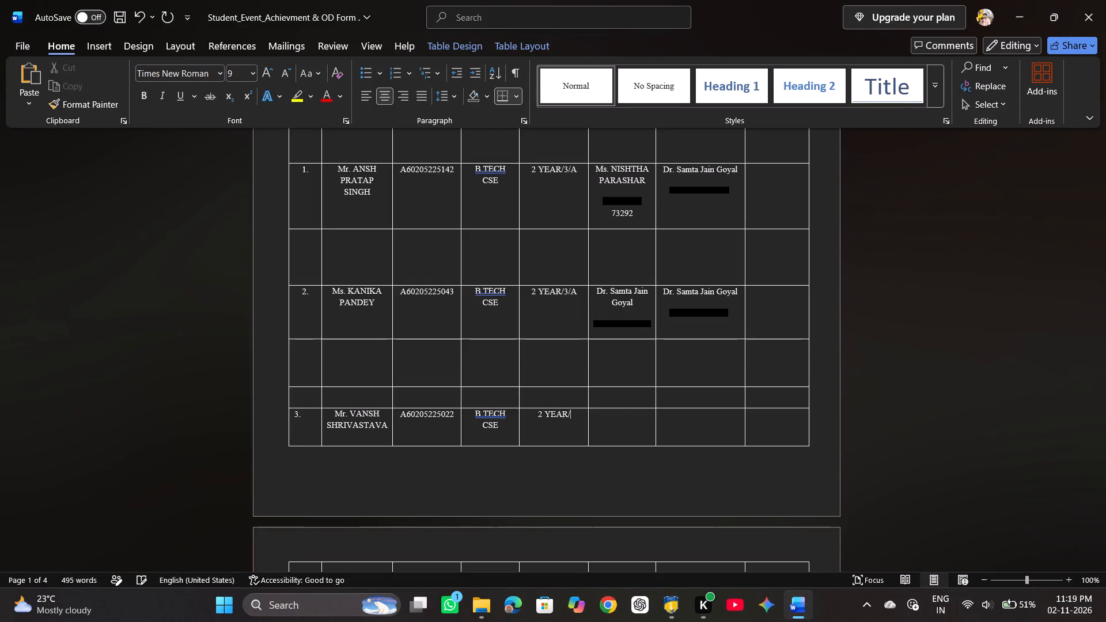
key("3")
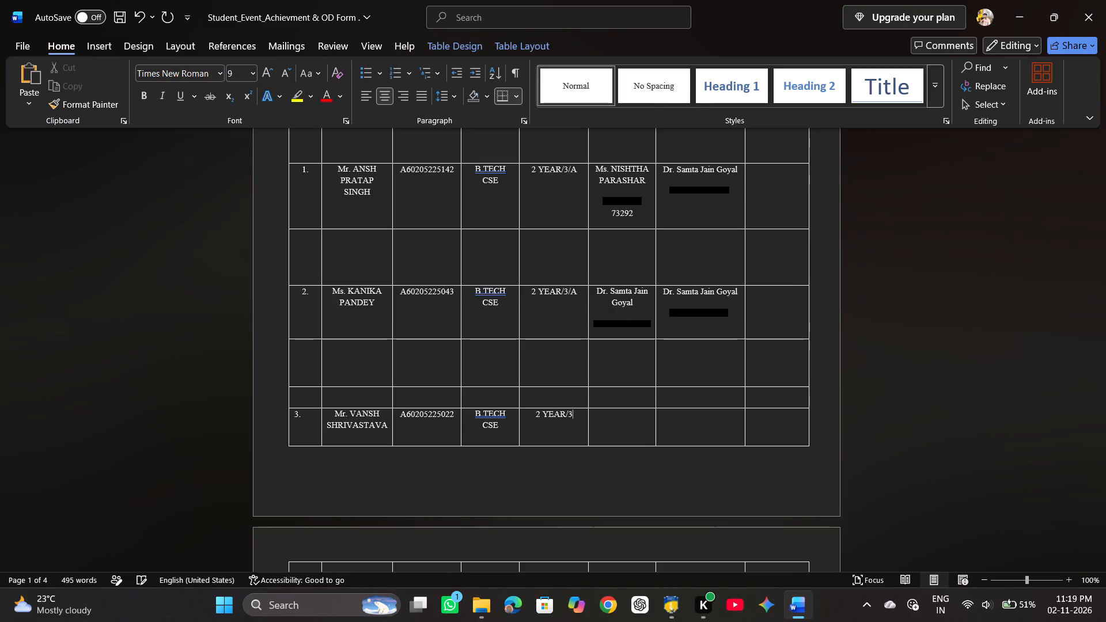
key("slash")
Complete entry 3's year, semester and section as 2 YEAR/3/A in the participants table.
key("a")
Copy the two faculty name-and-contact cells from entry 2 into the matching empty cells of entry 3.
left_click(610, 422)
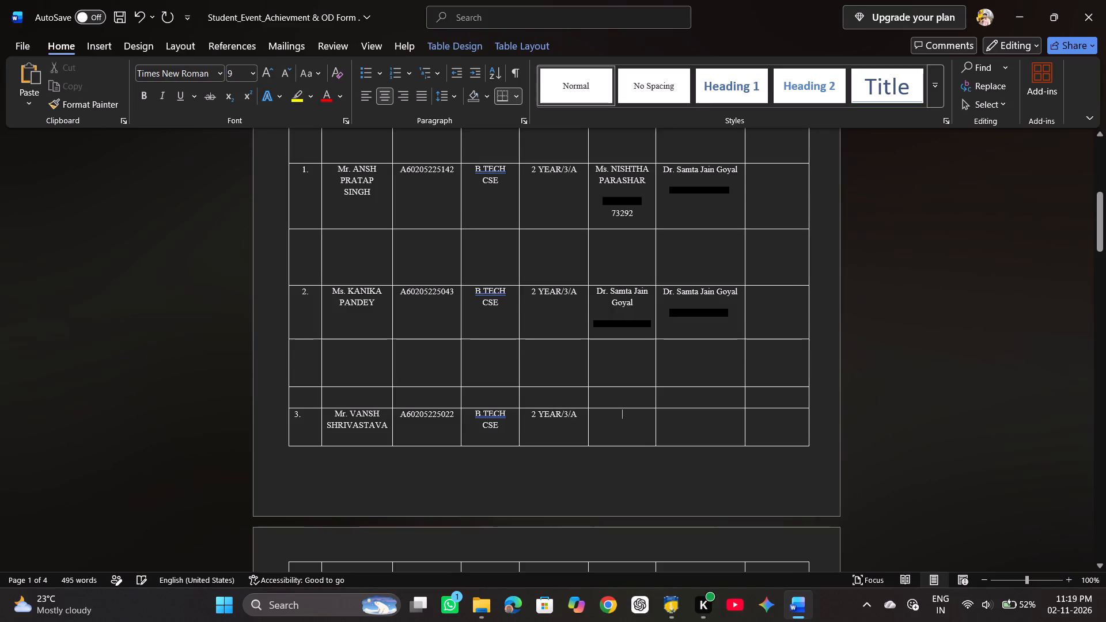
left_click_drag(597, 289, 658, 343)
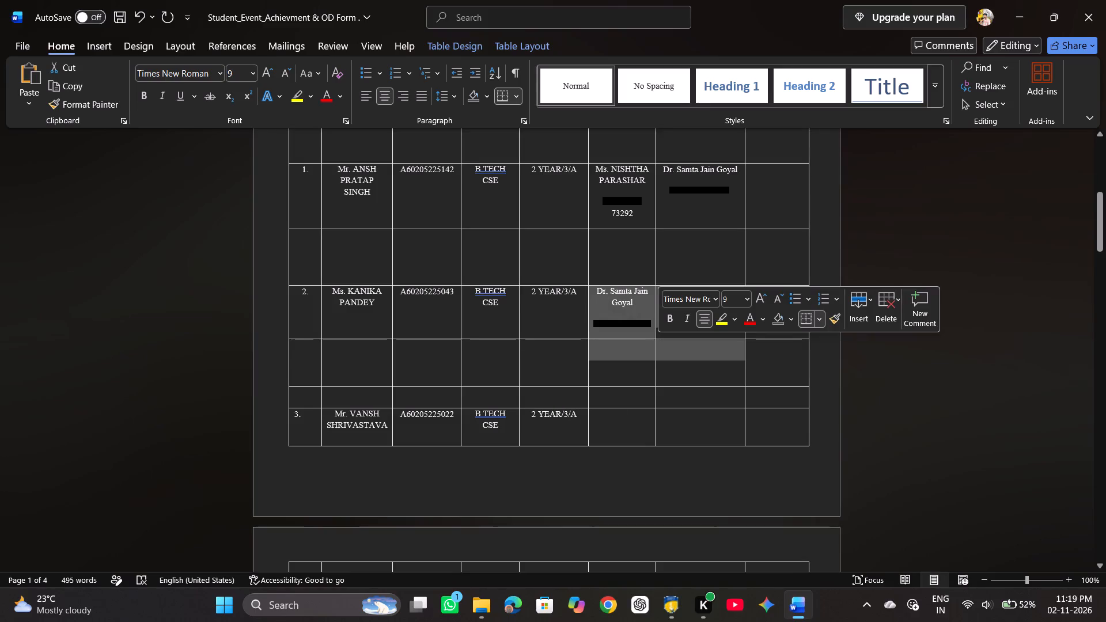
key("ctrl+c")
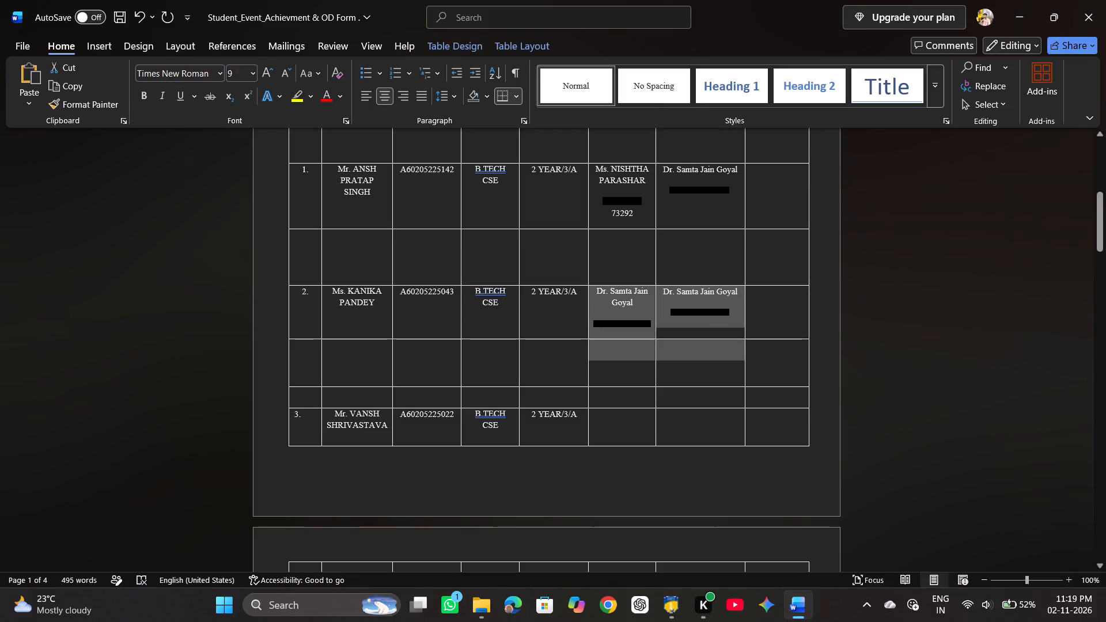
left_click(627, 422)
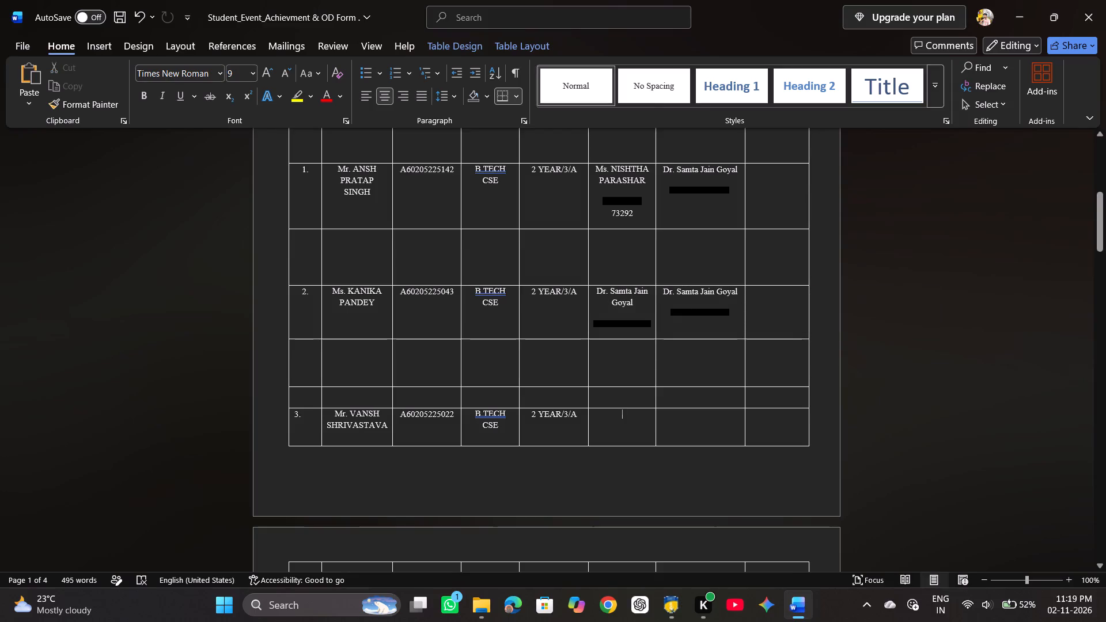
key("ctrl+v")
left_click(763, 456)
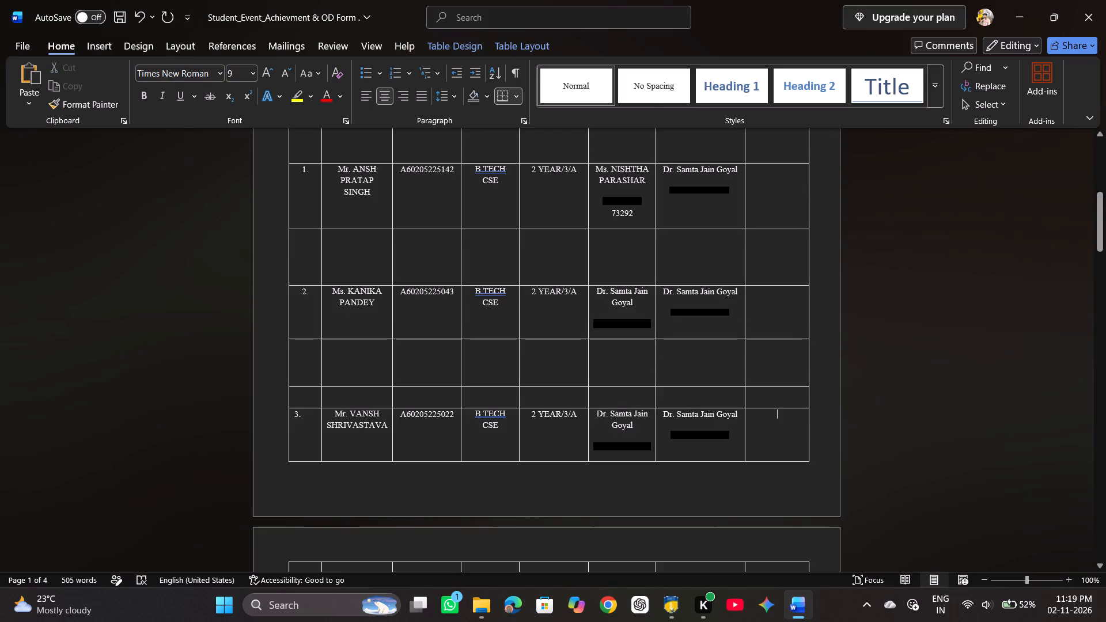
left_click(838, 453)
Renumber the BCA student's entry on page 2 of the participants table as 4.
scroll(948, 412, "down", 2)
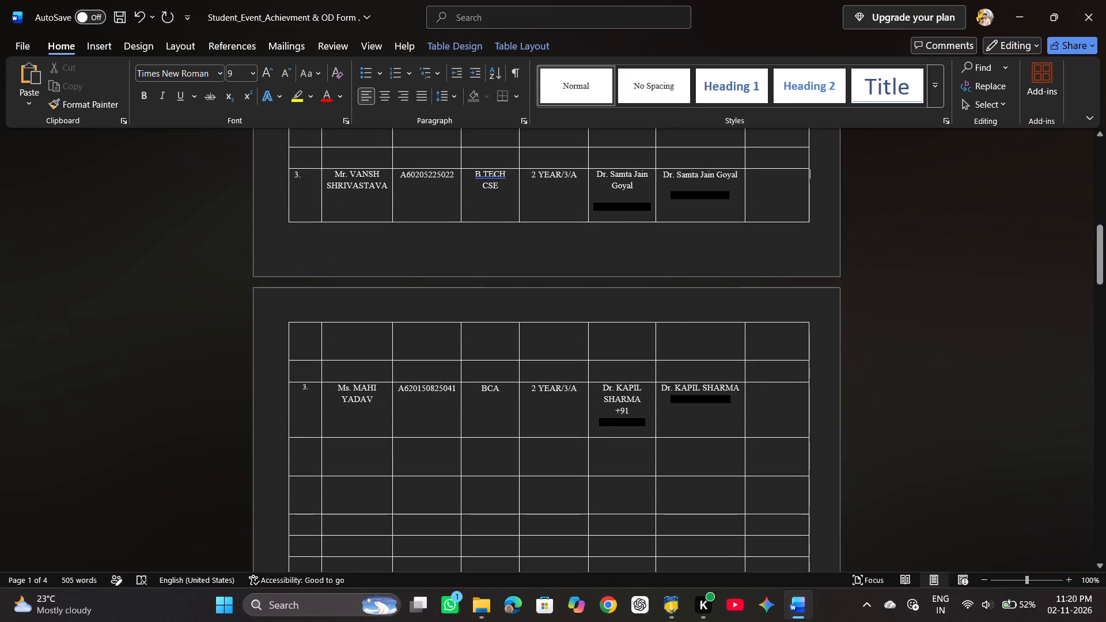
left_click(318, 388)
key("BackSpace")
key("BackSpace")
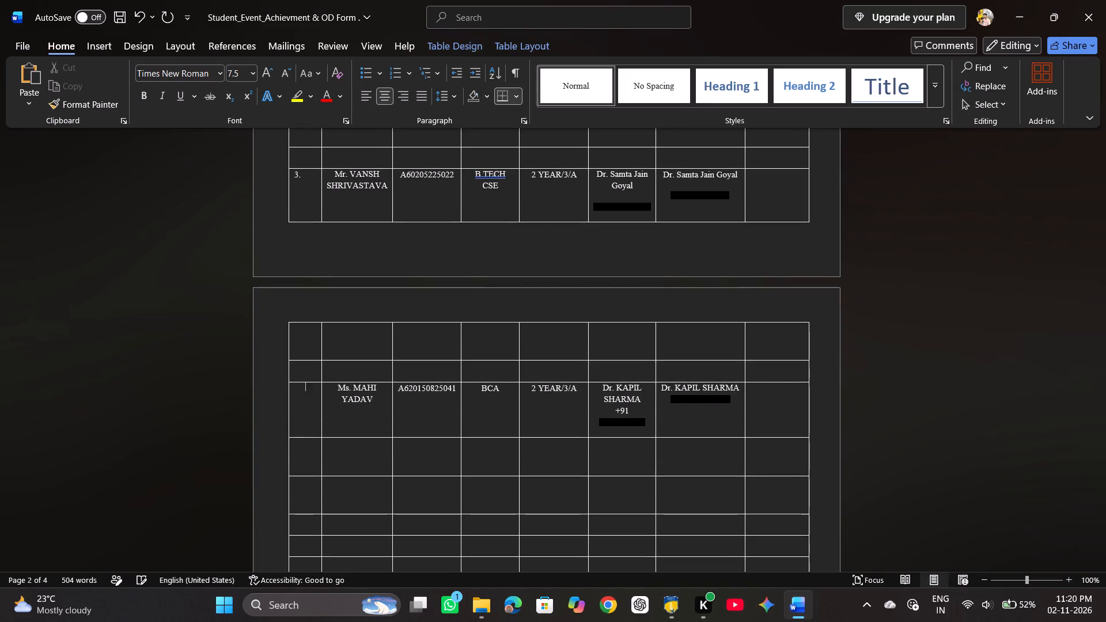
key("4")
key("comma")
key("BackSpace")
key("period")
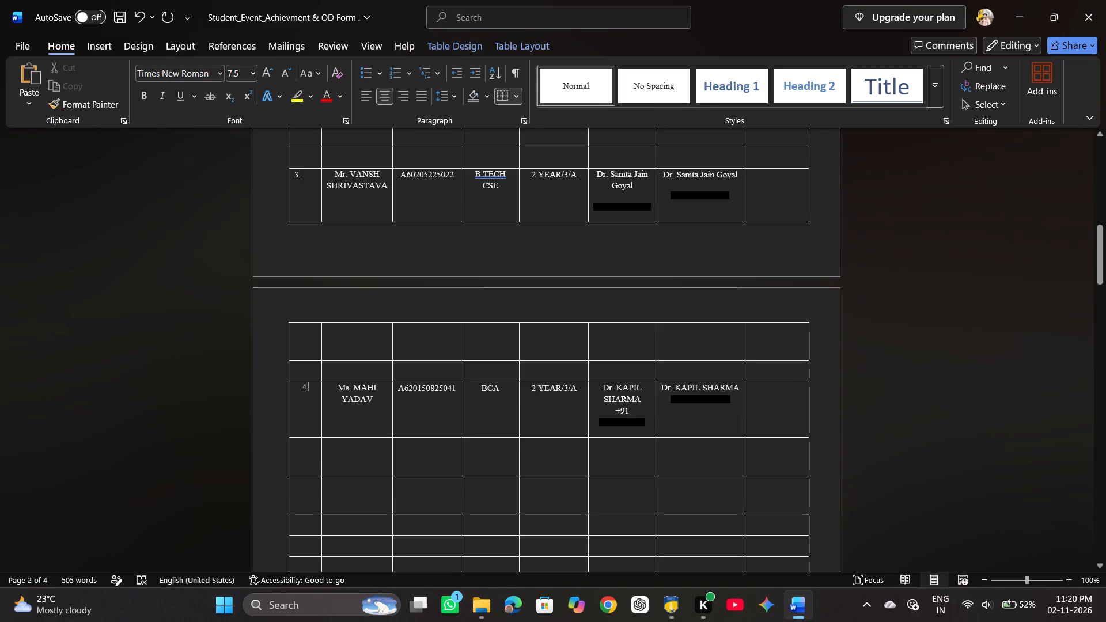
Copy entry 4's student and faculty details into the second empty row below it on page 2.
left_click_drag(338, 389, 768, 423)
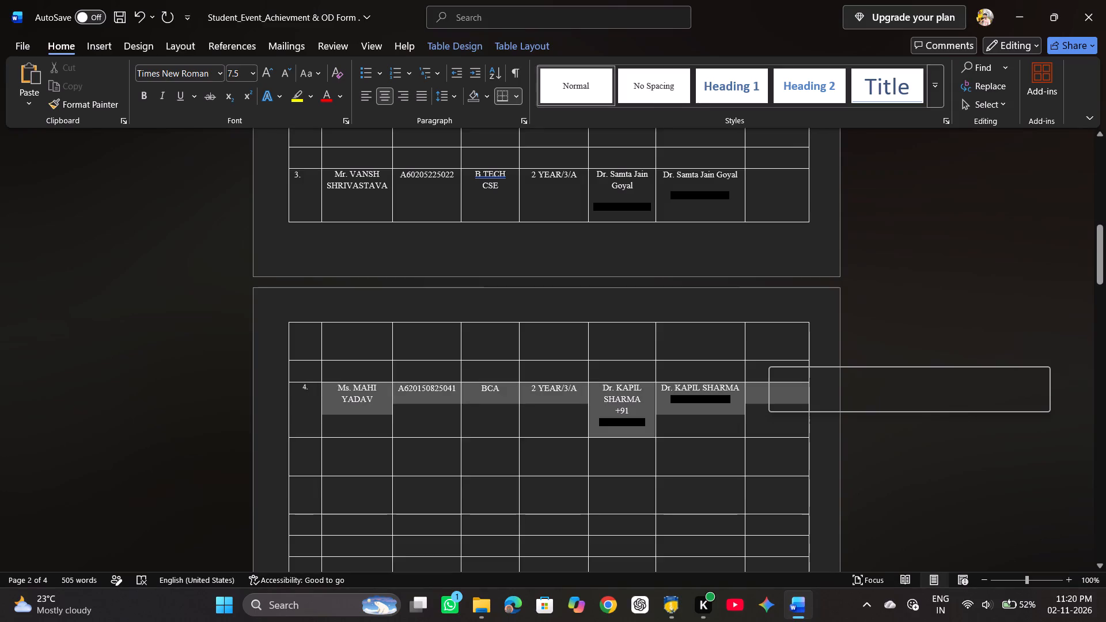
key("ctrl+c")
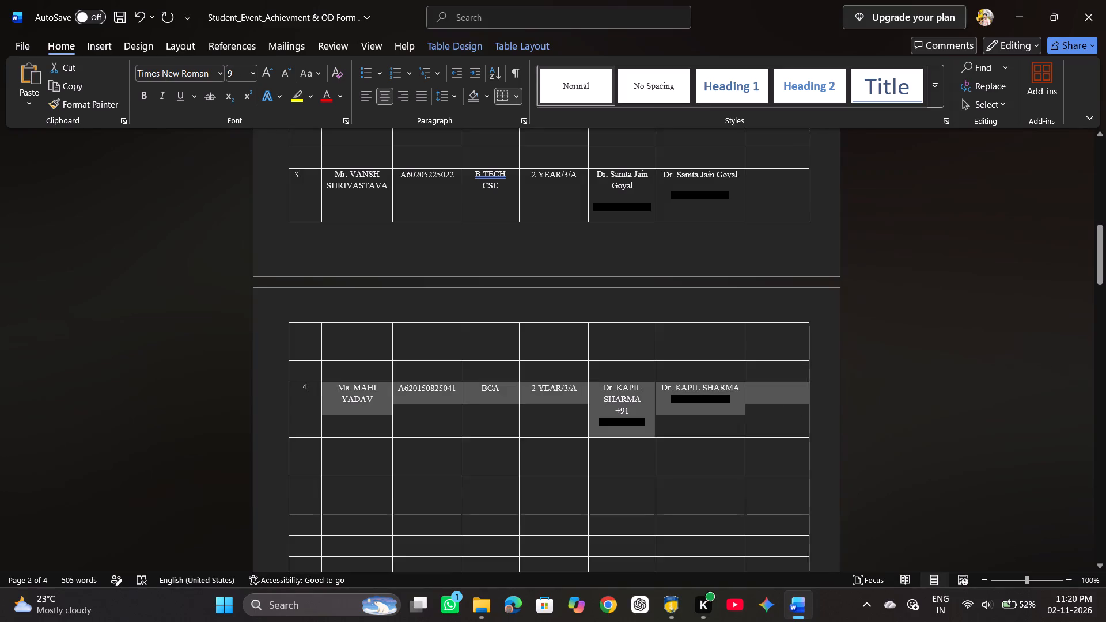
left_click(331, 494)
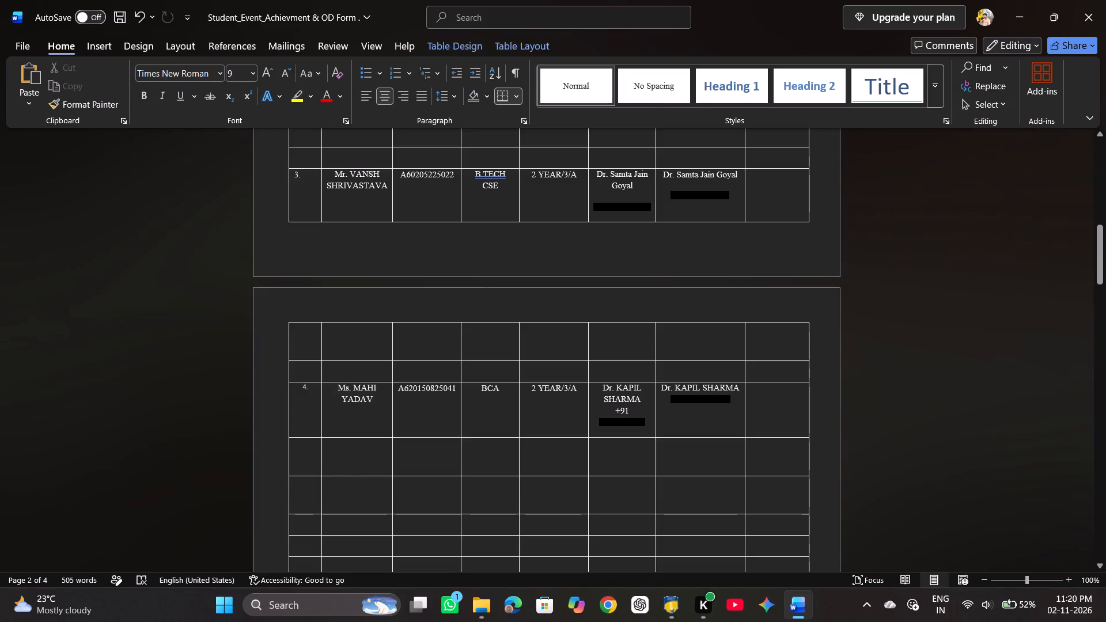
key("ctrl+v")
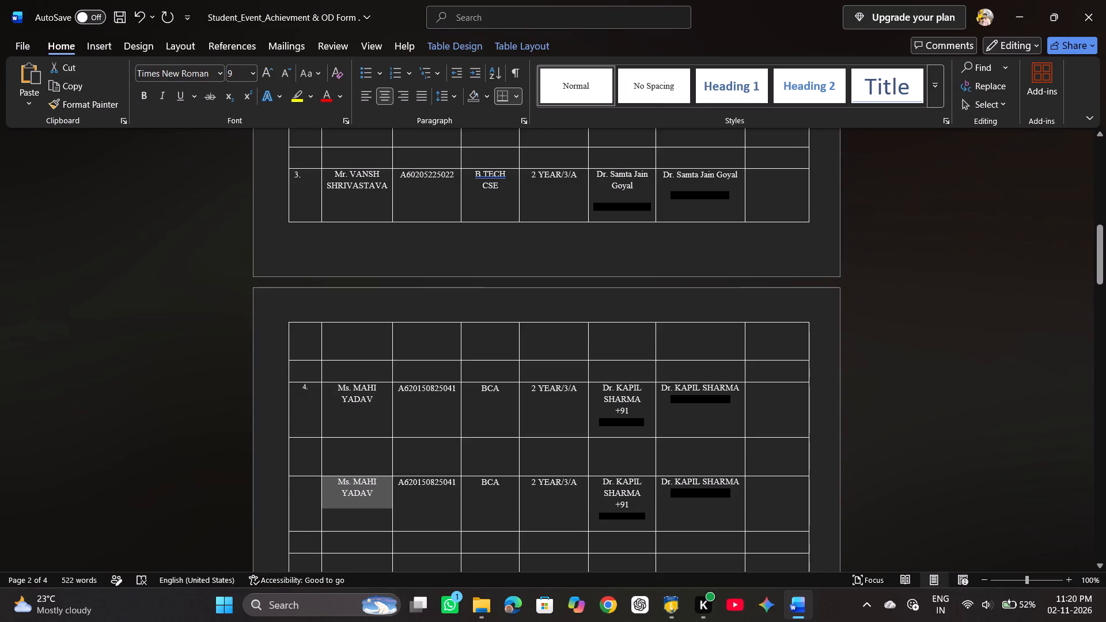
Number the duplicated row below entry 4 as 5.
left_click(310, 491)
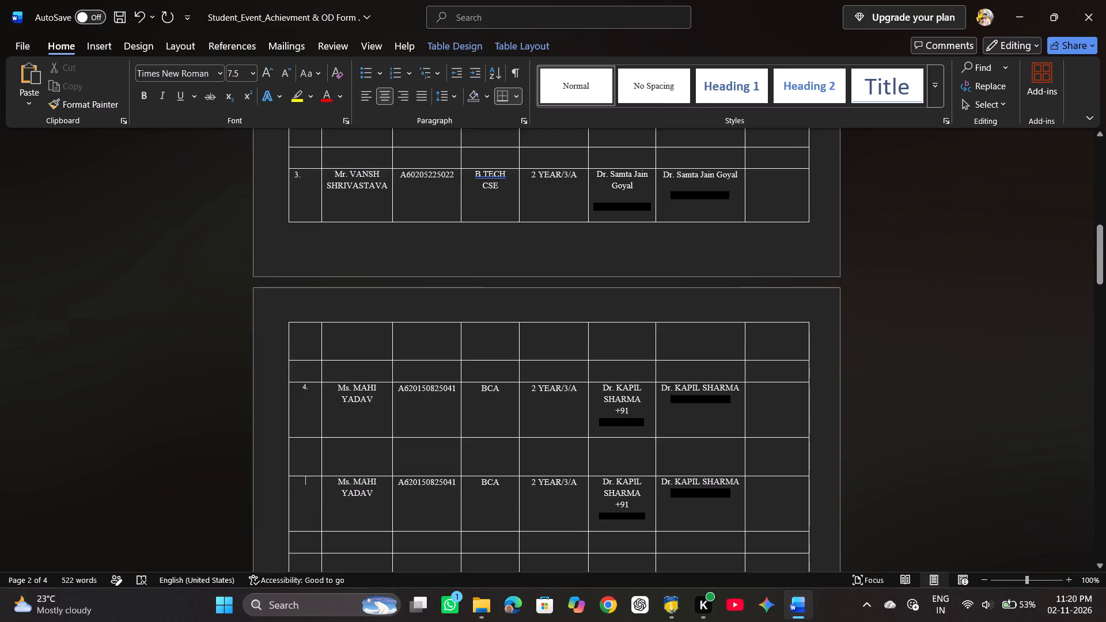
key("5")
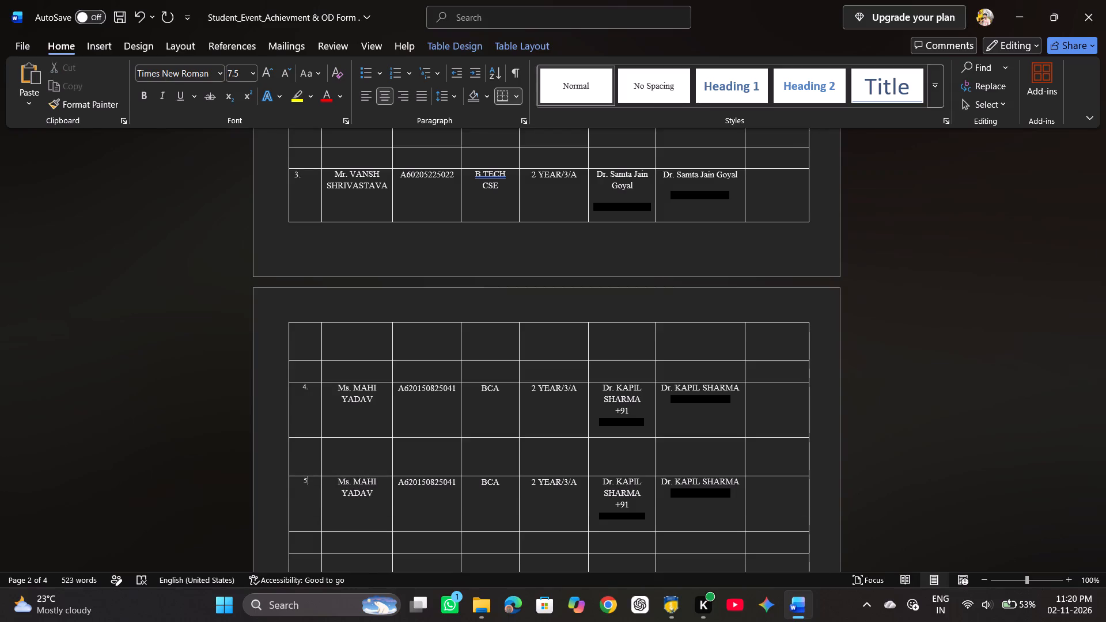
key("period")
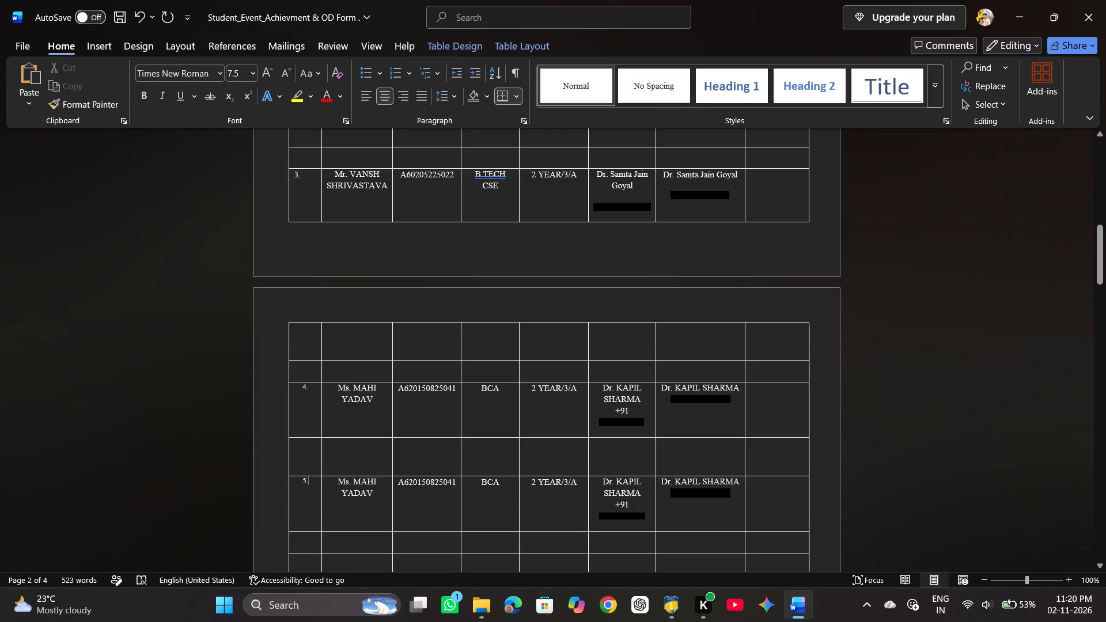
Replace the copied student name in entry 5 with the new student's name, keeping the title Ms.
left_click(376, 495)
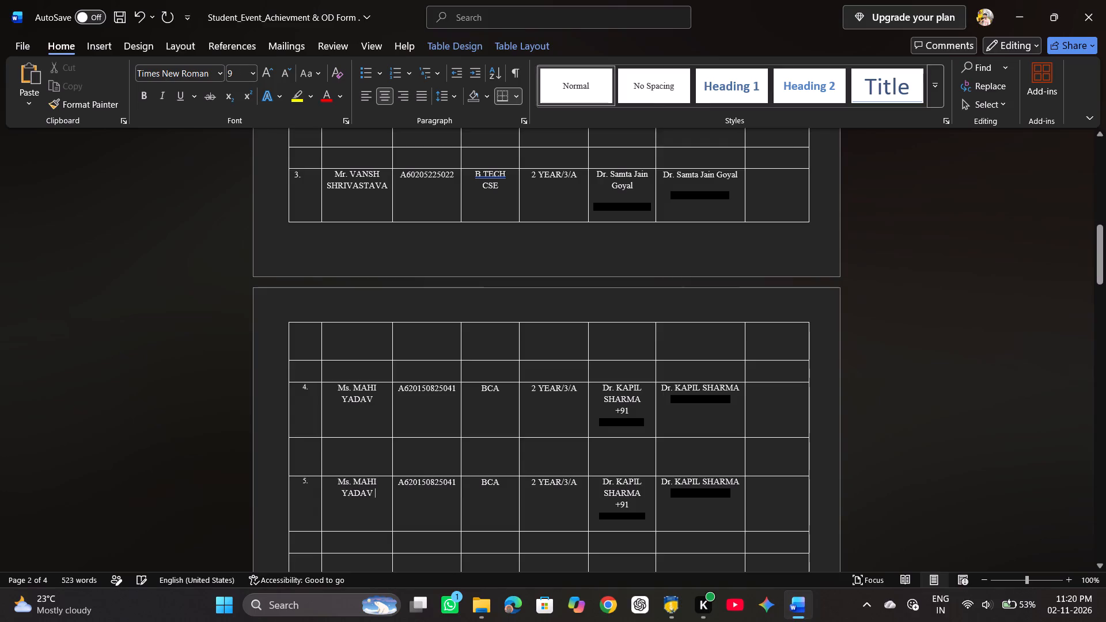
key("BackSpace")
key("BackSpace")
key("BackSpace")
key("BackSpace")
key("BackSpace")
key("BackSpace")
key("BackSpace")
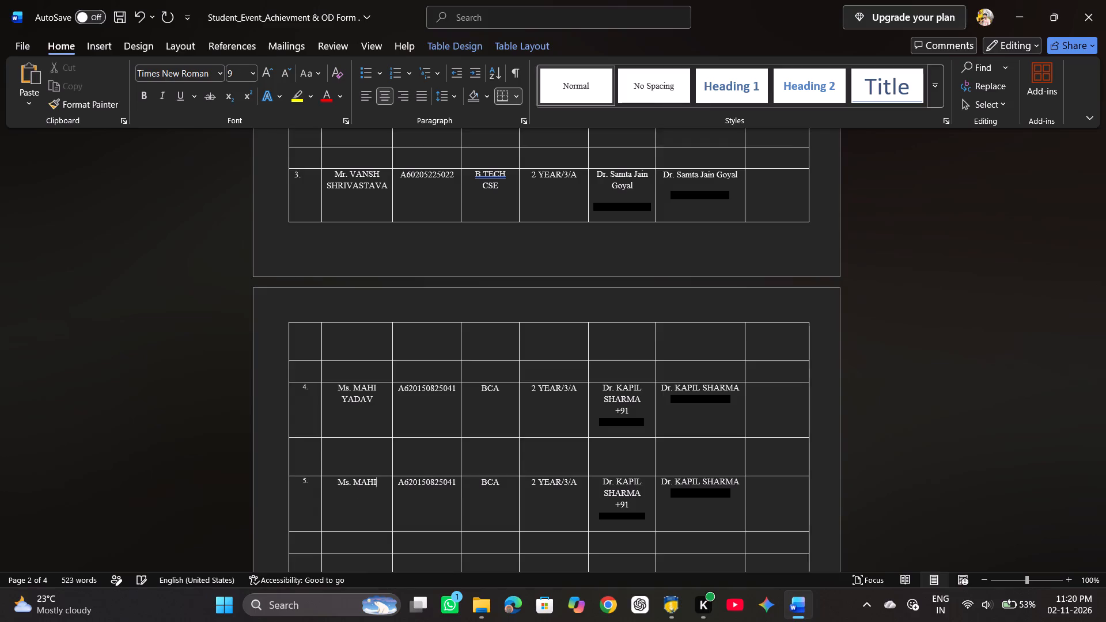
key("BackSpace")
key("BackSpace")
key("BackSpace")
key("BackSpace")
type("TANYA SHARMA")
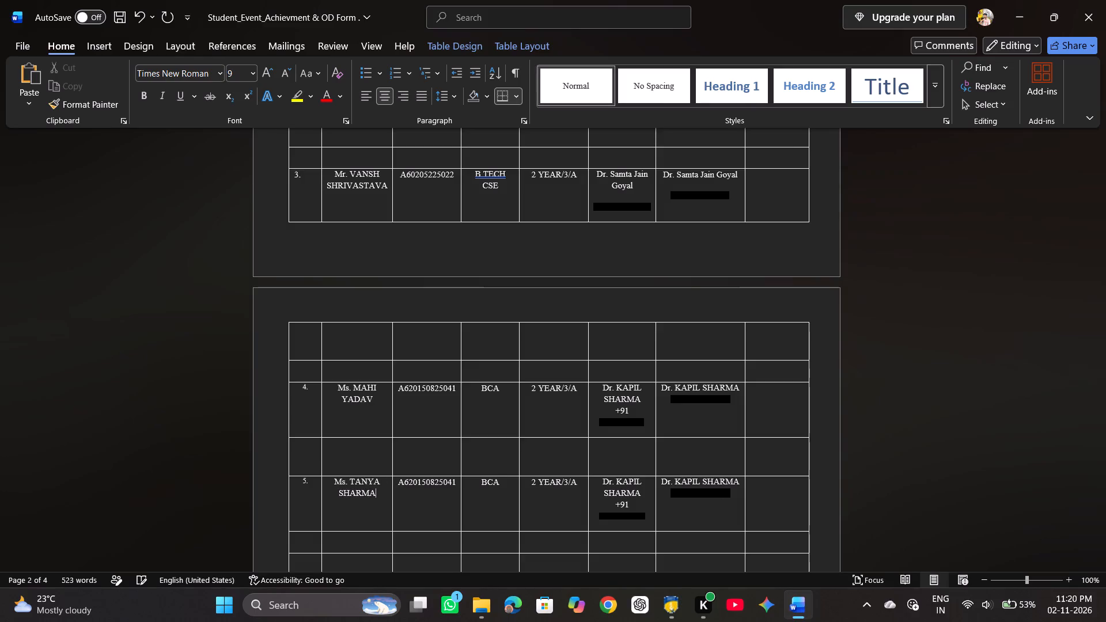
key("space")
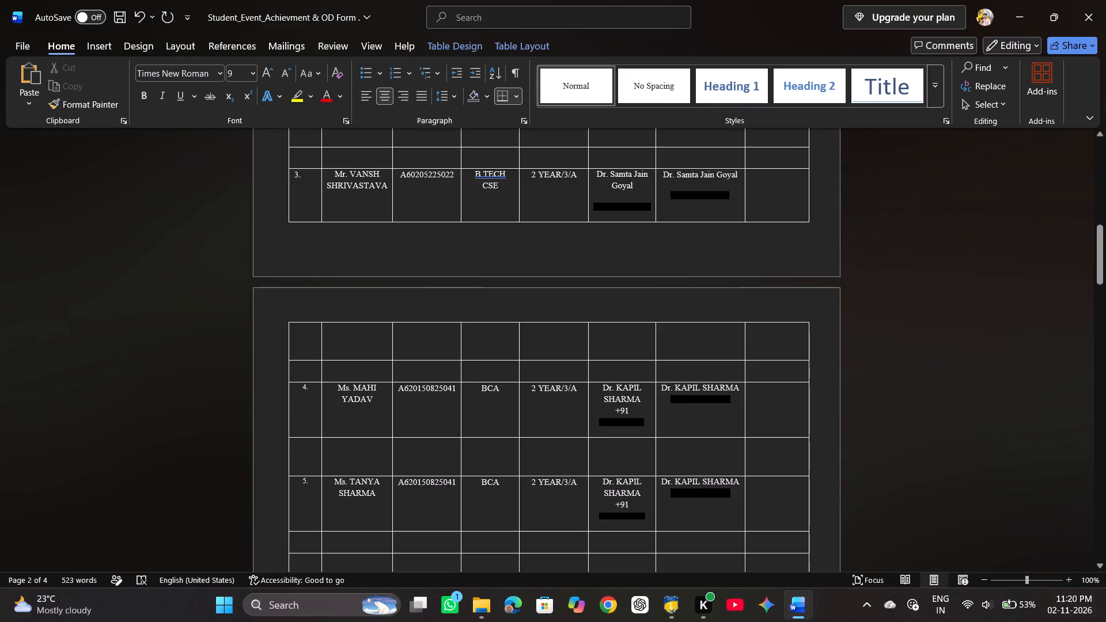
Remove the trailing digits of the copied enrollment number in entry 5.
left_click(456, 484)
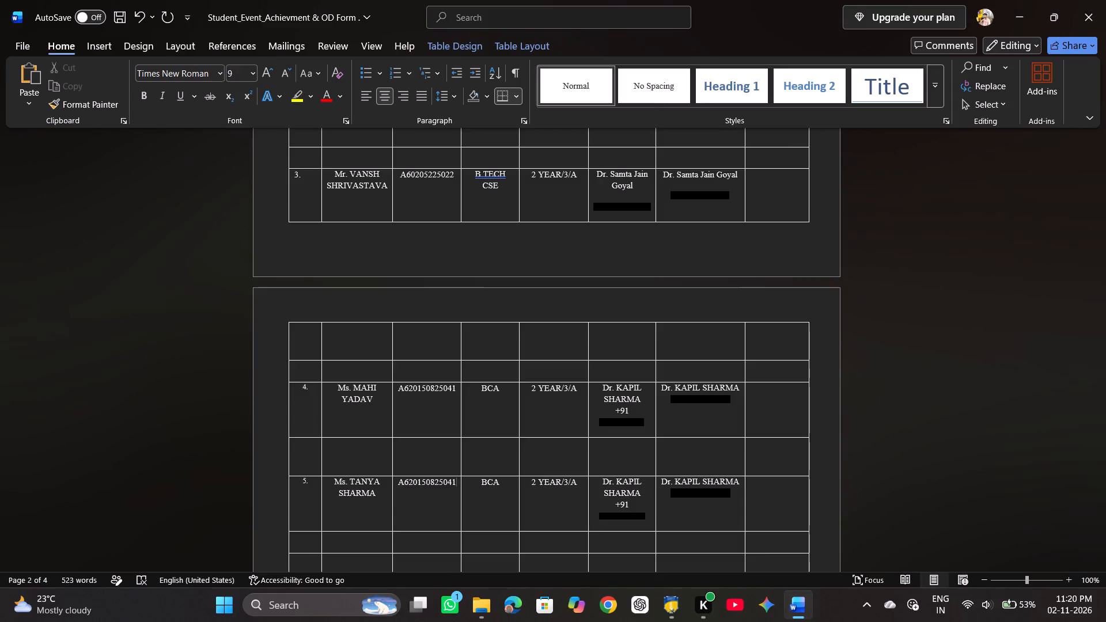
key("BackSpace")
key("BackSpace")
key("BackSpace")
key("BackSpace")
key("BackSpace")
key("BackSpace")
key("BackSpace")
key("BackSpace")
key("BackSpace")
Complete the partly entered enrollment number of entry 5 in the participants table on page 2.
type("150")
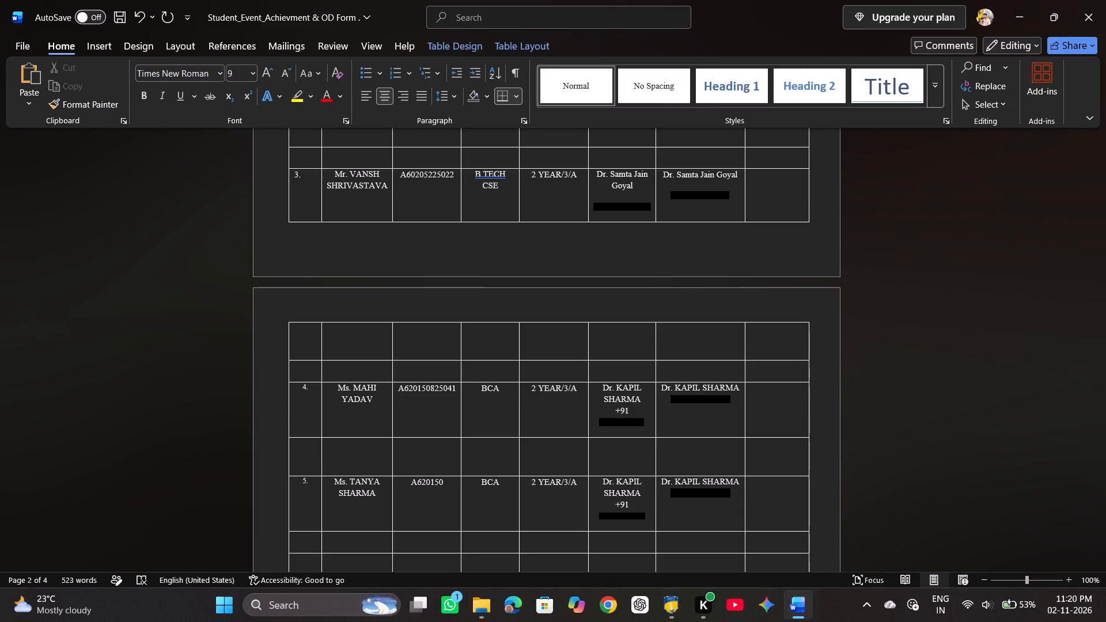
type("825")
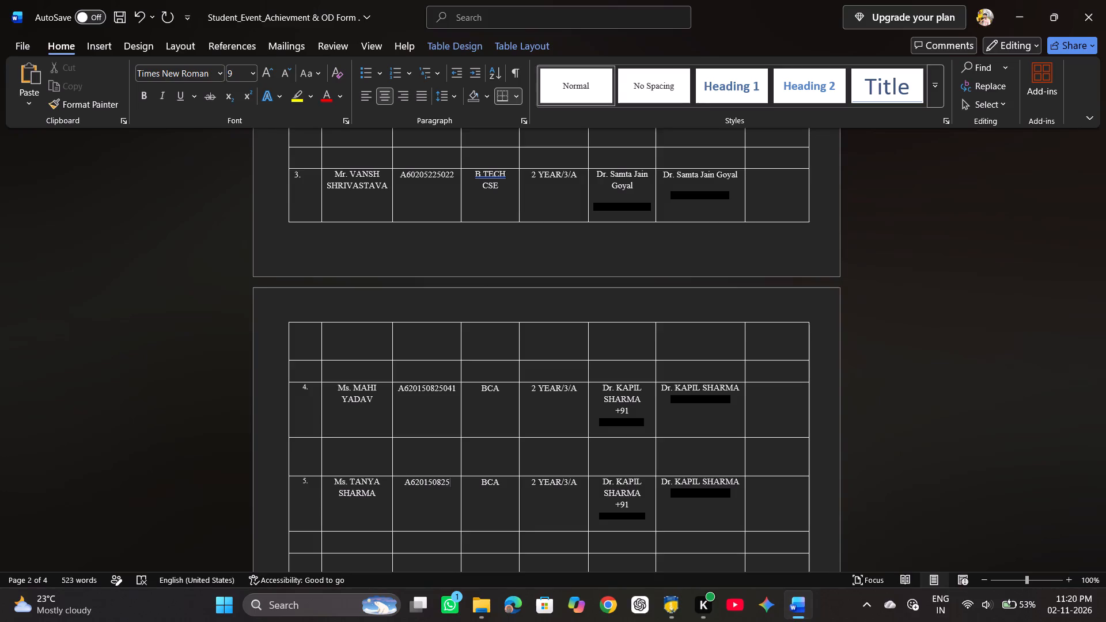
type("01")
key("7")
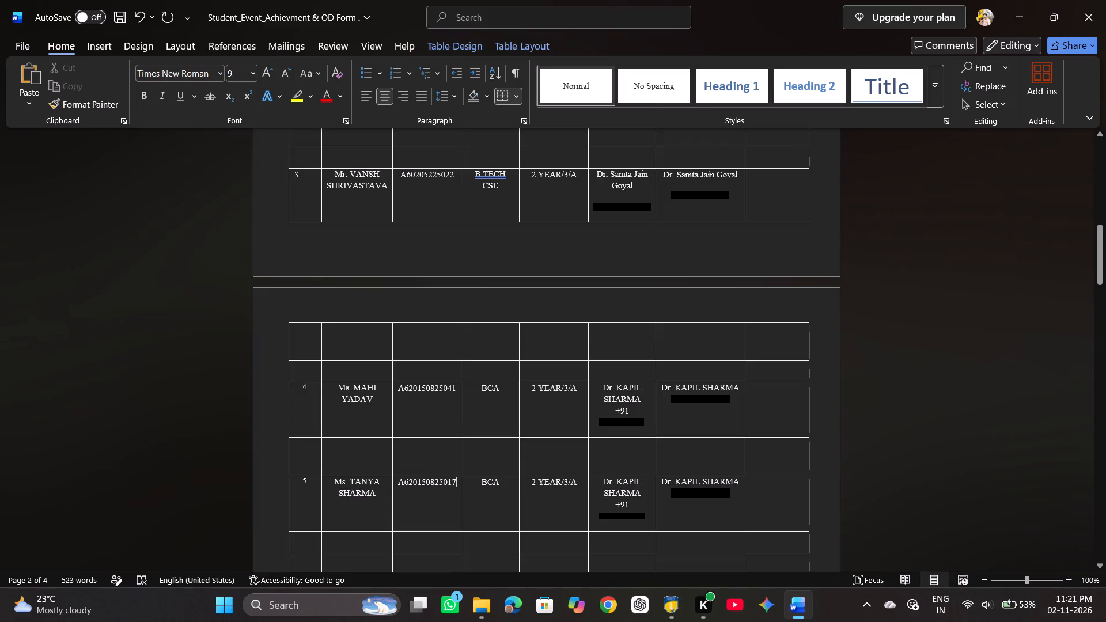
Review entries 1 to 5 of the participants table, checking names, enrollment numbers, programmes, coordinators and mentors.
scroll(840, 517, "right", 2)
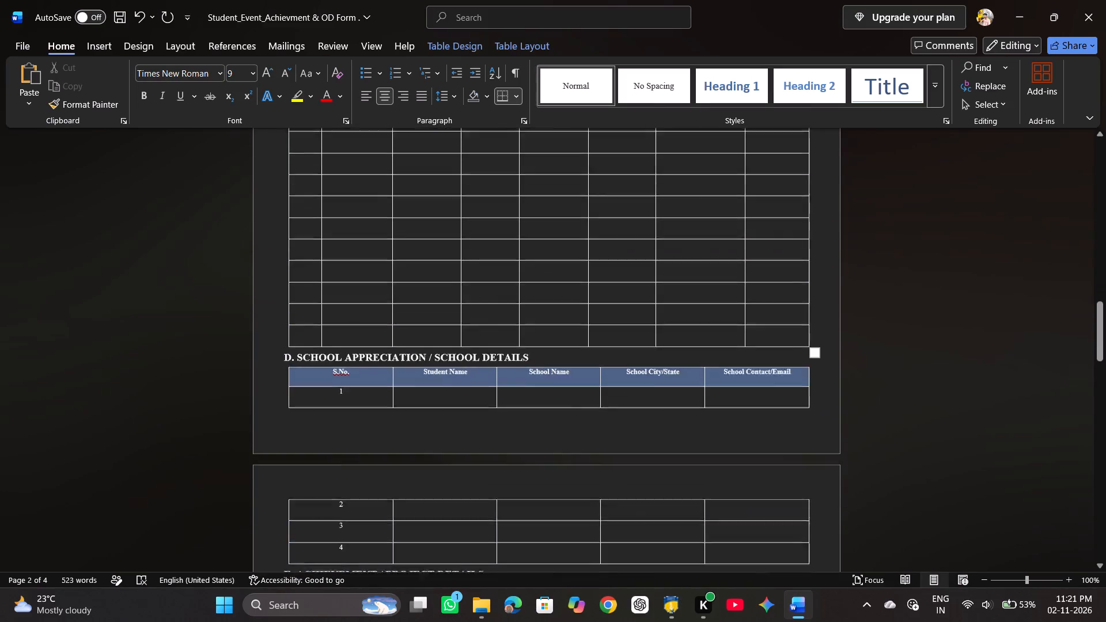
scroll(840, 517, "up", 4)
scroll(840, 517, "down", 2)
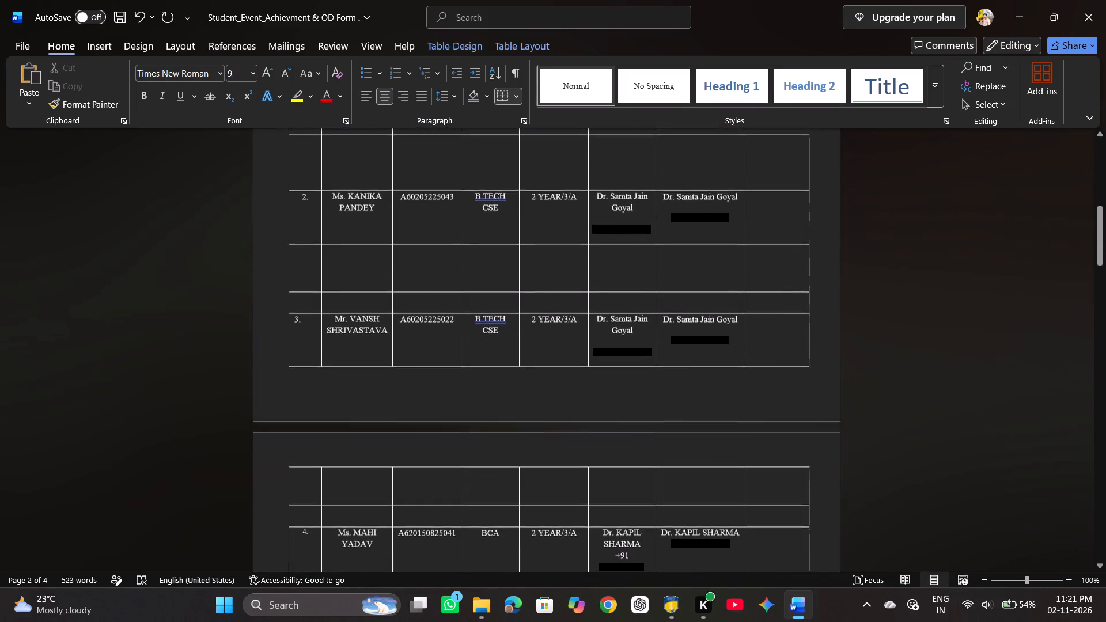
scroll(840, 517, "down", 4)
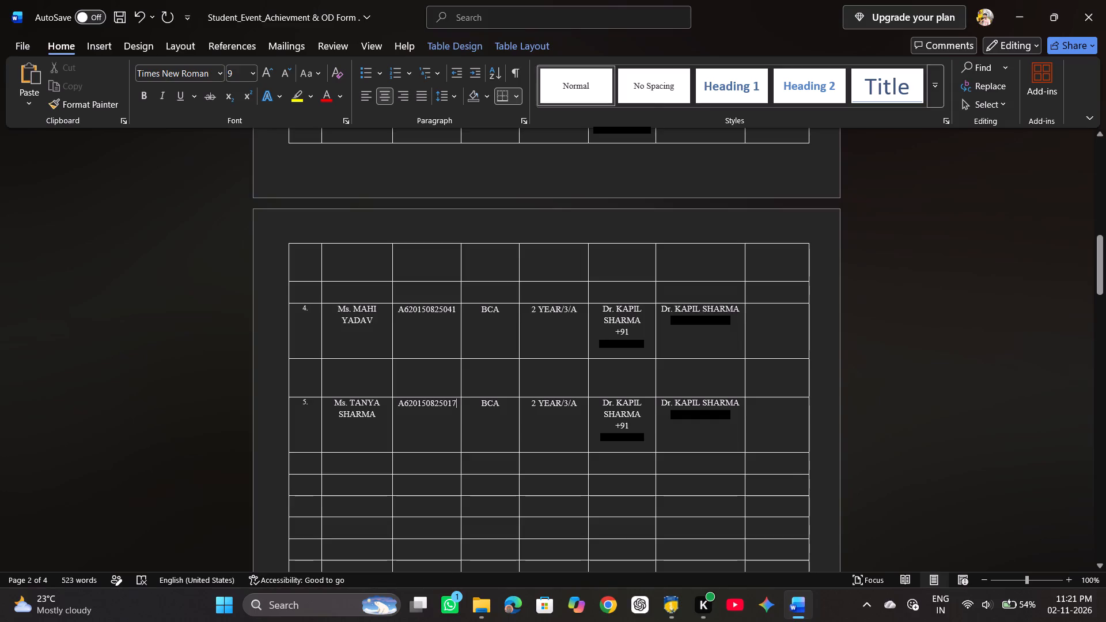
left_click(831, 411)
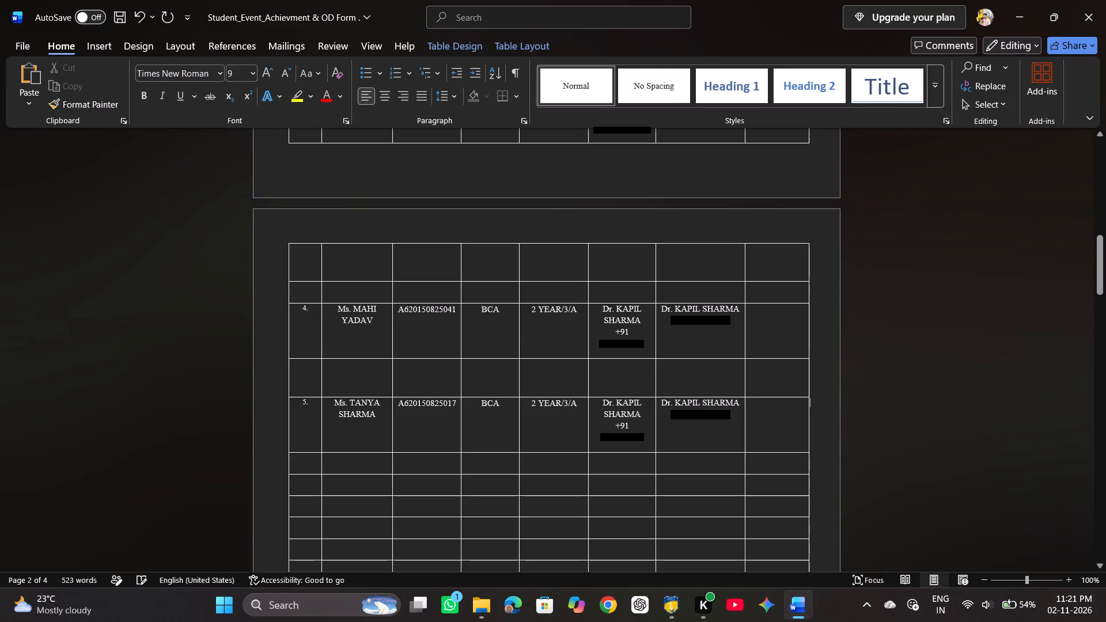
scroll(808, 404, "up", 1)
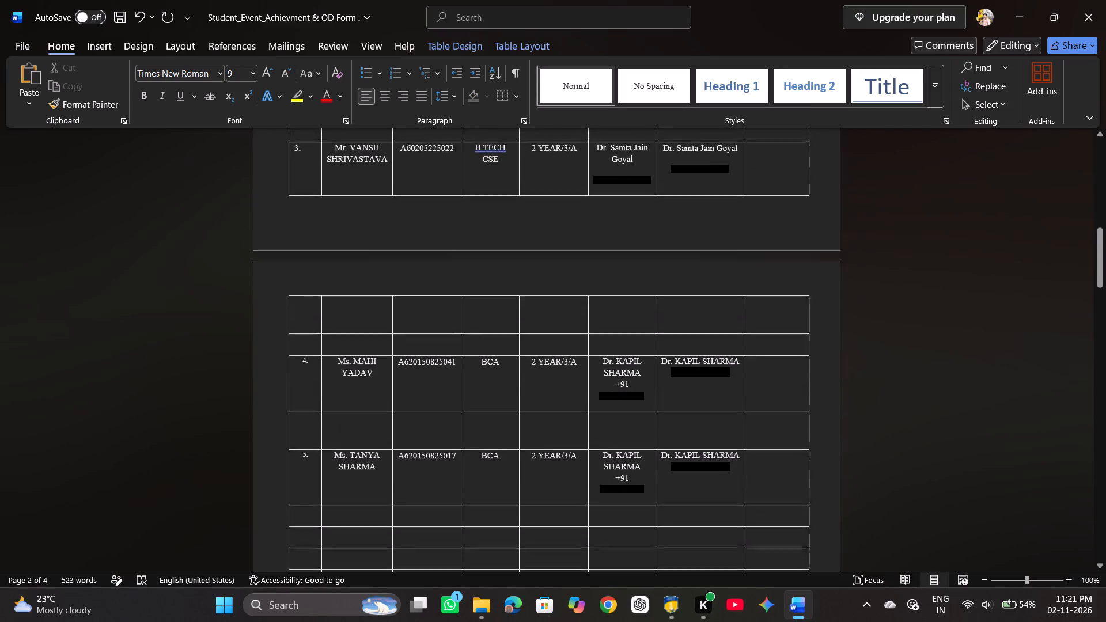
scroll(808, 404, "up", 3)
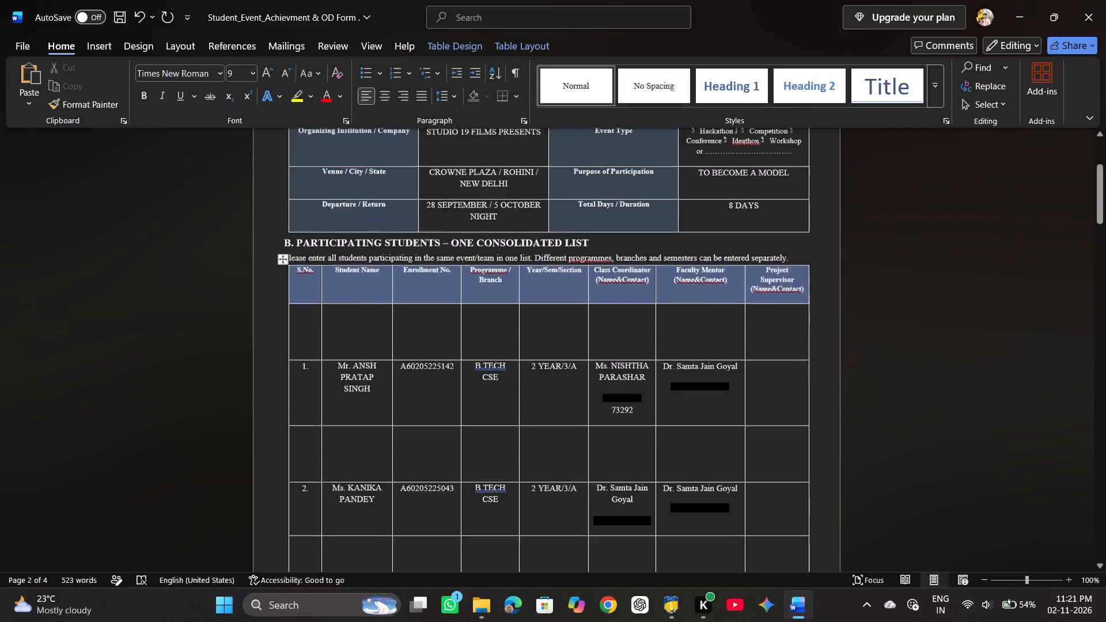
scroll(808, 404, "down", 2)
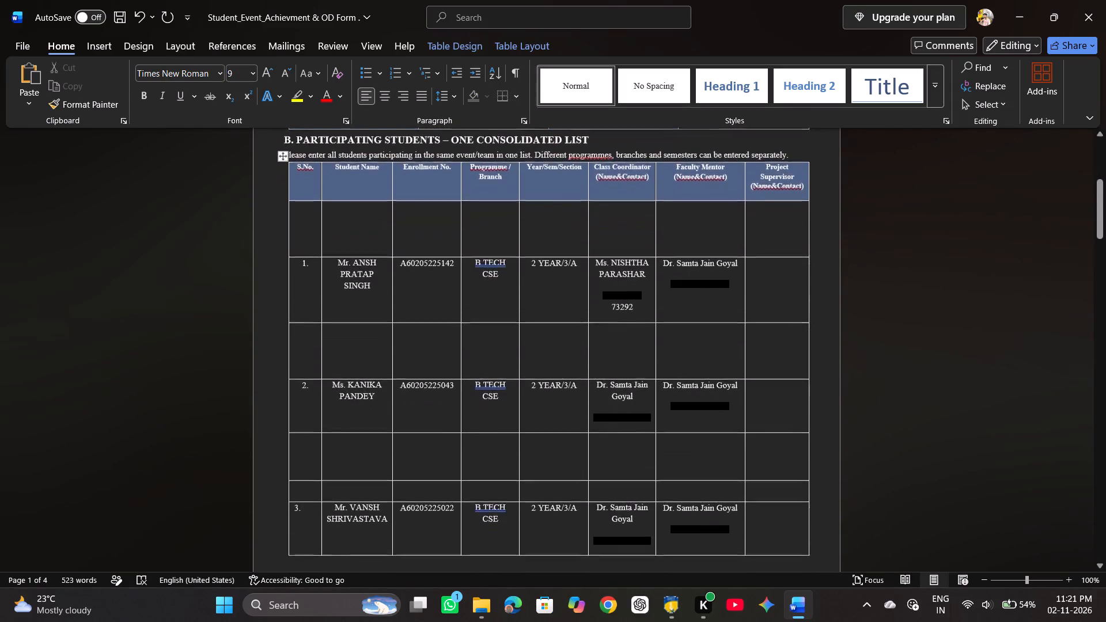
scroll(808, 404, "down", 3)
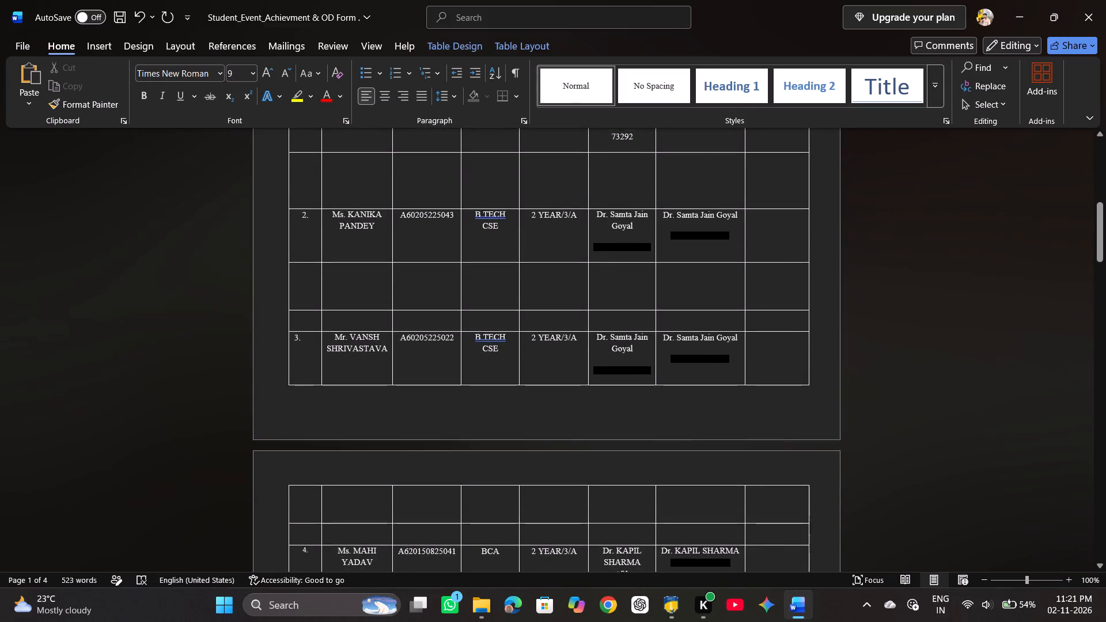
scroll(808, 404, "right", 2)
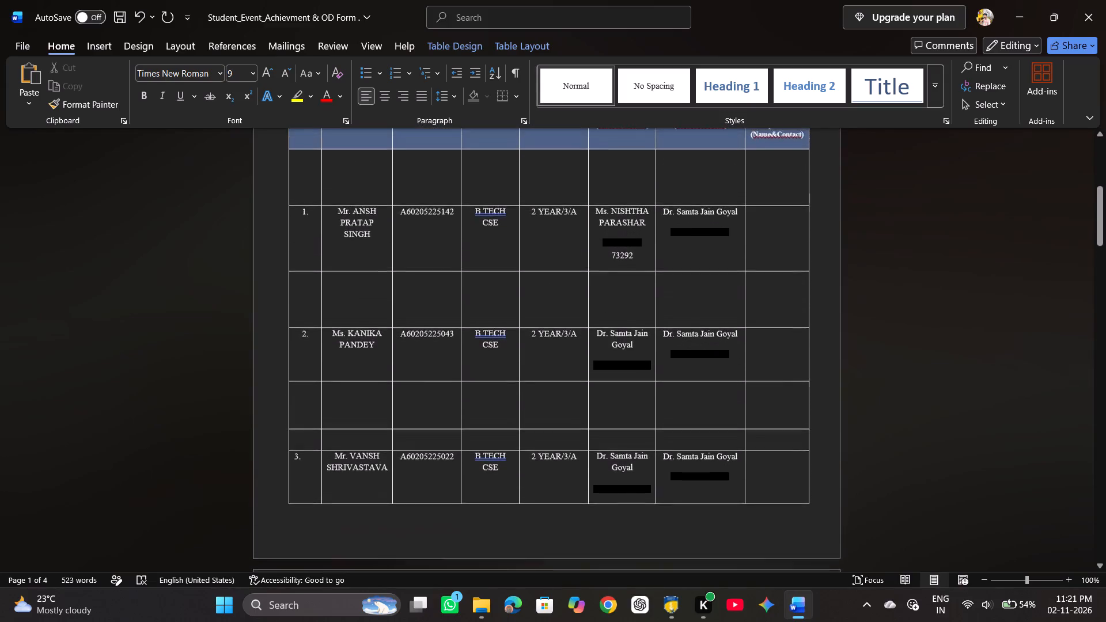
scroll(808, 404, "right", 1)
scroll(808, 404, "down", 1)
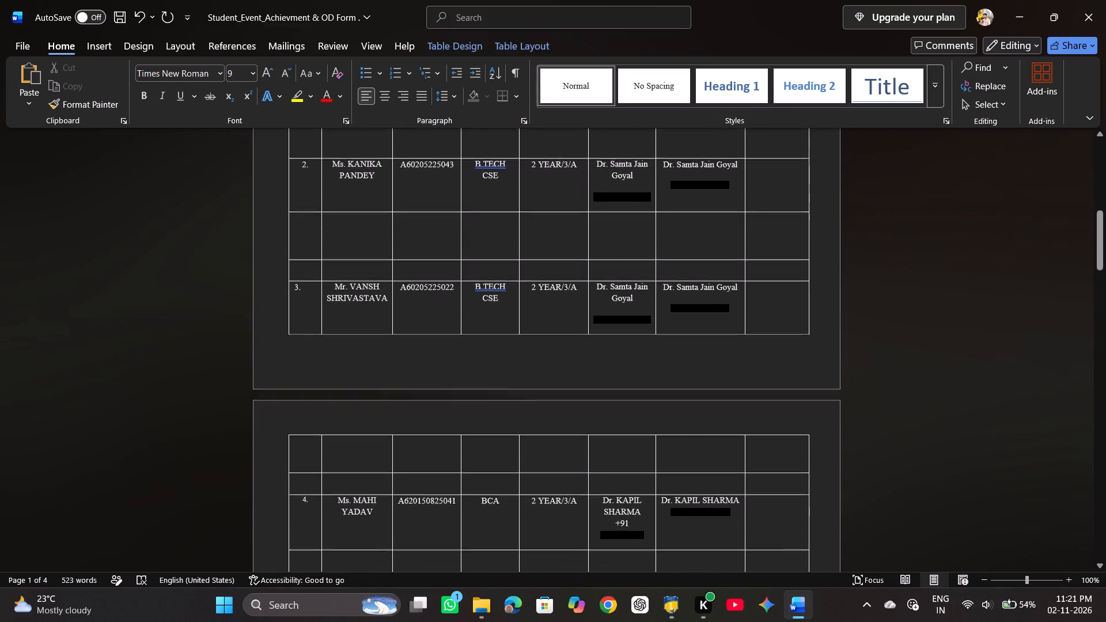
scroll(808, 404, "down", 2)
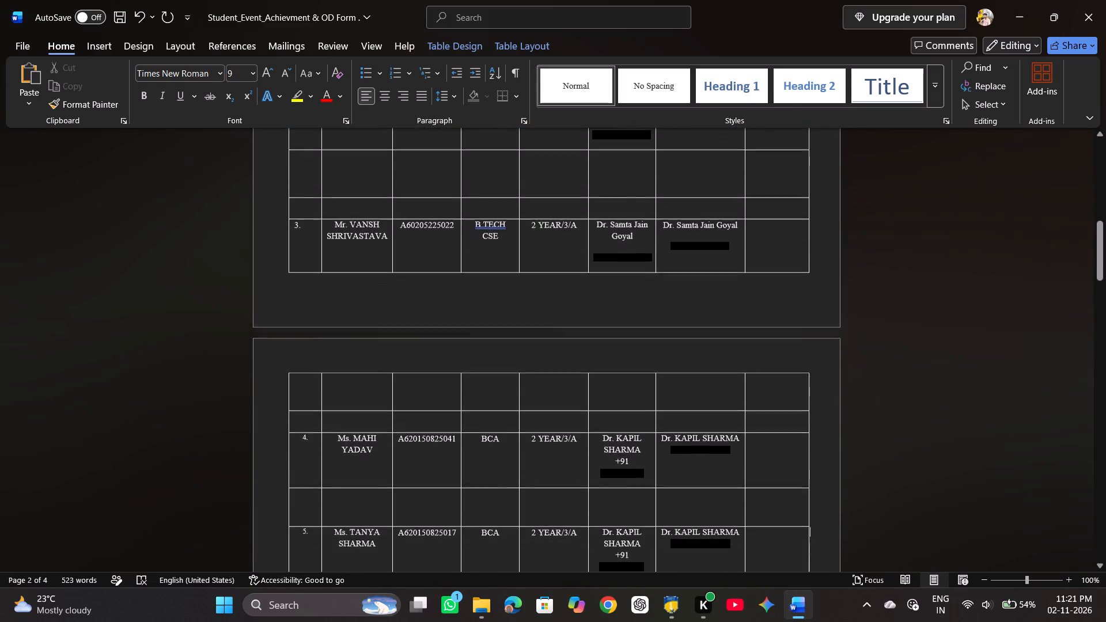
scroll(808, 404, "down", 2)
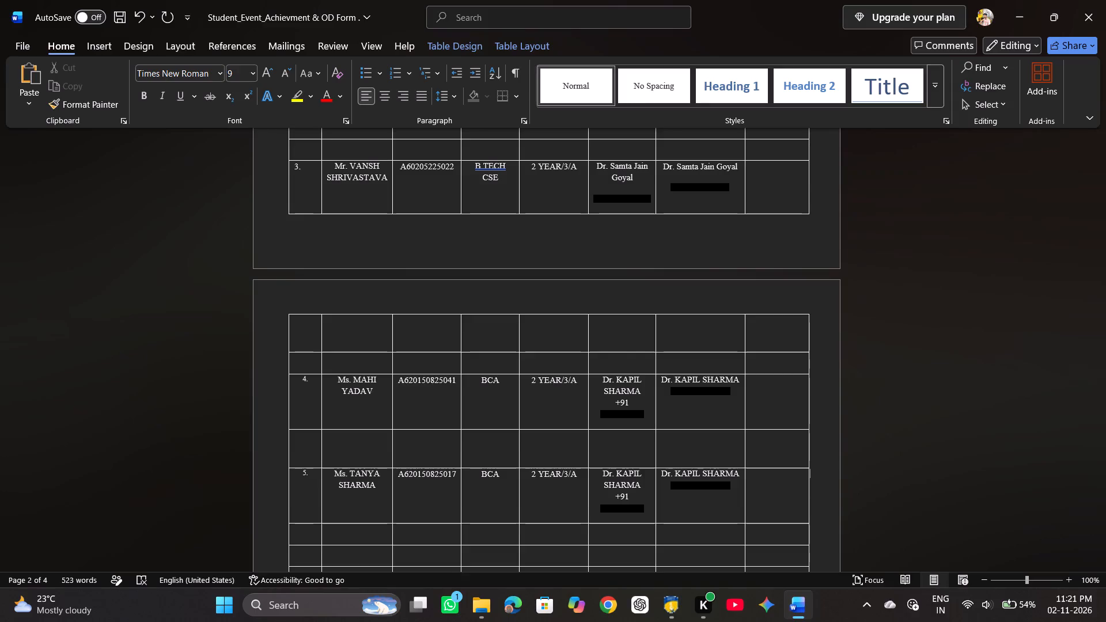
Copy entry 2's 29 OCTOBER details in the dated attendance table into the second blank row below entry 4, starting at the student name.
scroll(856, 394, "down", 2)
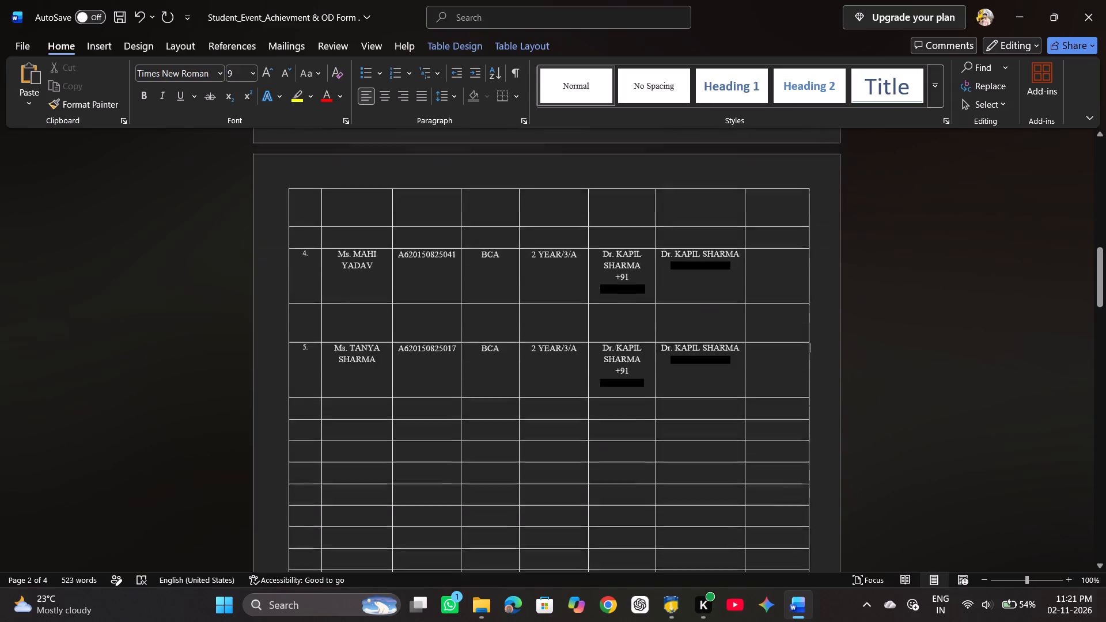
scroll(856, 394, "down", 5)
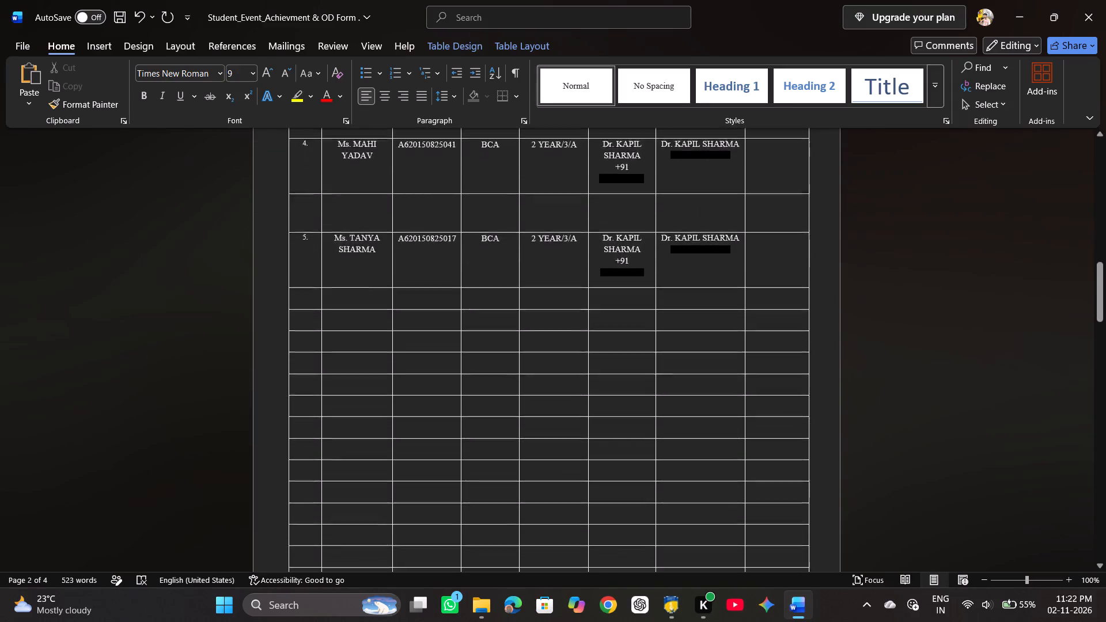
scroll(856, 394, "down", 7)
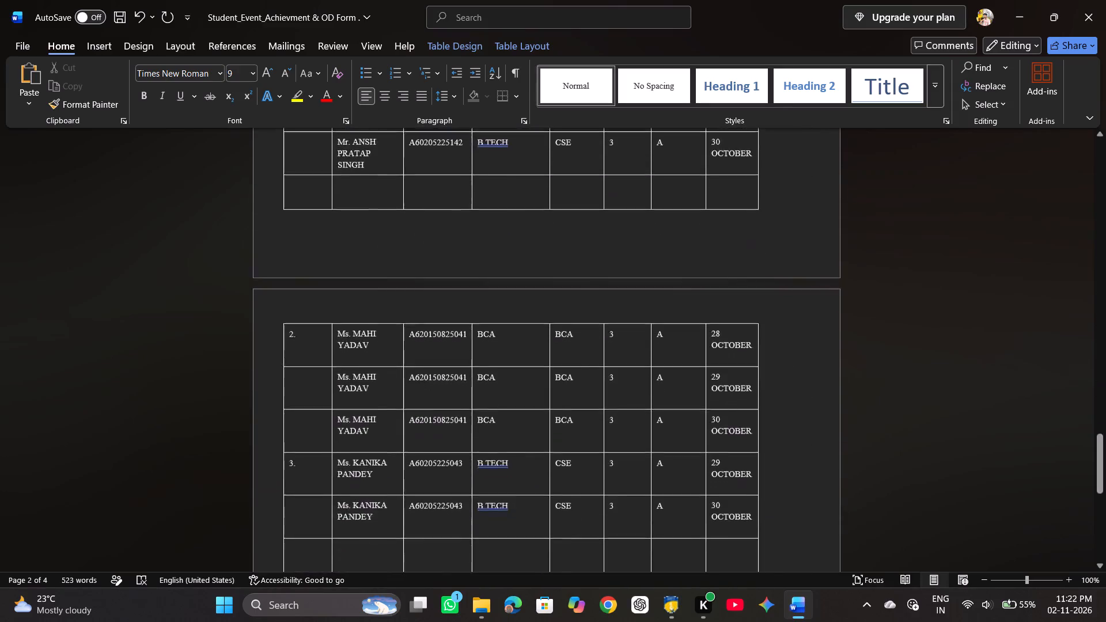
scroll(856, 394, "down", 4)
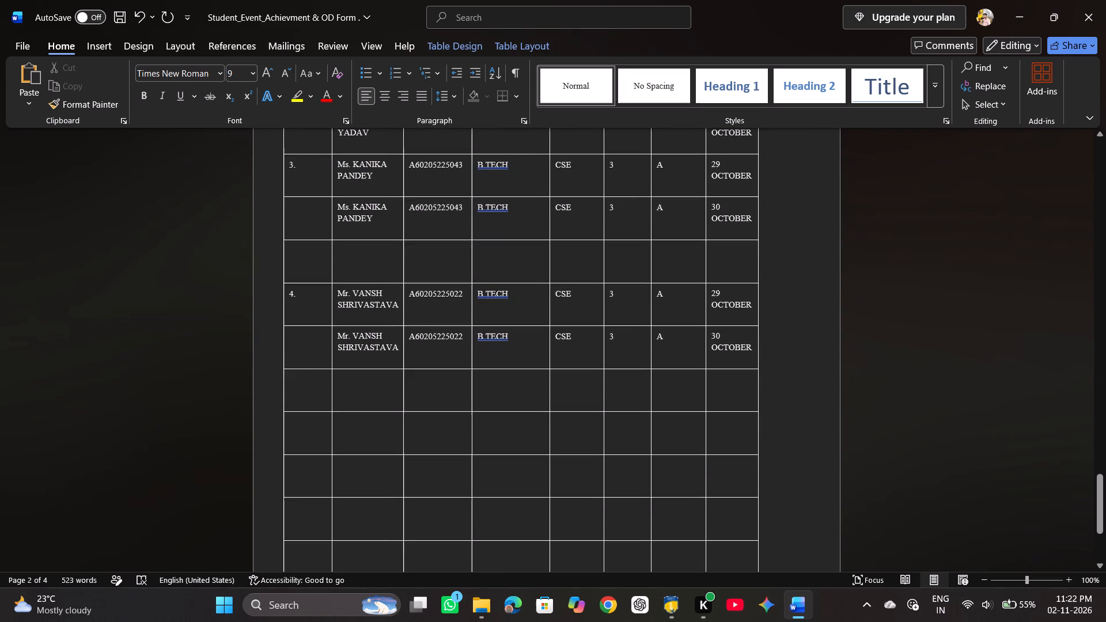
scroll(856, 394, "up", 2)
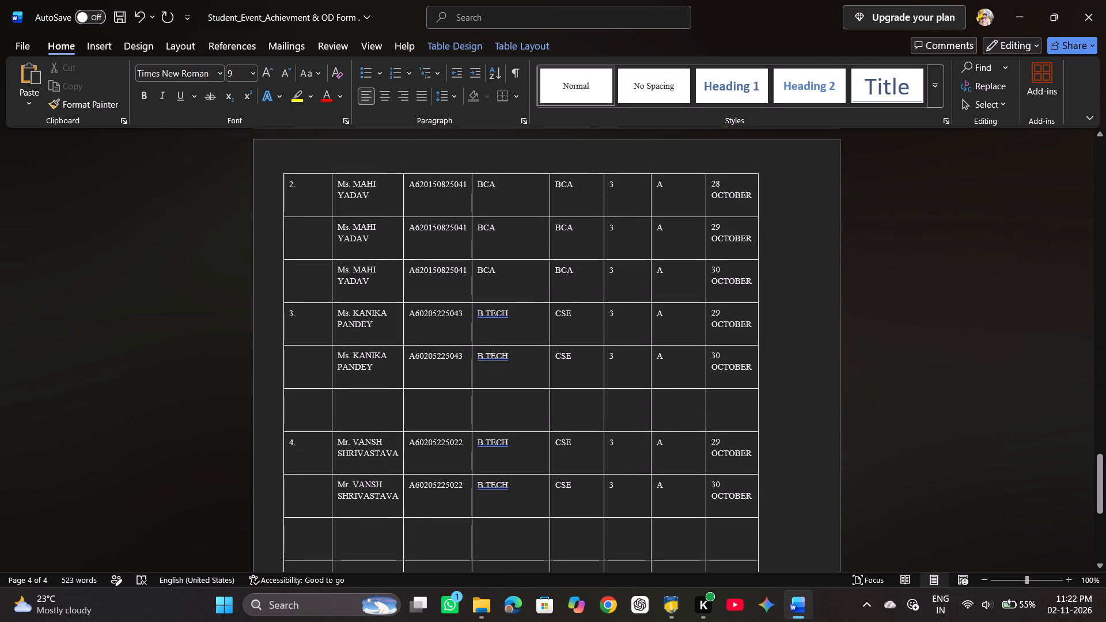
left_click_drag(340, 225, 717, 245)
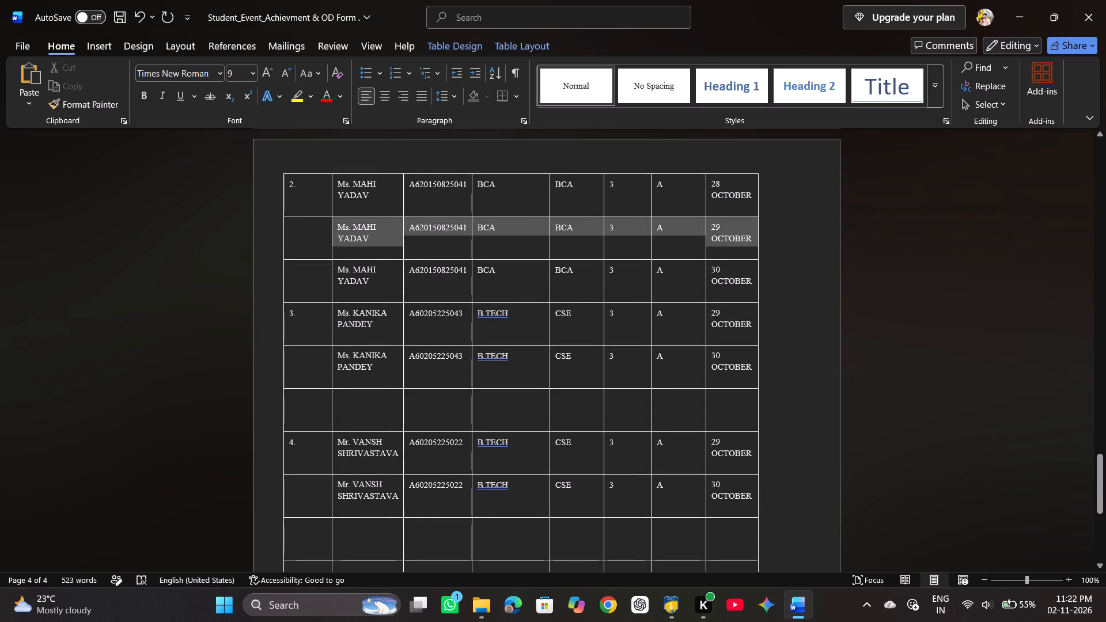
left_click_drag(717, 245, 721, 245)
key("ctrl+c")
scroll(830, 295, "down", 4)
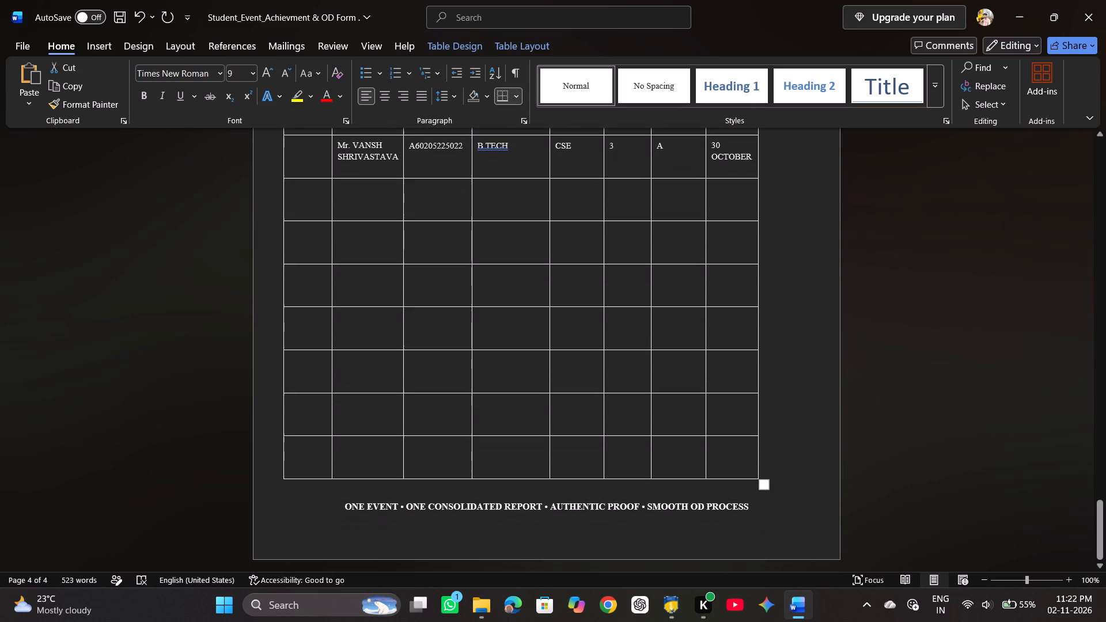
scroll(523, 299, "up", 1)
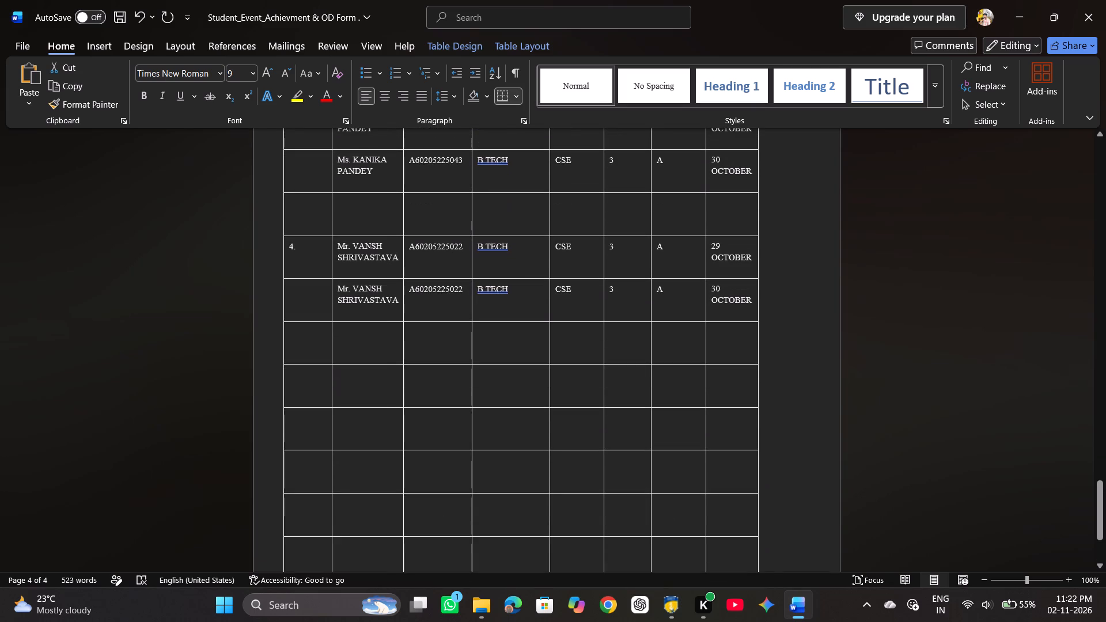
left_click(302, 384)
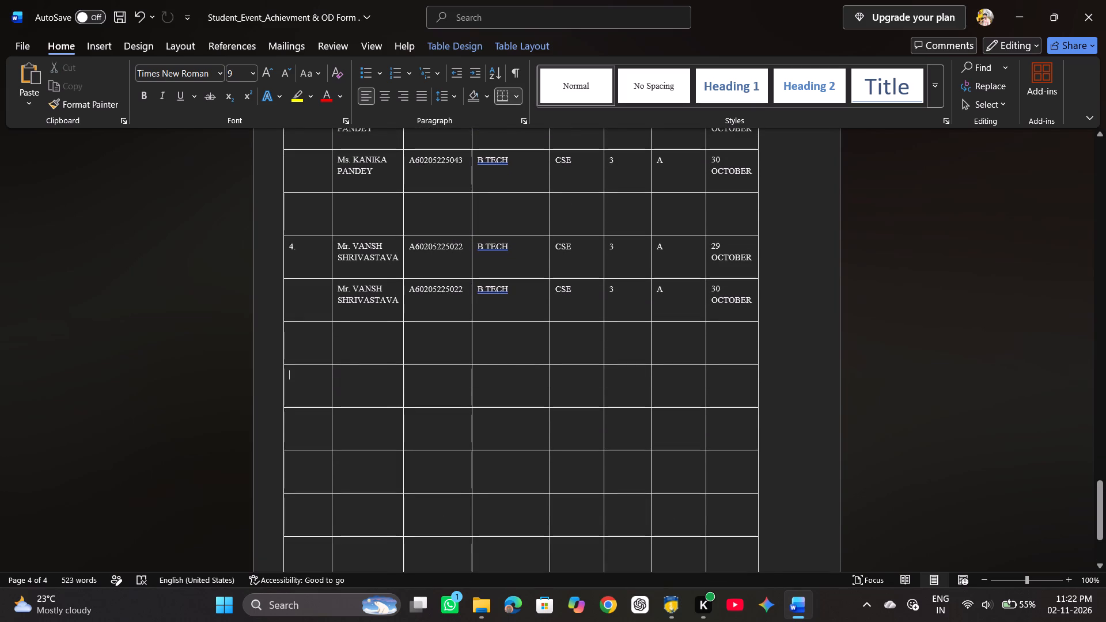
left_click(351, 388)
key("ctrl+v")
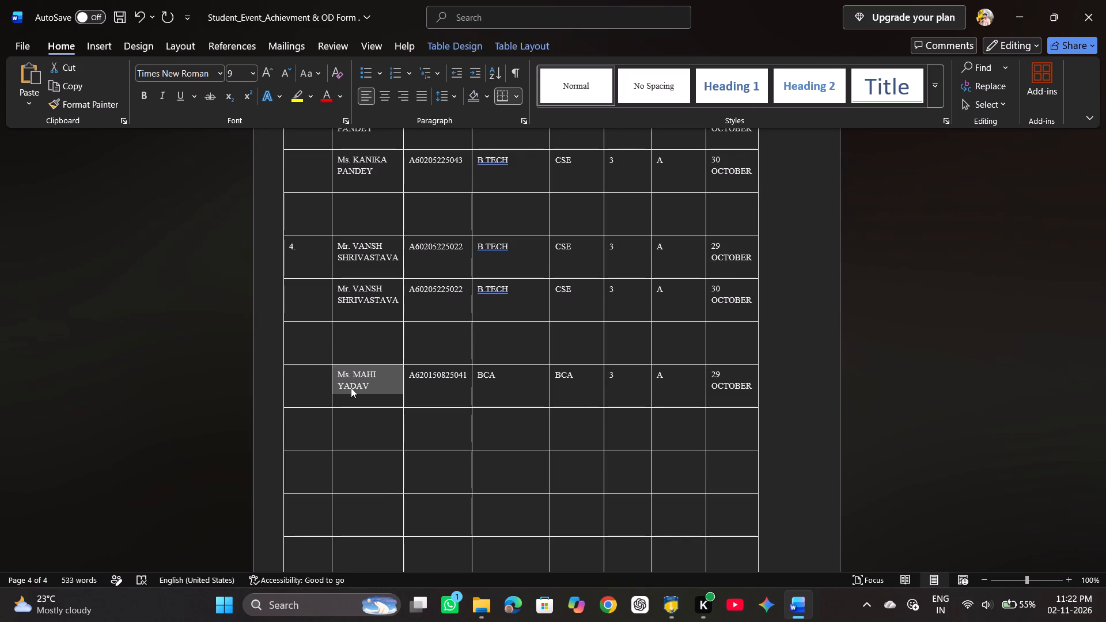
Replace the student name in the pasted row with the name of participants entry 5, keeping the title Ms.
left_click(392, 382)
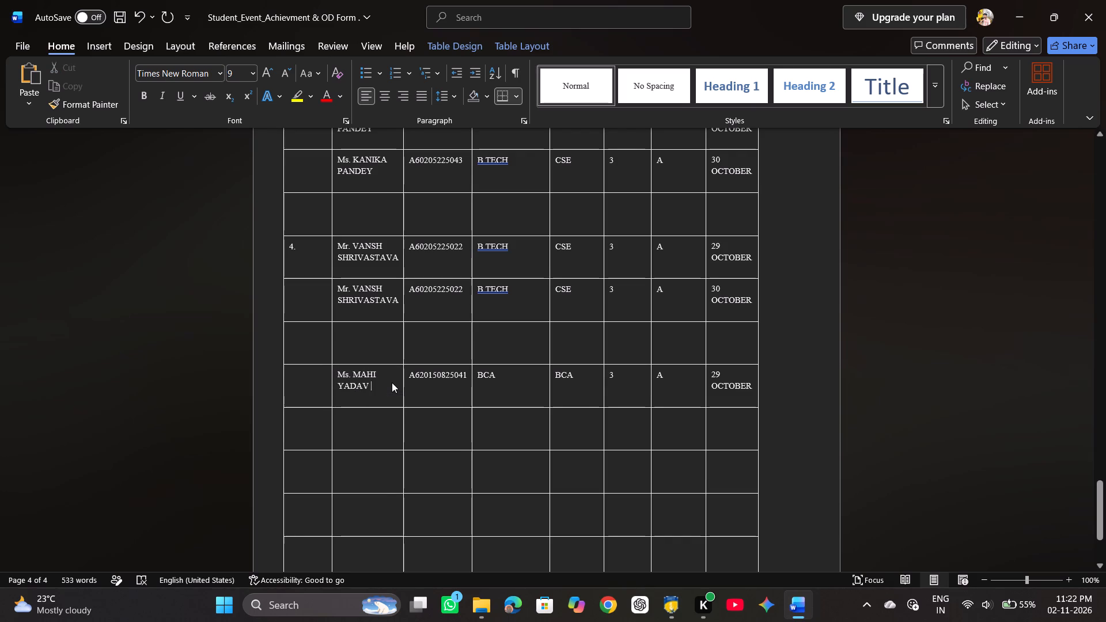
key("BackSpace")
key("BackSpace")
key("BackSpace")
key("BackSpace")
key("BackSpace")
key("BackSpace")
key("BackSpace")
key("BackSpace")
key("BackSpace")
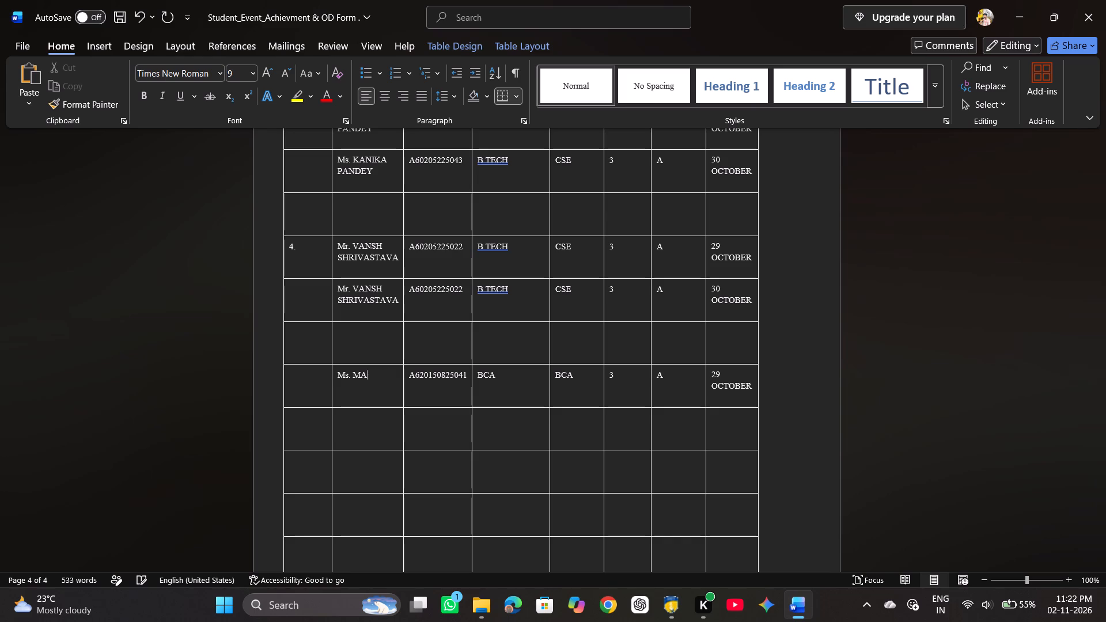
key("BackSpace")
key("BackSpace")
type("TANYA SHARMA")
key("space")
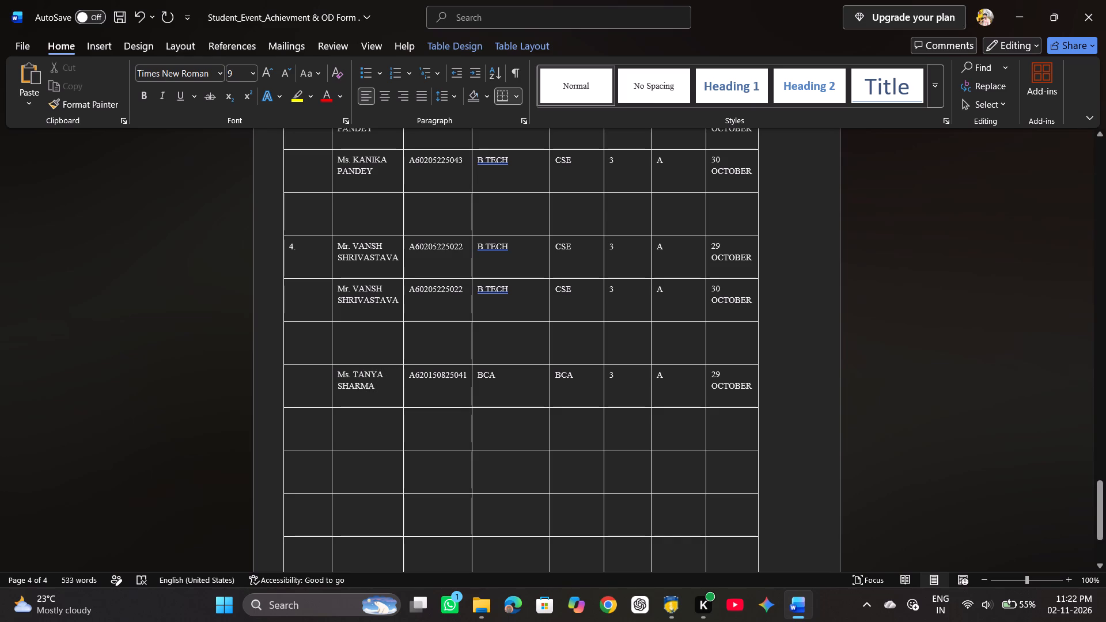
Open the pasted row's enrollment number for editing and look up the number of participants entry 5.
left_click(465, 377)
scroll(465, 377, "up", 11)
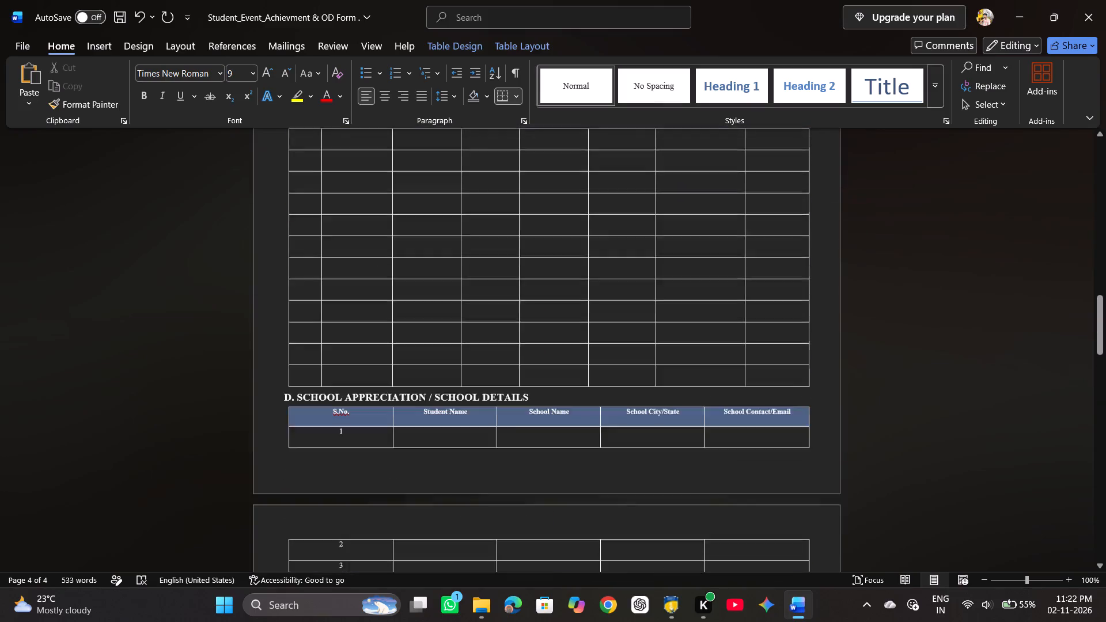
Correct the last three digits of the enrollment number in the row below entry 4 to match participants entry 5.
scroll(465, 377, "up", 2)
scroll(465, 377, "down", 2)
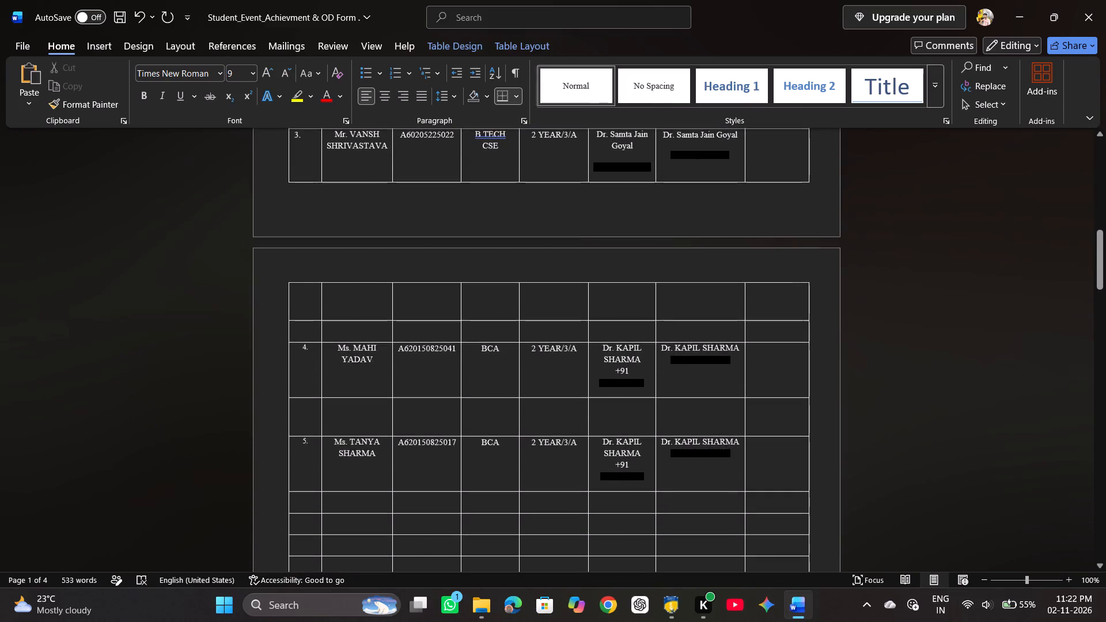
scroll(465, 377, "down", 5)
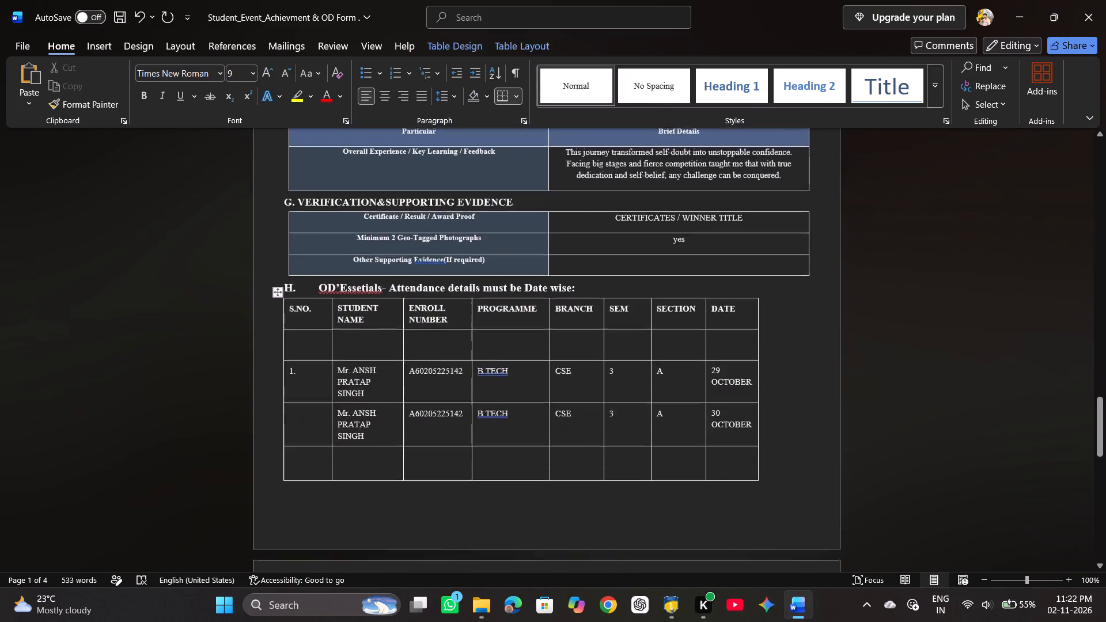
scroll(465, 377, "down", 2)
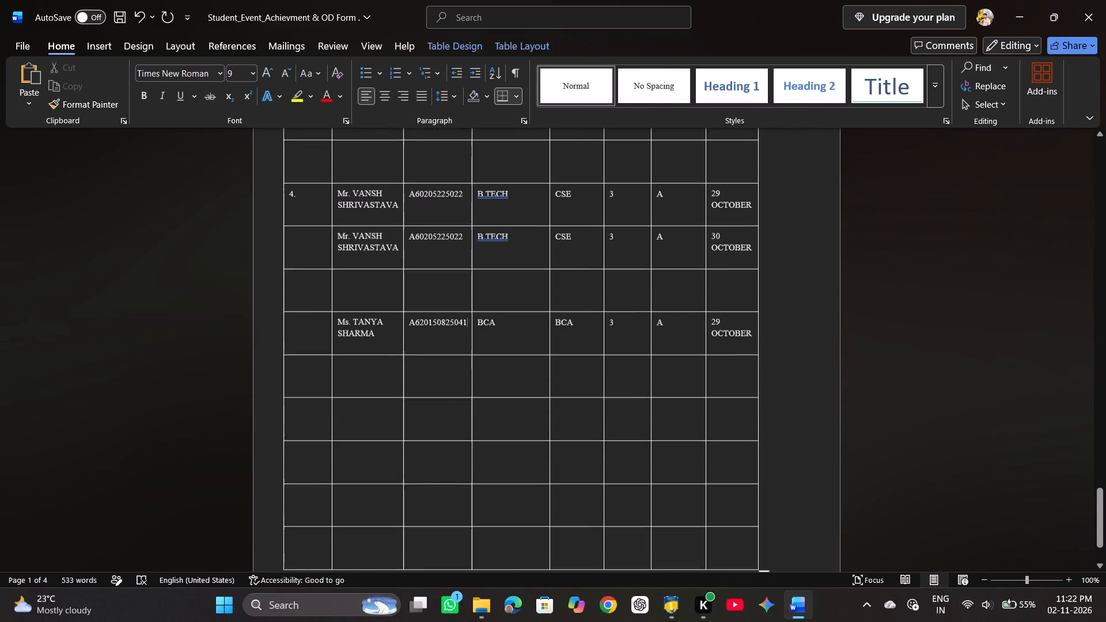
scroll(465, 377, "down", 1)
key("BackSpace")
key("BackSpace")
key("BackSpace")
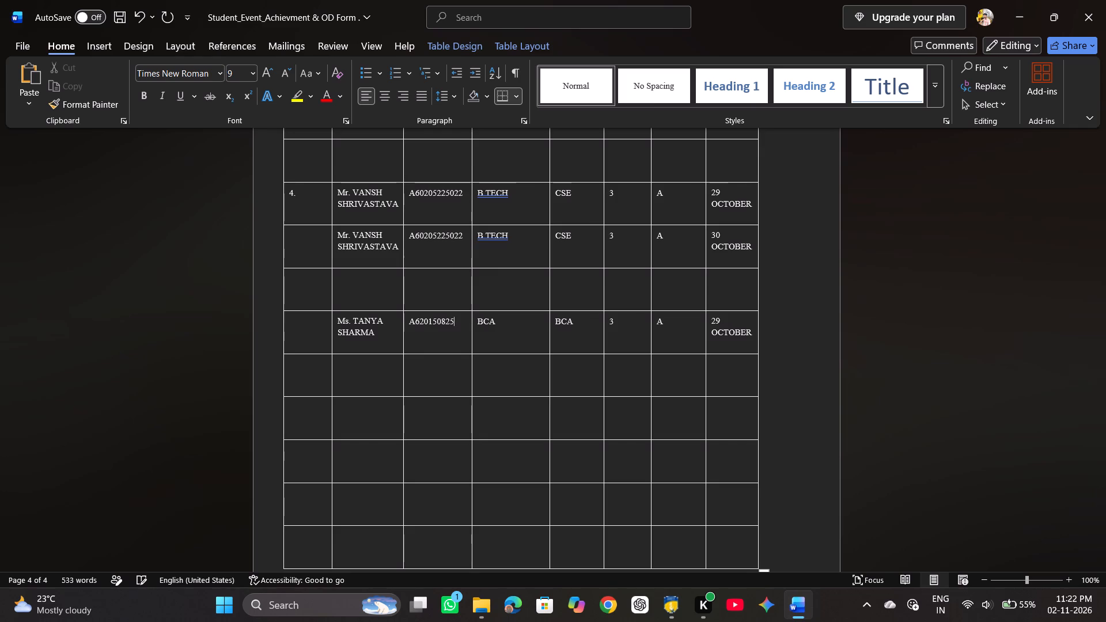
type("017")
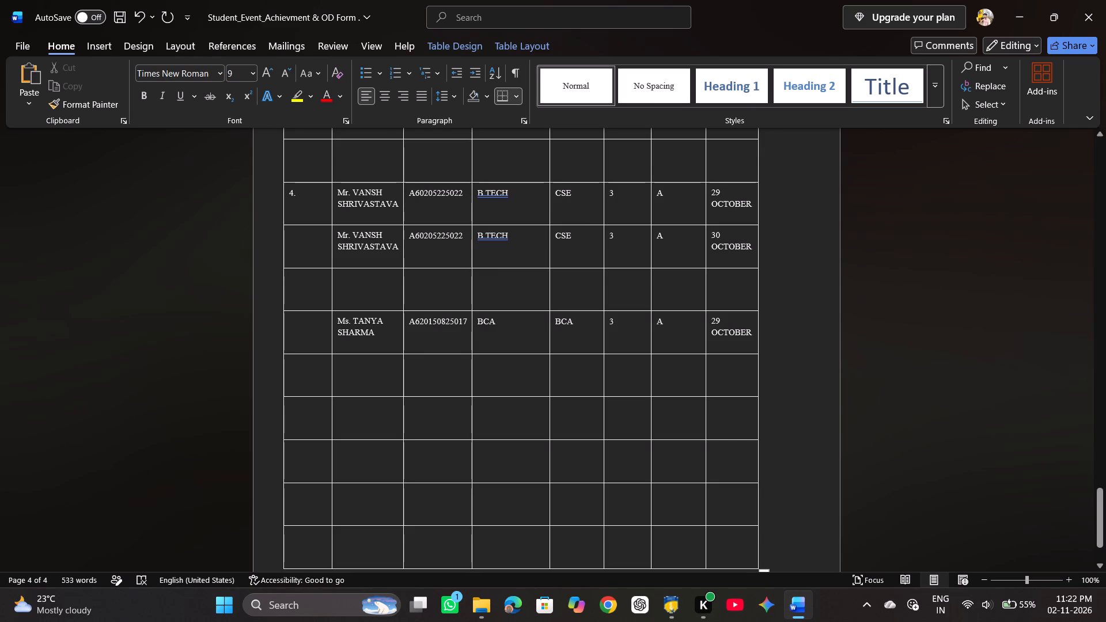
Change the date of the unnumbered BCA row below entry 4 in the attendance table to 28 OCTOBER.
scroll(598, 331, "up", 2)
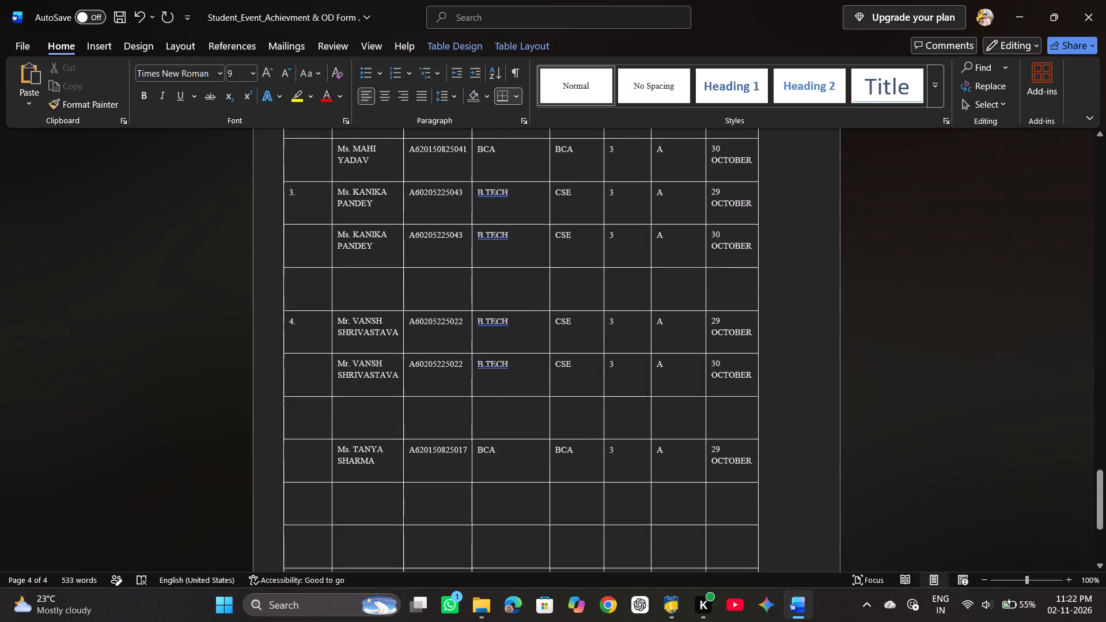
scroll(598, 331, "up", 1)
scroll(531, 479, "right", 1)
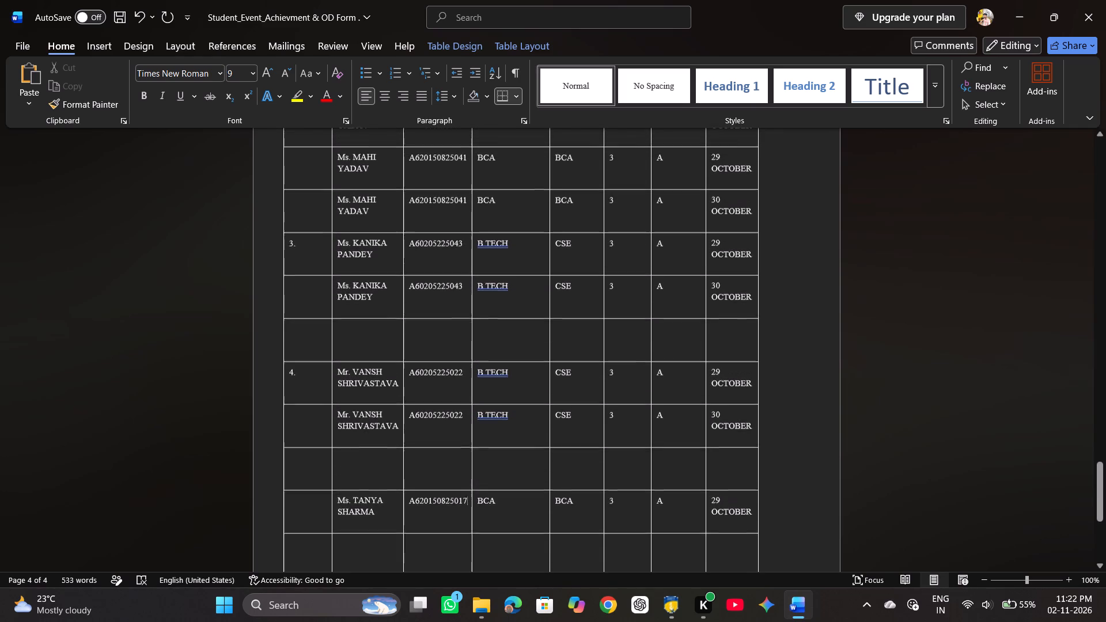
scroll(531, 479, "right", 2)
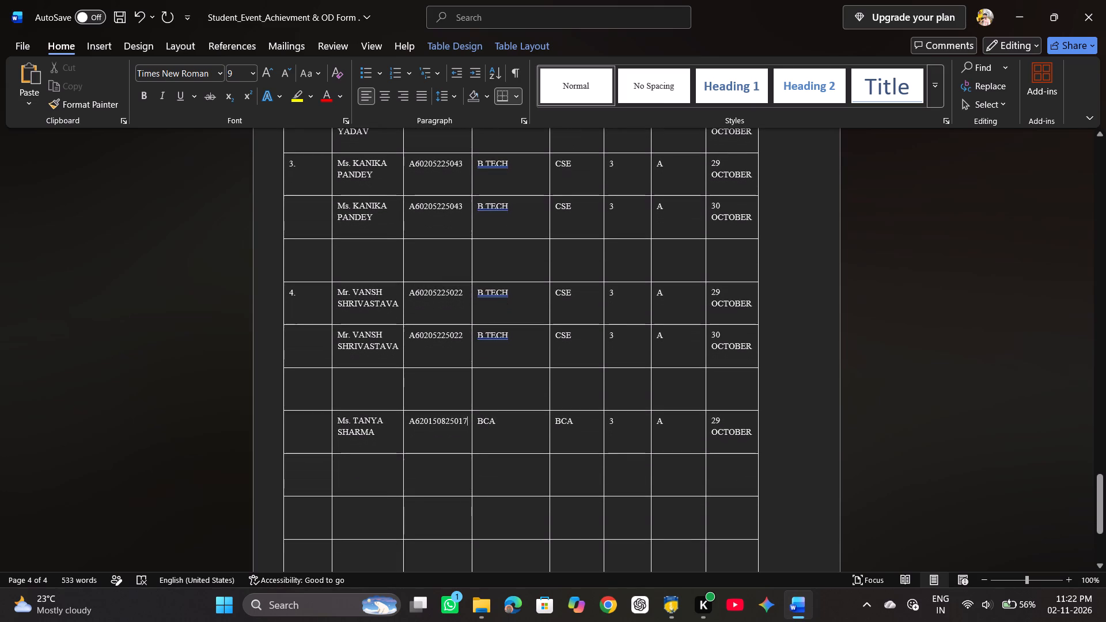
left_click(729, 420)
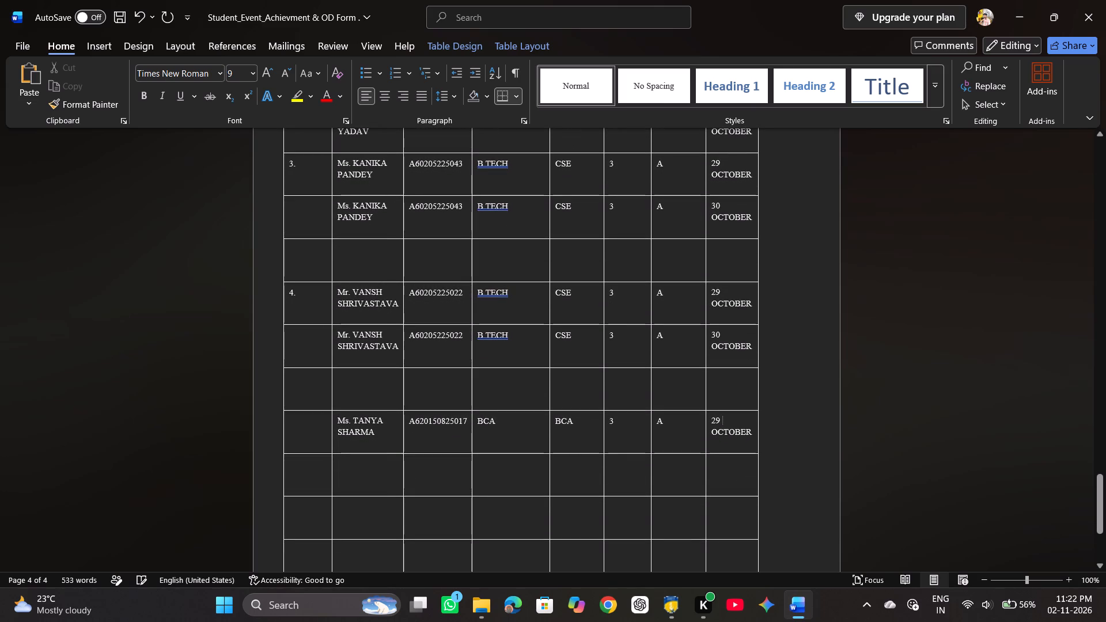
key("BackSpace")
key("BackSpace")
key("BackSpace")
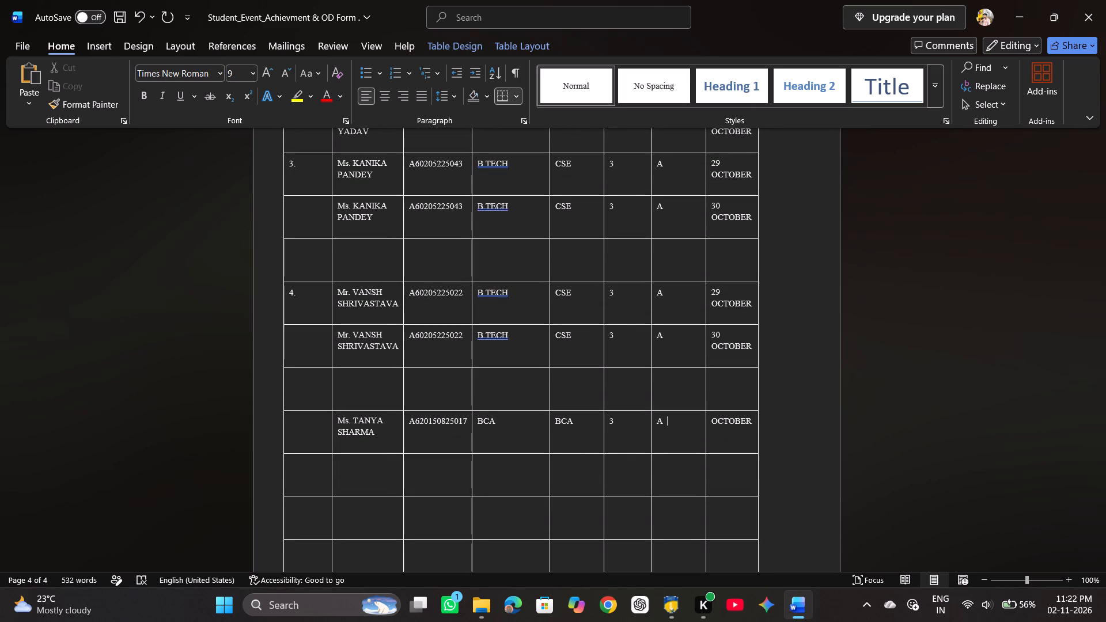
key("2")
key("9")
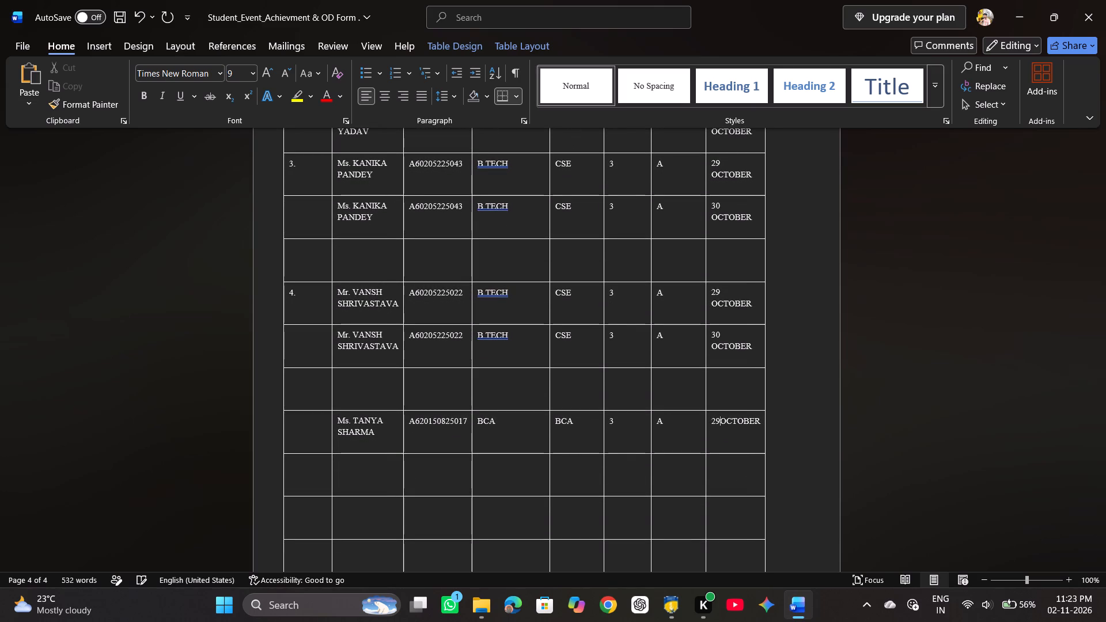
key("BackSpace")
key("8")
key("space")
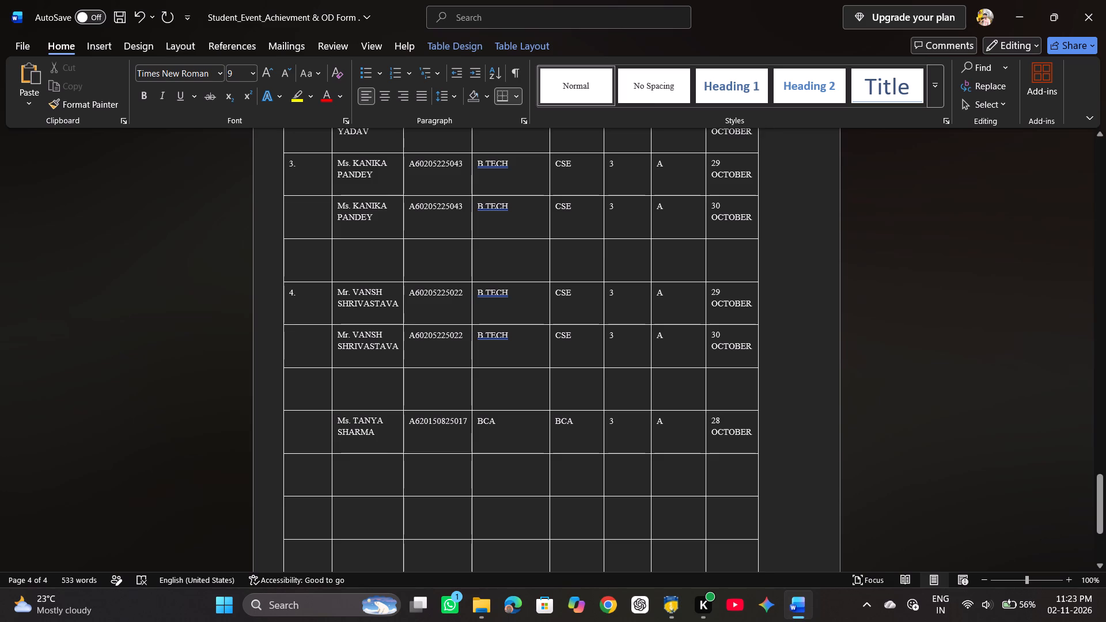
Copy the 28 OCTOBER row's details, from student name through date, into the two blank rows directly below it.
left_click_drag(338, 420, 719, 443)
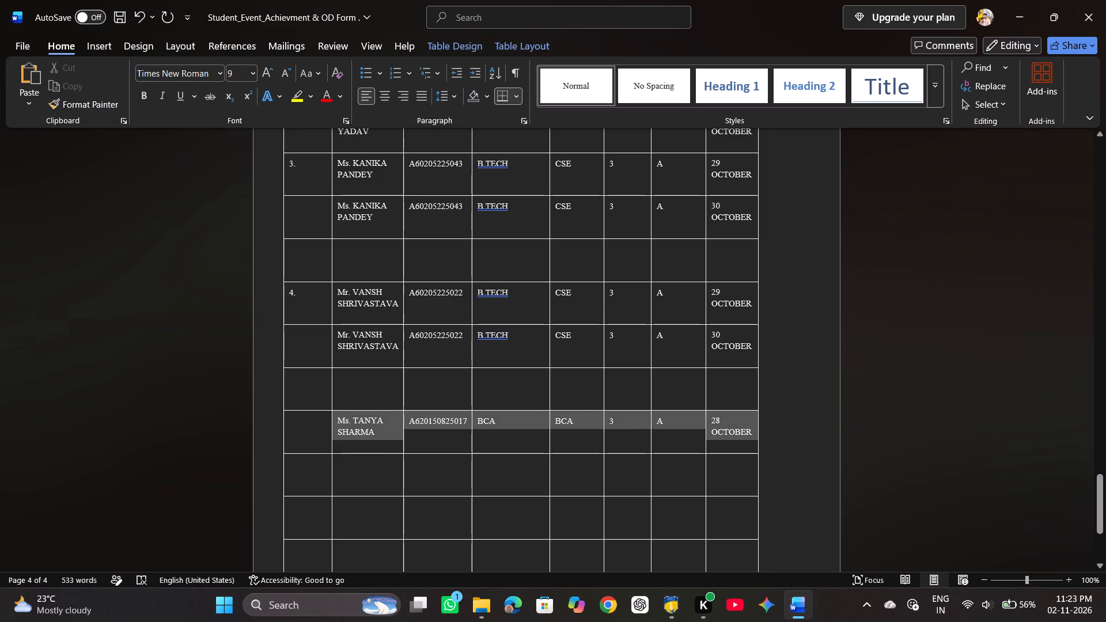
left_click_drag(719, 443, 733, 443)
key("ctrl+c")
left_click(378, 476)
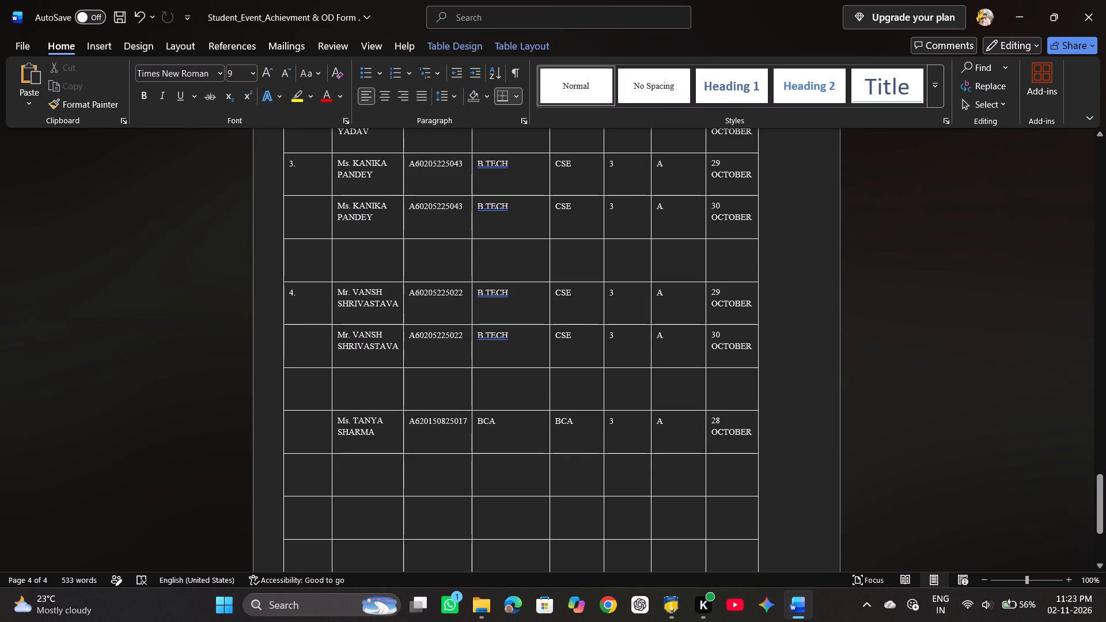
key("ctrl+v")
left_click(370, 519)
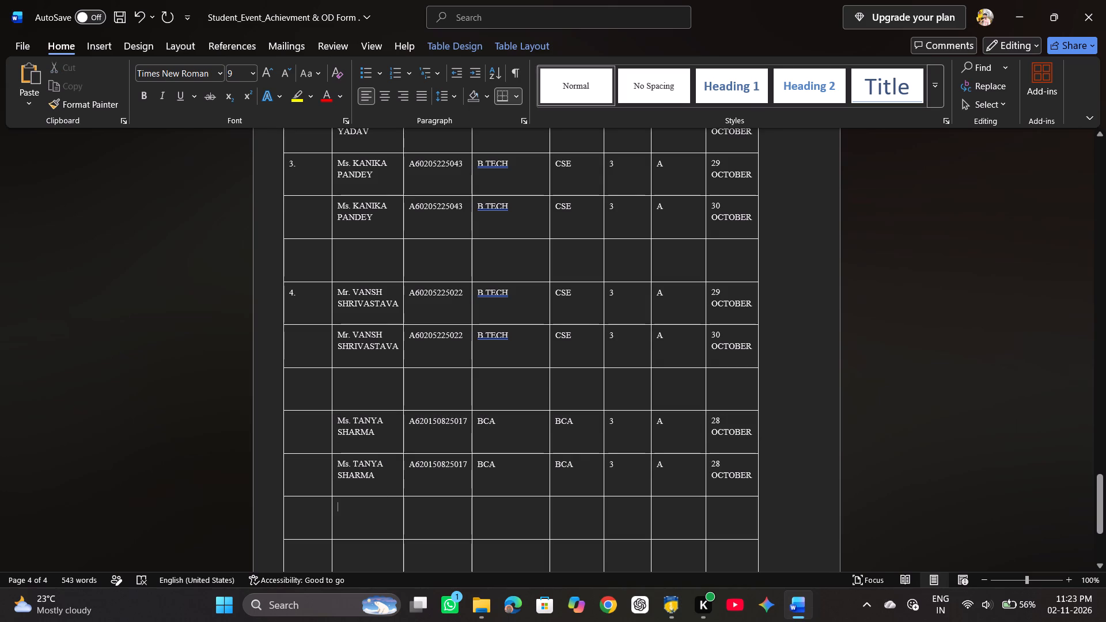
key("ctrl+v")
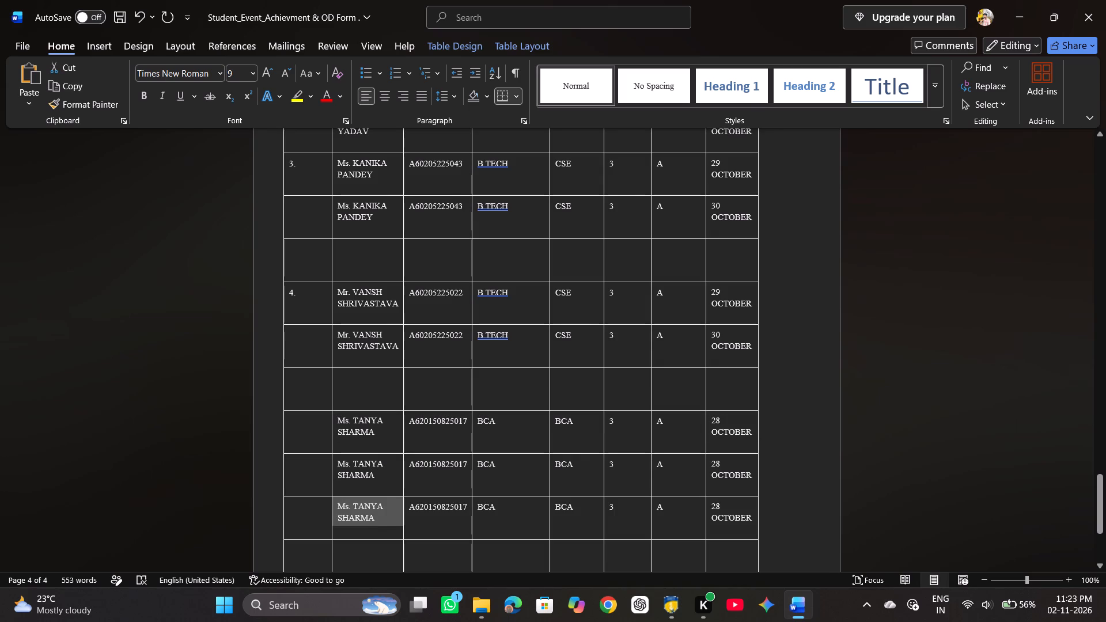
Change the date in the first of the two copied rows to 29 OCTOBER.
left_click(726, 462)
key("BackSpace")
key("BackSpace")
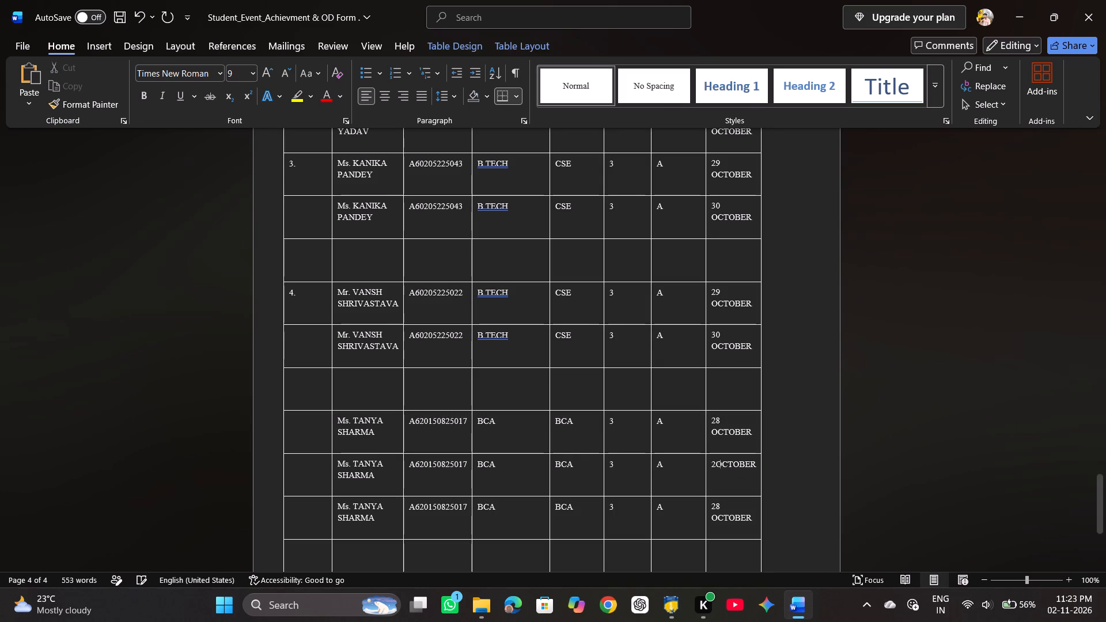
key("BackSpace")
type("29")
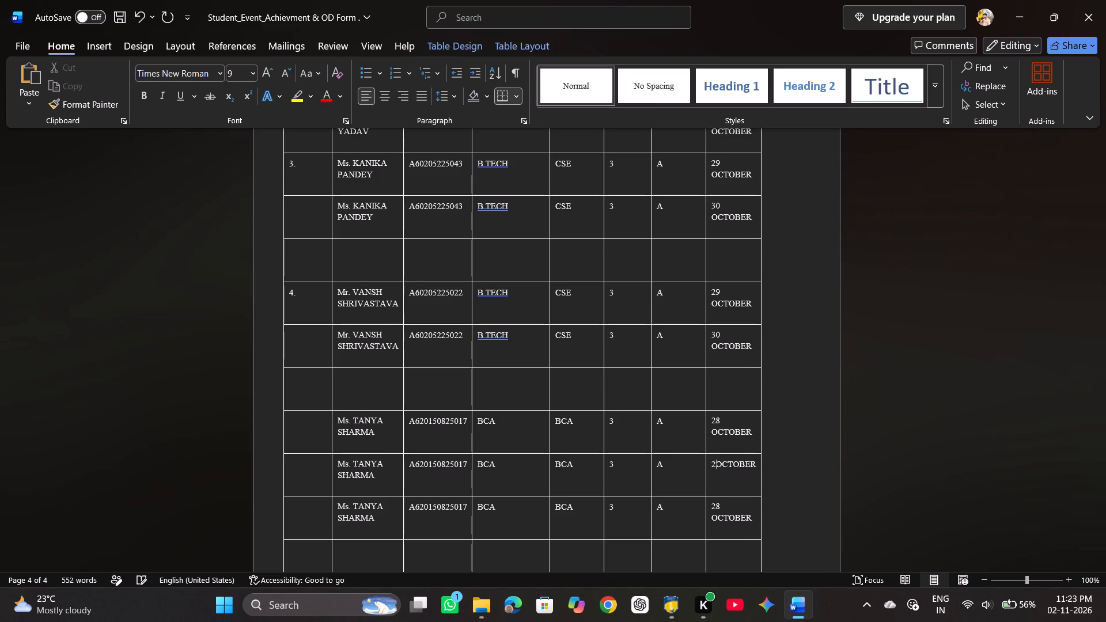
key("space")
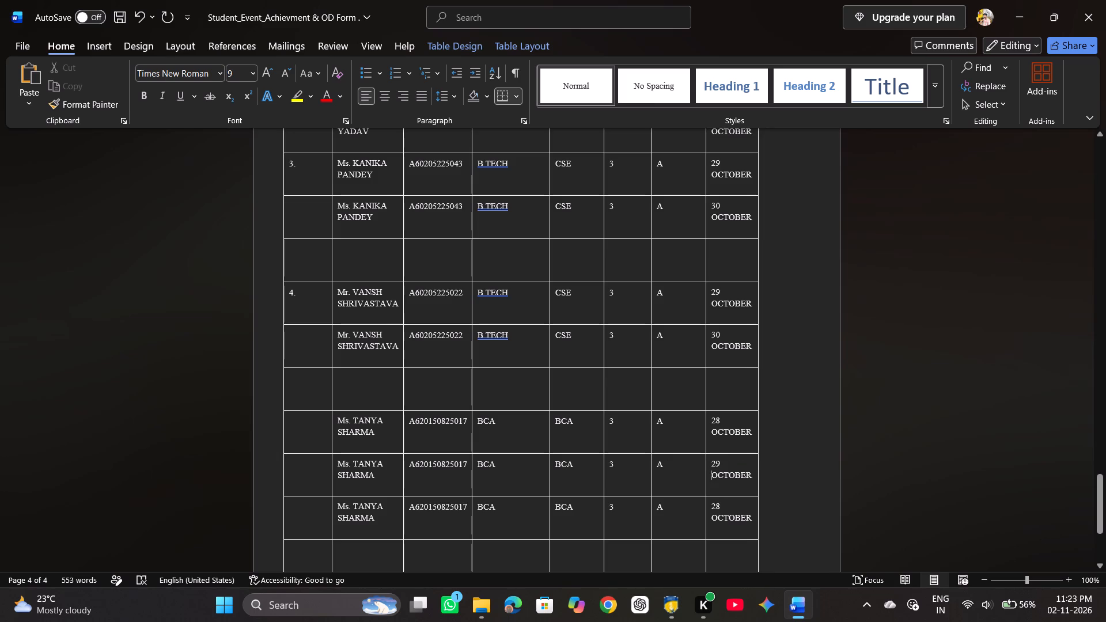
Clear the day number from the date in the second copied row, leaving the month OCTOBER.
left_click(726, 513)
left_click(729, 503)
key("BackSpace")
key("BackSpace")
key("BackSpace")
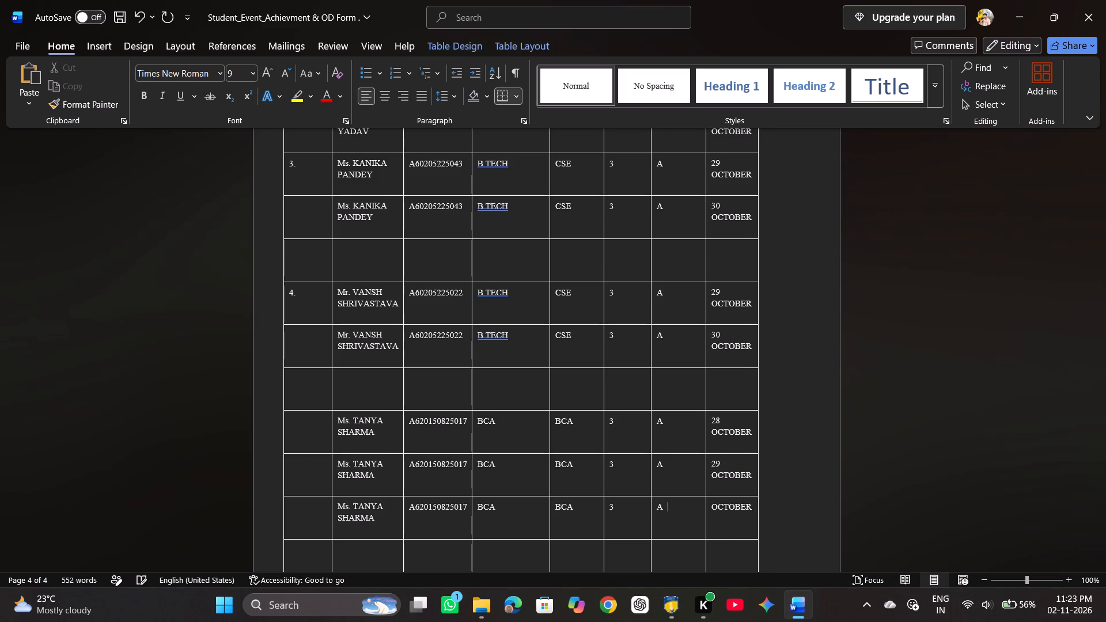
Complete the new student's third attendance date as 30 OCTOBER and number the student's first row 5.
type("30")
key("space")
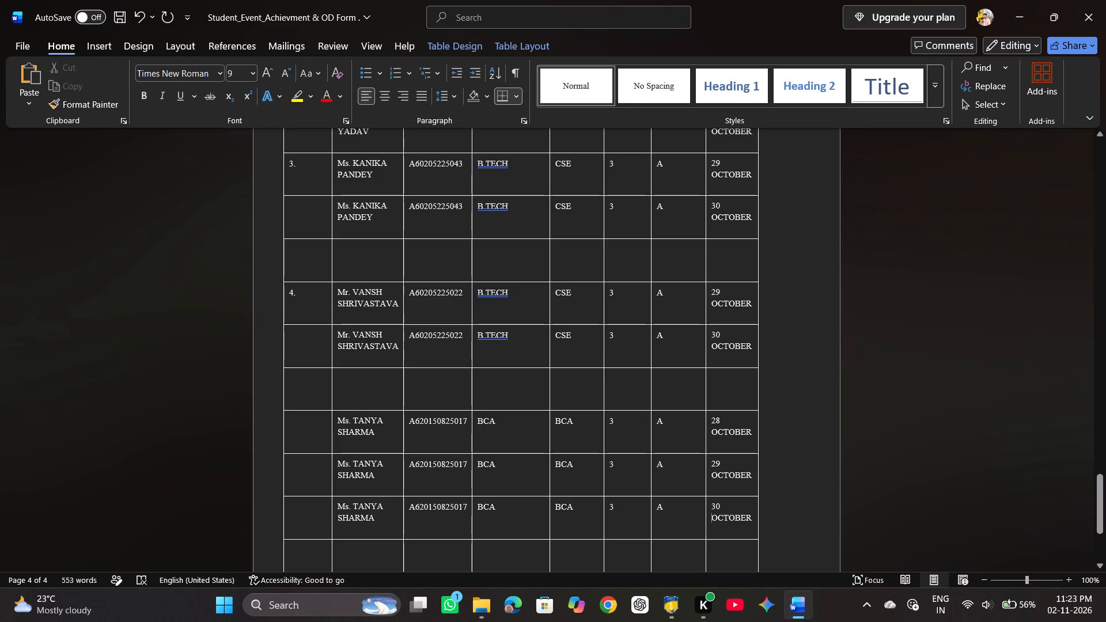
left_click(309, 434)
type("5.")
left_click(798, 448)
Review entries 1 to 5 of the dated attendance table, checking numbering, names, enrollment numbers, programmes and dates.
scroll(798, 448, "down", 2)
scroll(798, 448, "up", 1)
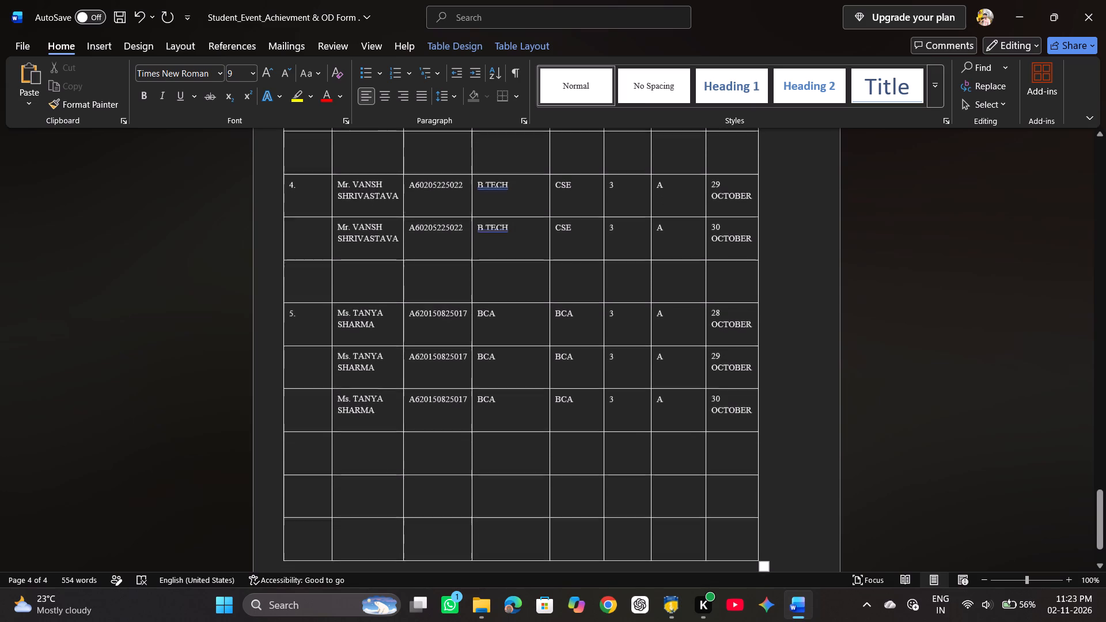
scroll(798, 448, "up", 2)
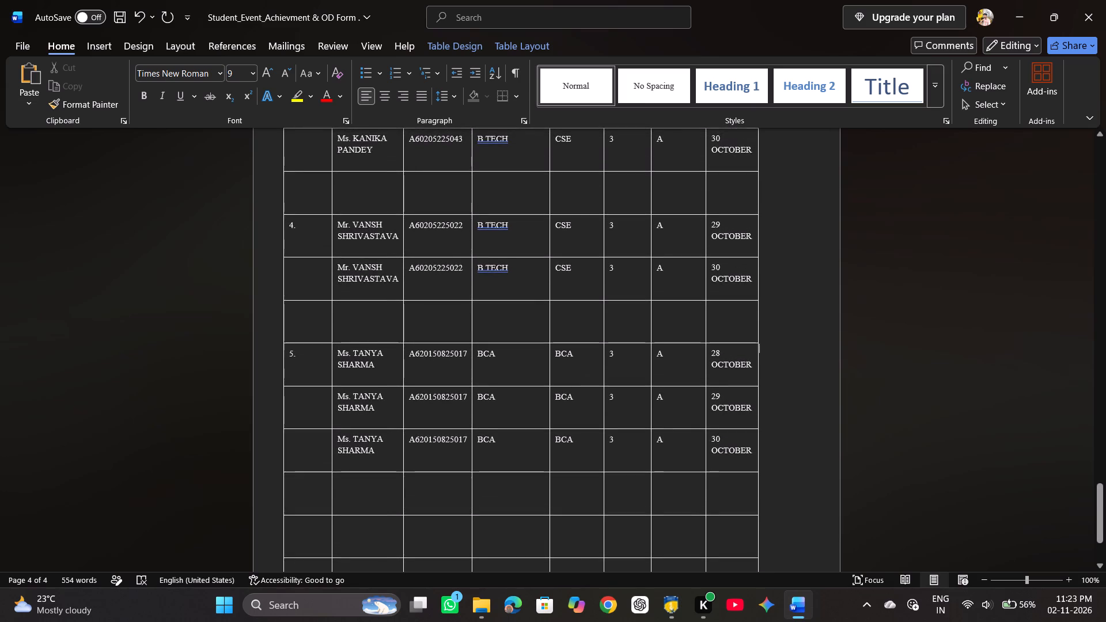
scroll(798, 448, "up", 5)
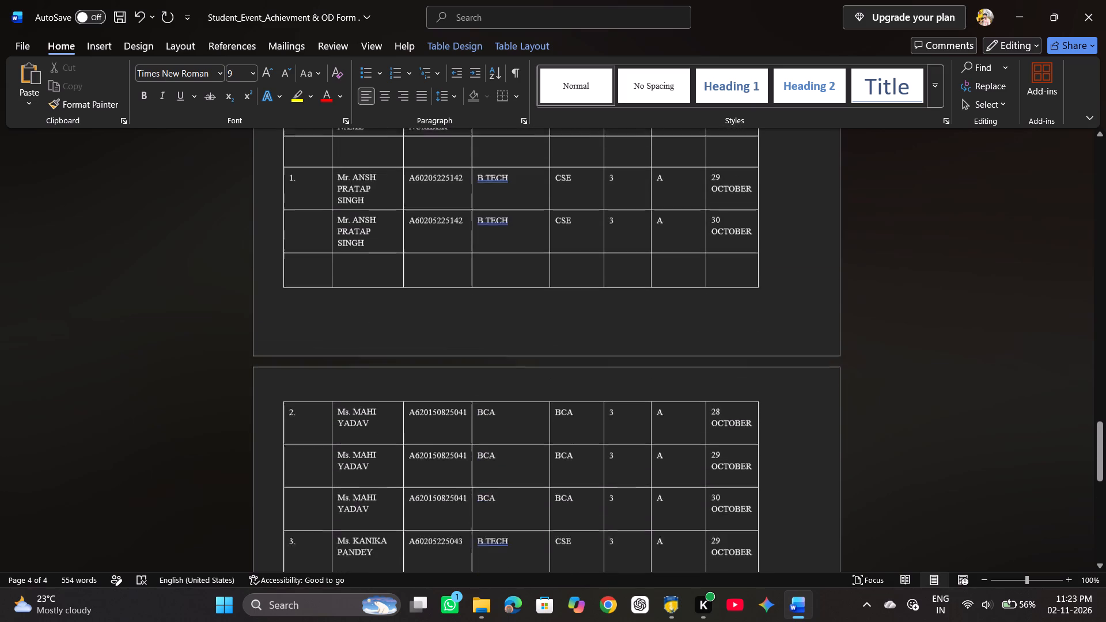
scroll(798, 448, "up", 1)
scroll(798, 448, "down", 2)
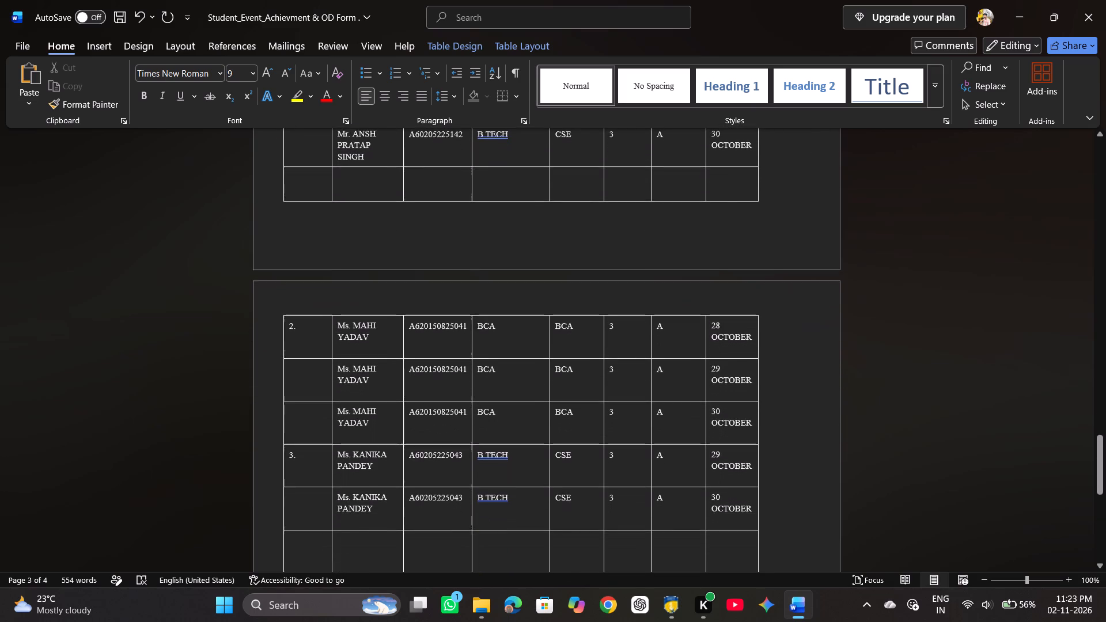
scroll(798, 448, "down", 2)
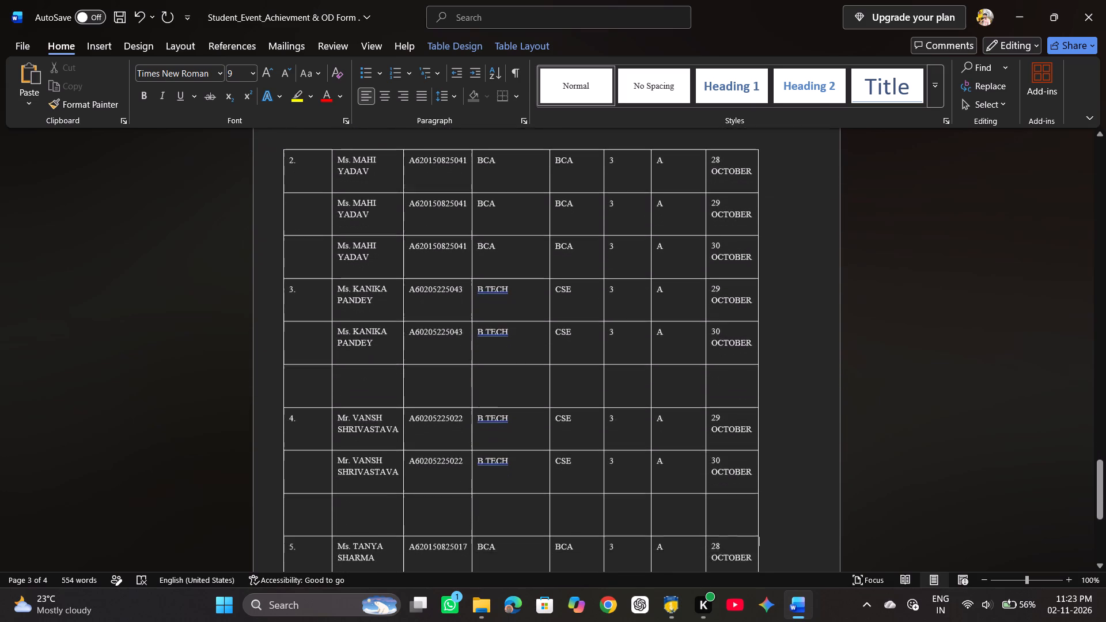
scroll(798, 448, "down", 2)
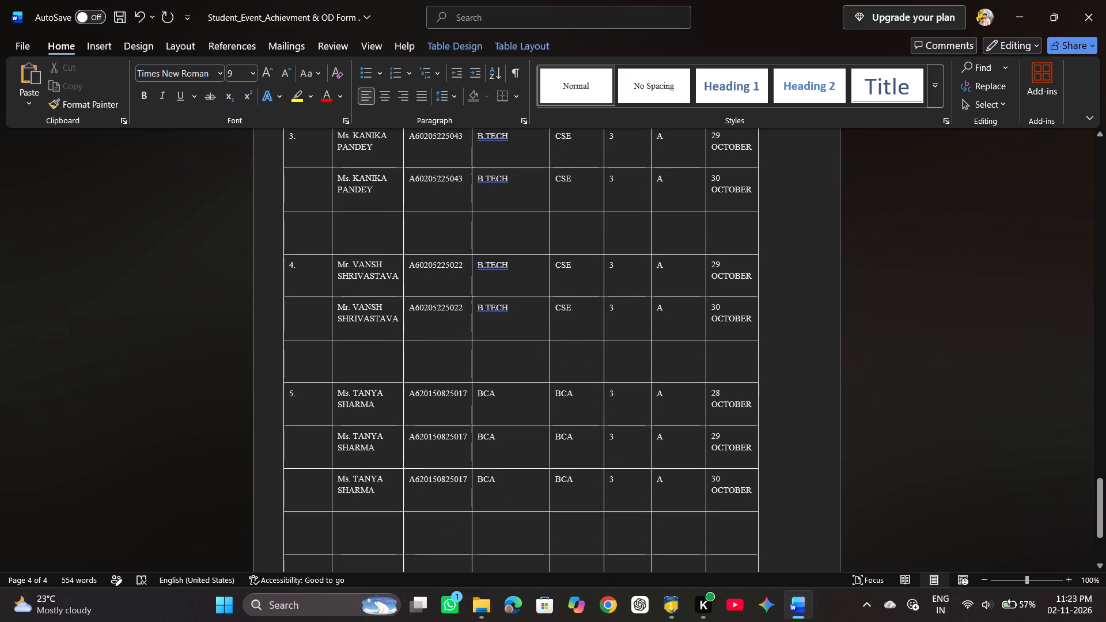
scroll(798, 448, "up", 1)
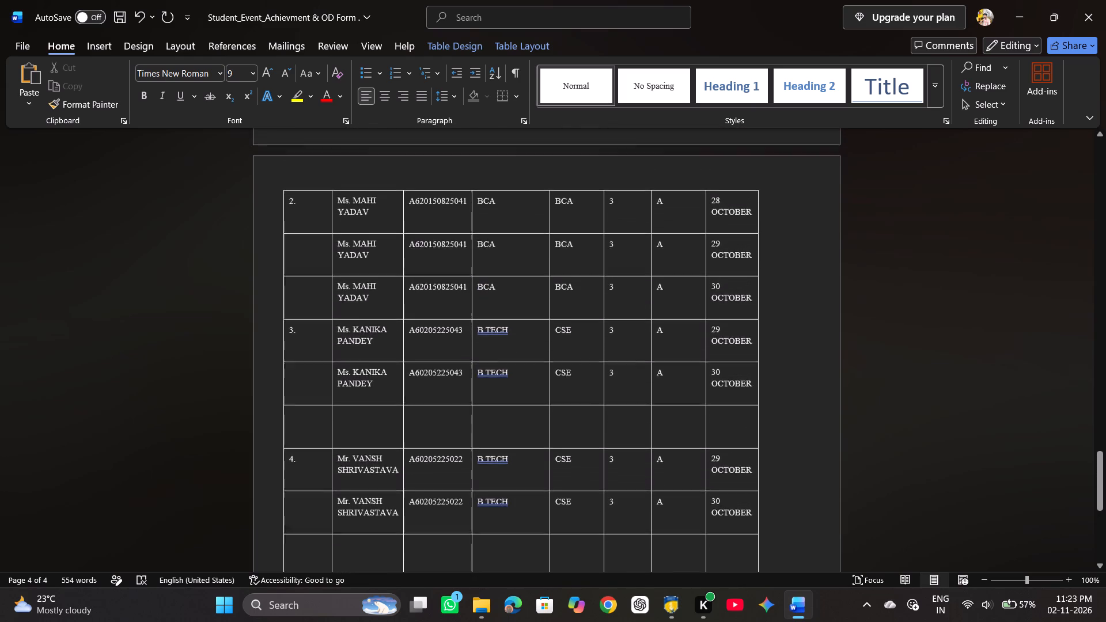
scroll(798, 448, "up", 1)
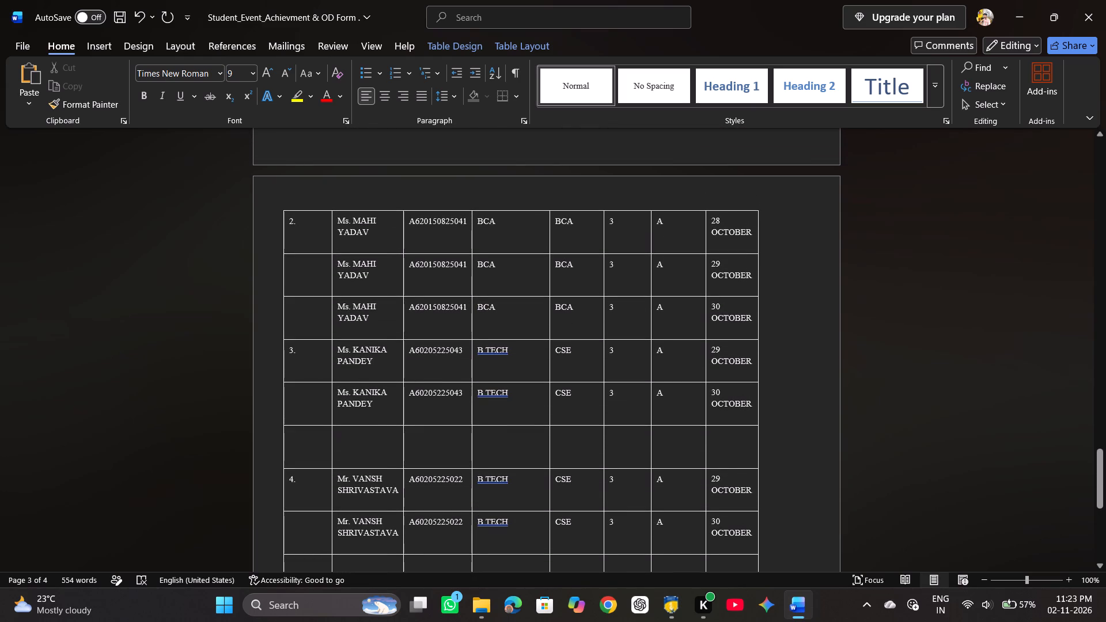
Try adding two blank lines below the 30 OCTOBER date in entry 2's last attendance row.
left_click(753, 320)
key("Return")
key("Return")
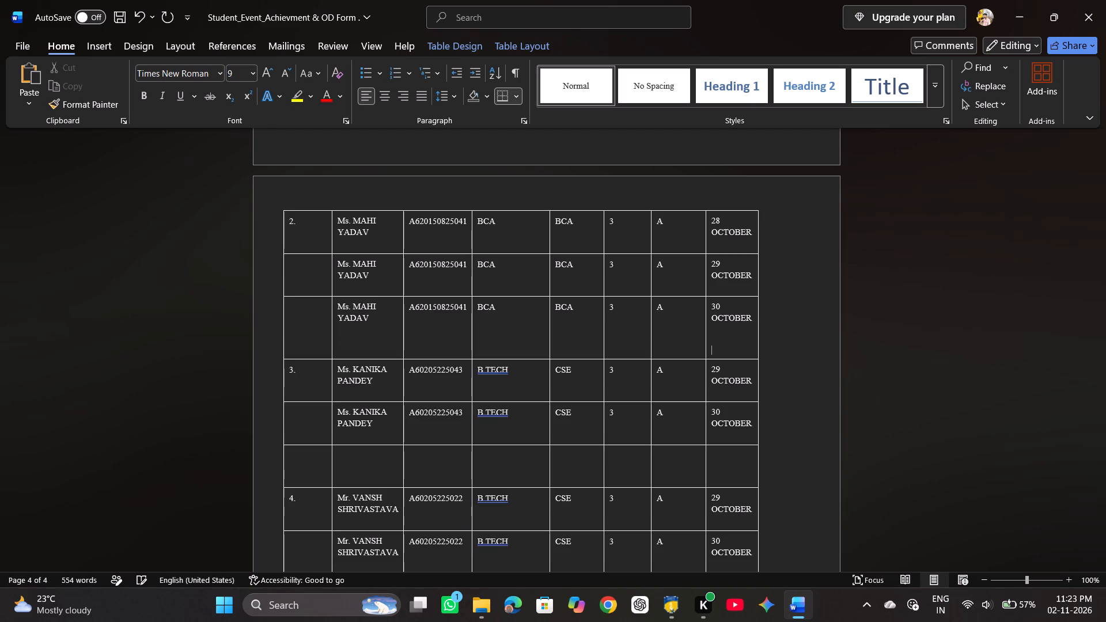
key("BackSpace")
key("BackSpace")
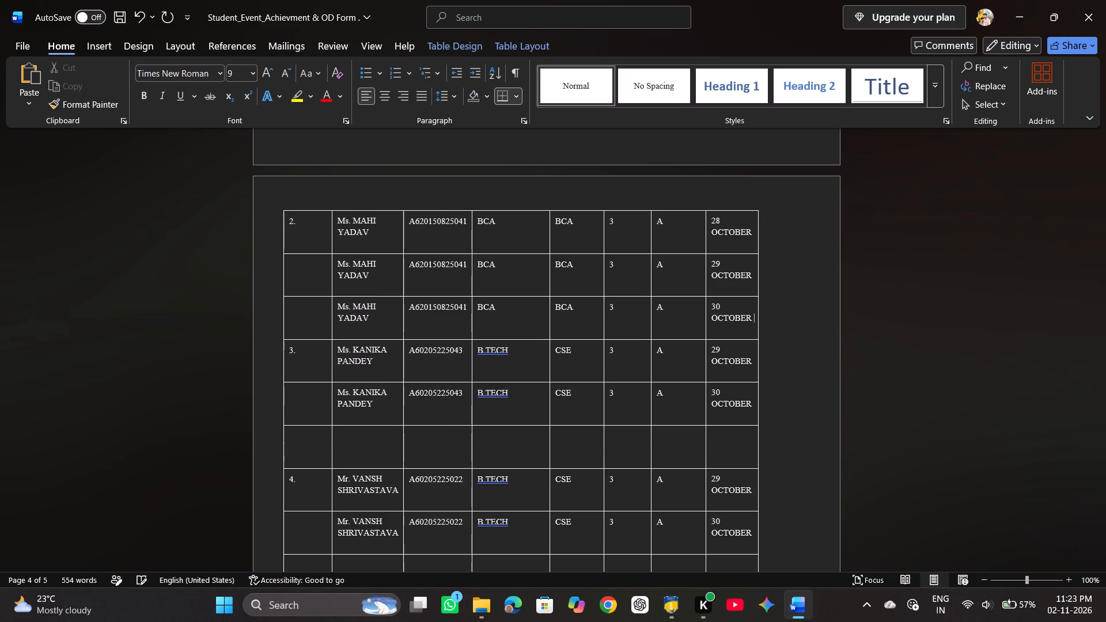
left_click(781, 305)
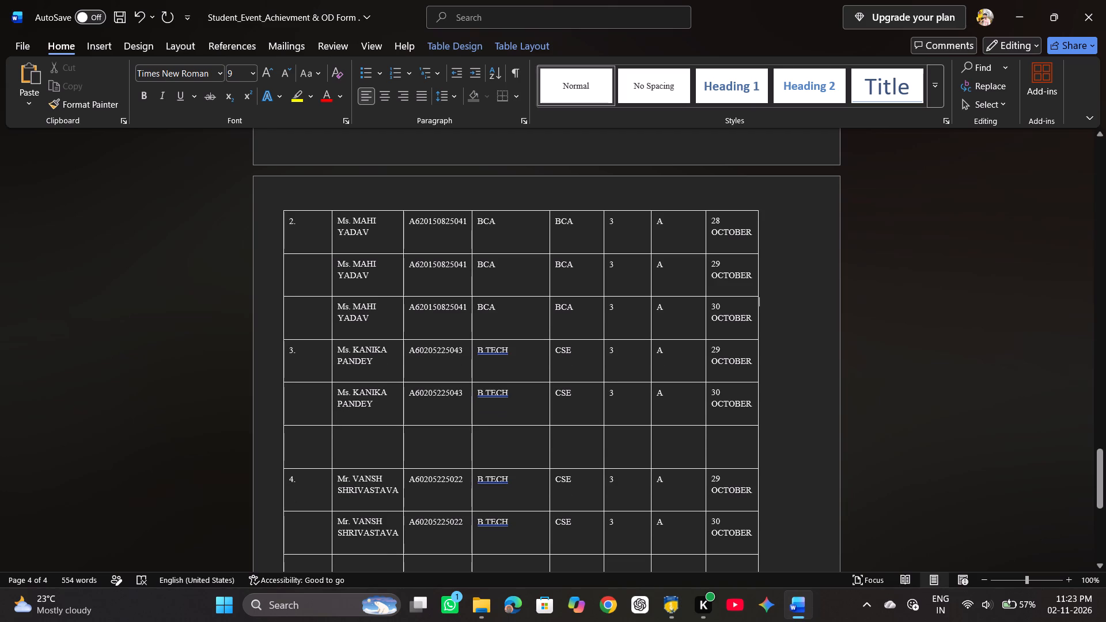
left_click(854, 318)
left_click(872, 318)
Review the dated attendance entries again, and check entries 1 to 5 of the participants table on pages 1 and 2.
scroll(796, 316, "up", 1)
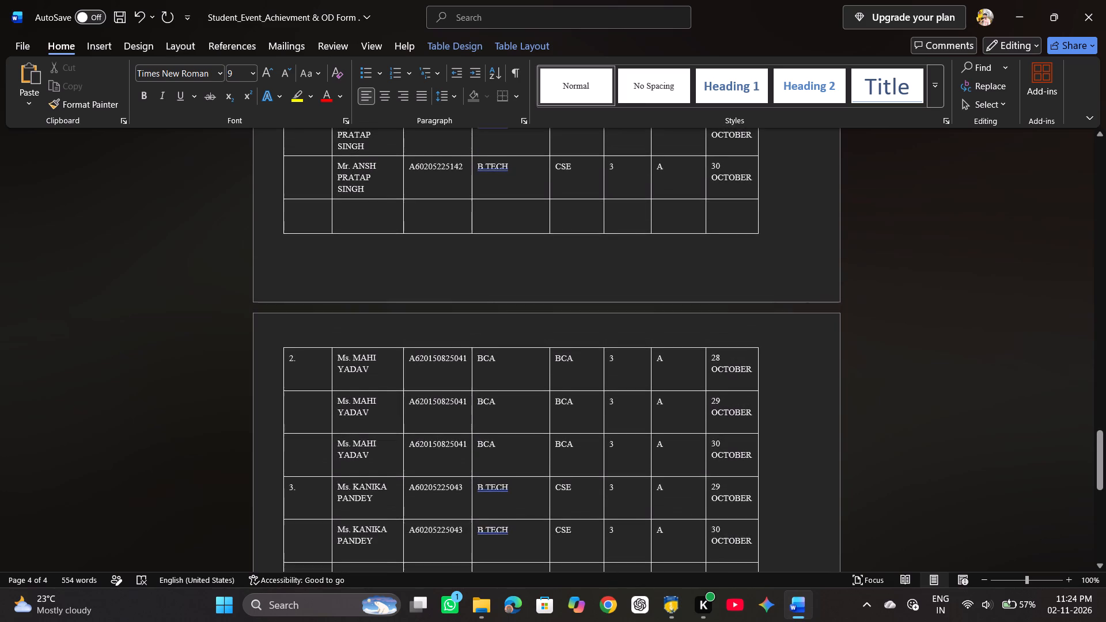
scroll(796, 316, "up", 3)
scroll(796, 316, "down", 1)
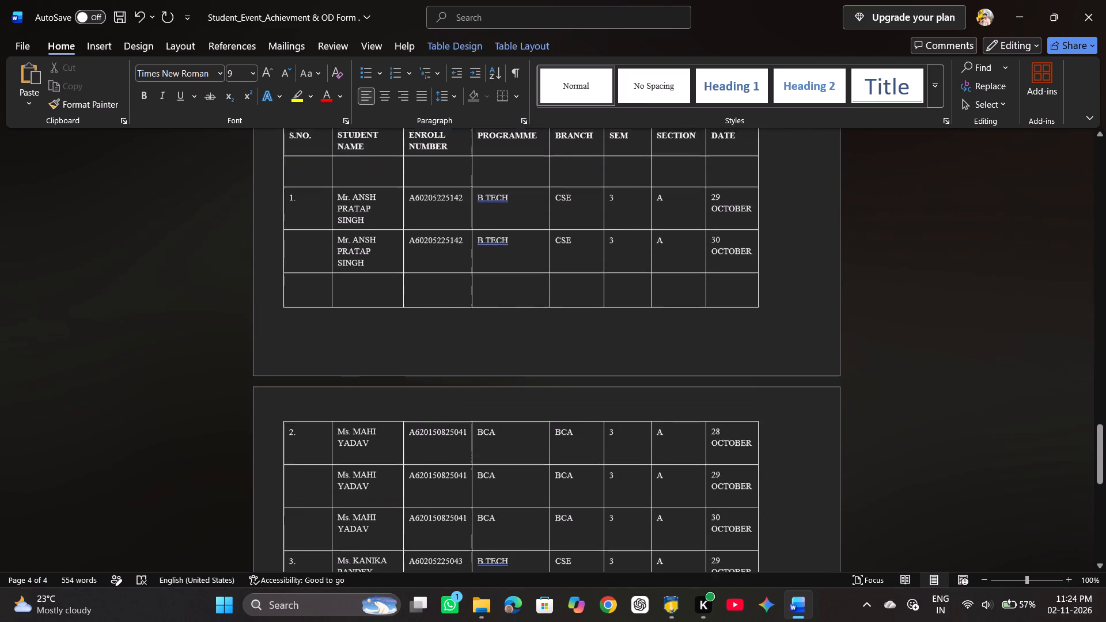
scroll(796, 316, "down", 2)
scroll(796, 316, "up", 1)
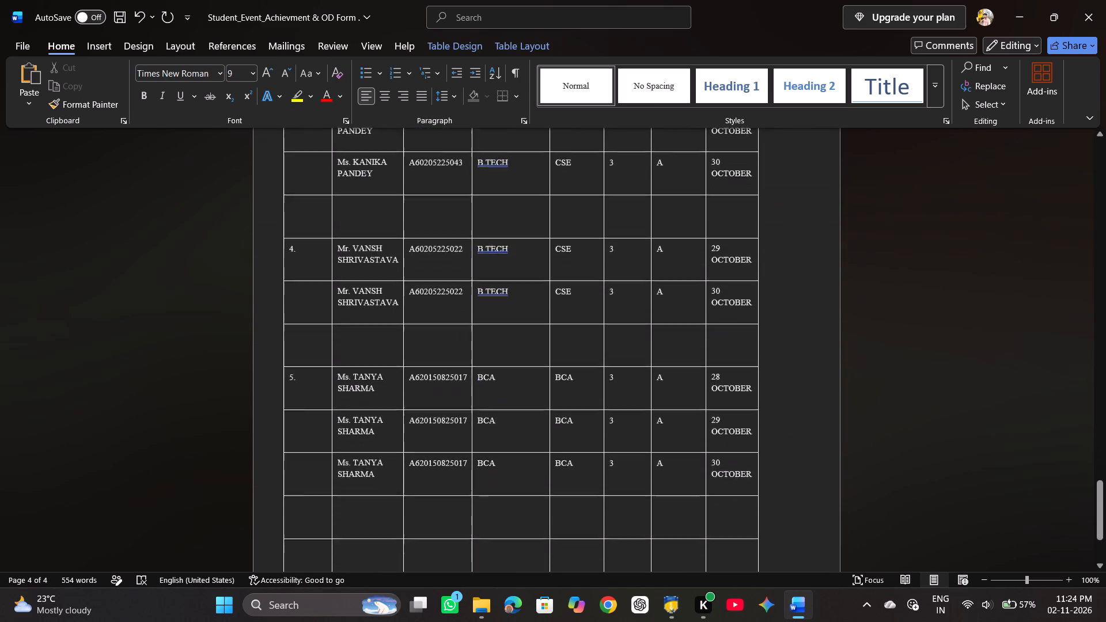
scroll(796, 316, "up", 4)
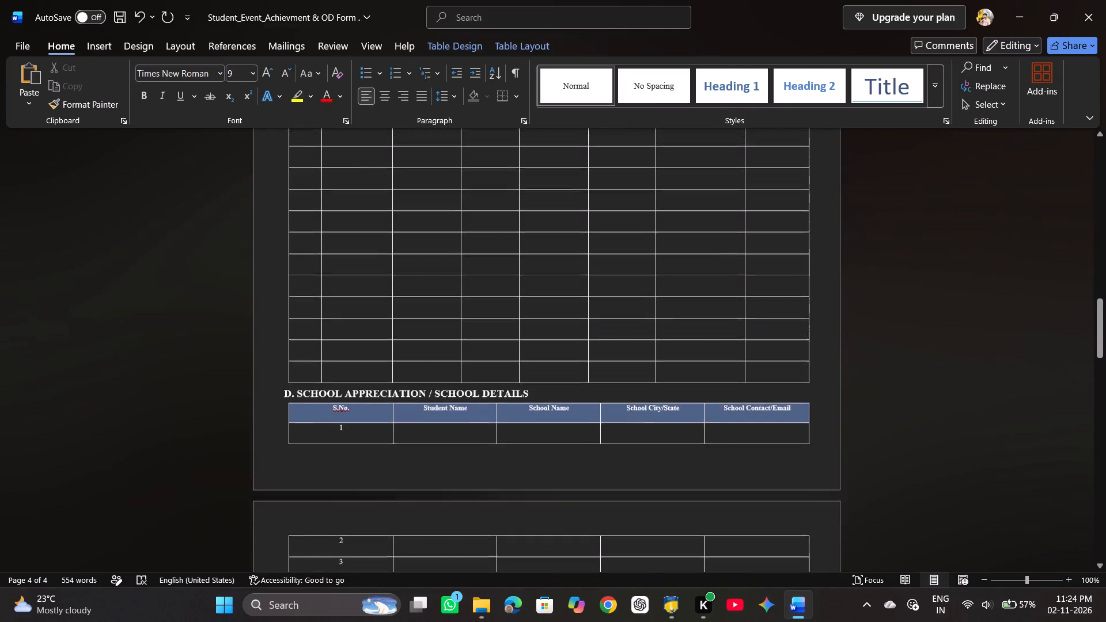
scroll(796, 316, "up", 3)
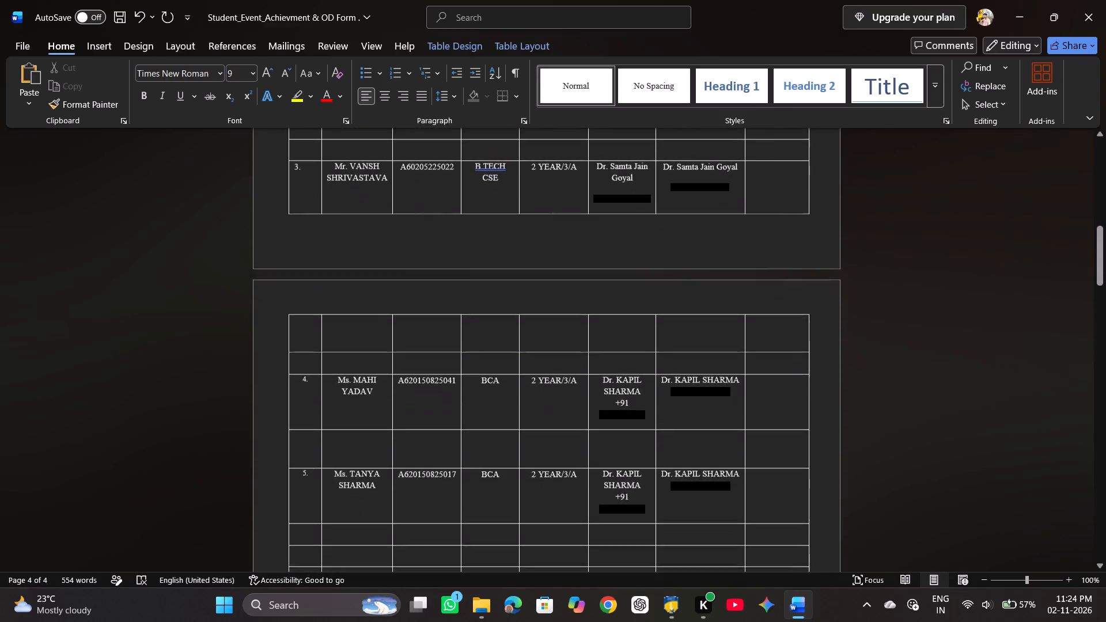
scroll(796, 316, "up", 2)
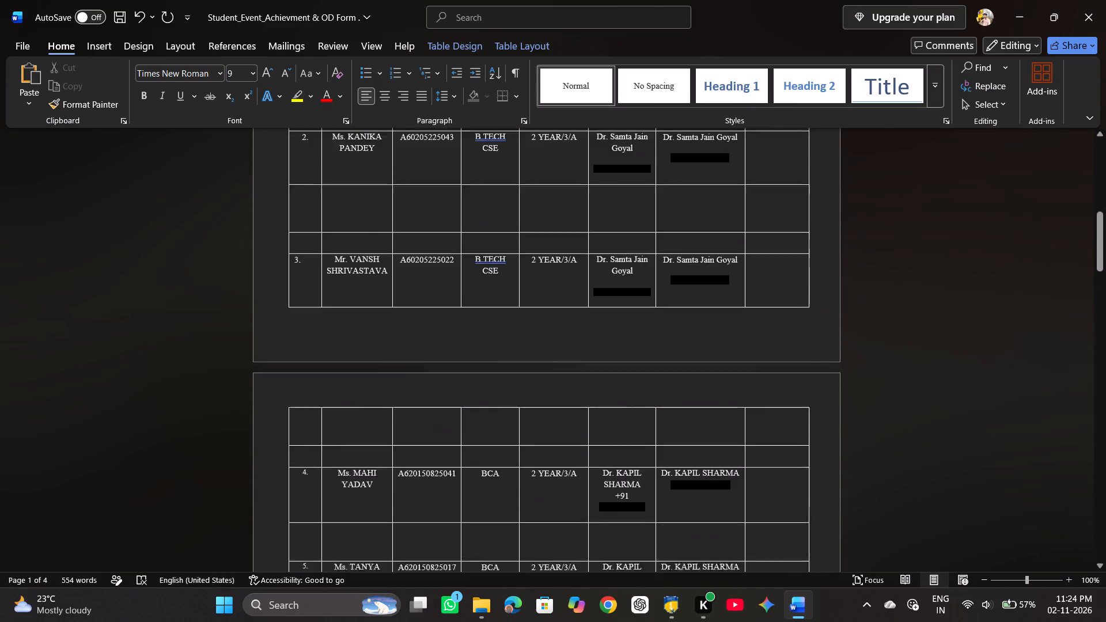
scroll(796, 316, "up", 4)
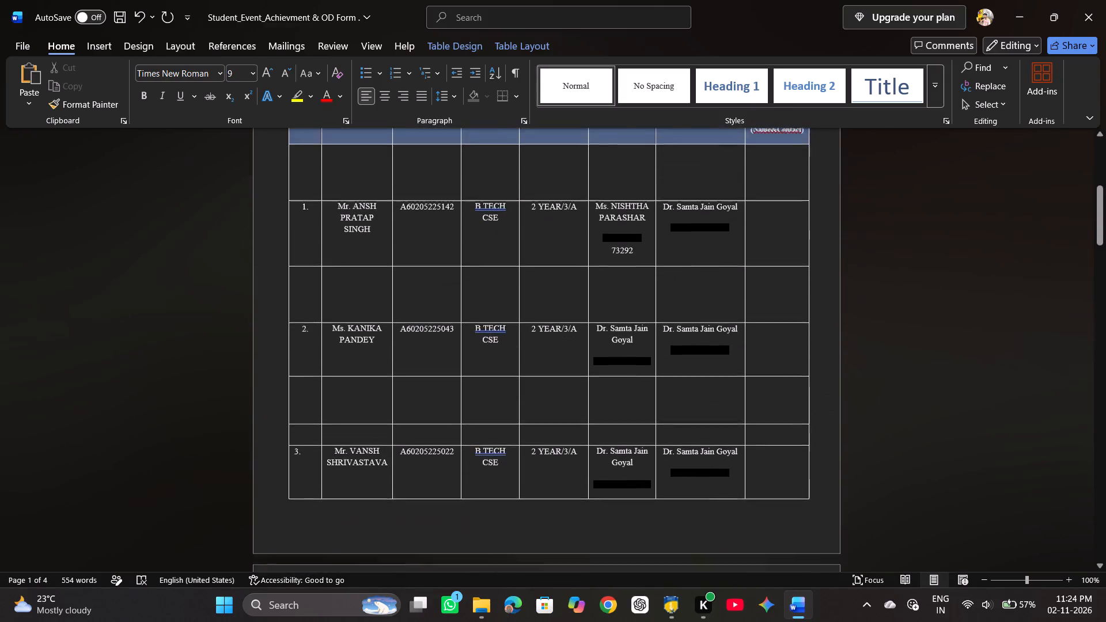
scroll(796, 316, "up", 1)
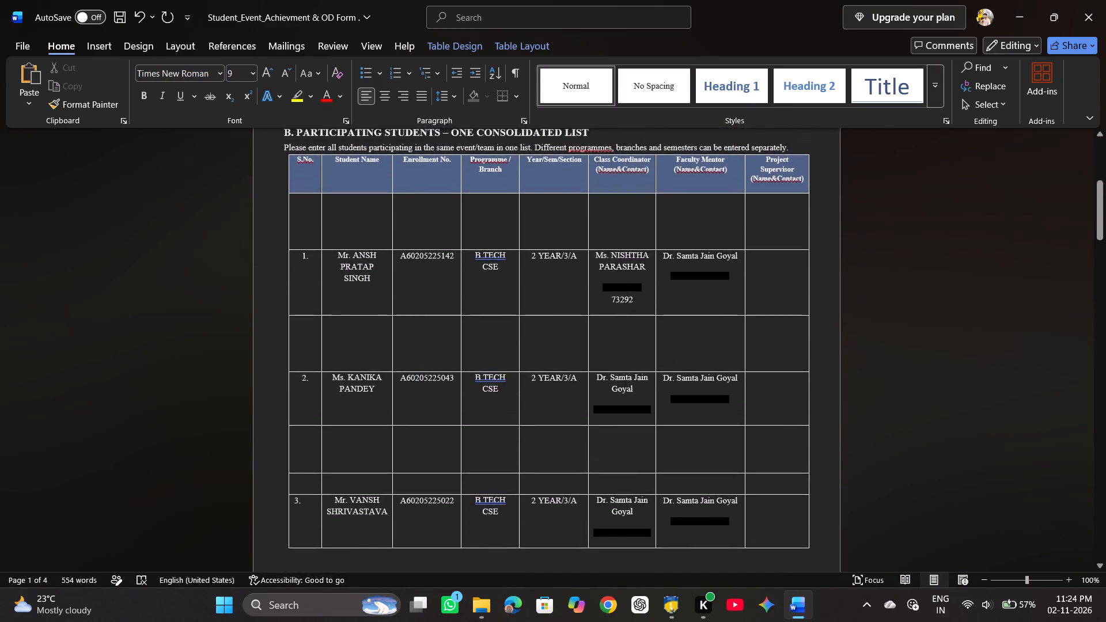
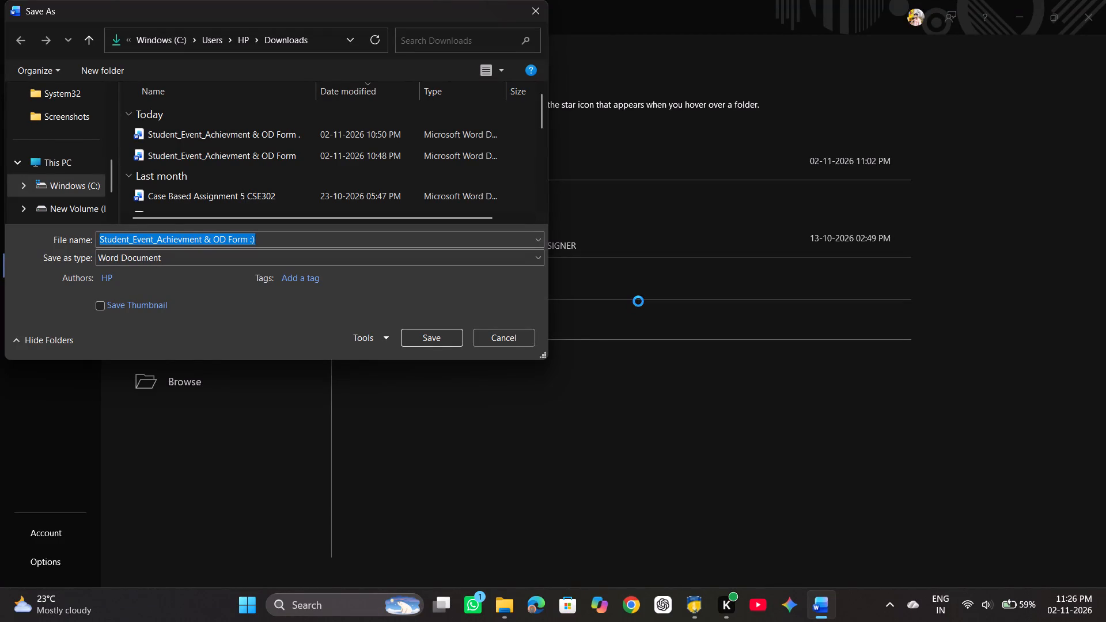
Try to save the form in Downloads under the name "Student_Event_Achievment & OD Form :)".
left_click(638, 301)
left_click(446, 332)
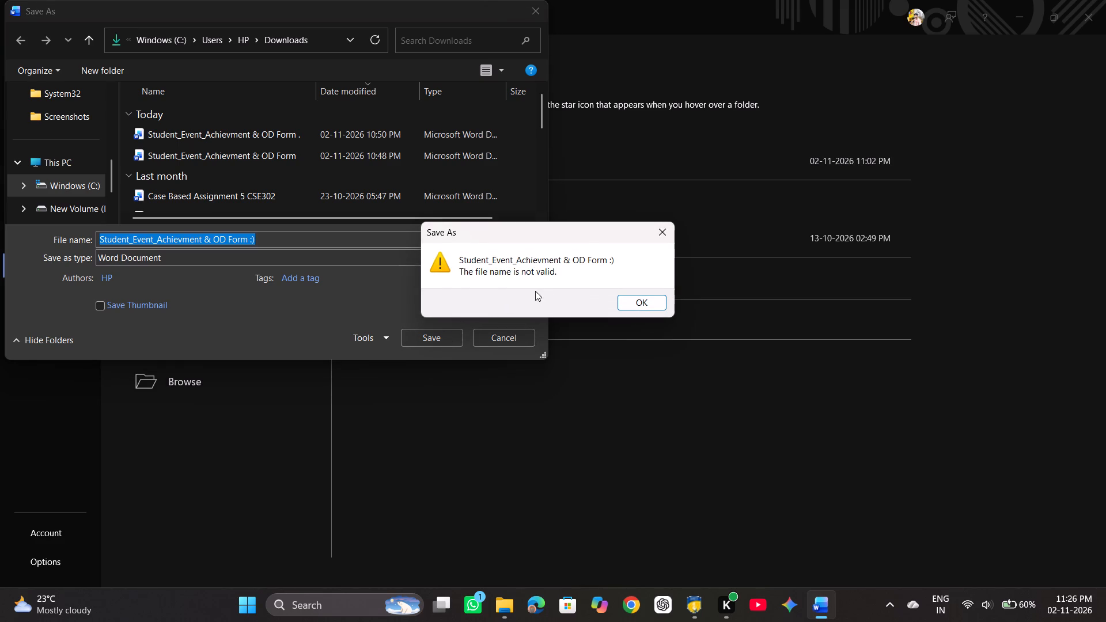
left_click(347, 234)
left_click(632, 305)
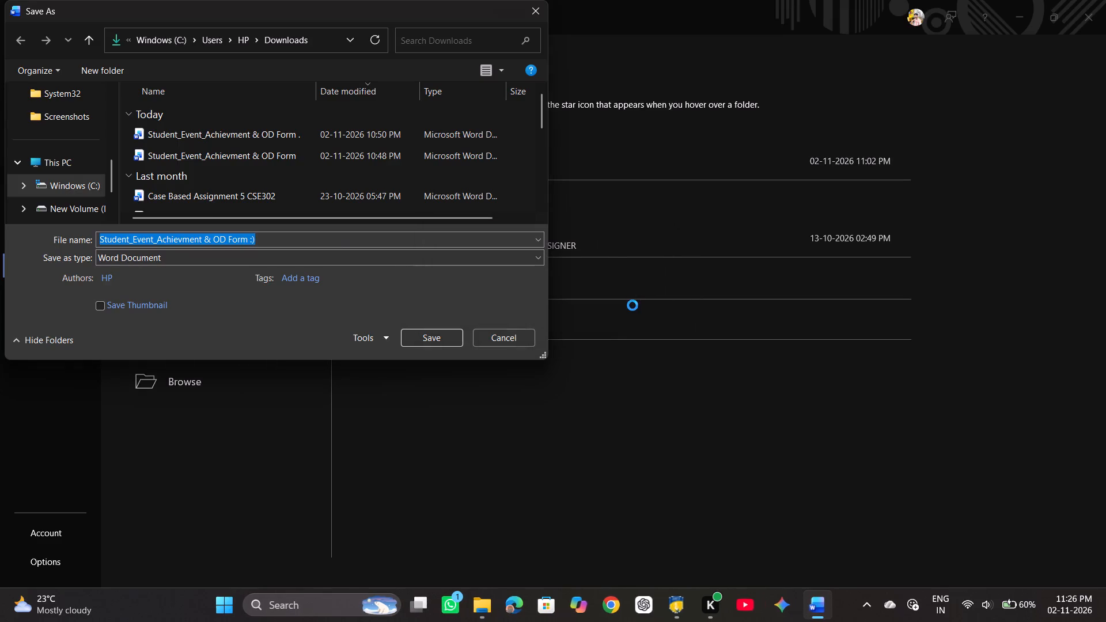
Save the form as a Word document in Downloads, named "Student_Event_Achievment & OD Form ..".
left_click(365, 238)
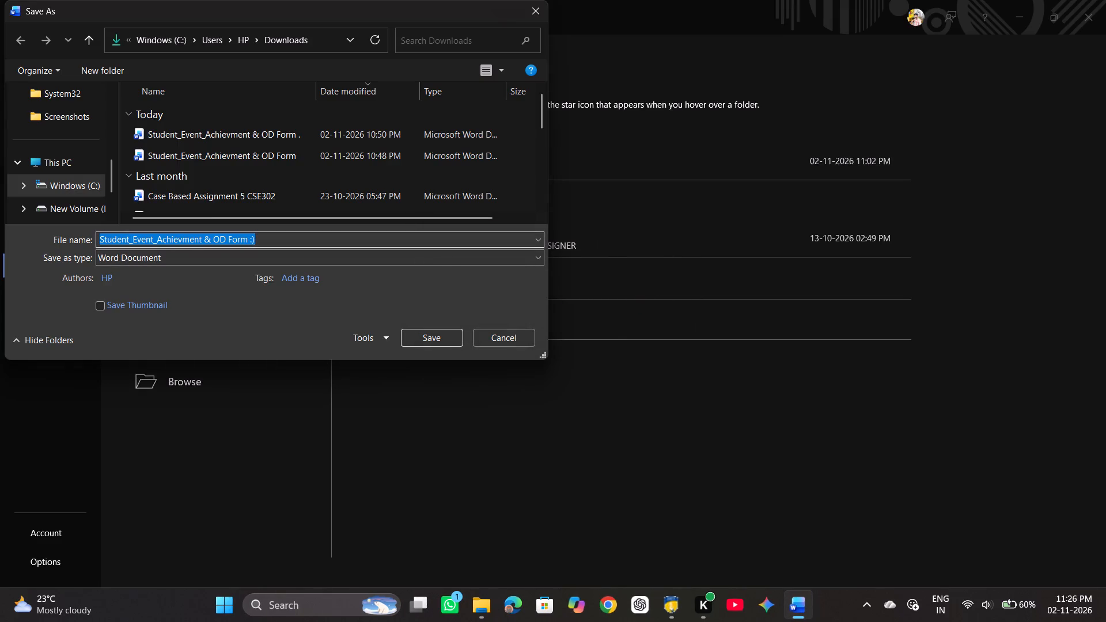
left_click(324, 238)
key("BackSpace")
key("BackSpace")
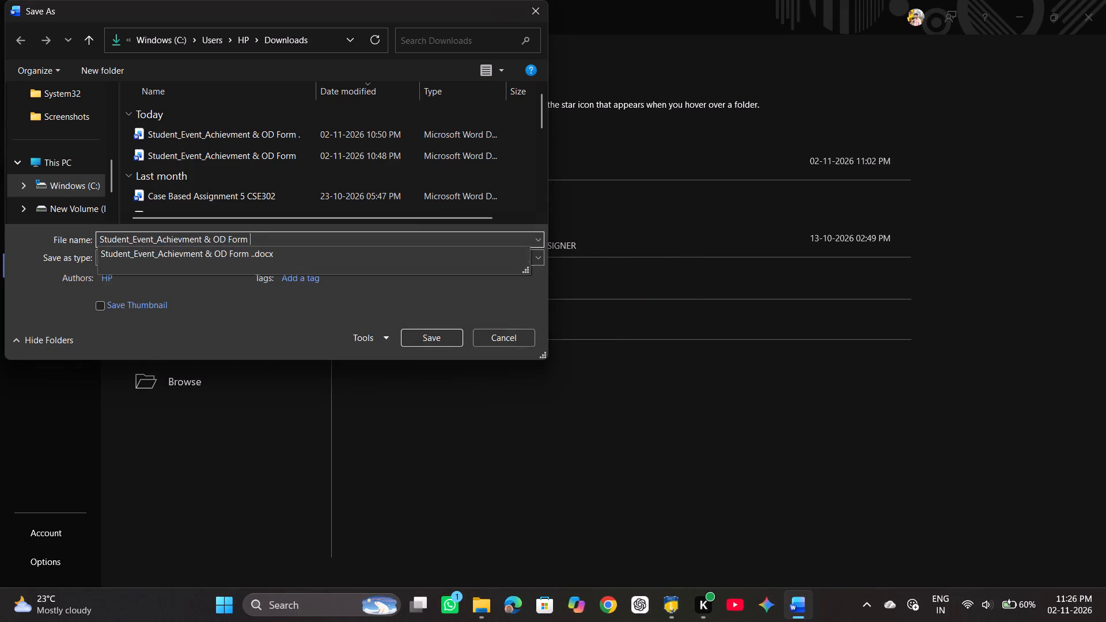
type("..")
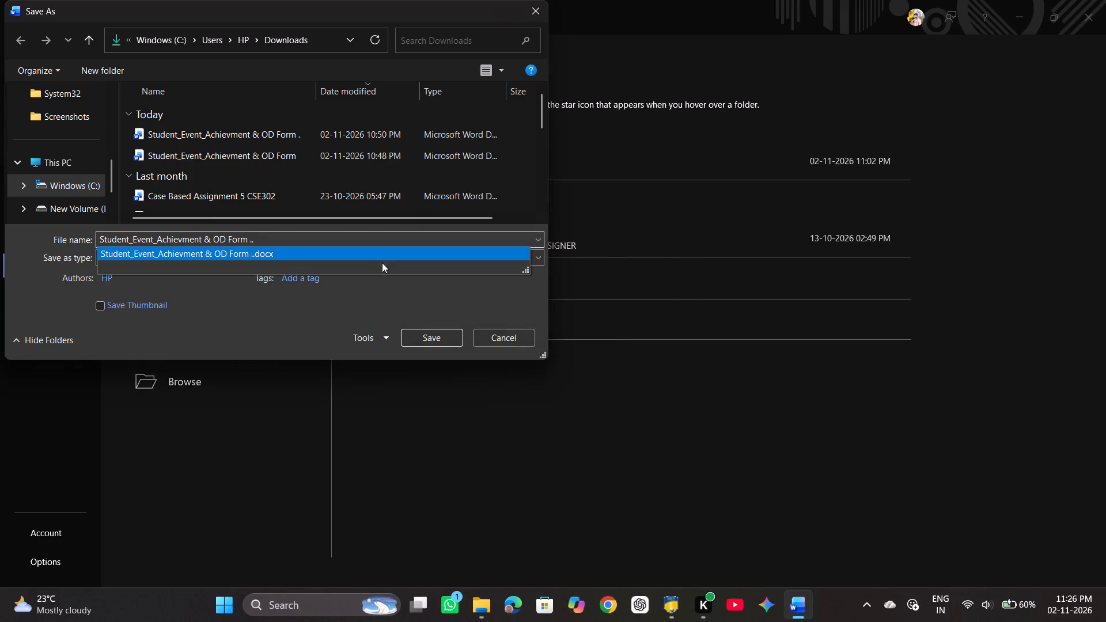
left_click(415, 333)
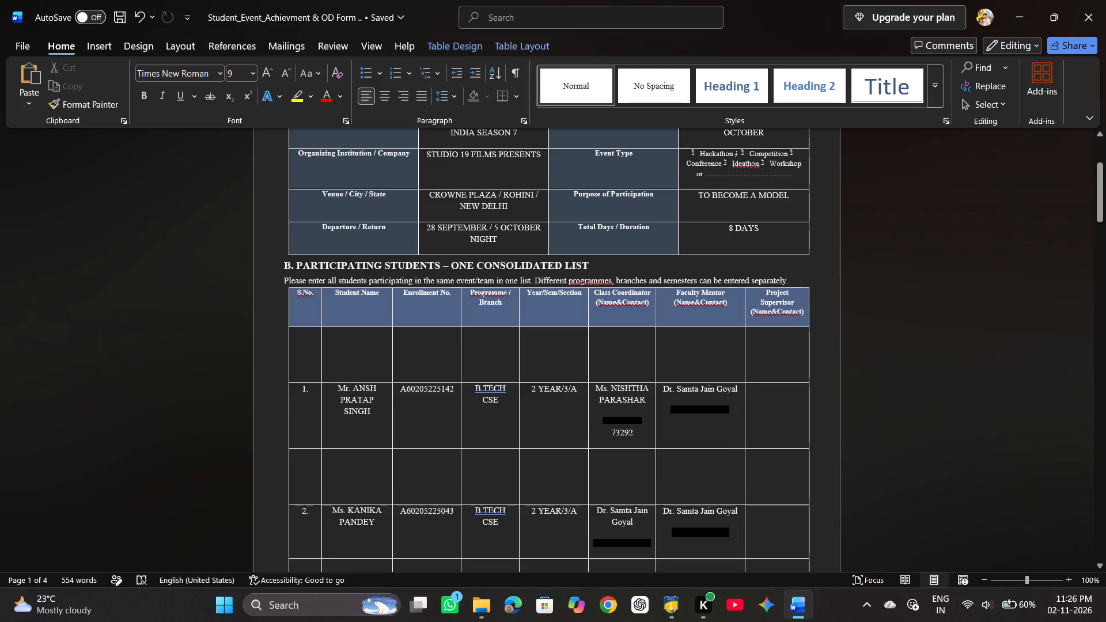
Minimize the saved form's window and close the File Explorer window behind it.
left_click(1005, 4)
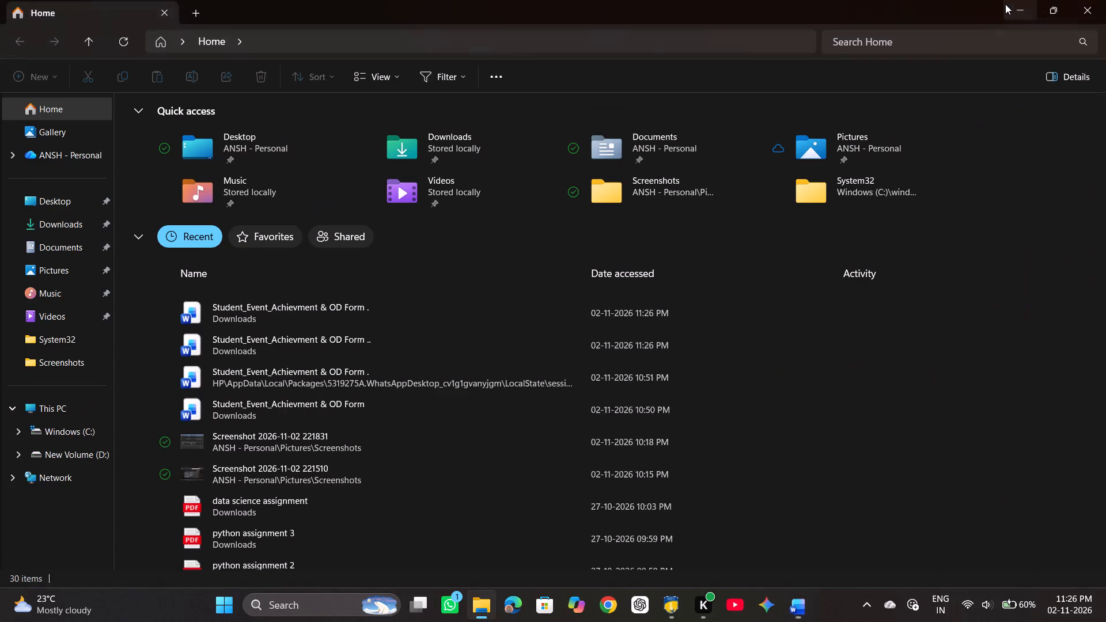
left_click(1105, 0)
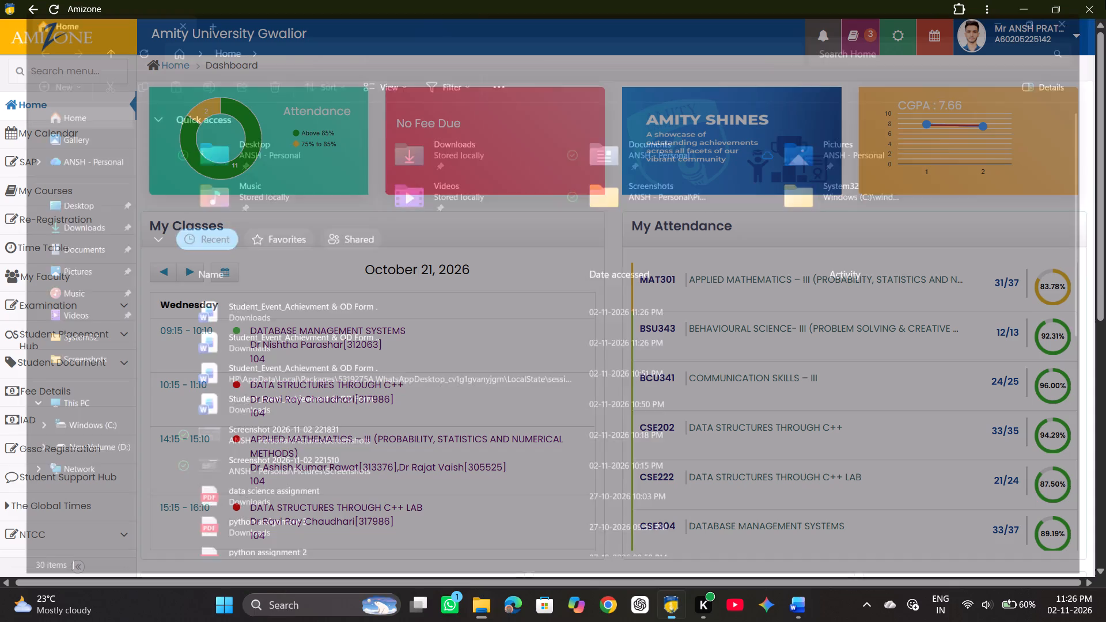
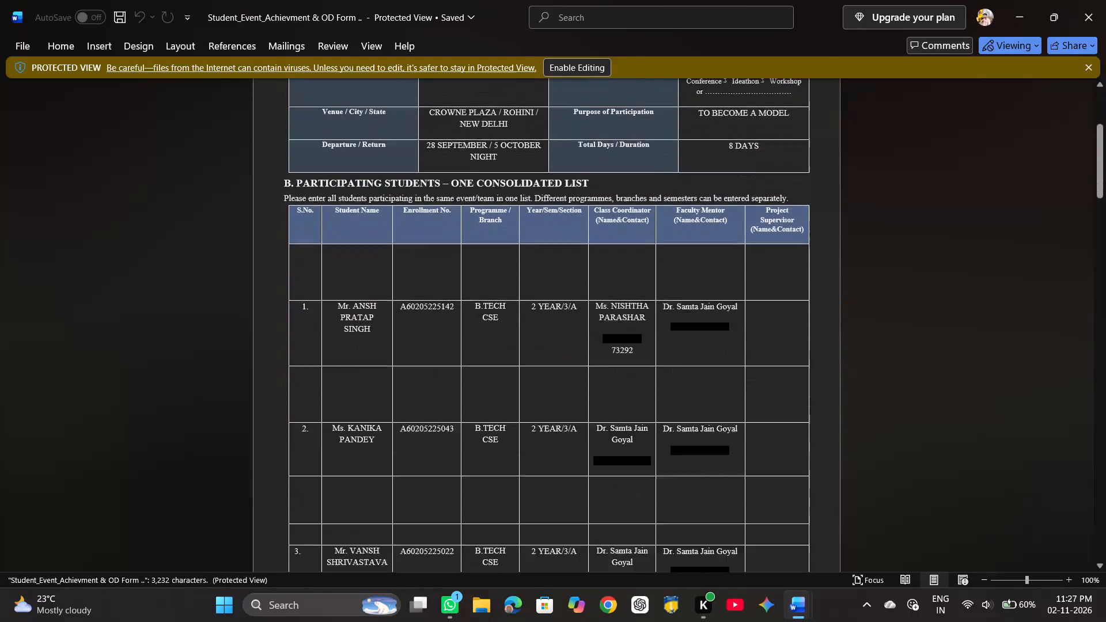
Review the saved form from the participating students list through the date-wise attendance table to the end, and close the document.
scroll(837, 306, "down", 5)
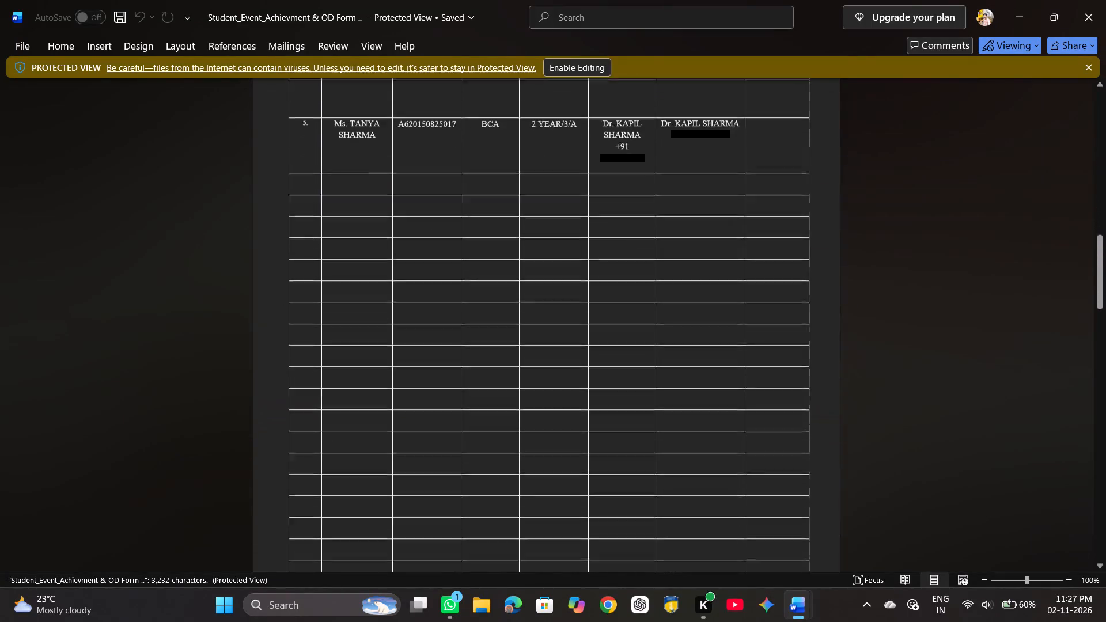
scroll(837, 306, "down", 8)
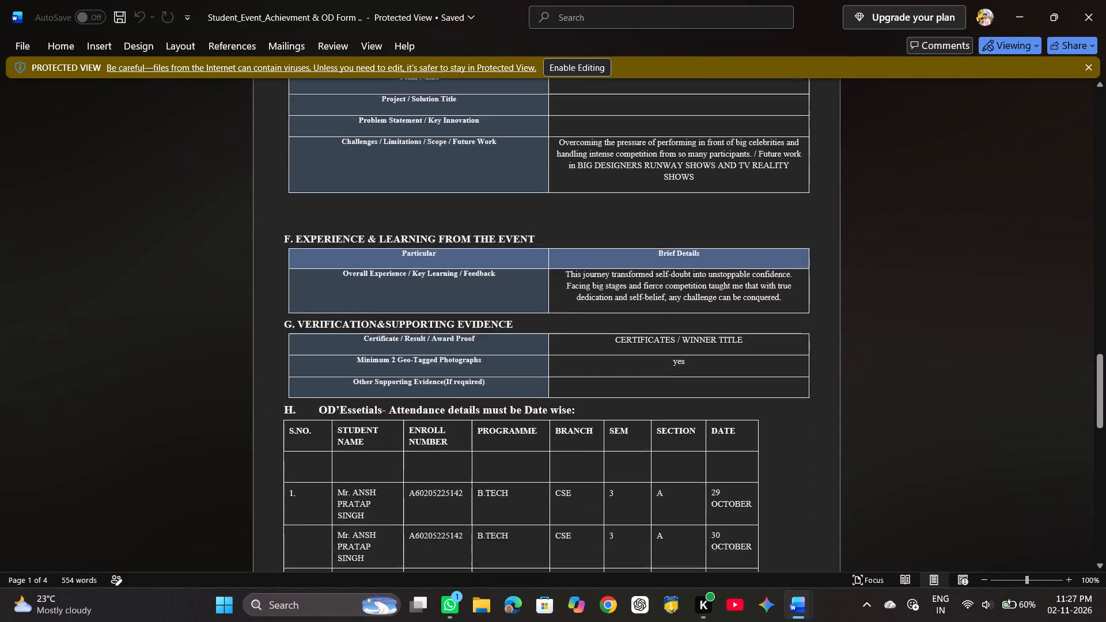
scroll(837, 306, "down", 3)
left_click(837, 306)
scroll(837, 306, "down", 1)
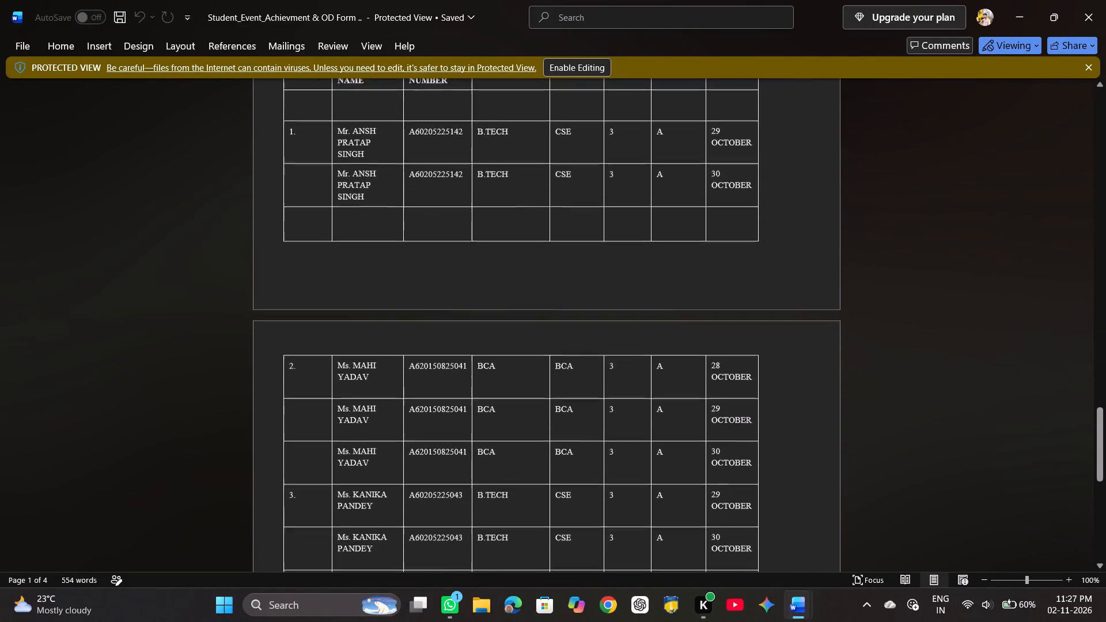
scroll(837, 306, "down", 2)
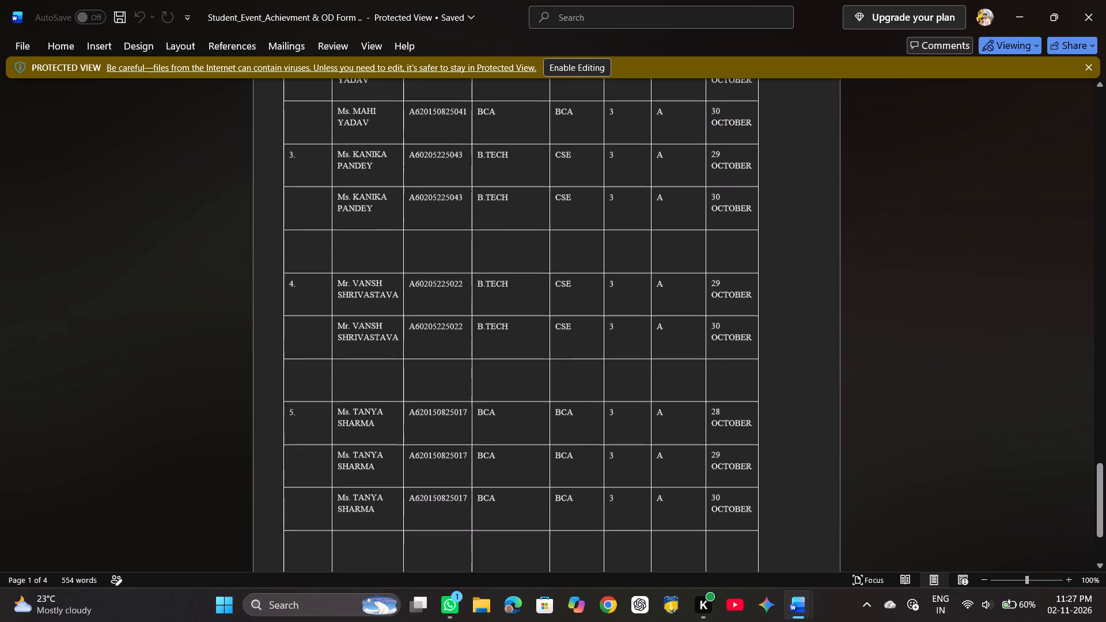
scroll(837, 306, "down", 1)
scroll(837, 306, "right", 1)
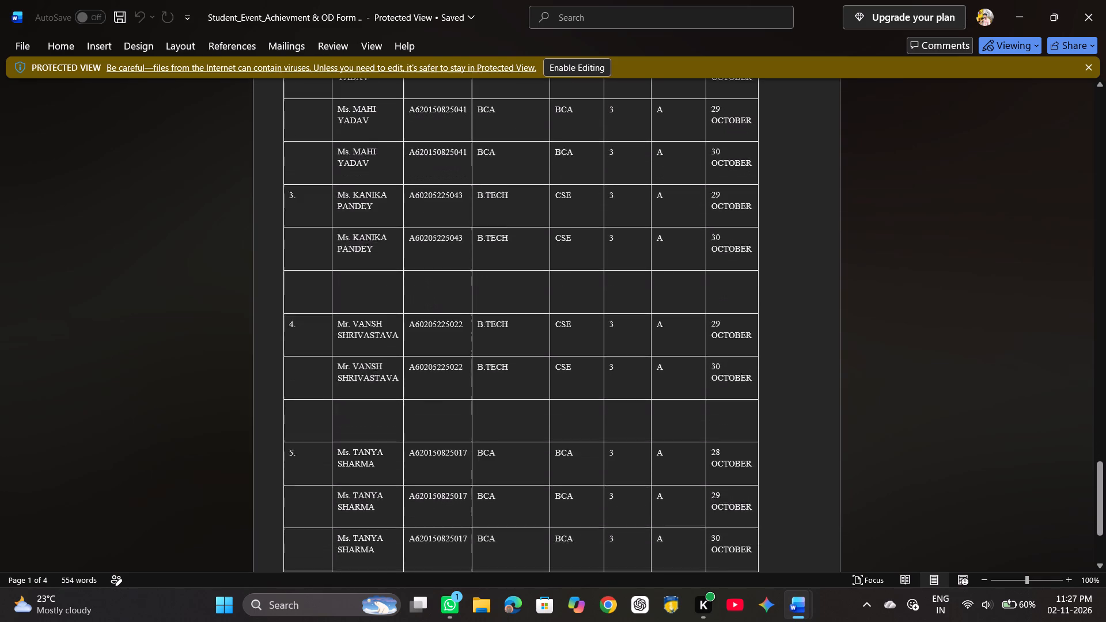
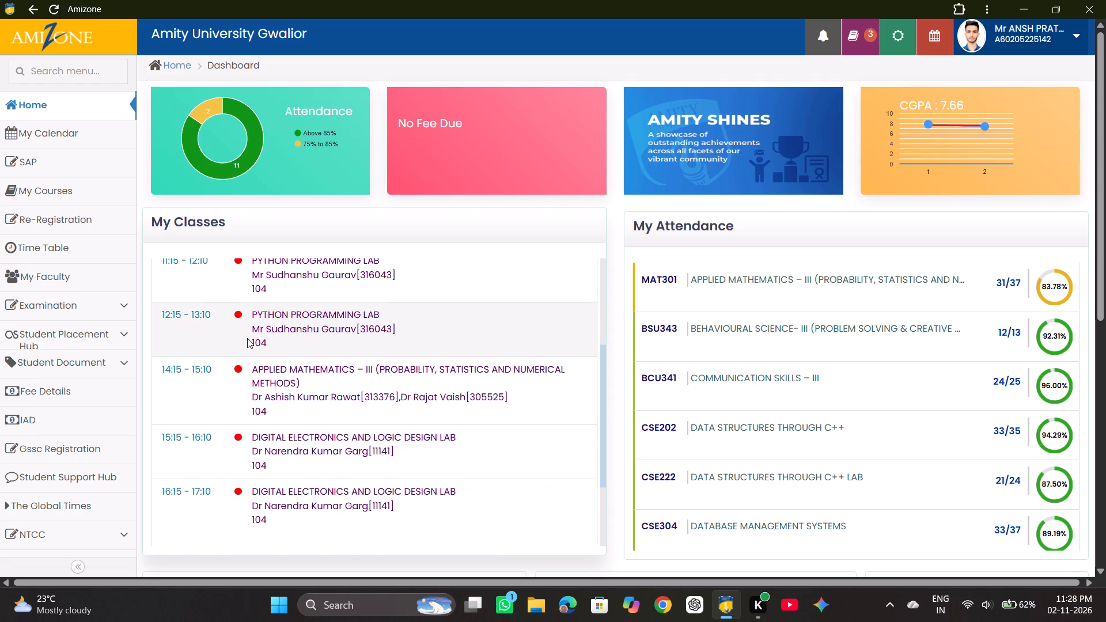
Examine the October 29, 2026 class list on the Amizone dashboard, from the last class back up to the date heading.
left_click(247, 338)
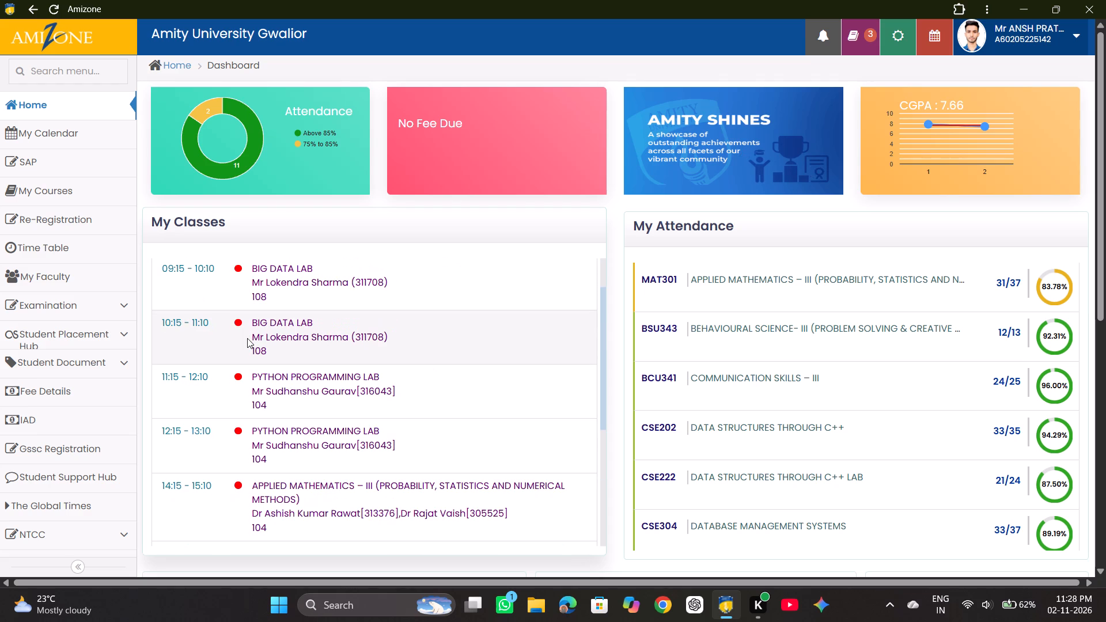
scroll(290, 345, "up", 1)
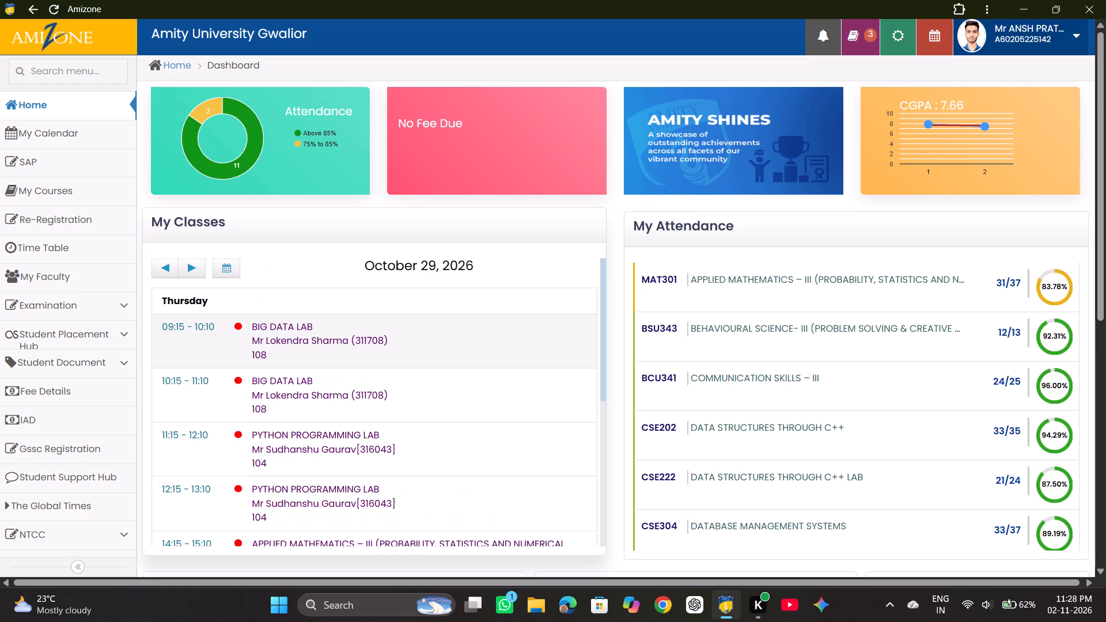
scroll(290, 345, "up", 1)
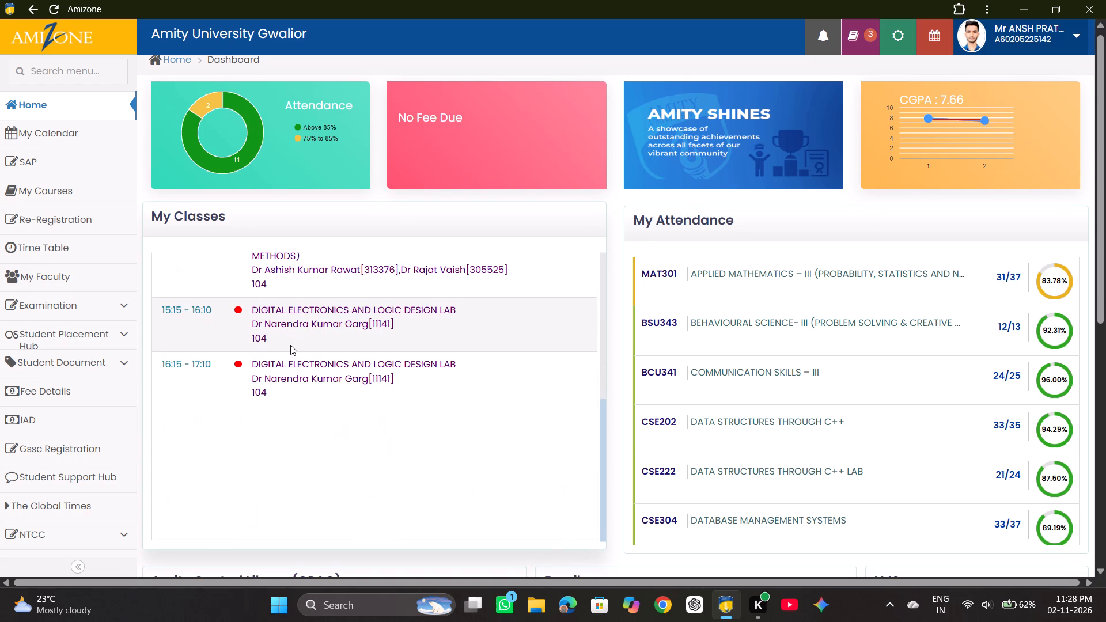
scroll(290, 345, "up", 3)
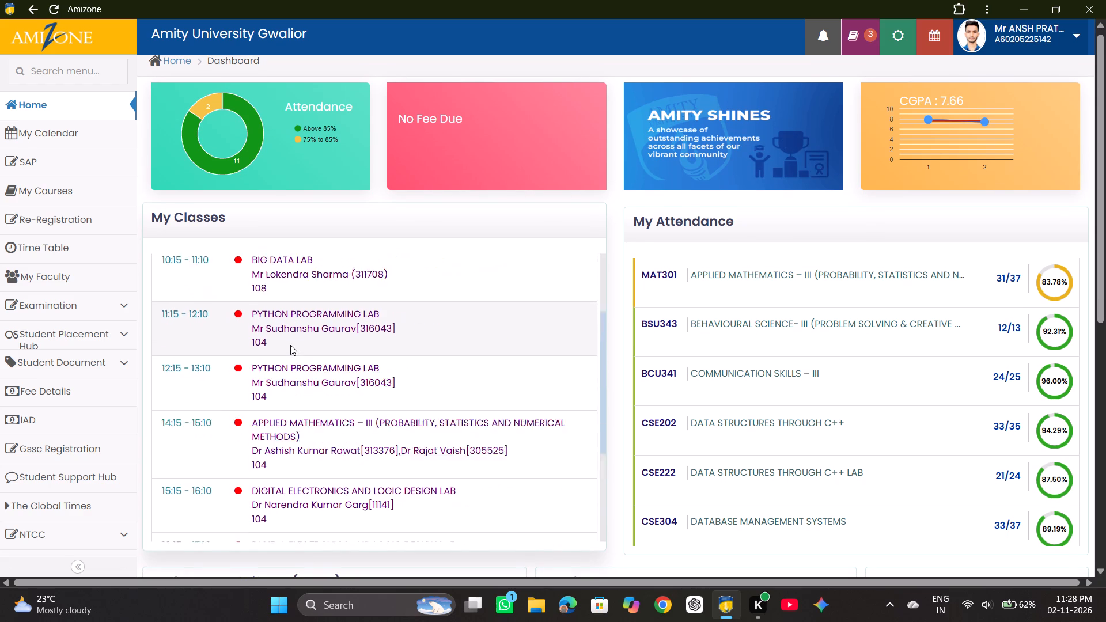
scroll(290, 345, "up", 2)
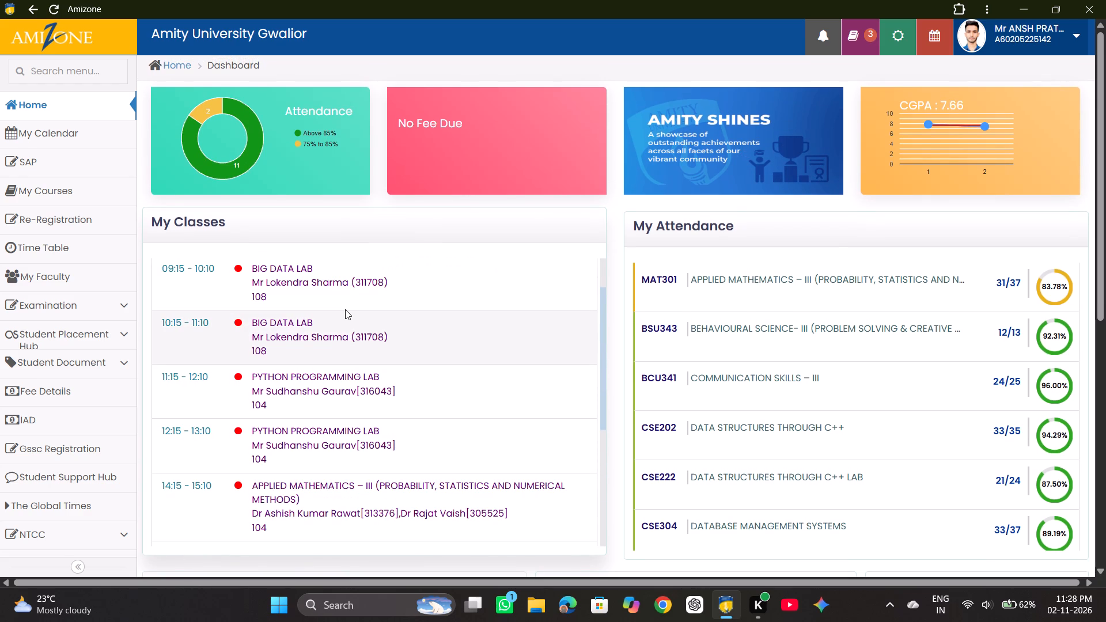
scroll(345, 309, "up", 1)
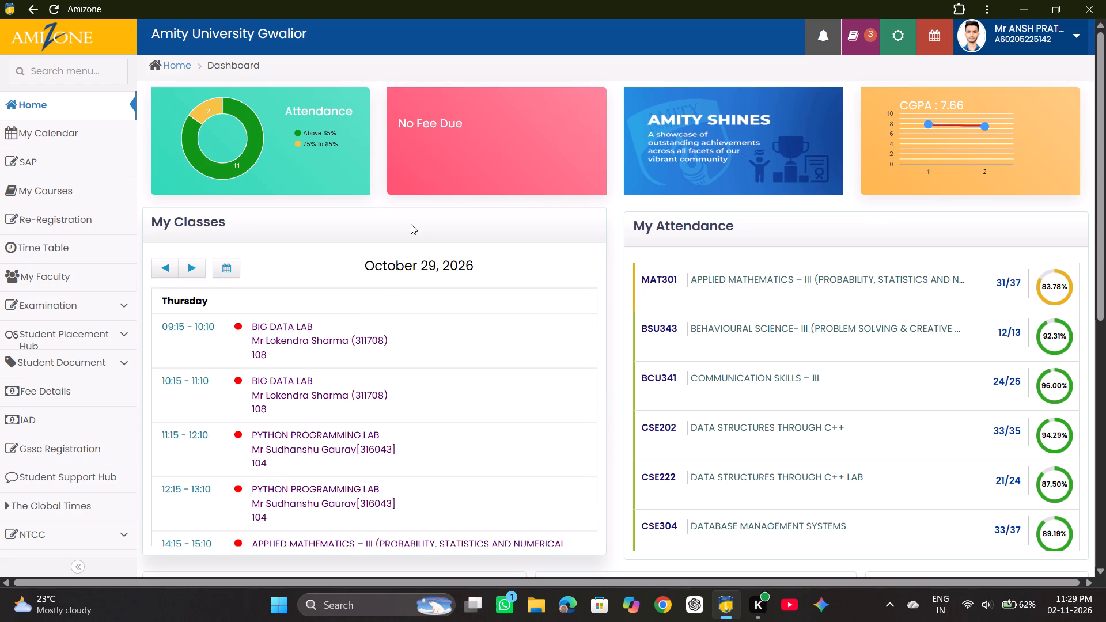
Capture the October 29, 2026 class list in two area screenshots: the date heading with the classes from 09:15, and the 14:15 to 17:10 classes.
key("Print")
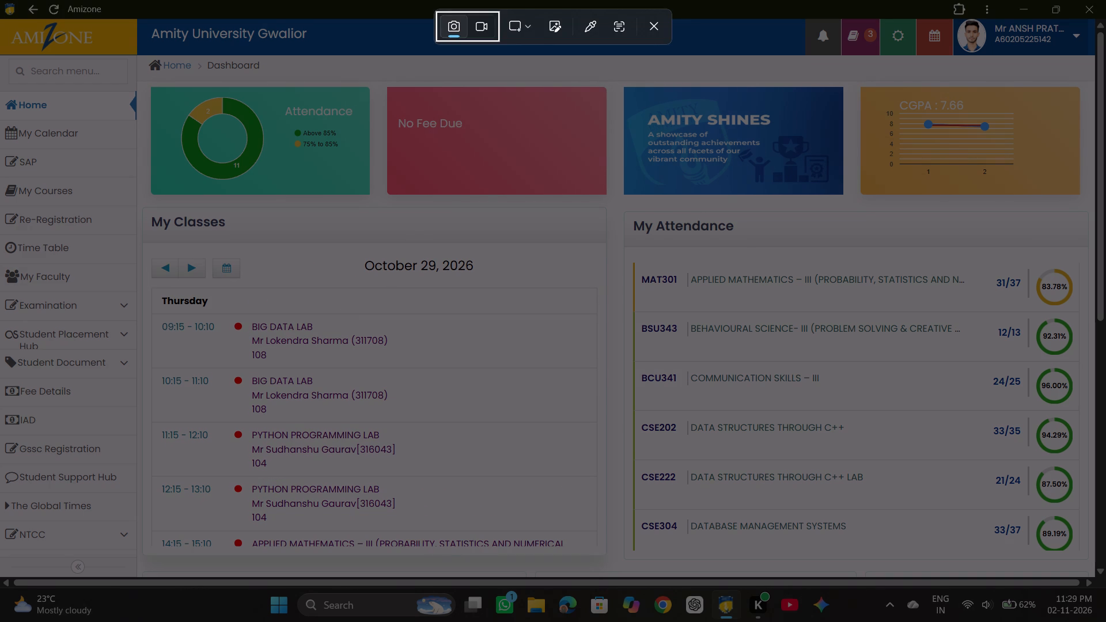
left_click_drag(159, 259, 593, 580)
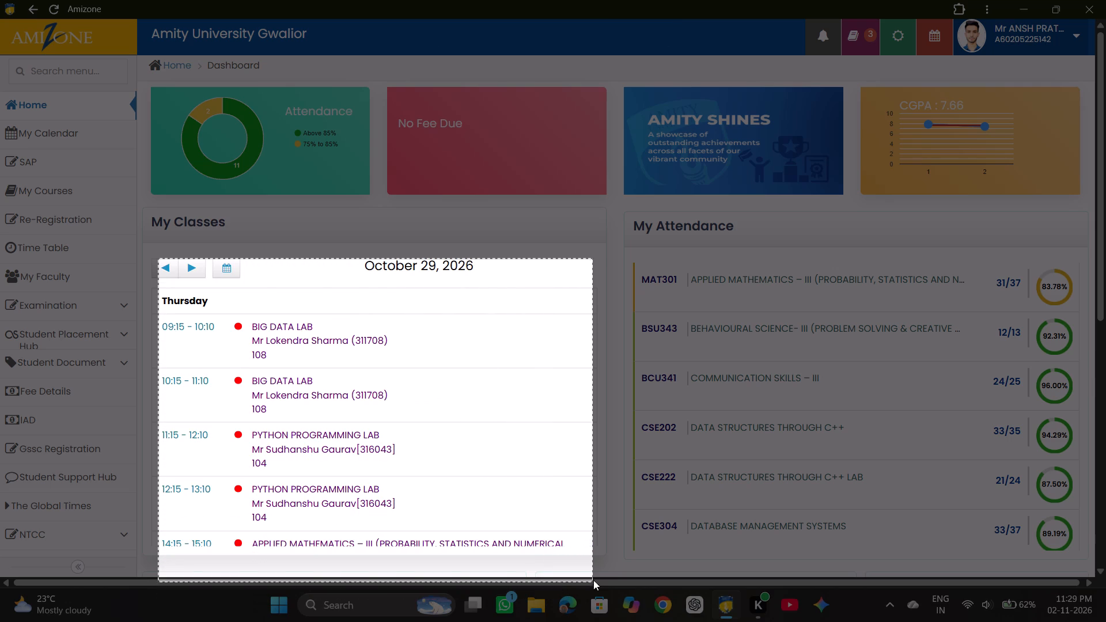
left_click_drag(593, 580, 594, 563)
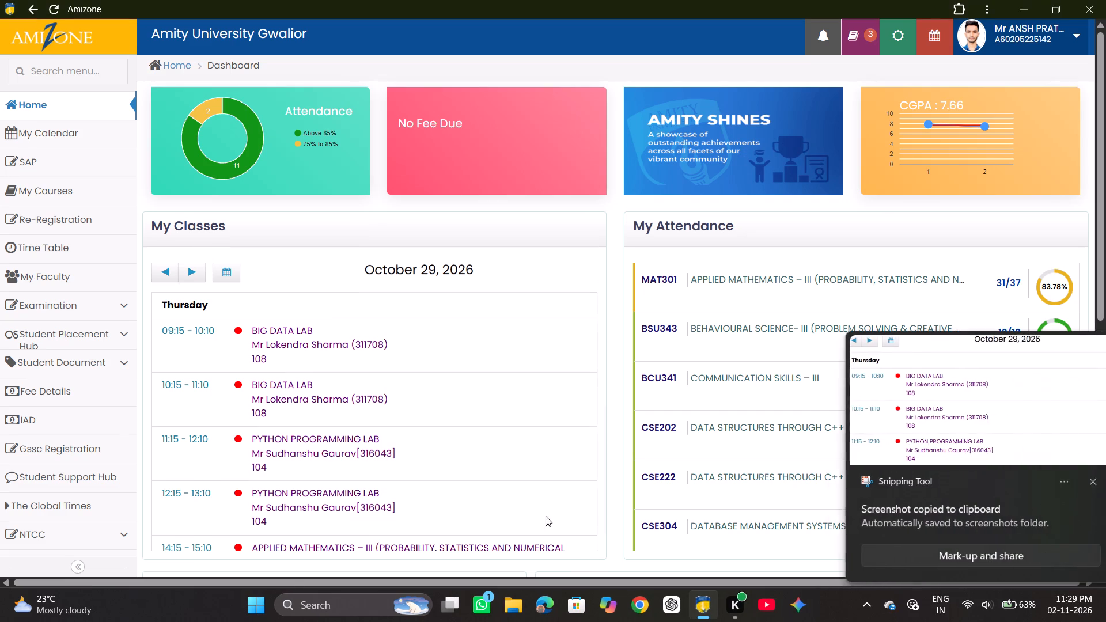
scroll(447, 494, "down", 2)
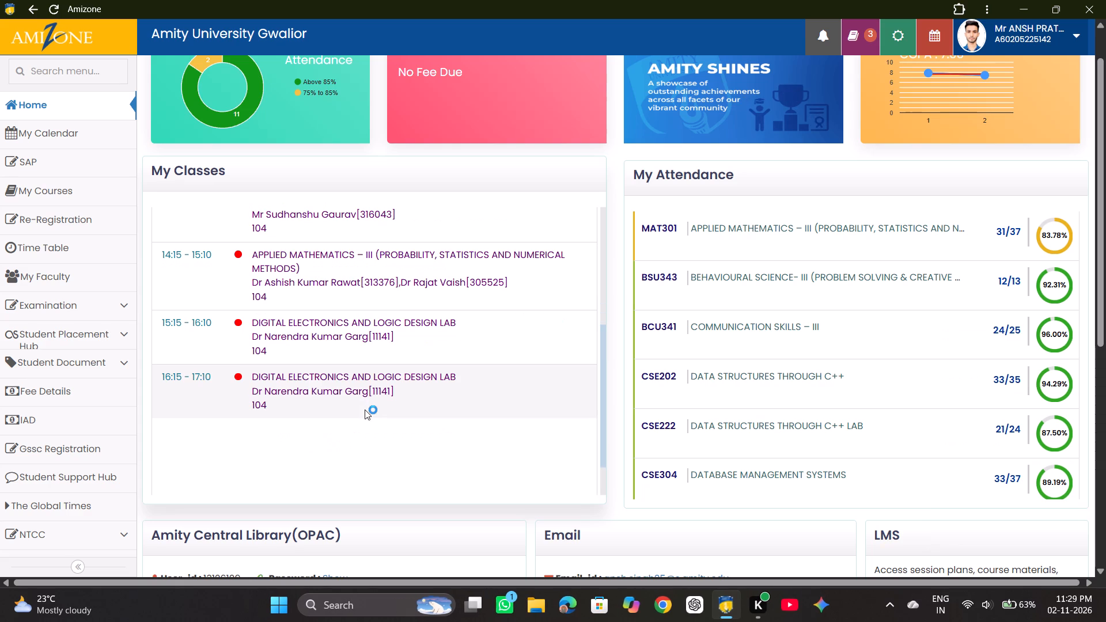
key("Print")
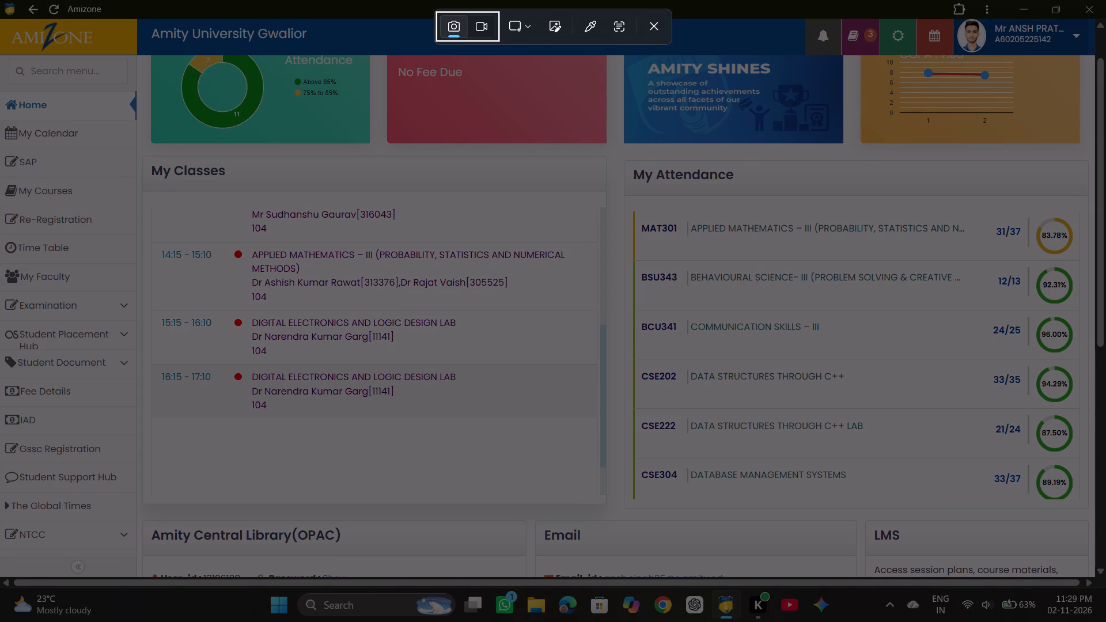
left_click_drag(113, 241, 625, 422)
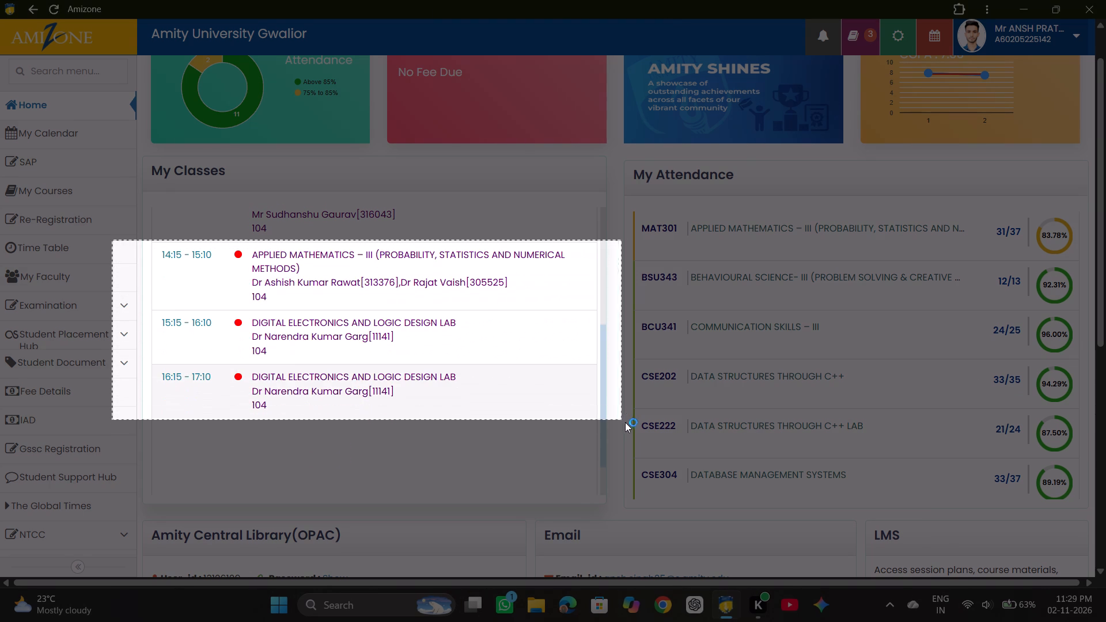
left_click_drag(625, 422, 624, 435)
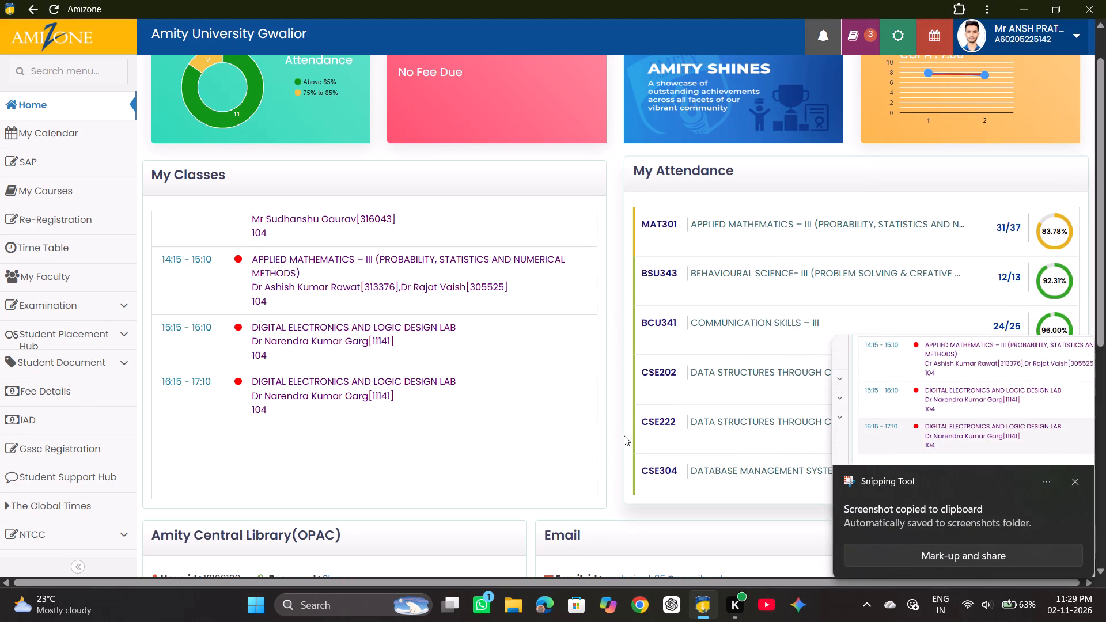
Show the October 30, 2026 classes and capture an area screenshot from the date heading through the 12:15 - 13:10 class.
scroll(461, 308, "up", 4)
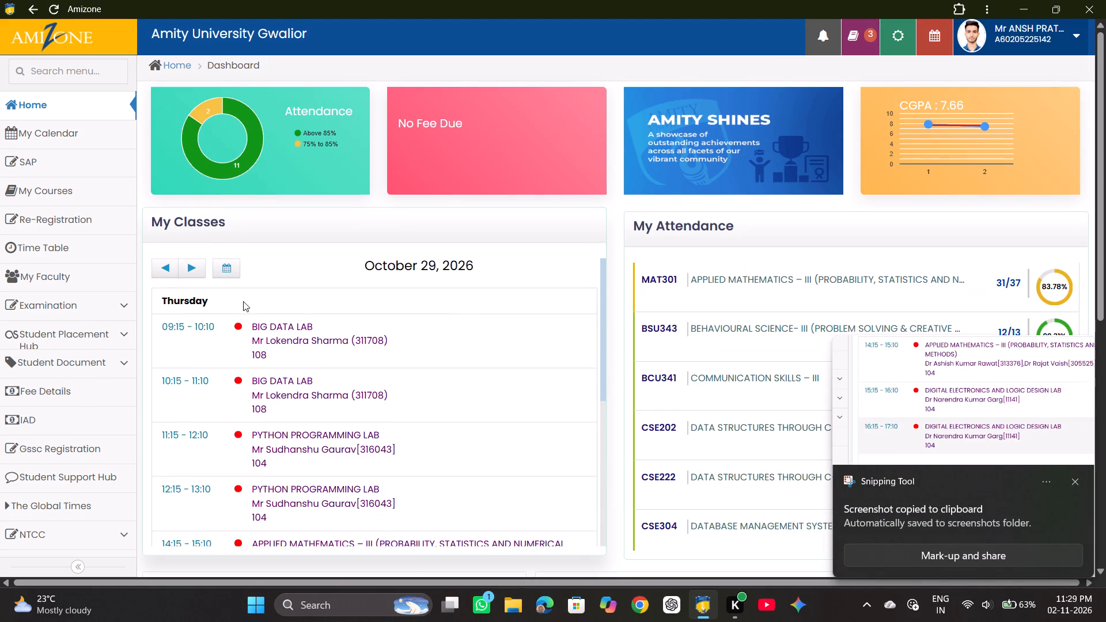
left_click(196, 270)
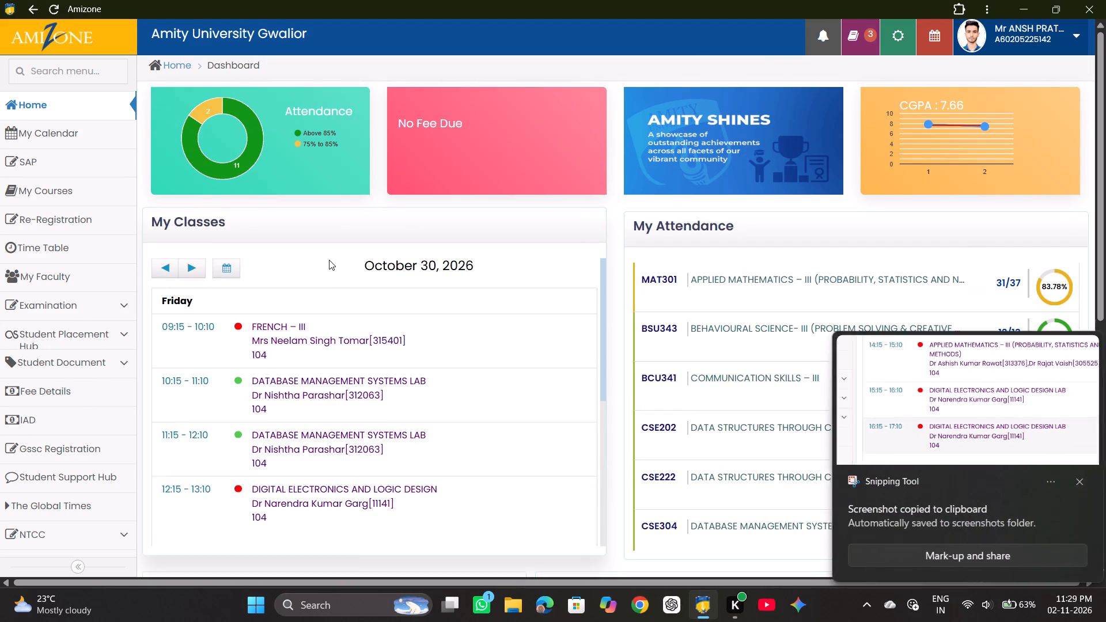
key("Print")
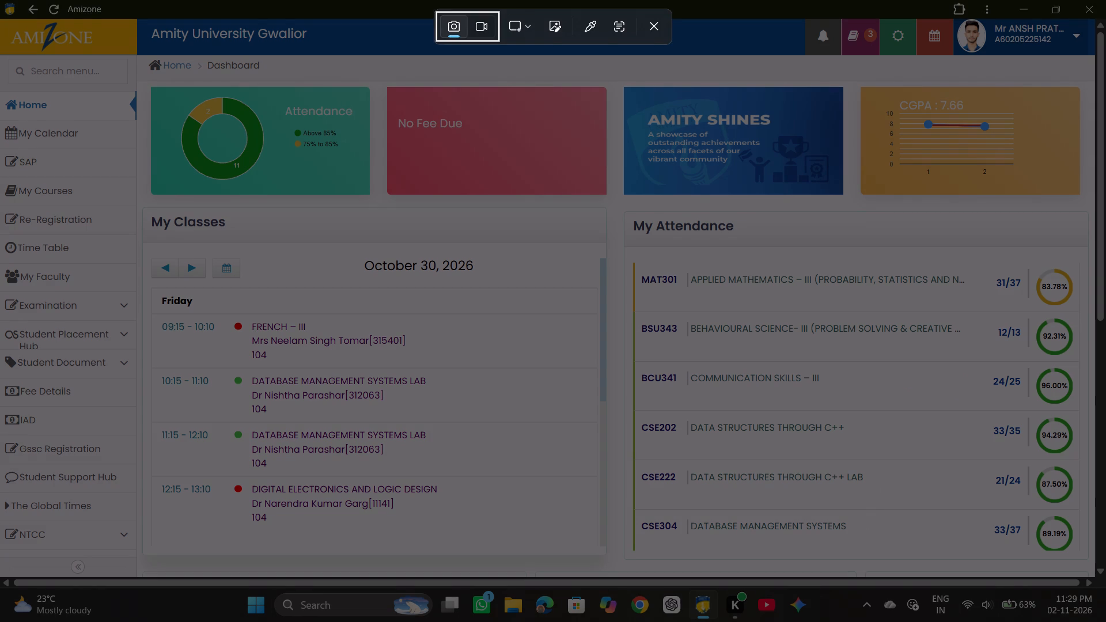
left_click_drag(151, 249, 166, 248)
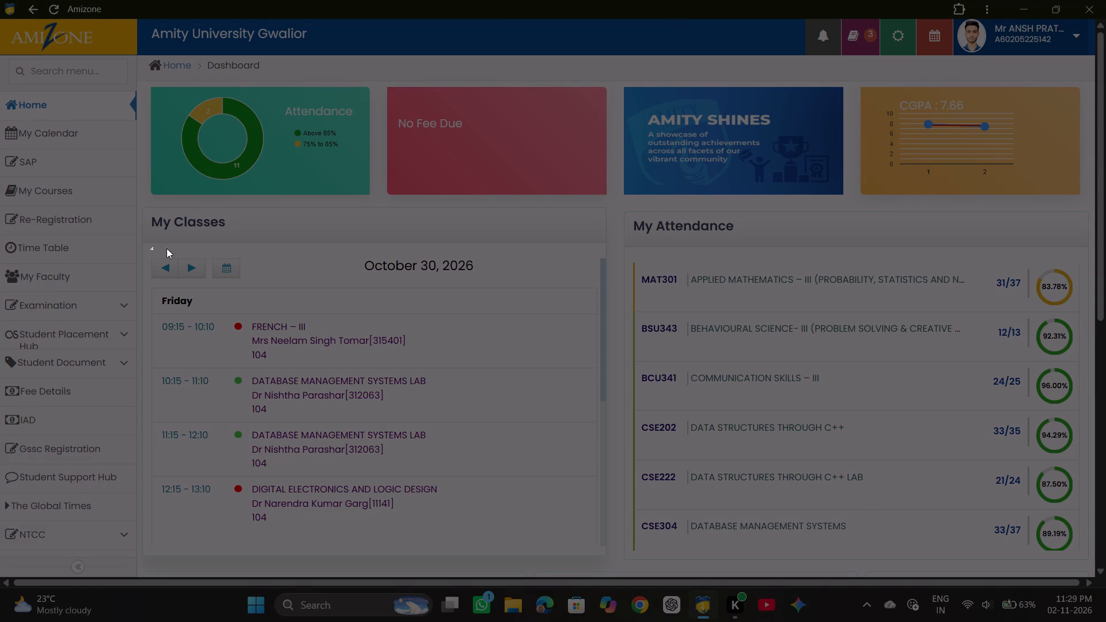
left_click_drag(166, 248, 569, 551)
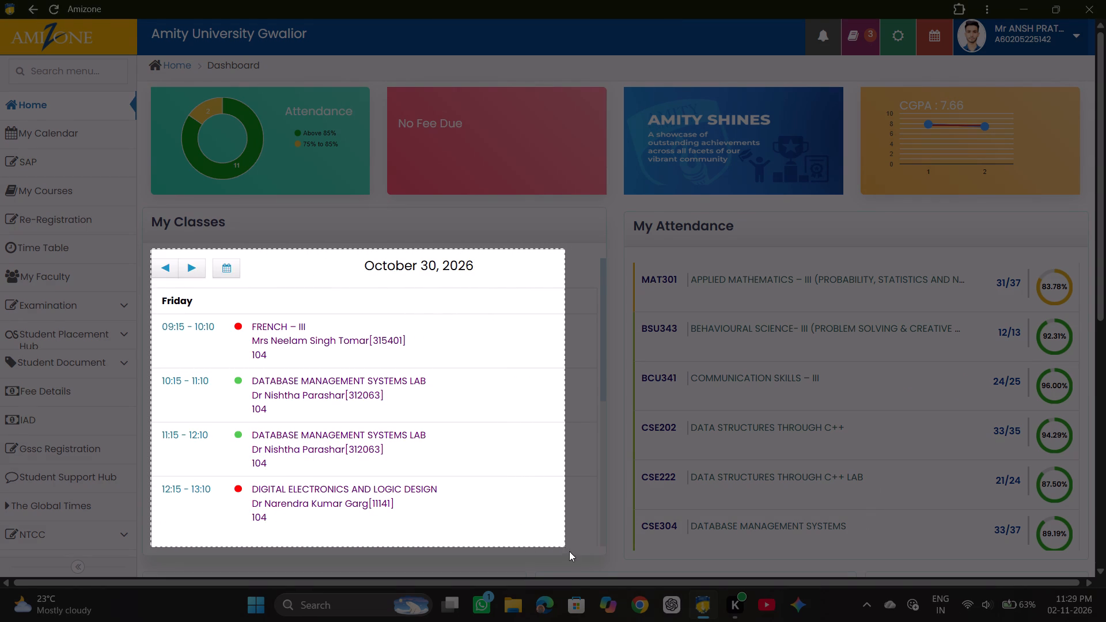
left_click_drag(569, 551, 574, 556)
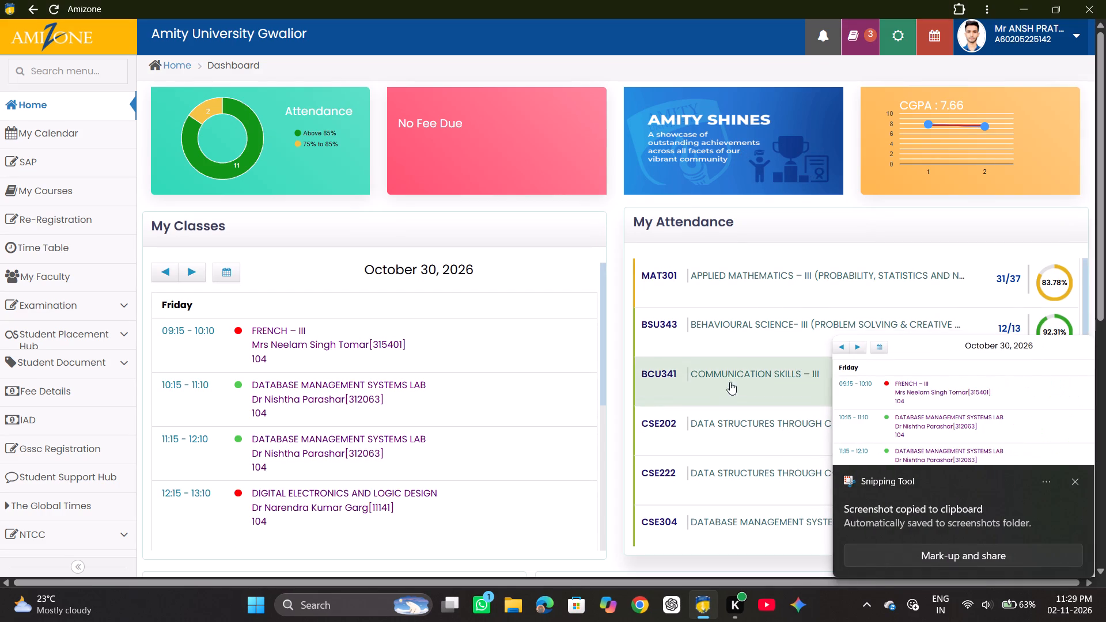
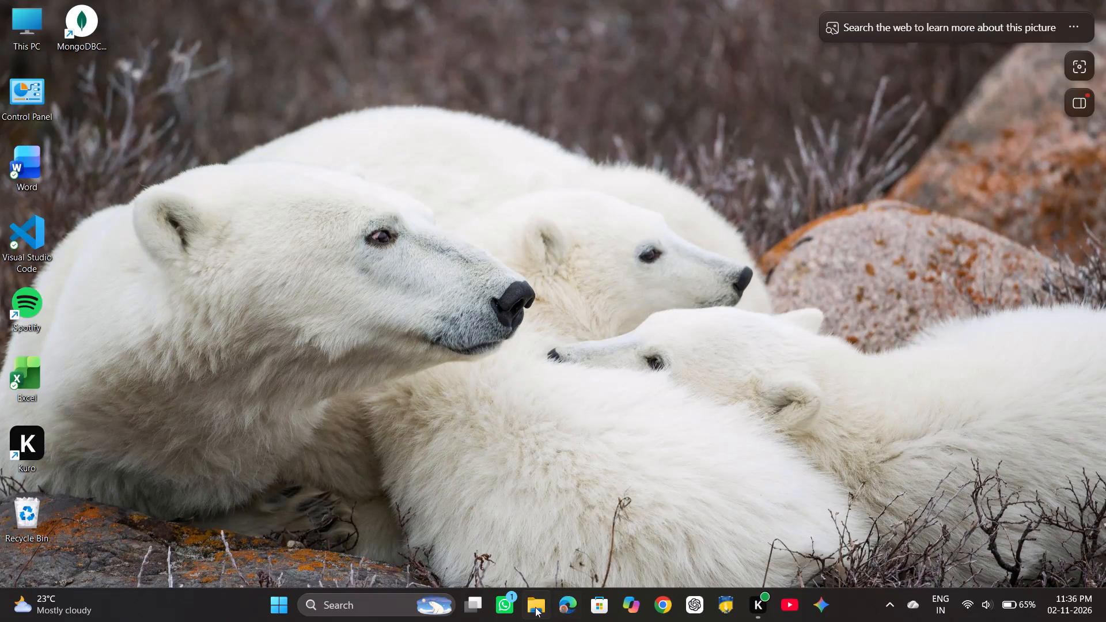
Open the recent Word document "Student_Event_Achievment & OD Form .." from Downloads in File Explorer.
left_click(535, 612)
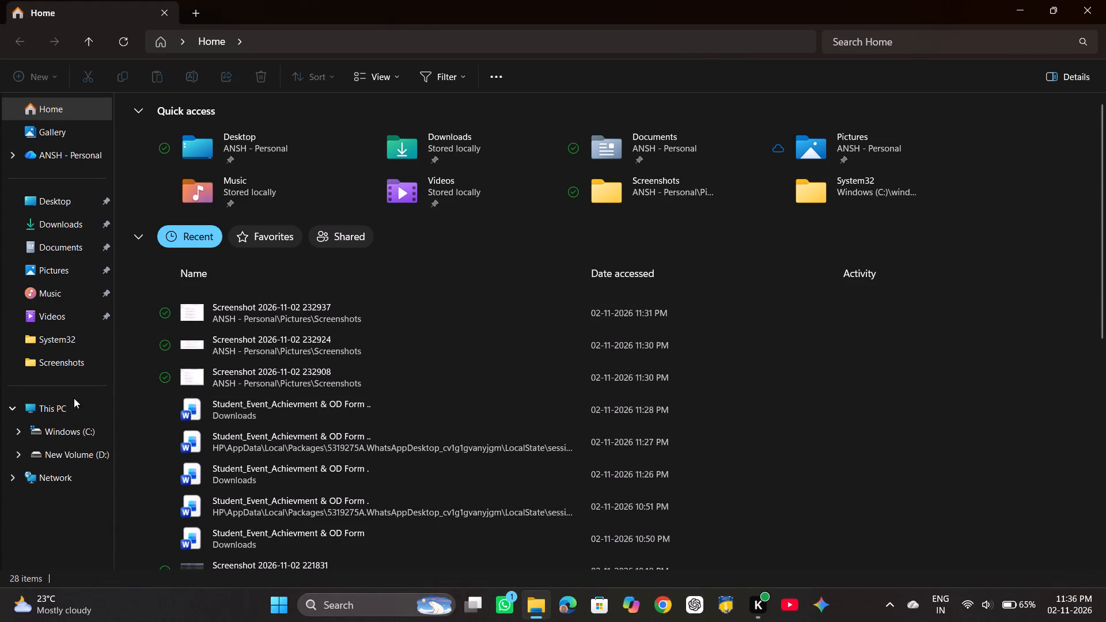
double_click(250, 412)
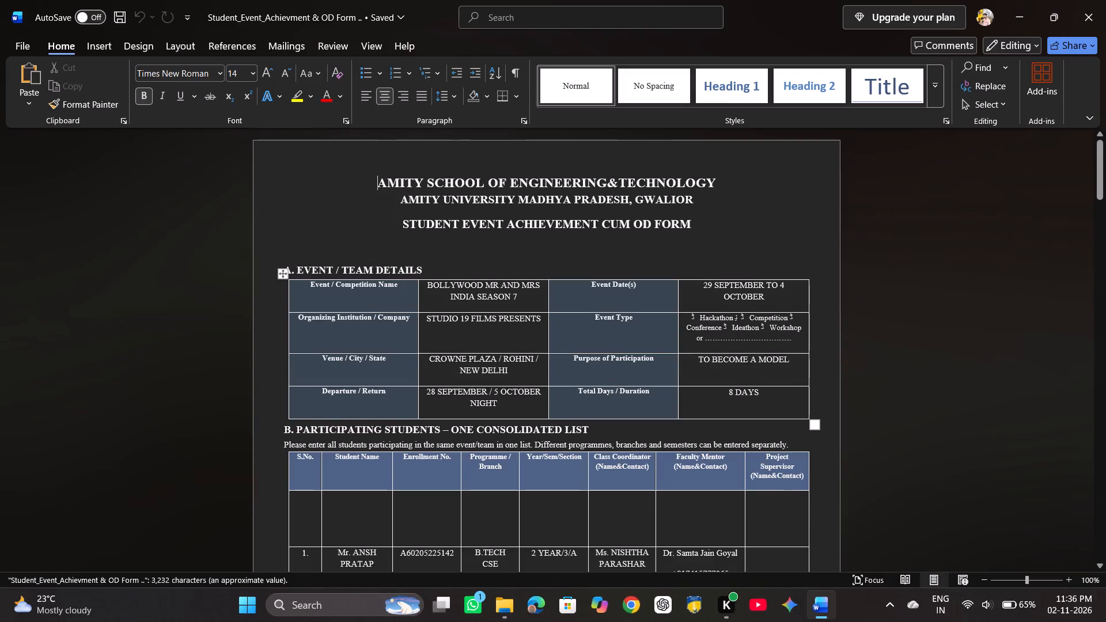
Copy student 2's details from the participating students table into the second empty row below student 5, leaving the serial number cell out.
scroll(855, 260, "down", 5)
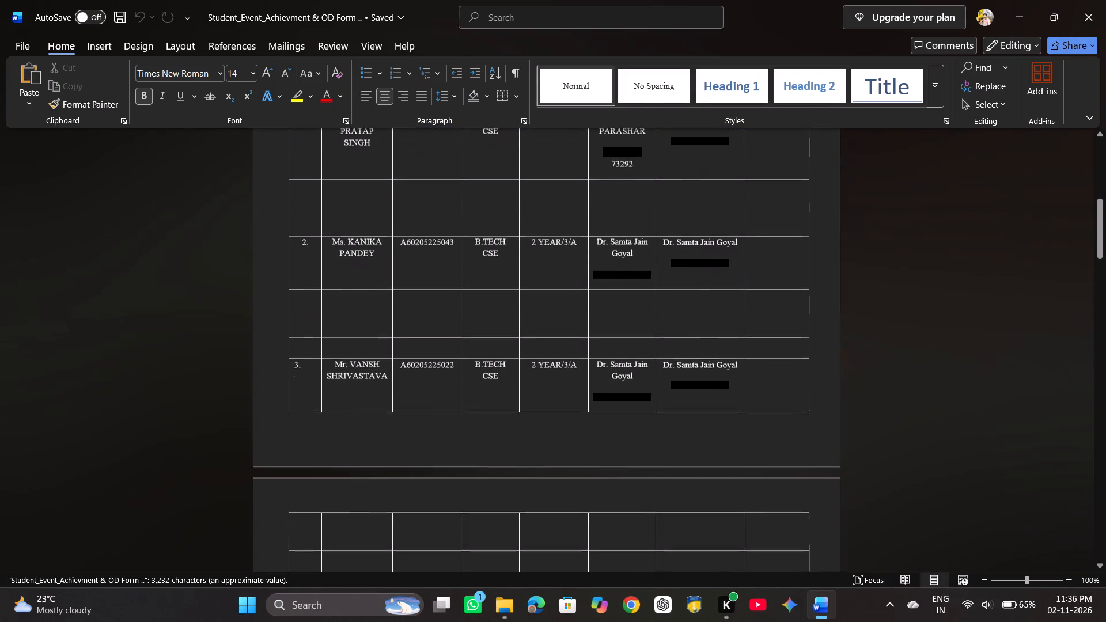
left_click_drag(331, 239, 716, 223)
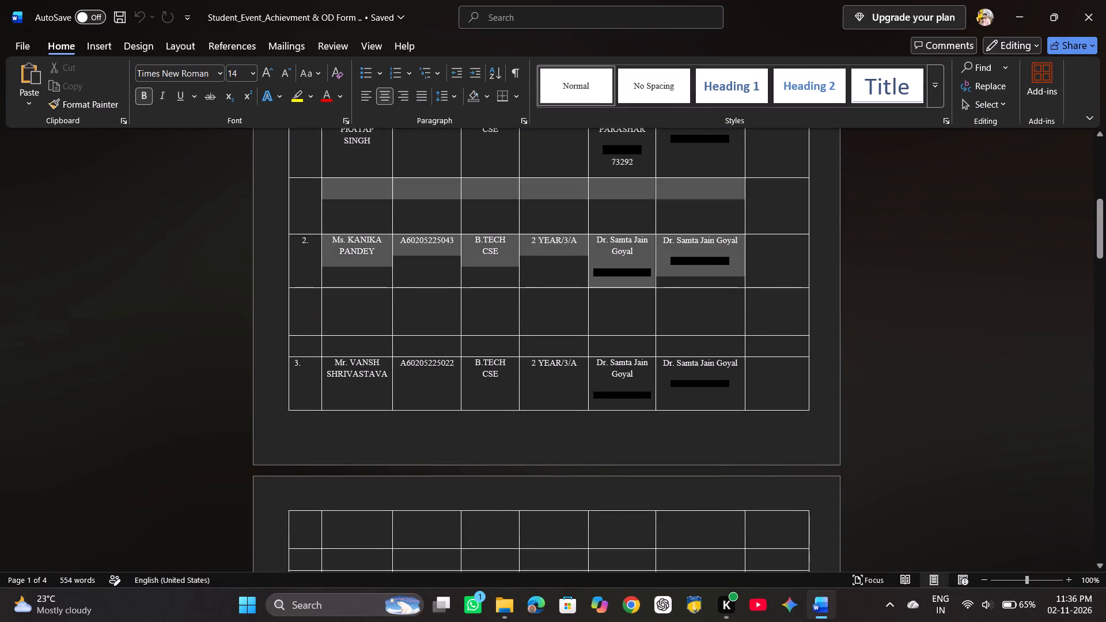
left_click_drag(716, 223, 748, 256)
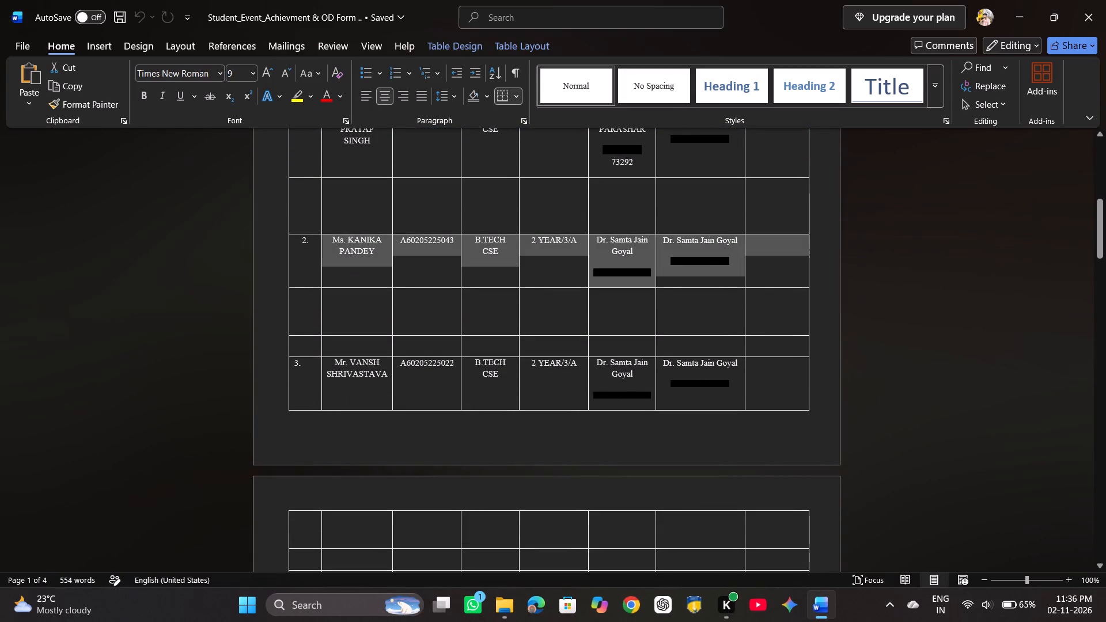
key("ctrl+c")
left_click(874, 316)
scroll(874, 316, "down", 1)
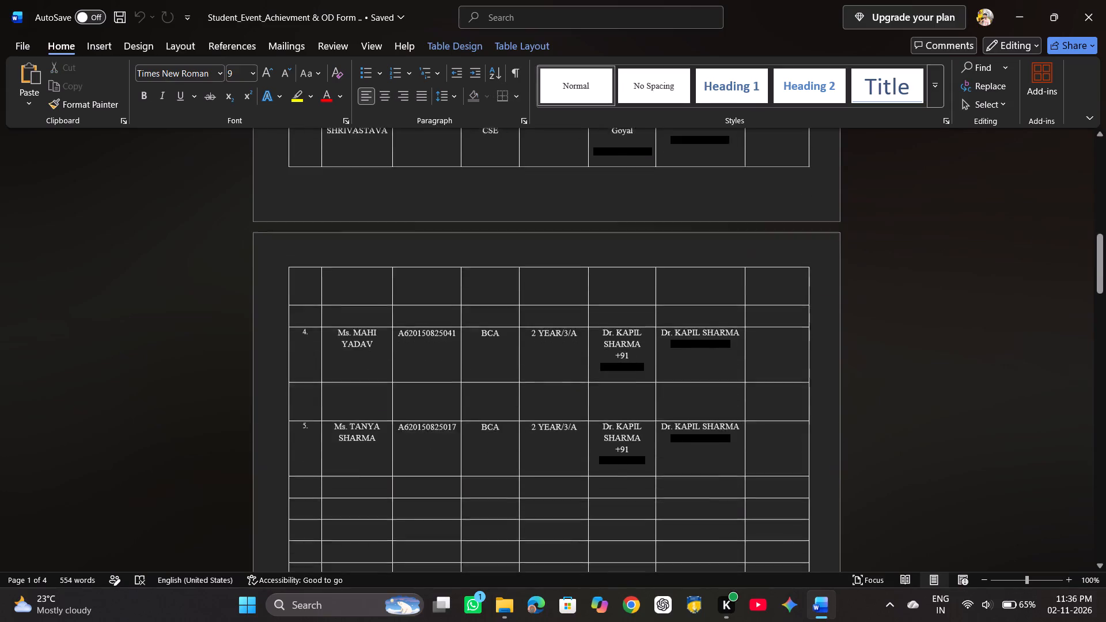
scroll(874, 316, "down", 2)
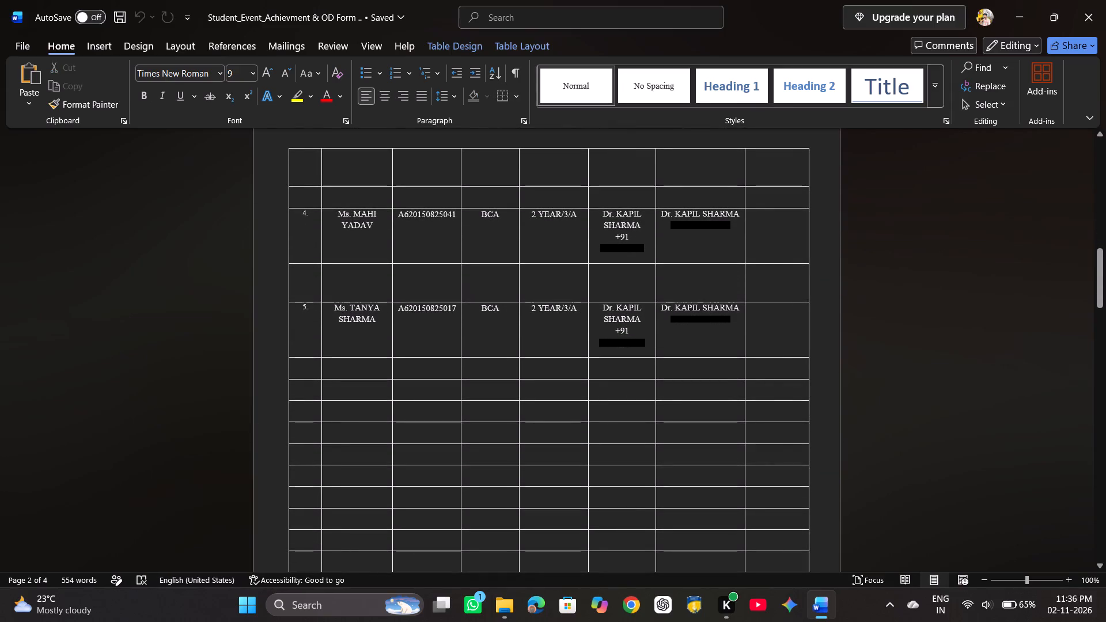
left_click(313, 396)
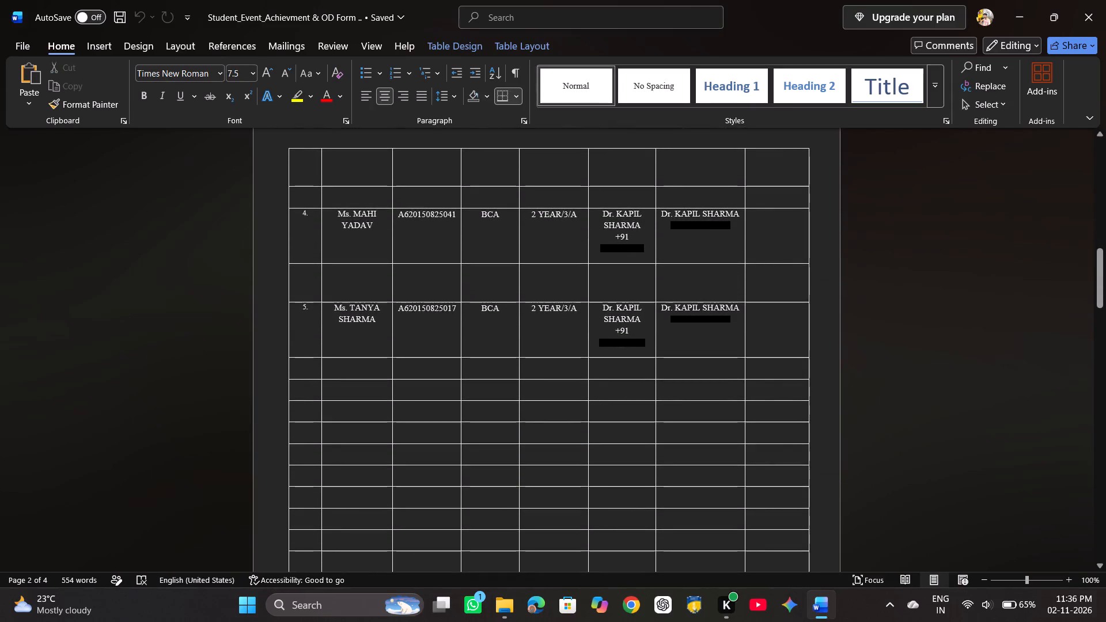
left_click(329, 392)
key("ctrl+v")
Number the pasted student row as 6. in the S.No. column.
left_click(310, 389)
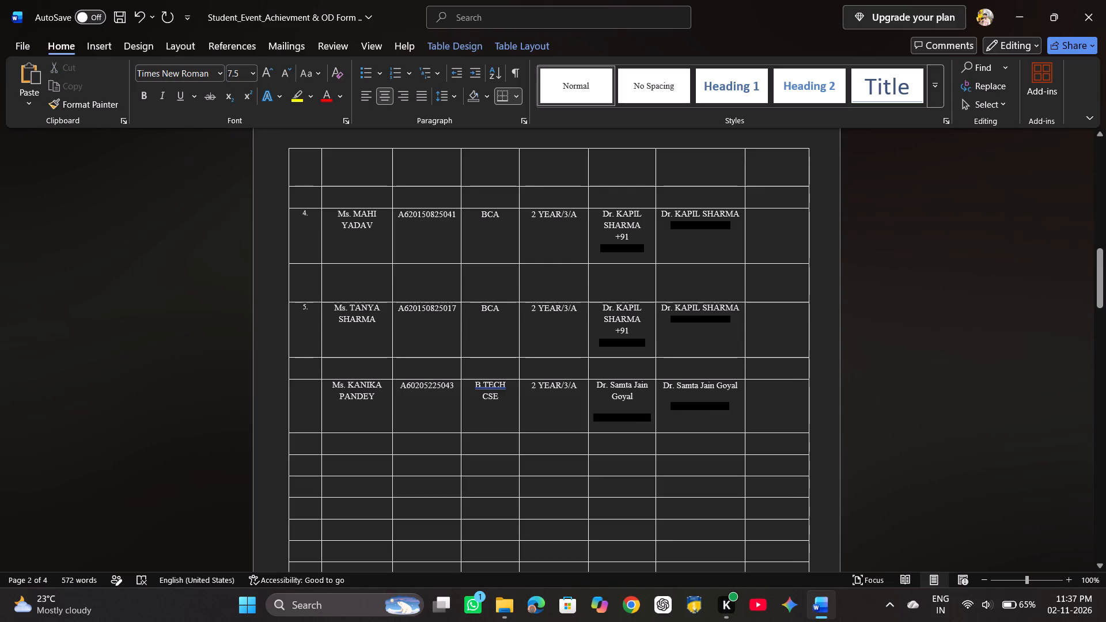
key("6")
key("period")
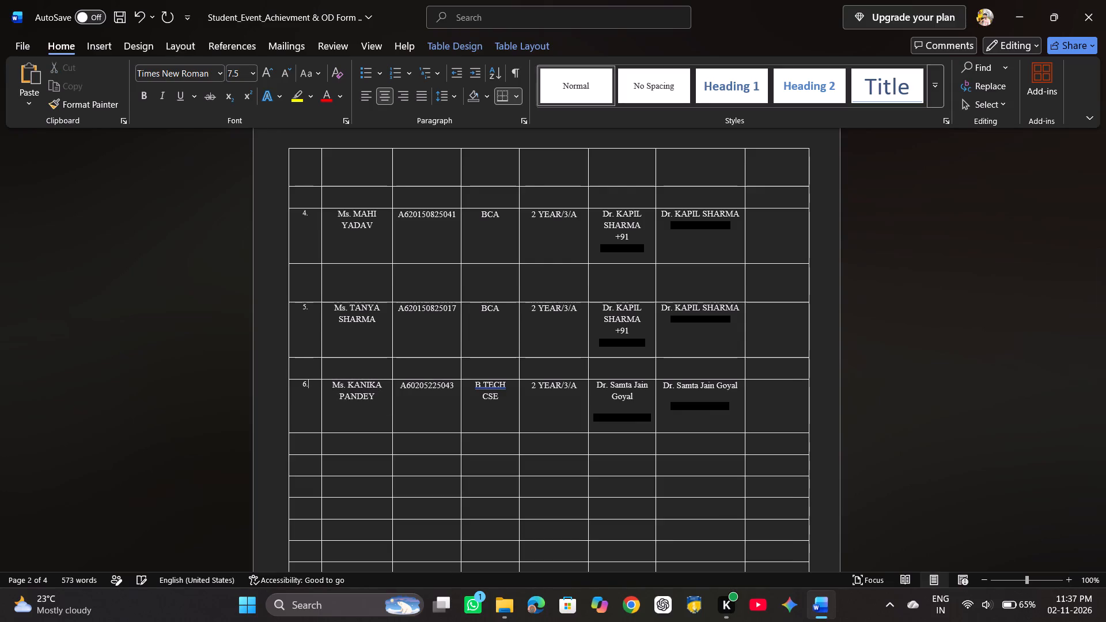
Replace the student name in row 6 with the new student's full name in capitals, keeping the title Ms.
left_click(383, 399)
key("BackSpace")
key("BackSpace")
key("BackSpace")
key("BackSpace")
key("BackSpace")
key("BackSpace")
key("BackSpace")
key("BackSpace")
key("BackSpace")
key("BackSpace")
key("BackSpace")
key("BackSpace")
key("BackSpace")
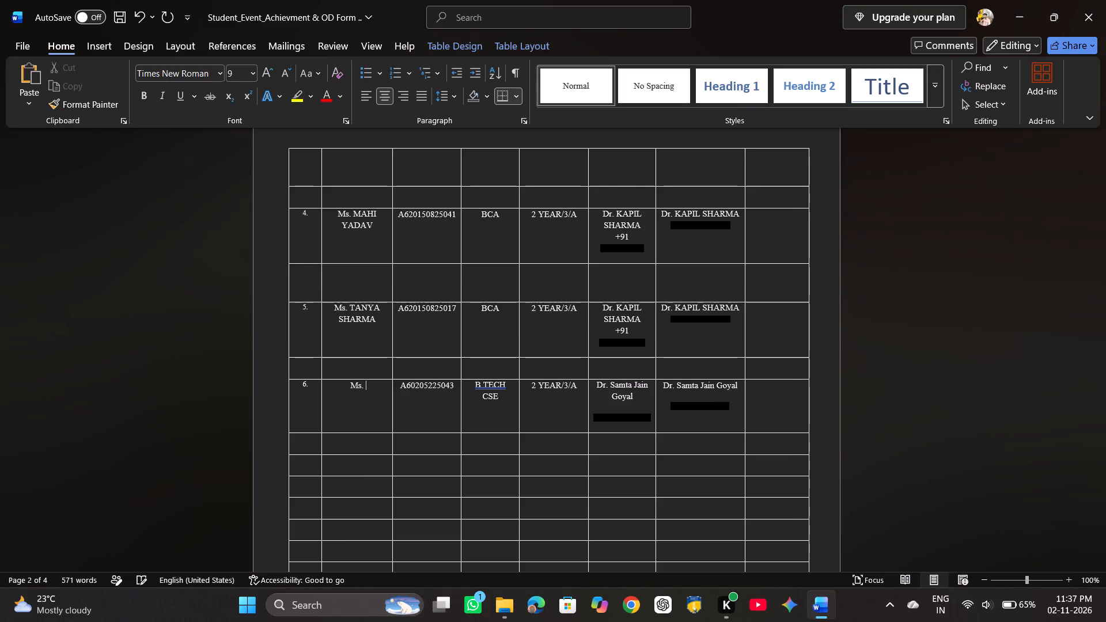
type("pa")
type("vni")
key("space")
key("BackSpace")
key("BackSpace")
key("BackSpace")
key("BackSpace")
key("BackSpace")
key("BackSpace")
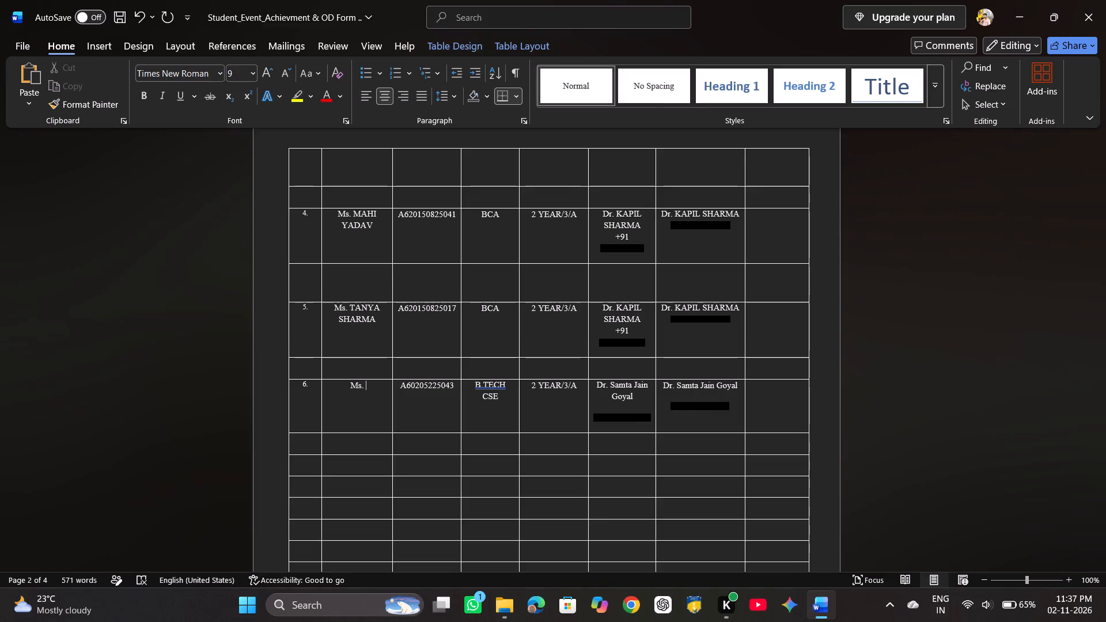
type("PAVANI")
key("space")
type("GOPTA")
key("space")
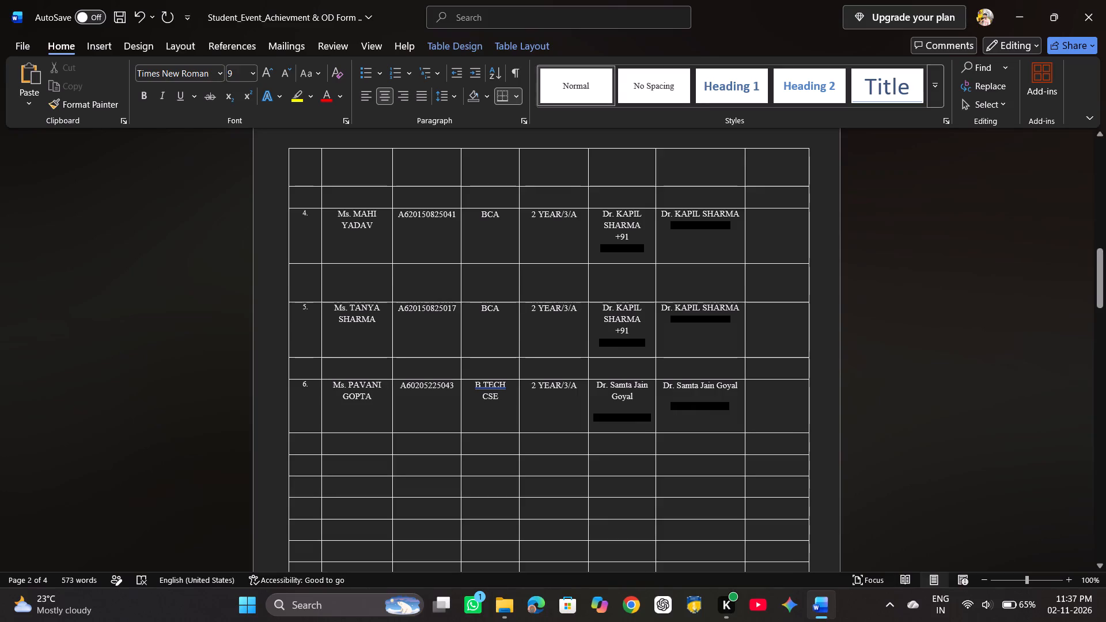
Replace the last four digits of row 6's enrollment number with the new student's digits.
left_click(454, 390)
key("BackSpace")
key("BackSpace")
key("BackSpace")
key("BackSpace")
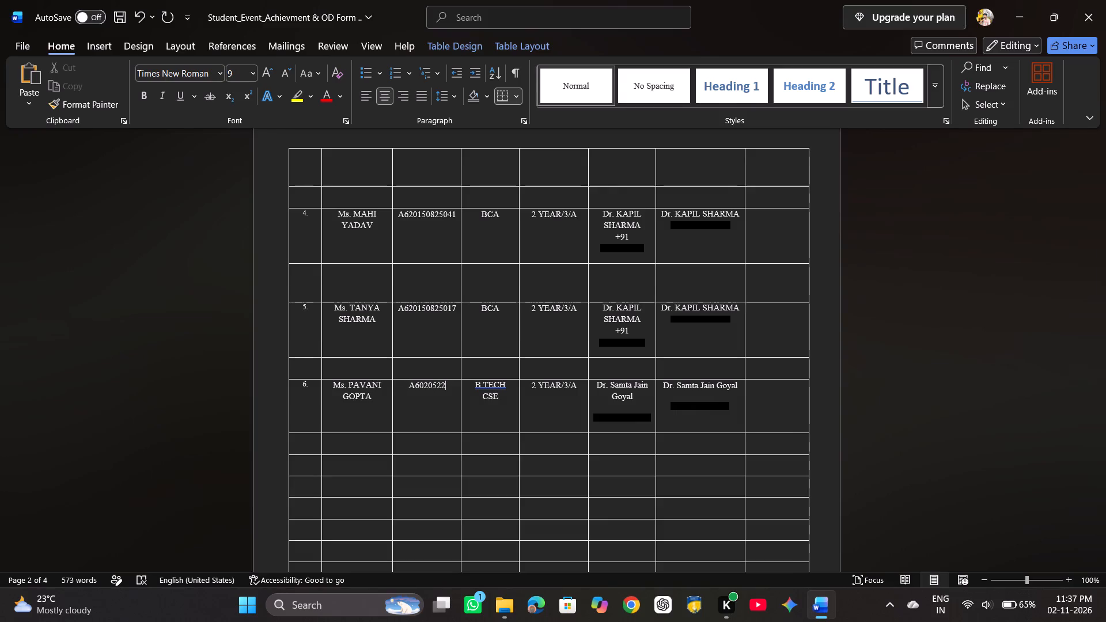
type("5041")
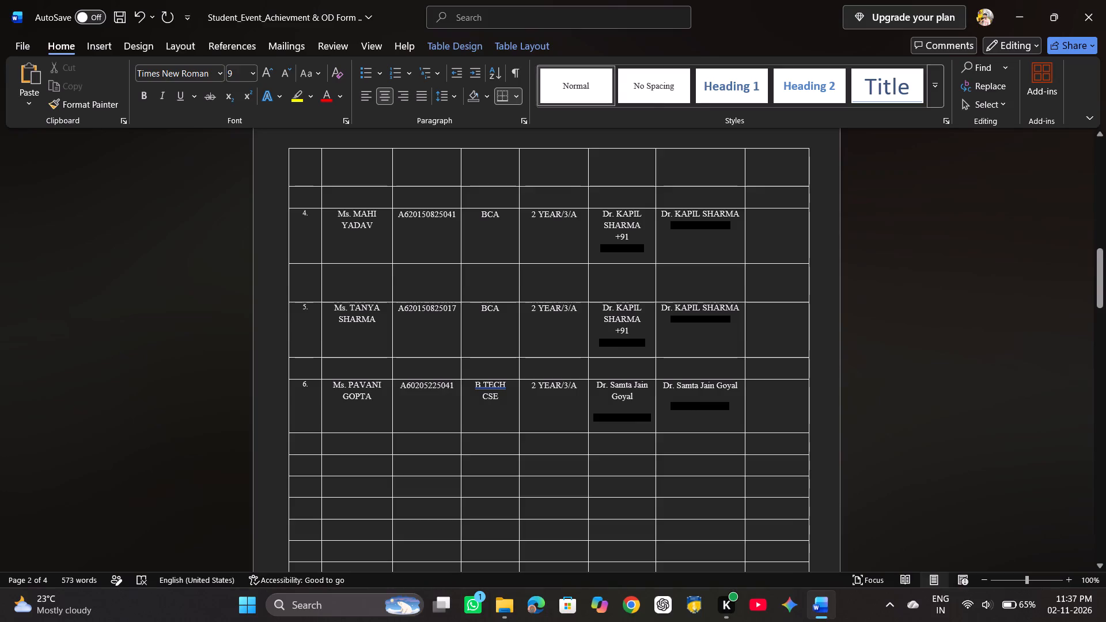
left_click(820, 399)
Copy student 3's 30 OCTOBER entry, without its serial number, into the second empty row below student 5 in the document's last table.
scroll(820, 399, "down", 5)
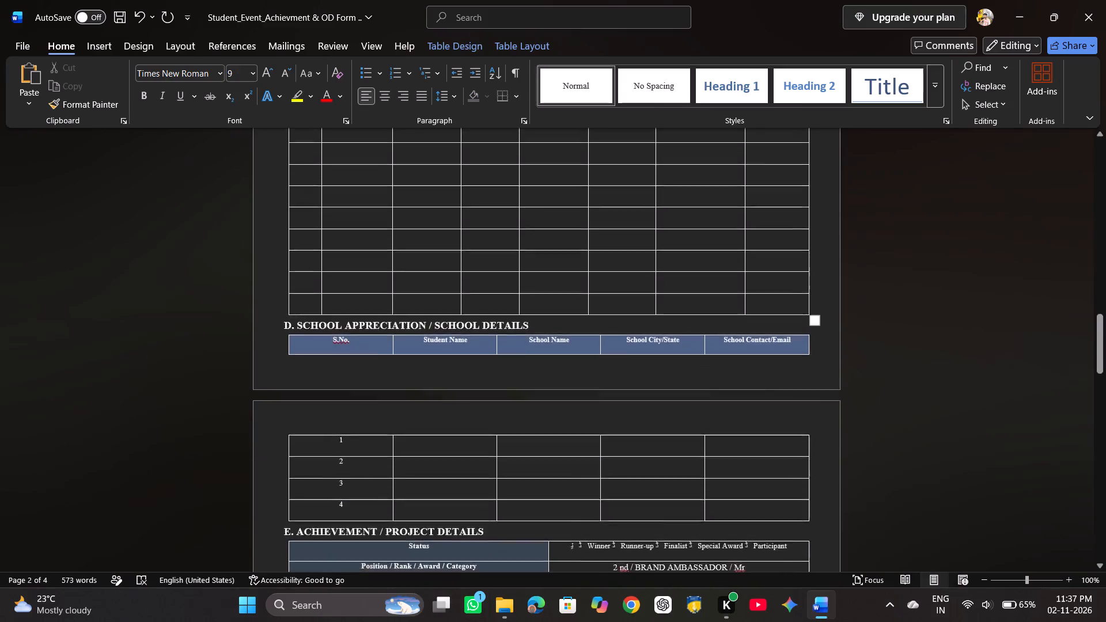
scroll(820, 399, "down", 6)
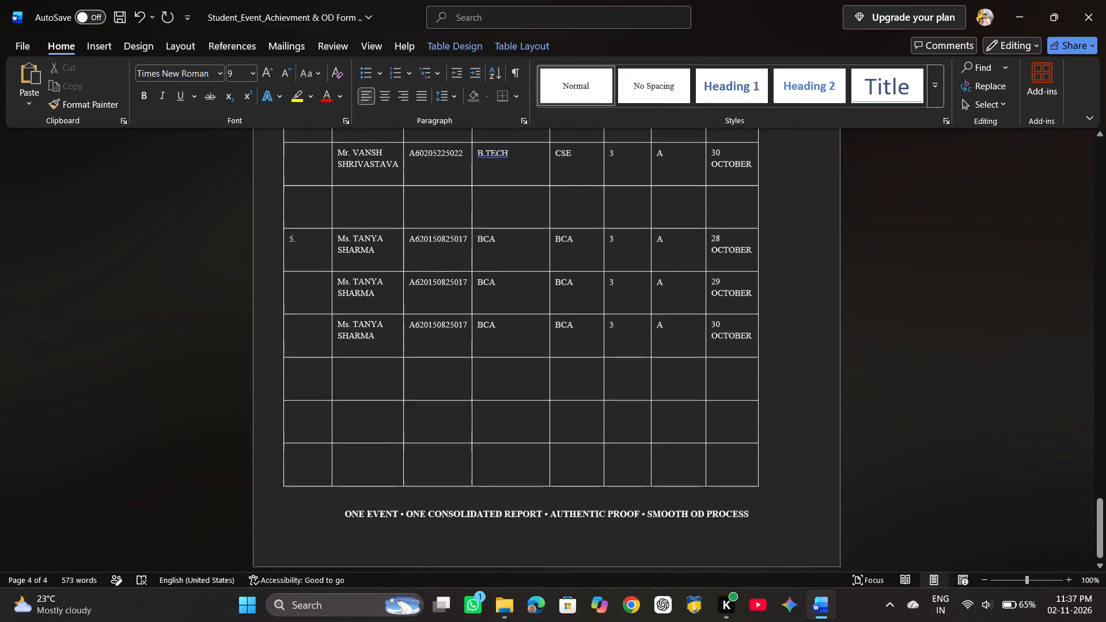
scroll(820, 399, "down", 2)
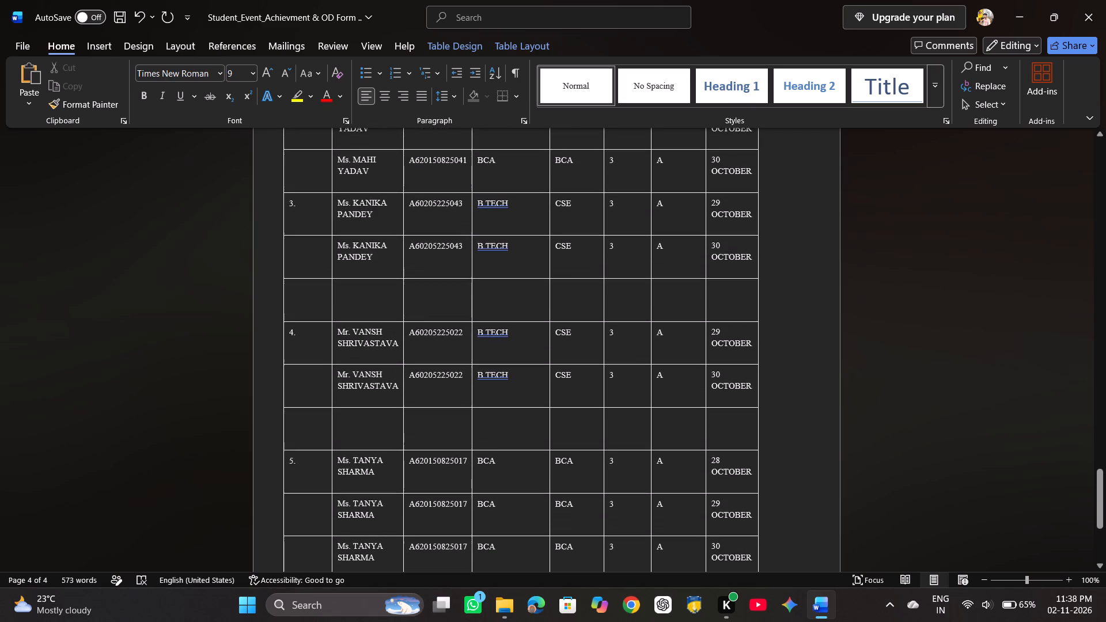
scroll(820, 399, "down", 1)
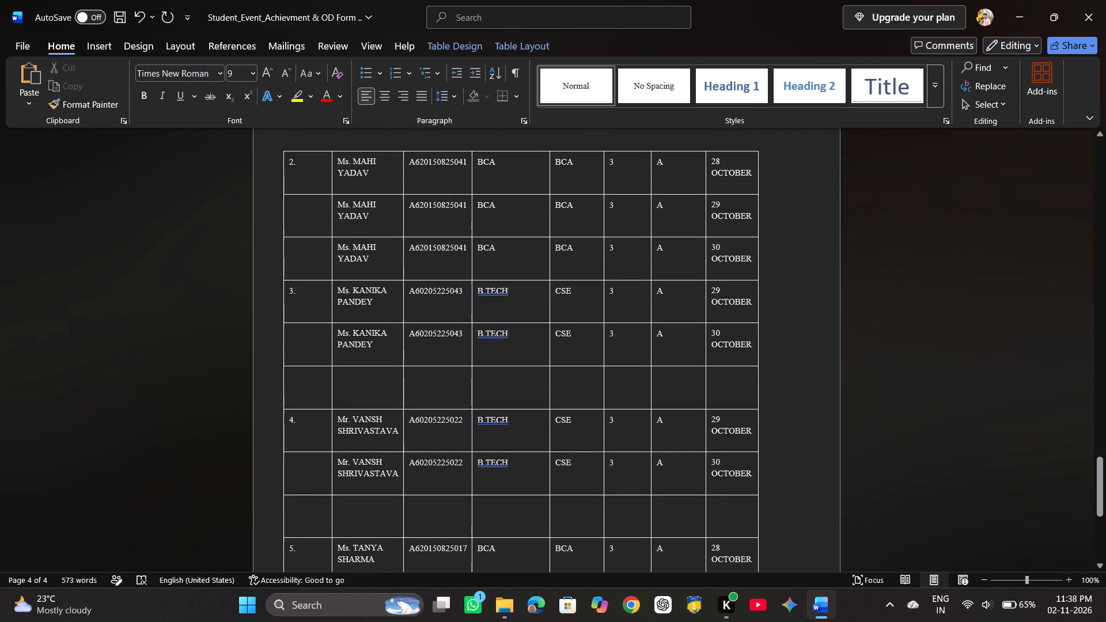
scroll(820, 399, "down", 1)
left_click_drag(339, 331, 456, 344)
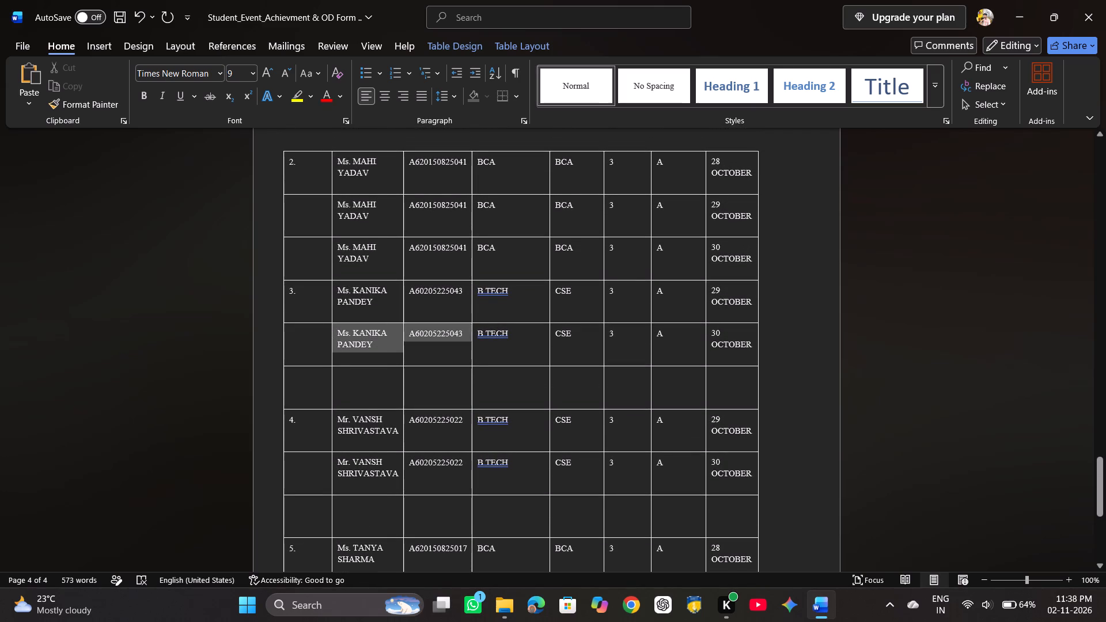
left_click_drag(456, 344, 737, 343)
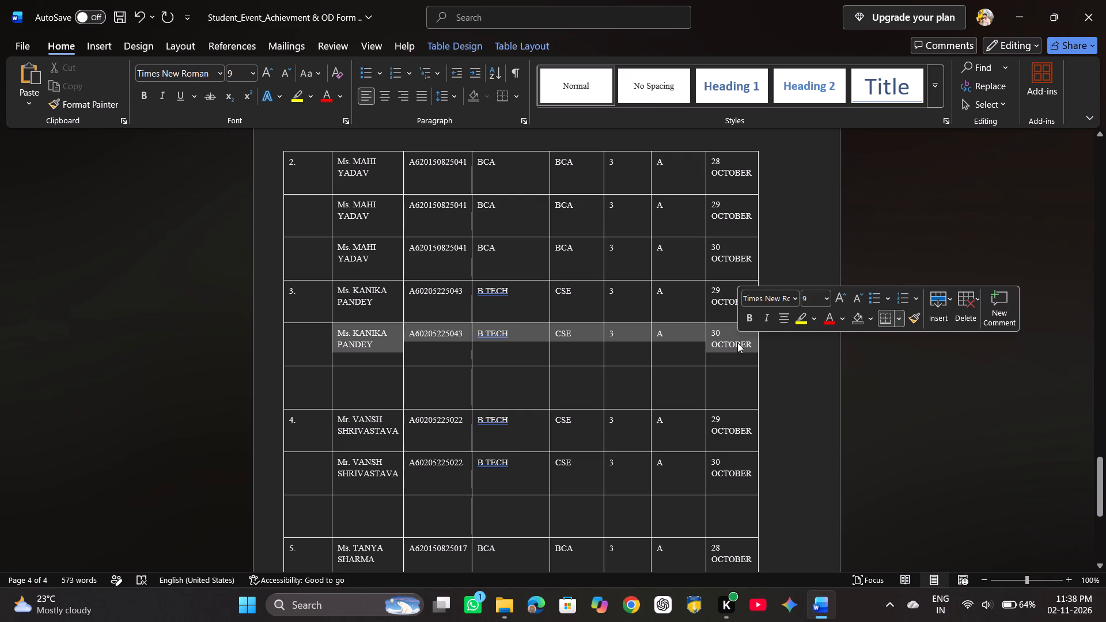
key("ctrl+c")
scroll(866, 347, "down", 1)
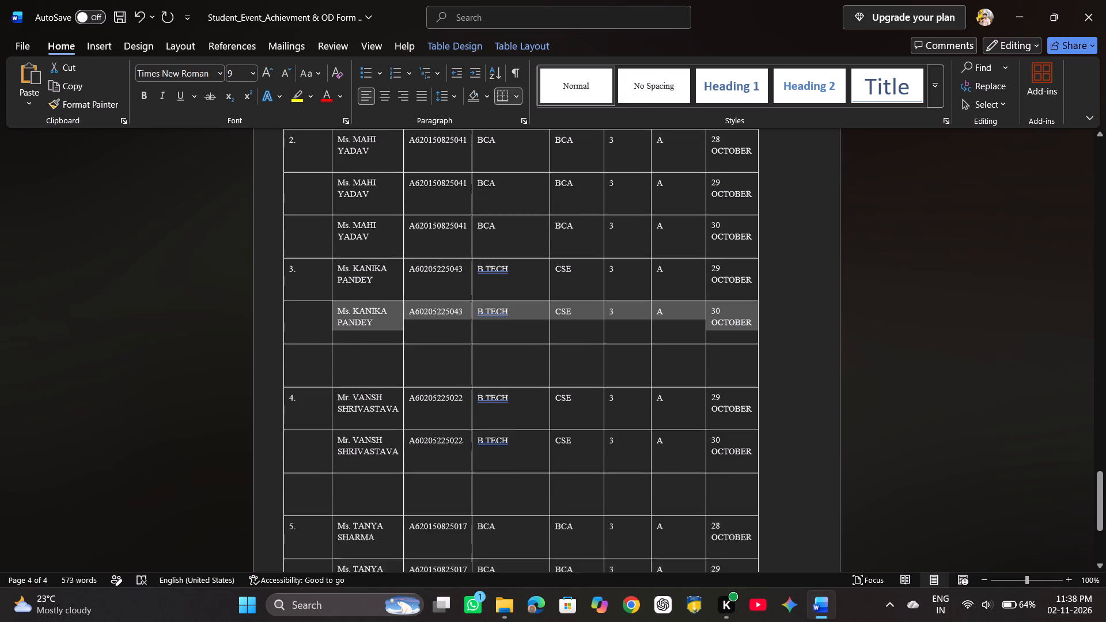
scroll(866, 347, "down", 3)
left_click(310, 414)
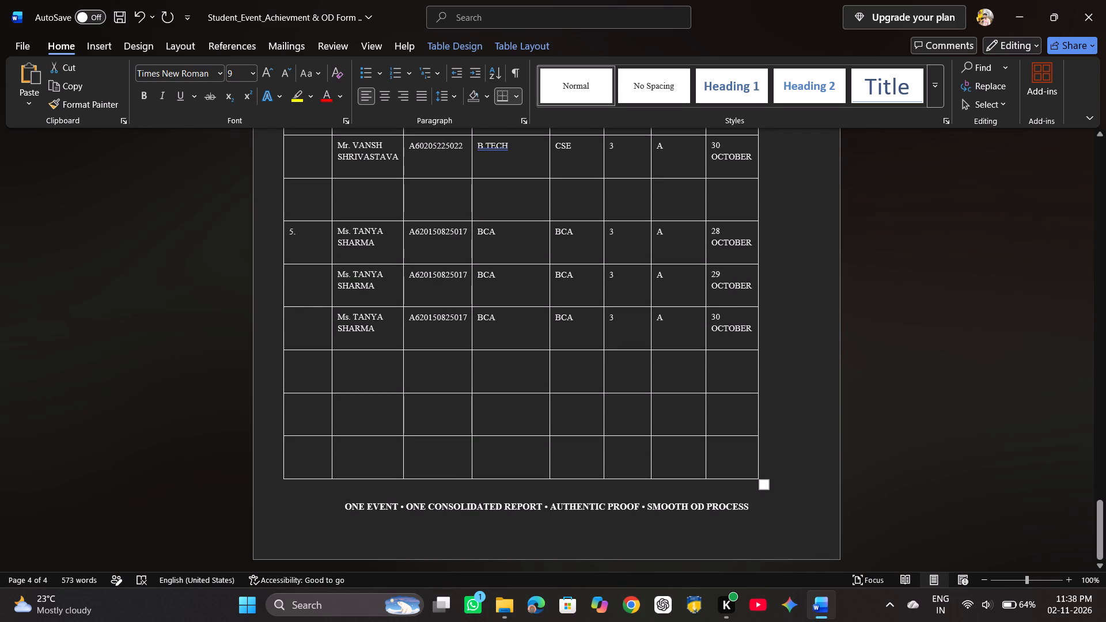
left_click(352, 416)
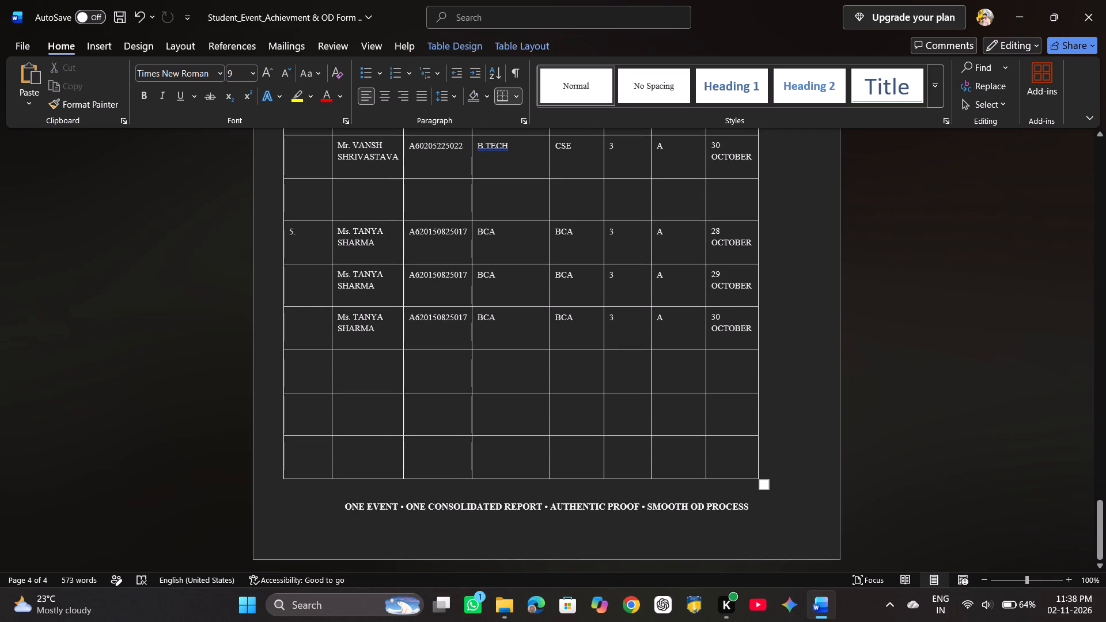
key("ctrl+v")
Replace the student name in the copied entry below student 5 with the sixth student's full name in capitals, keeping the title Ms.
left_click(384, 419)
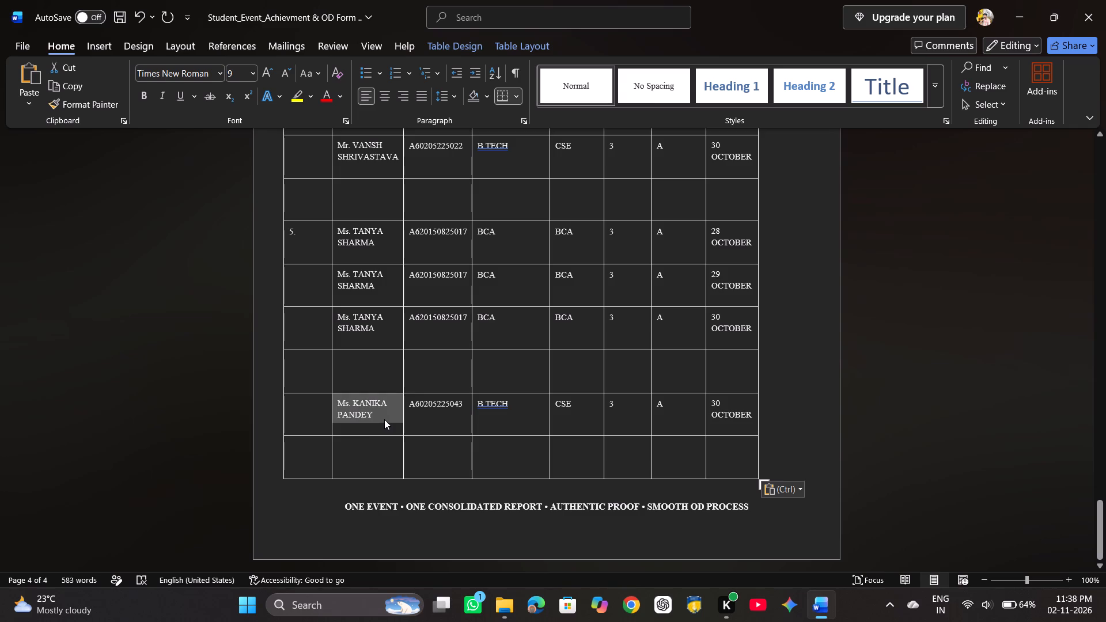
key("BackSpace")
key("BackSpace")
key("BackSpace")
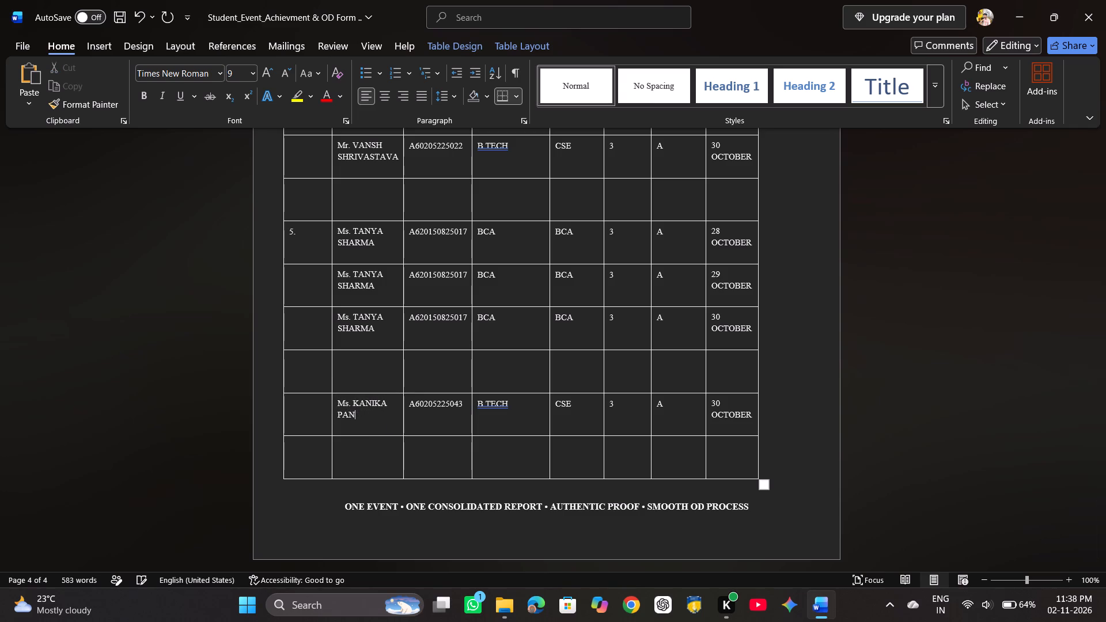
key("BackSpace")
key("BackSpace")
key("BackSpace")
key("BackSpace")
key("BackSpace")
key("BackSpace")
key("BackSpace")
key("BackSpace")
key("BackSpace")
key("BackSpace")
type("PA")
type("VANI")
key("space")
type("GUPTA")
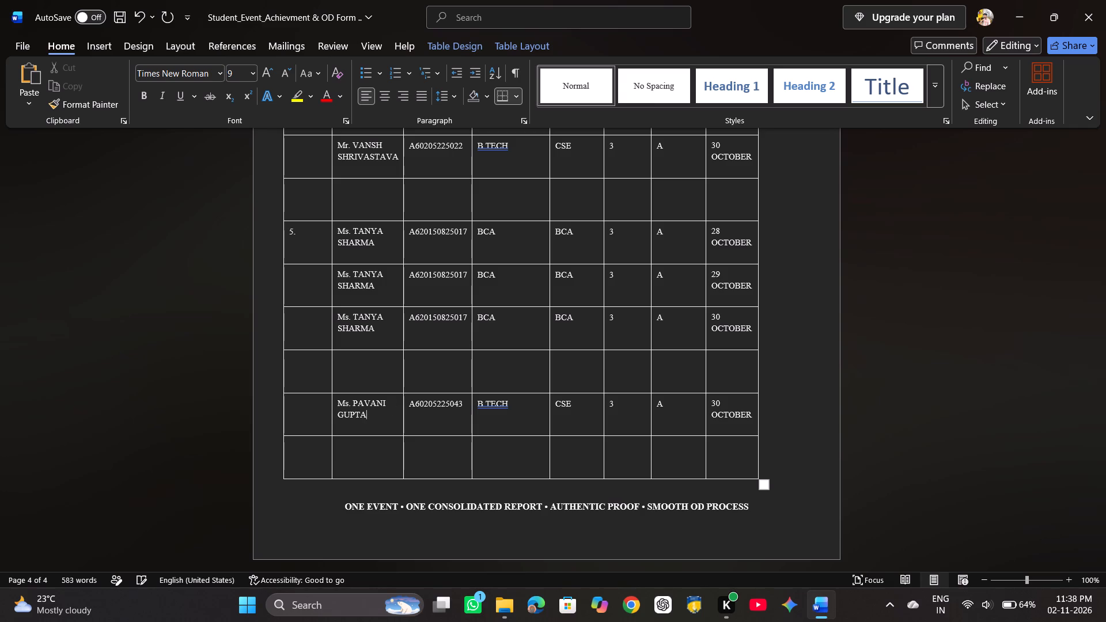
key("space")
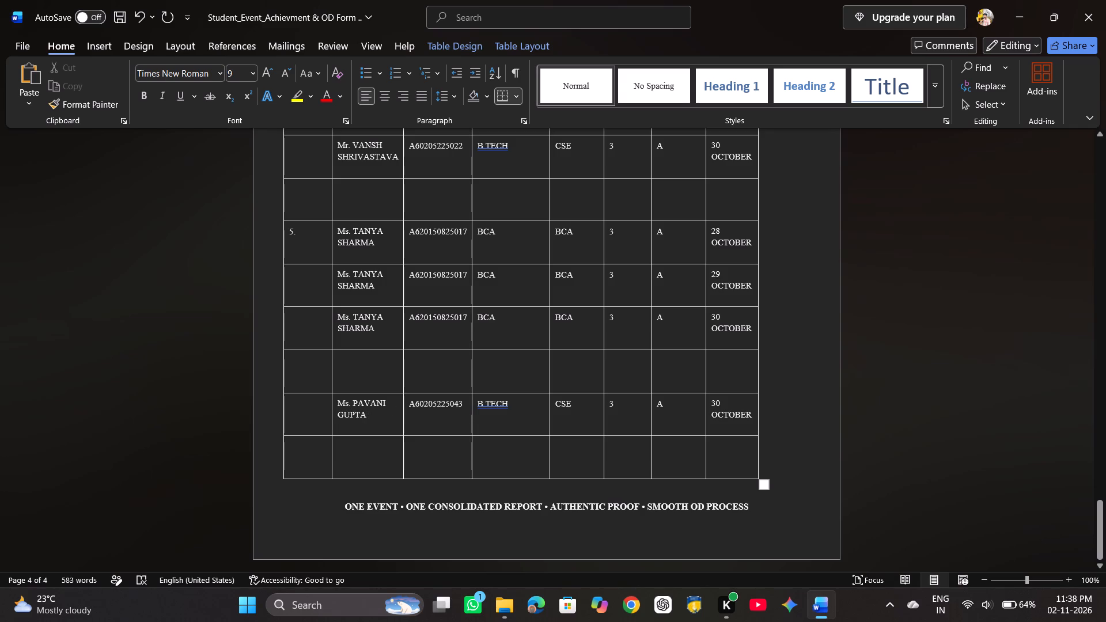
Replace the last three digits of the enrollment number in the sixth student's dated entry with the new student's digits.
left_click(468, 406)
key("BackSpace")
key("BackSpace")
key("BackSpace")
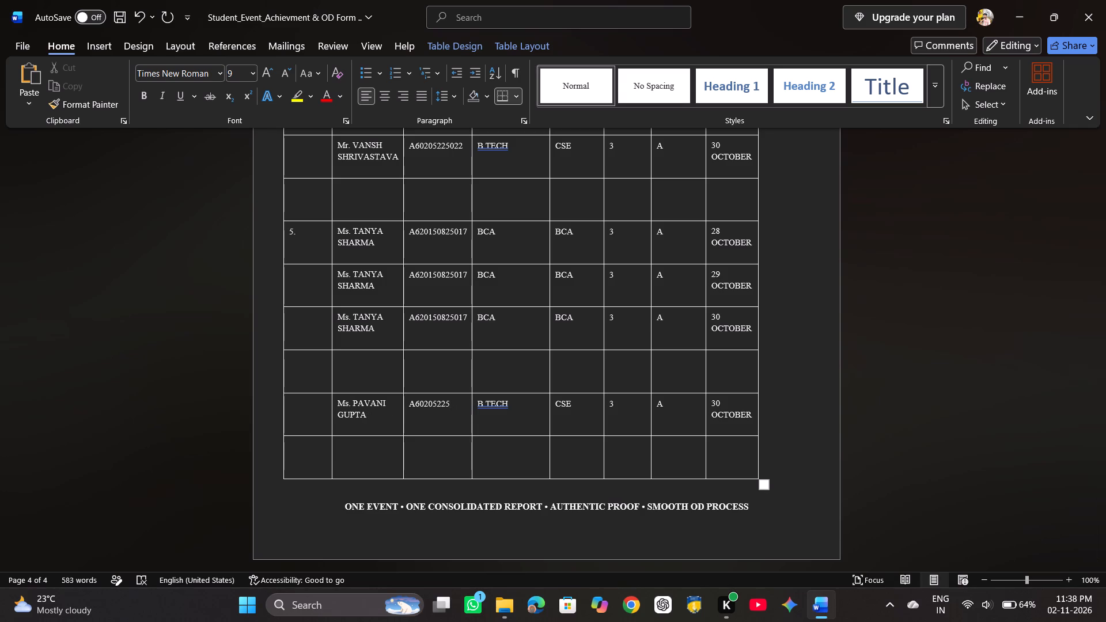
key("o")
key("BackSpace")
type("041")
Set the date in the sixth student's entry in the last table to 29 OCTOBER.
left_click(730, 405)
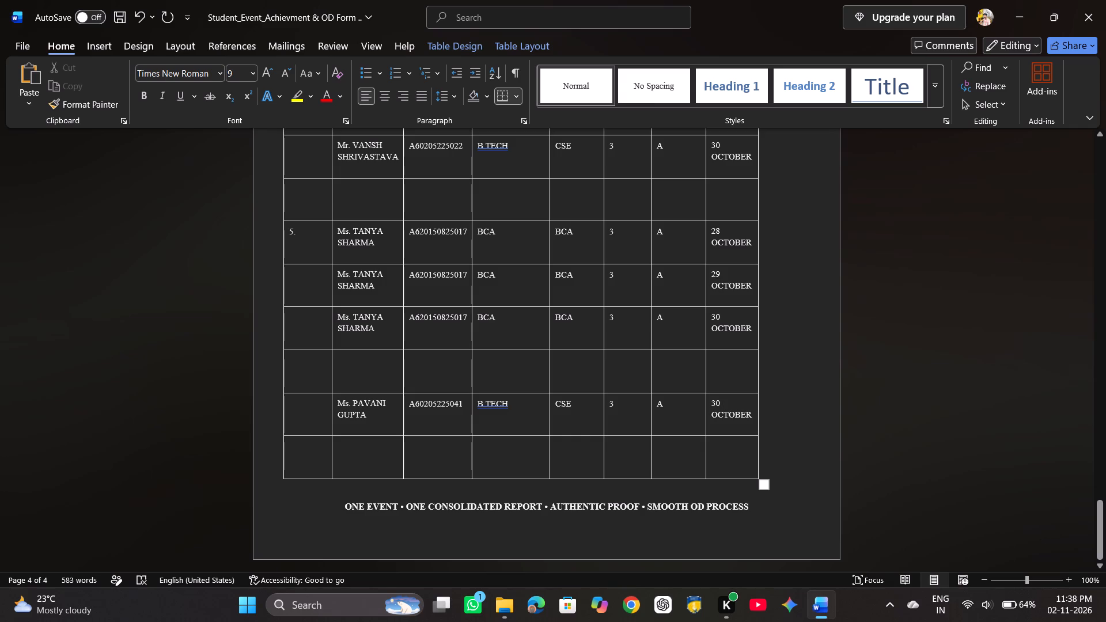
key("BackSpace")
key("BackSpace")
key("BackSpace")
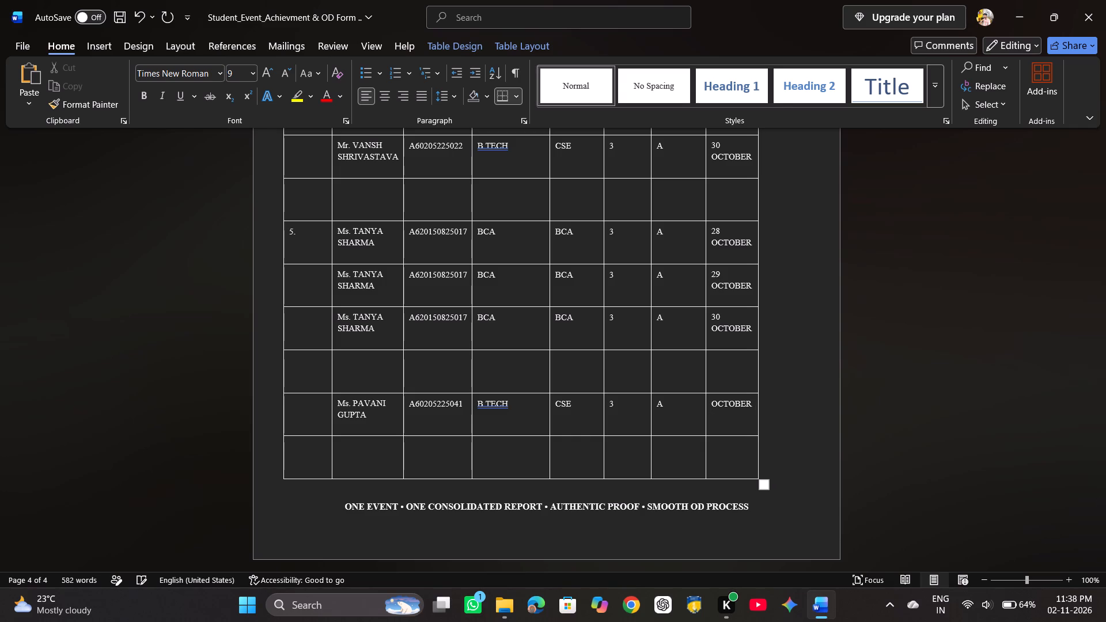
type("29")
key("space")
Copy the sixth student's 29 OCTOBER entry, without the serial number cell, into the empty row directly below it in the last table.
left_click_drag(340, 402, 467, 441)
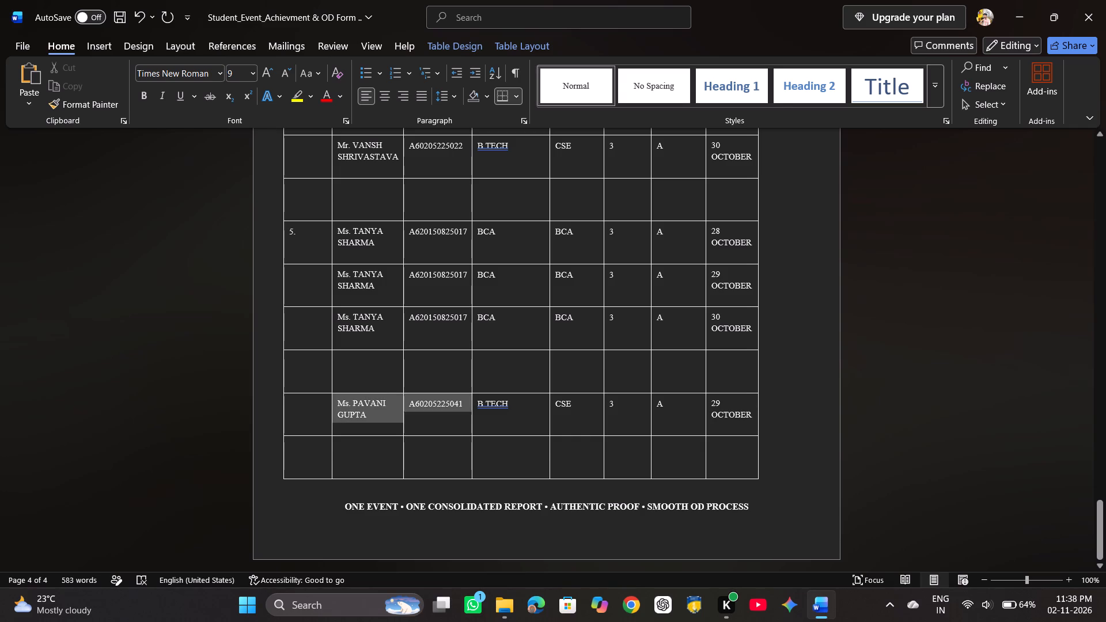
left_click_drag(467, 441, 753, 411)
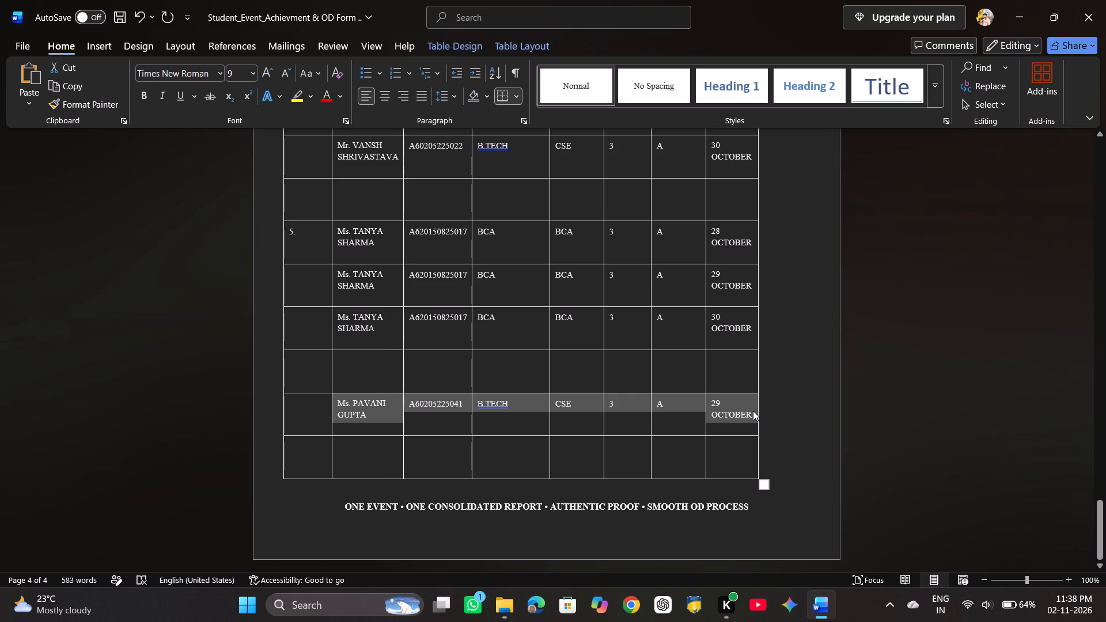
key("ctrl+c")
left_click(345, 456)
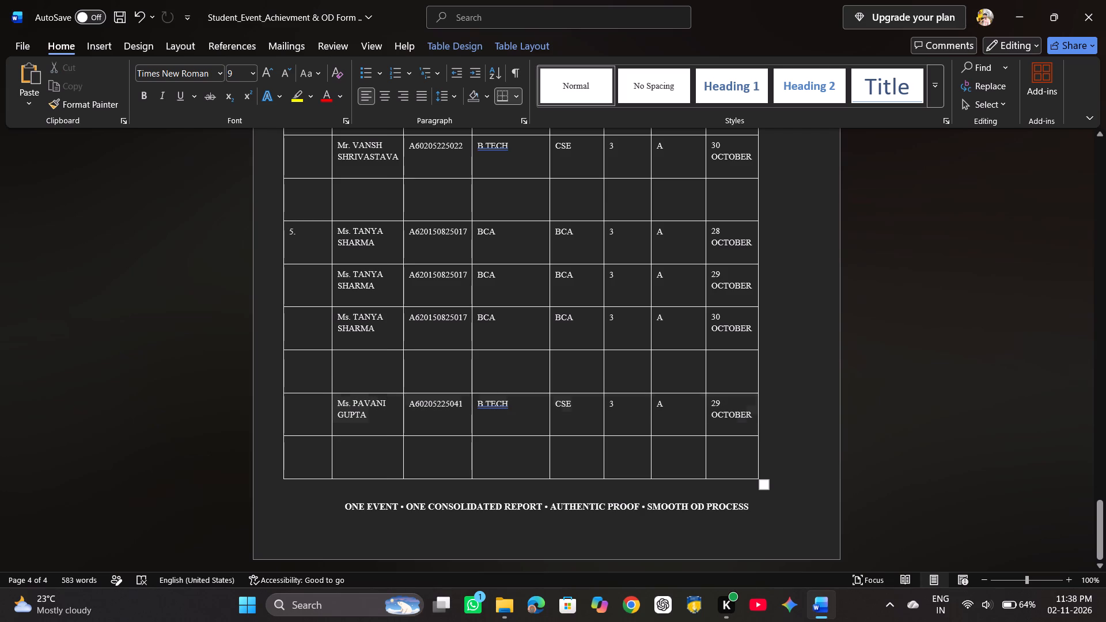
key("ctrl+v")
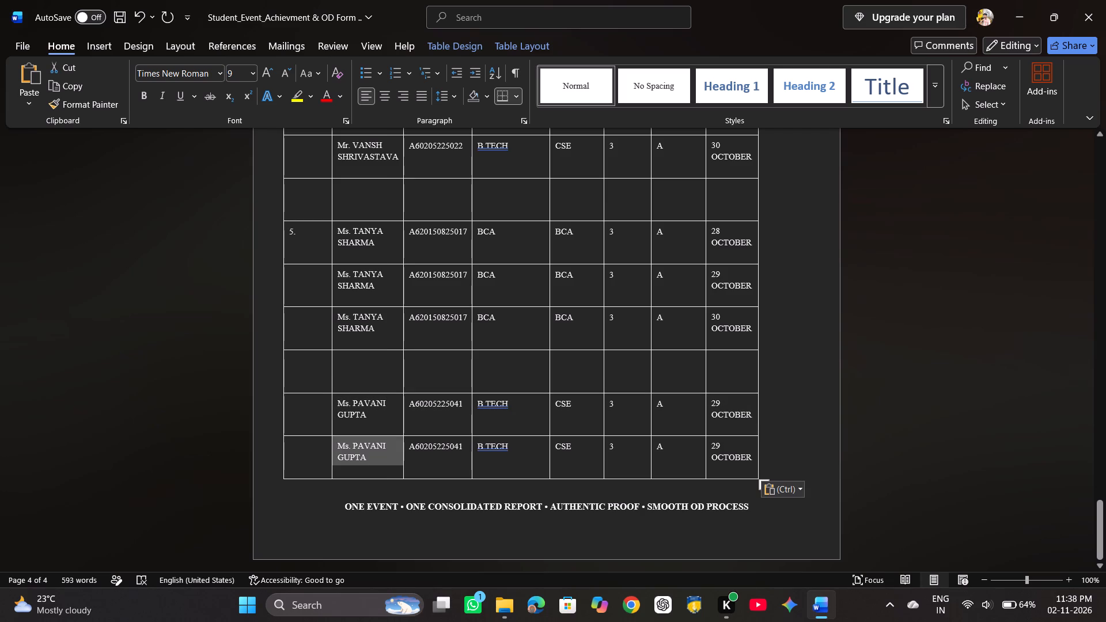
Set the date in the sixth student's second entry, in the table's last row, to 30 OCTOBER.
left_click(743, 441)
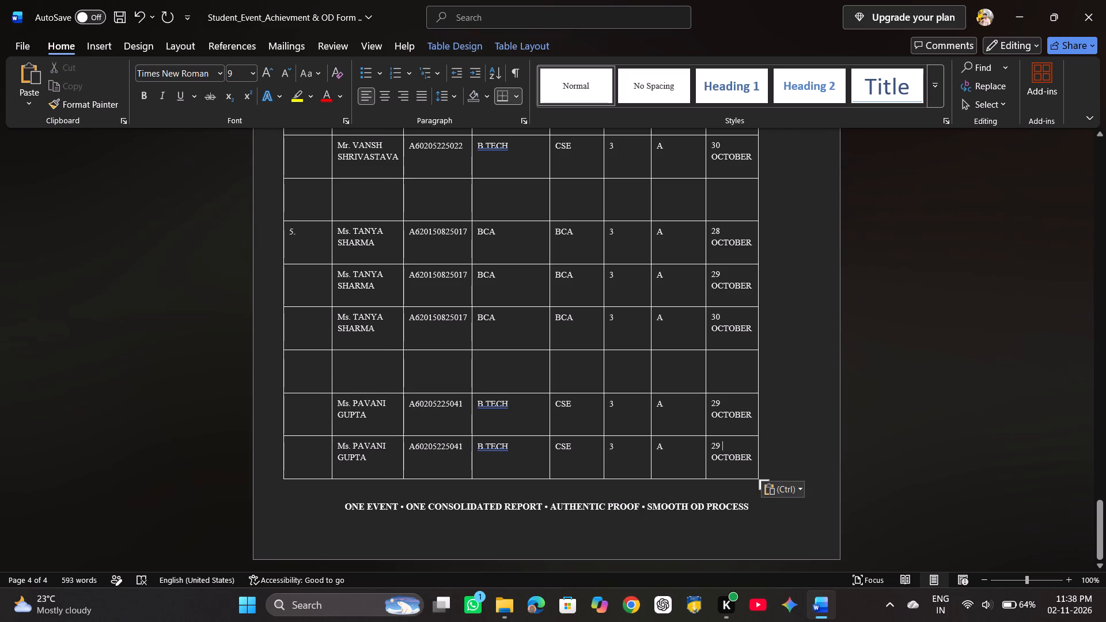
key("BackSpace")
key("BackSpace")
key("BackSpace")
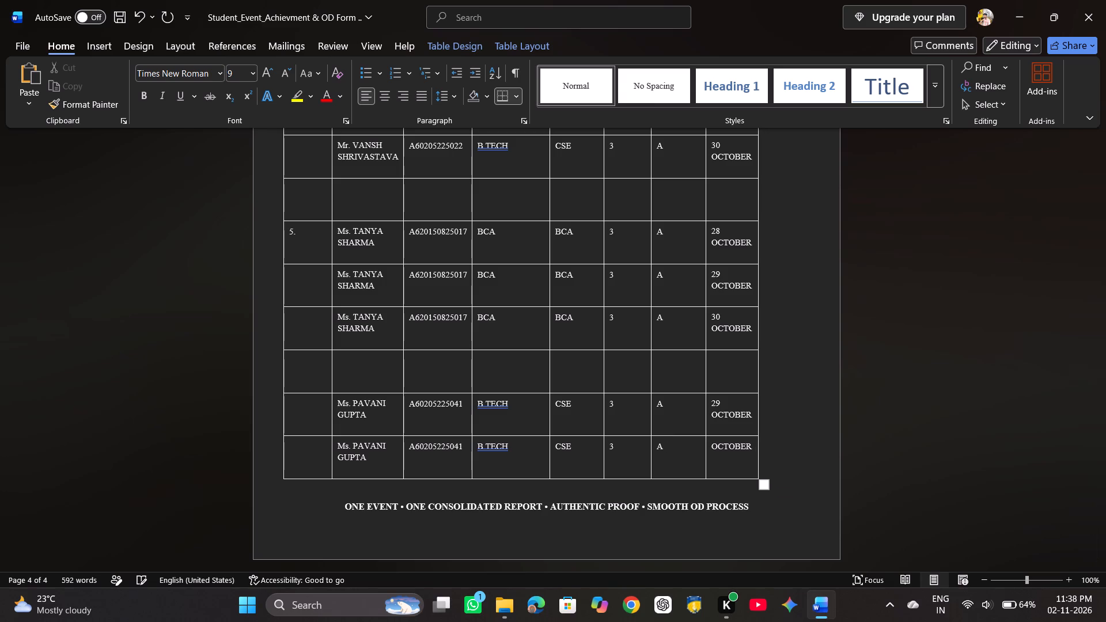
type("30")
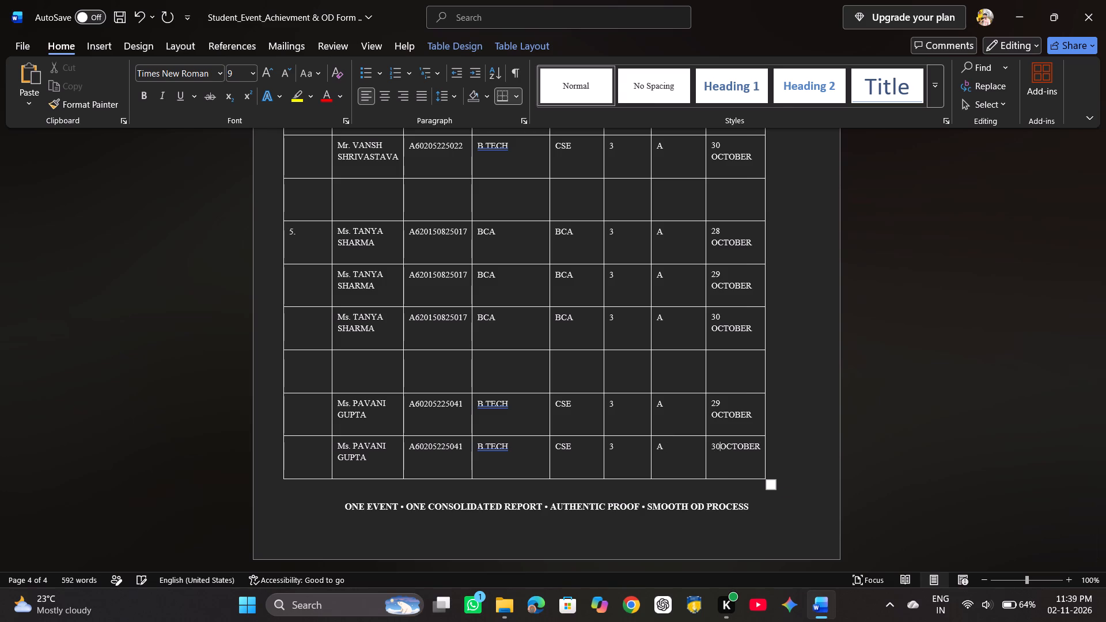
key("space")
Enter serial number 6. beside the sixth student's 29 OCTOBER entry in the last table.
left_click(317, 420)
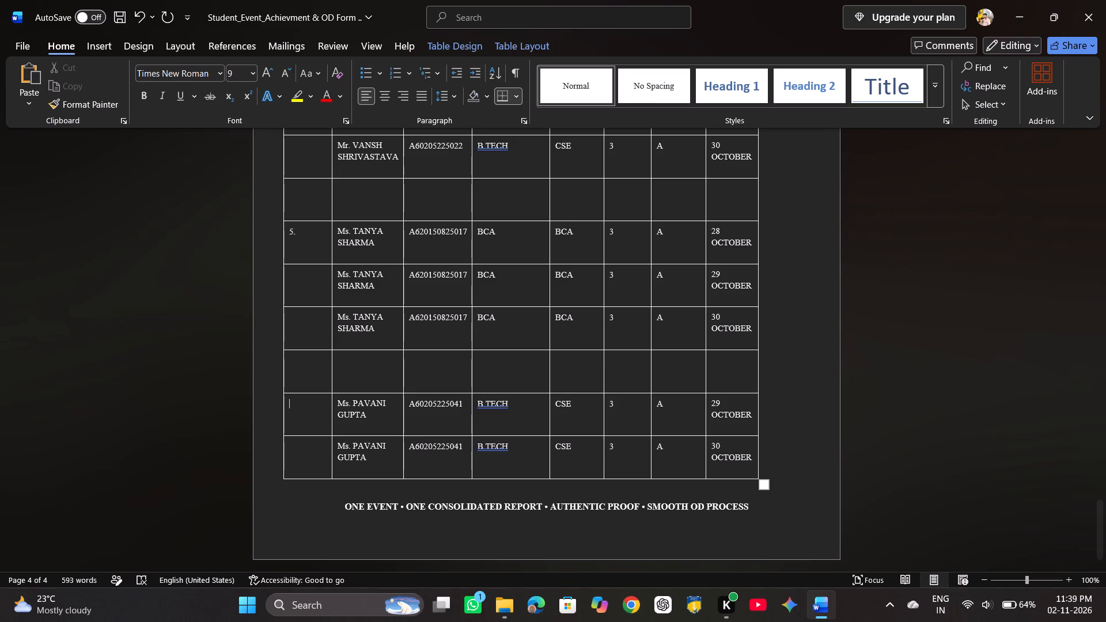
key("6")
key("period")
Look back over the student tables on the earlier pages and open the document's sharing options.
scroll(781, 421, "up", 4)
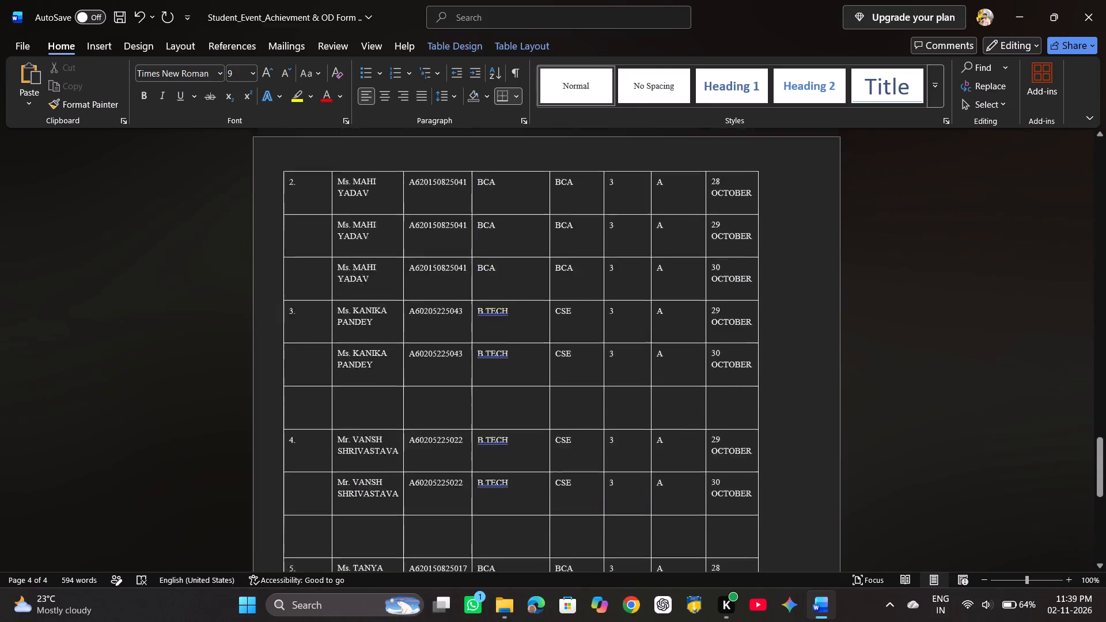
scroll(781, 421, "up", 8)
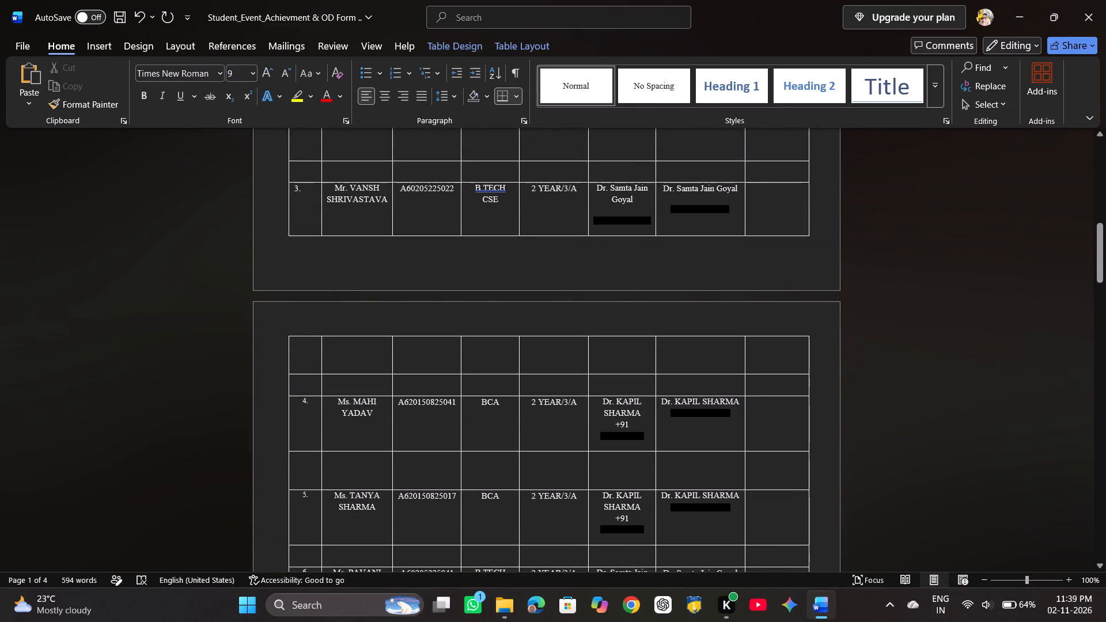
left_click(1077, 45)
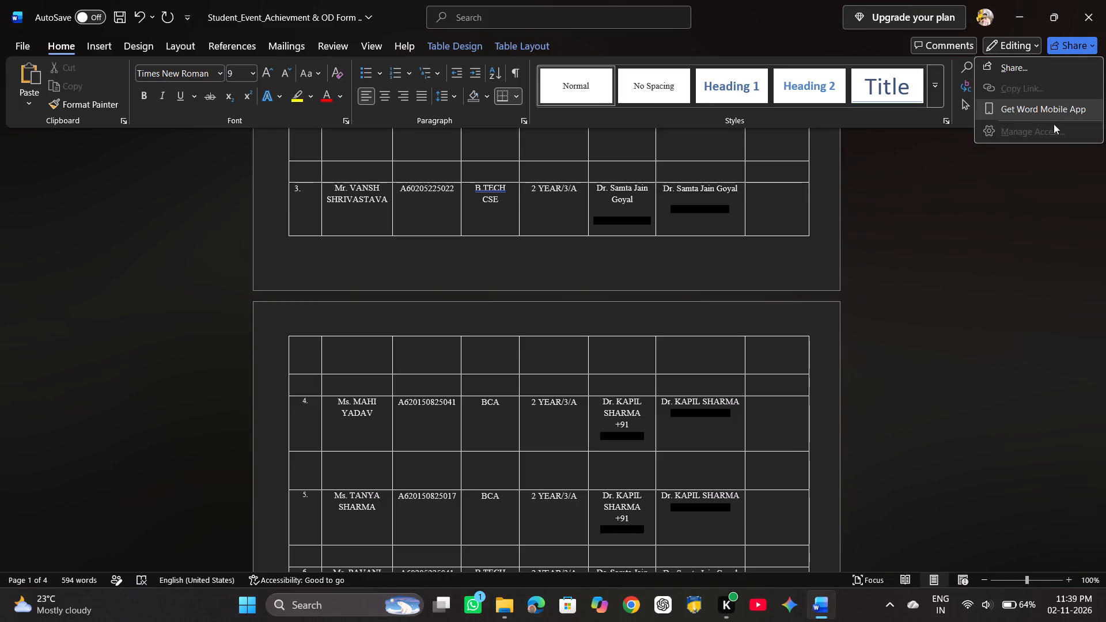
Save the form as a new Word document named "Student_Event_Achievment & OD Form ..." in the Downloads folder.
left_click(1026, 171)
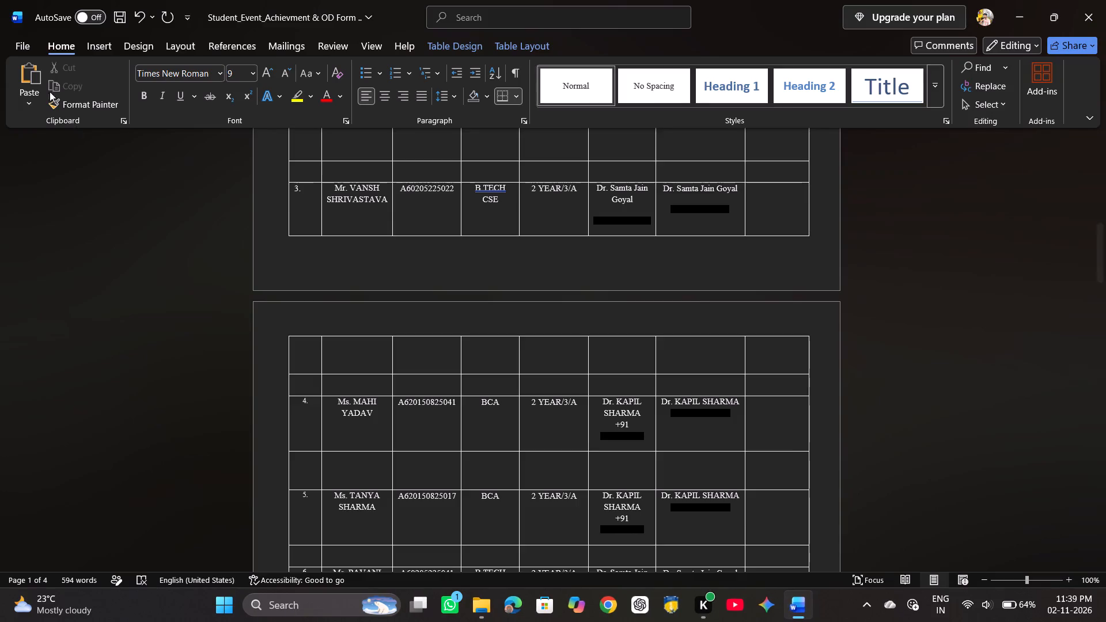
left_click(21, 36)
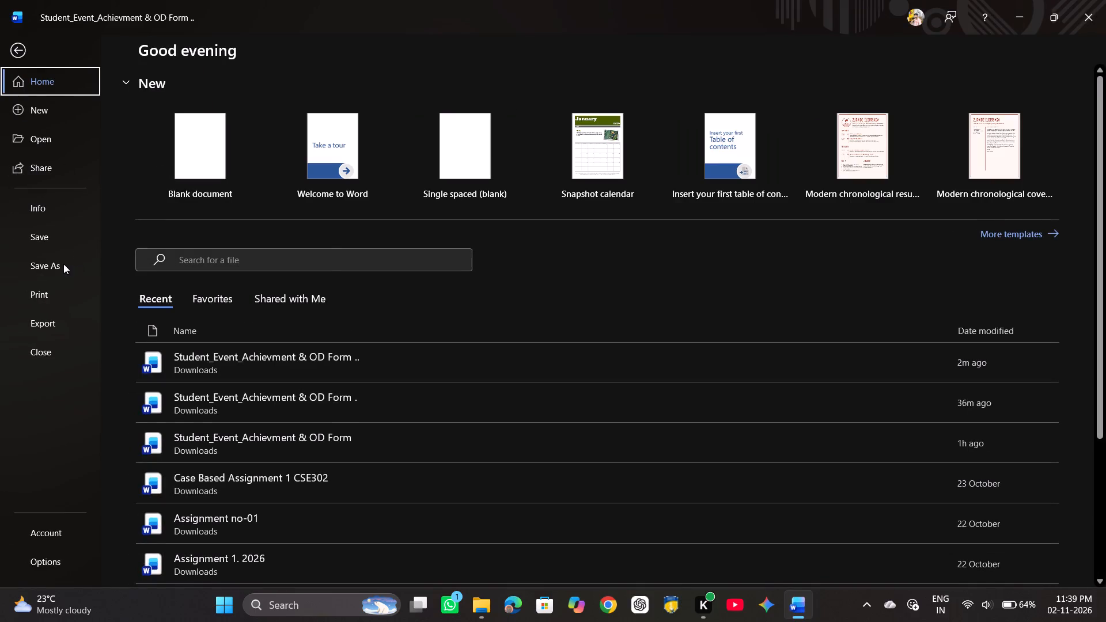
left_click(63, 260)
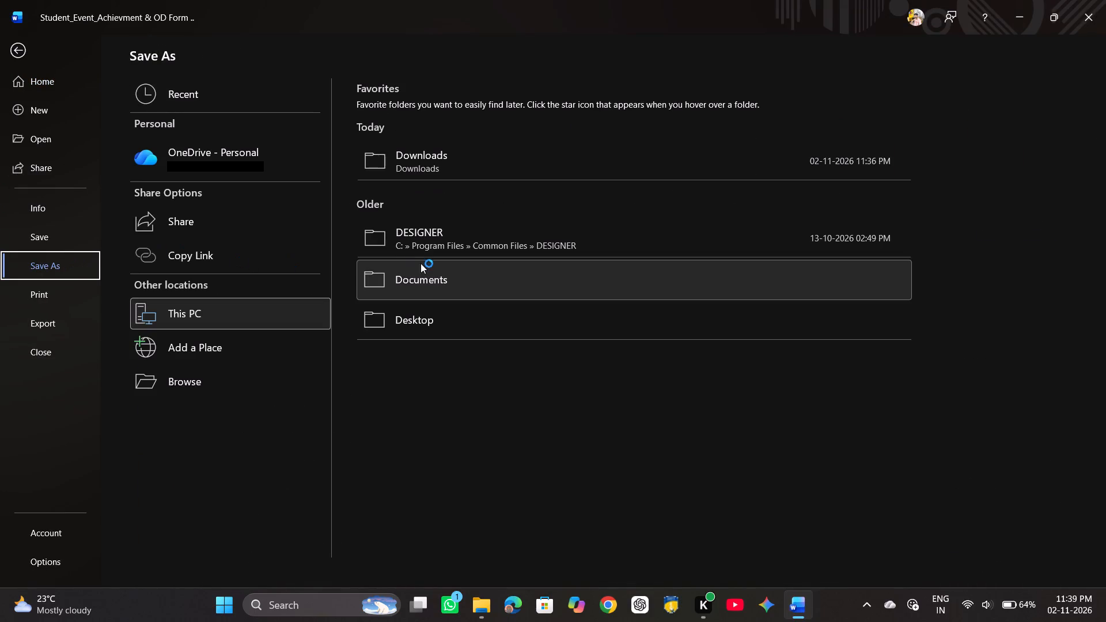
left_click(446, 161)
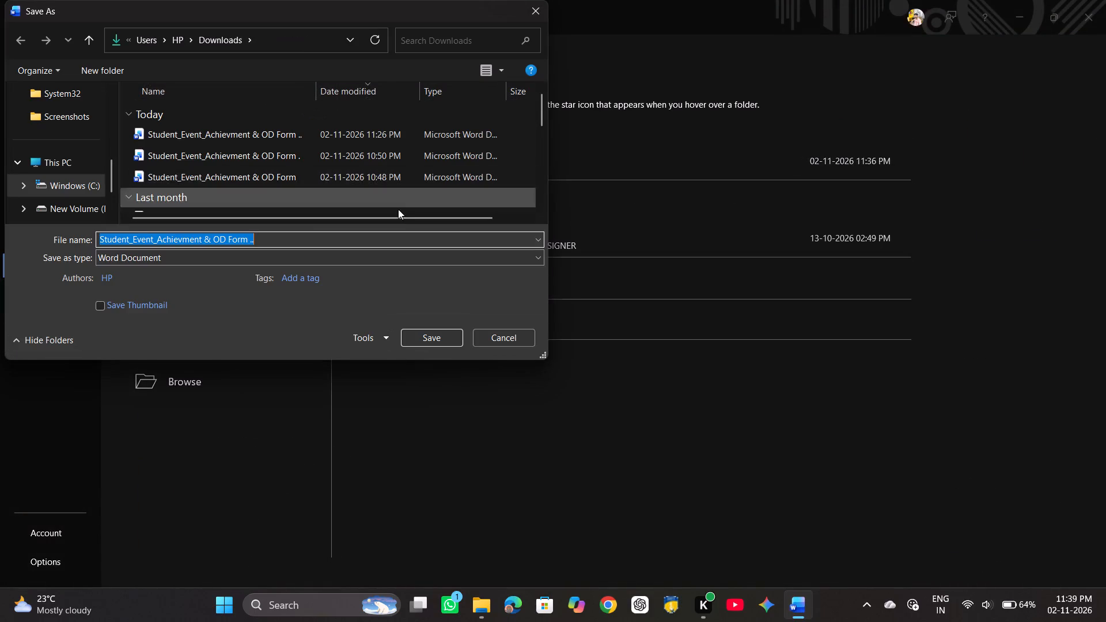
left_click(379, 234)
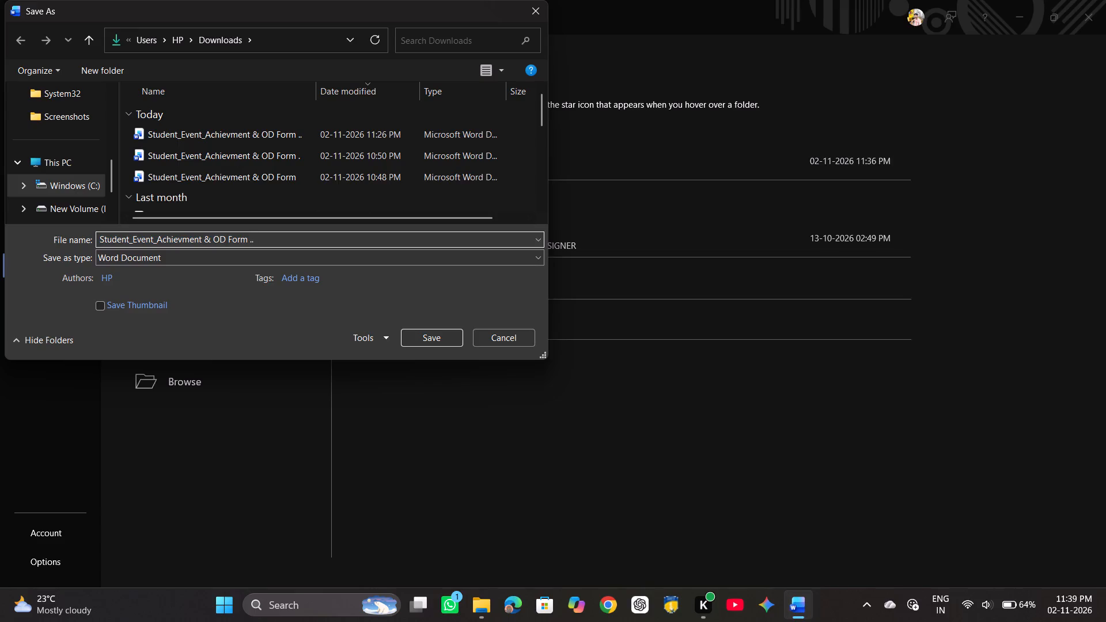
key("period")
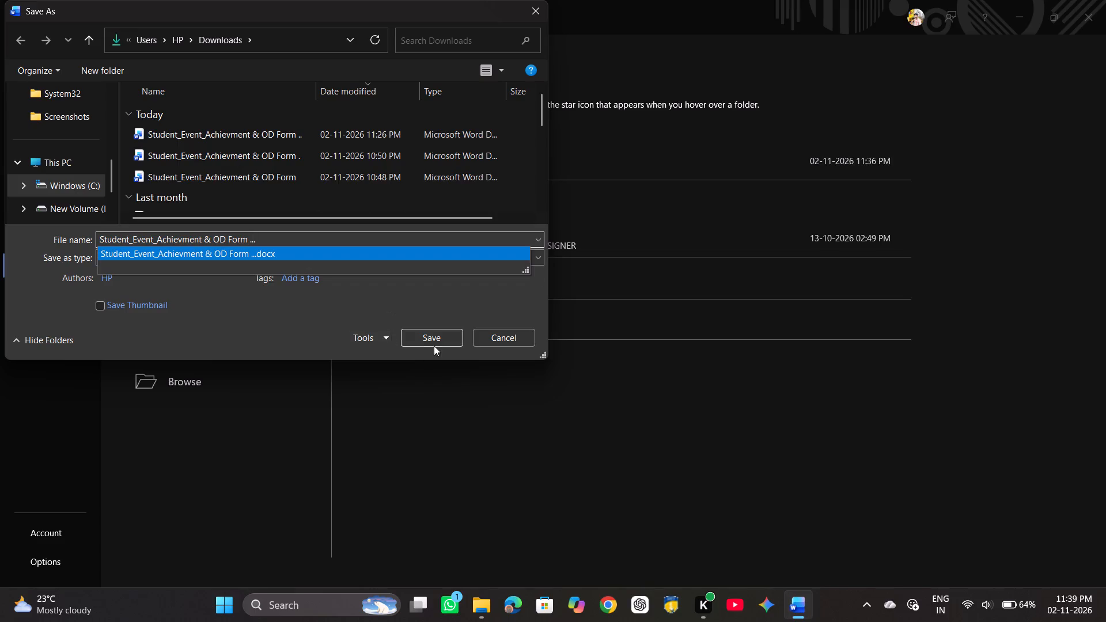
left_click(434, 332)
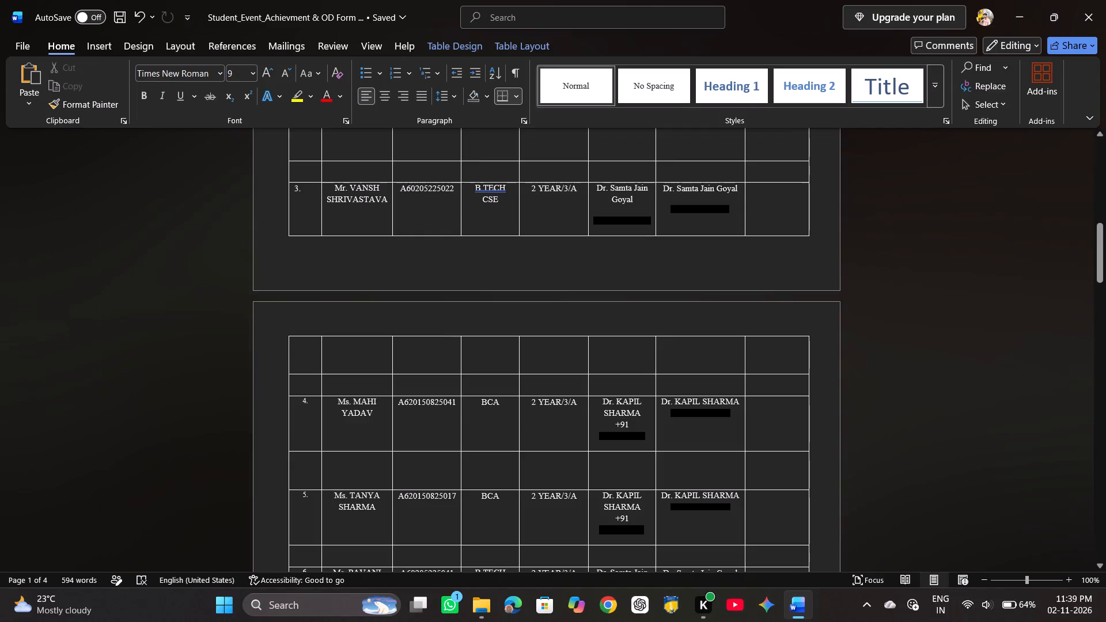
Close the saved form document.
left_click(1105, 0)
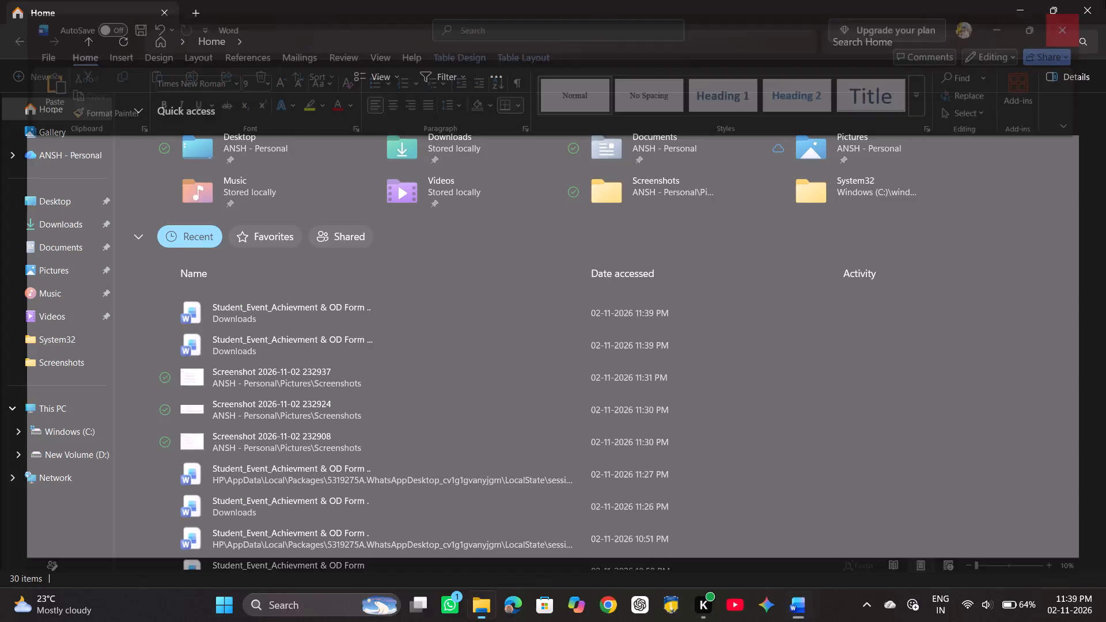
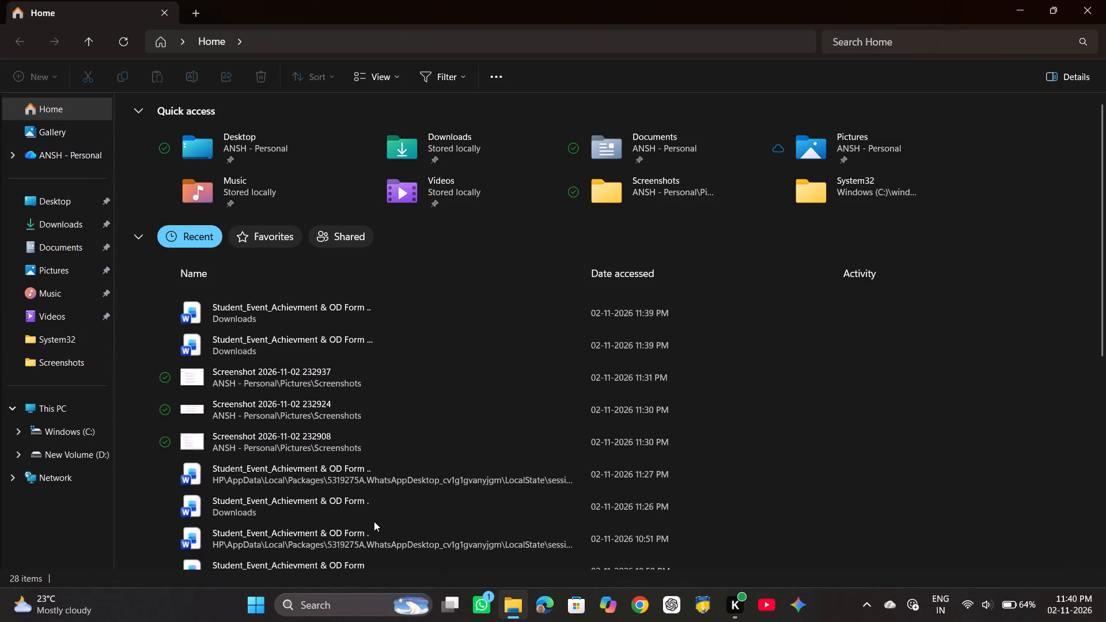
Delete the three older Student_Event_Achievment & OD Form documents from the Downloads folder, keeping only the copy modified at 11:39 PM.
left_click(42, 229)
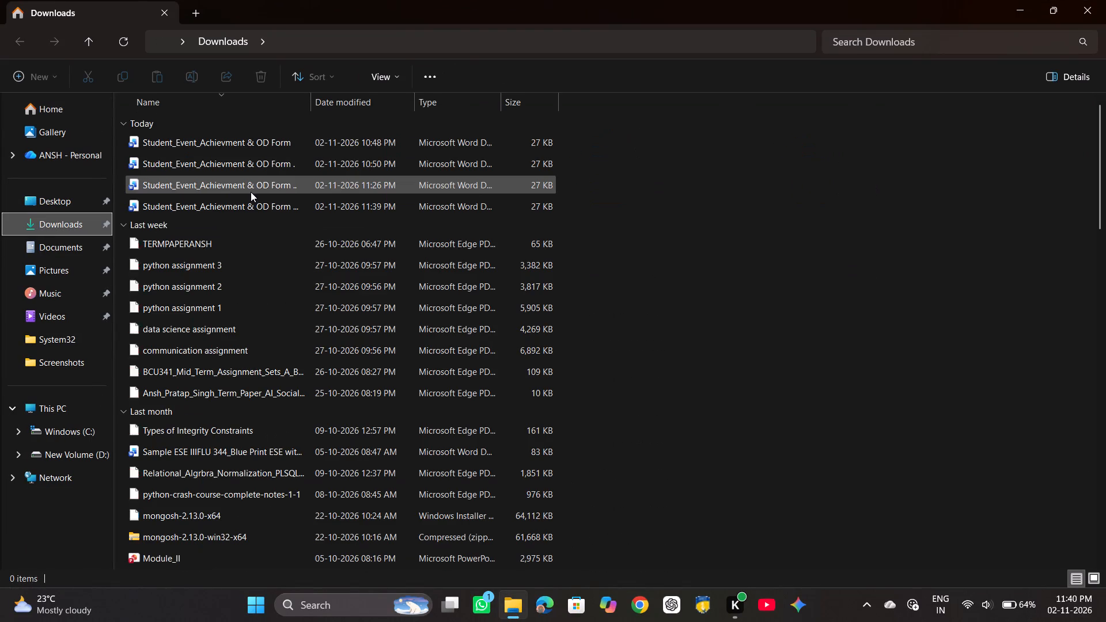
left_click(263, 158)
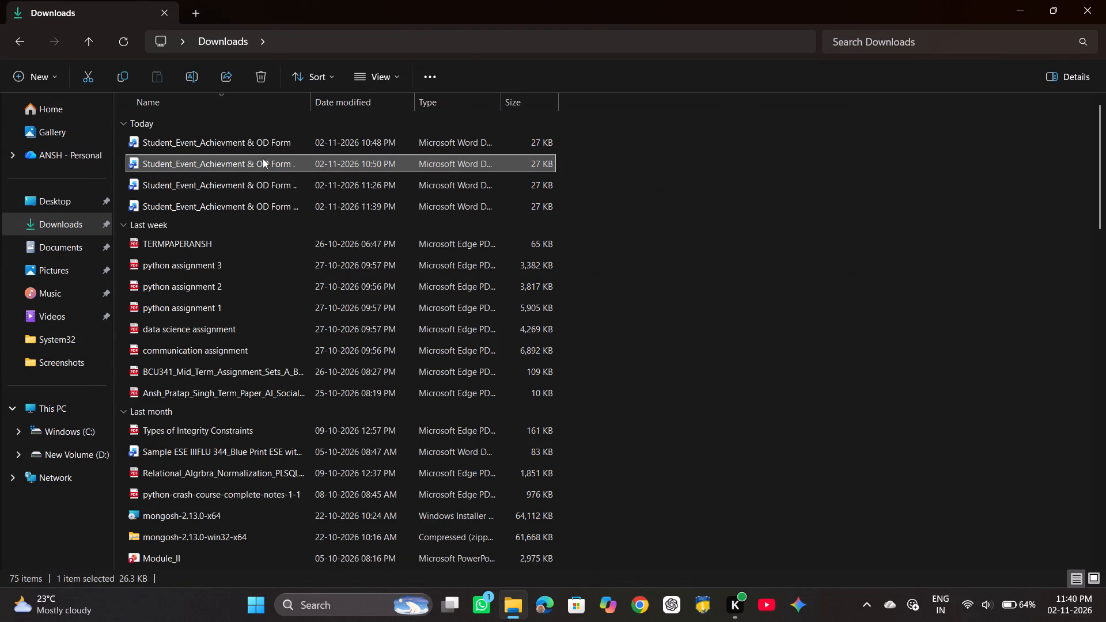
left_click(255, 76)
left_click(266, 158)
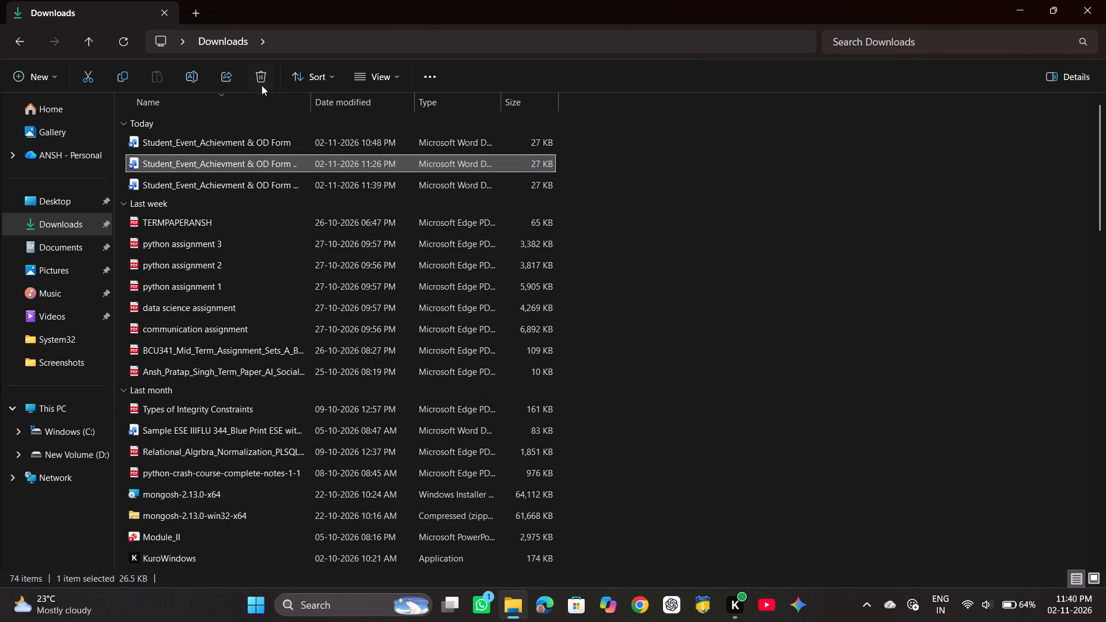
left_click(263, 77)
left_click(279, 147)
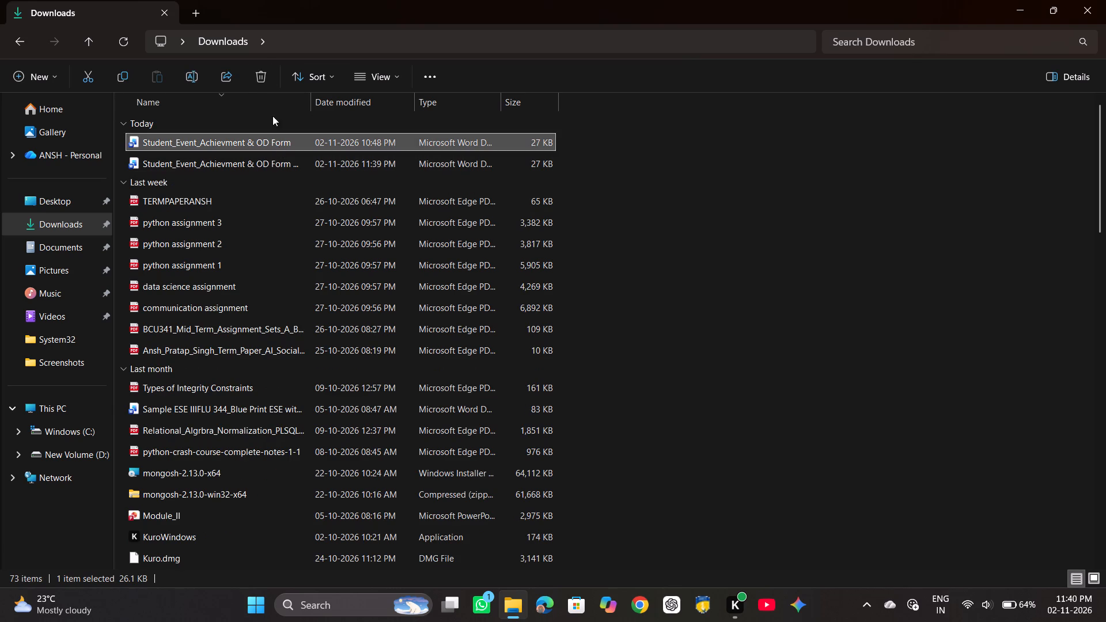
left_click(260, 72)
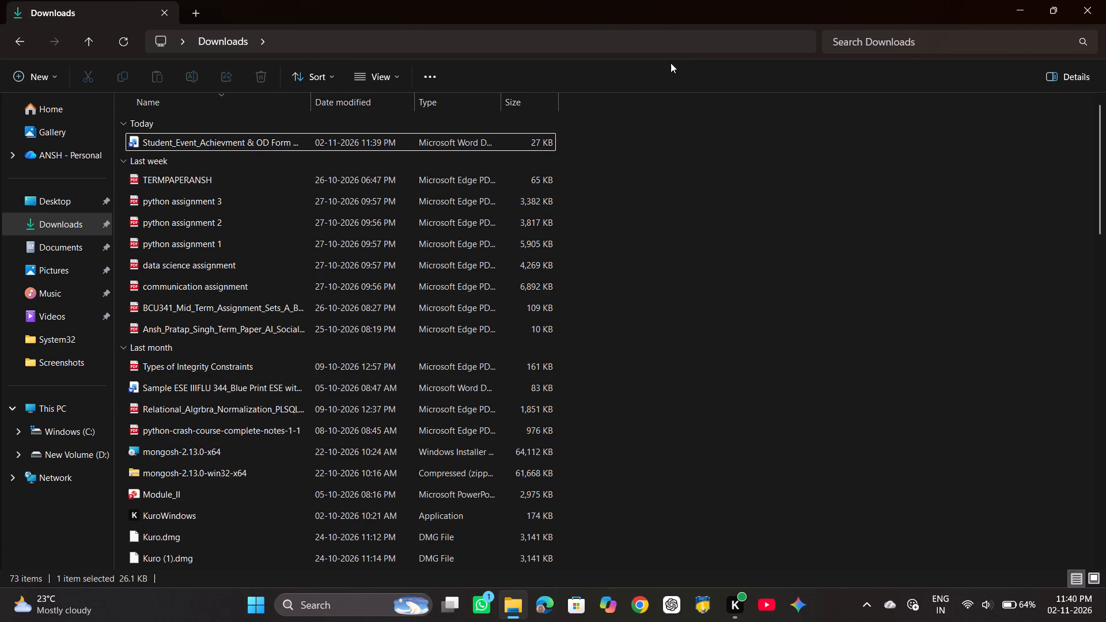
Close the Downloads folder window and return to the desktop.
left_click(1105, 0)
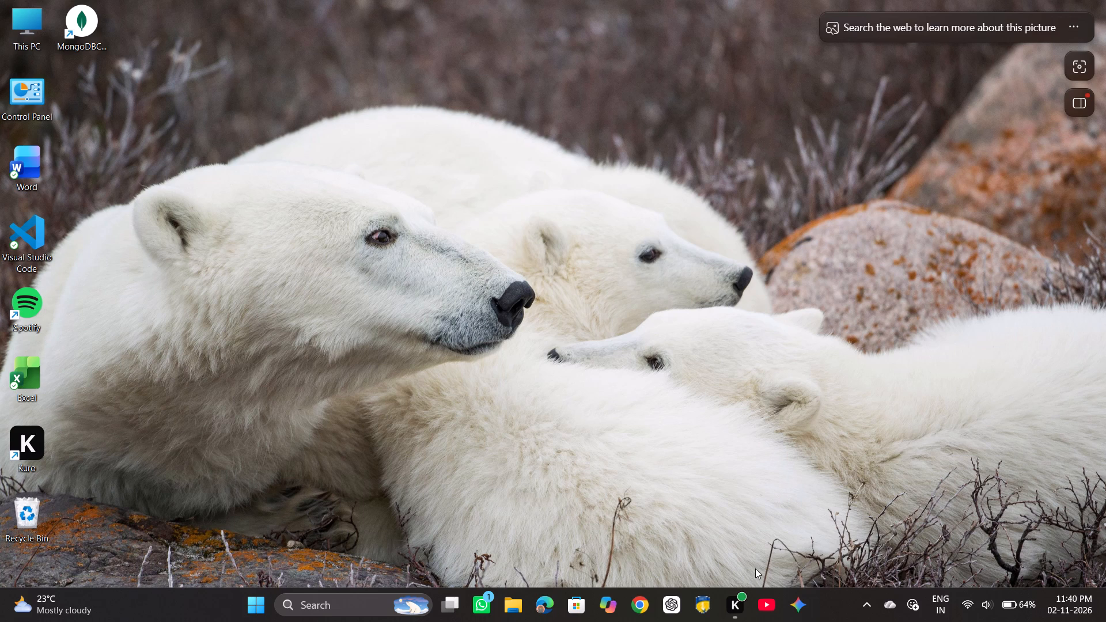
left_click(777, 480)
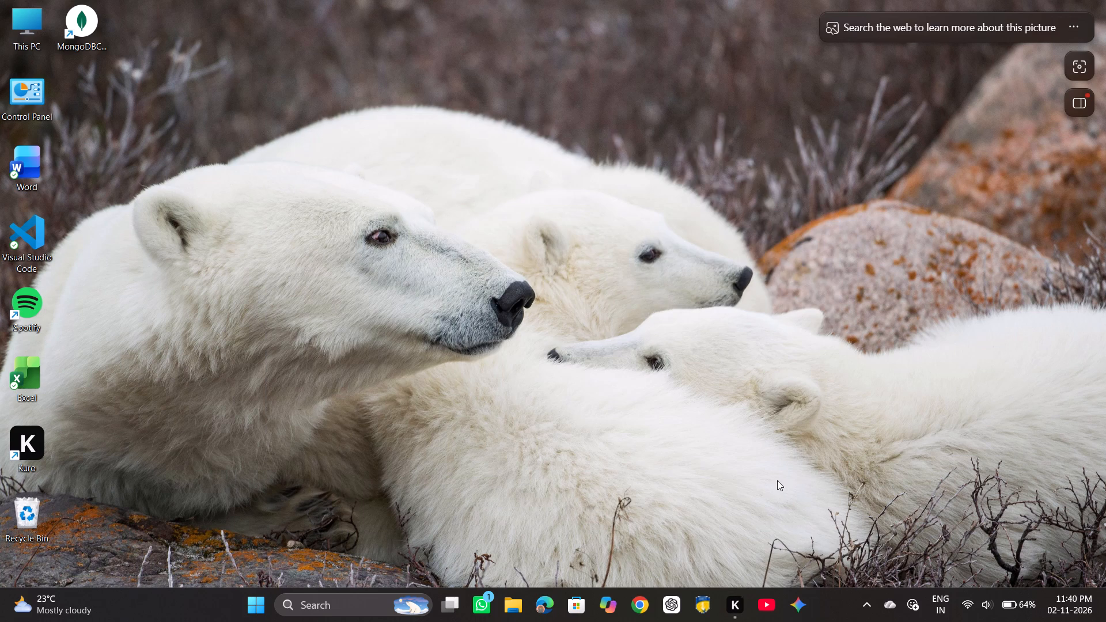